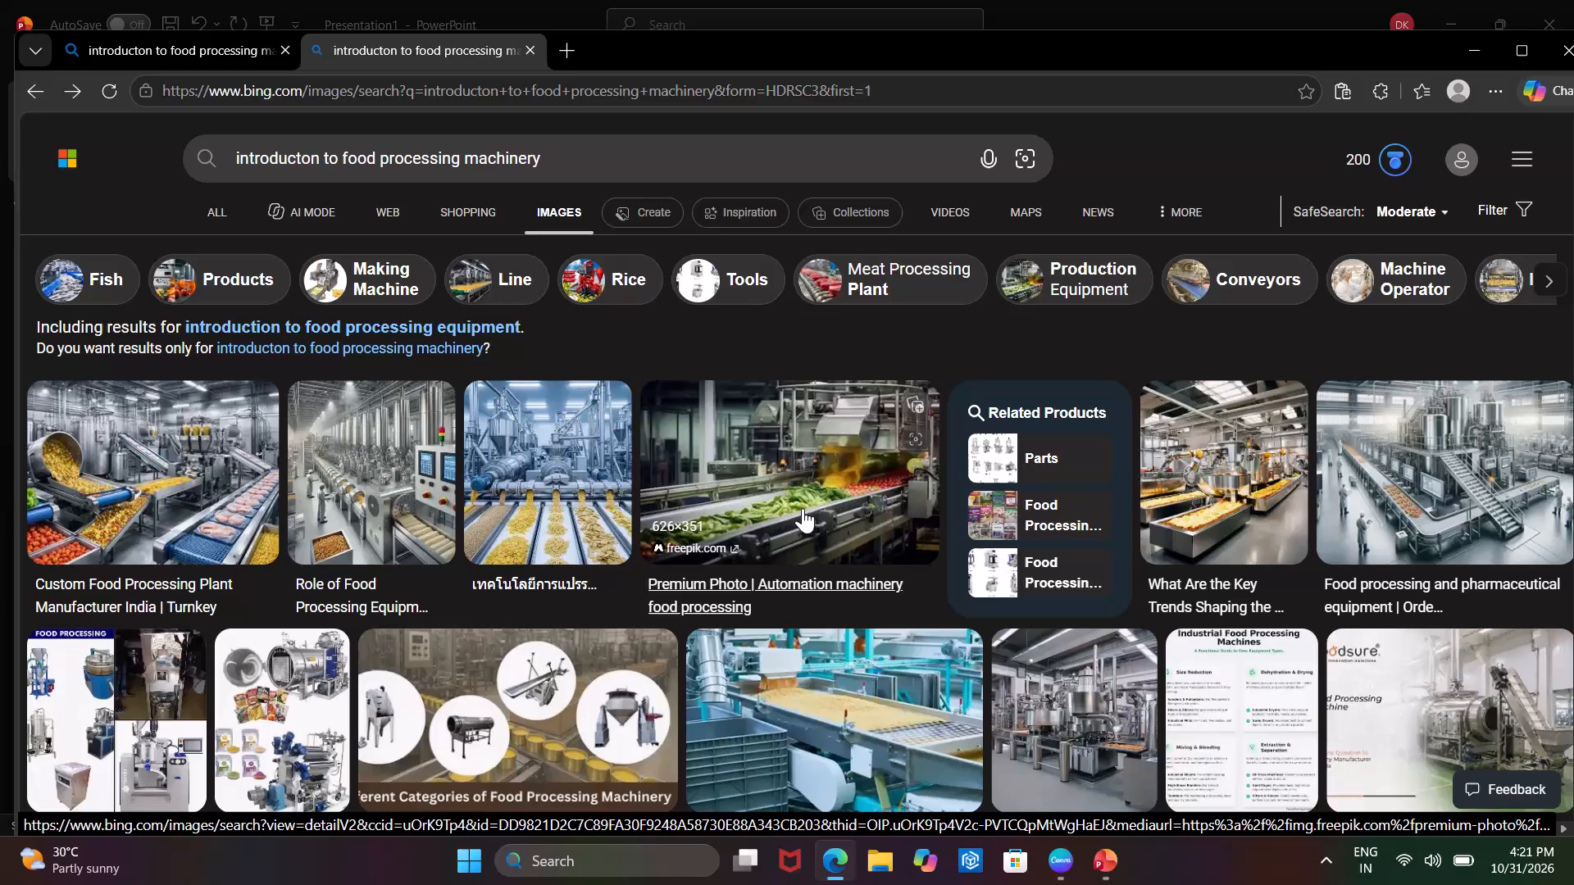
Preview the "Automation machinery food processing" photo, examine its related images, and close the preview.
click(803, 508)
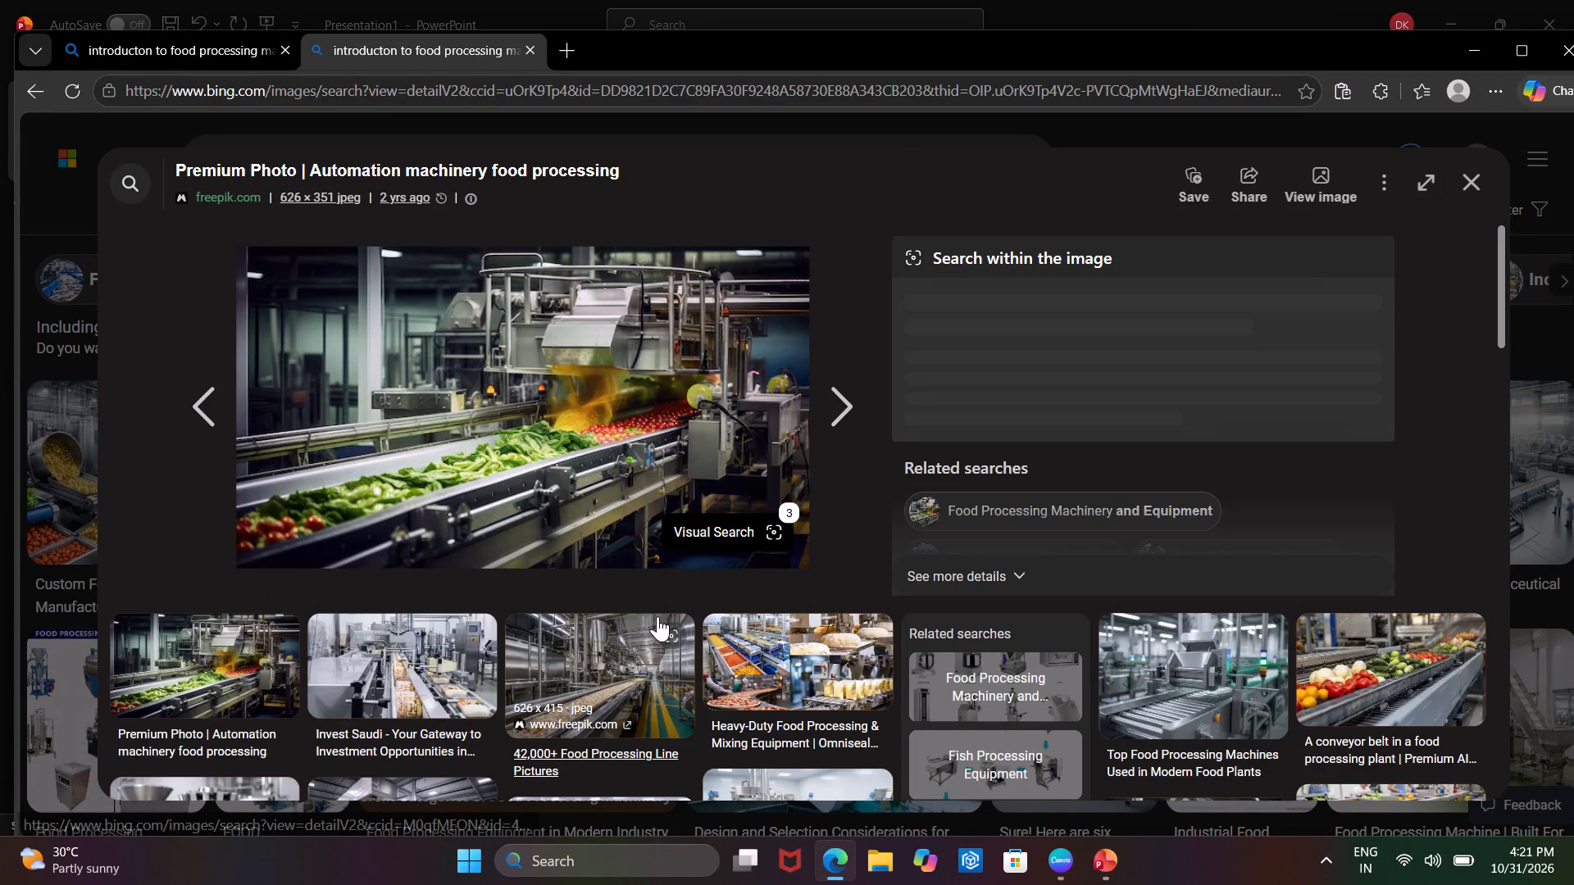
scroll(849, 635, down, 1)
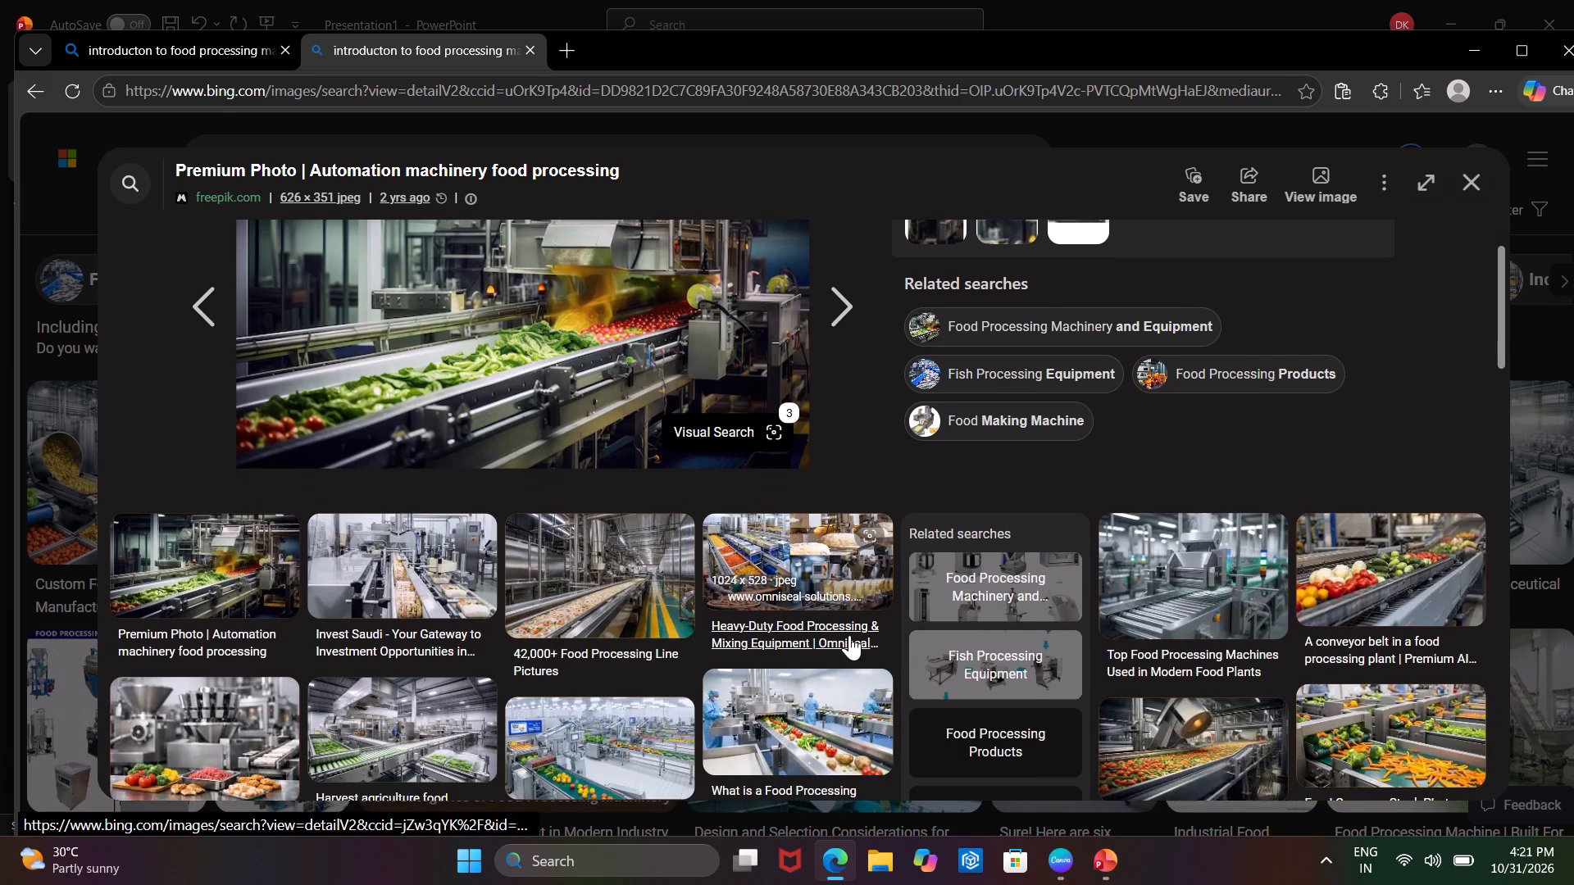
scroll(849, 635, down, 3)
scroll(849, 635, up, 1)
scroll(849, 635, down, 1)
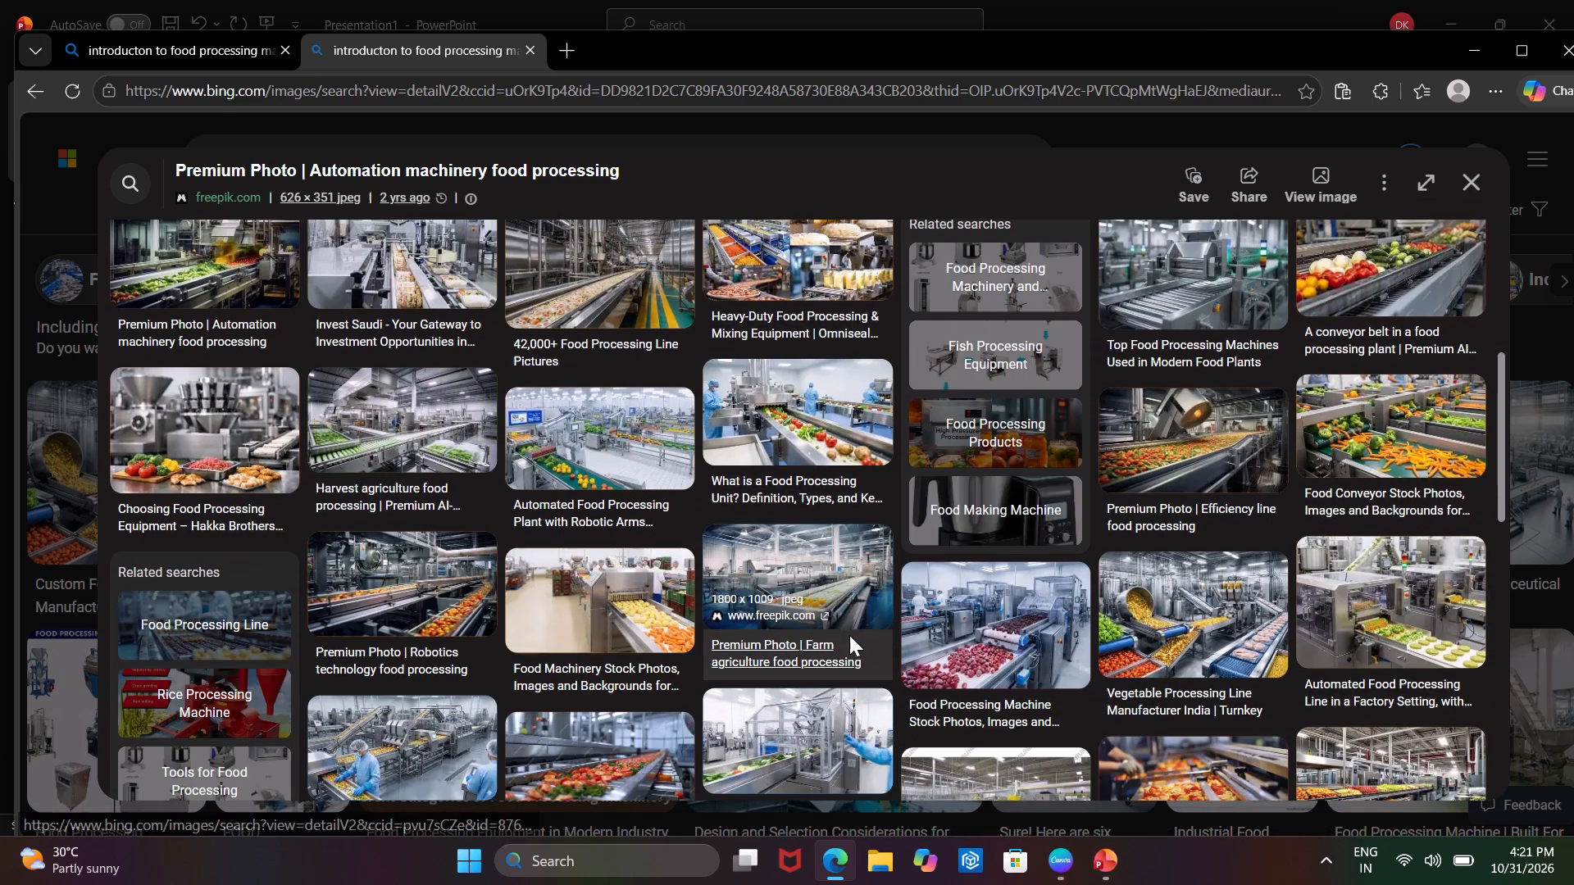
scroll(849, 636, down, 1)
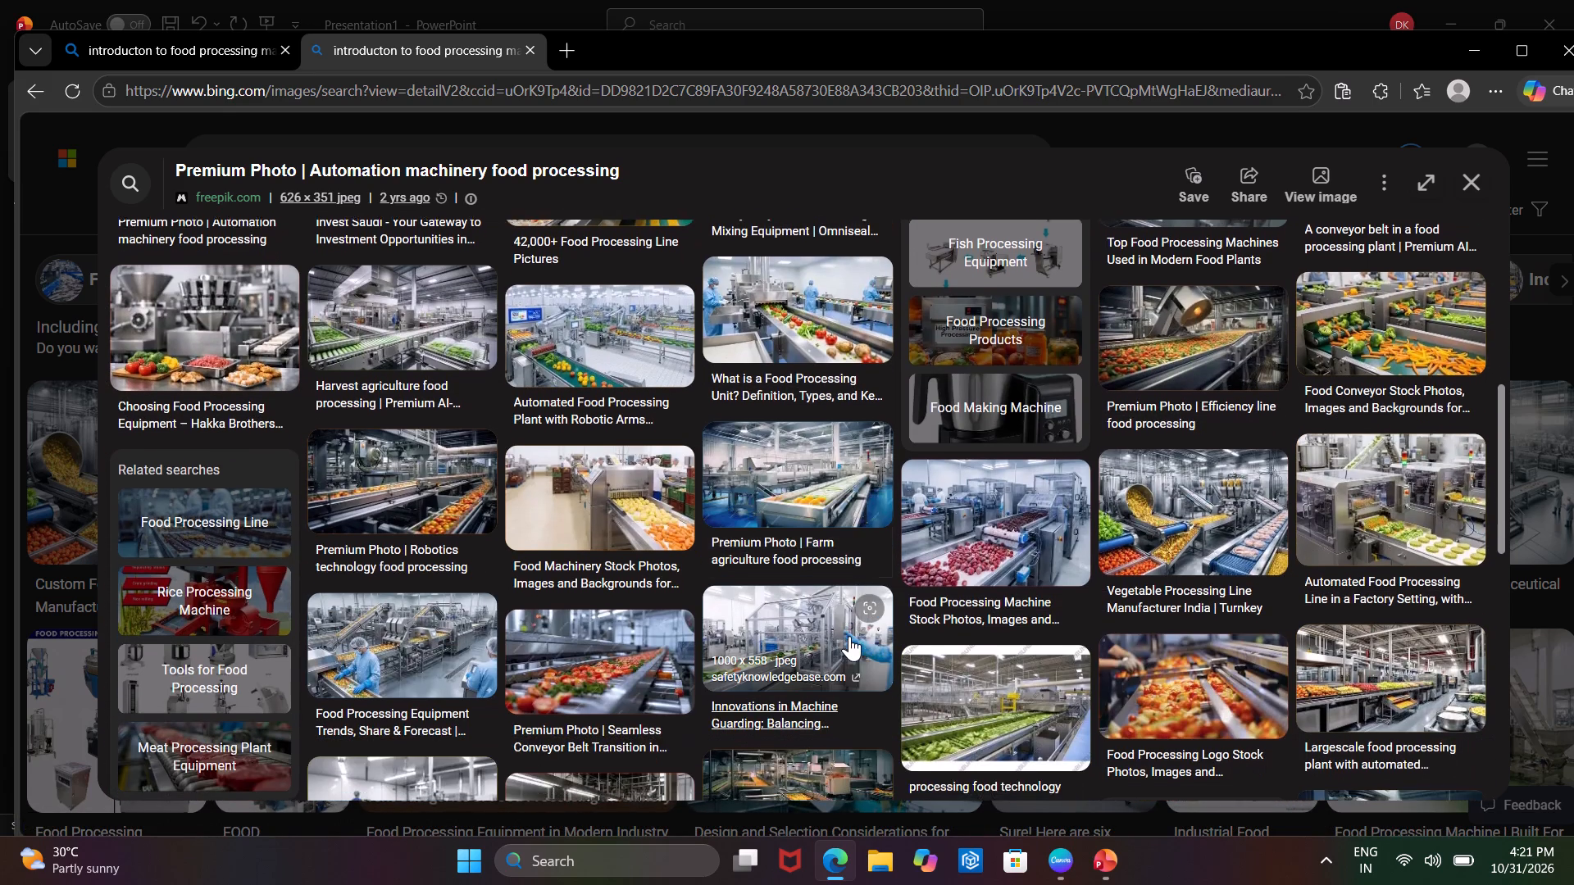
scroll(849, 636, down, 2)
scroll(847, 634, up, 6)
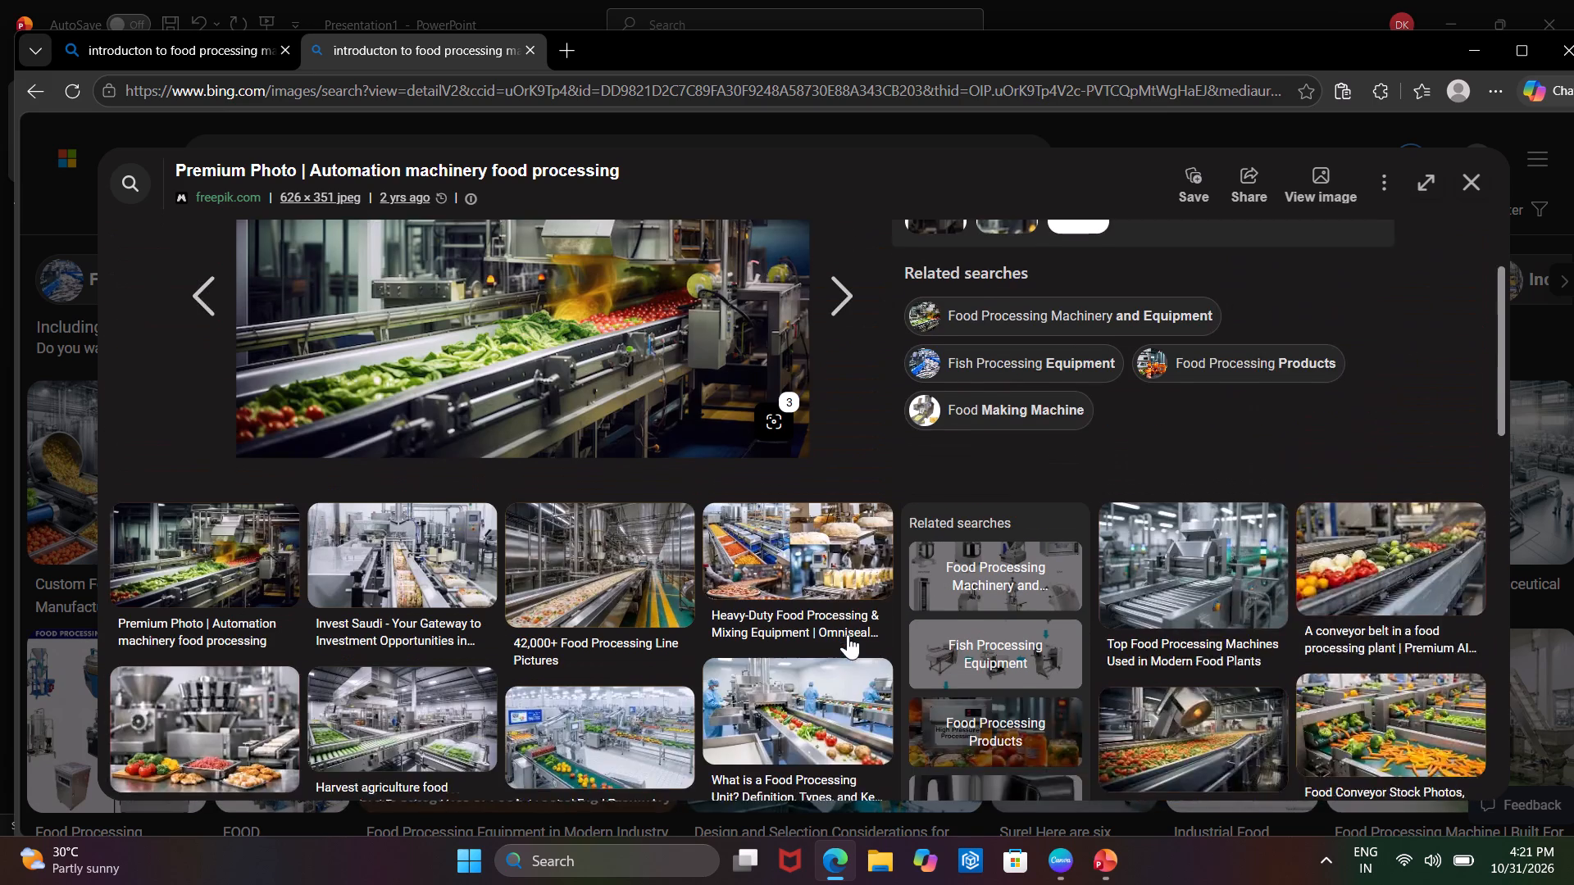
scroll(849, 634, up, 8)
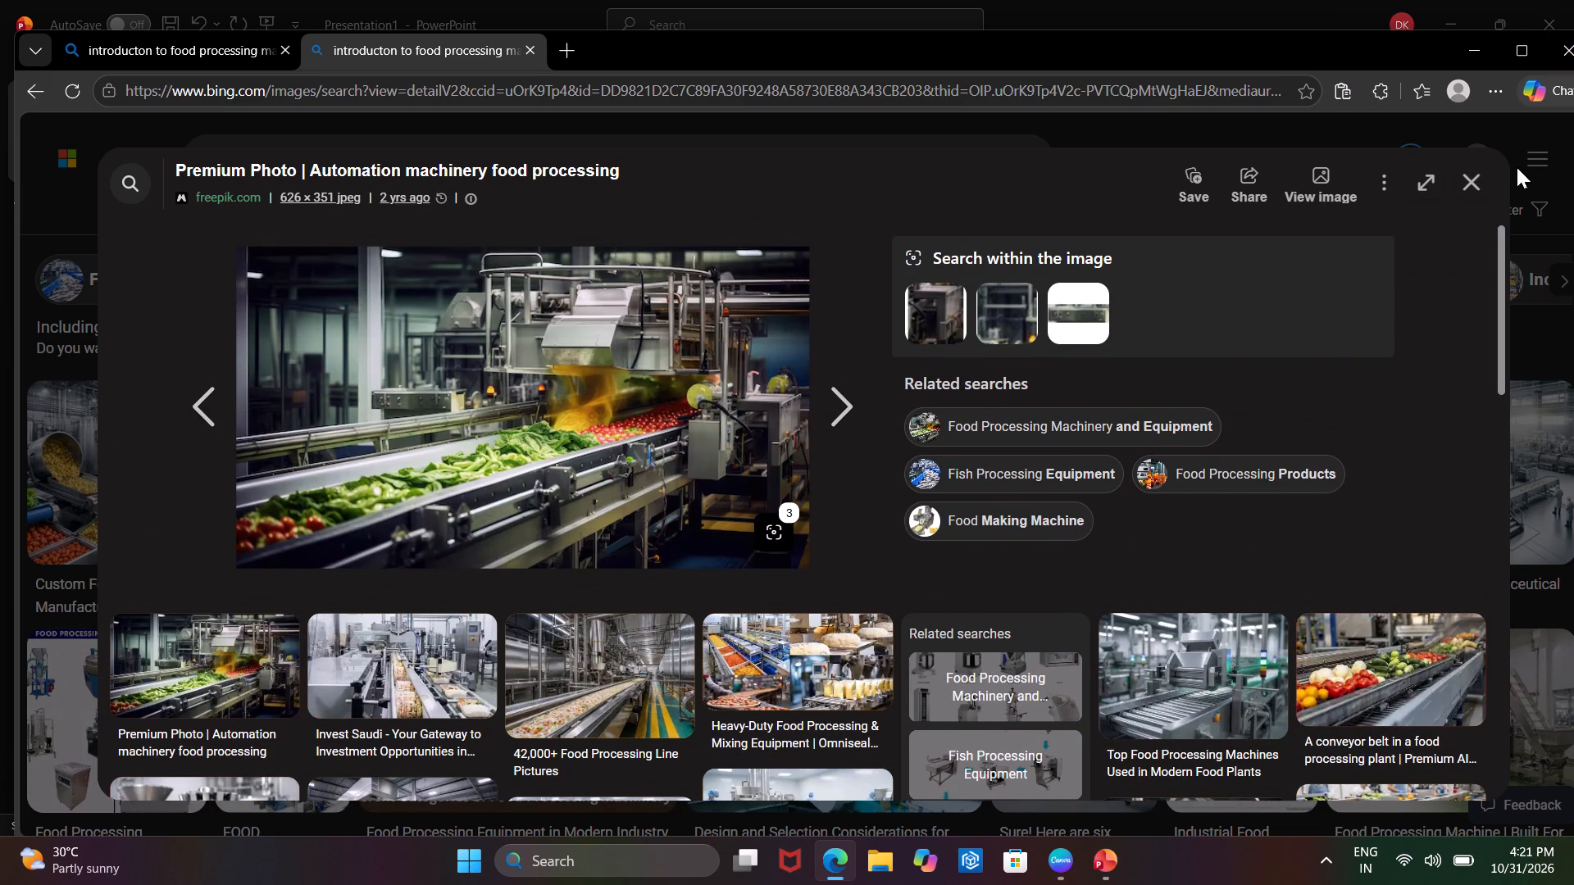
click(1467, 177)
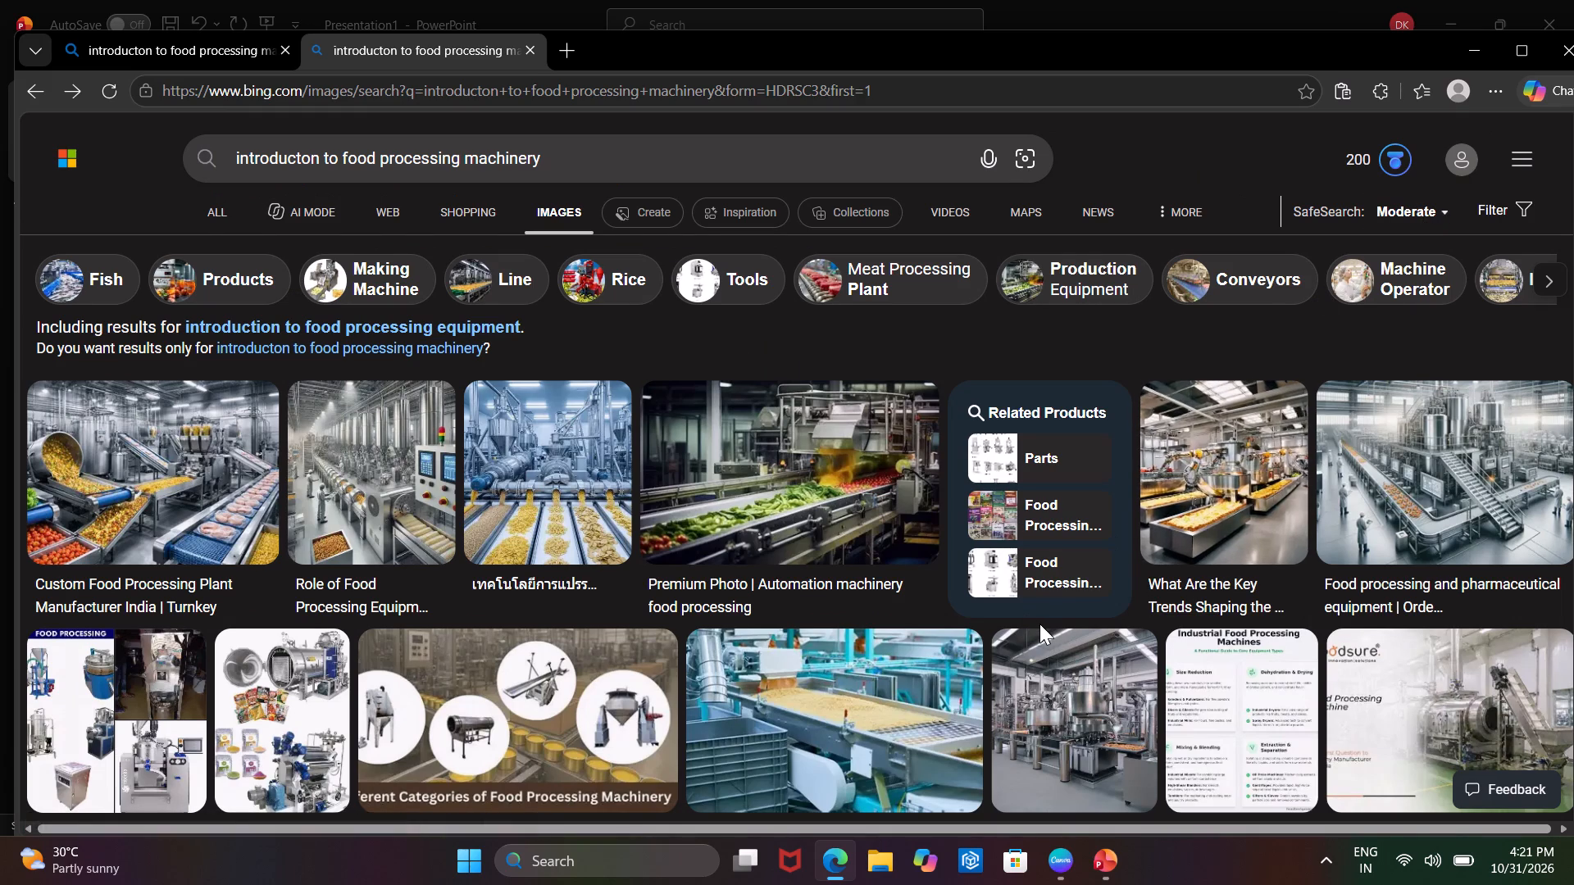
Look through the food processing machinery image results for a picture suited to the introduction slide.
scroll(1039, 624, down, 3)
scroll(1039, 624, up, 1)
scroll(1039, 624, down, 1)
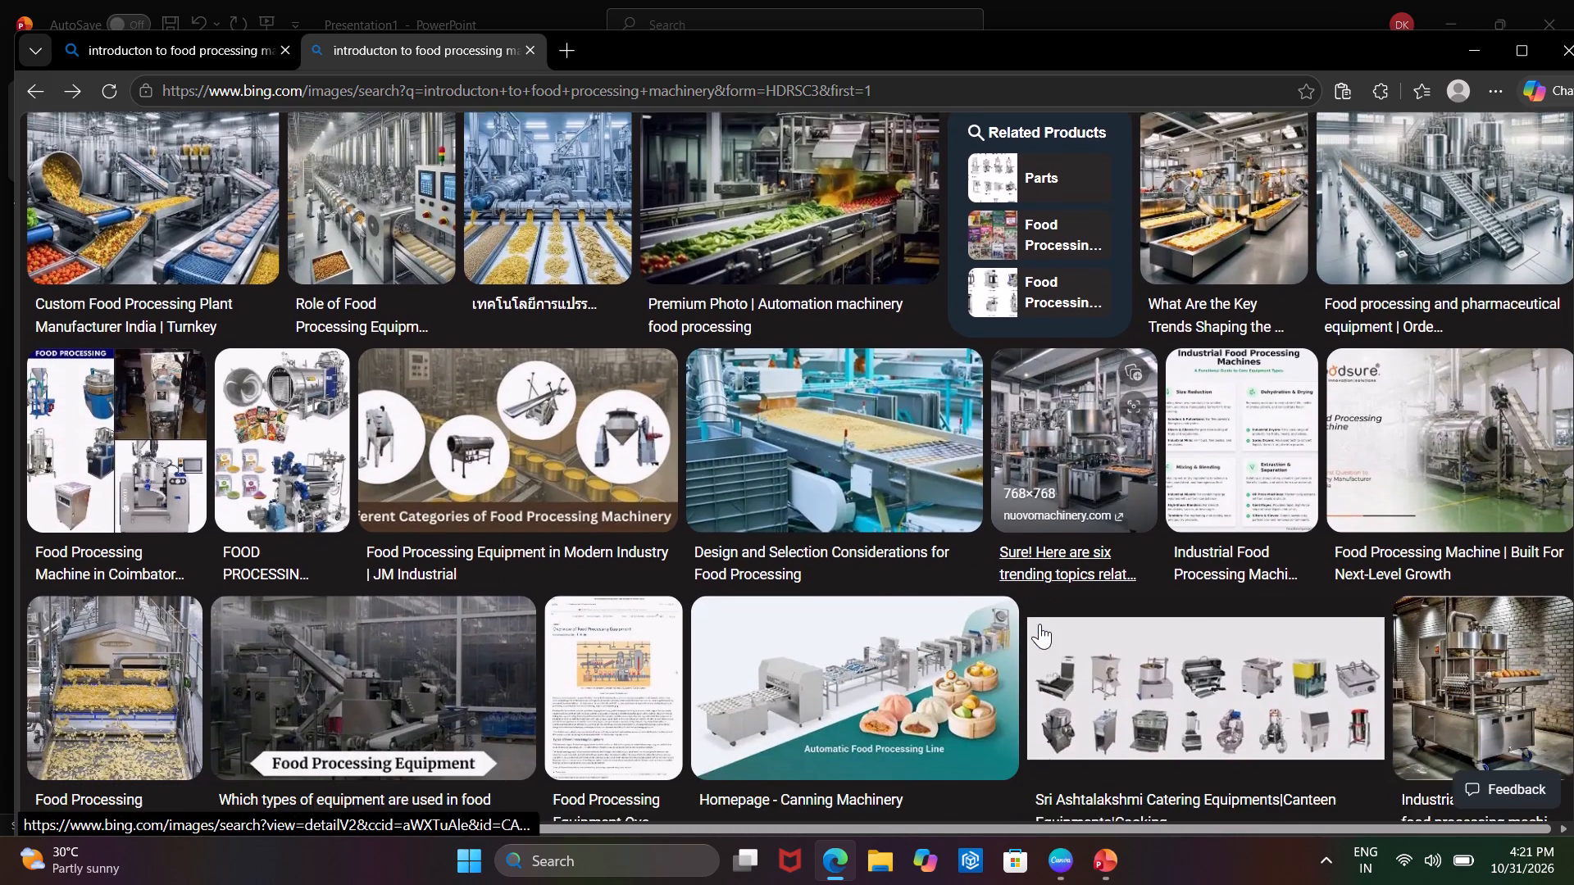
scroll(1039, 624, down, 4)
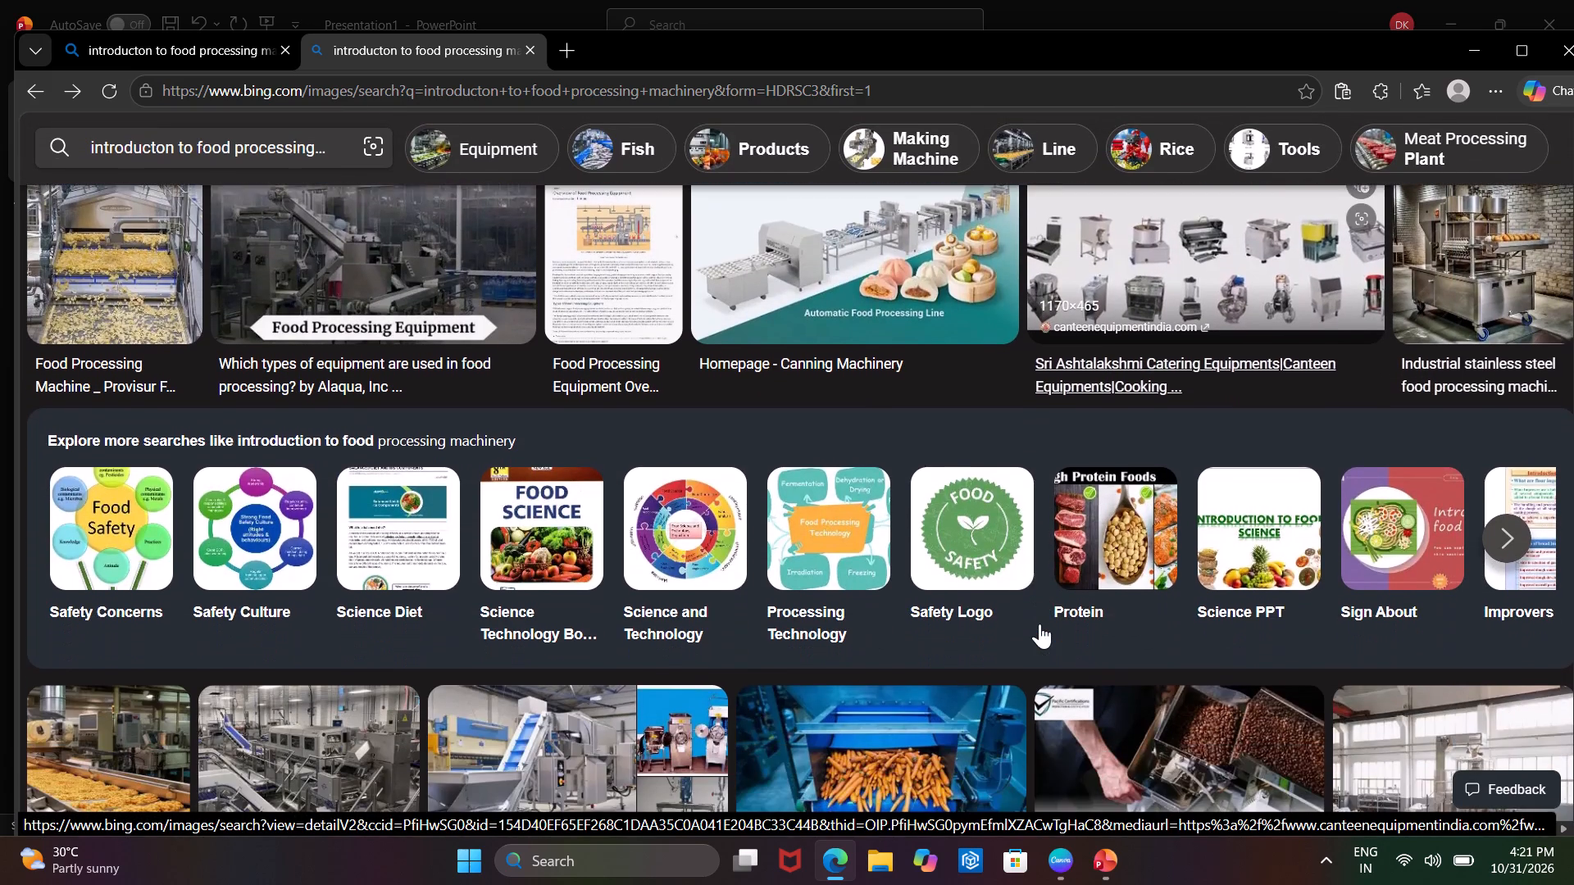
scroll(1039, 624, down, 4)
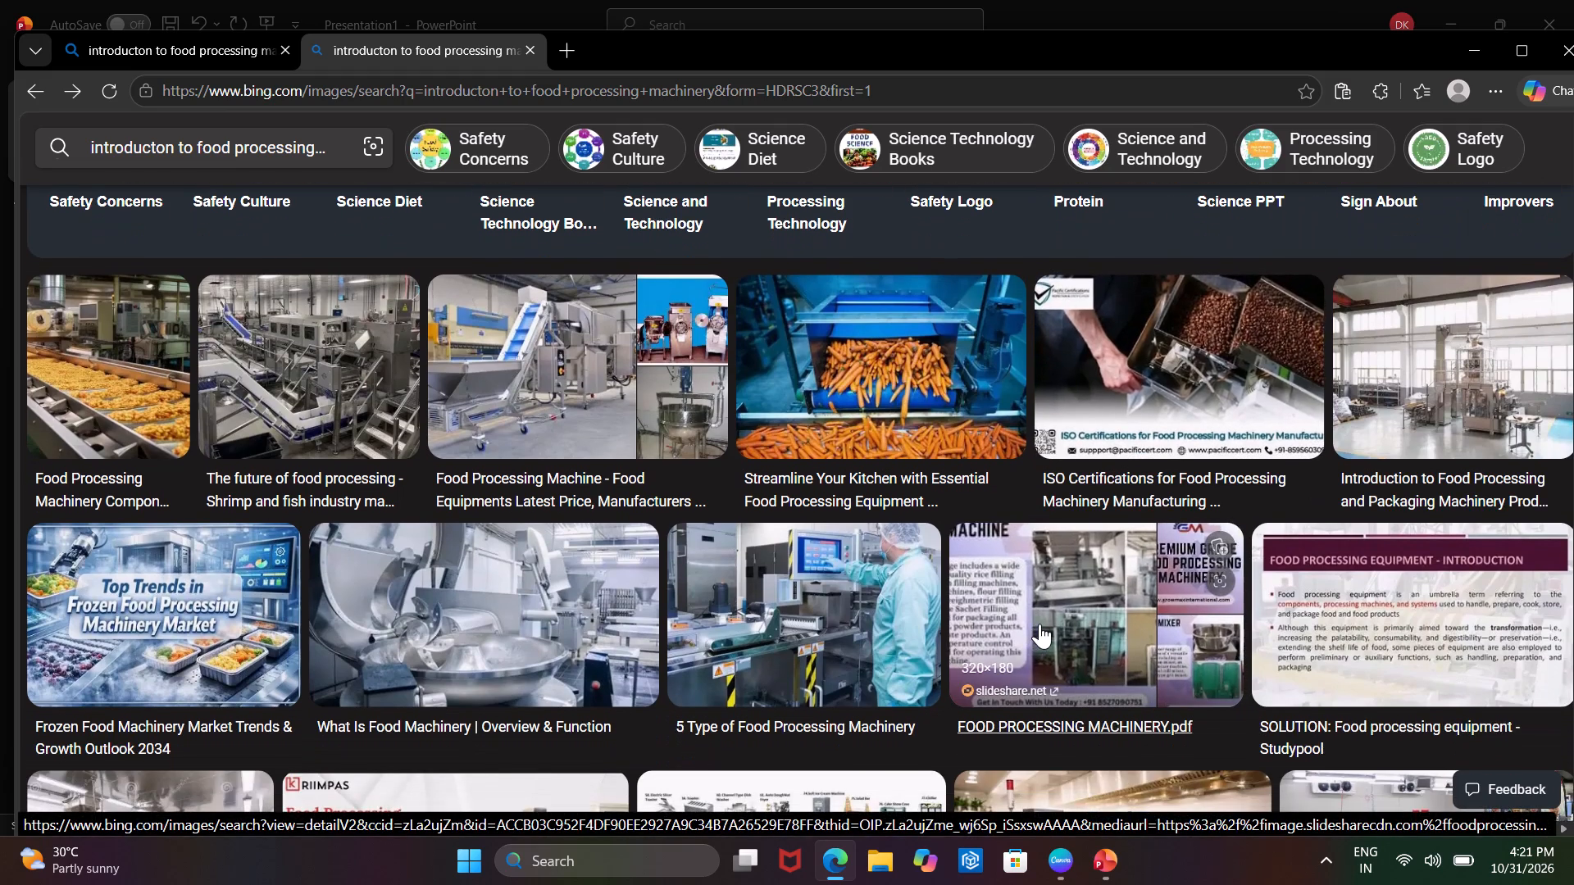
scroll(1039, 624, down, 7)
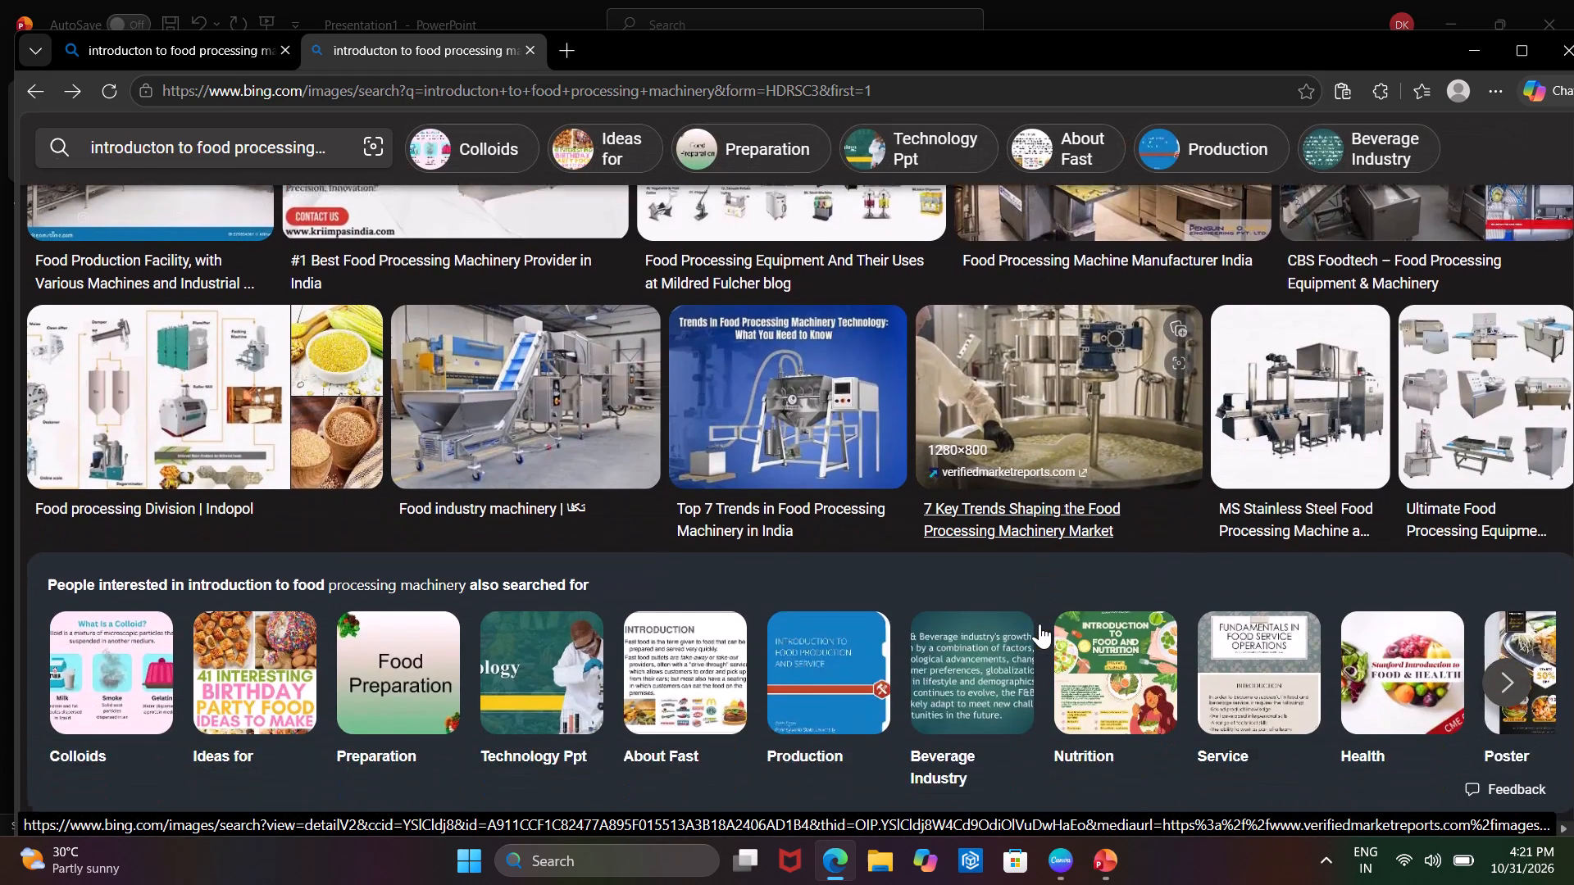
scroll(1039, 624, down, 4)
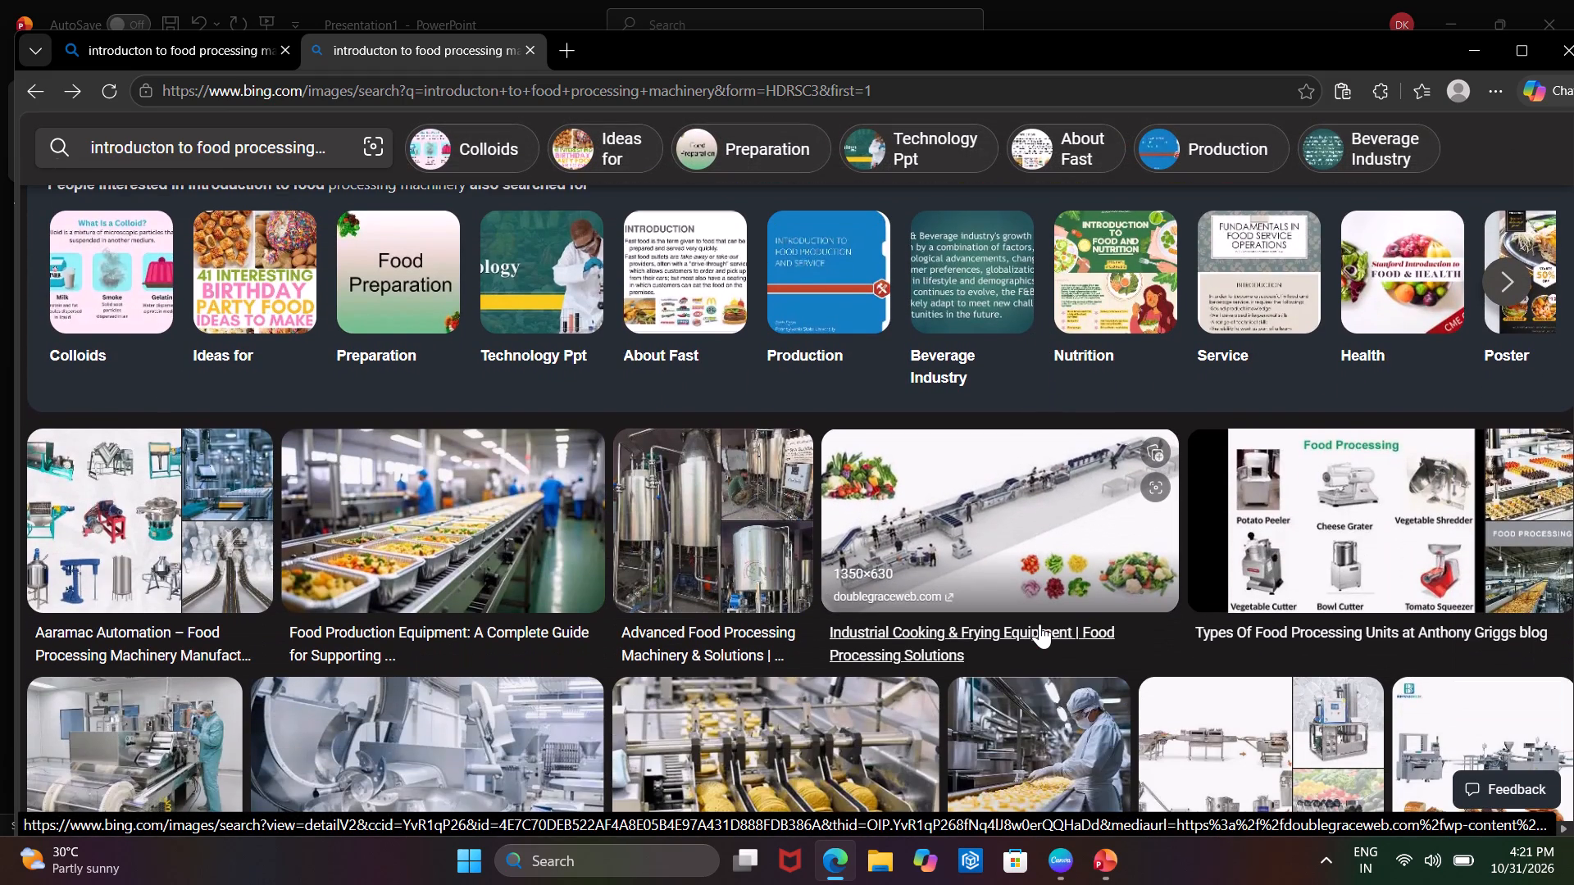
scroll(1039, 624, down, 4)
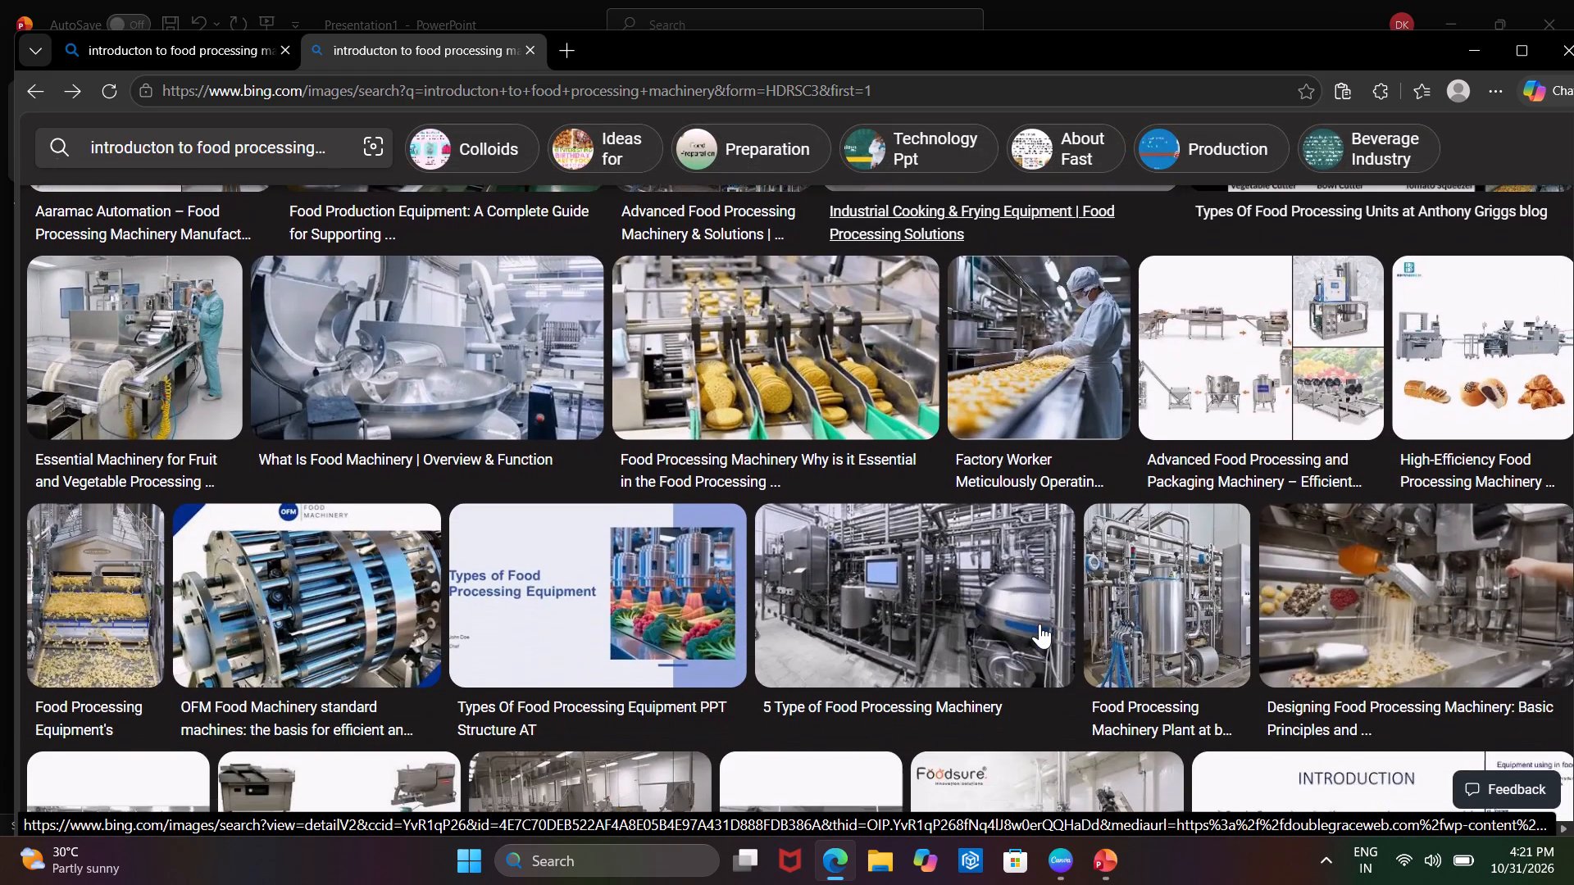
scroll(1039, 624, down, 6)
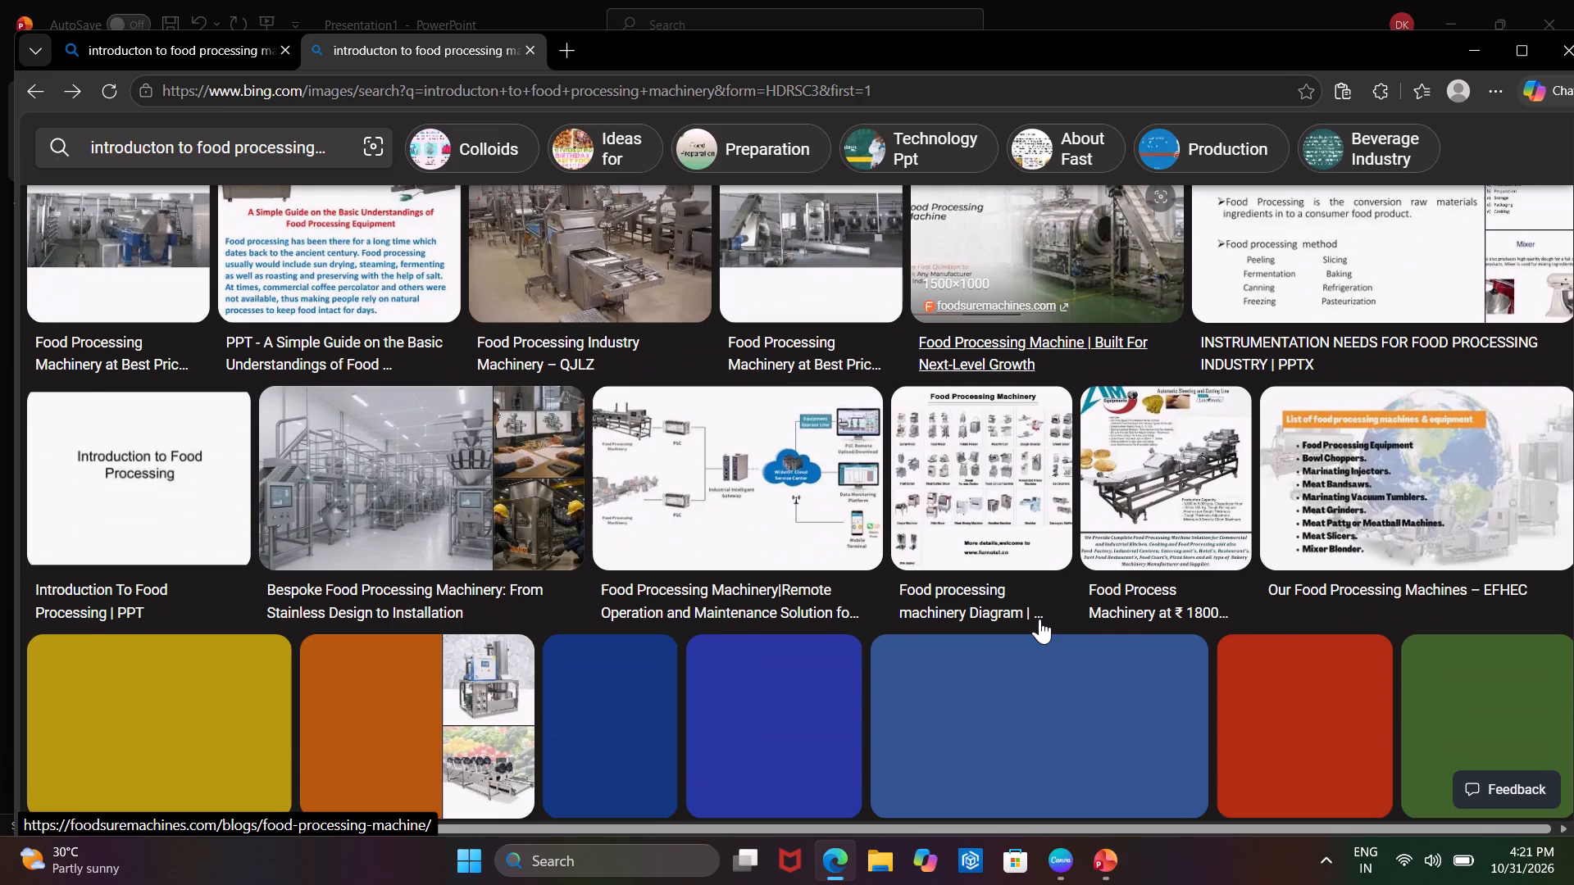
scroll(1039, 619, up, 3)
scroll(1039, 619, down, 1)
scroll(1039, 619, up, 11)
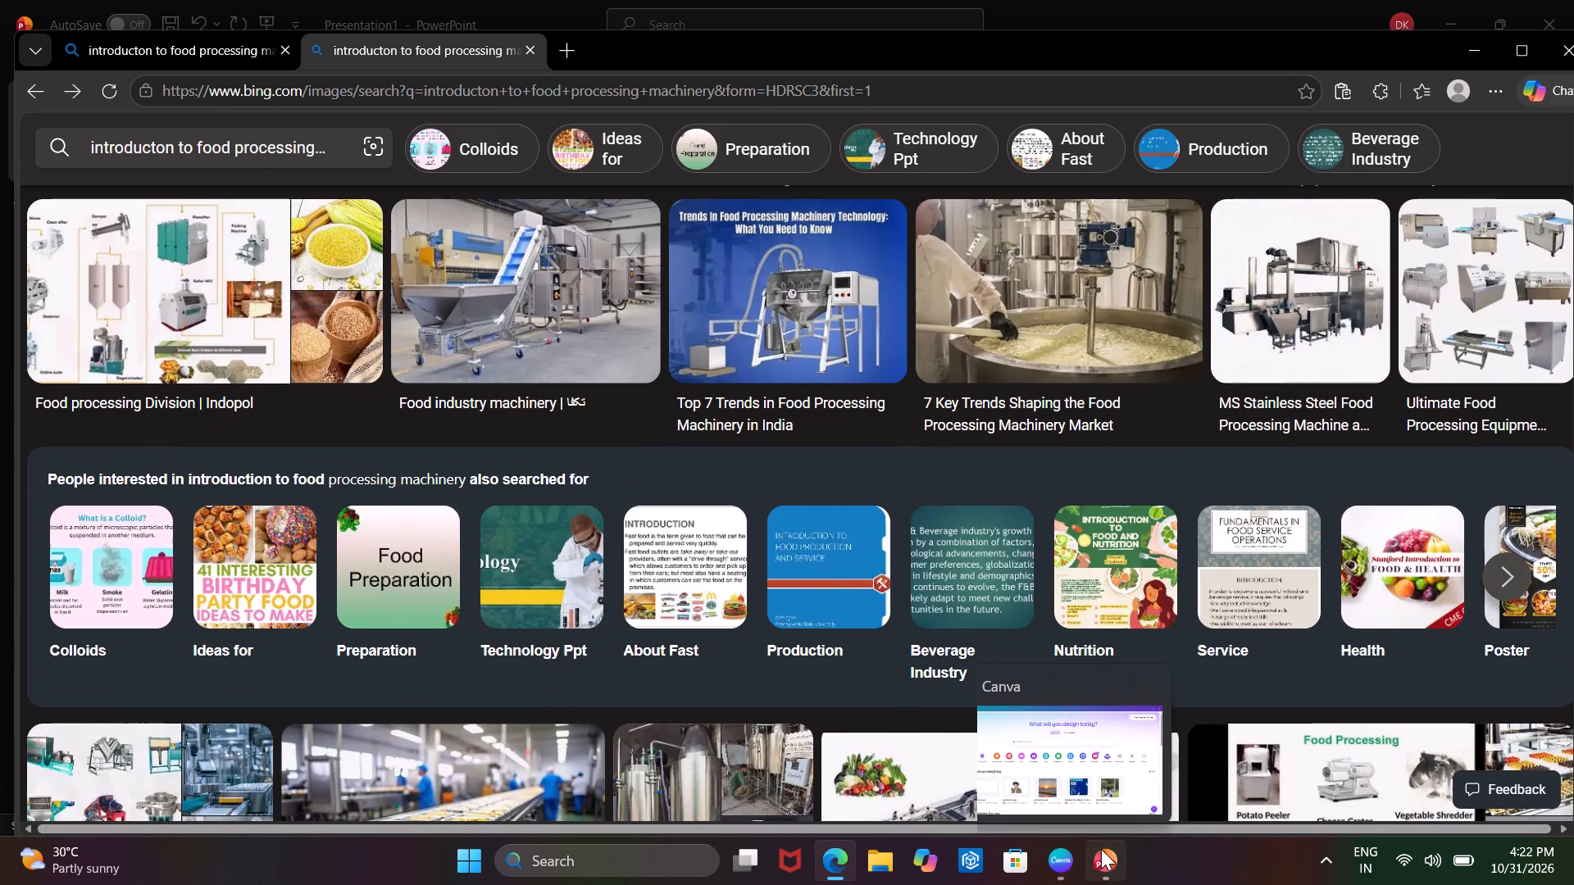
Check the introduction slide in PowerPoint, and return to the browser to review the earlier image results.
click(1101, 855)
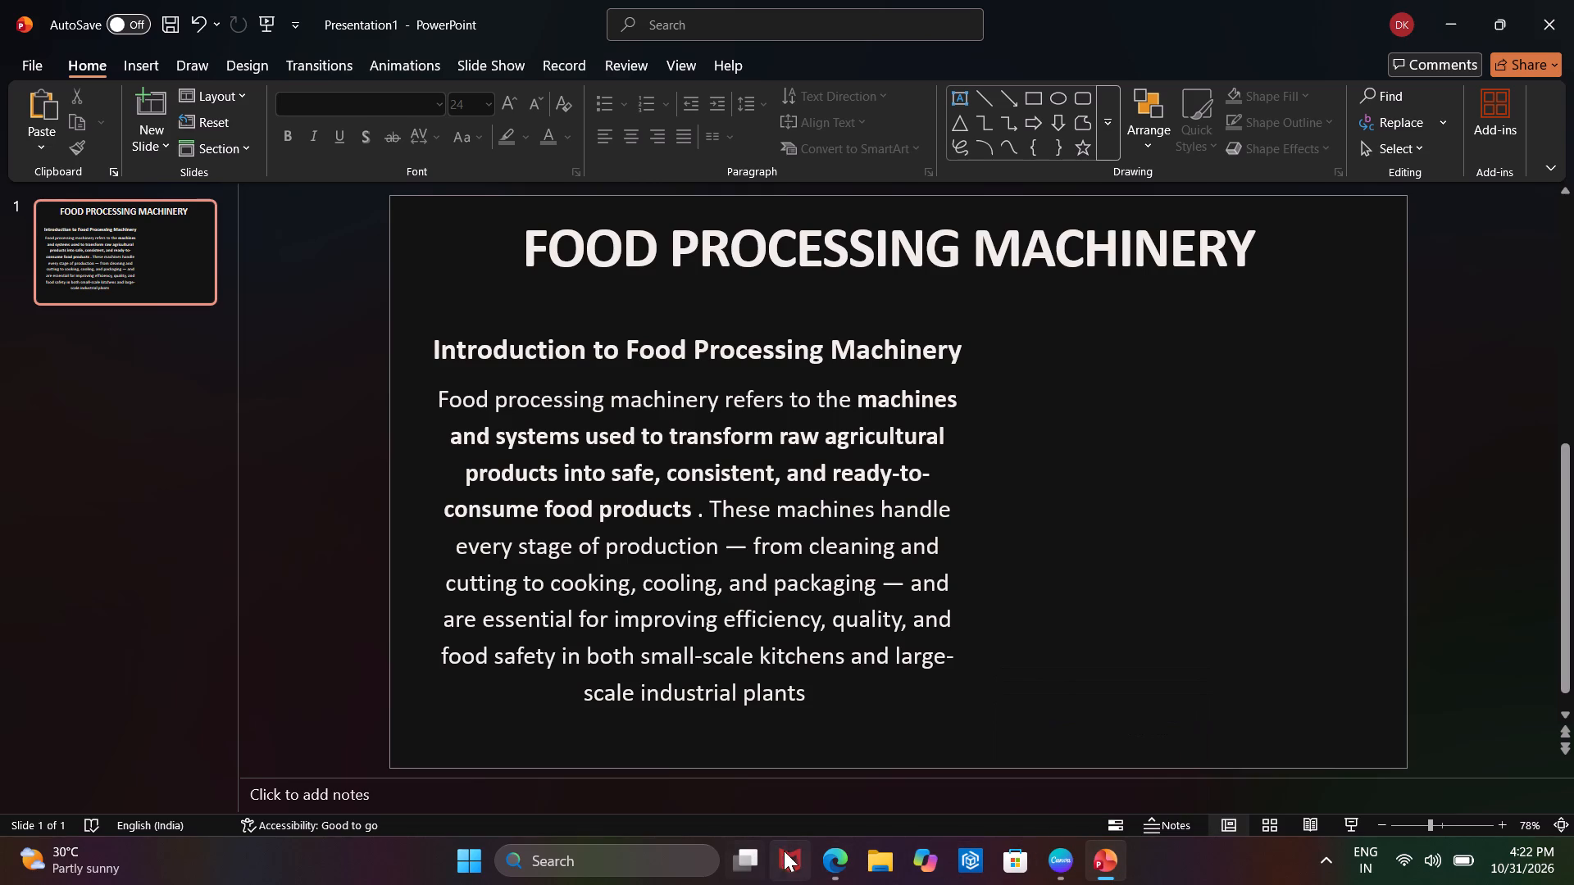
click(832, 857)
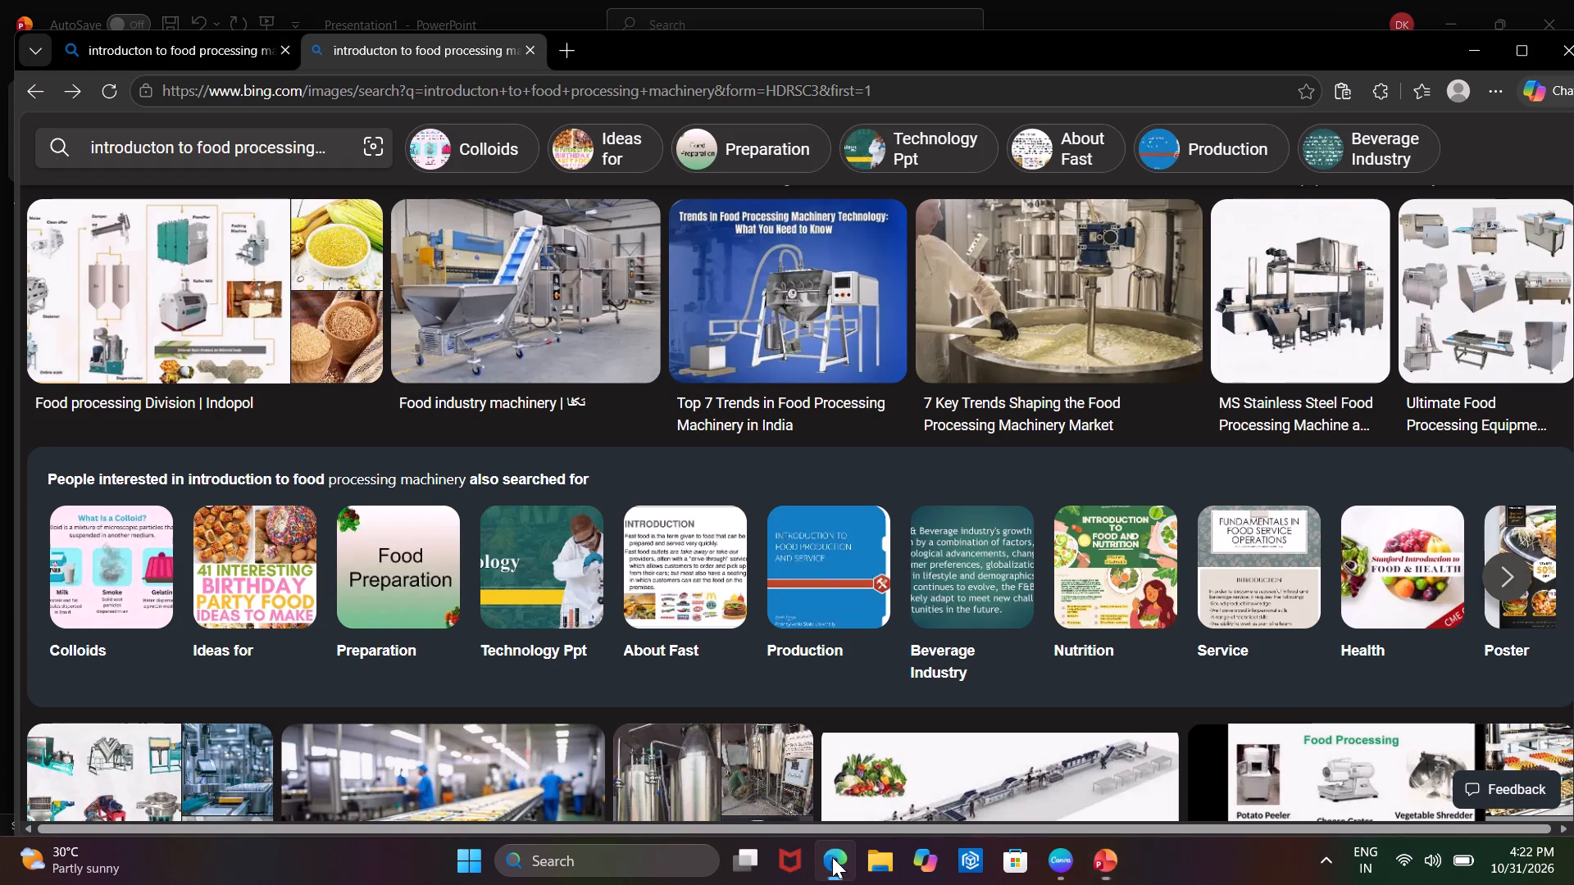
scroll(785, 673, up, 4)
scroll(785, 673, down, 1)
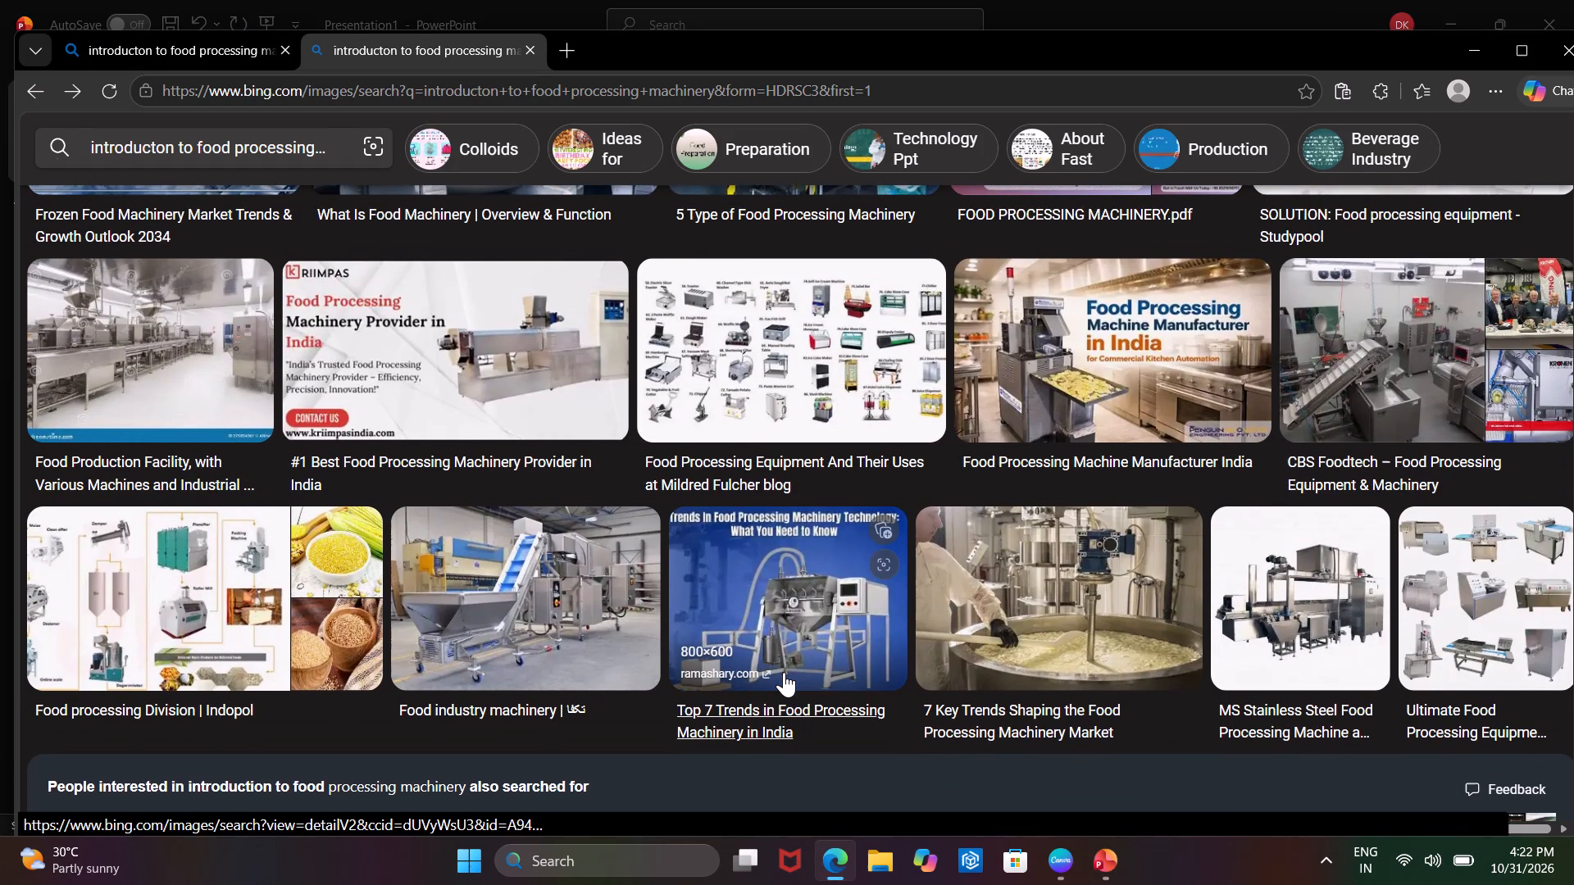
scroll(784, 672, up, 3)
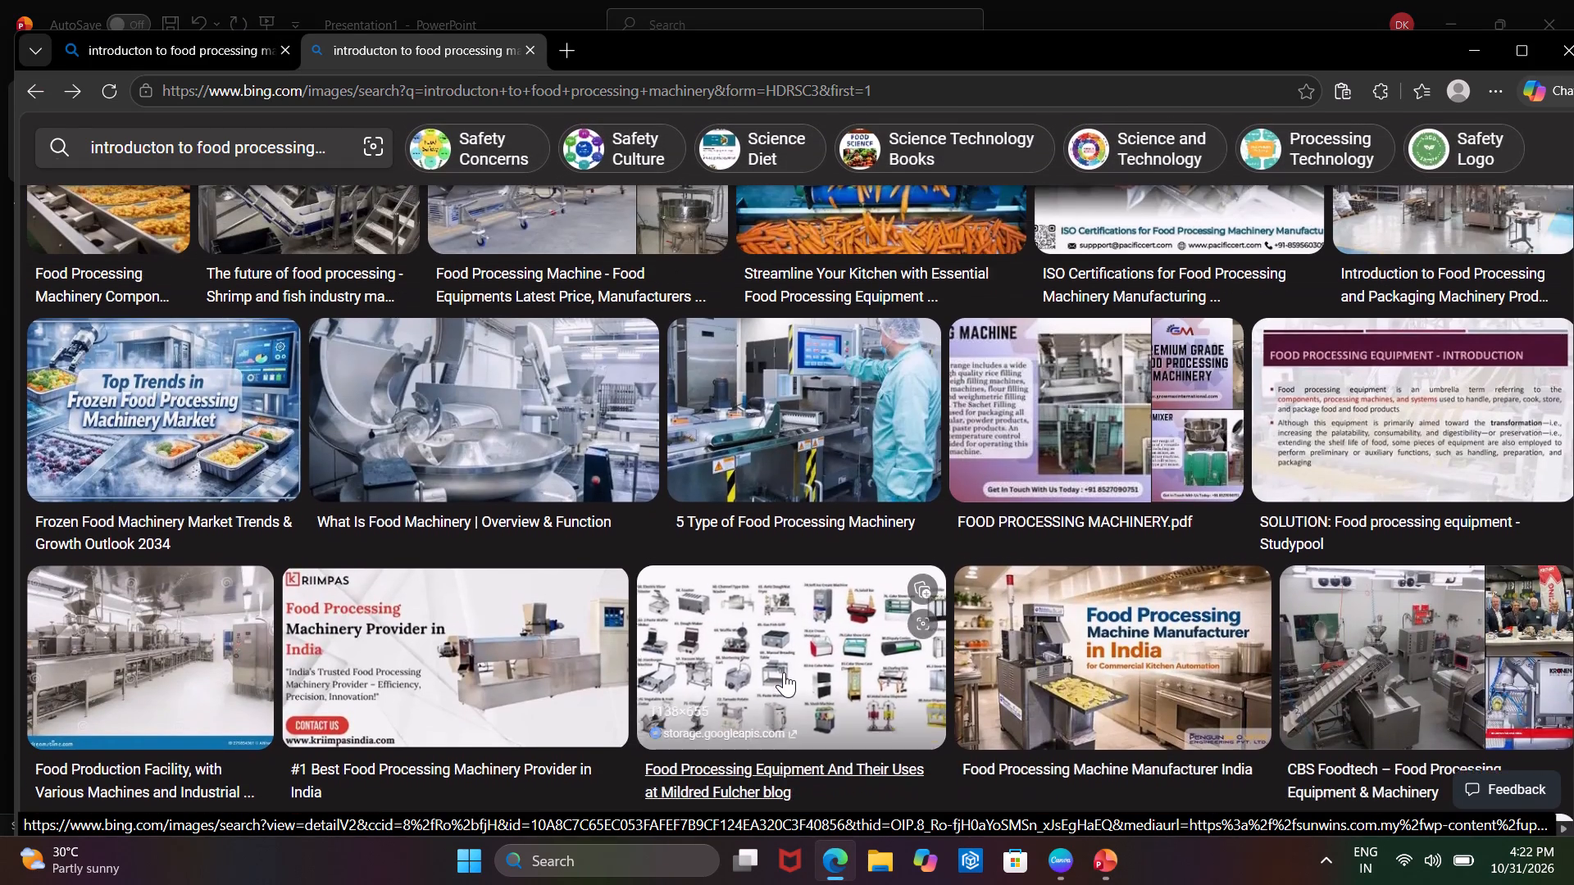
scroll(784, 672, up, 7)
scroll(784, 672, down, 1)
scroll(784, 672, up, 9)
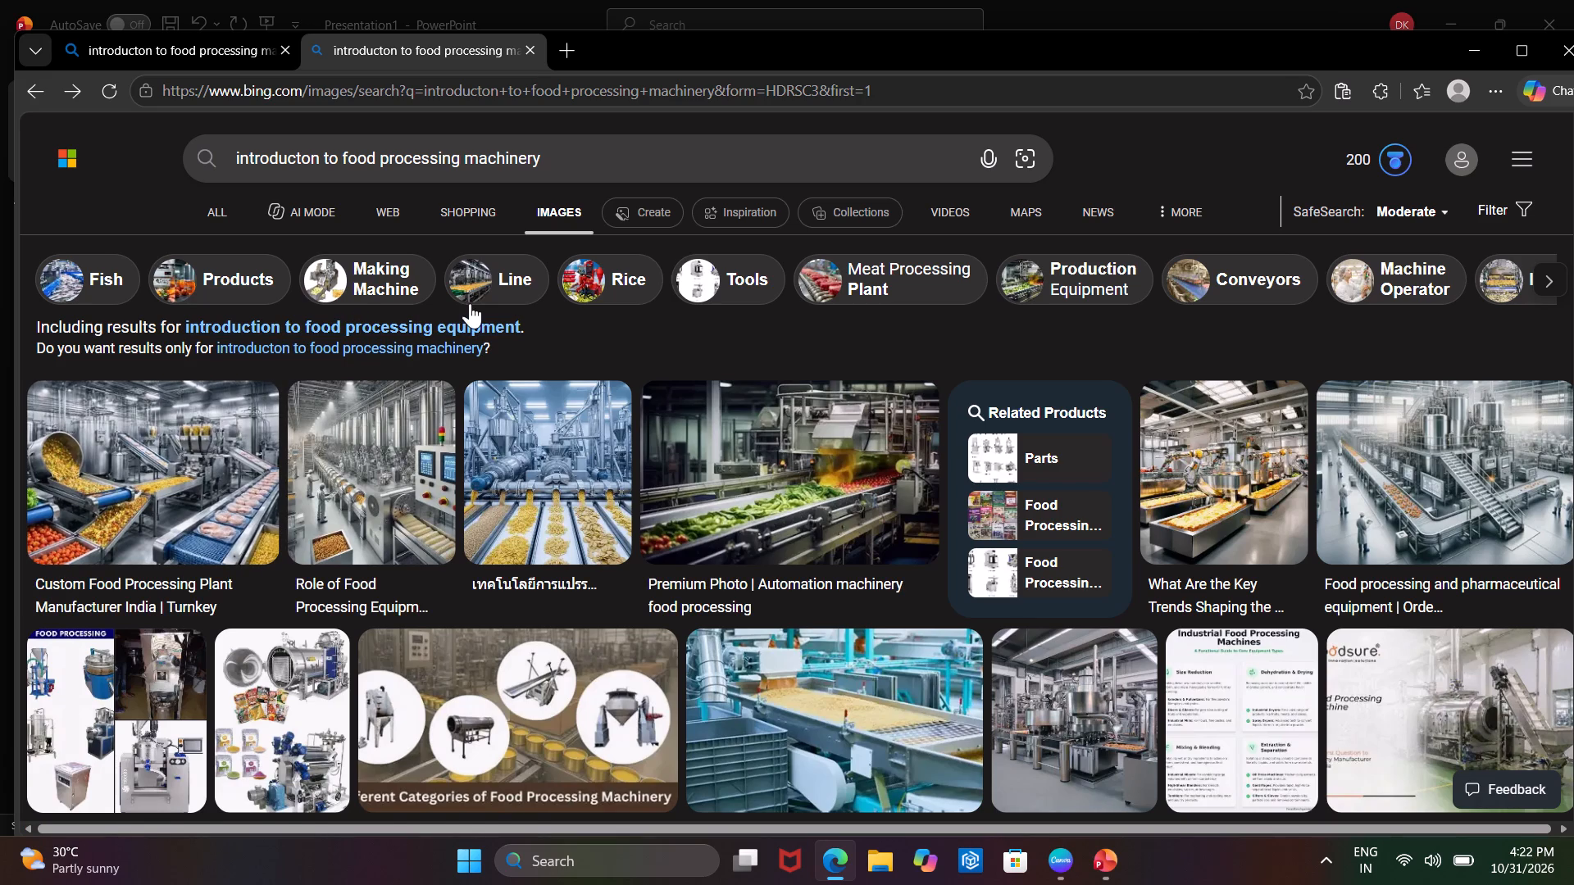
Examine the image results of the related search for food making machines.
click(404, 275)
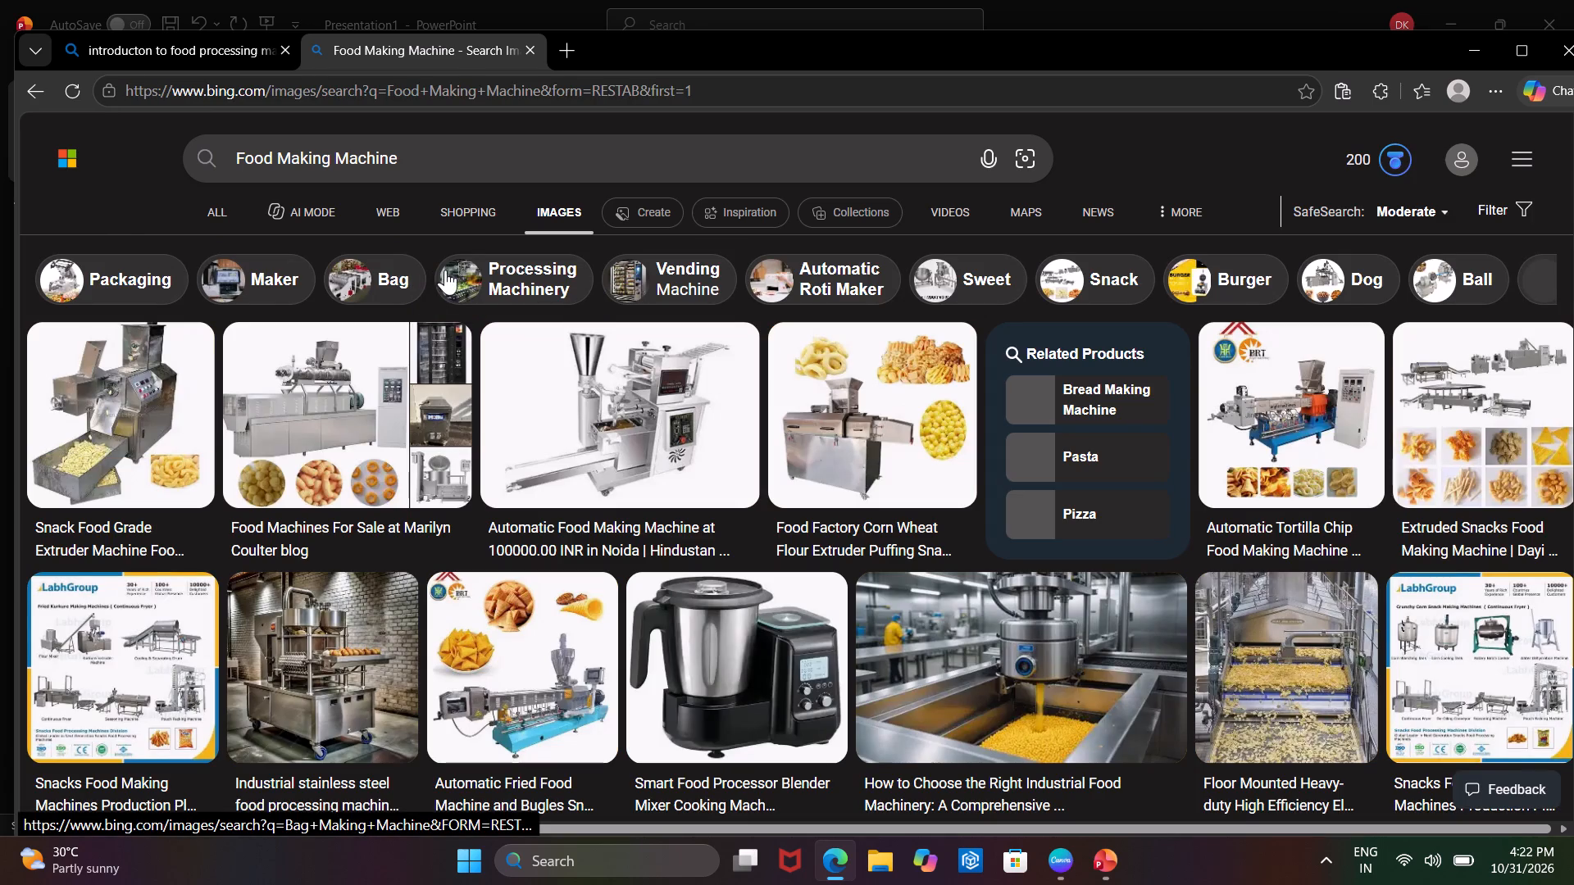
scroll(520, 402, down, 2)
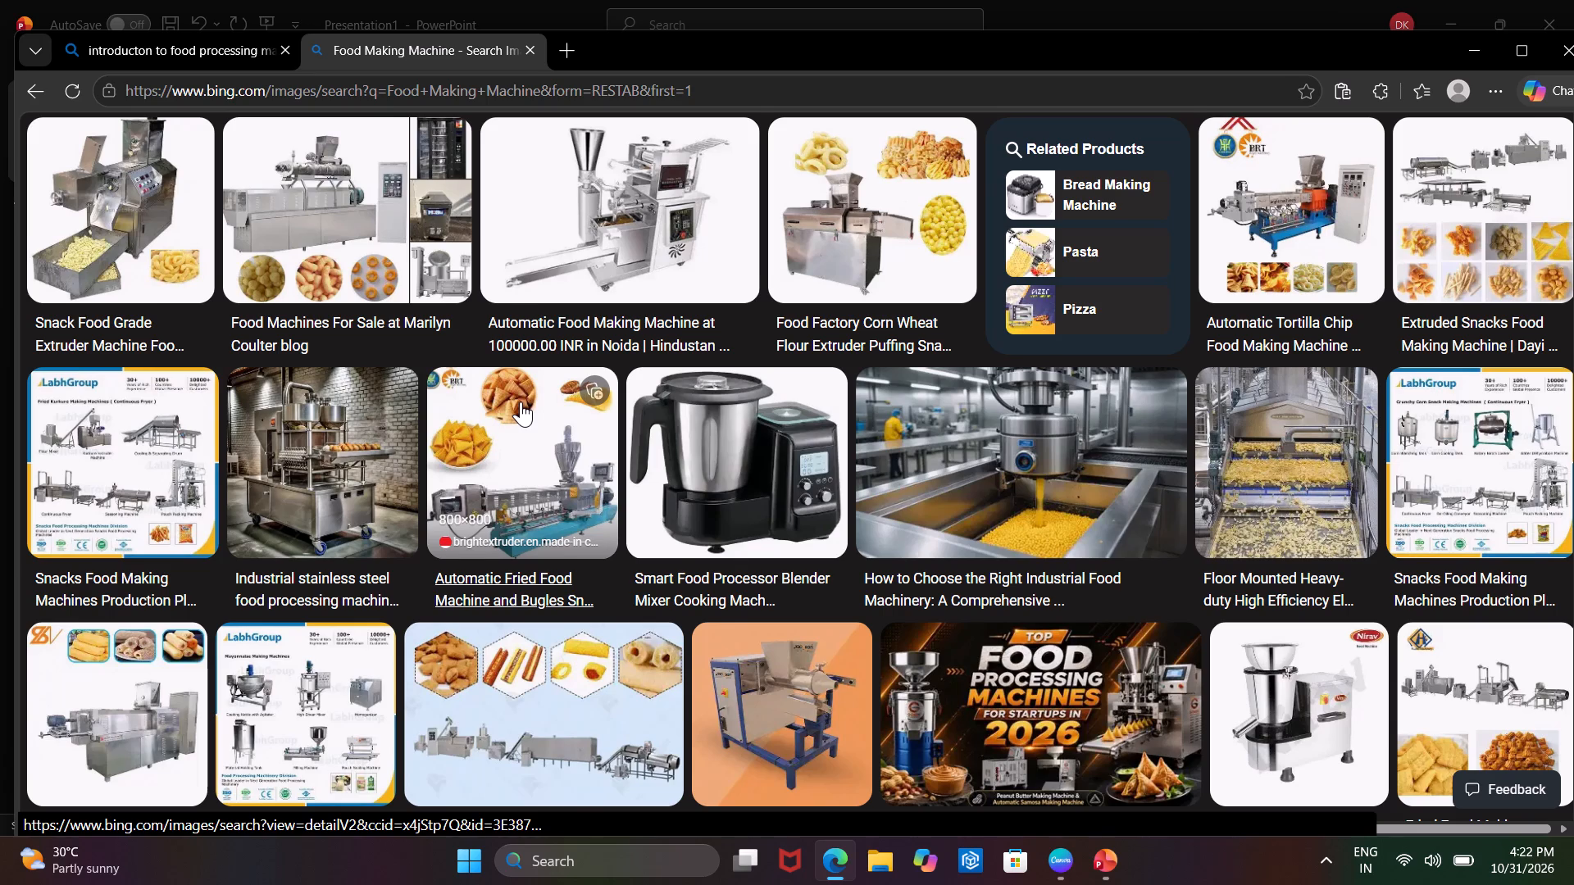
scroll(521, 402, up, 3)
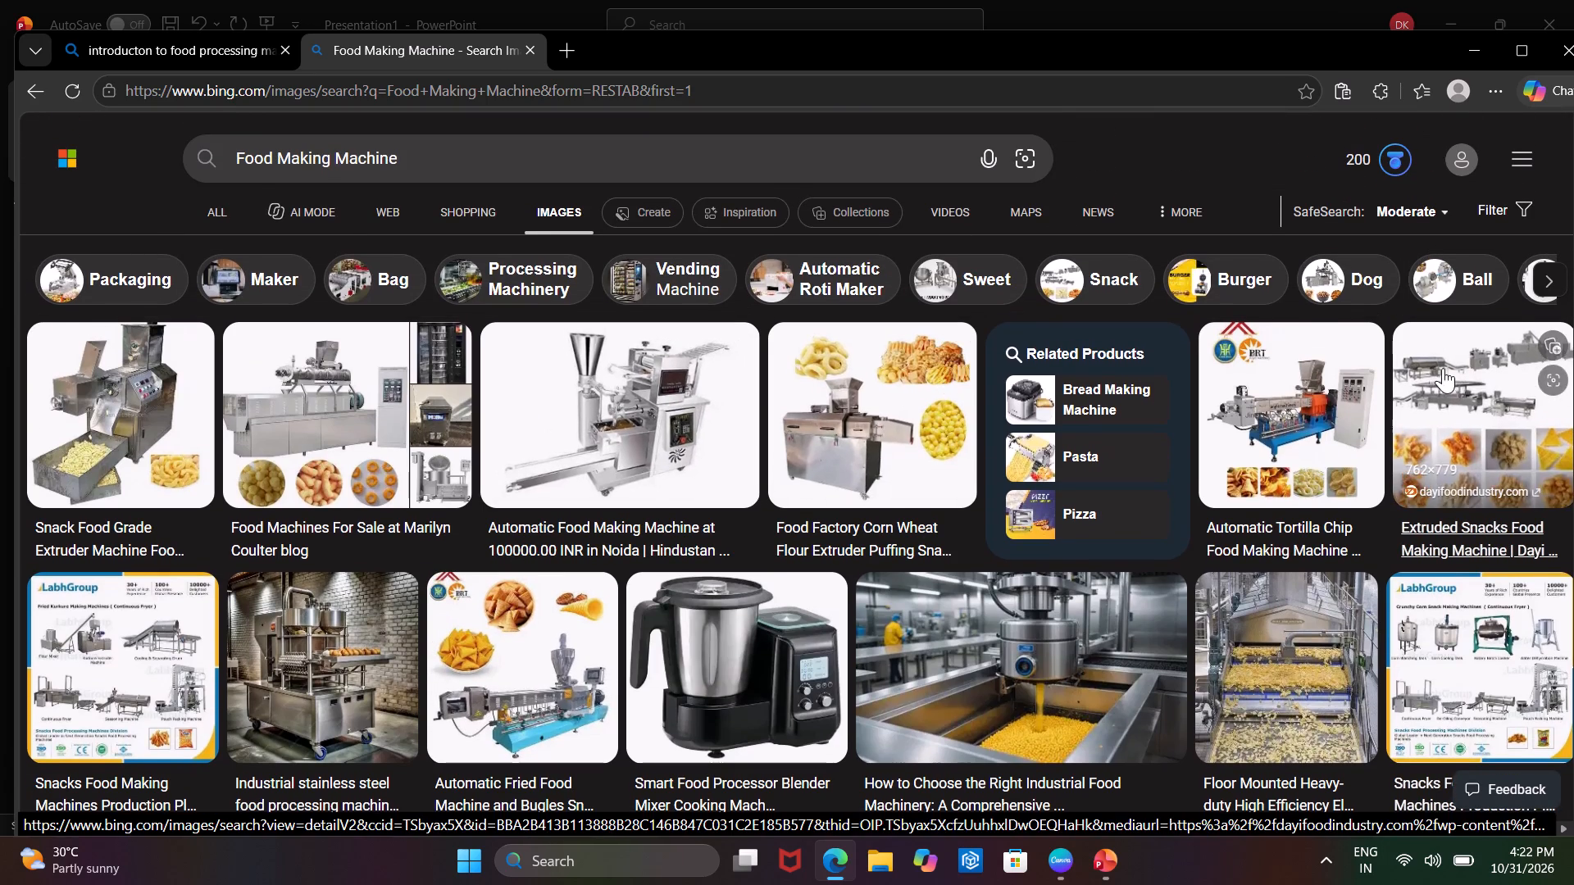
Switch to the Food Processing Machinery image search and preview the "Custom Food Processing Plant Manufacturer India | Turnkey" picture.
click(523, 277)
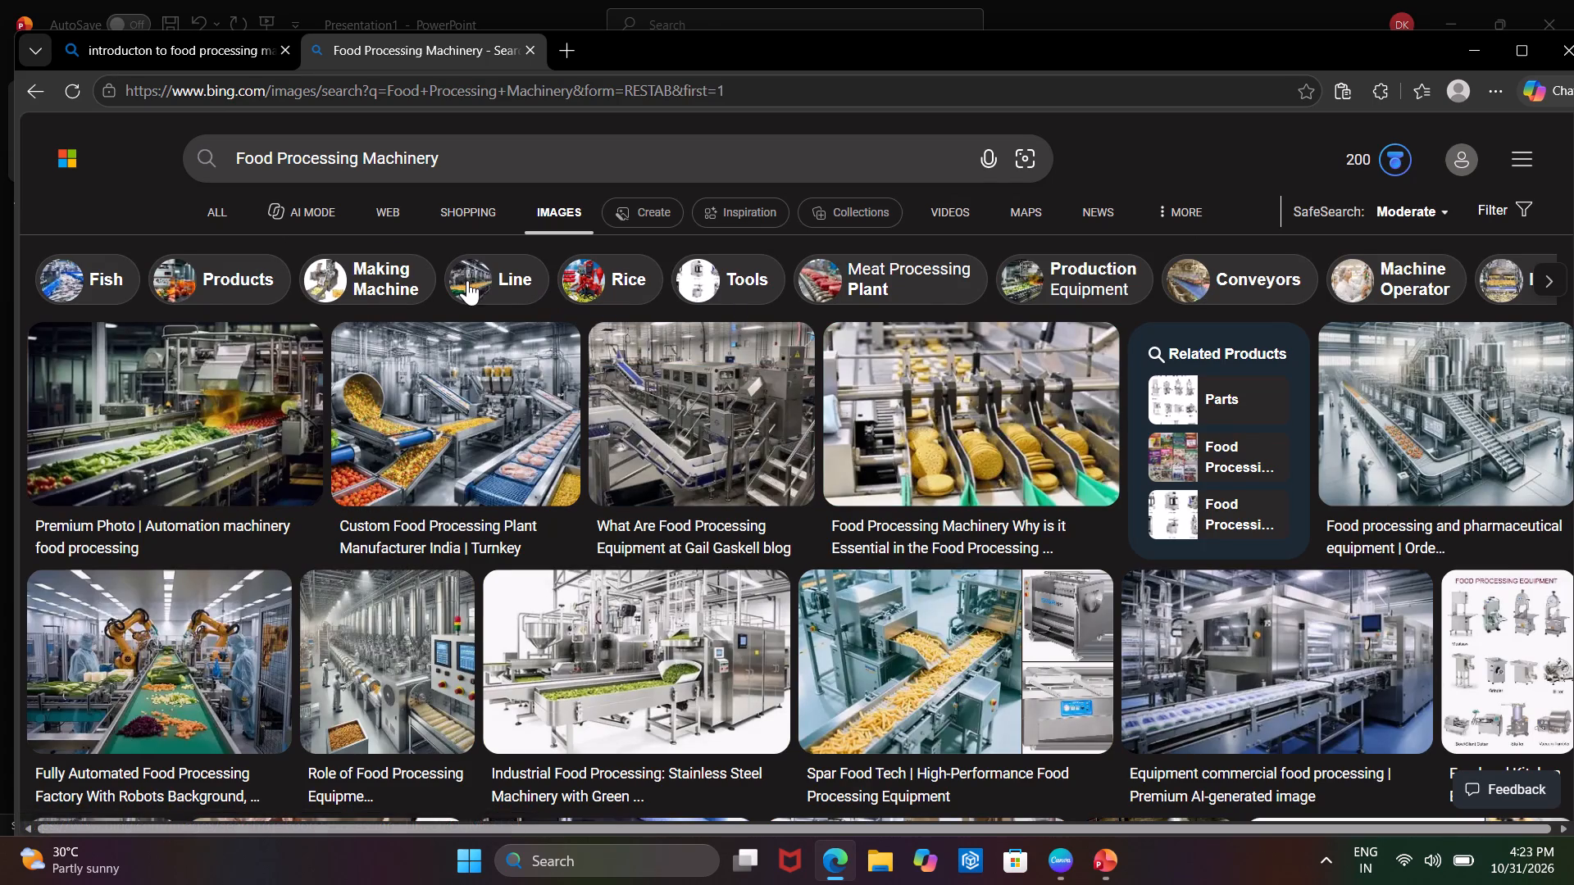
click(475, 449)
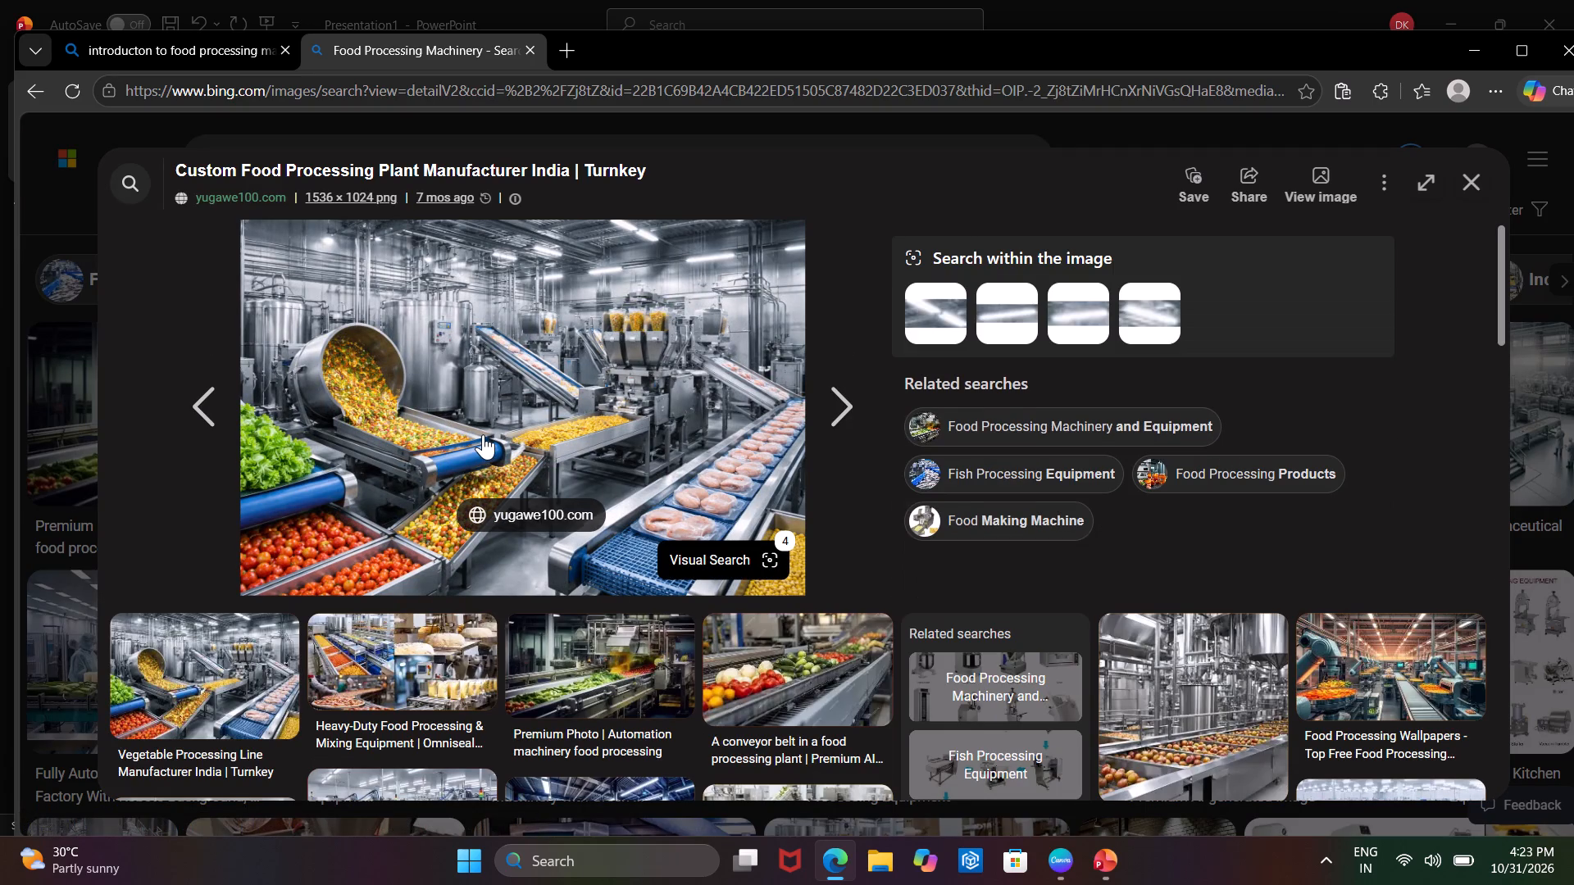
click(550, 387)
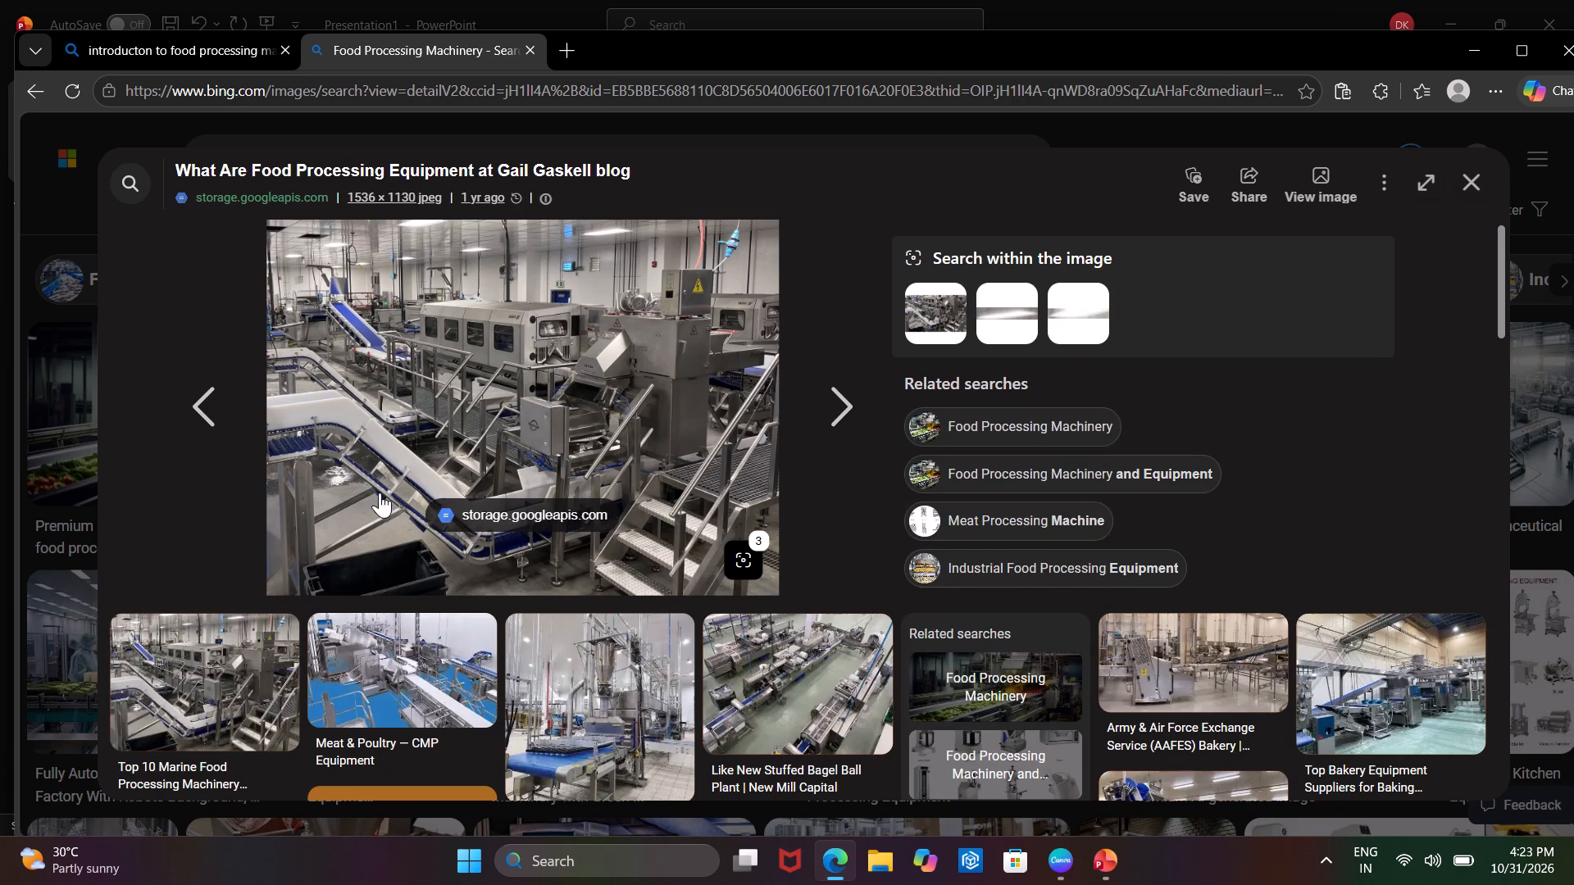
click(203, 411)
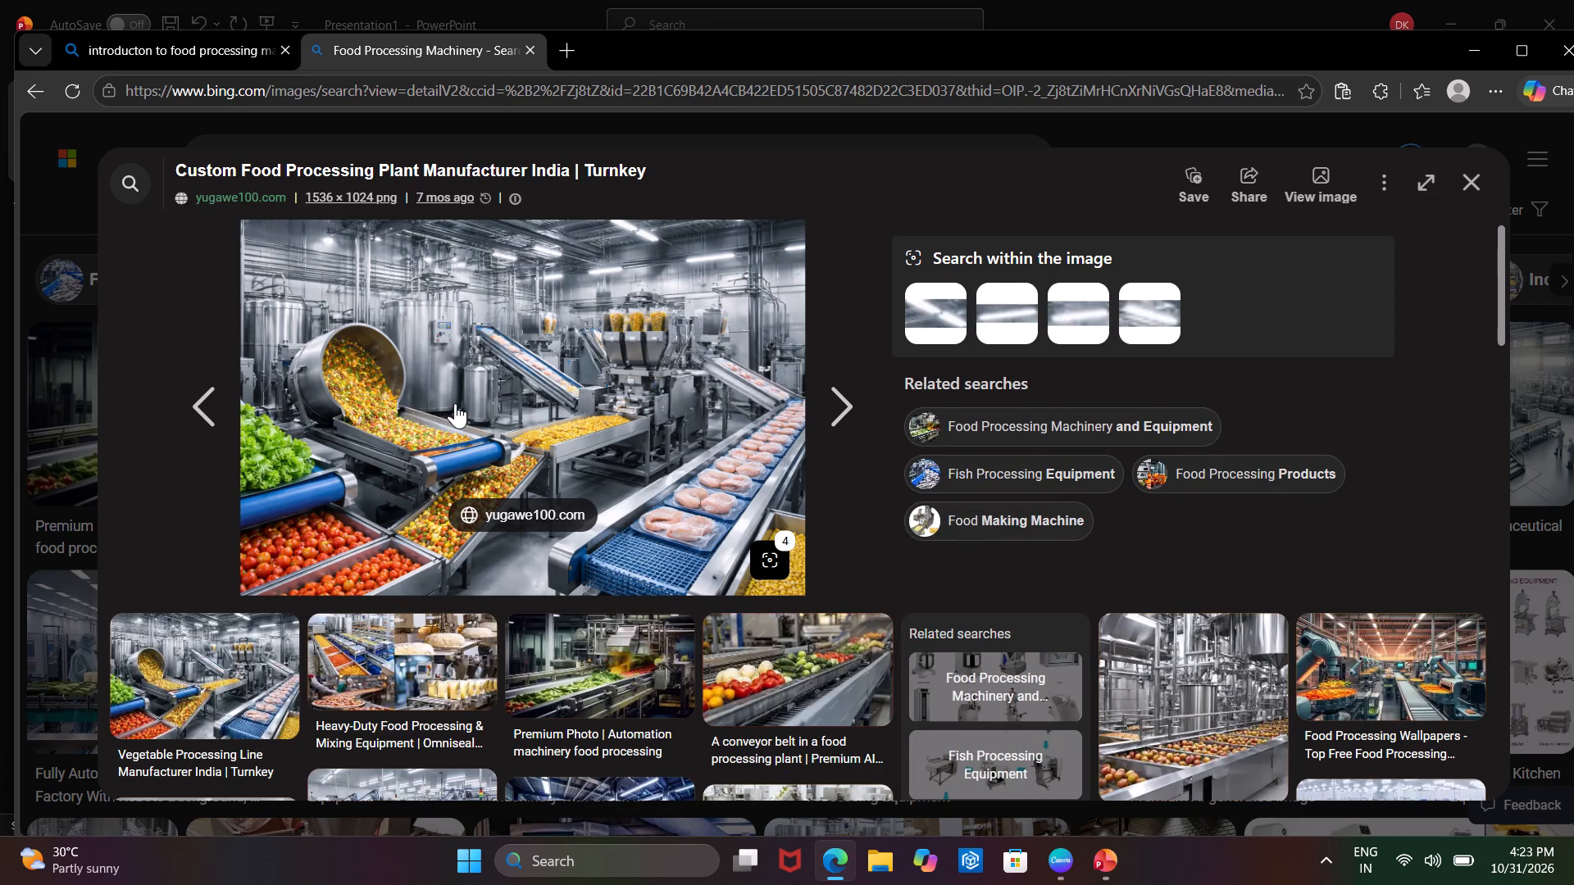
Save the previewed food processing plant image to the Downloads folder as 123 in PNG format.
right_click(455, 403)
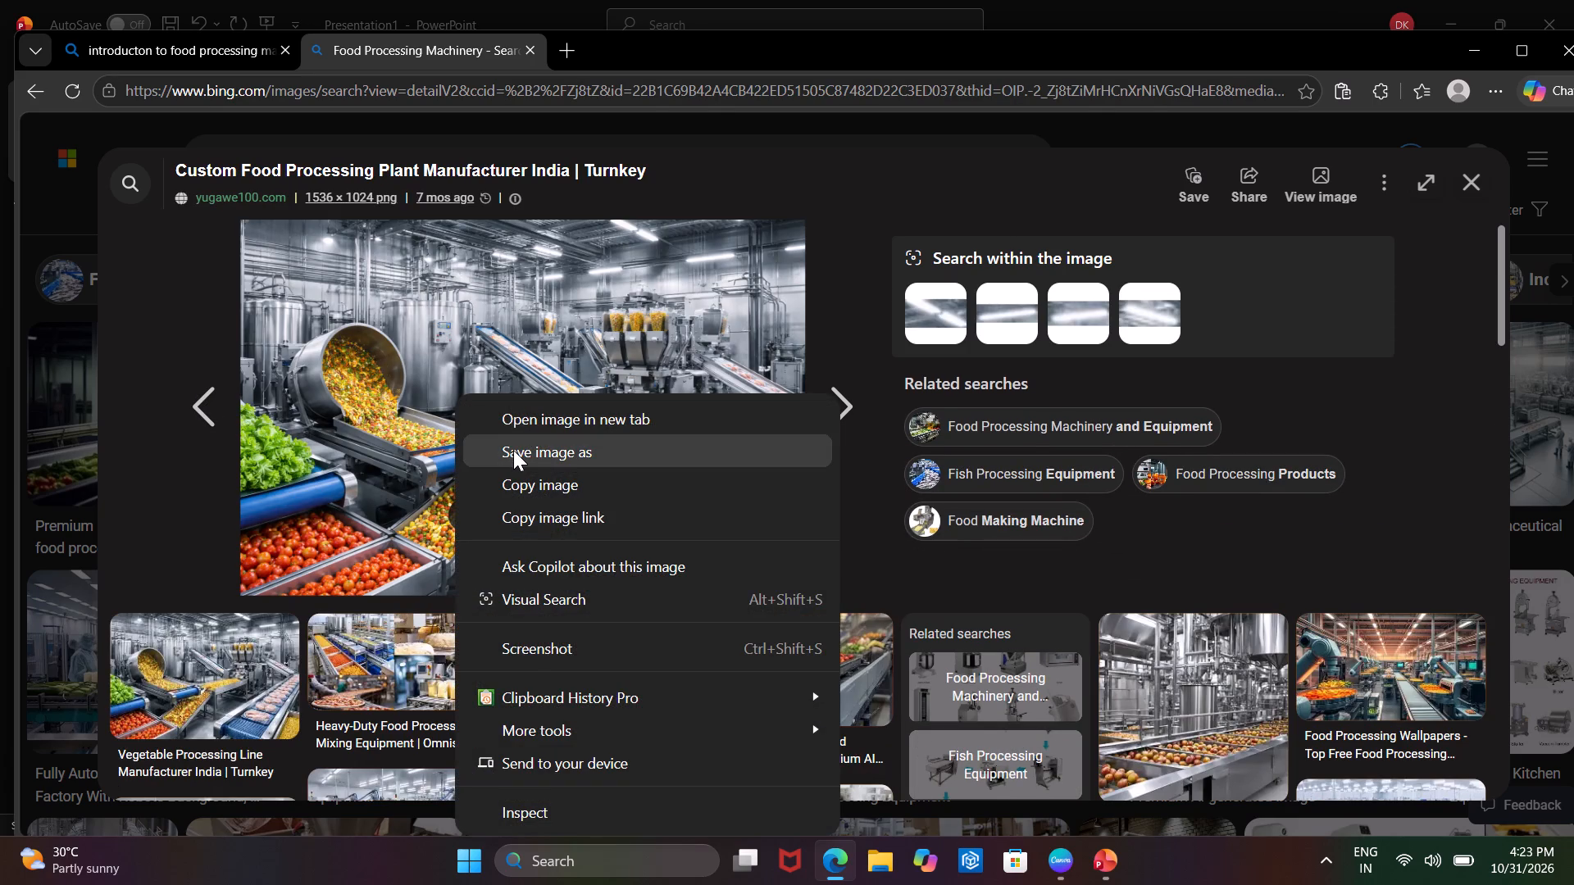
click(512, 450)
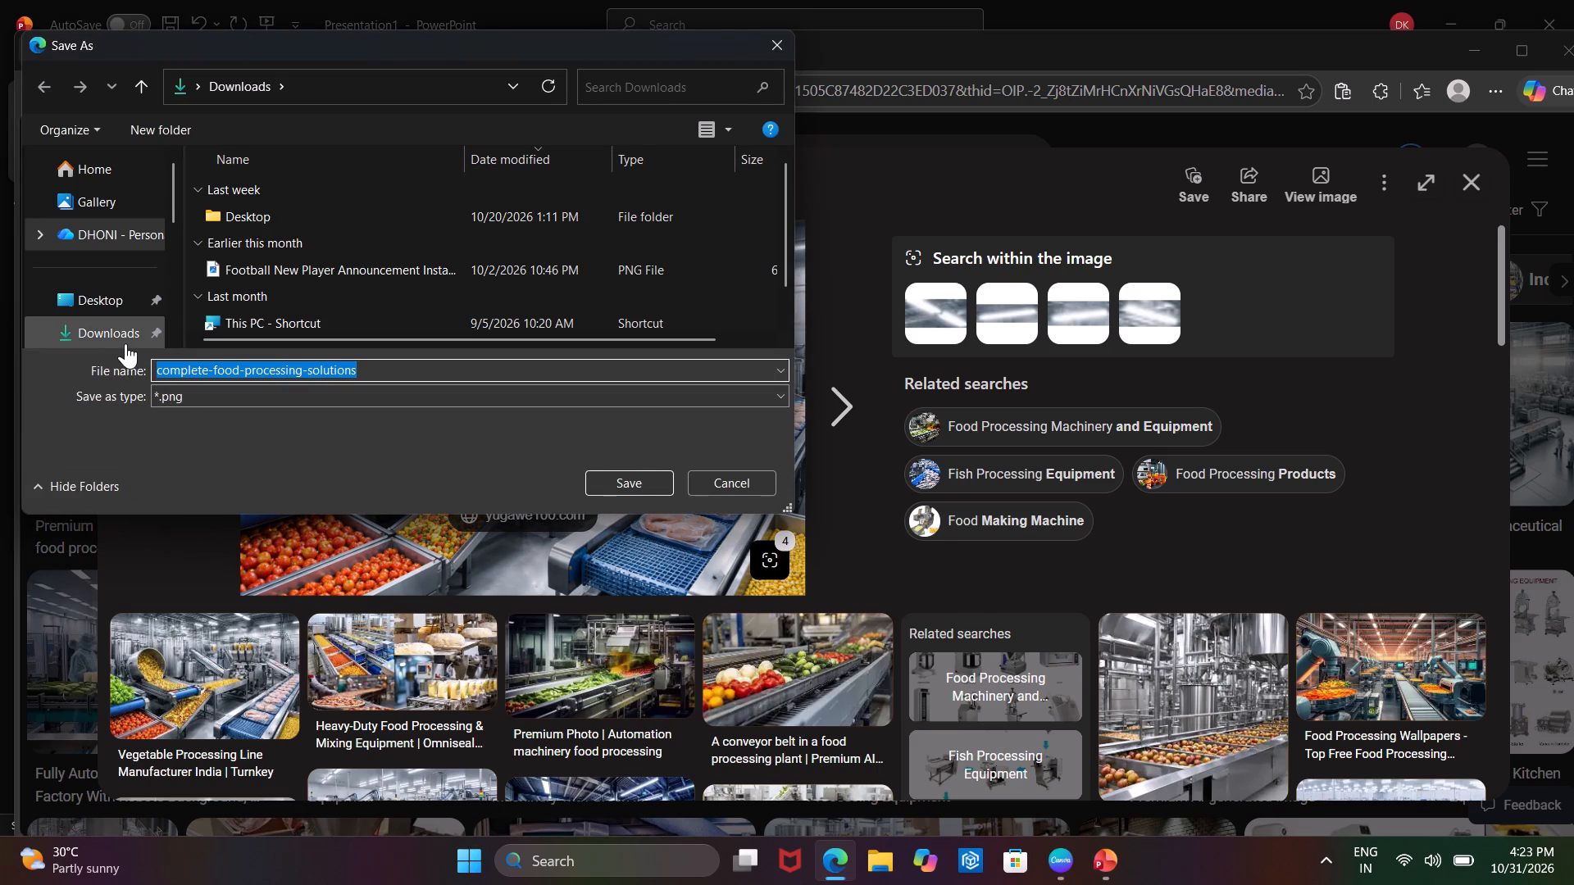
click(125, 343)
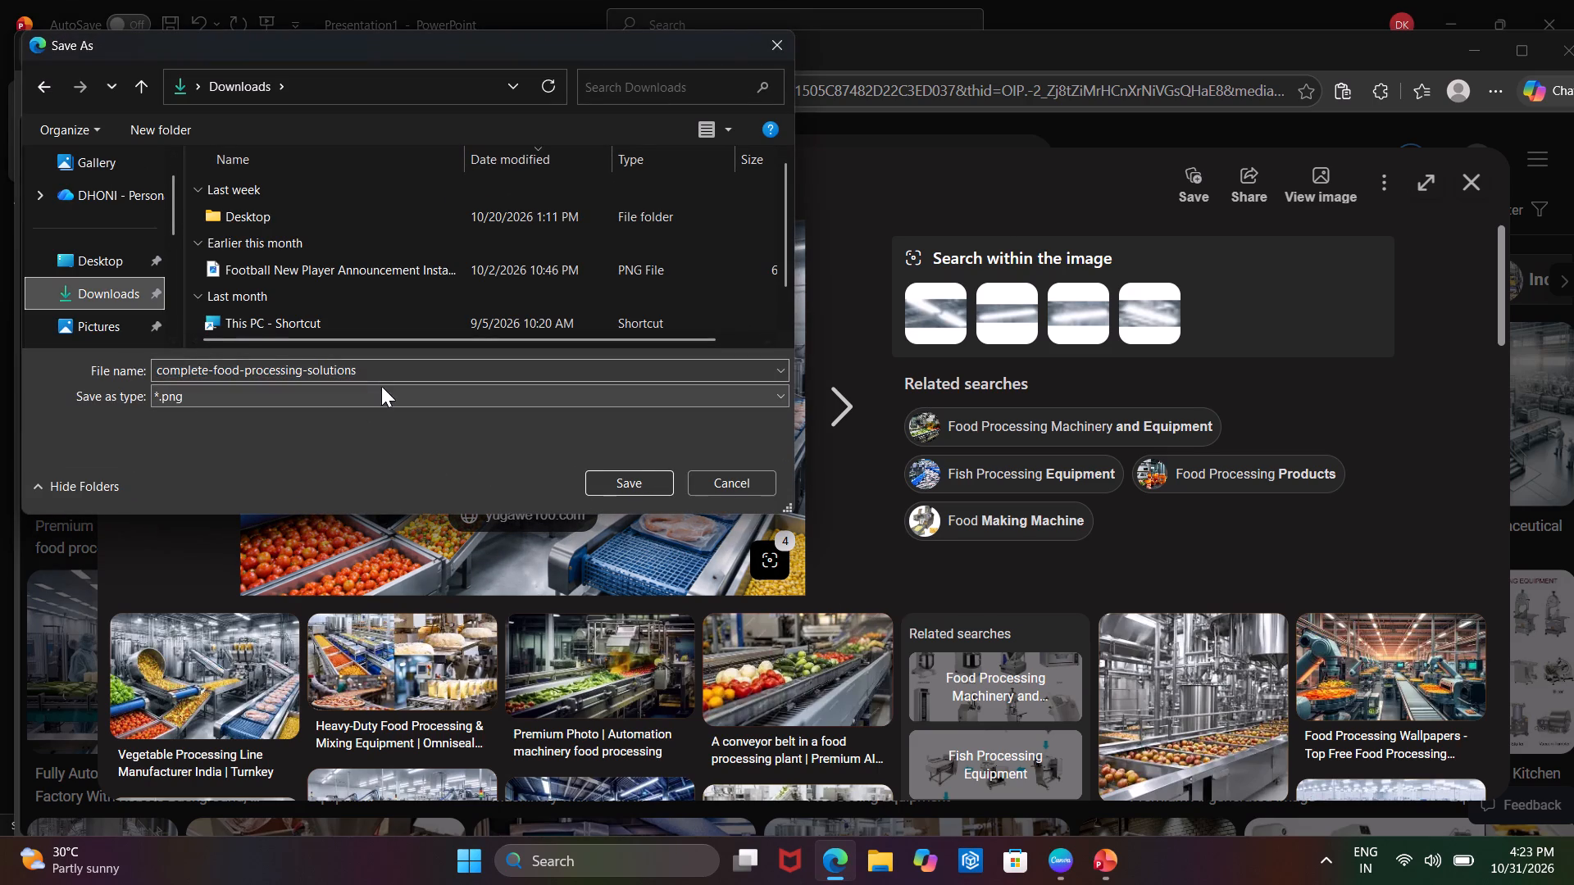
click(392, 374)
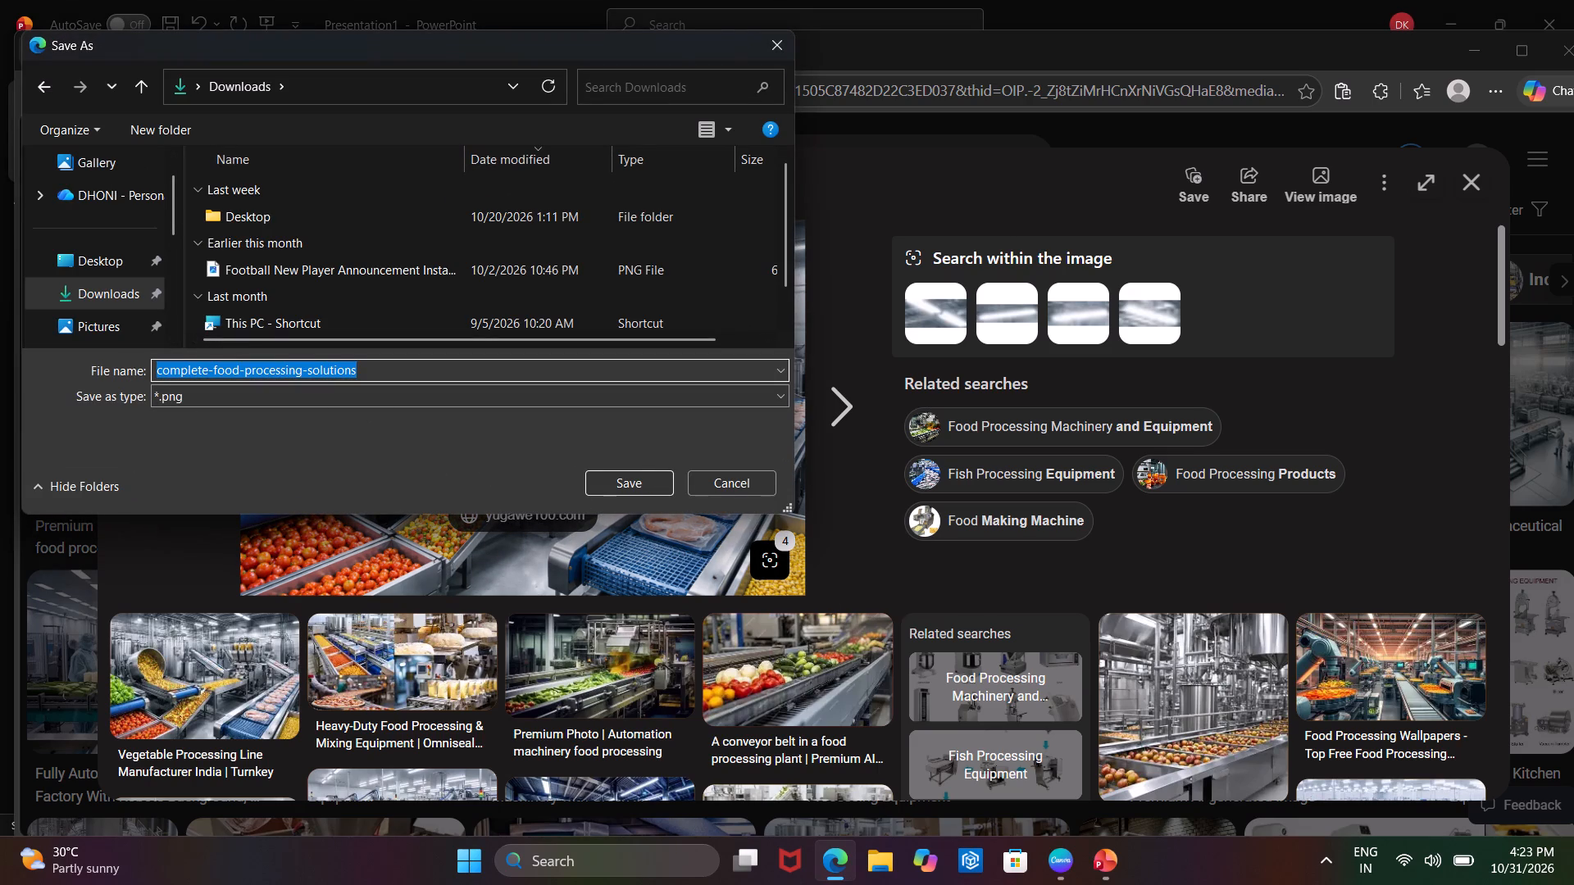
key(BackSpace)
text(123)
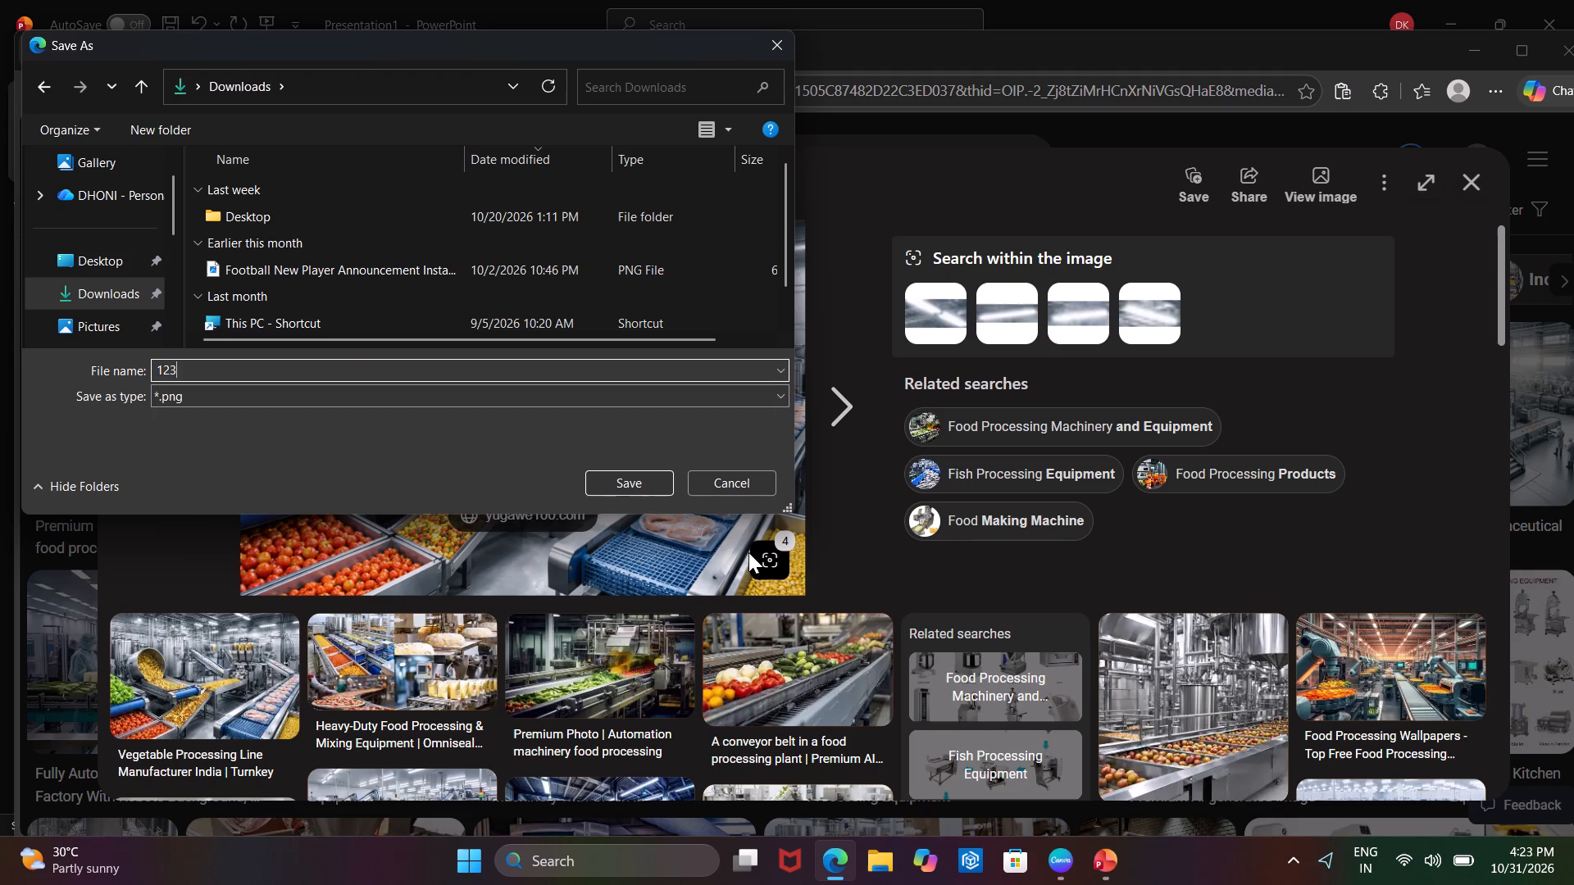
click(619, 483)
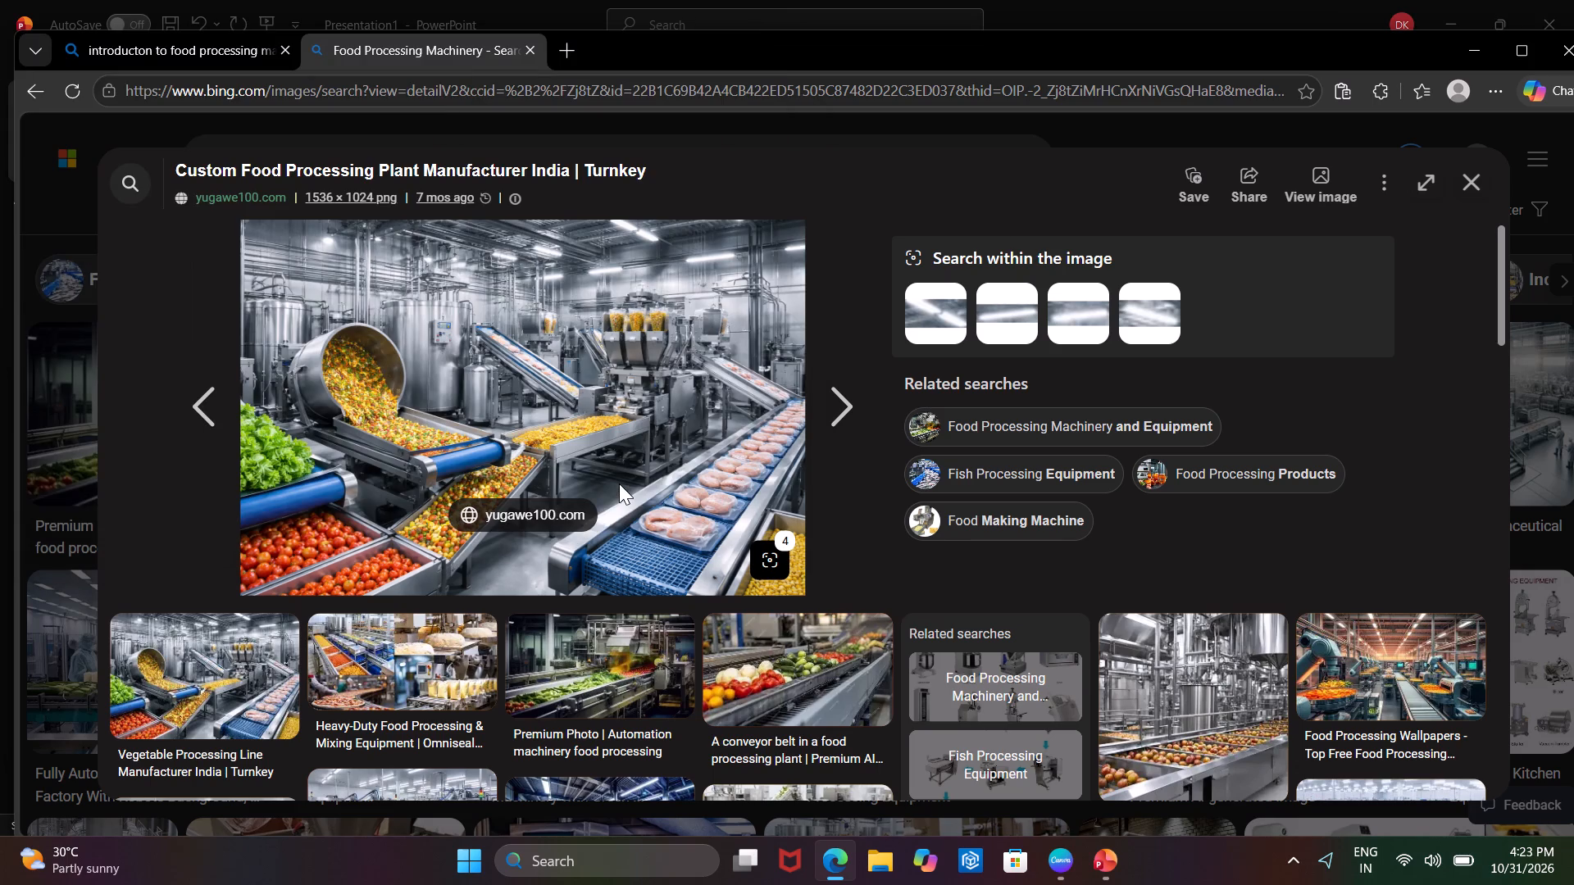
Switch to the food processing machinery presentation in PowerPoint.
click(1103, 859)
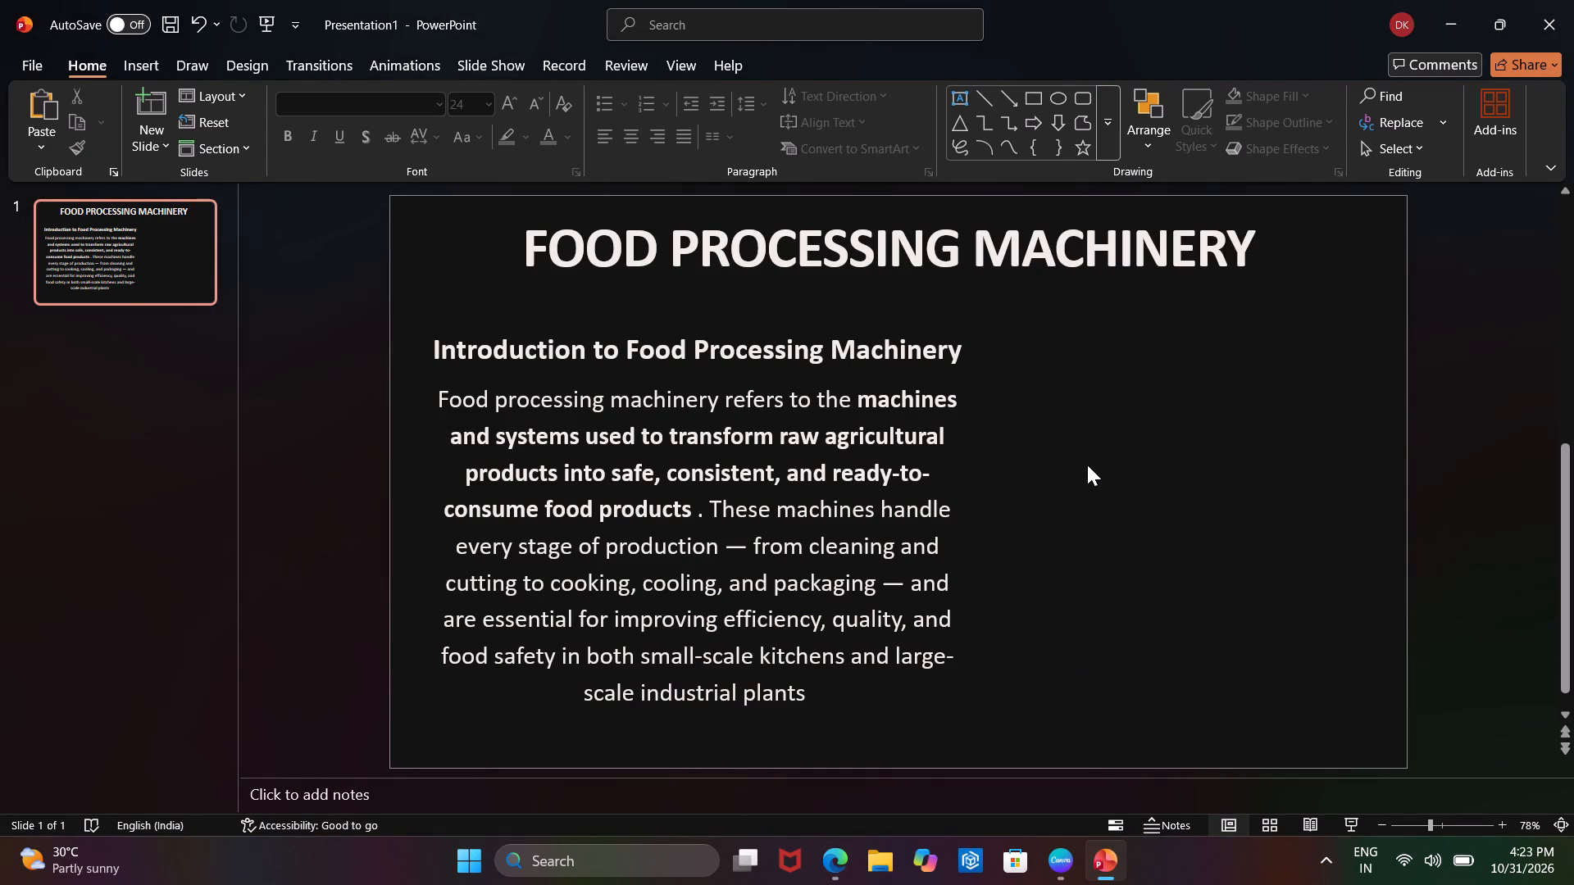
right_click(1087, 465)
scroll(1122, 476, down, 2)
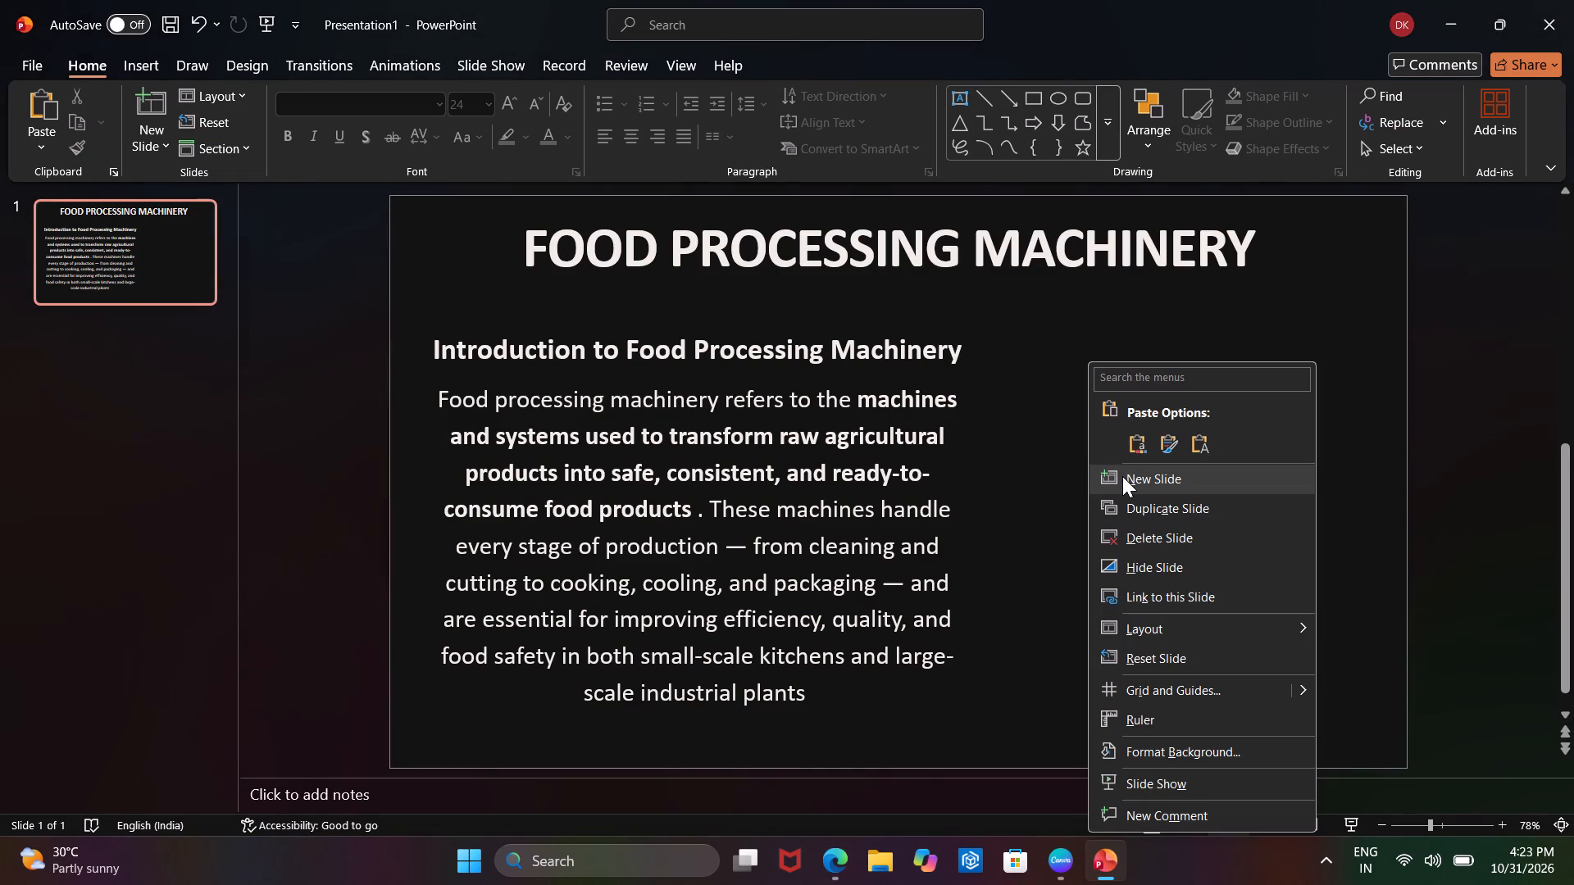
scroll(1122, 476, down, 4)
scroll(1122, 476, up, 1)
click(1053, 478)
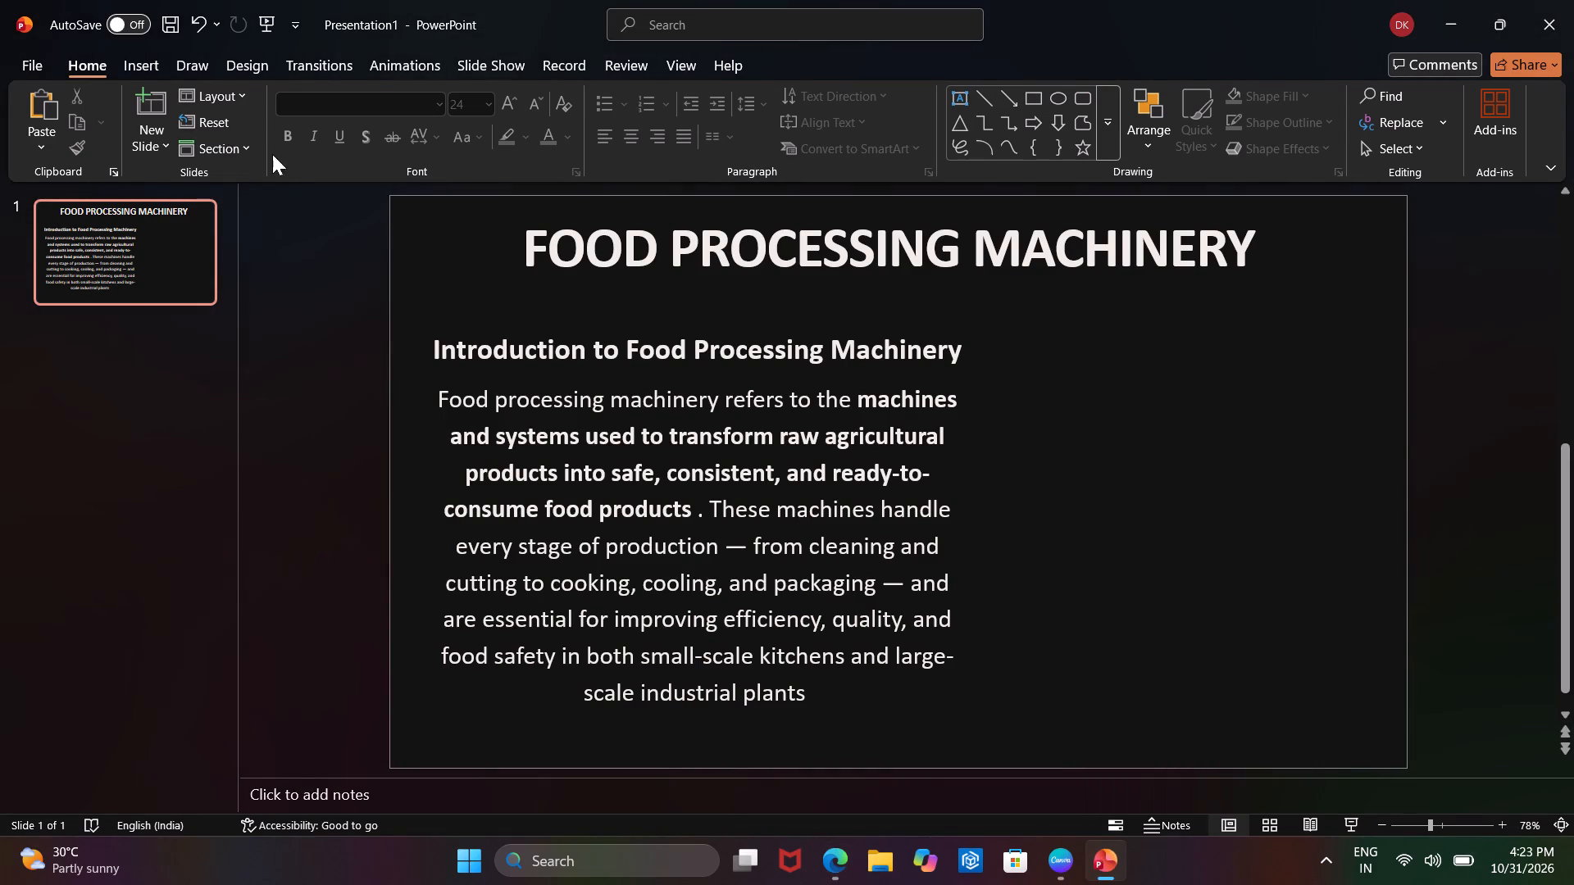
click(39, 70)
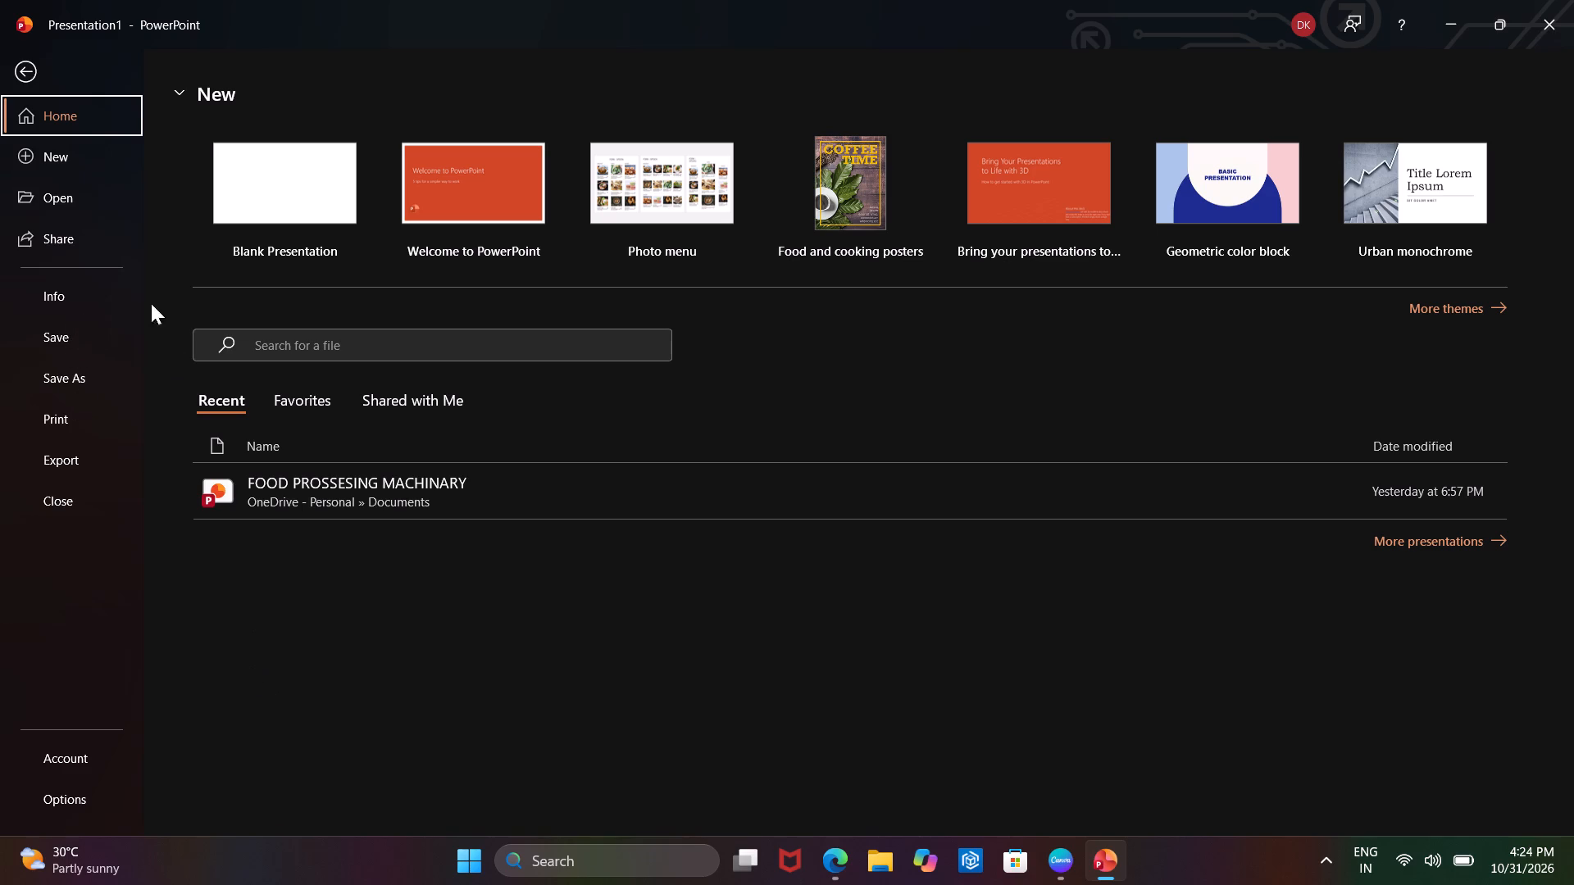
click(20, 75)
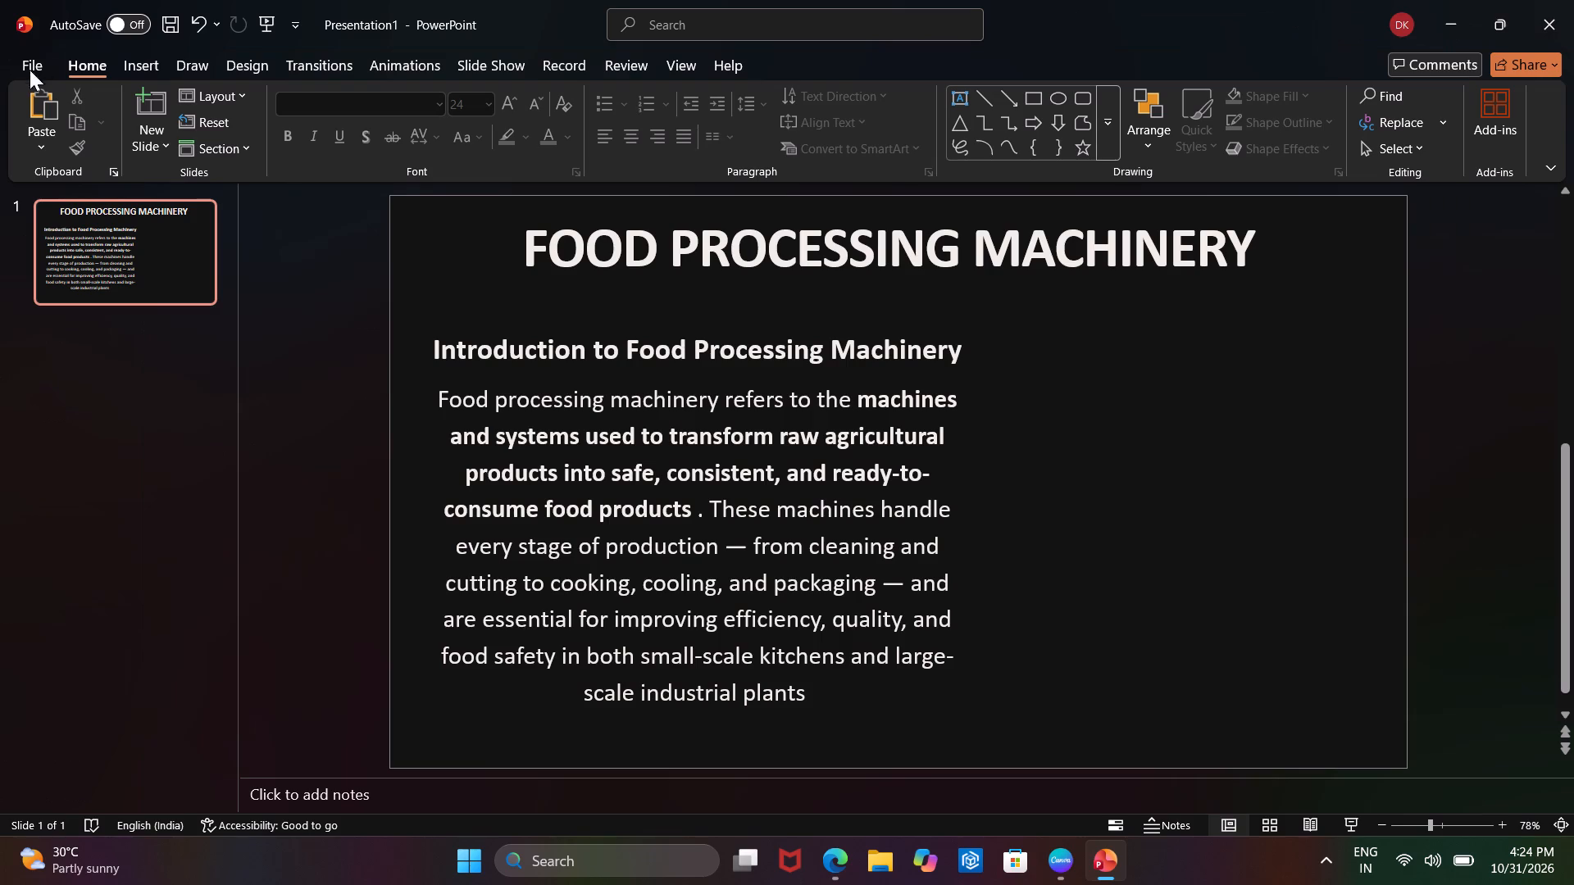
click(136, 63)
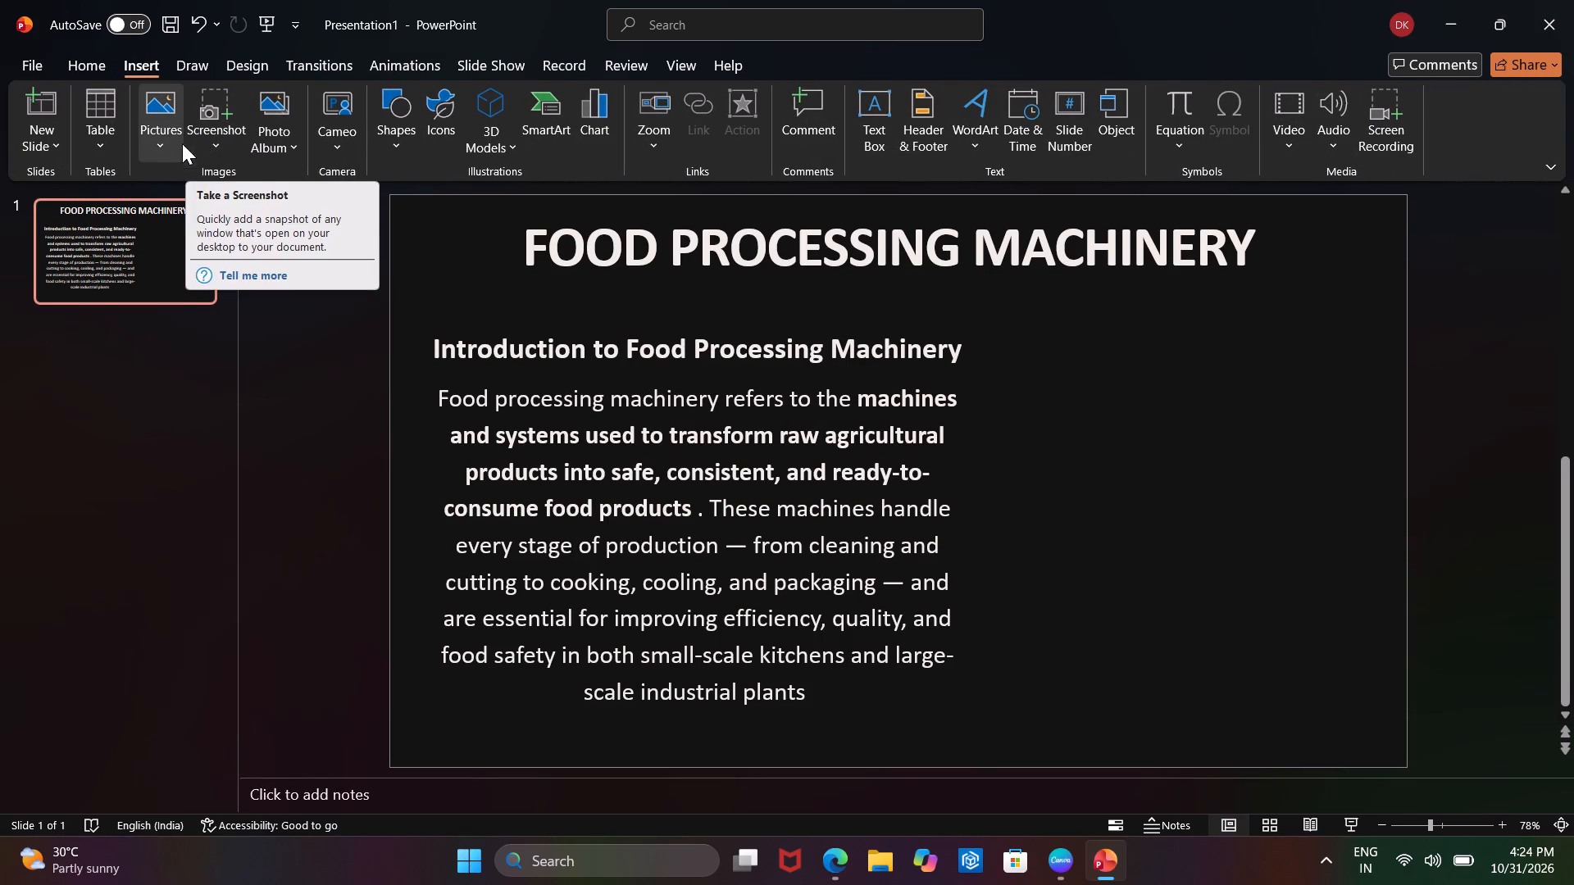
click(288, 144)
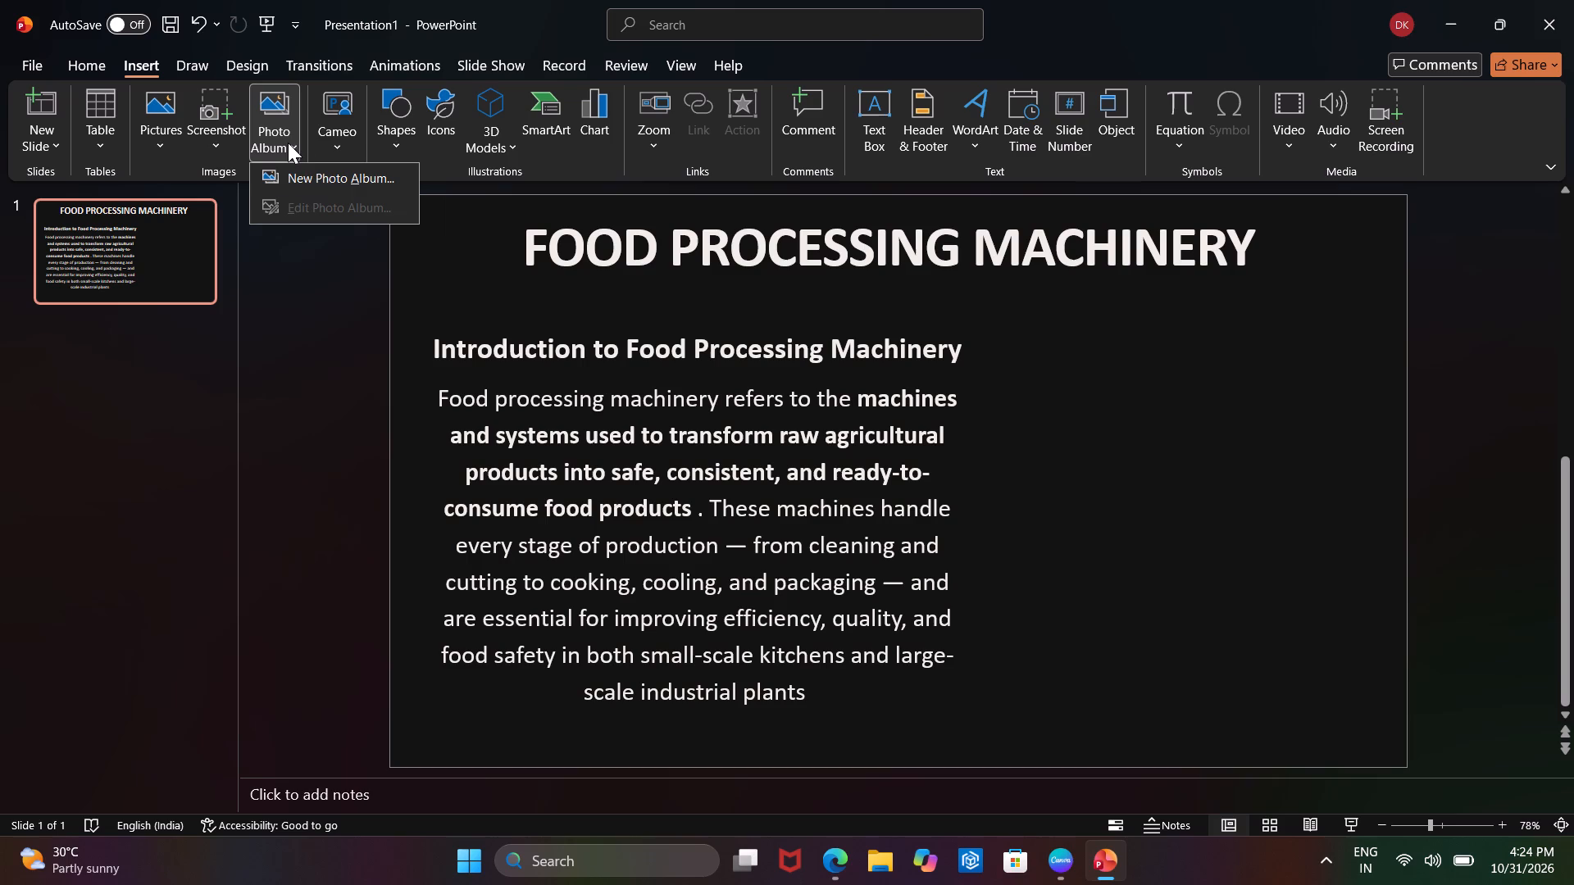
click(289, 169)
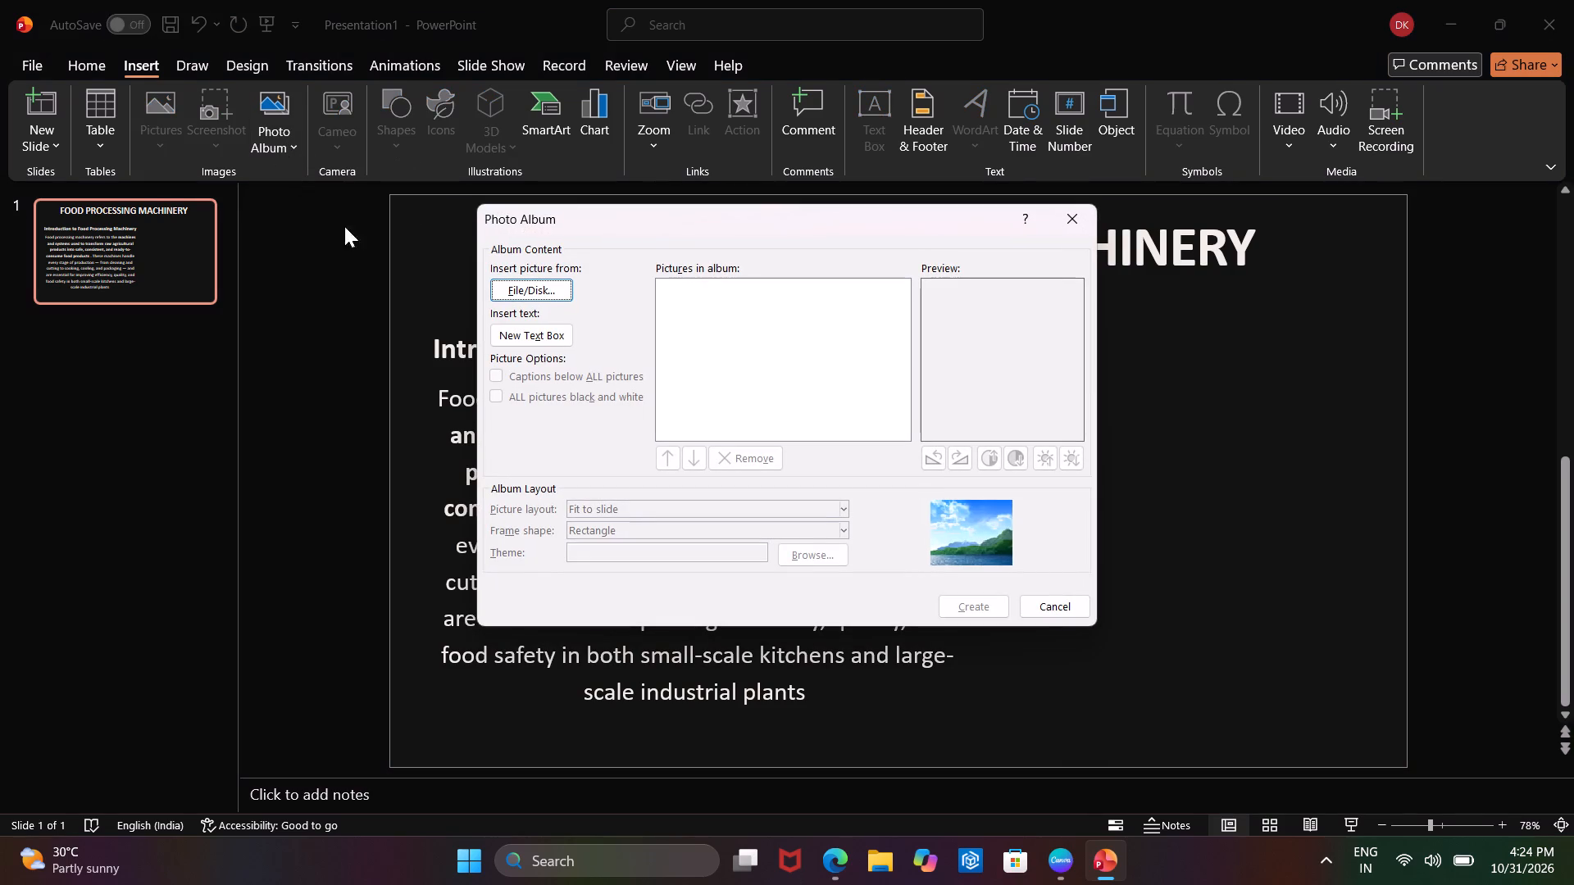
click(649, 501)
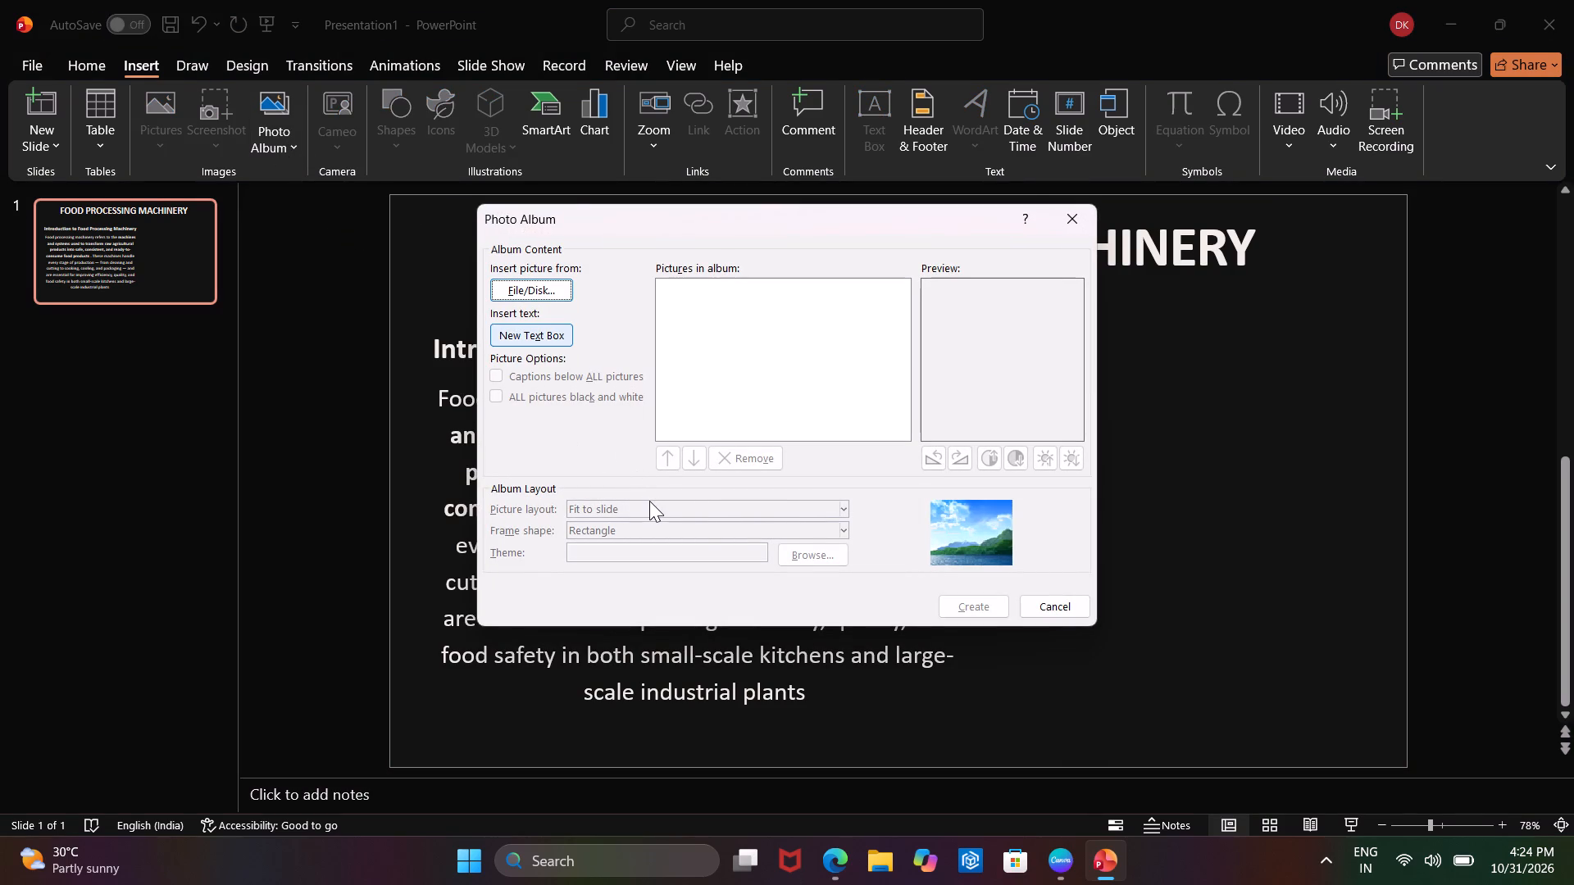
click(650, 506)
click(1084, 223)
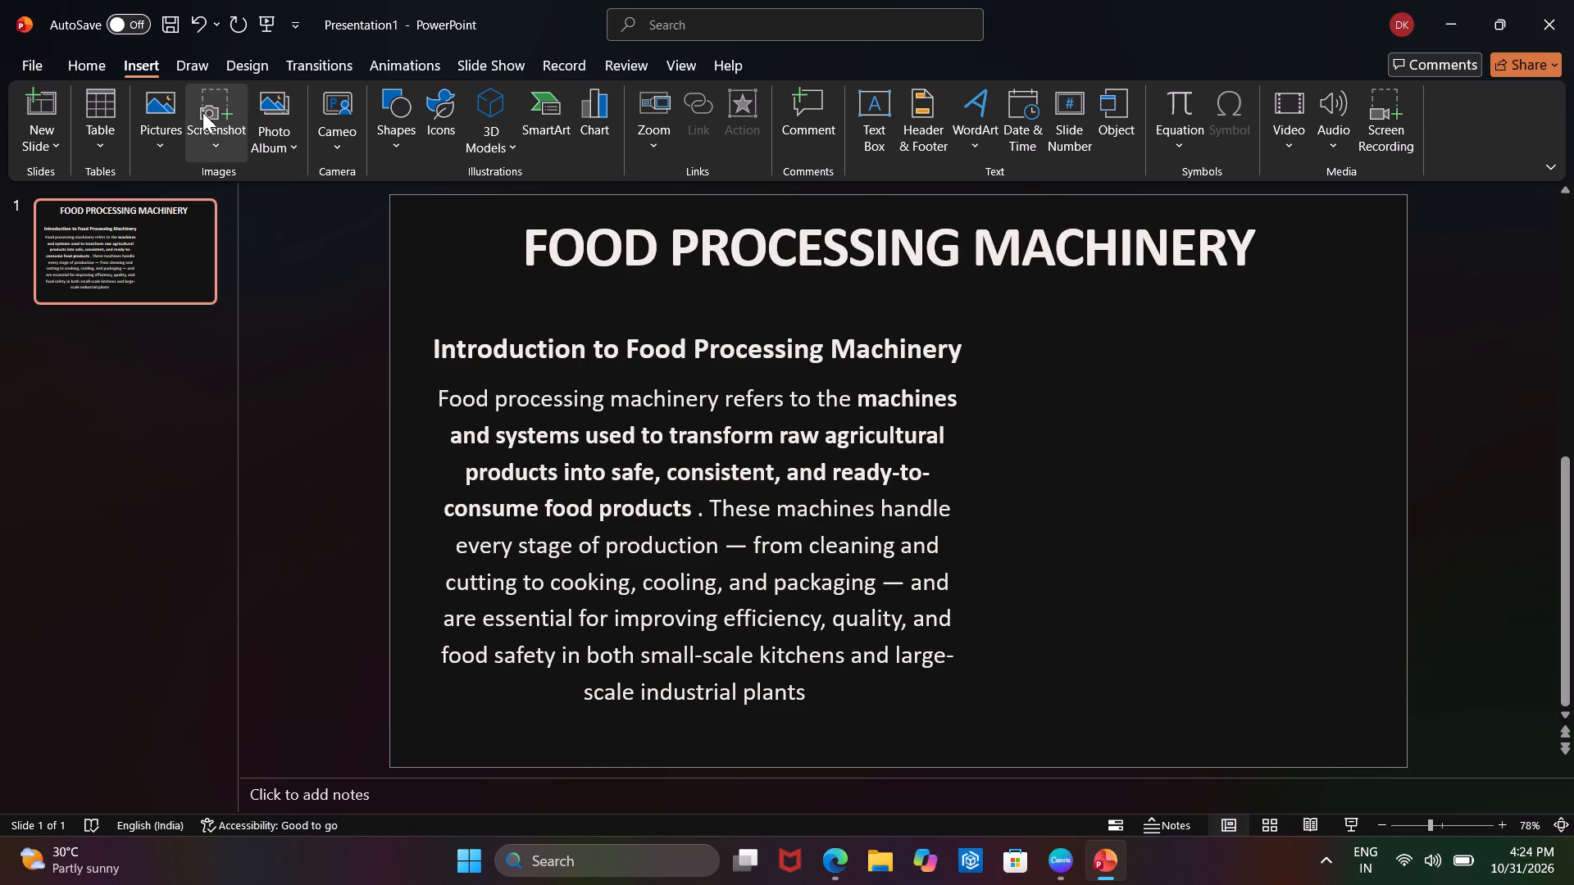
Insert the picture 123 from the device's Downloads folder onto the introduction slide.
click(160, 149)
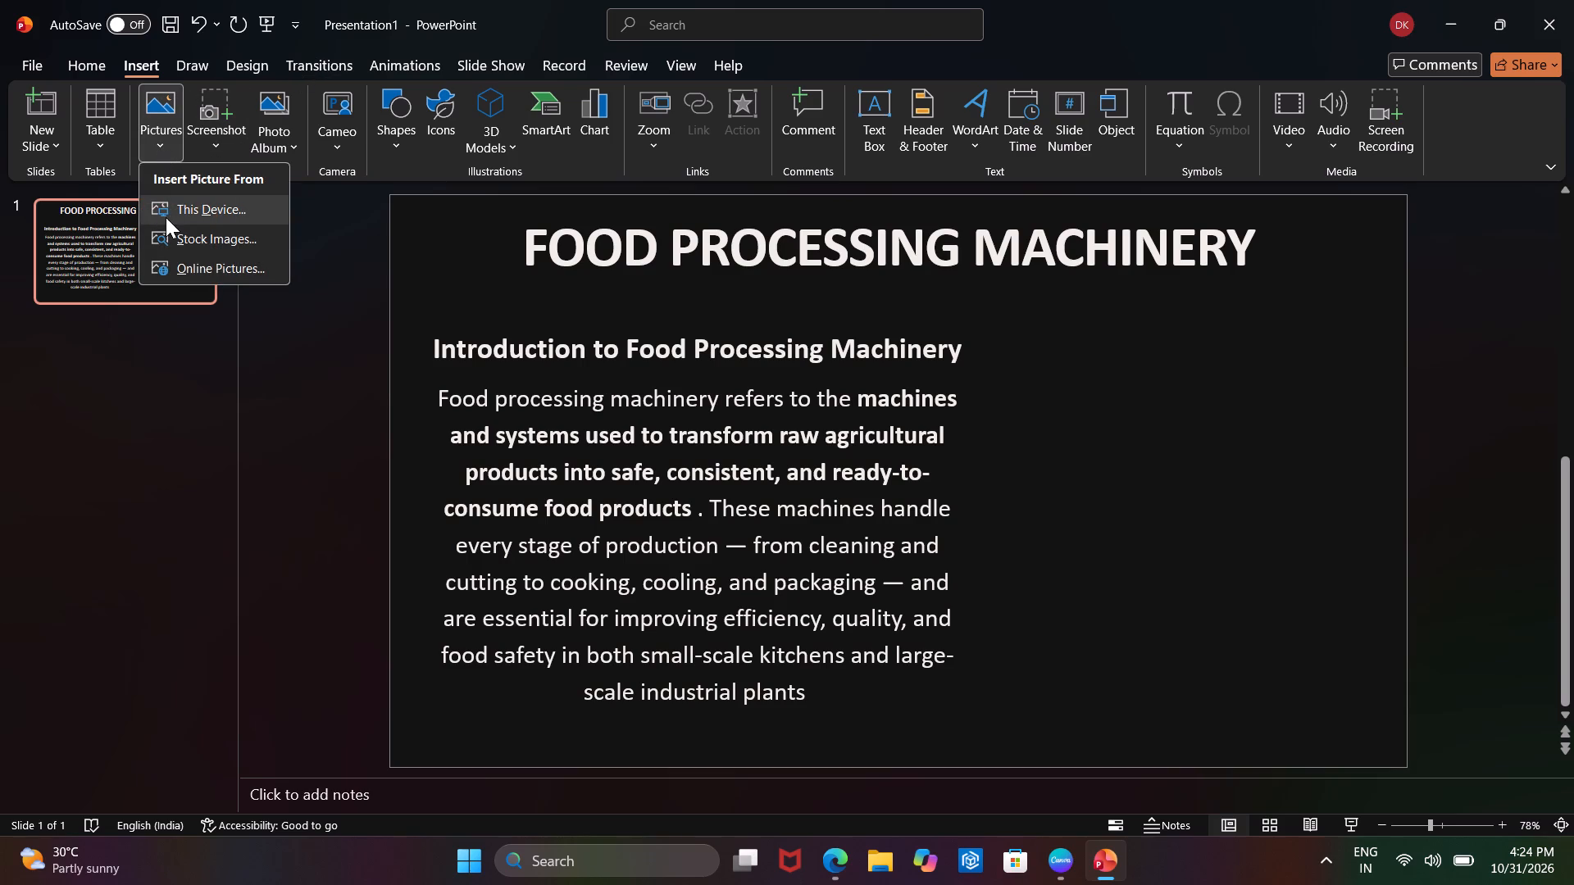
click(166, 208)
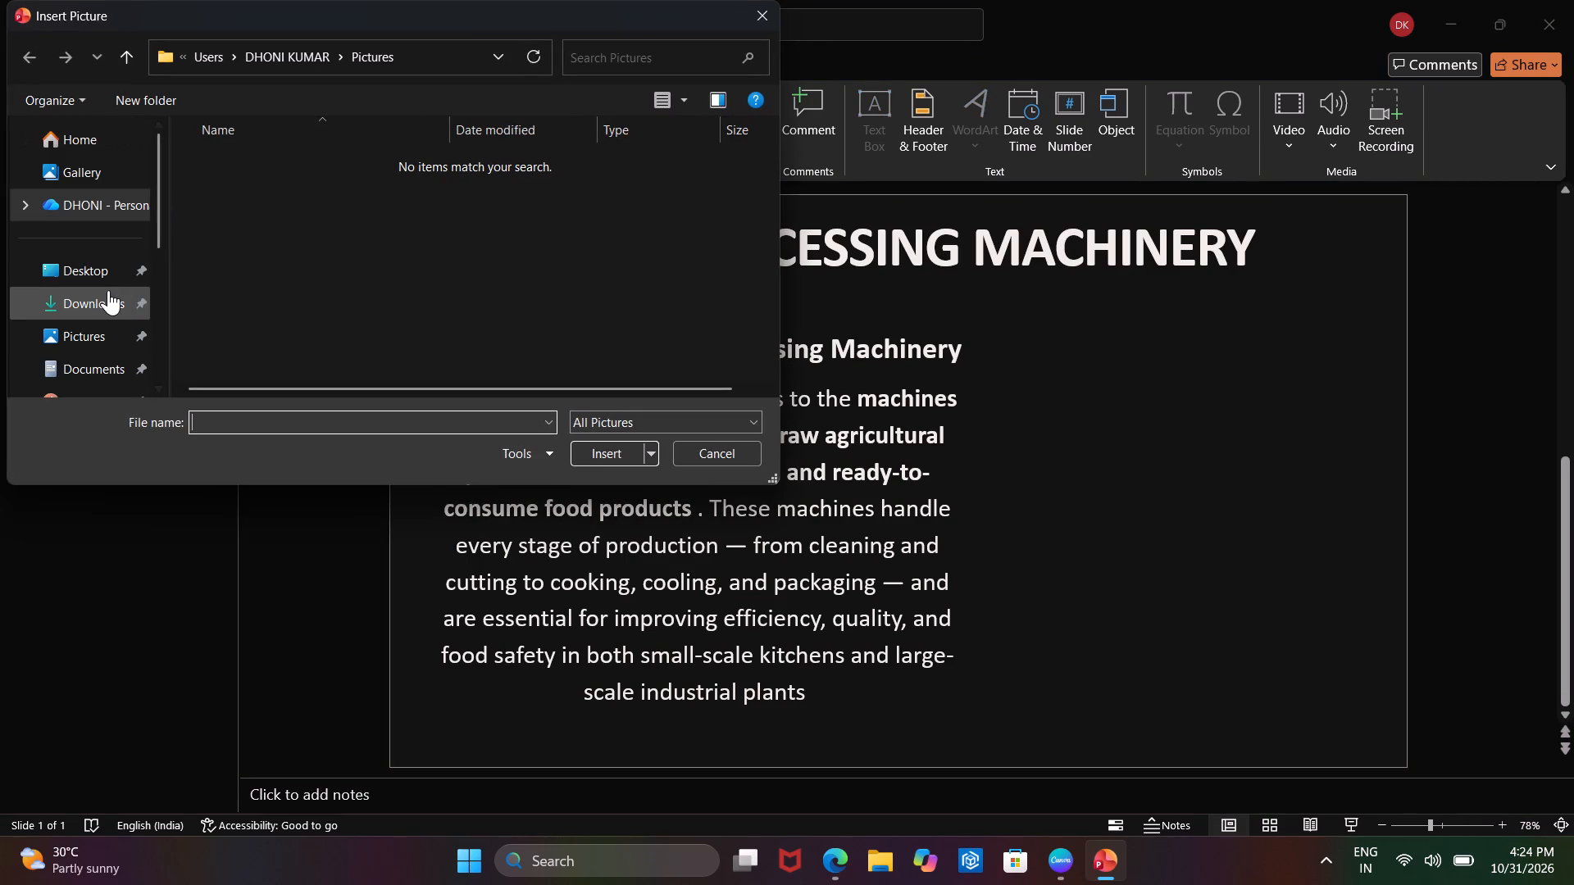
click(108, 295)
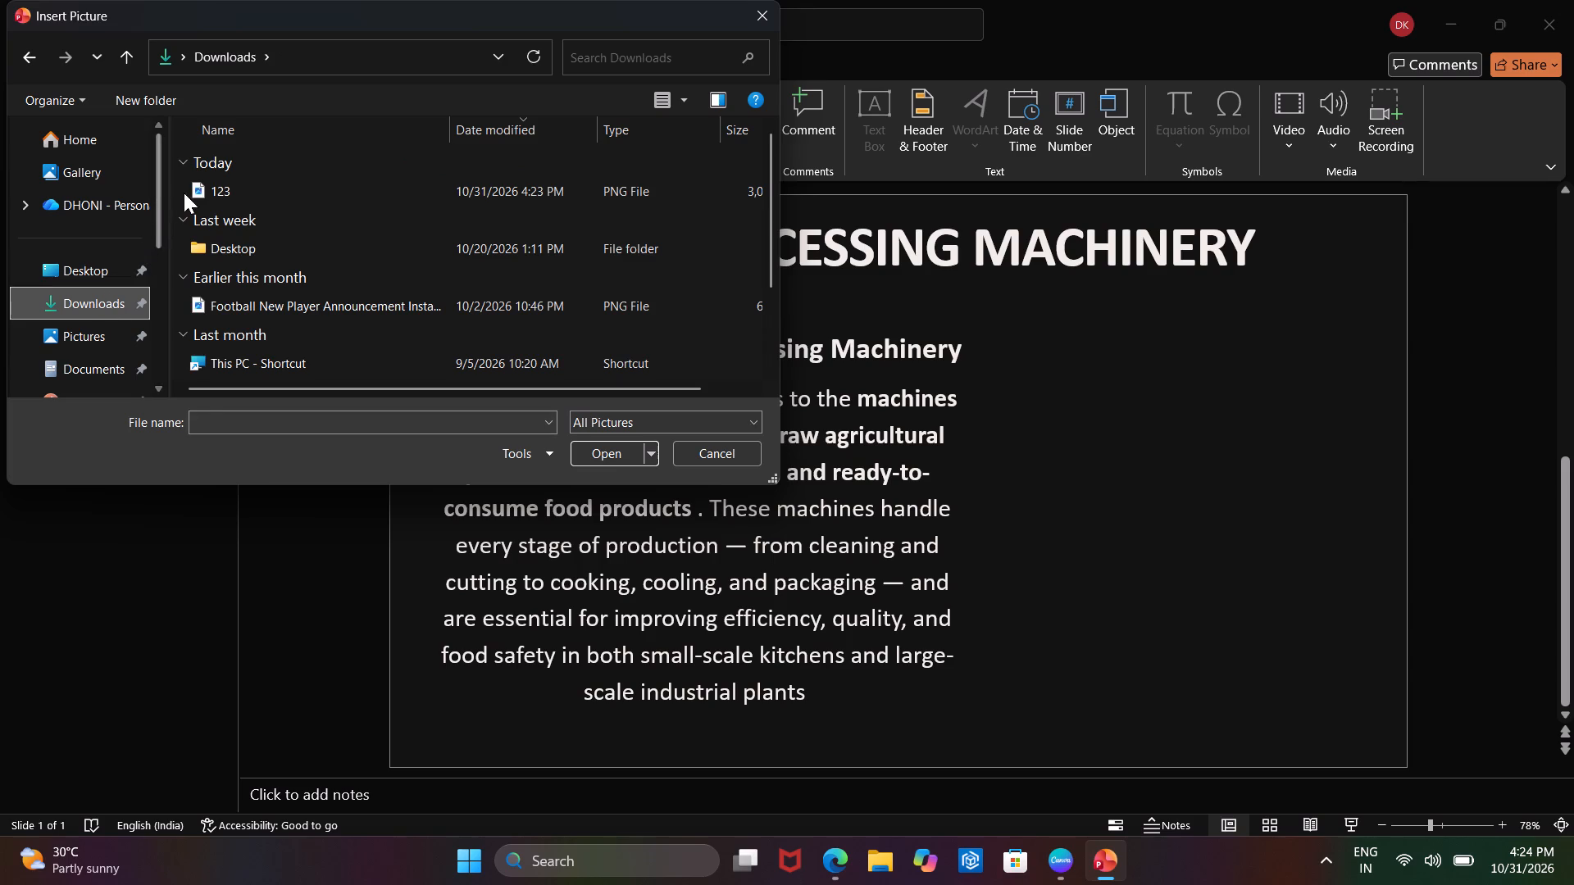
click(197, 187)
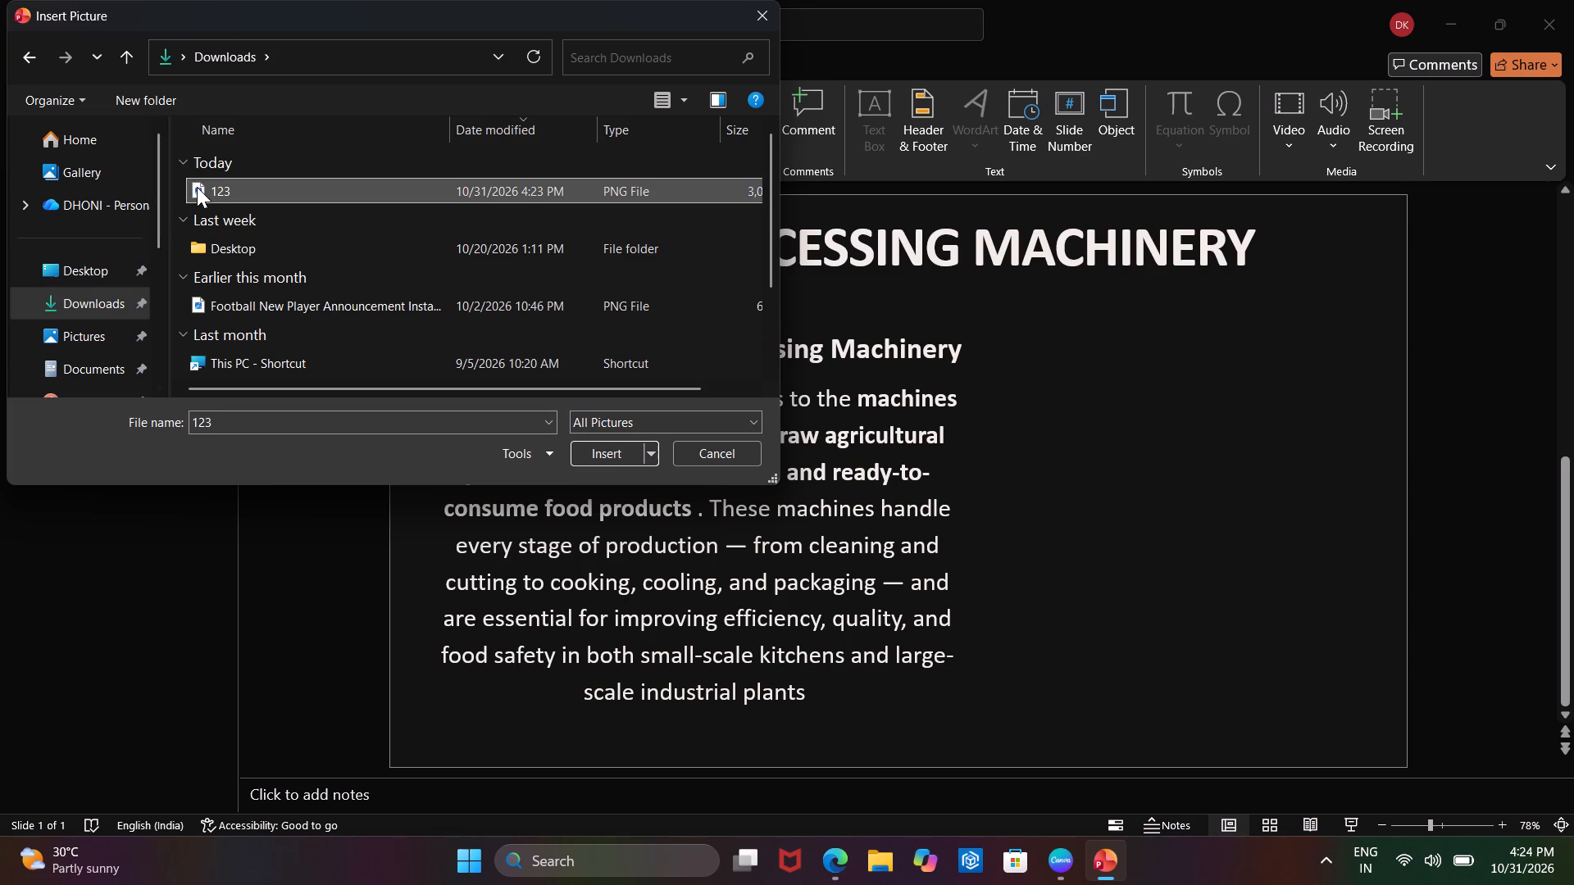
click(197, 187)
click(603, 453)
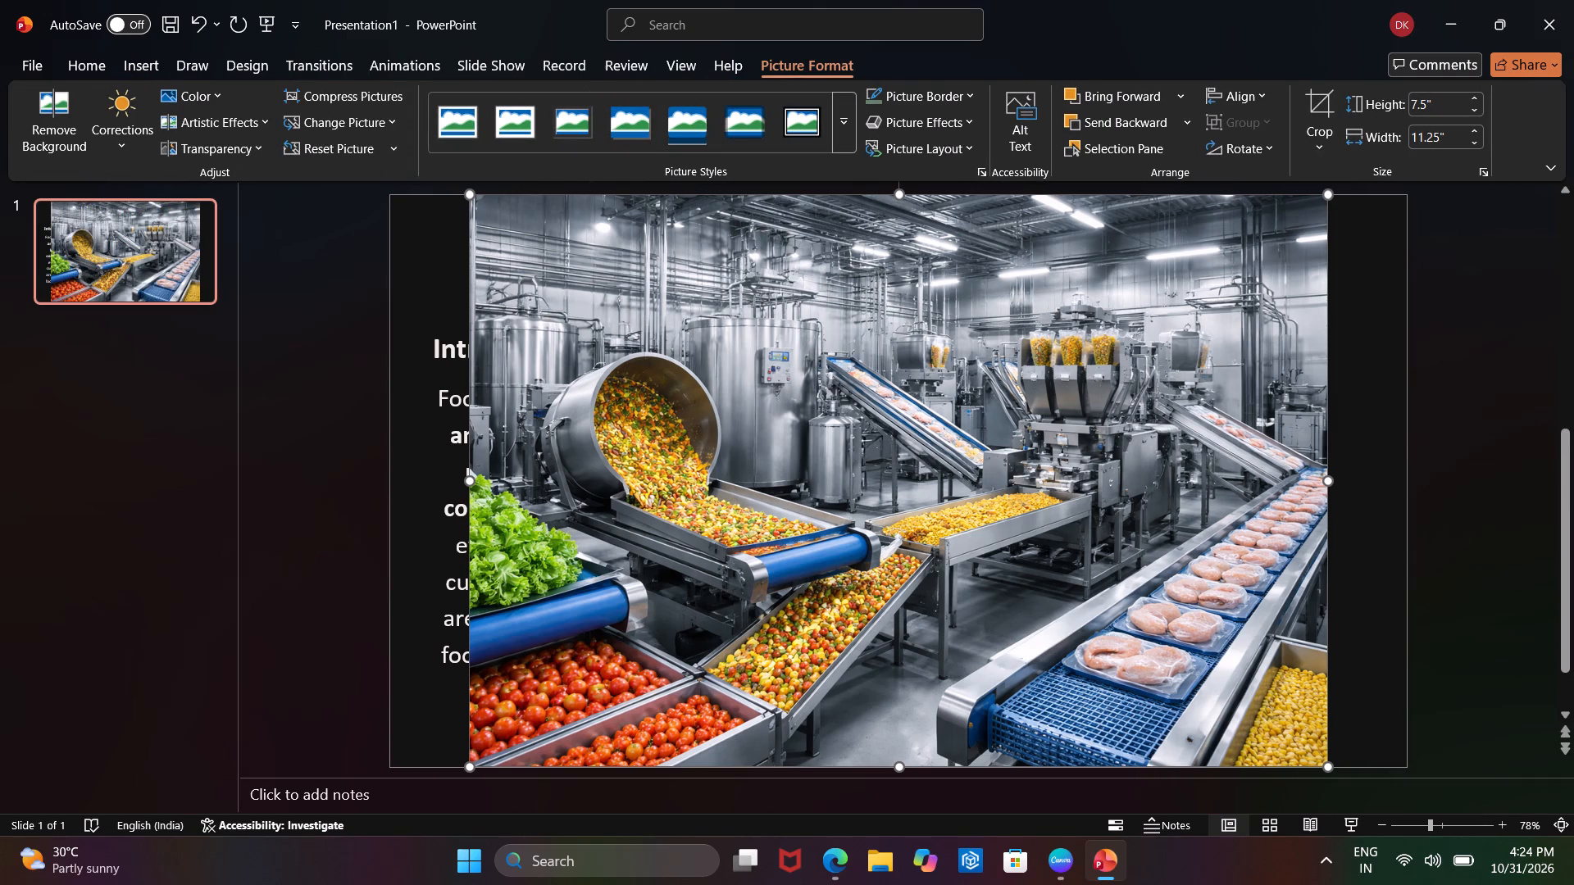
Shrink the inserted picture to about 6.34" wide by 4.22" high and move it toward the slide's blank right side.
drag(469, 194, 540, 236)
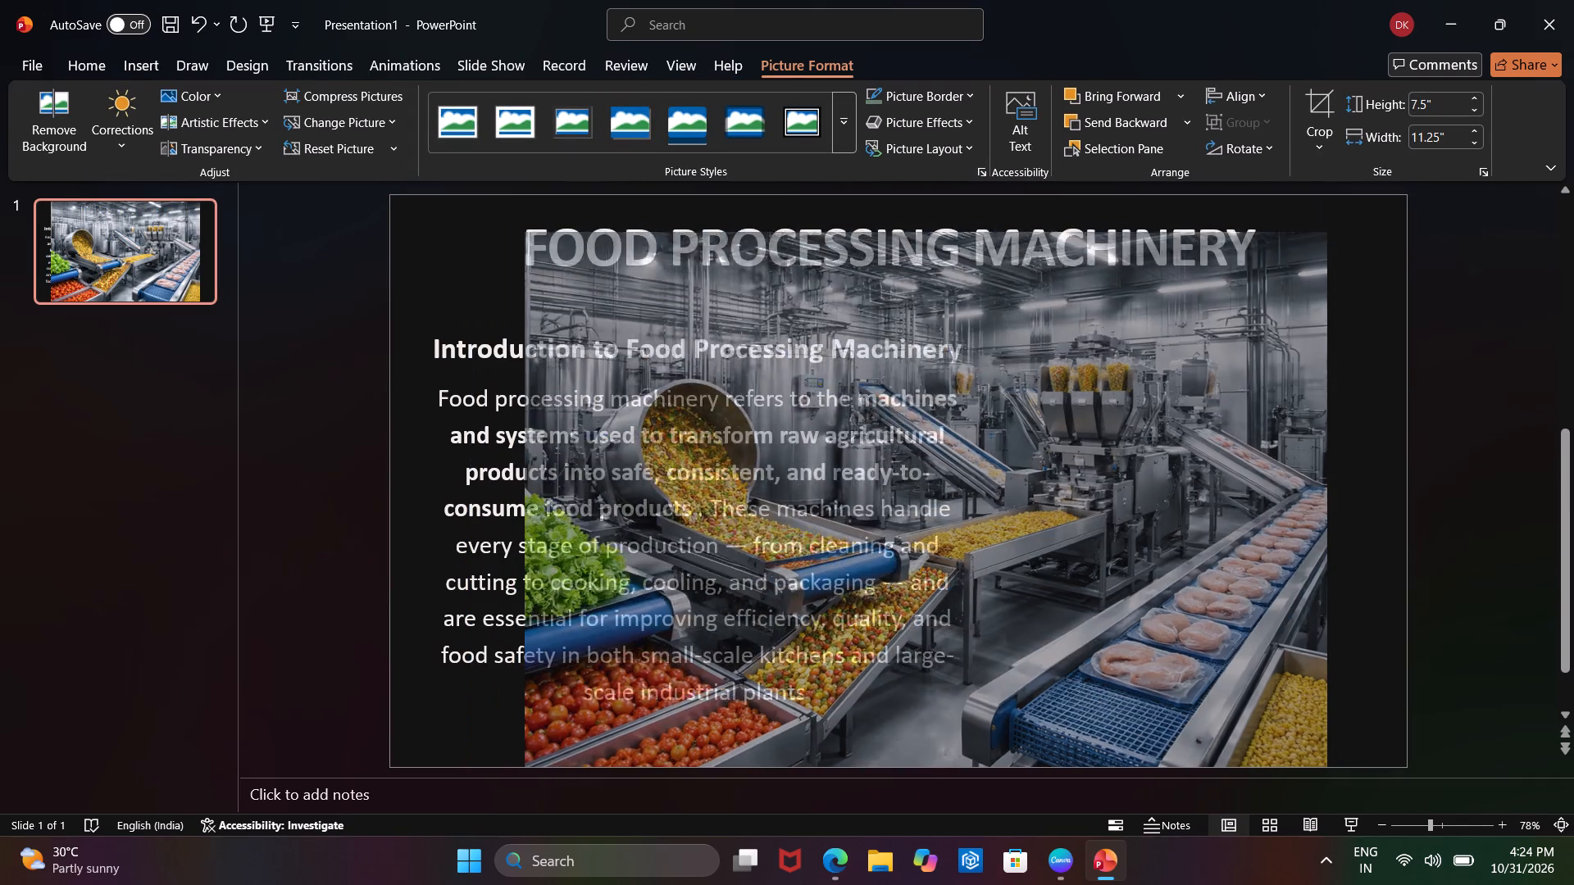
drag(540, 236, 1277, 372)
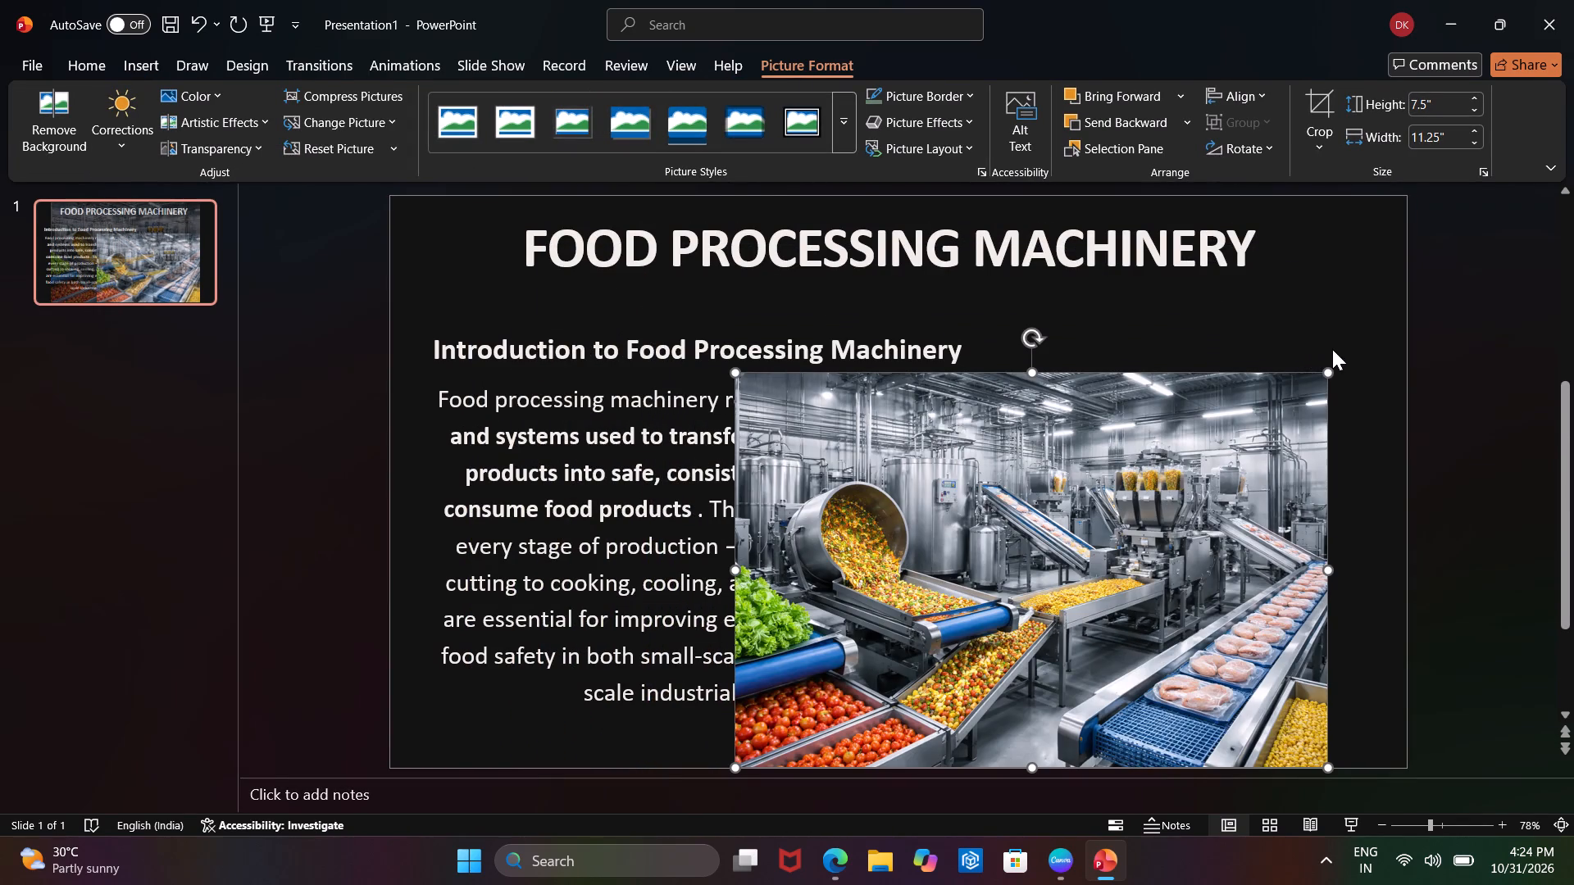
drag(1329, 374, 1218, 465)
drag(1100, 525, 1299, 418)
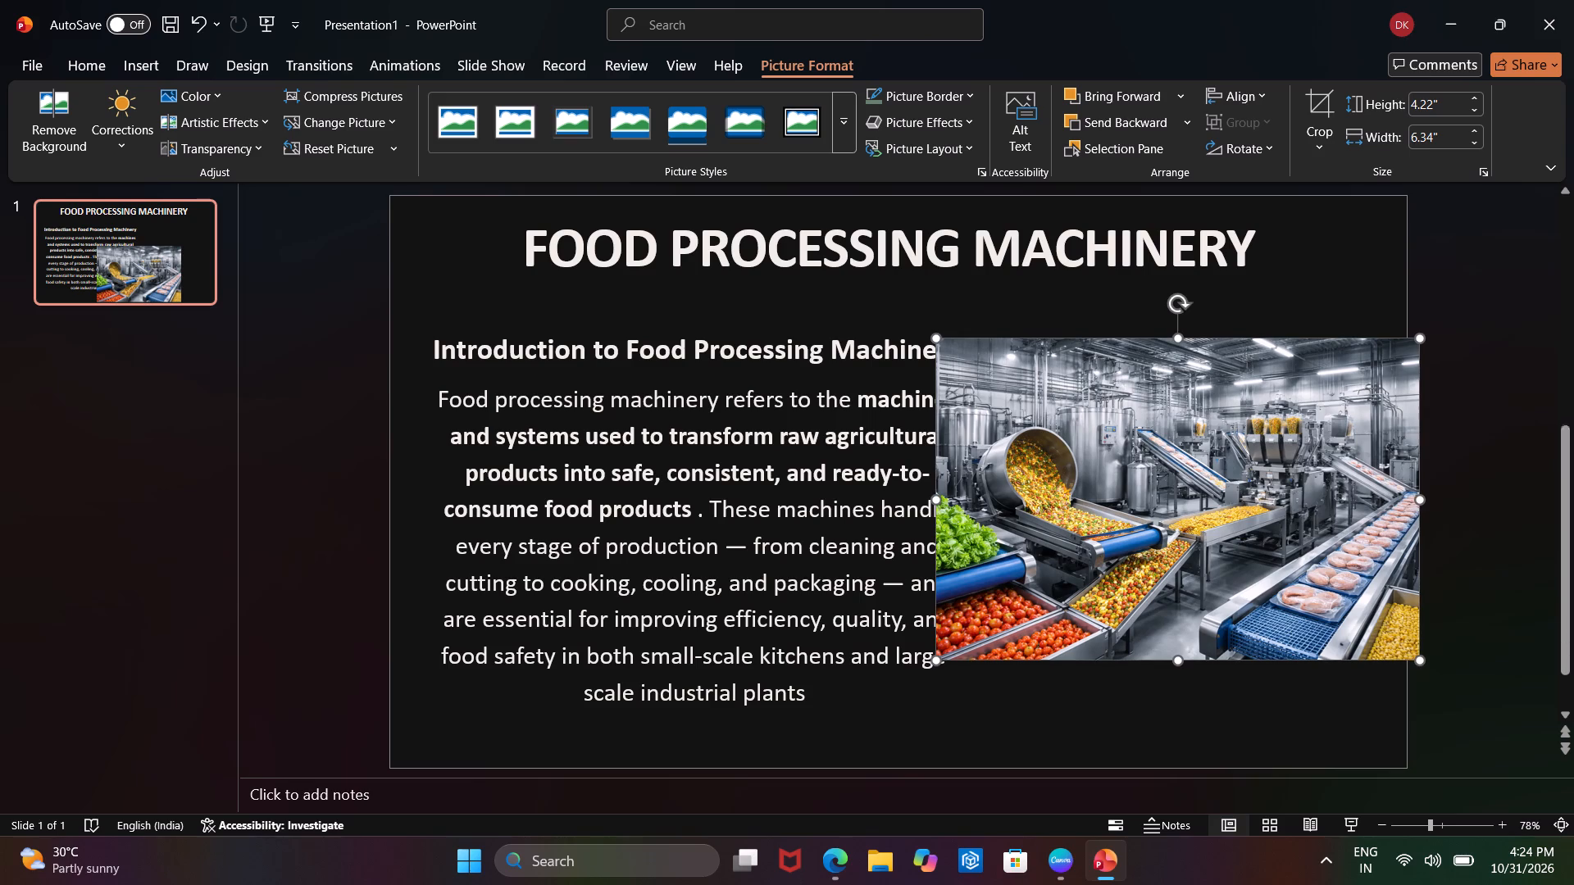
Scale the picture down proportionally so it clears the introduction text and fits inside the slide's right edge.
drag(930, 345, 954, 359)
click(954, 360)
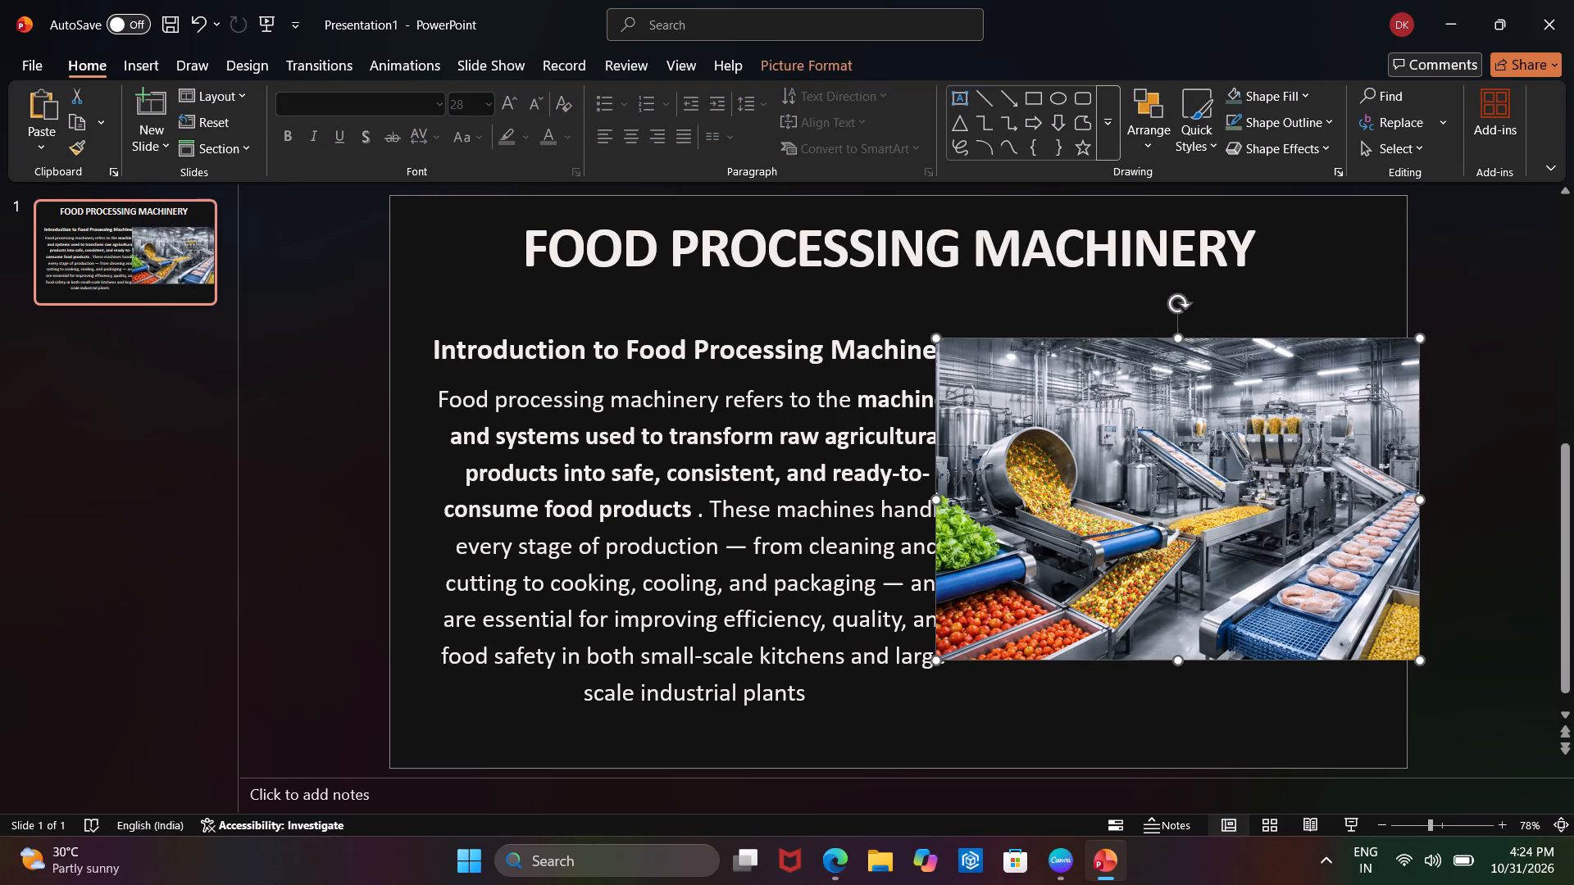
click(1035, 379)
drag(935, 338, 970, 352)
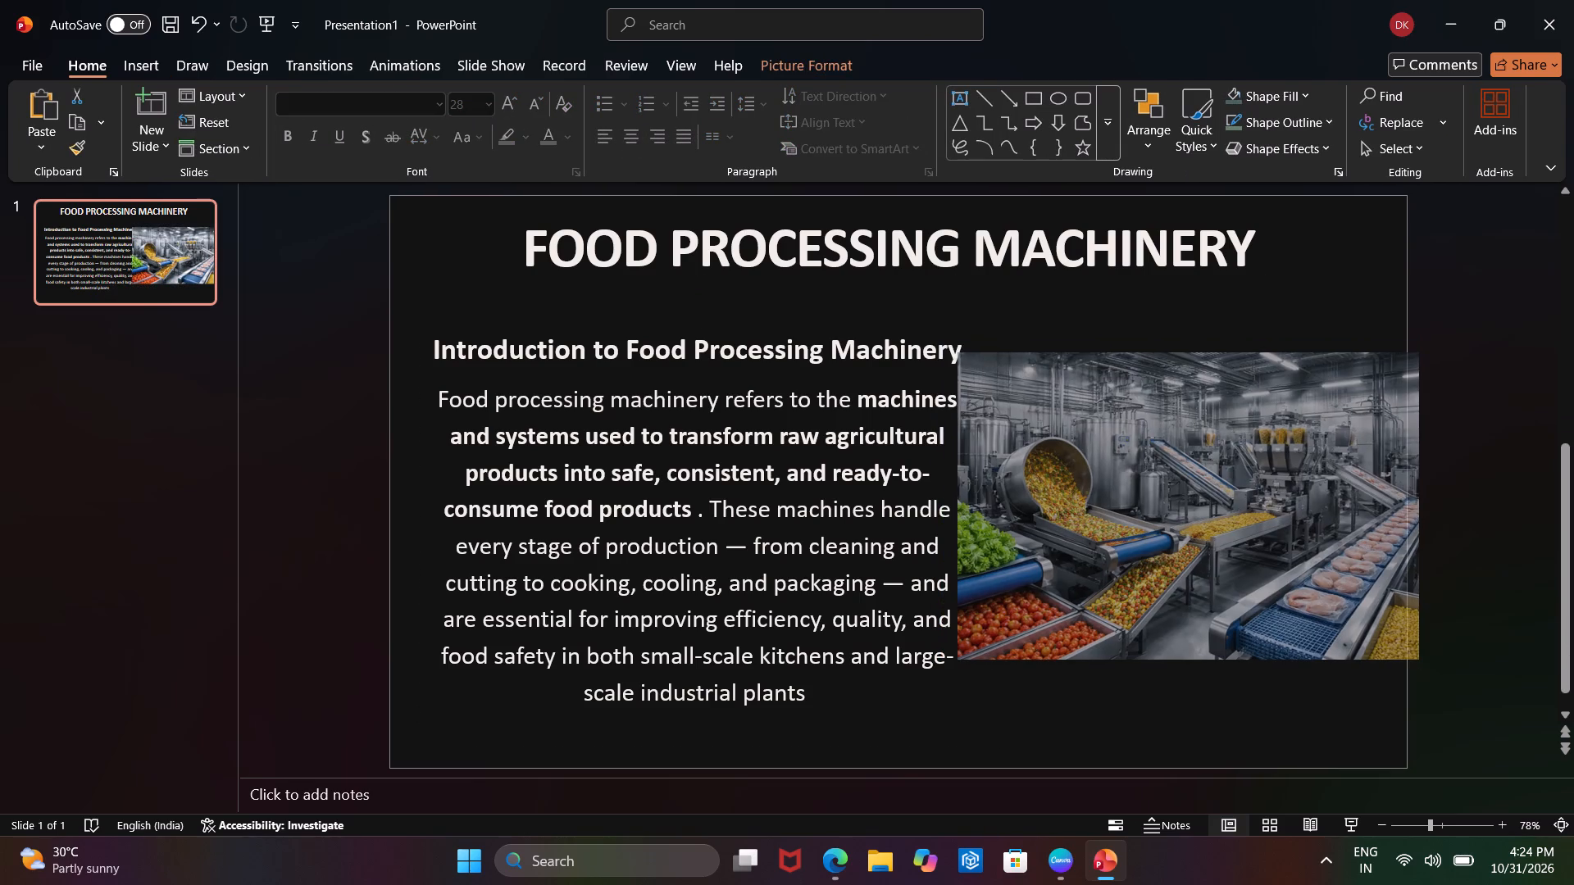
drag(970, 352, 1008, 365)
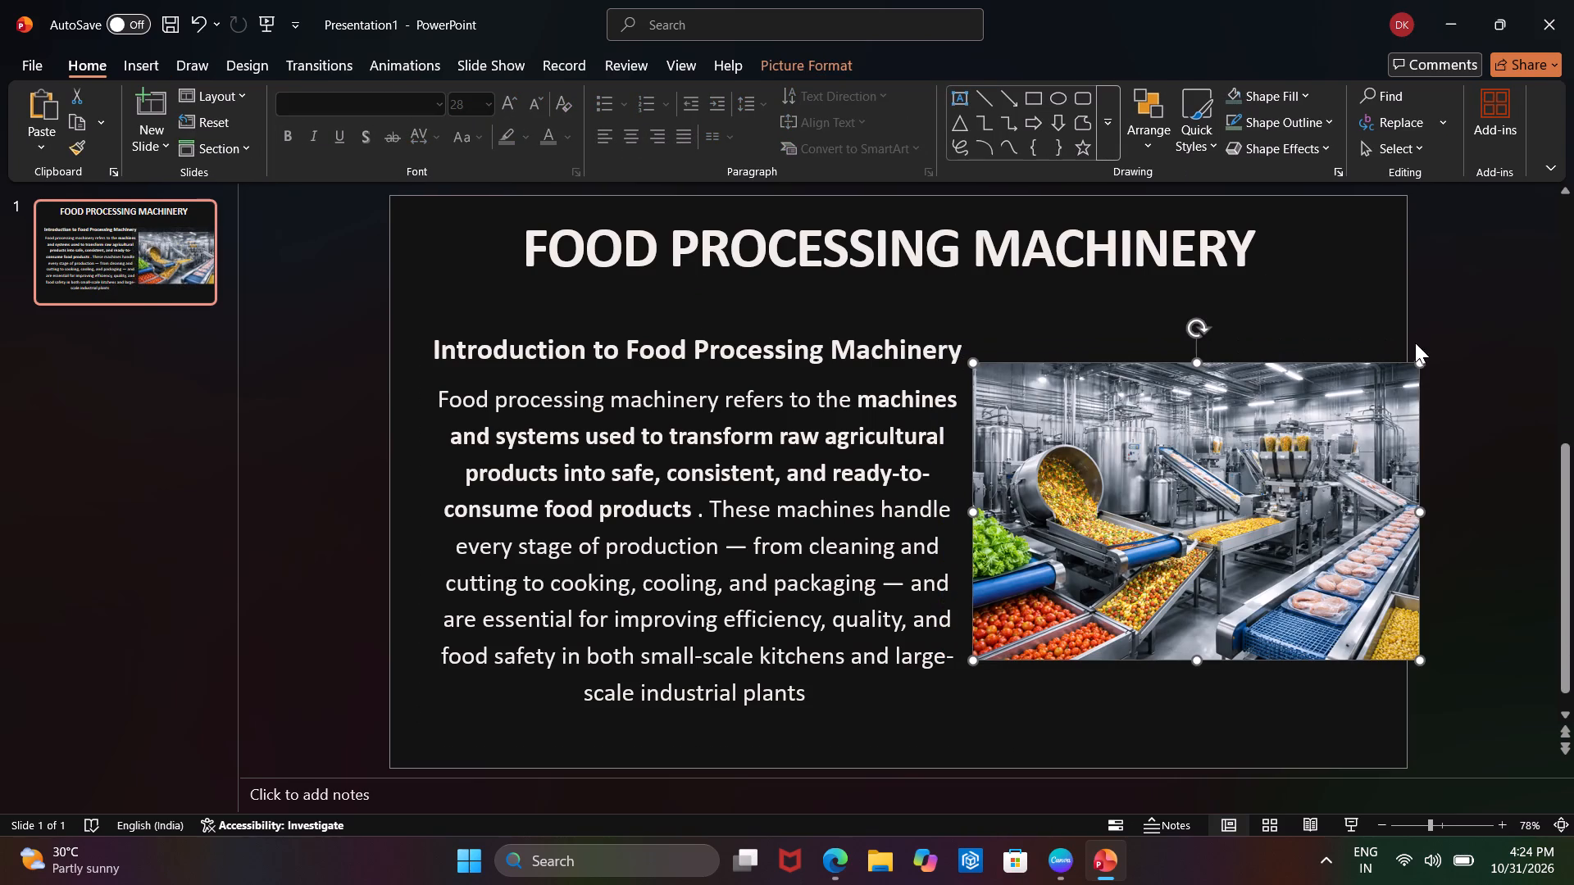
drag(1417, 368, 1408, 370)
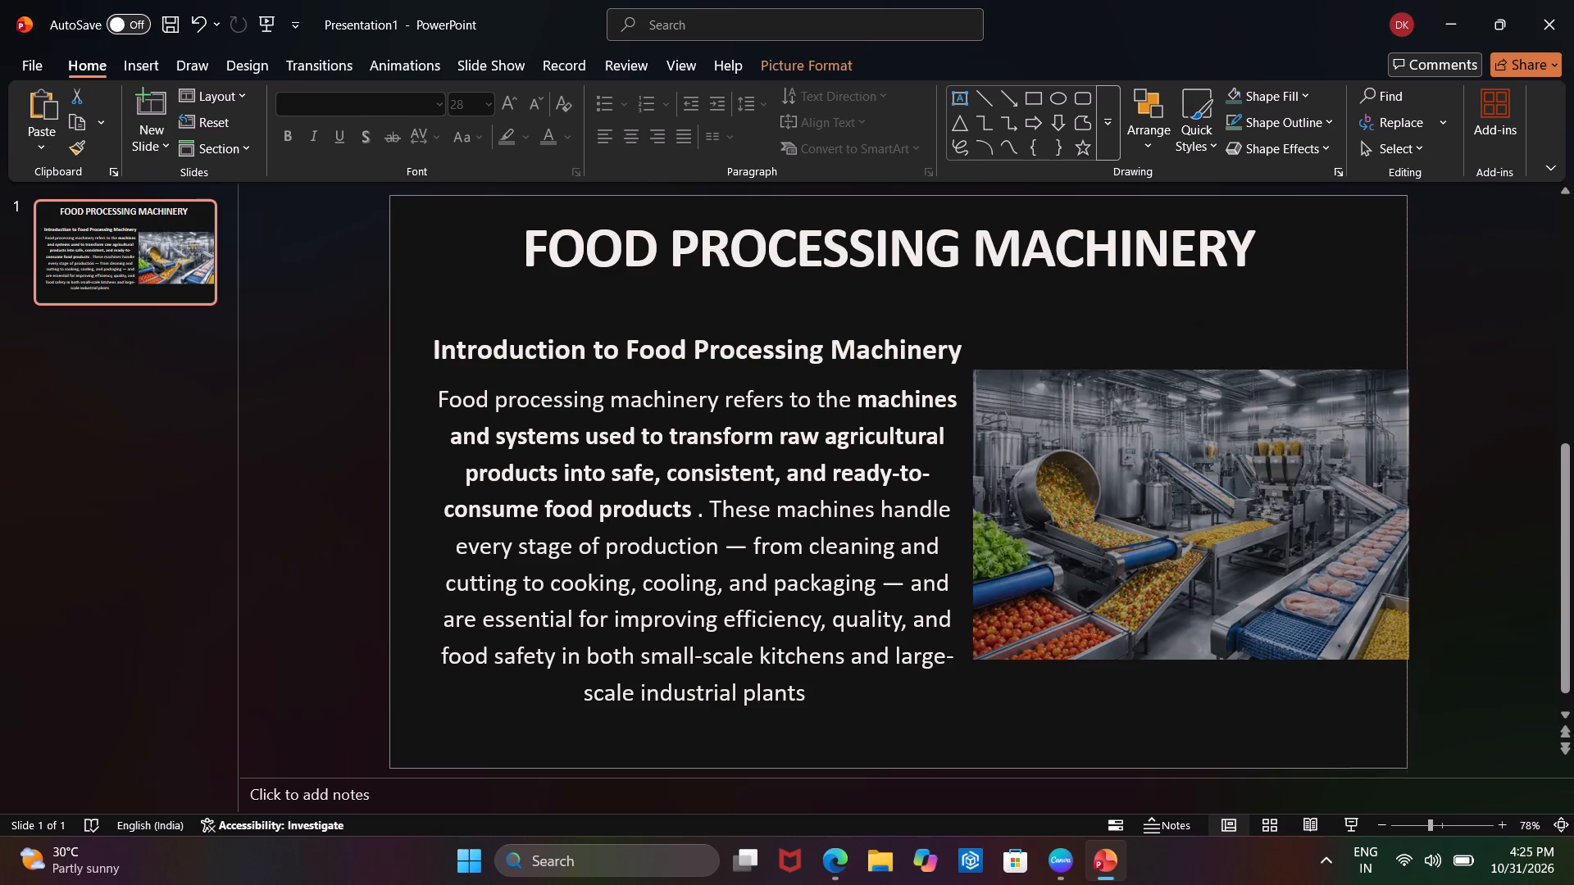
drag(1408, 370, 1395, 374)
click(1395, 374)
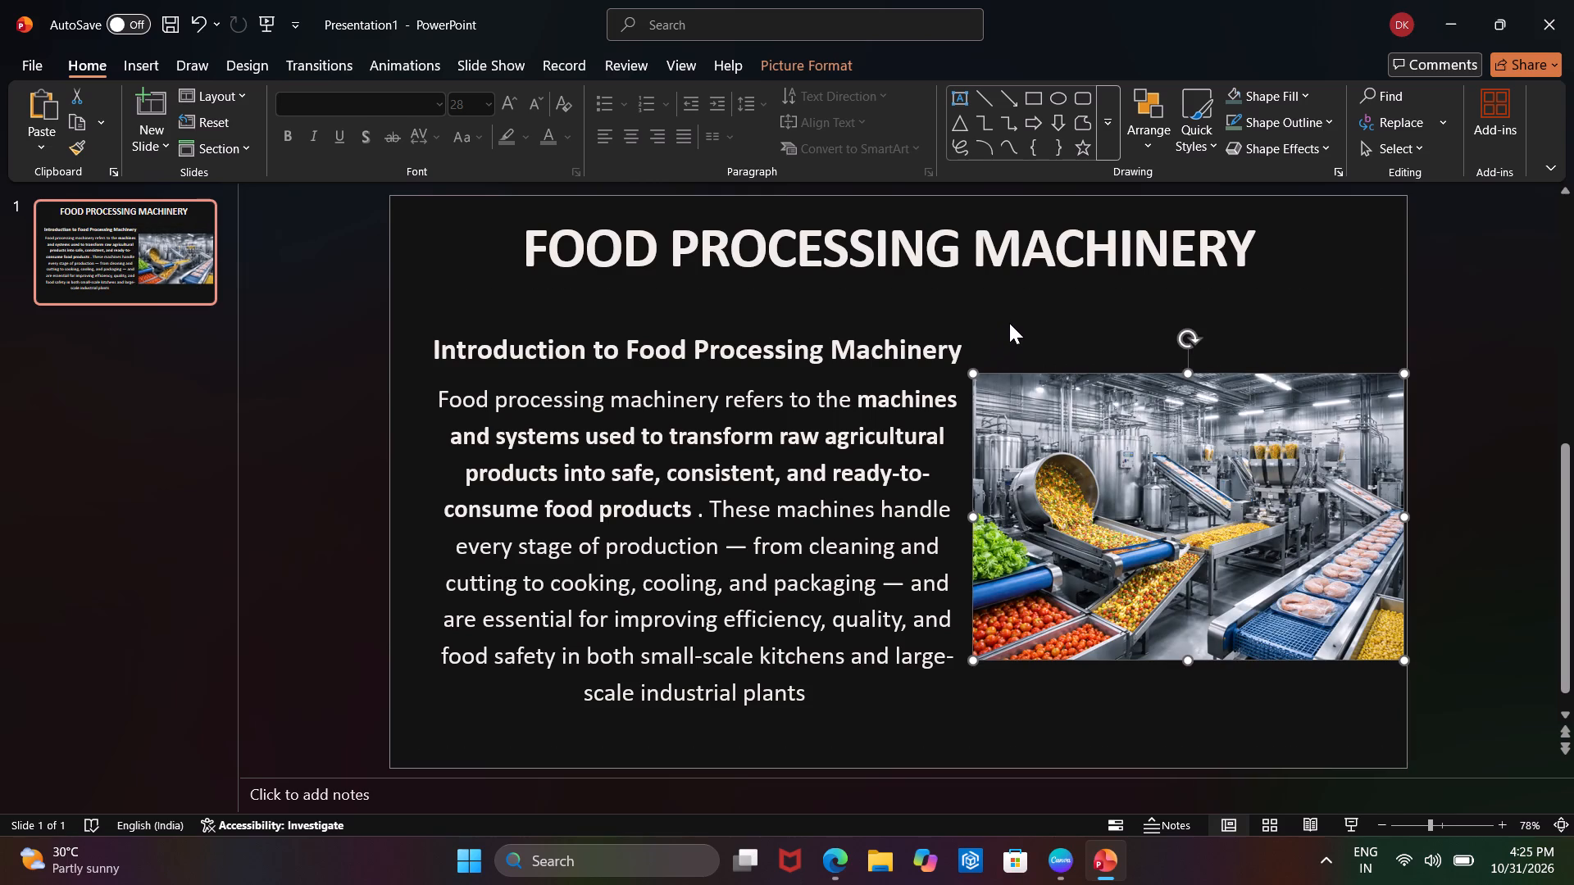
Stretch the picture vertically, raising its top edge to just below the slide title and lowering its bottom edge slightly.
click(1009, 323)
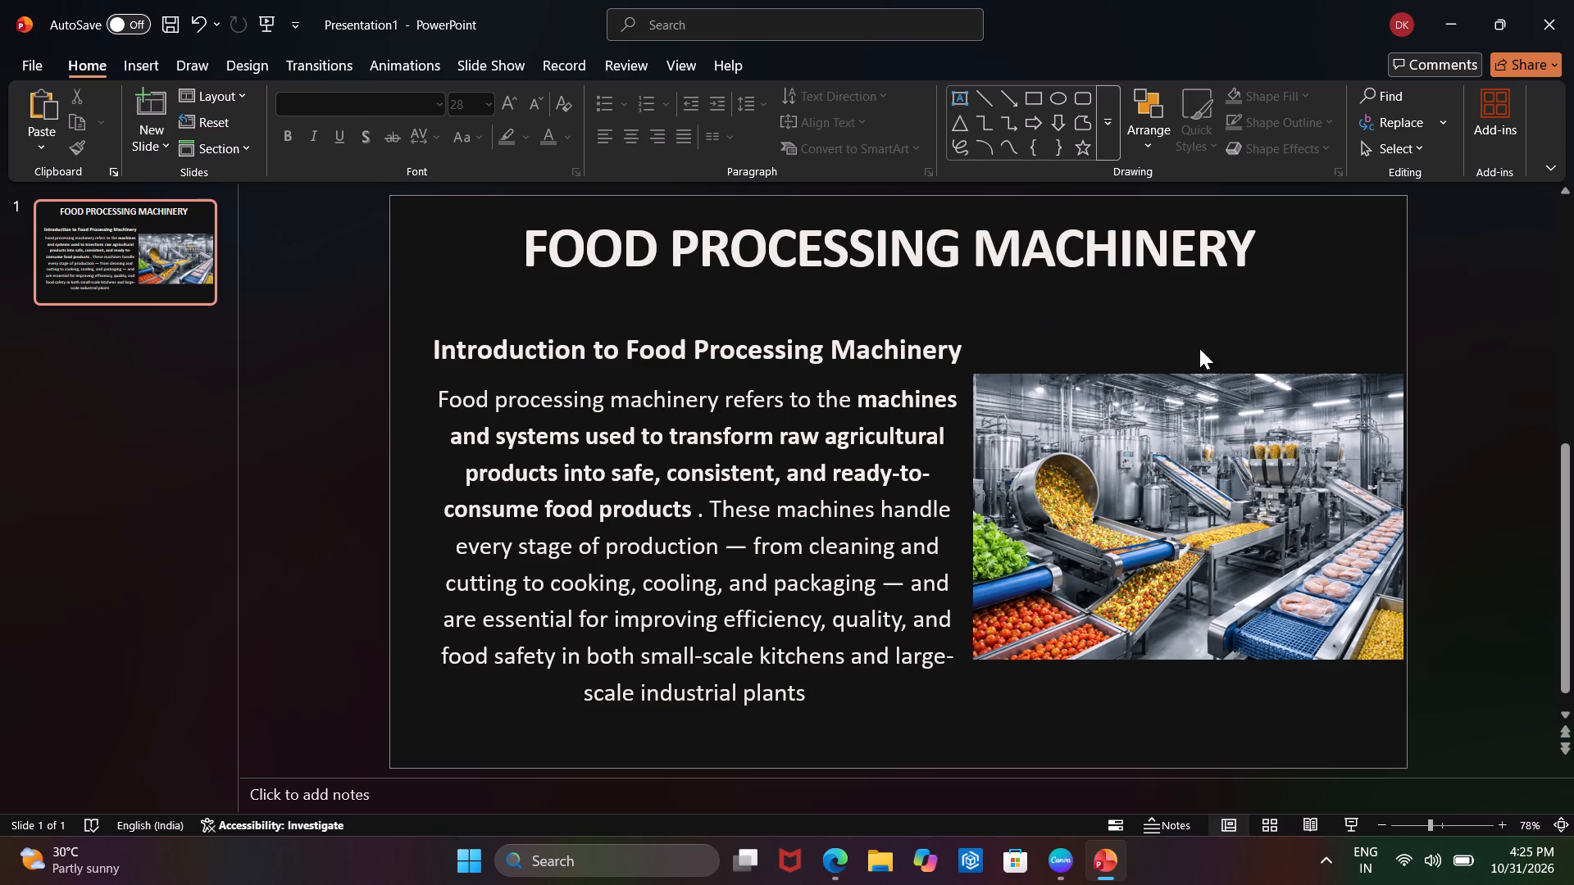
click(1208, 458)
drag(1188, 374, 1190, 334)
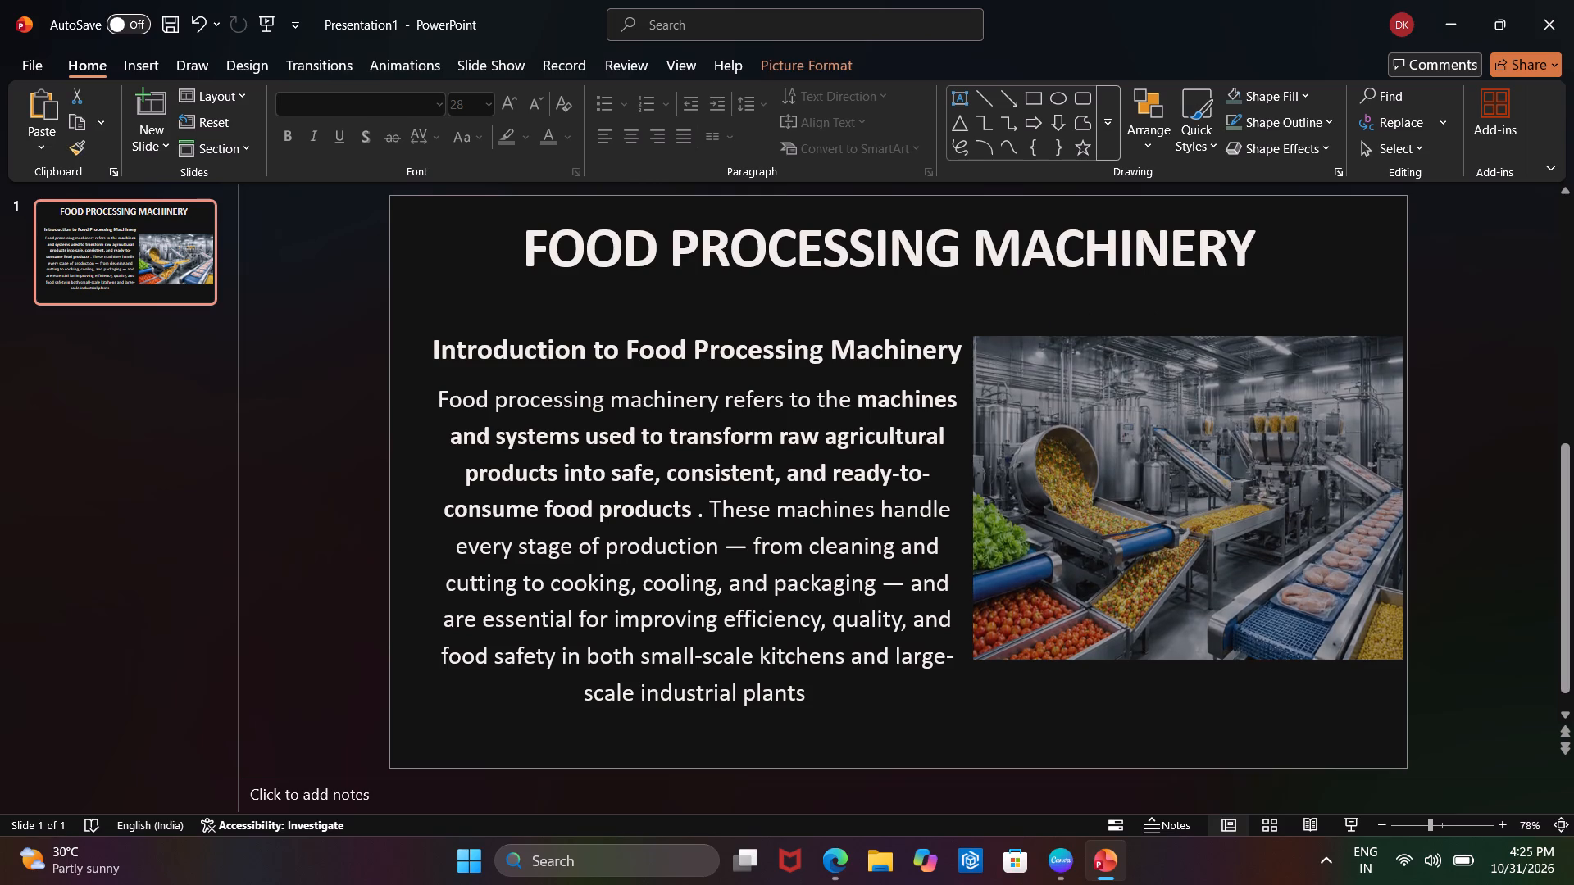
drag(1190, 334, 1189, 315)
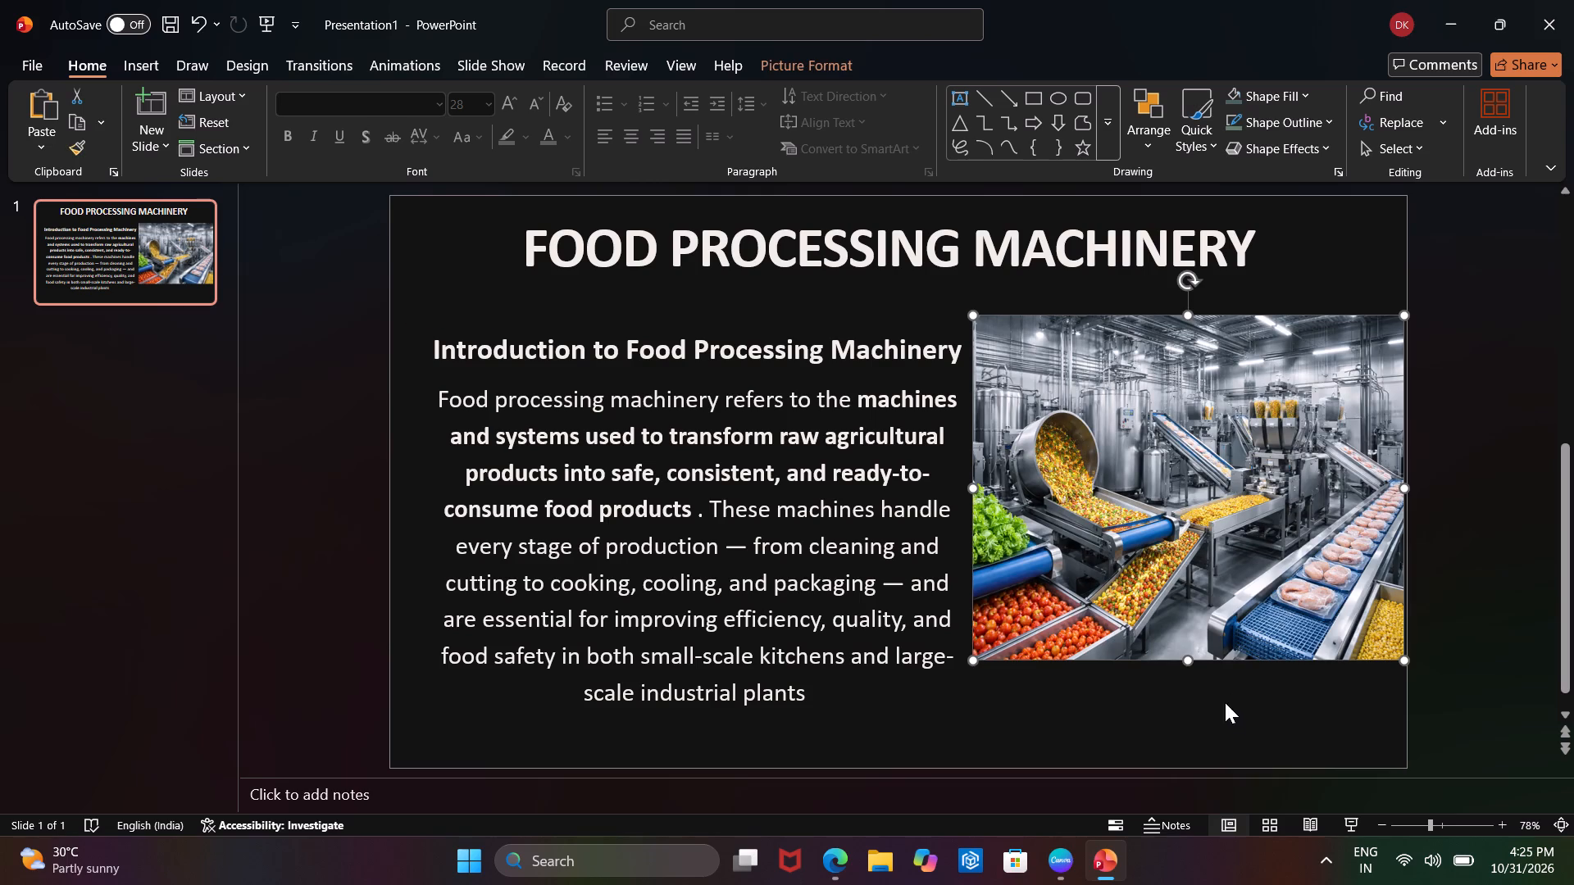
drag(1189, 663, 1189, 669)
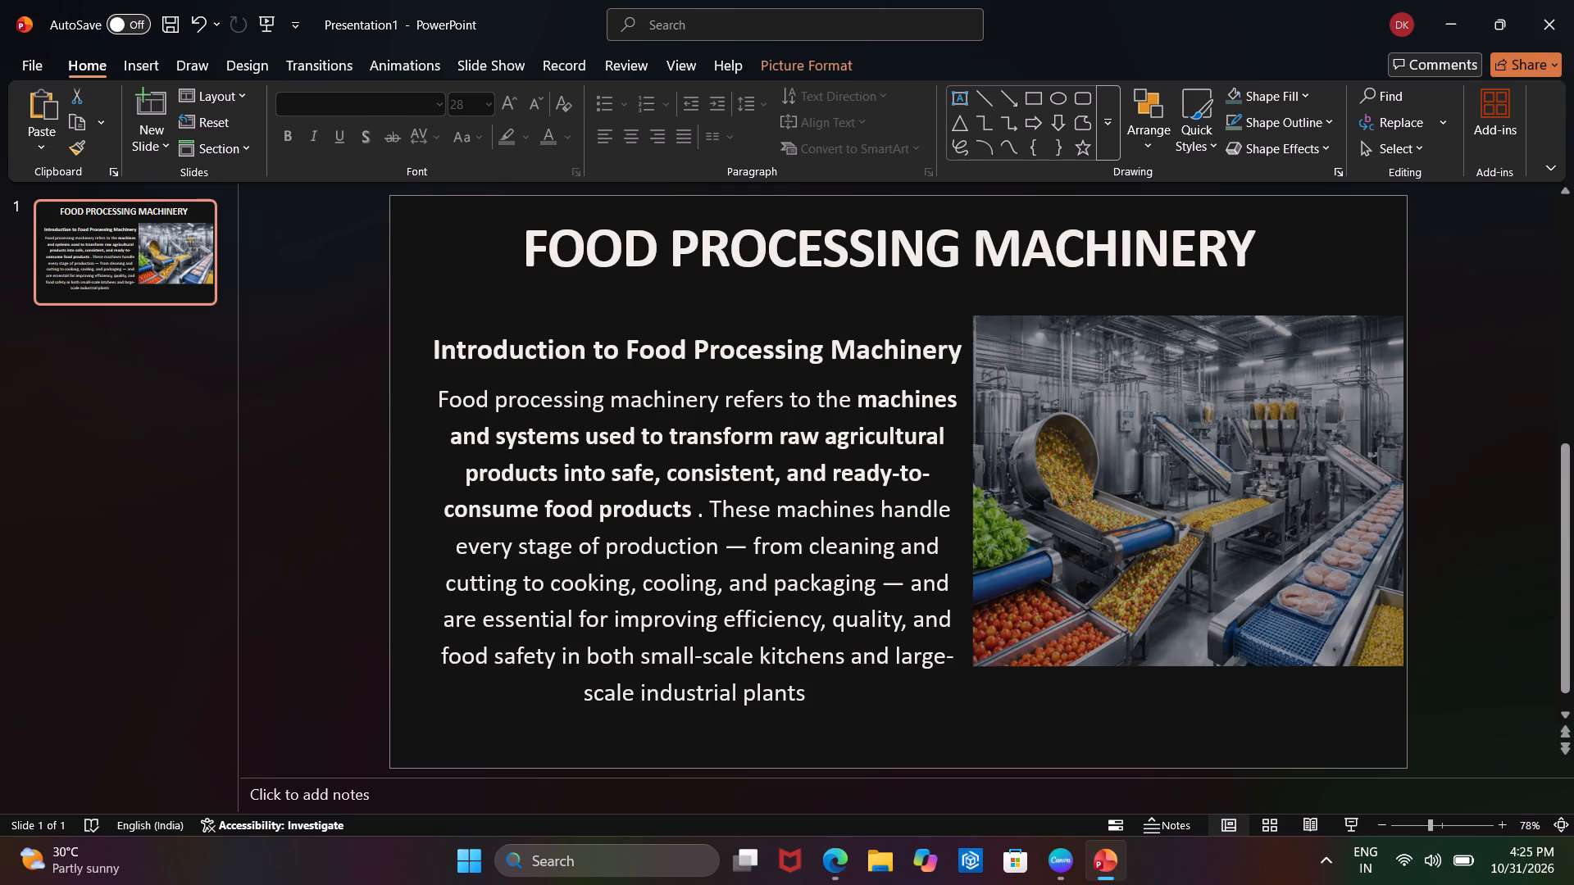
drag(1189, 669, 1190, 676)
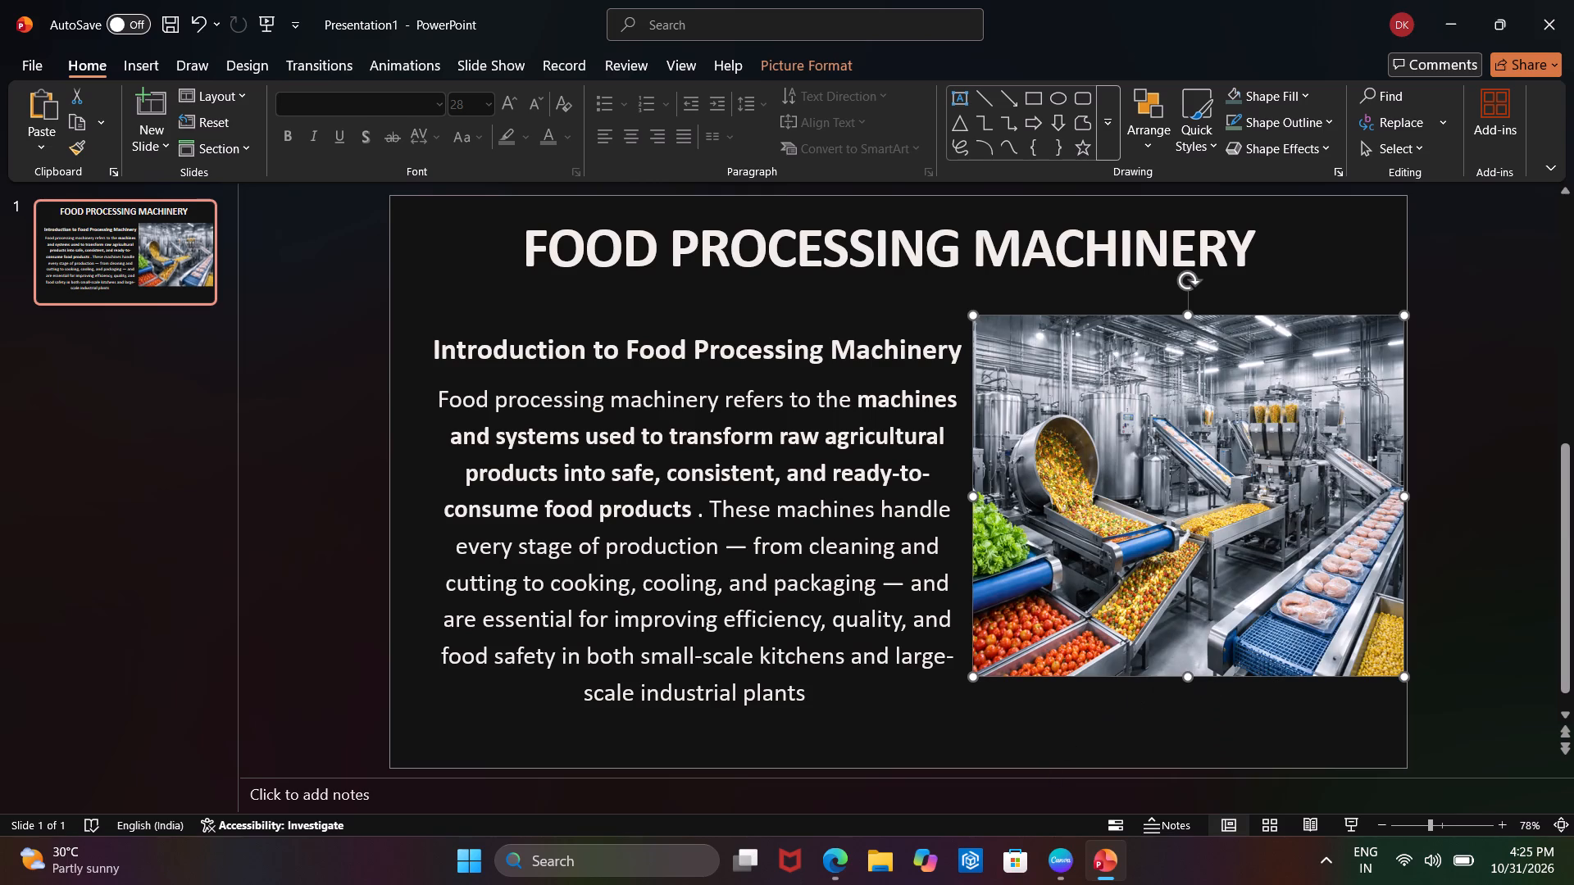
Move the machinery picture slightly lower so it sits beside the introduction text, against the slide's right edge.
drag(1173, 440, 1180, 474)
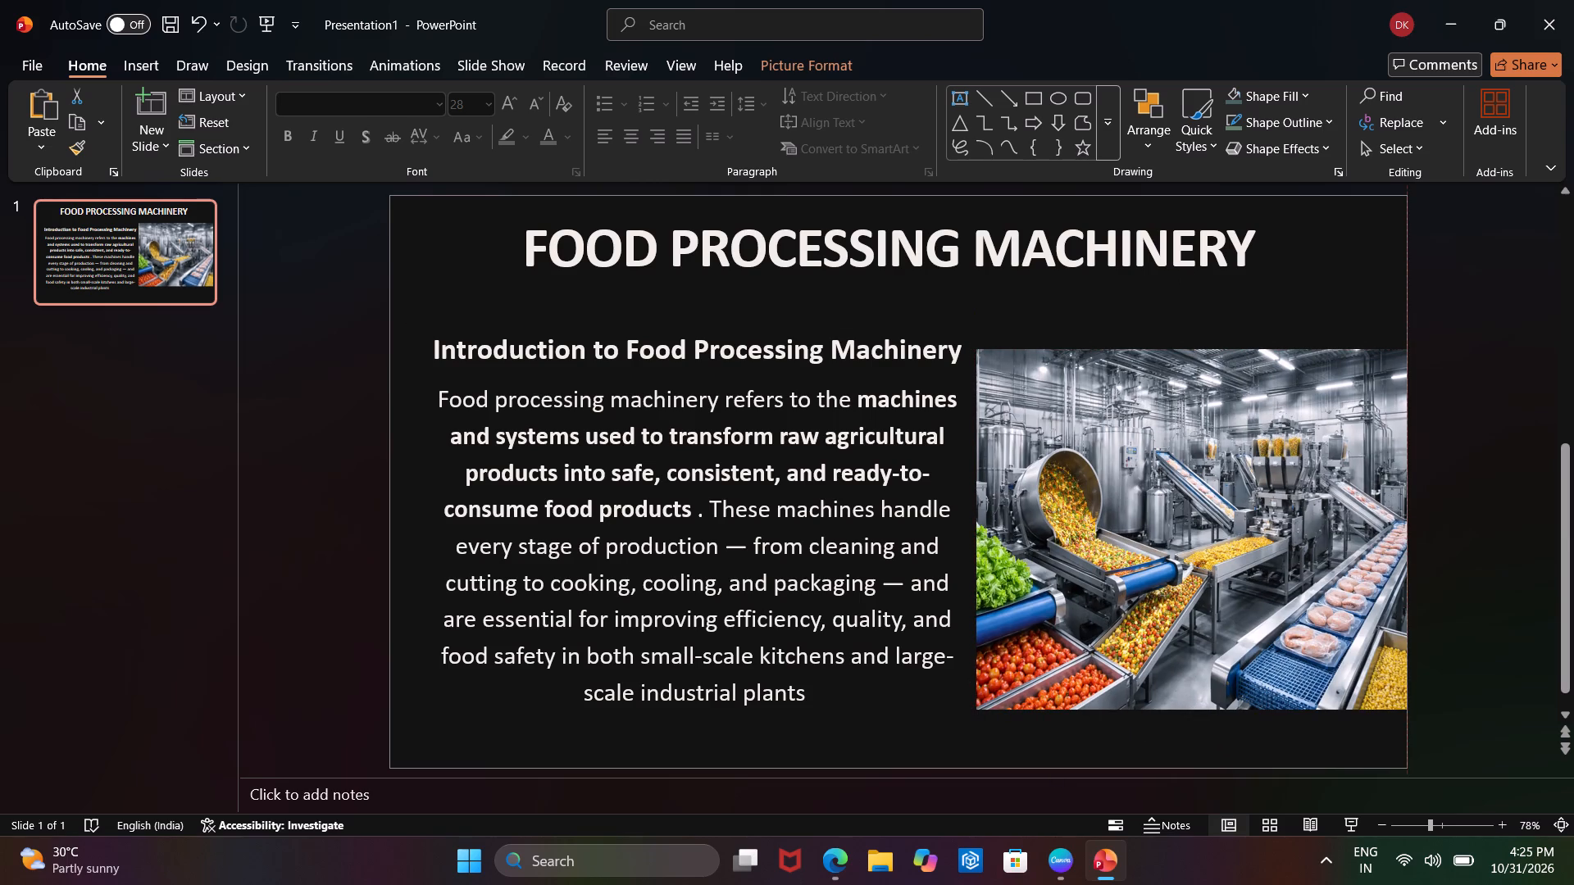
drag(1180, 474, 1167, 467)
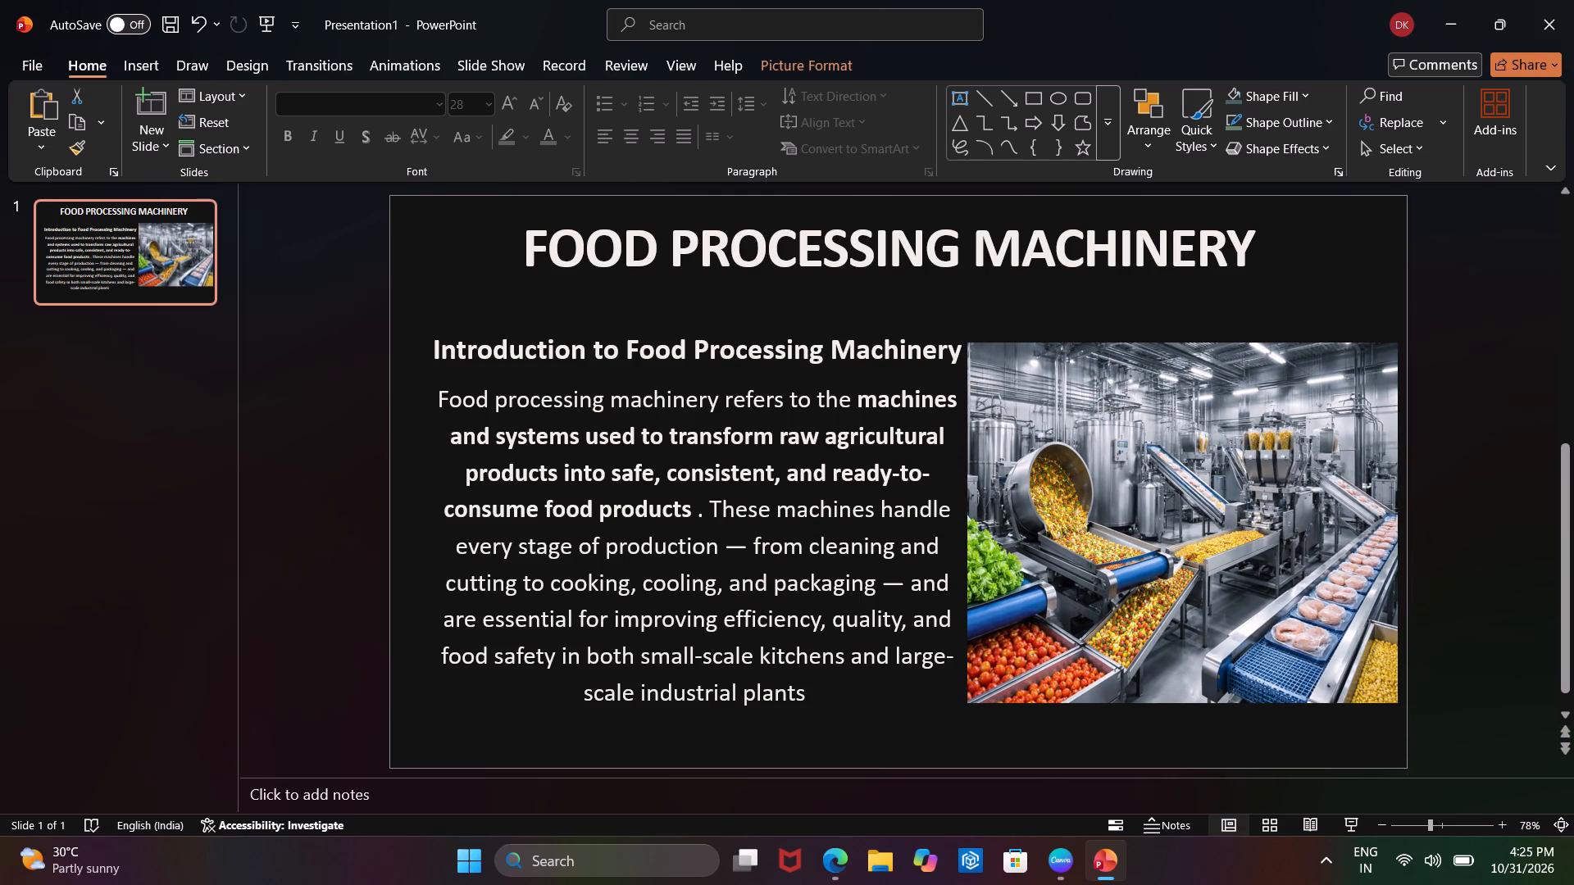
drag(1167, 467, 1171, 463)
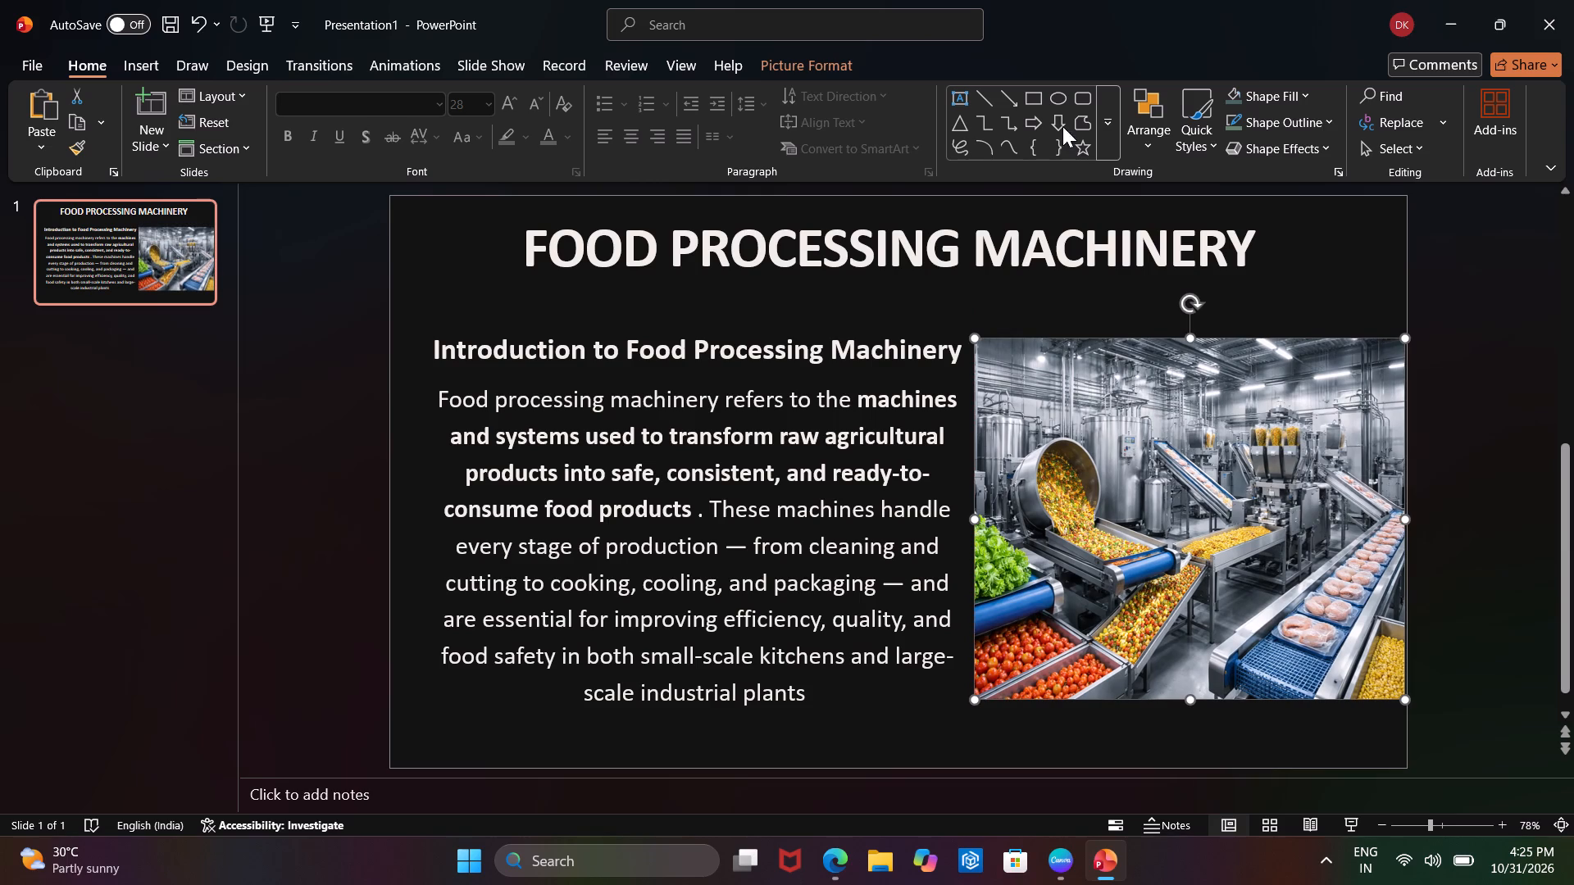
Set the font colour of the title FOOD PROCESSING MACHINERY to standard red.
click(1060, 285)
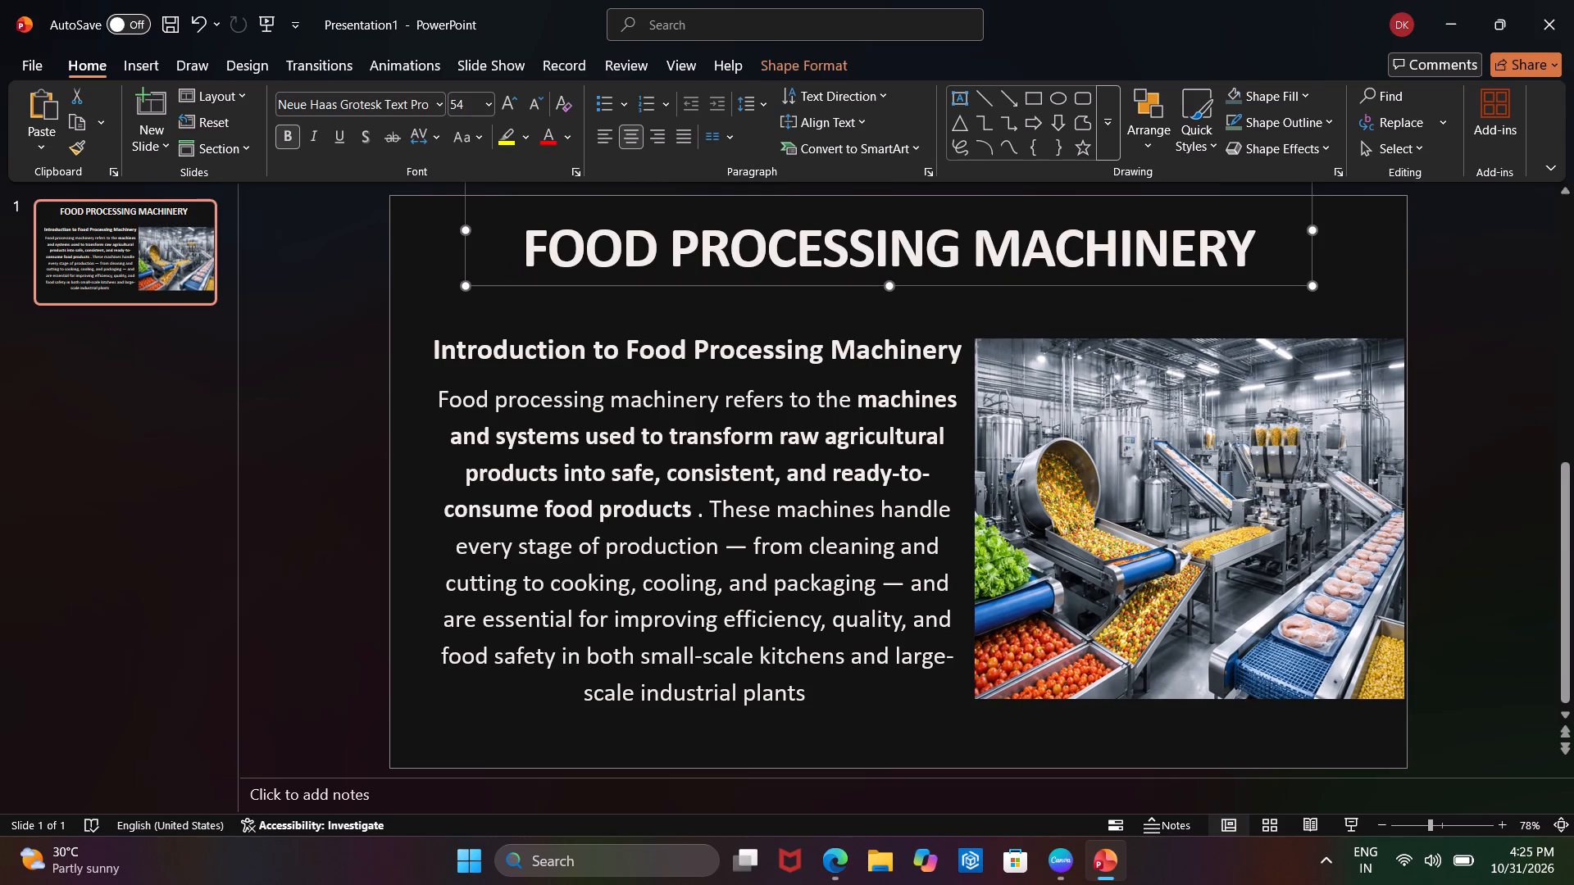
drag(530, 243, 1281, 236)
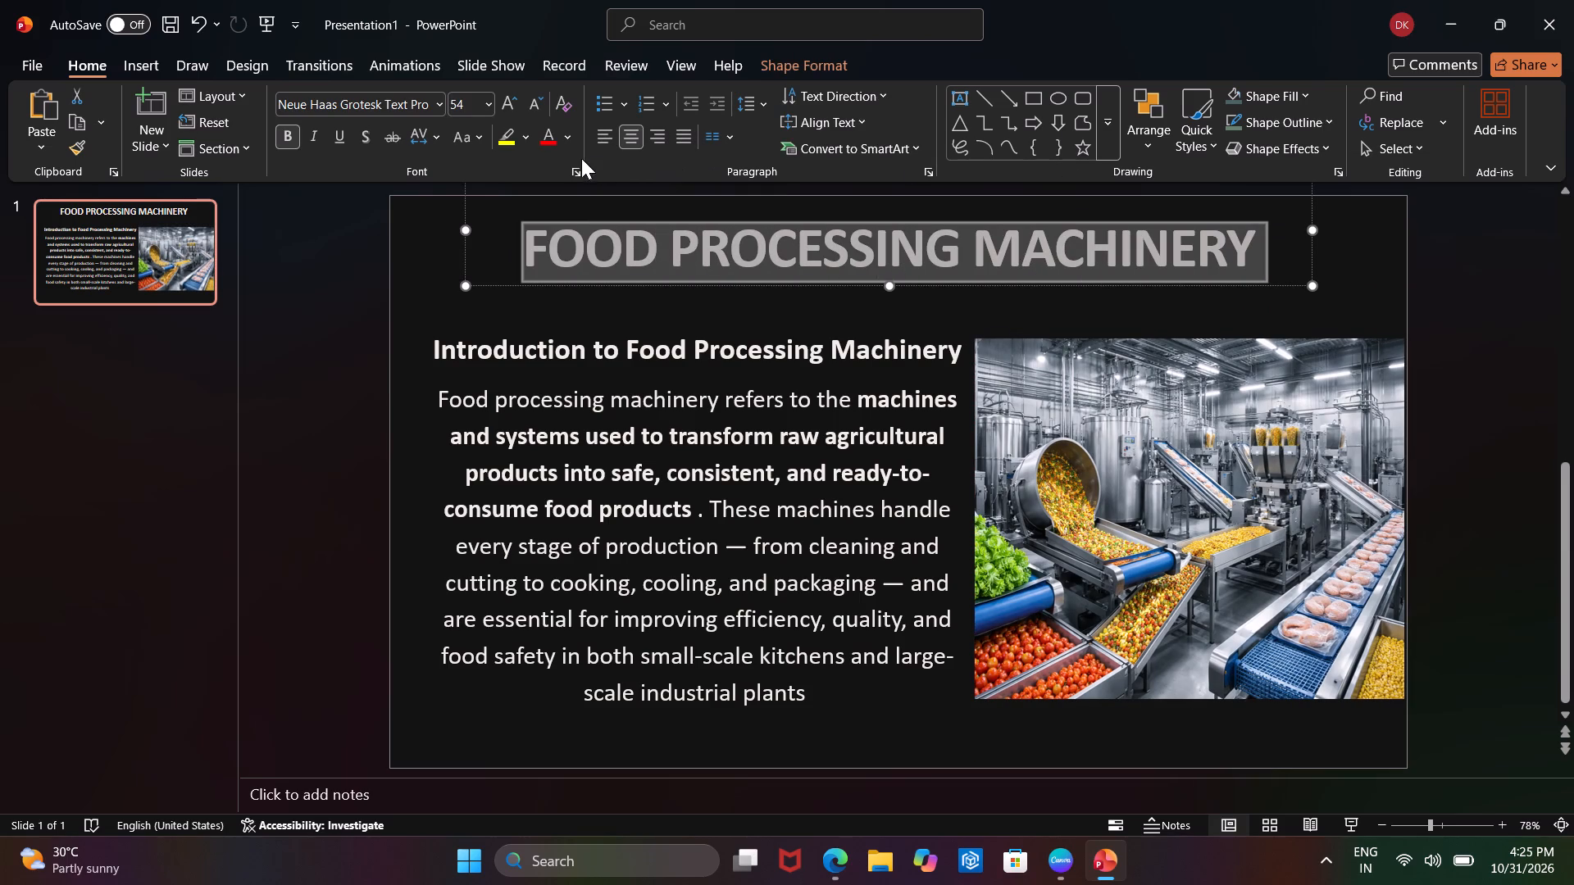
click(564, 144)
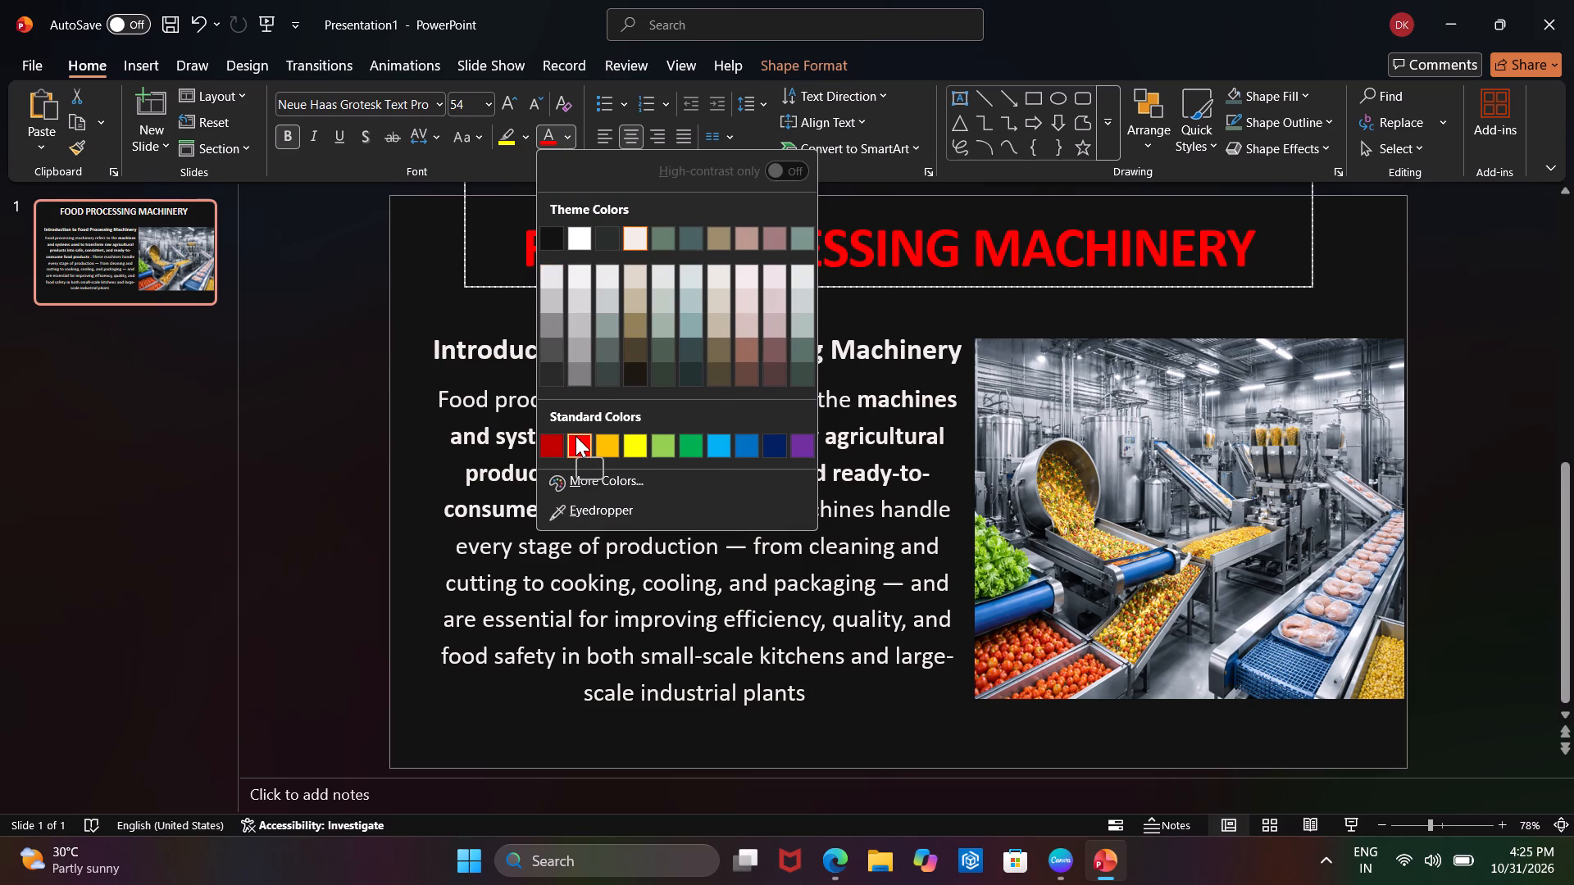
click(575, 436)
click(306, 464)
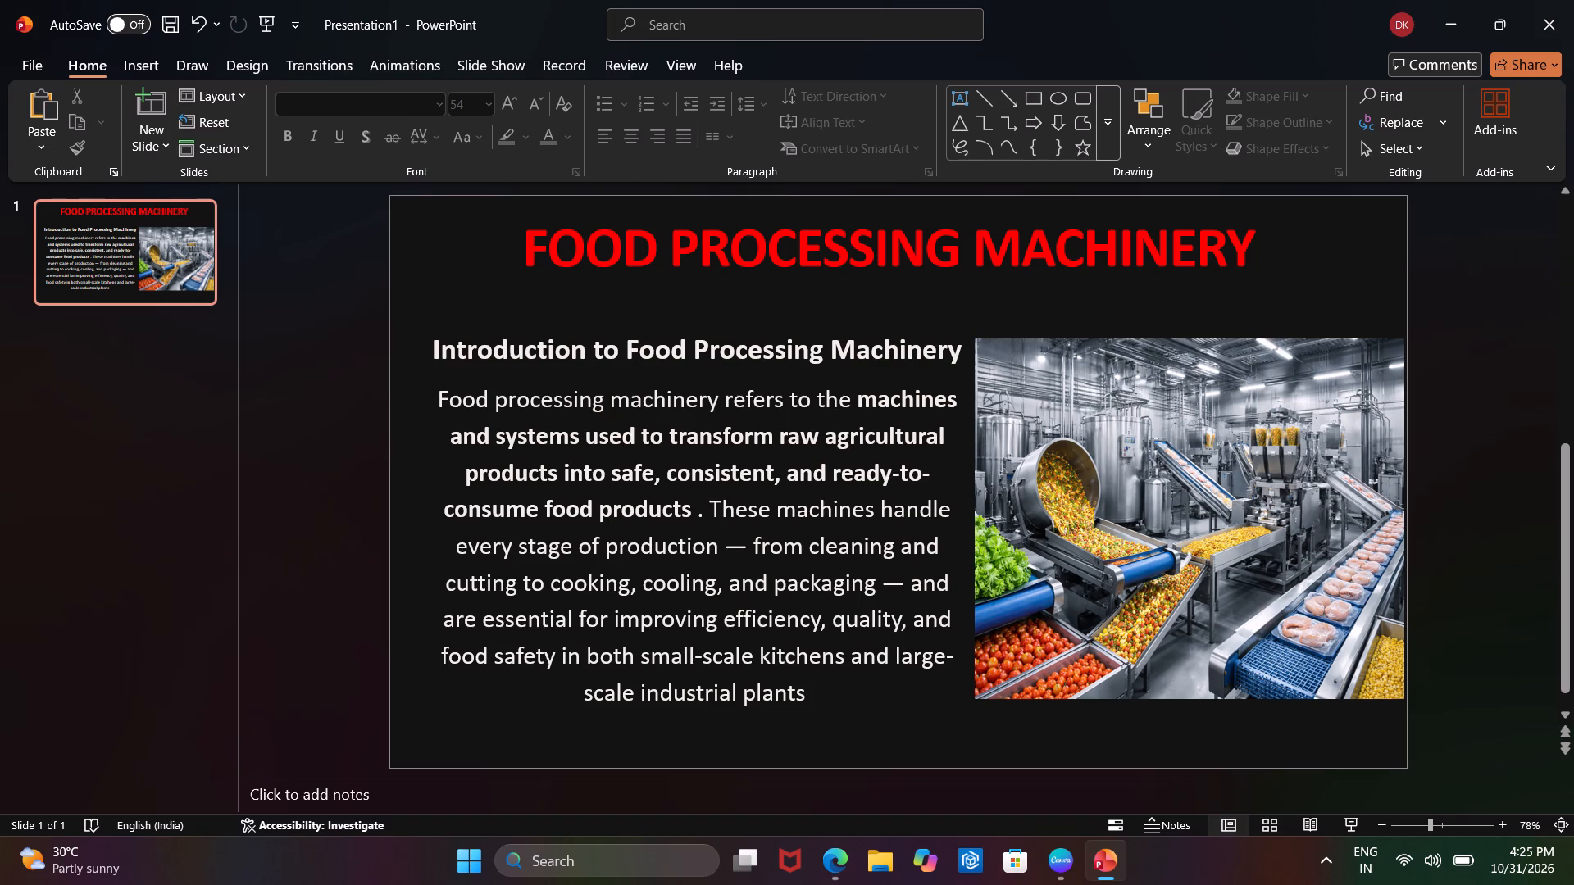
Underline the whole slide title FOOD PROCESSING MACHINERY.
drag(516, 253, 667, 251)
drag(667, 251, 695, 251)
click(530, 256)
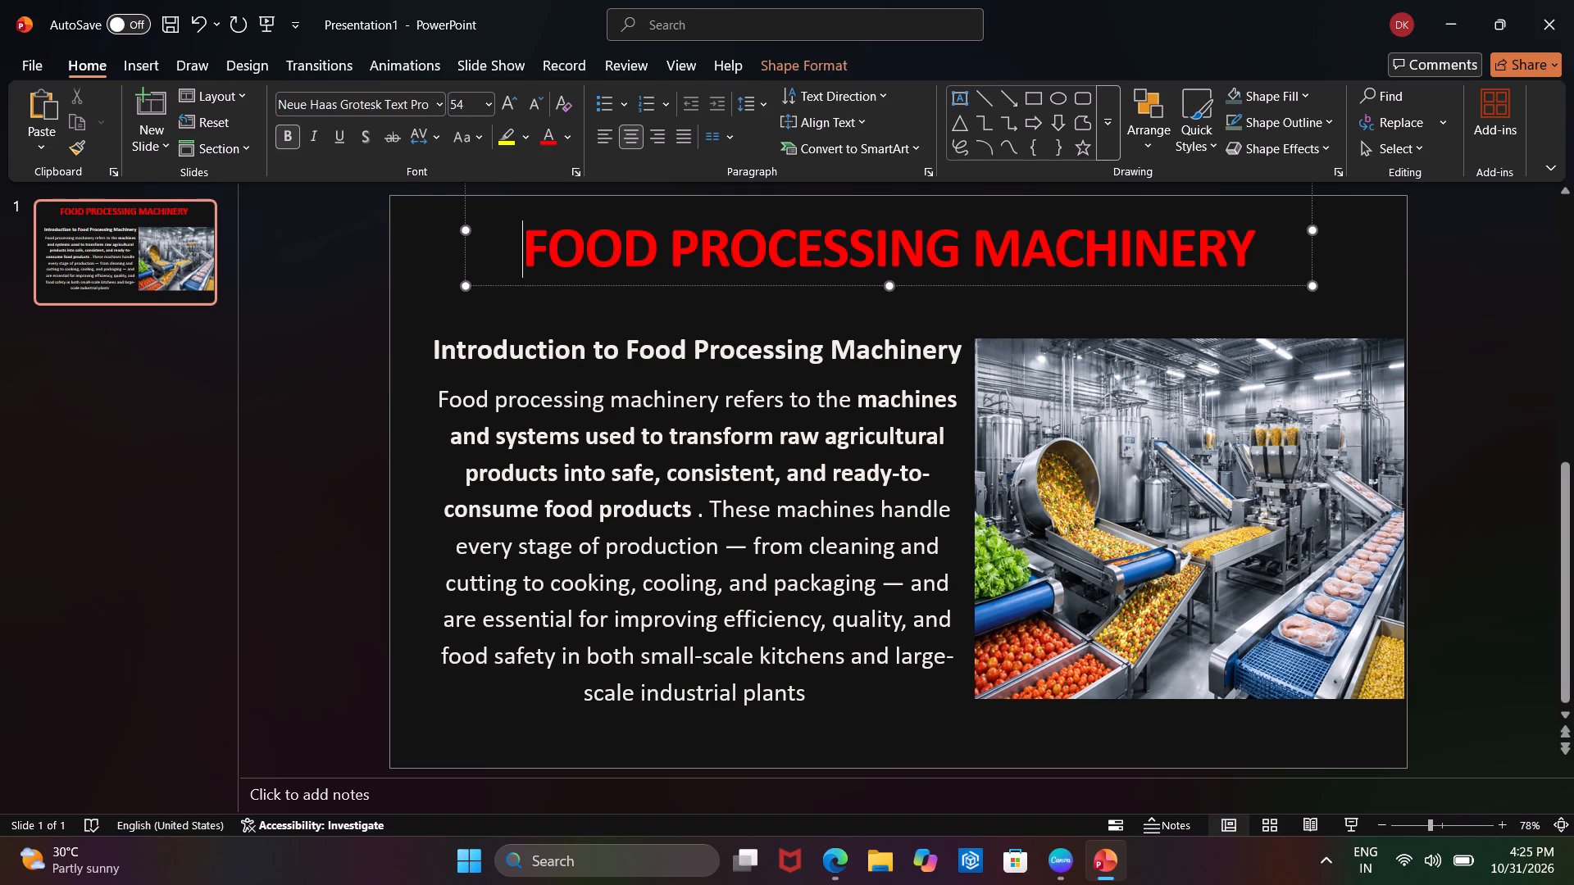
drag(539, 256, 1222, 257)
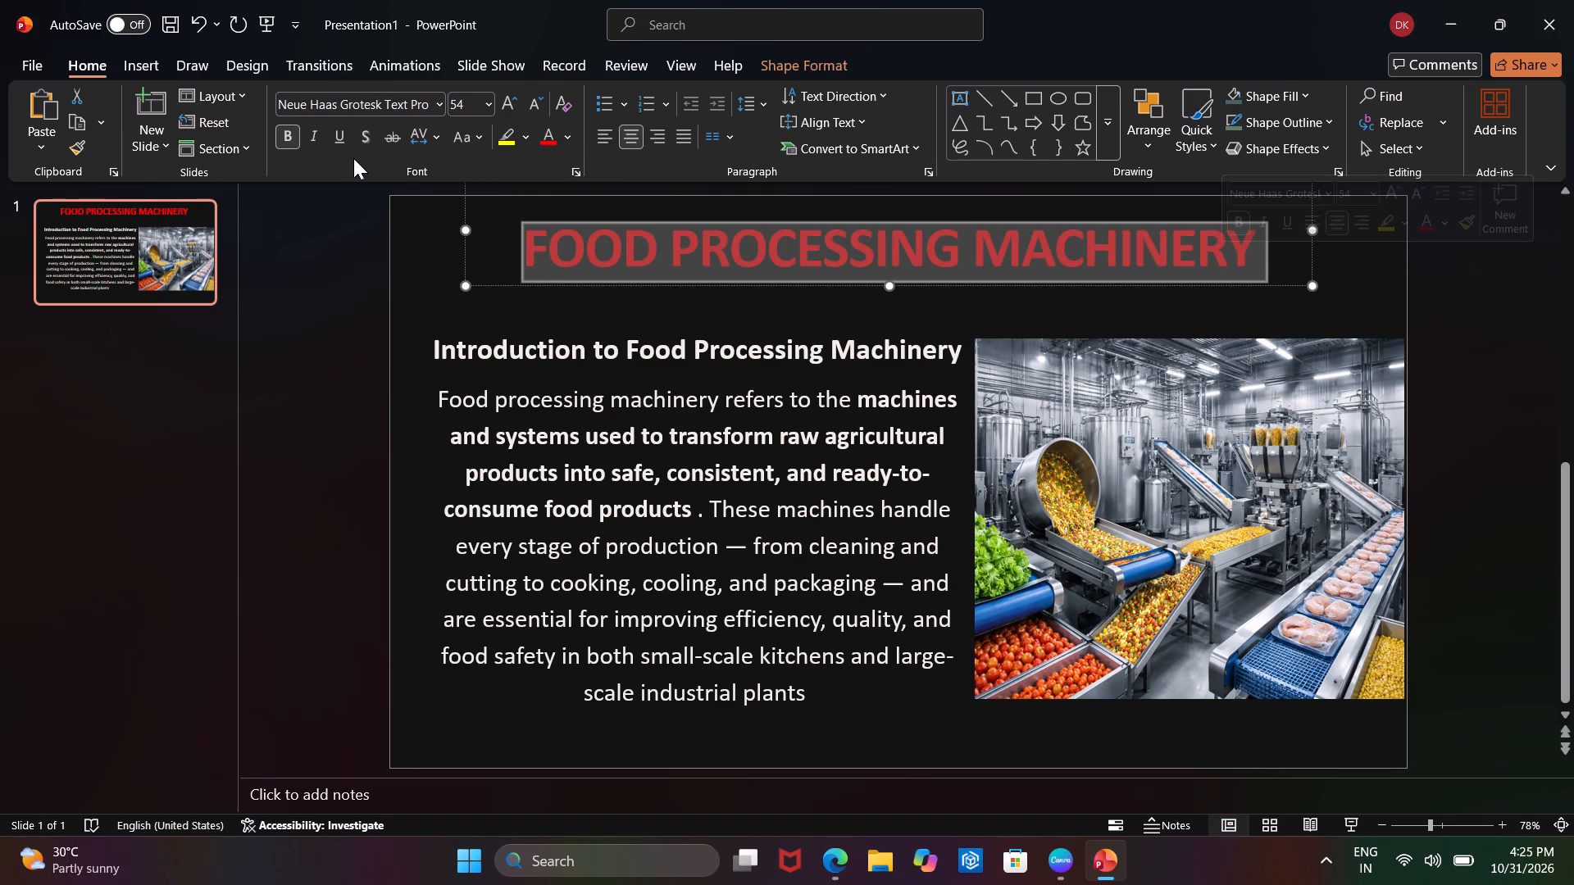
click(331, 138)
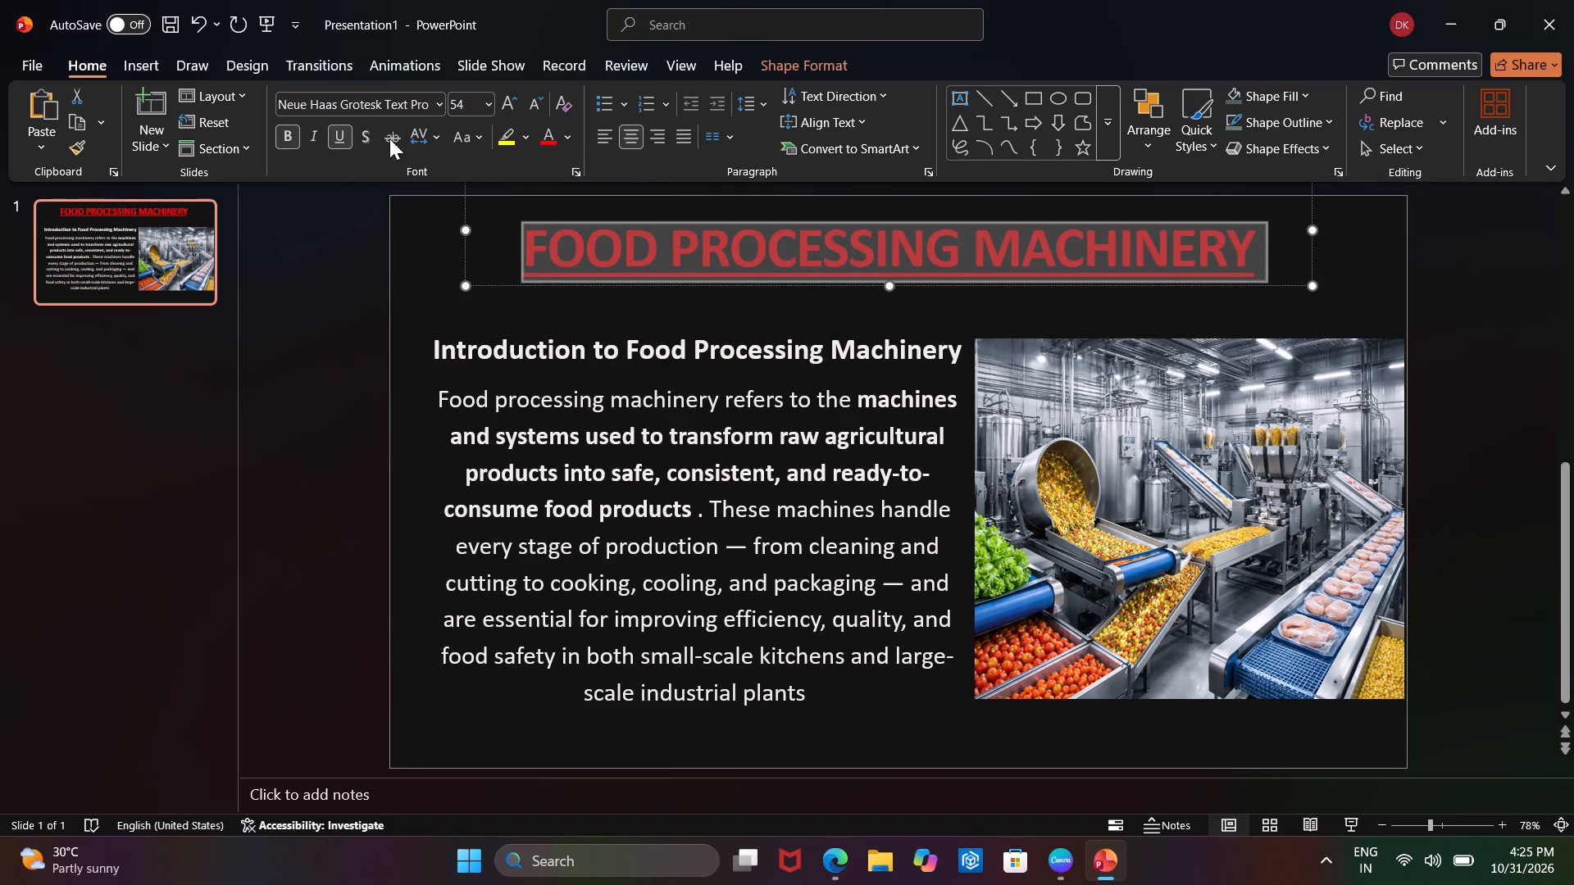
click(522, 138)
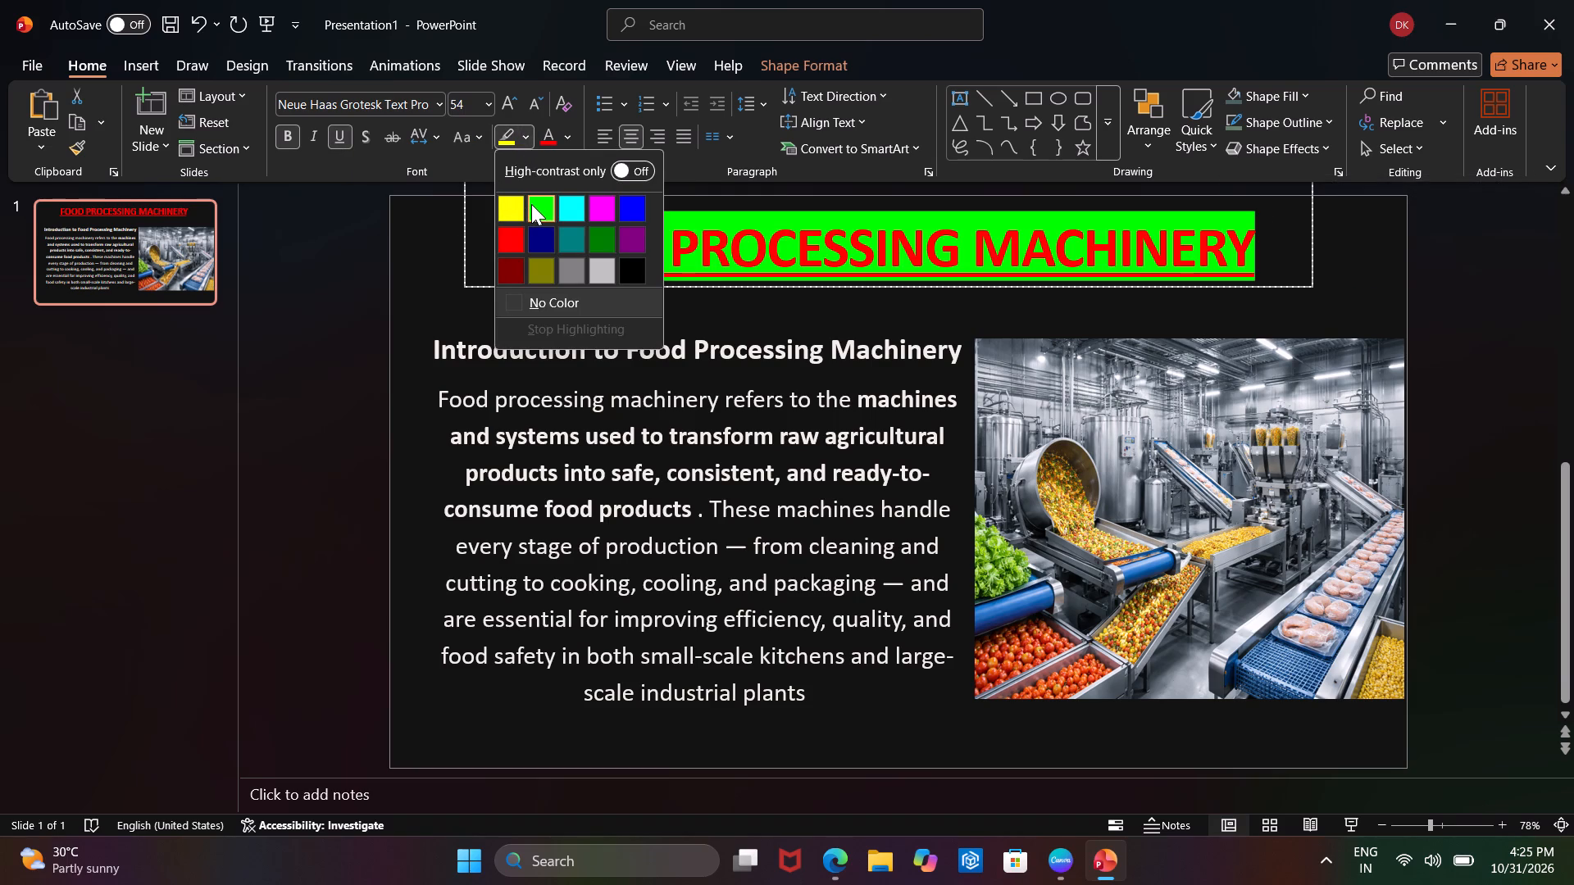
click(398, 248)
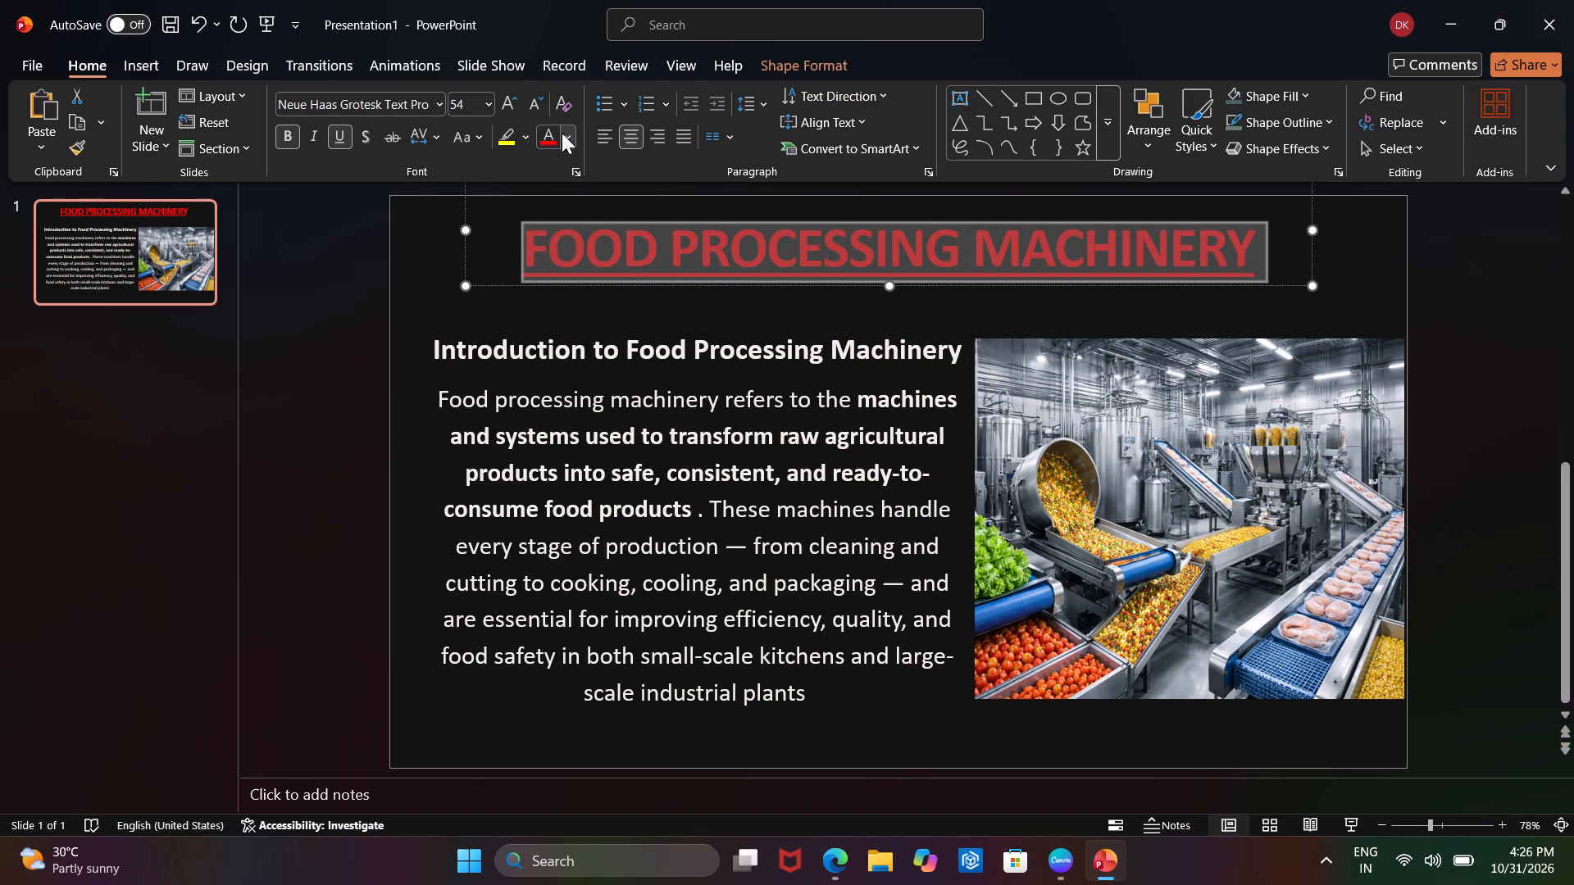
Set the slide title's font colour to the standard golden orange.
click(562, 133)
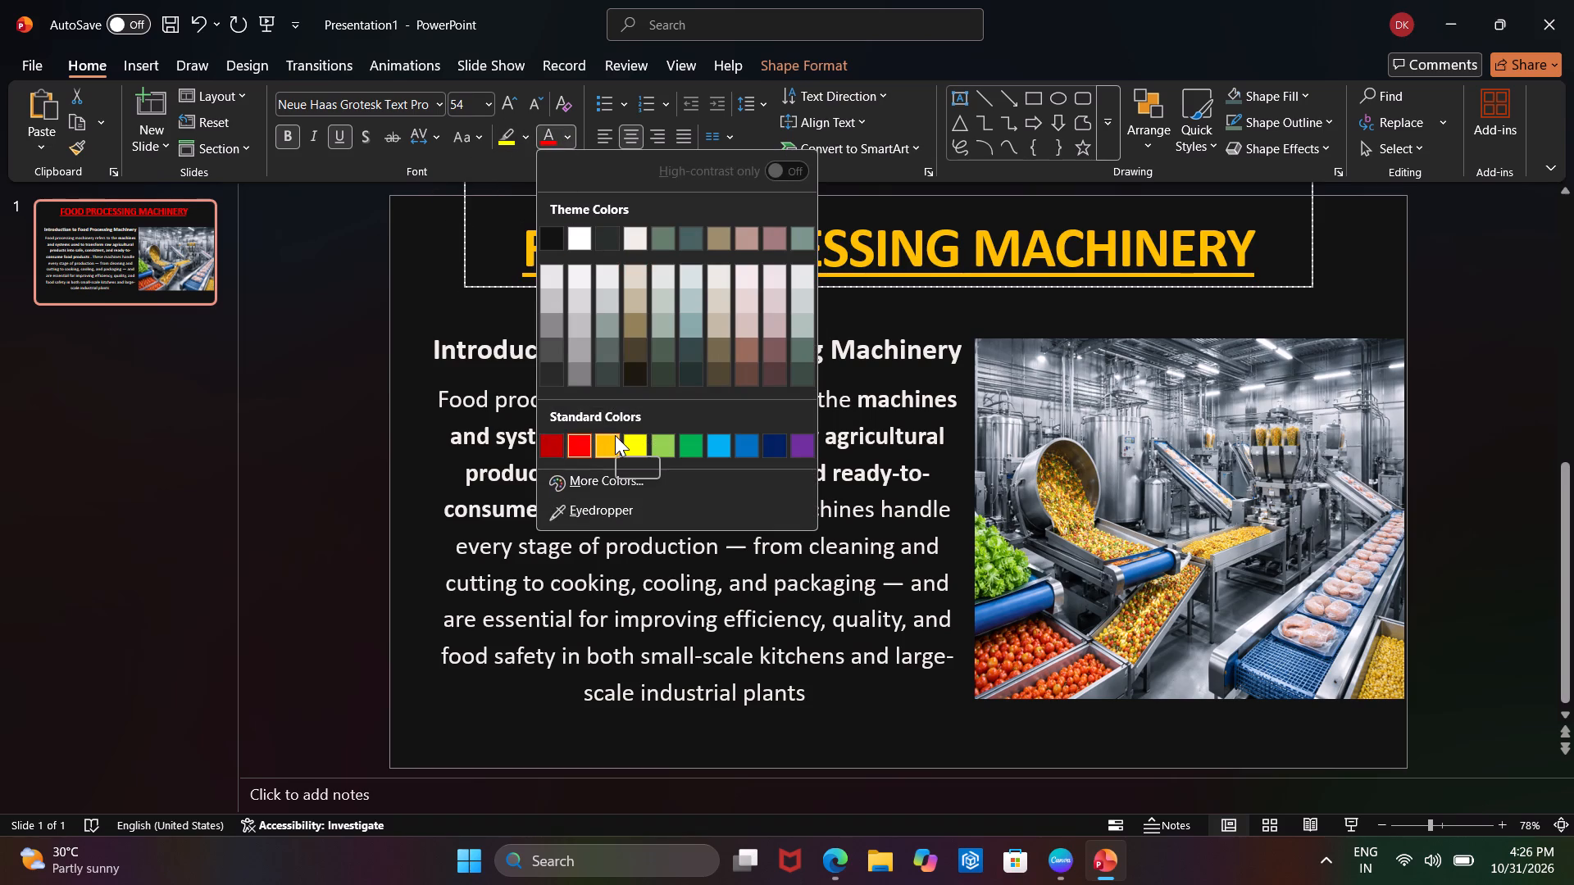
click(607, 441)
click(374, 373)
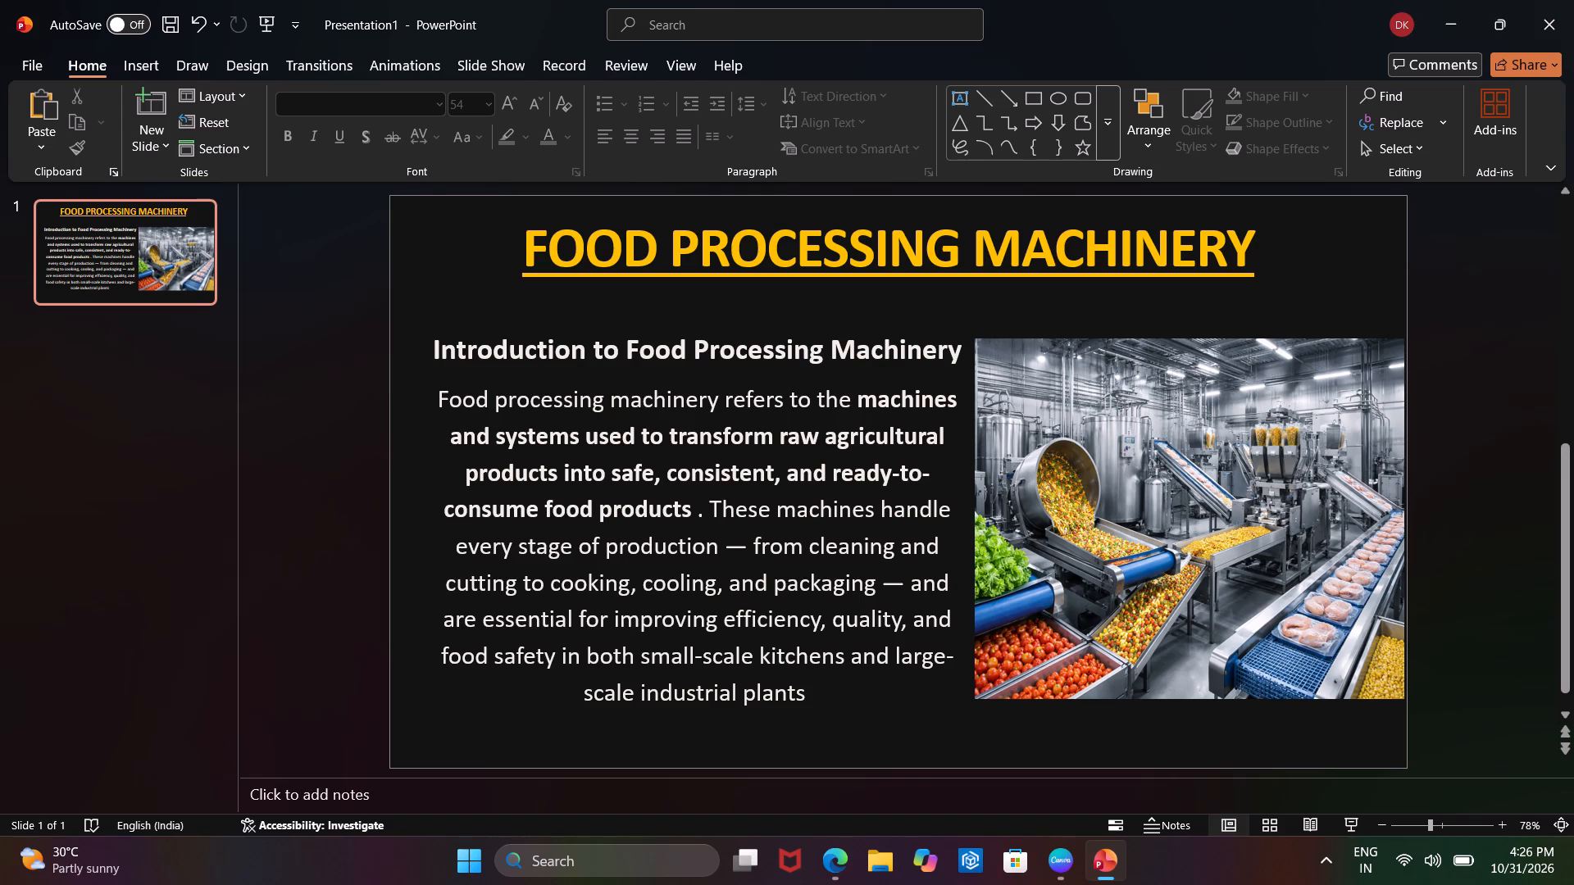
Underline the subheading Introduction to Food Processing Machinery.
click(434, 351)
drag(434, 351, 781, 350)
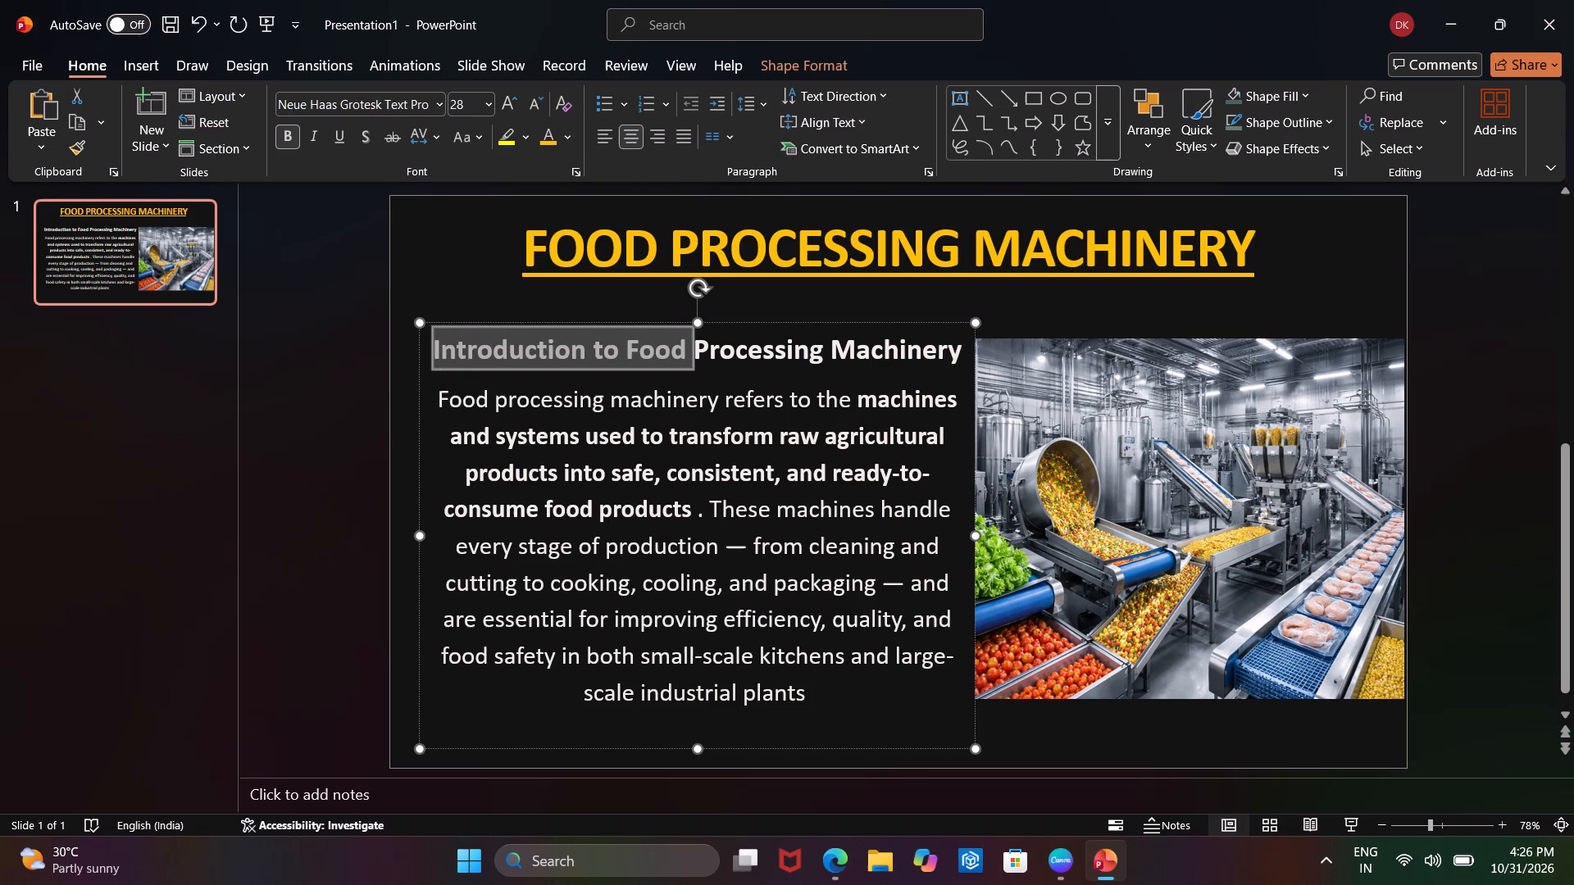
drag(781, 350, 906, 351)
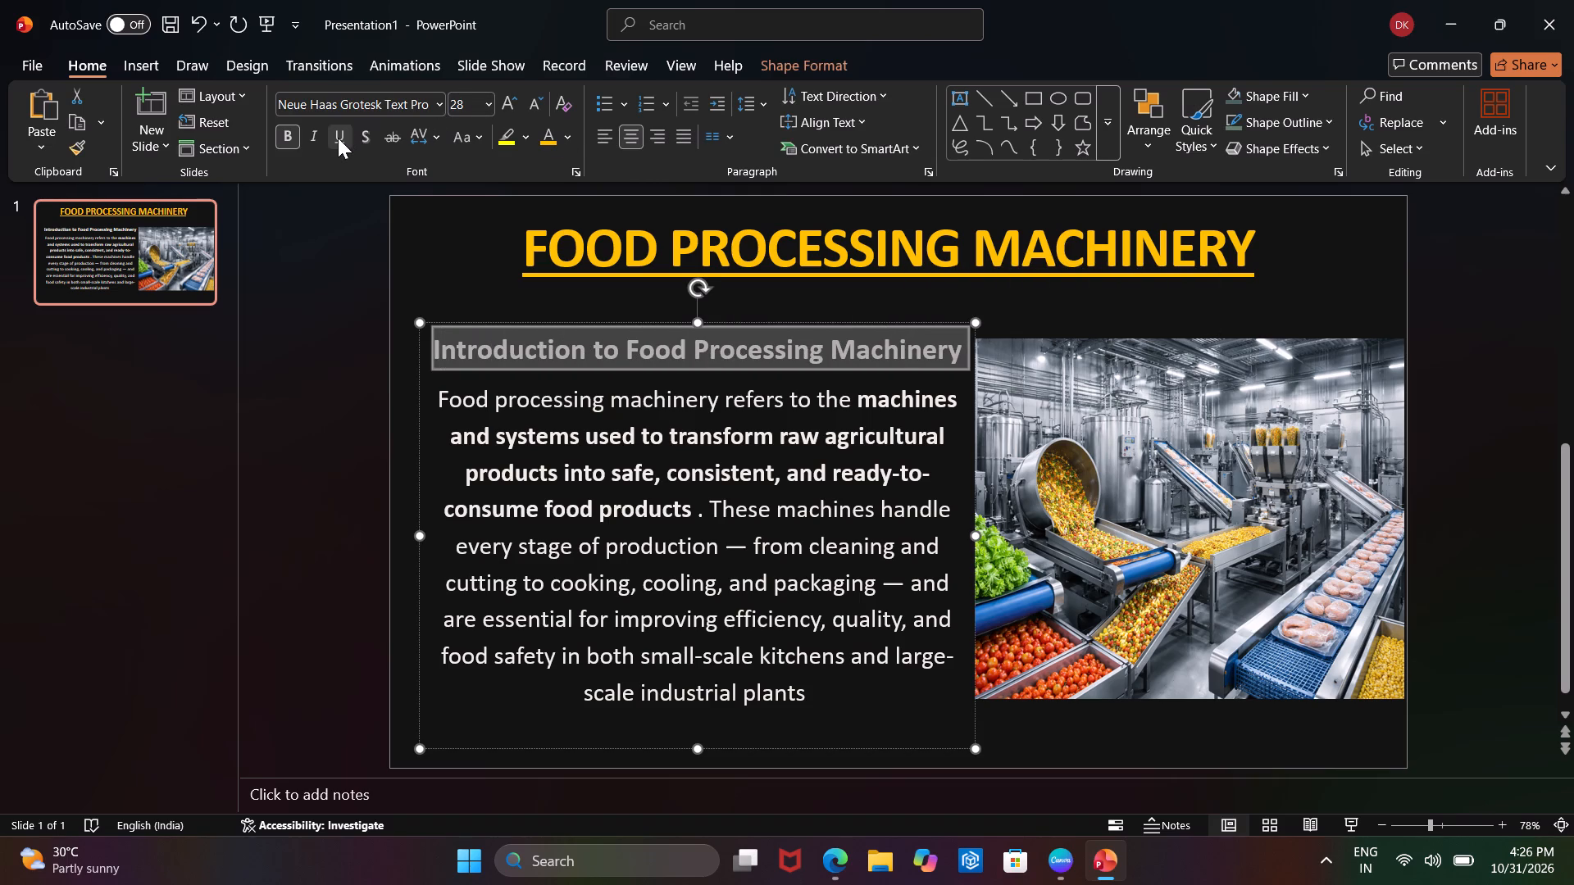
click(338, 138)
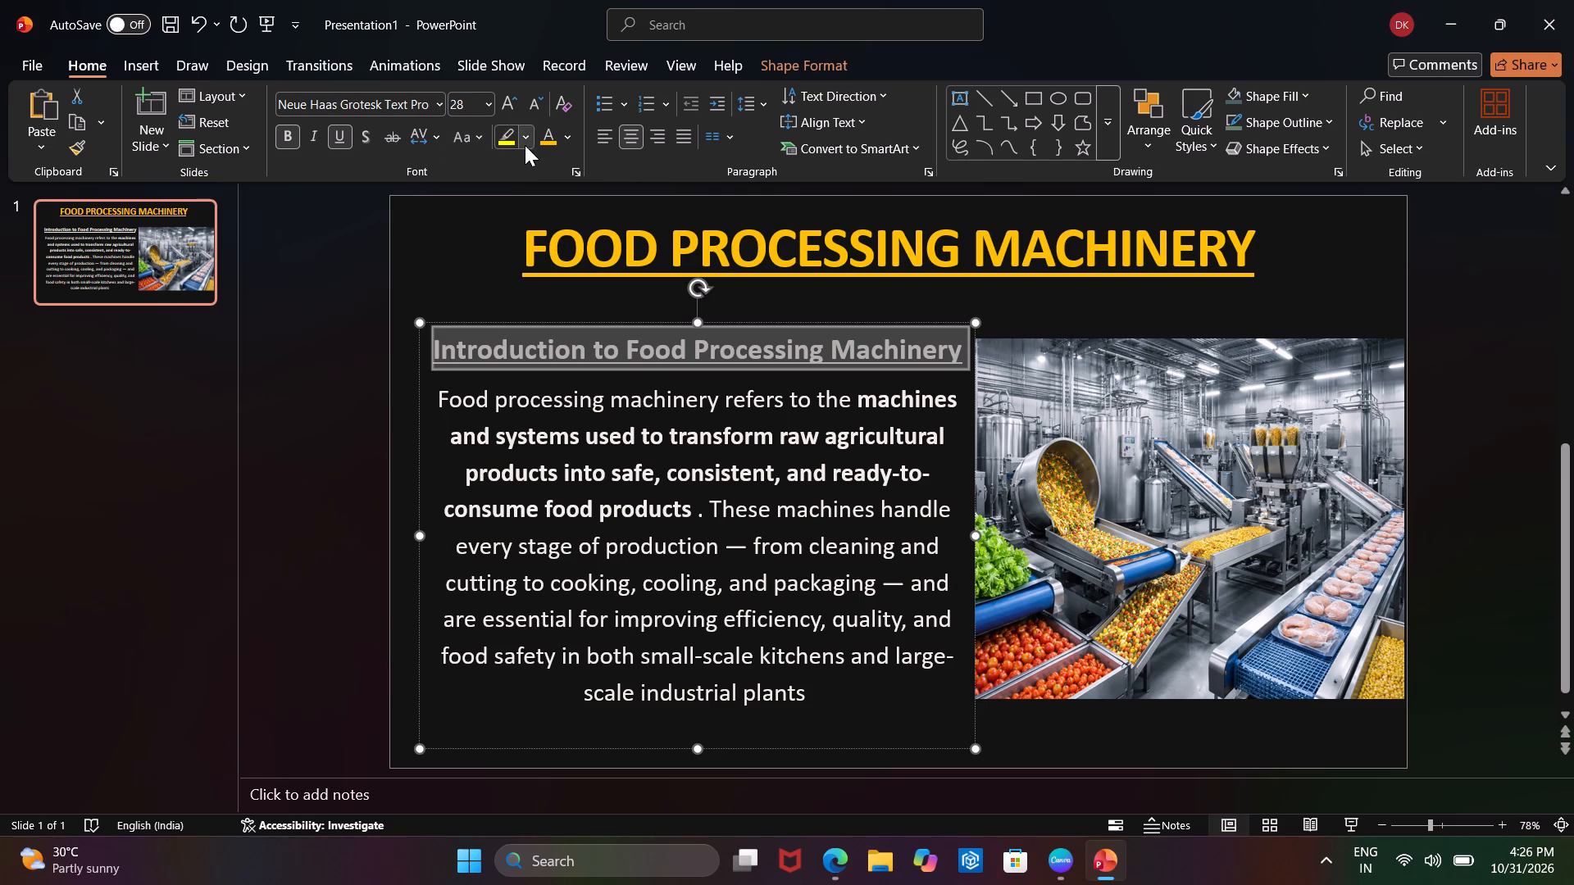
click(279, 402)
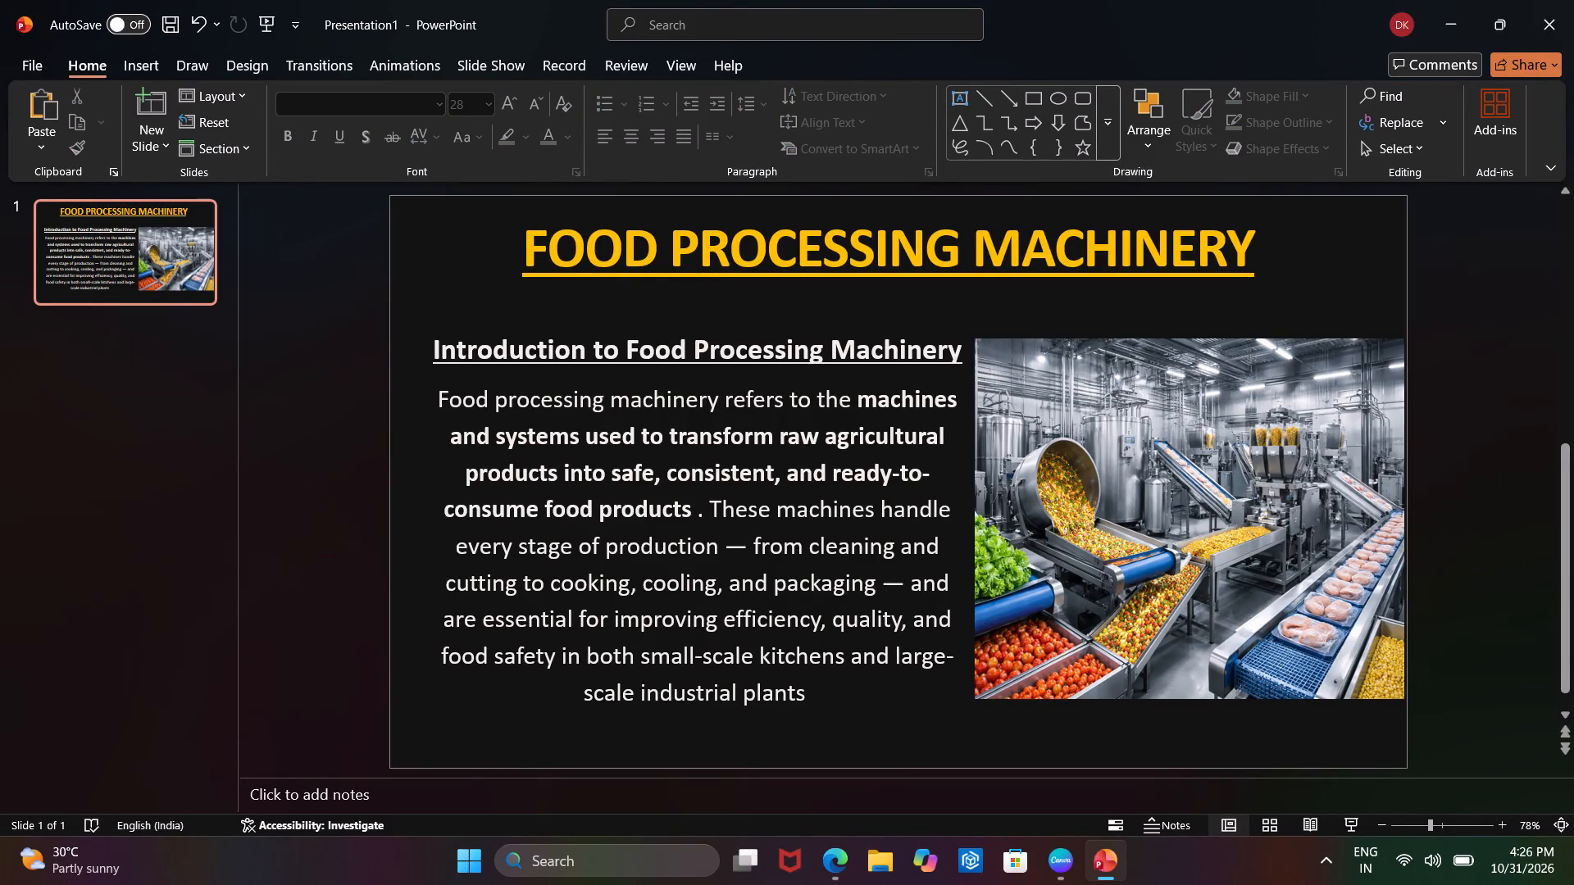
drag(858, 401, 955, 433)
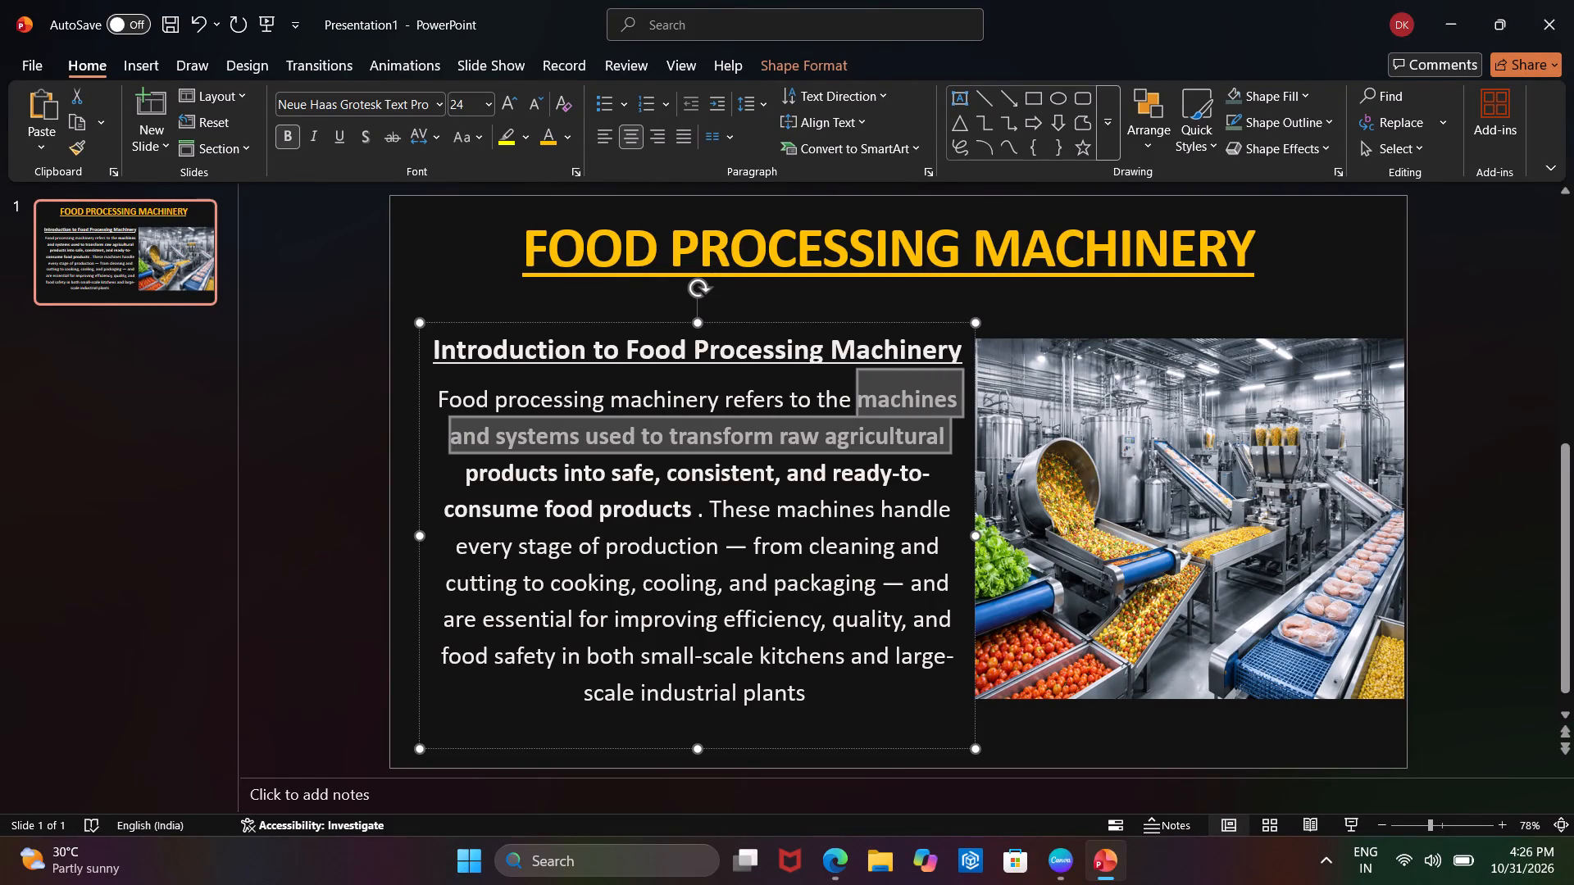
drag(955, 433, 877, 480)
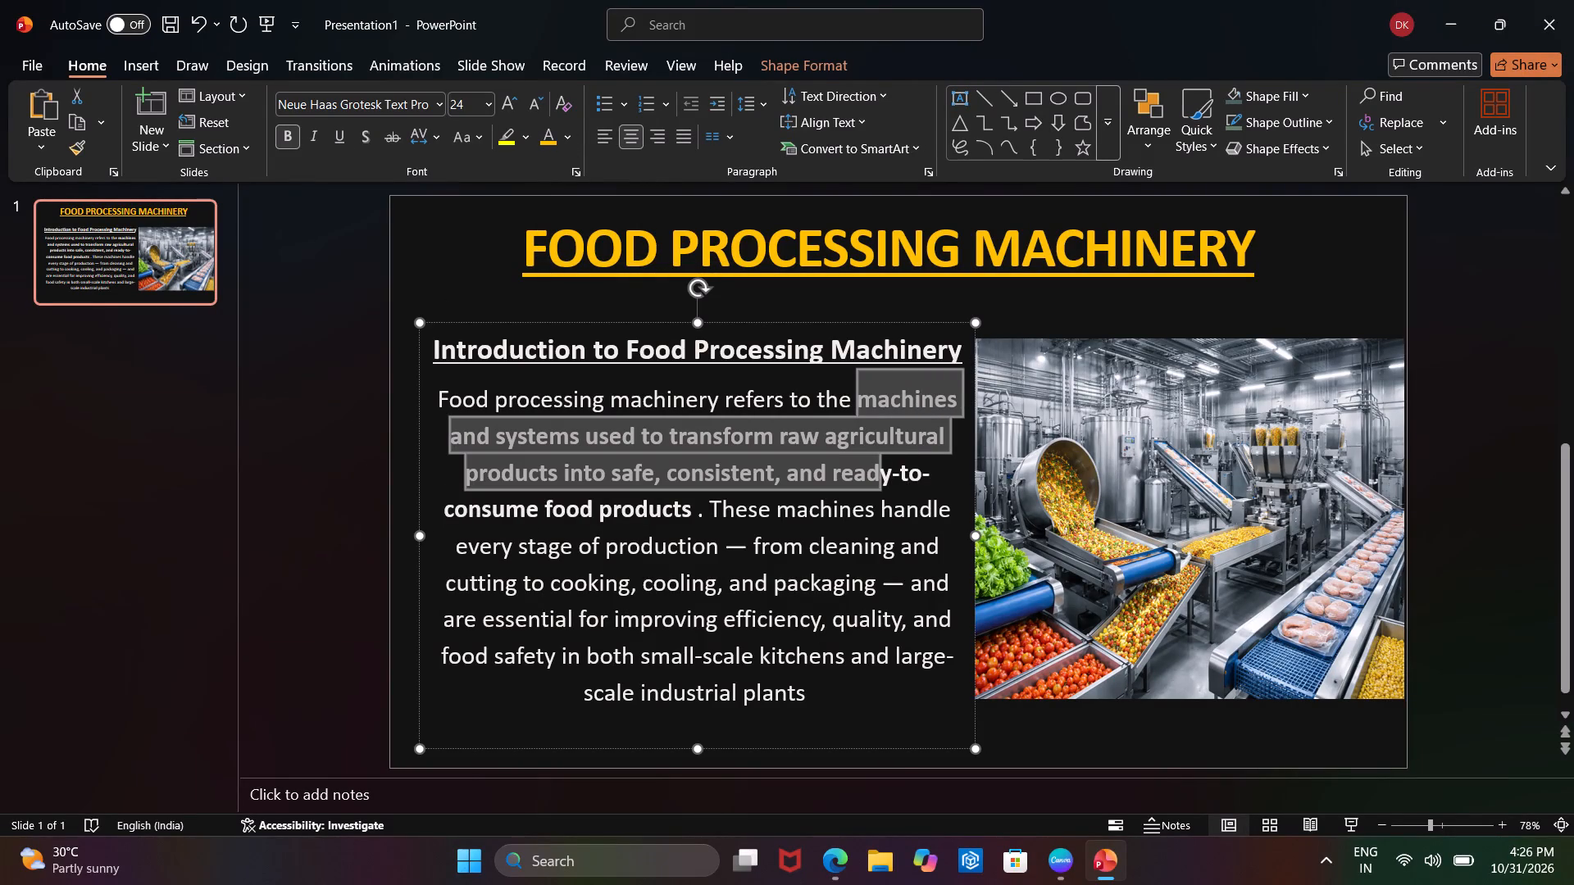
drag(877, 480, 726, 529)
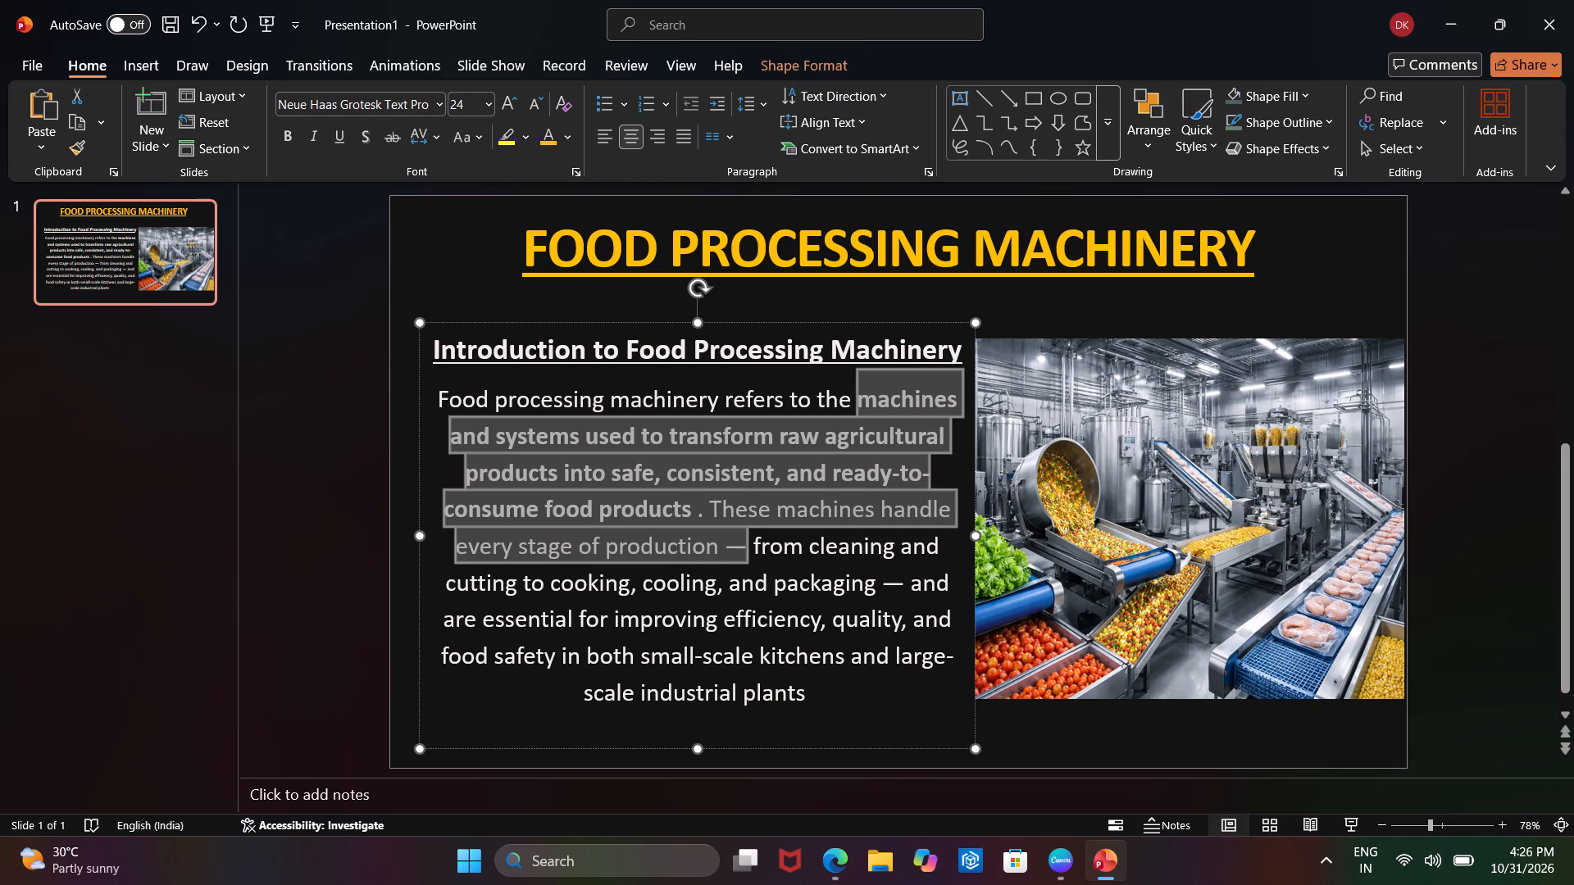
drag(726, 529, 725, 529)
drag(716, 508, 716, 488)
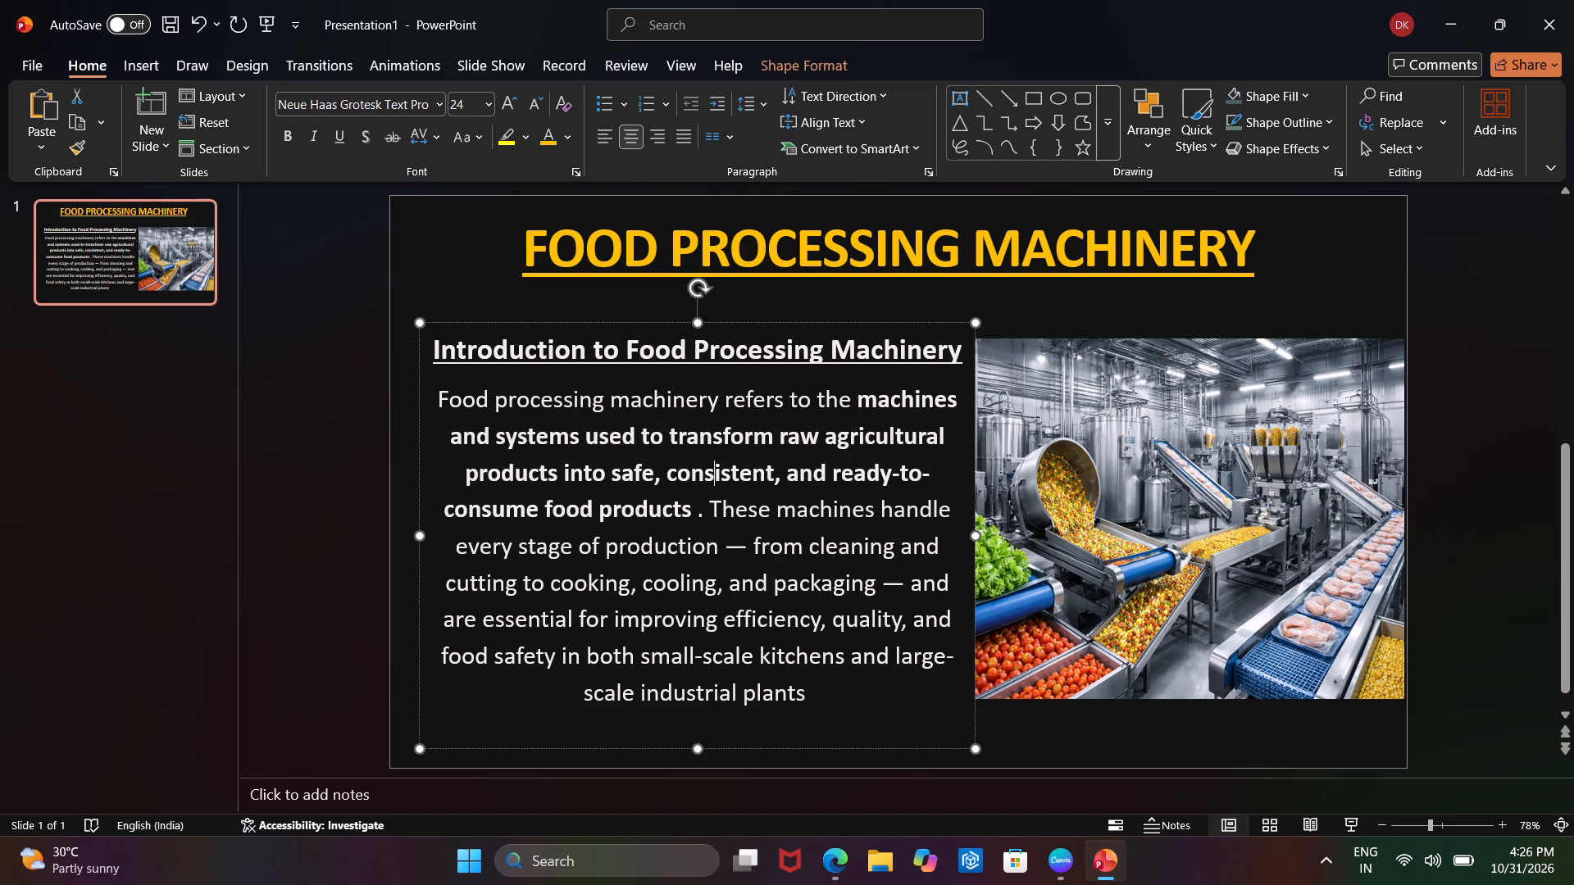
Underline the bold passage in the introduction paragraph, from "machines and systems" through "ready-to-consume food products .".
drag(862, 408, 948, 400)
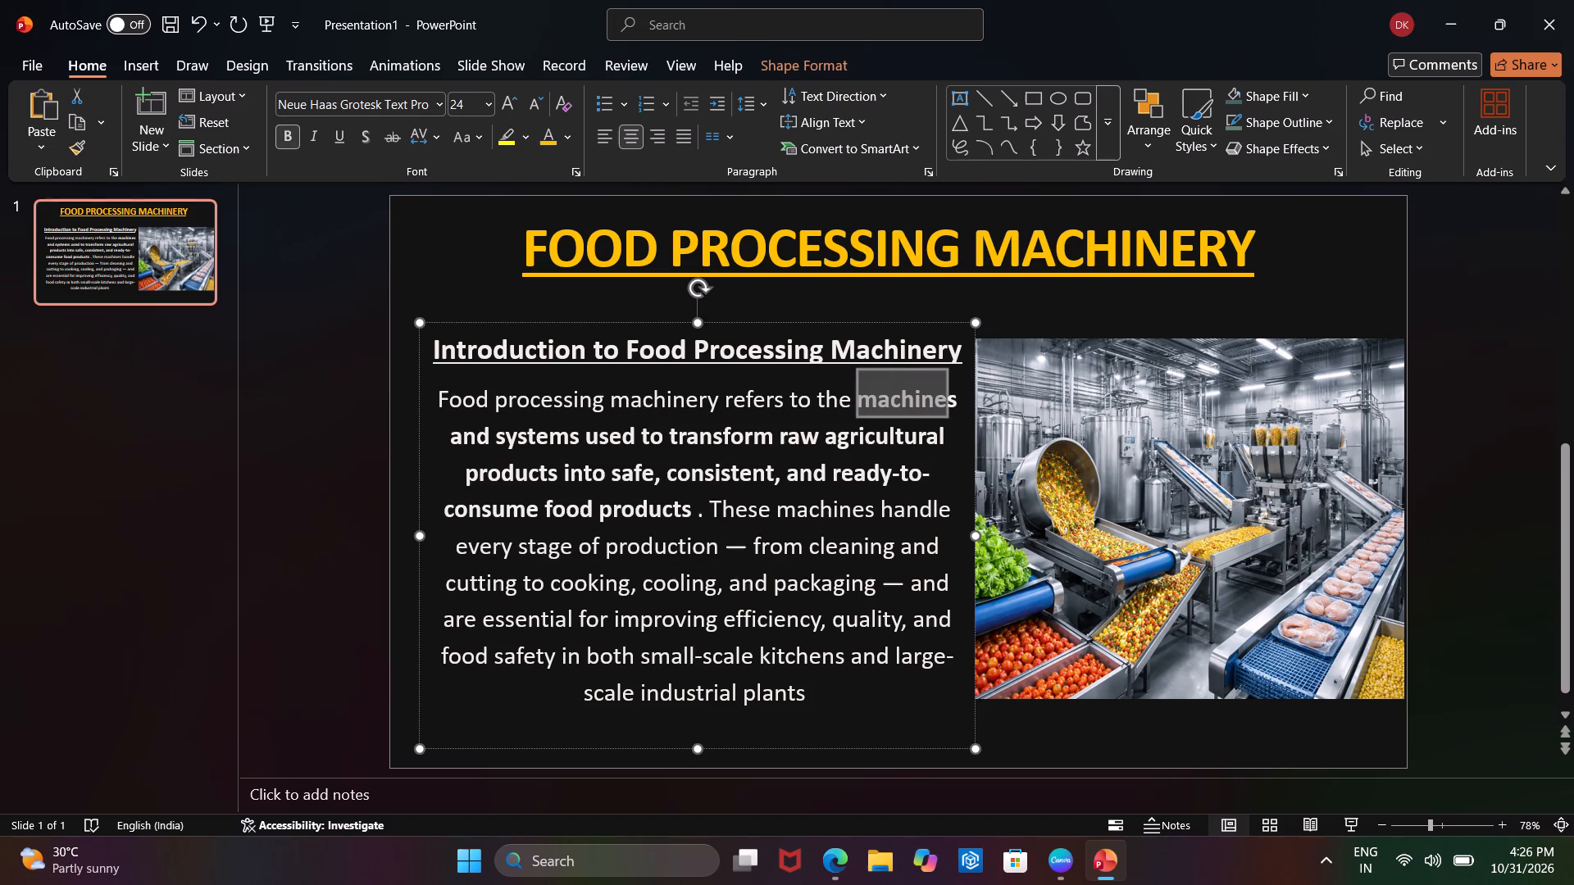
drag(948, 400, 873, 461)
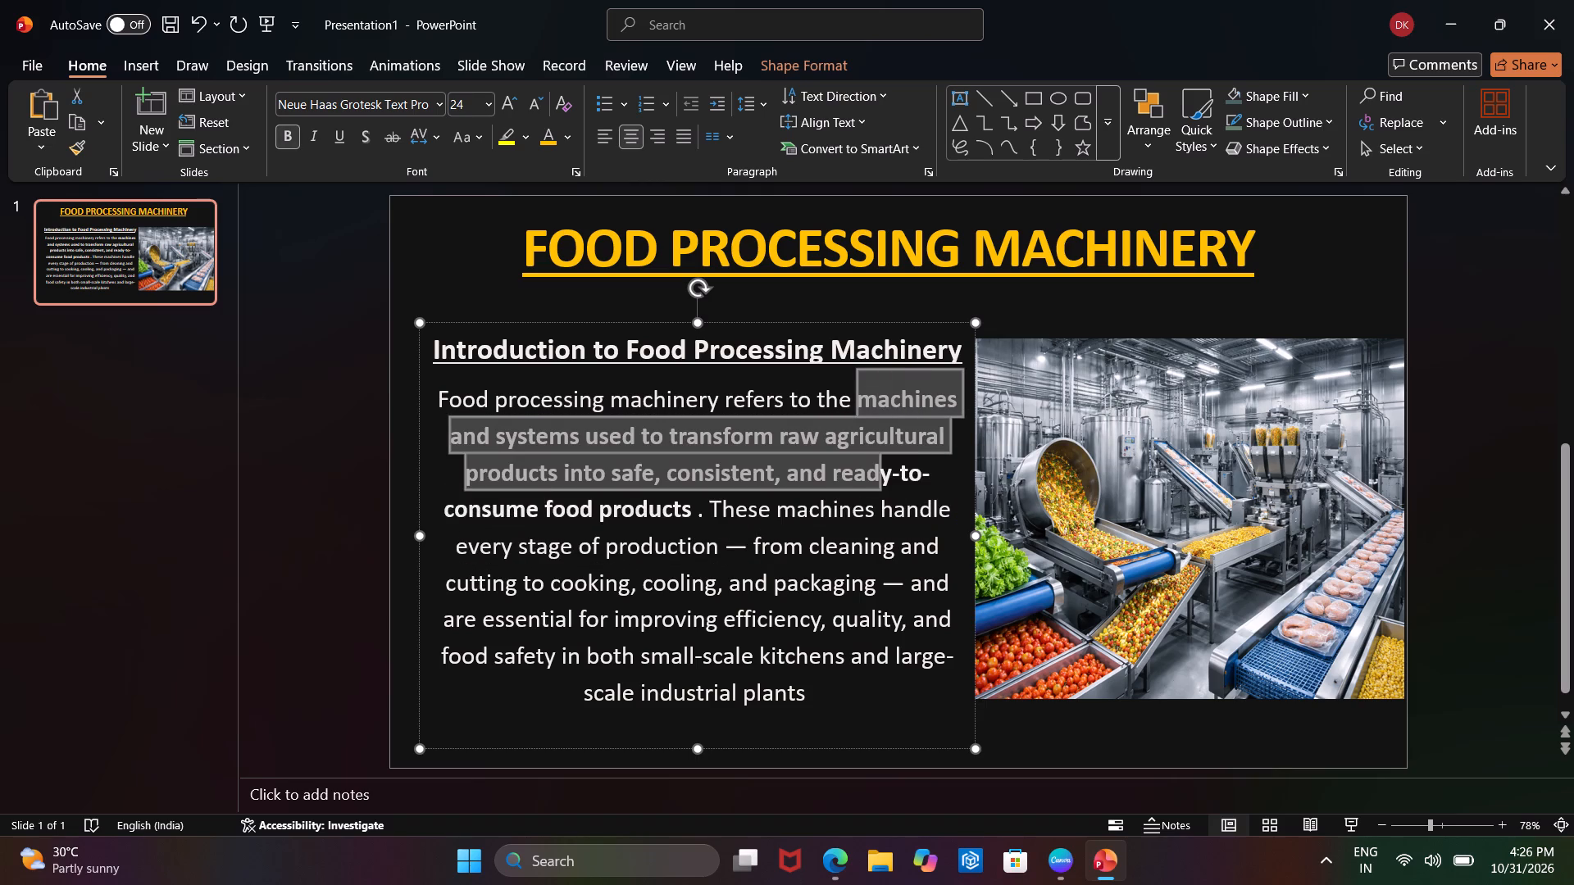
drag(873, 461, 842, 519)
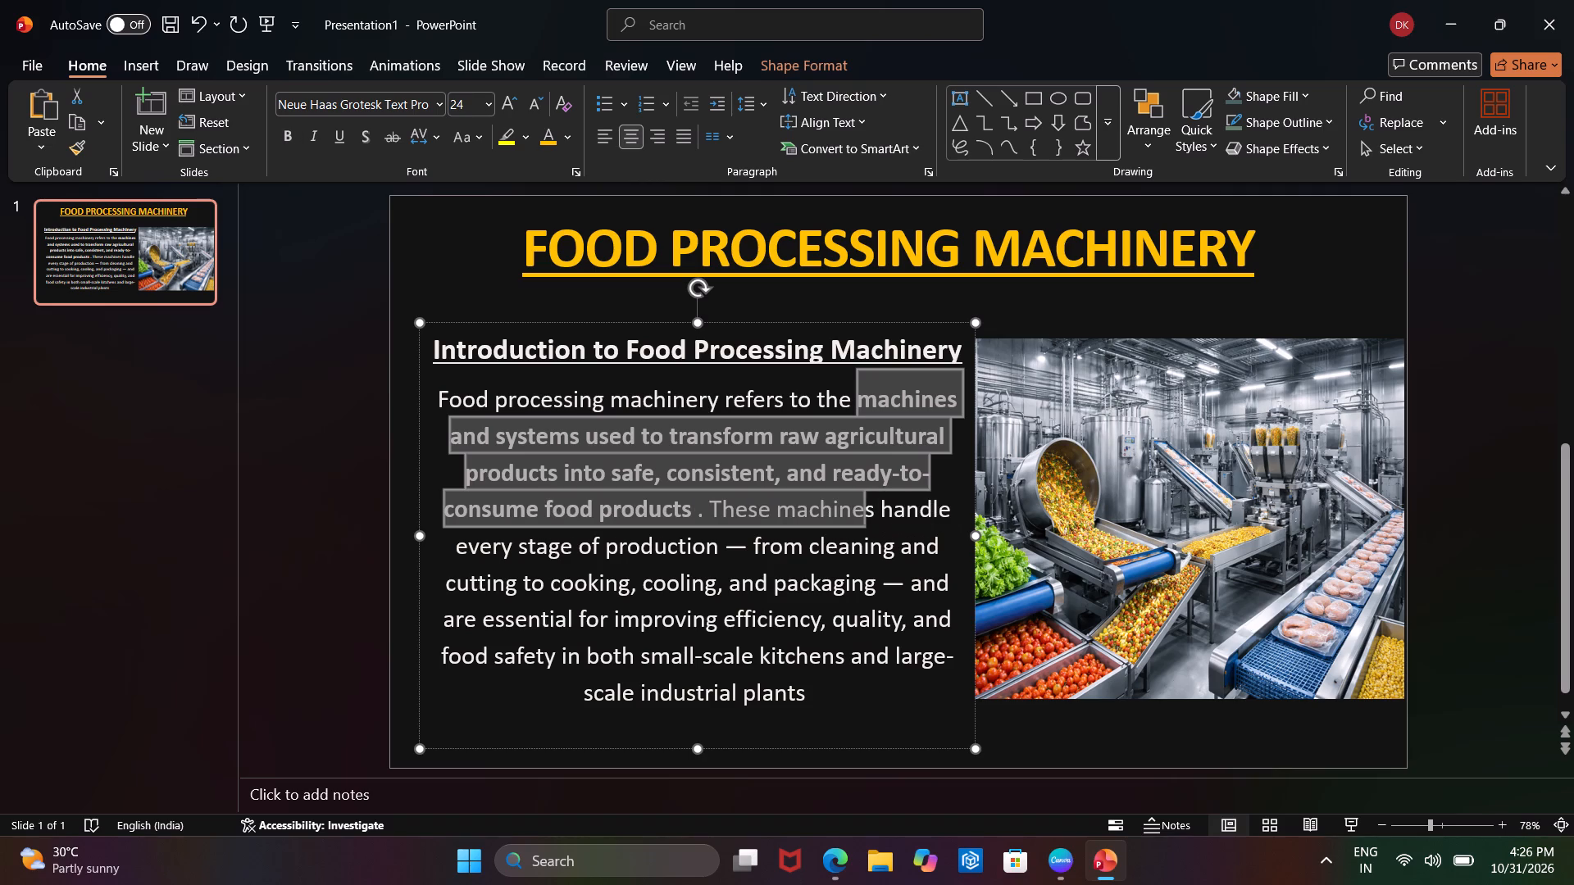
drag(842, 519, 707, 514)
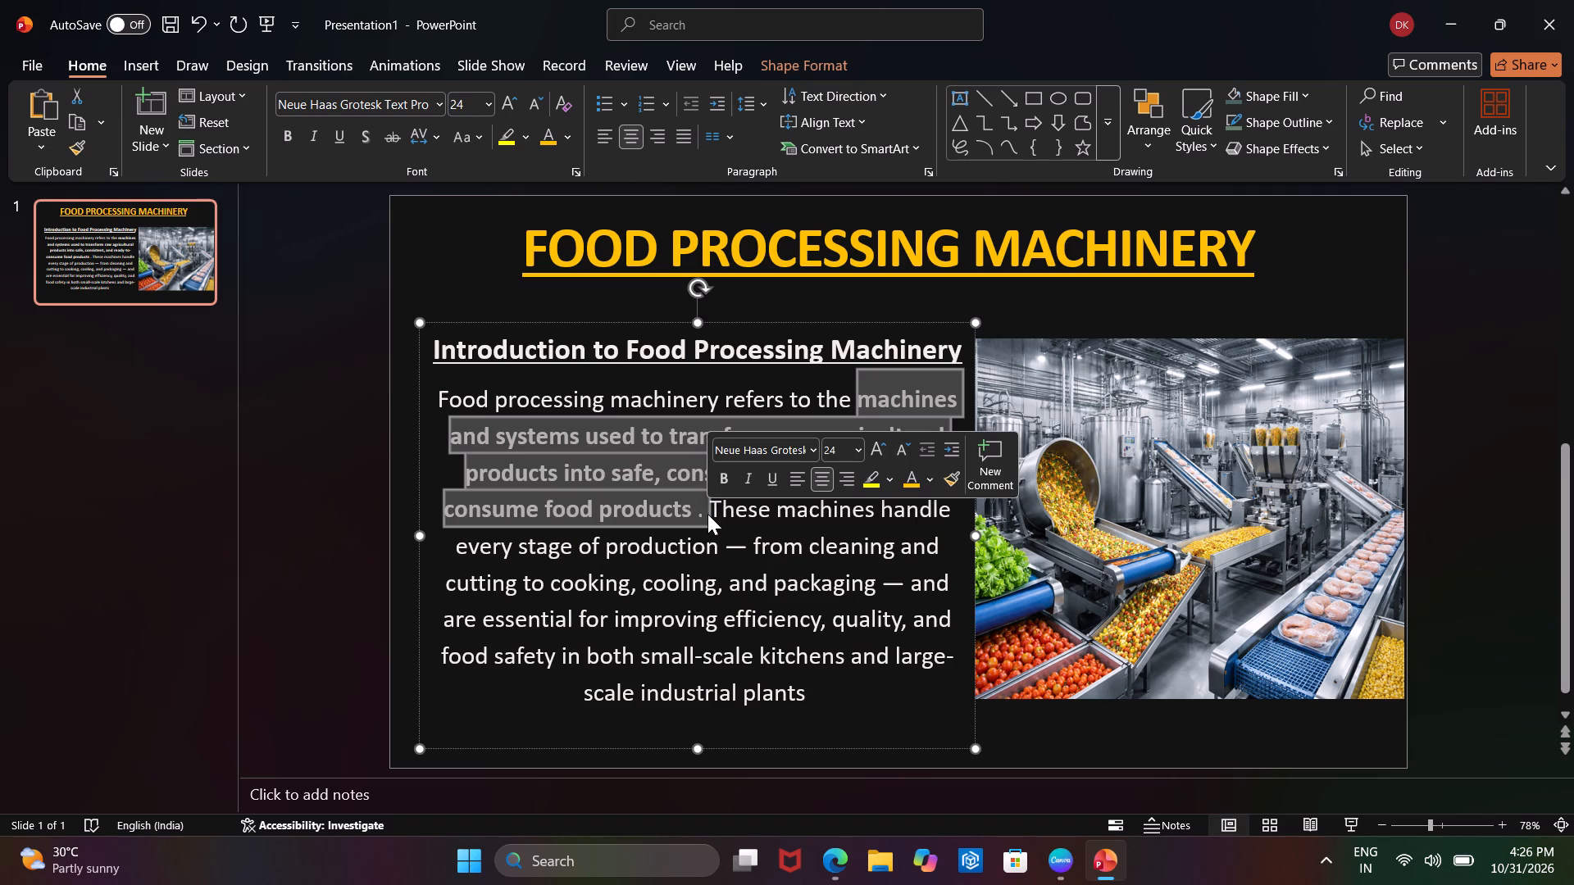
click(573, 136)
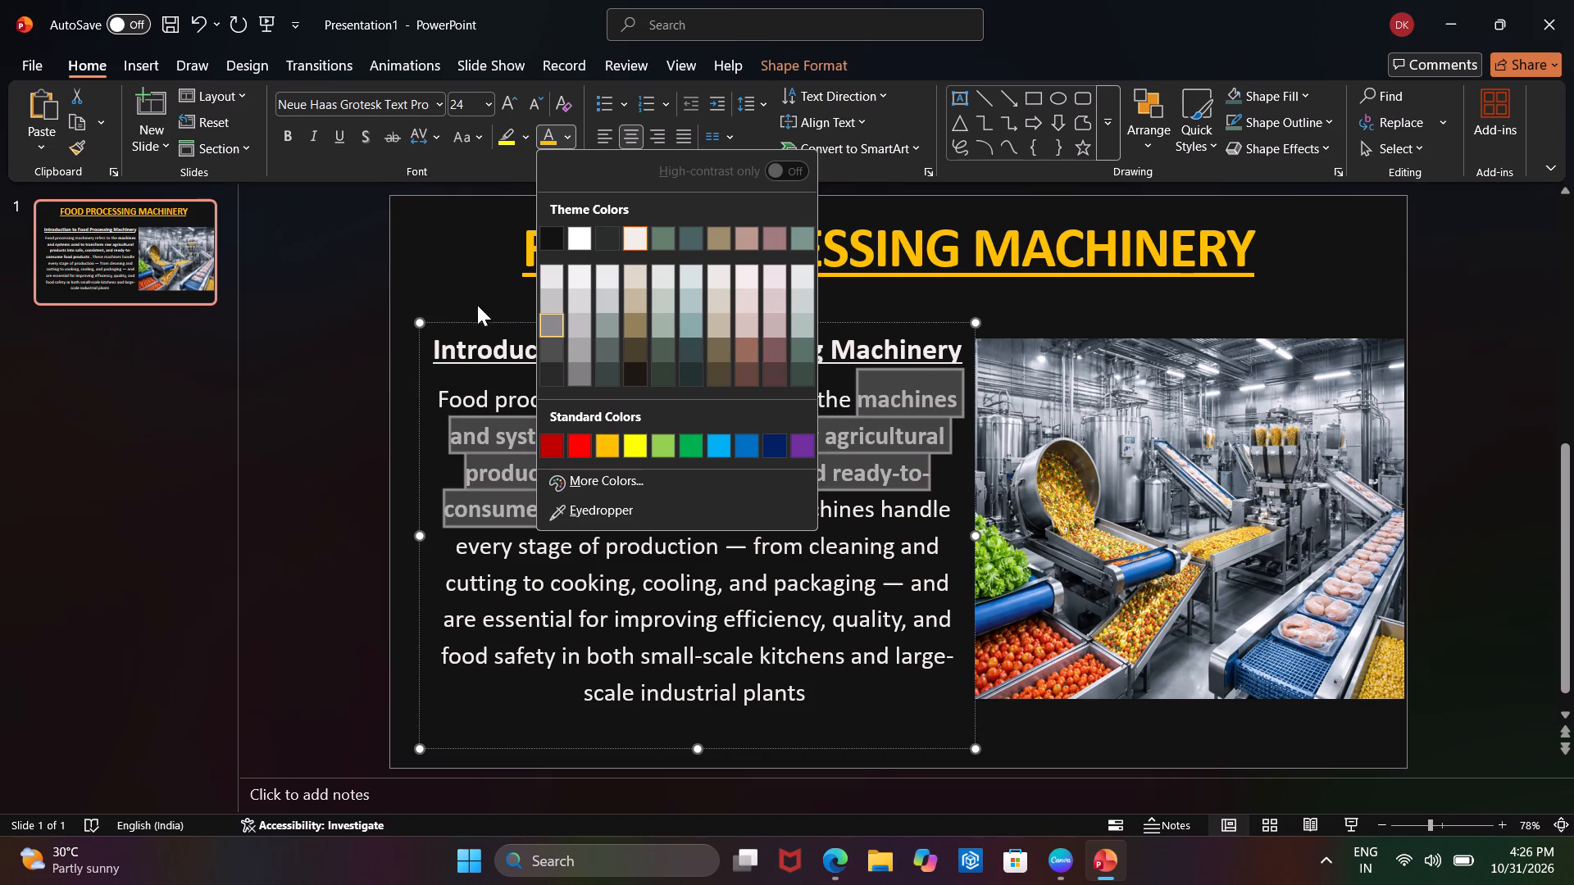
click(454, 277)
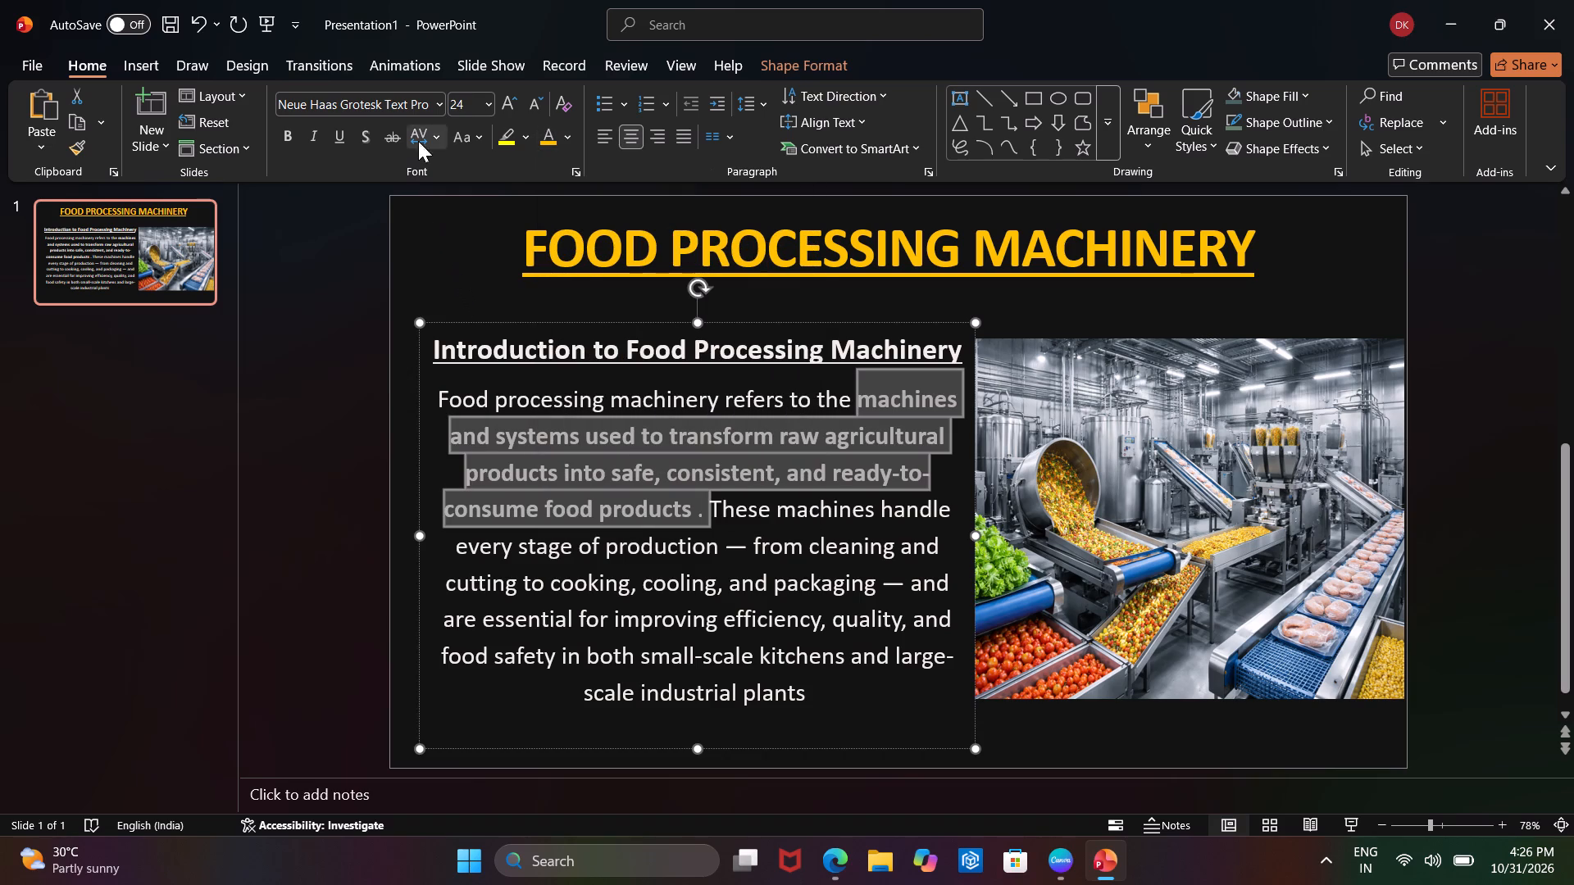
click(341, 141)
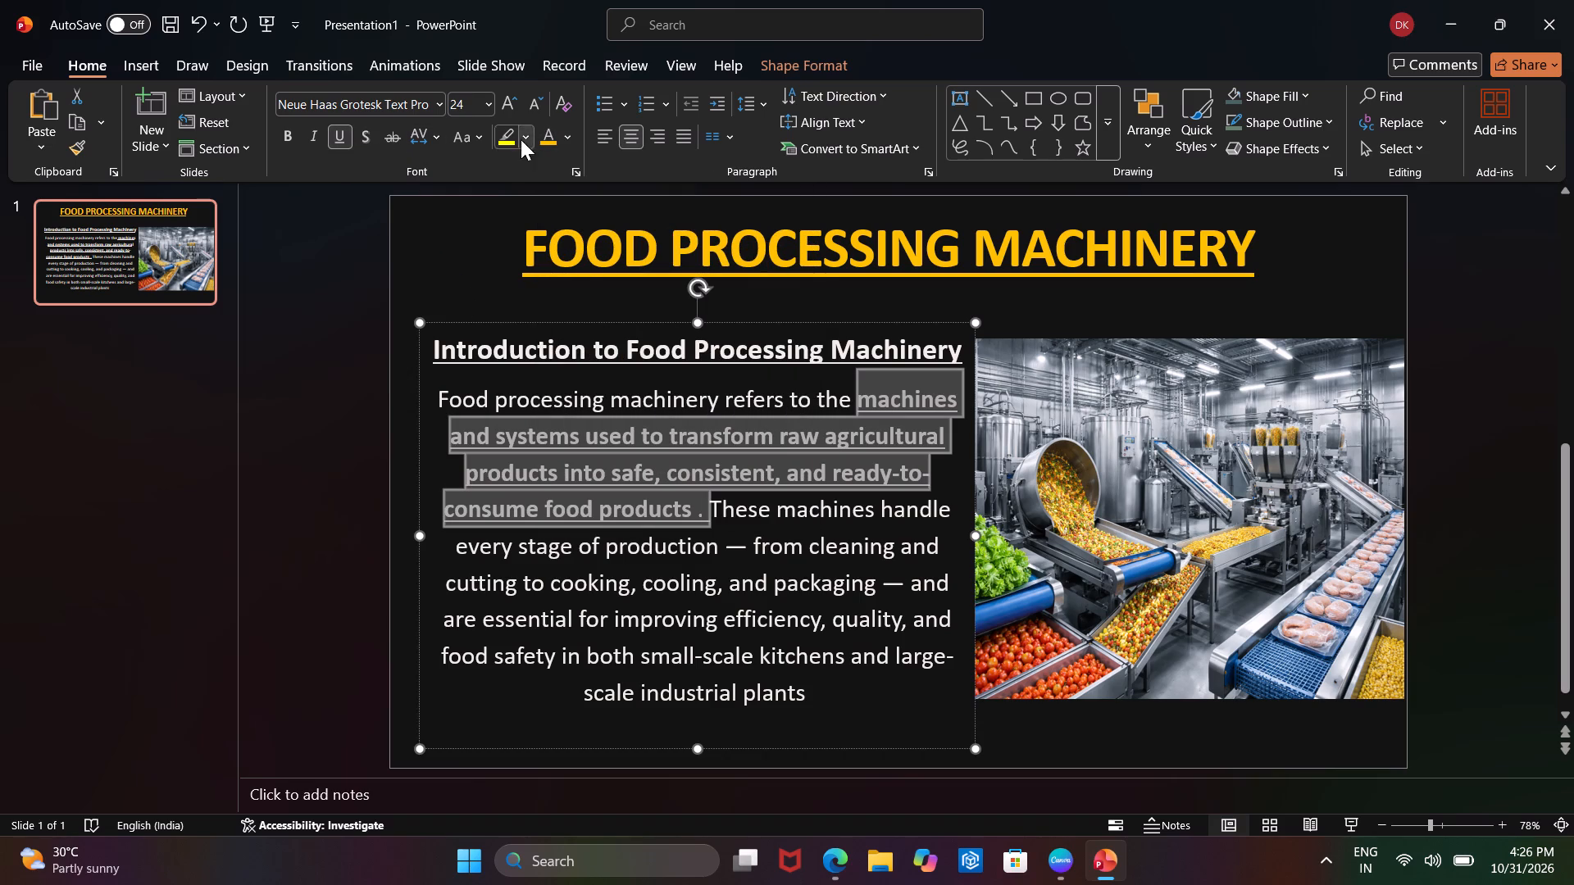
click(571, 140)
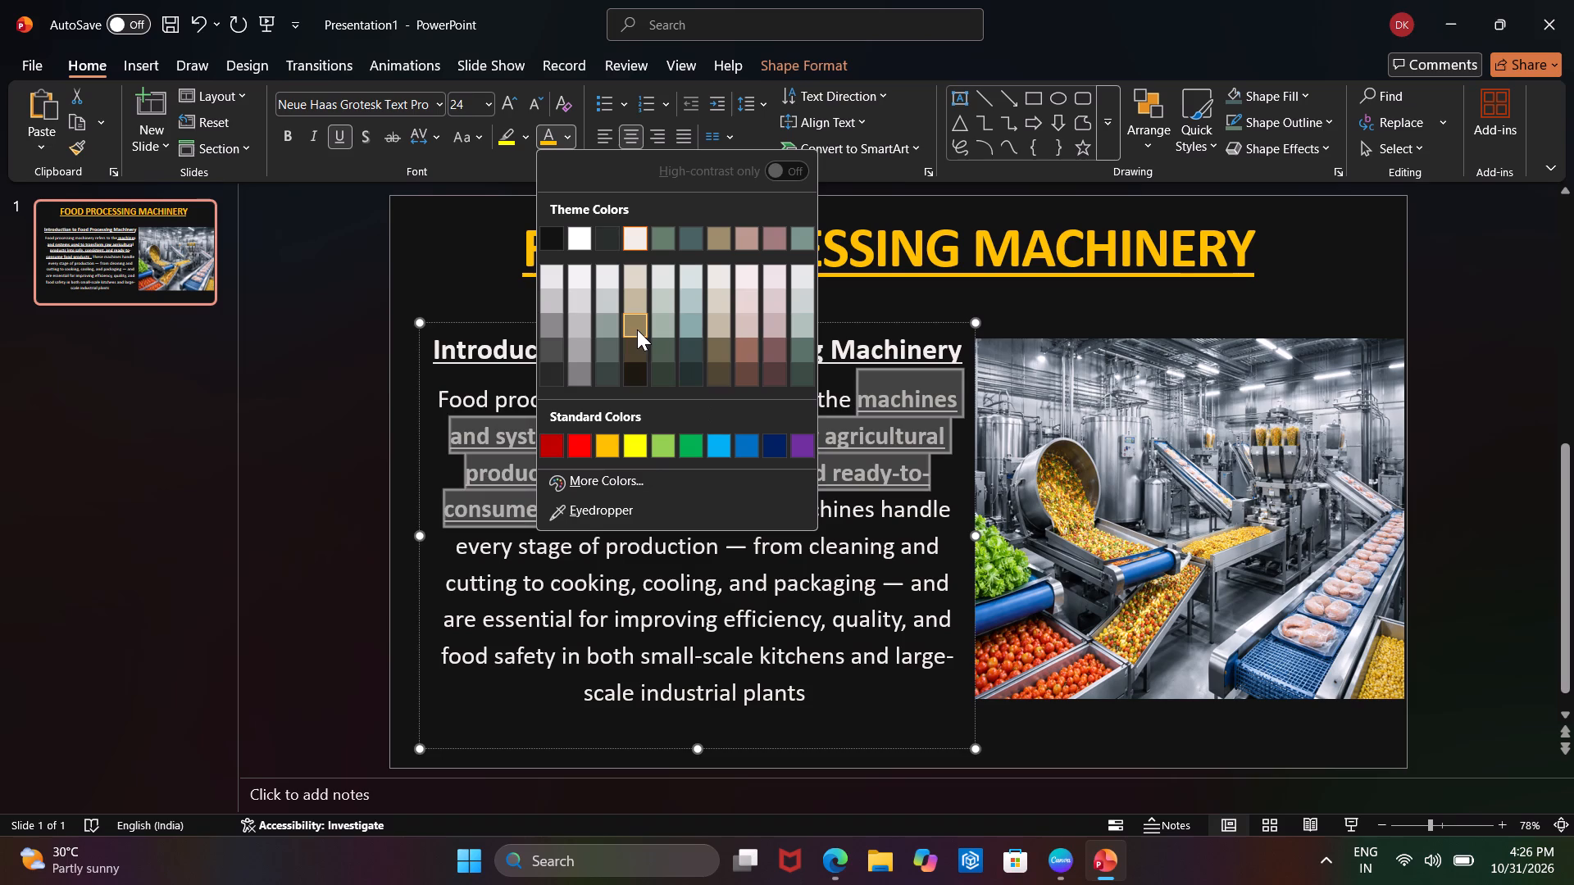
click(448, 275)
click(444, 277)
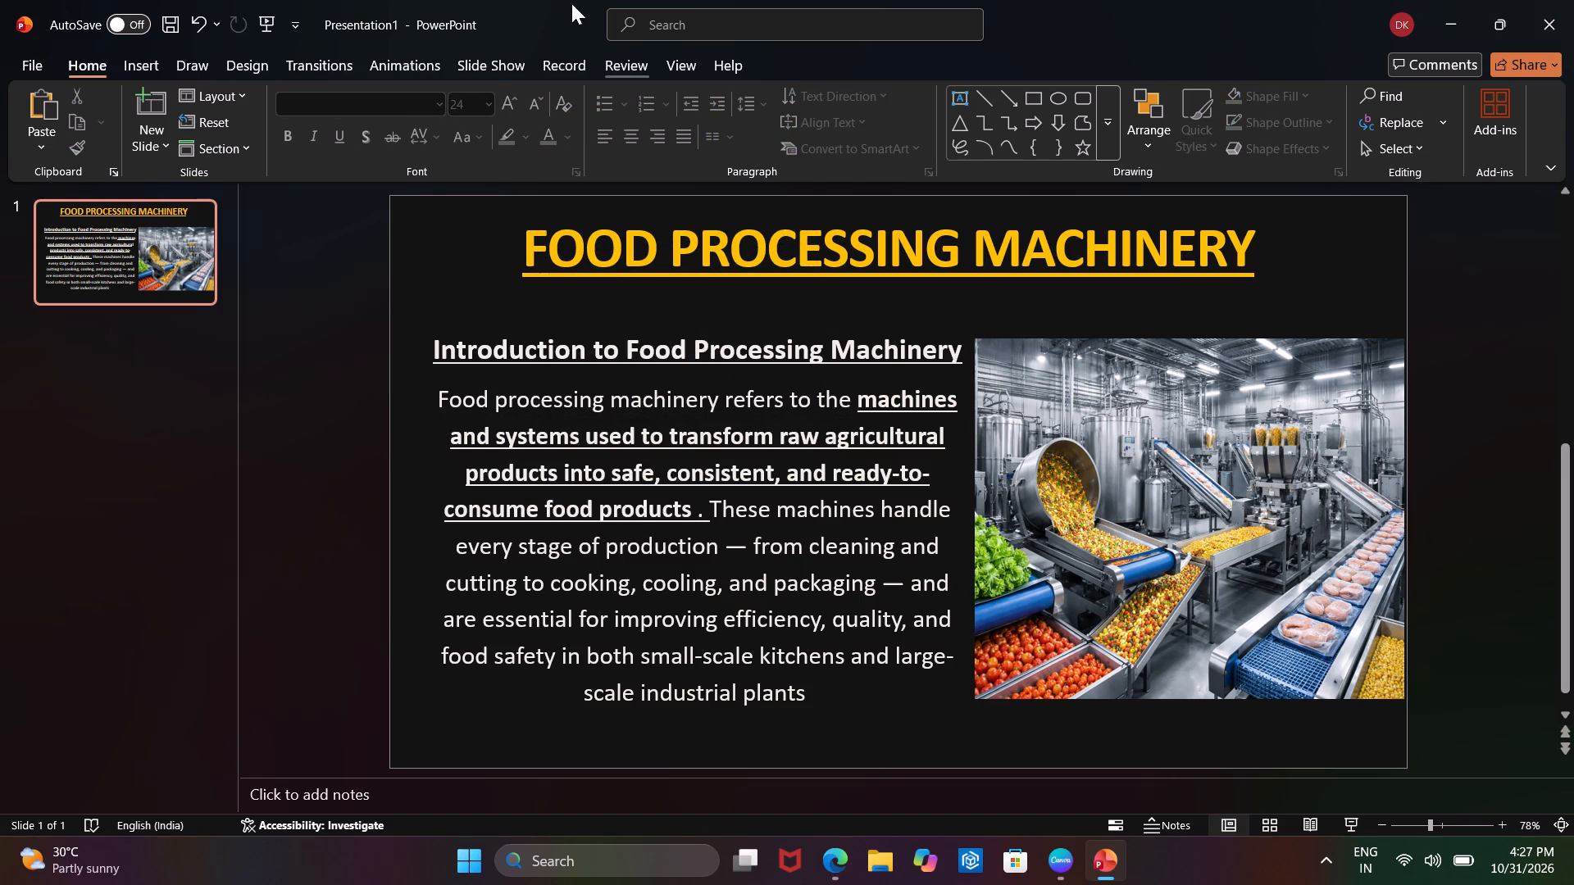
click(330, 138)
Extend the introduction text box slightly upward so its subheading and paragraph sit closer to the slide title.
click(425, 348)
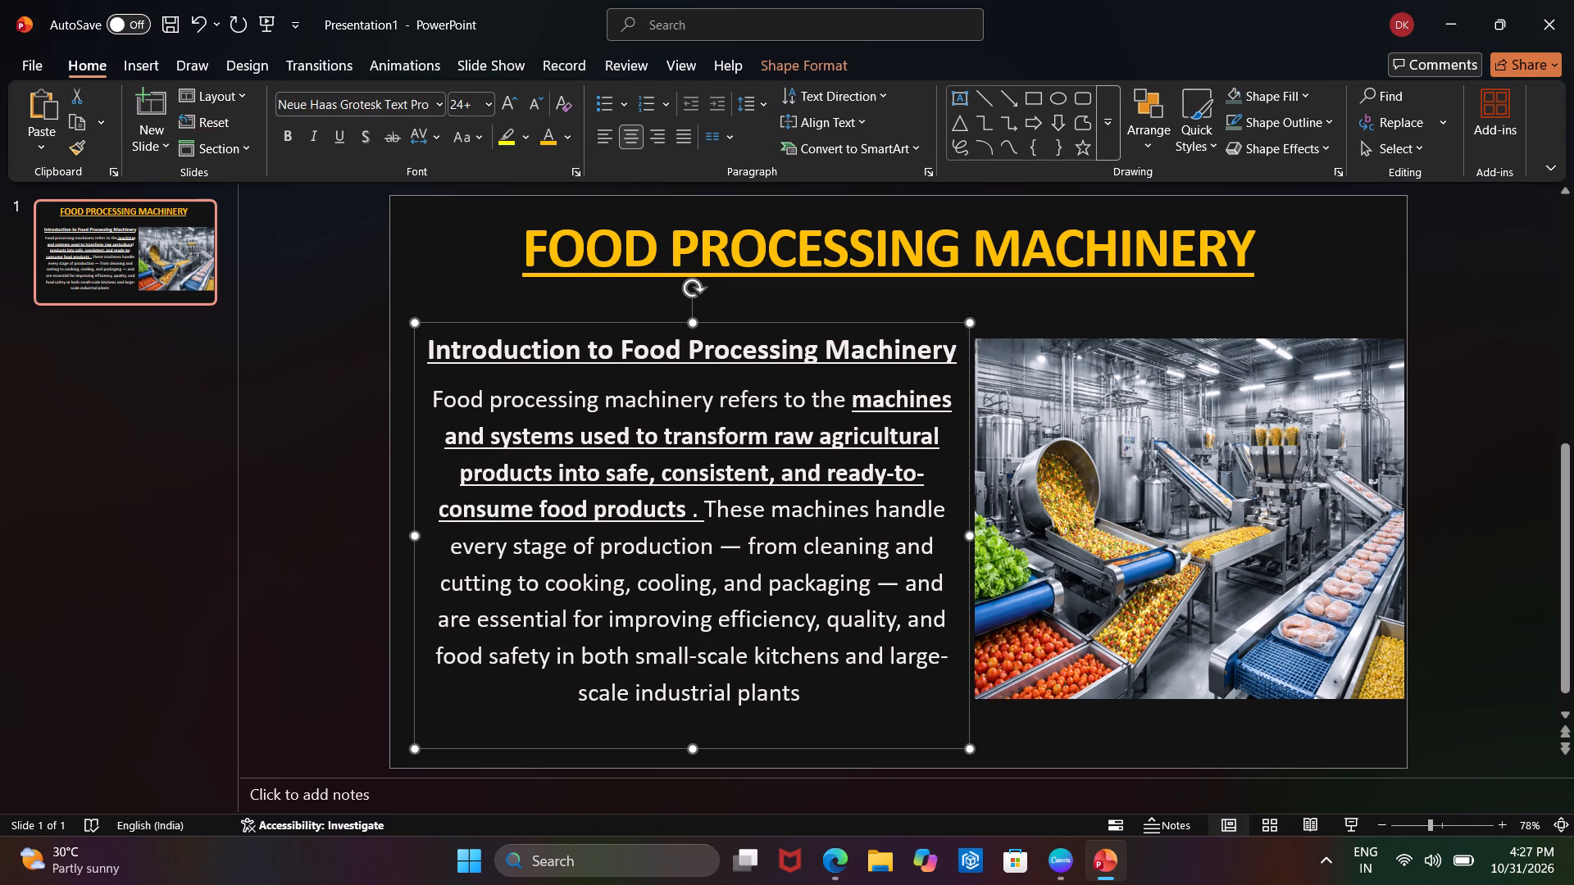
drag(428, 350, 445, 350)
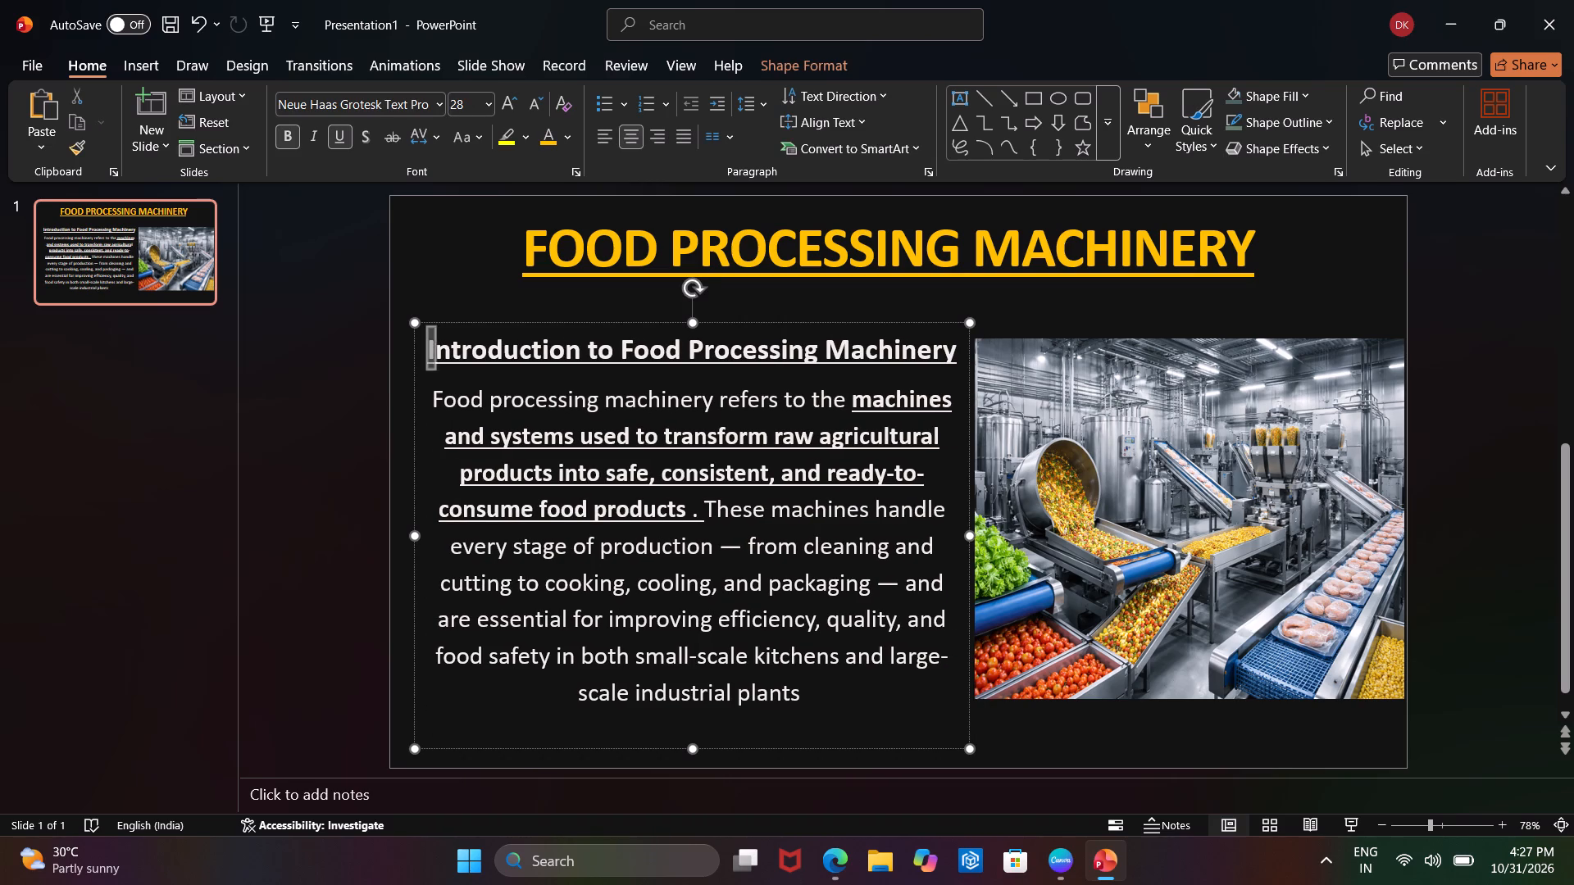
drag(445, 350, 896, 352)
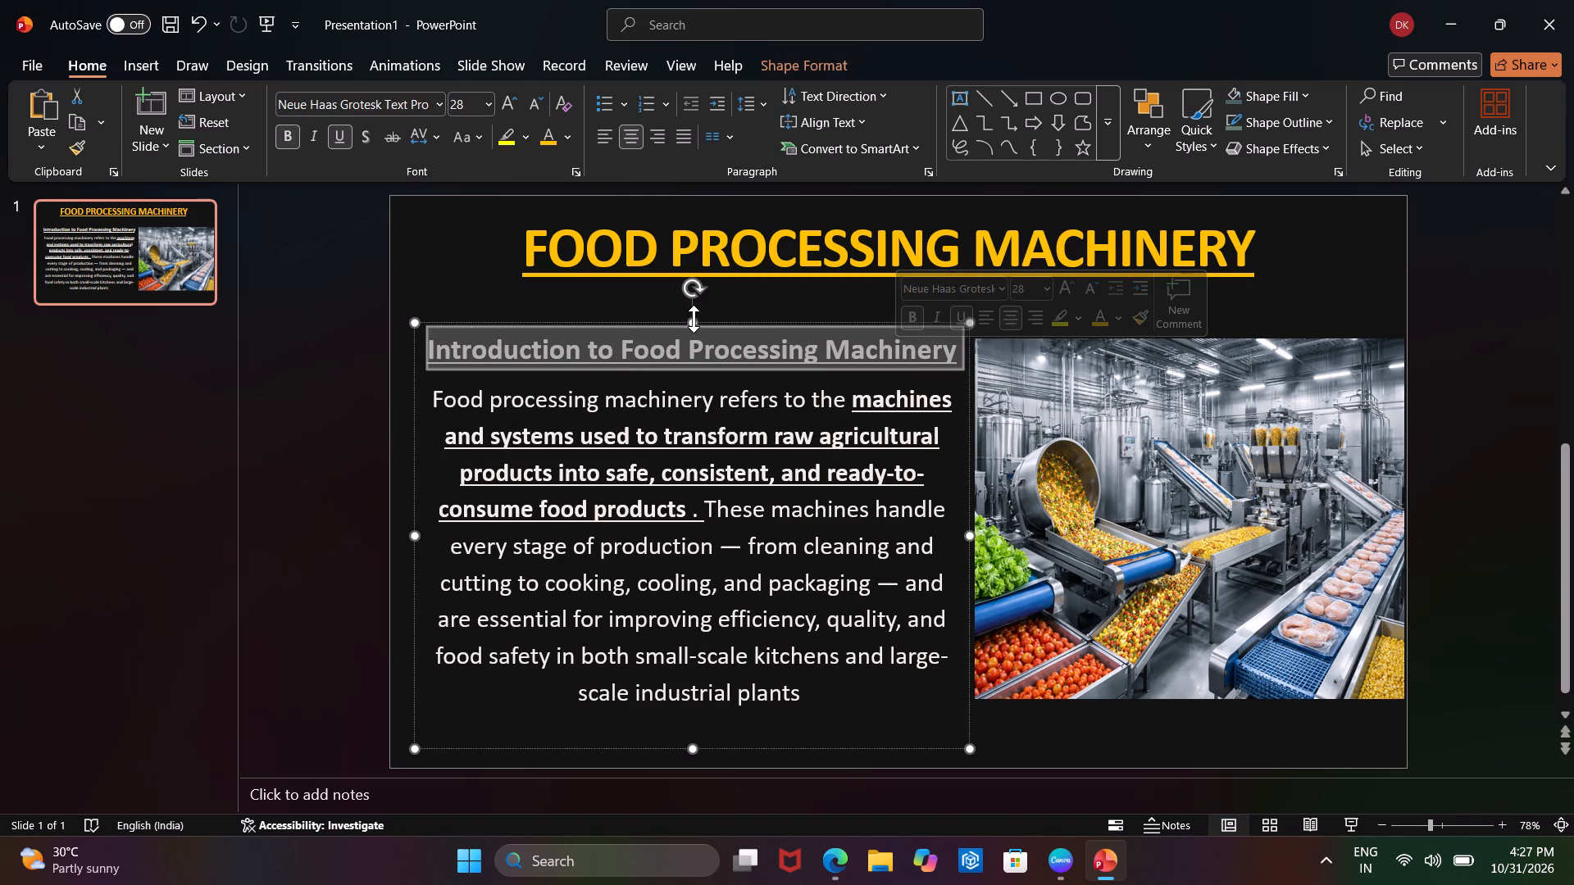
drag(694, 319, 689, 306)
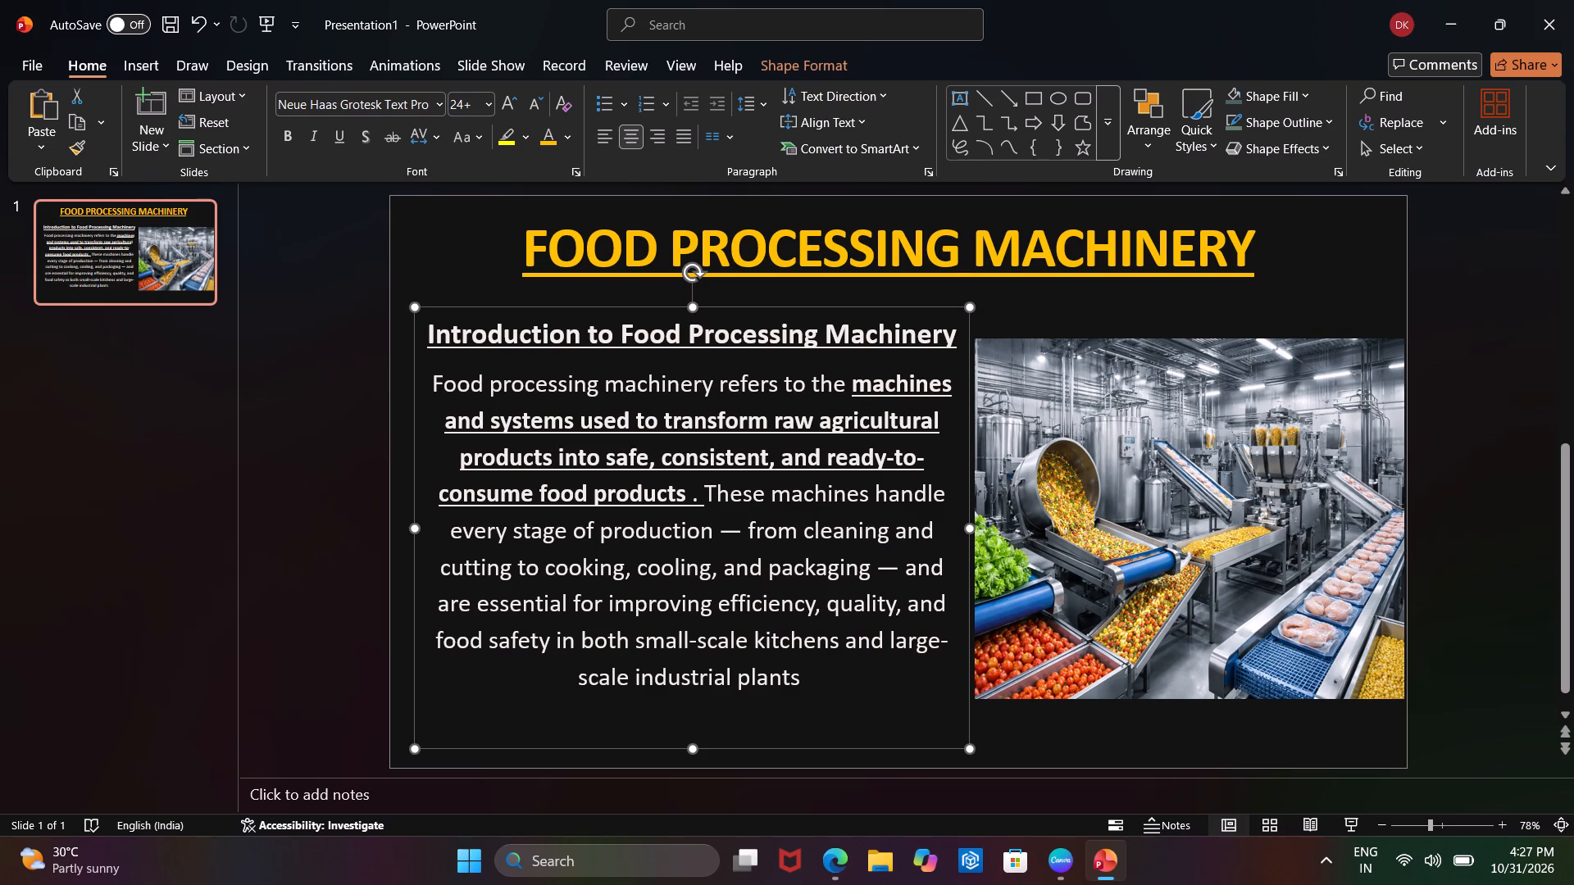
click(844, 716)
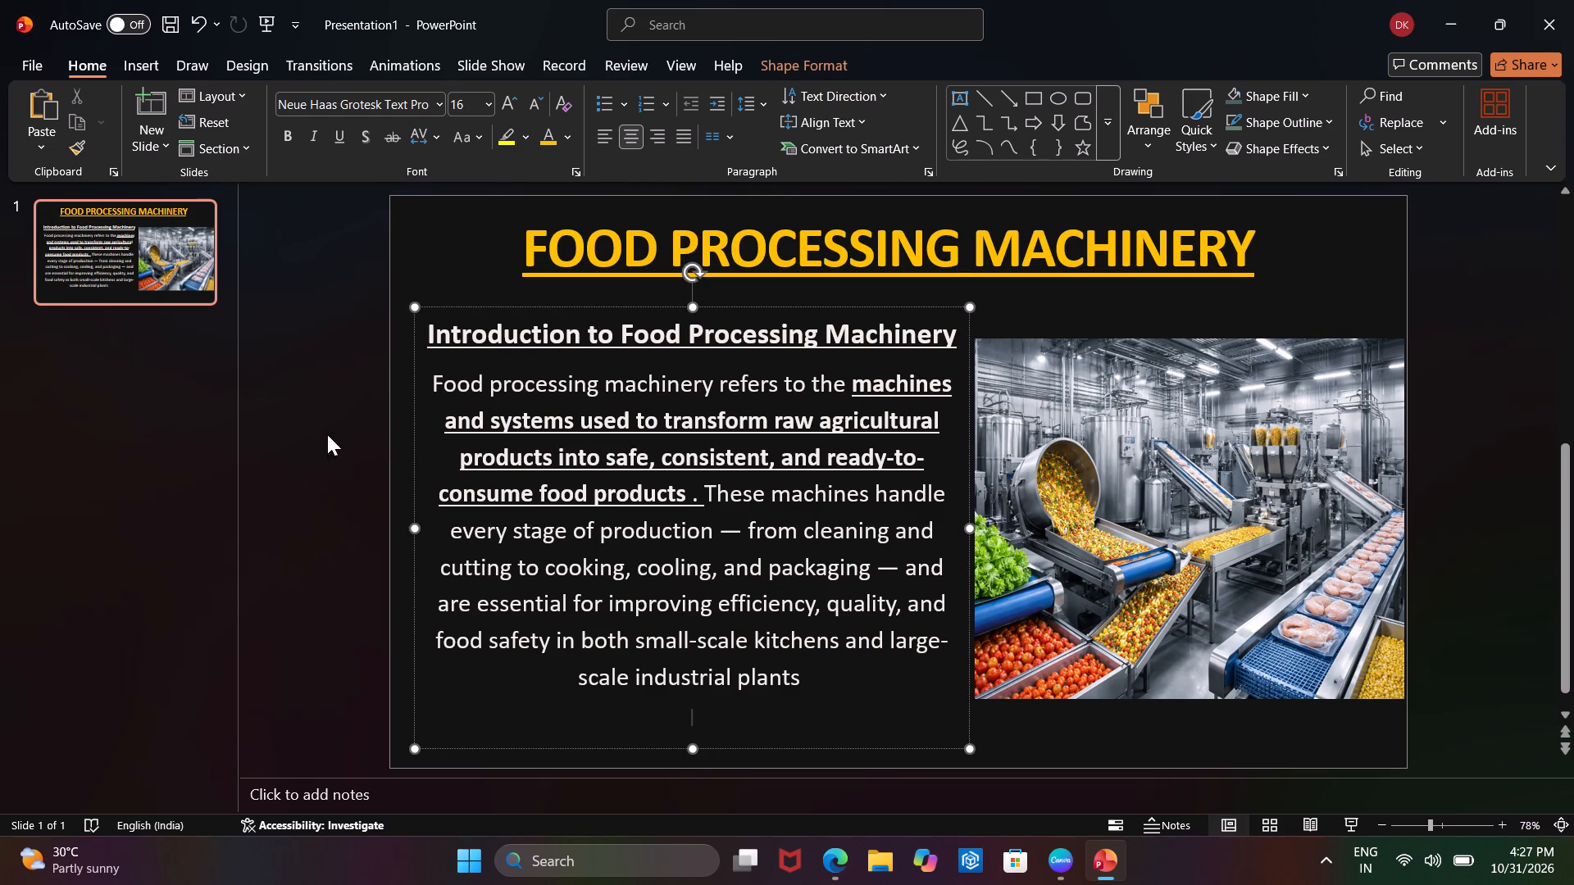
click(343, 268)
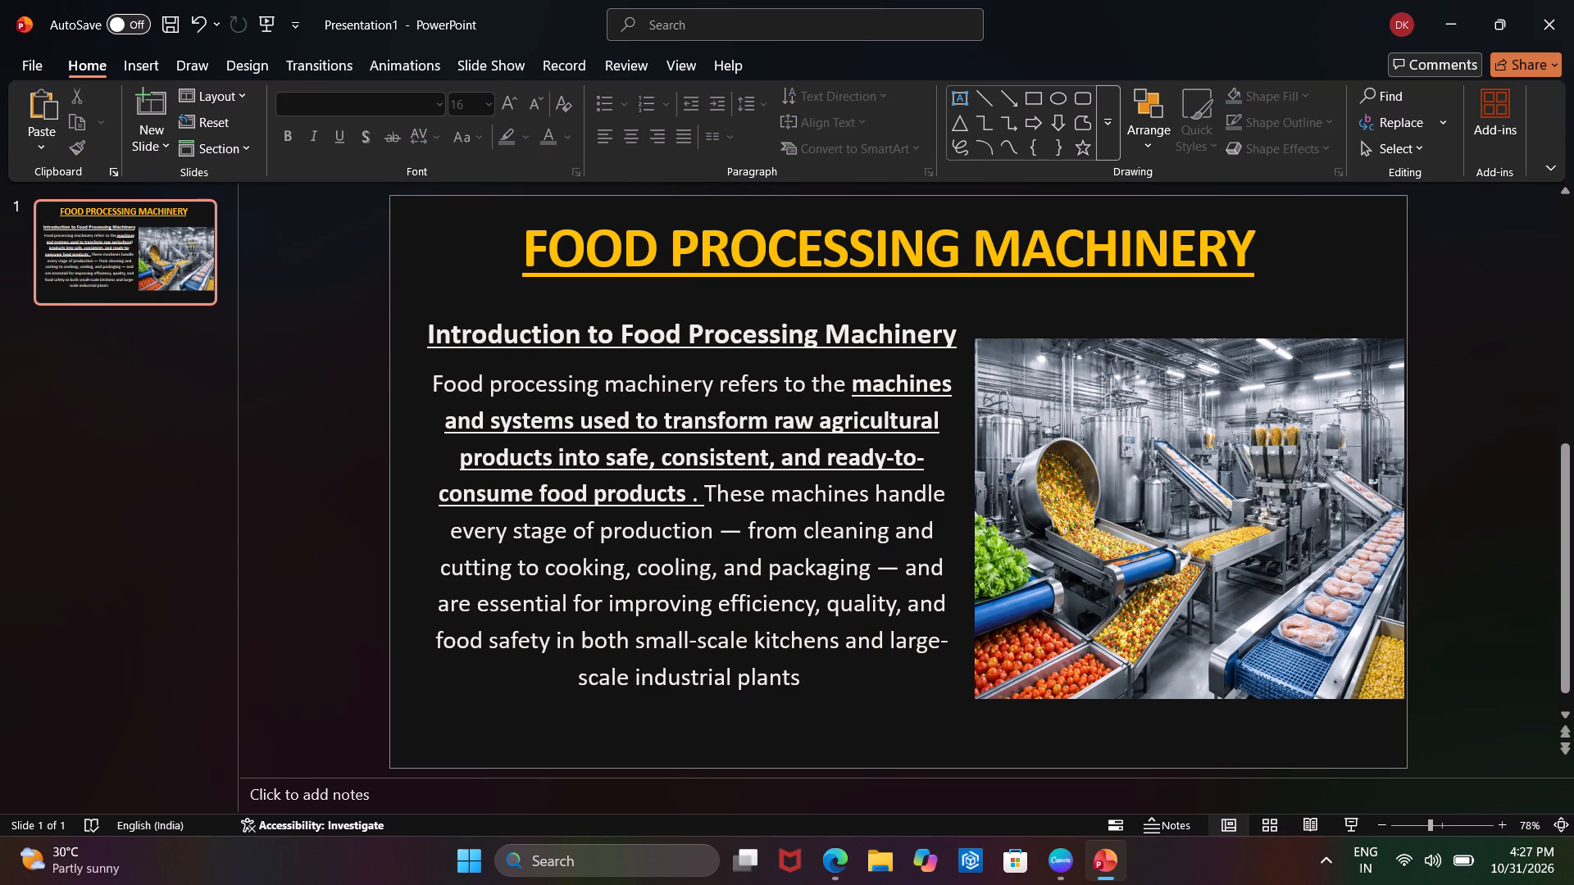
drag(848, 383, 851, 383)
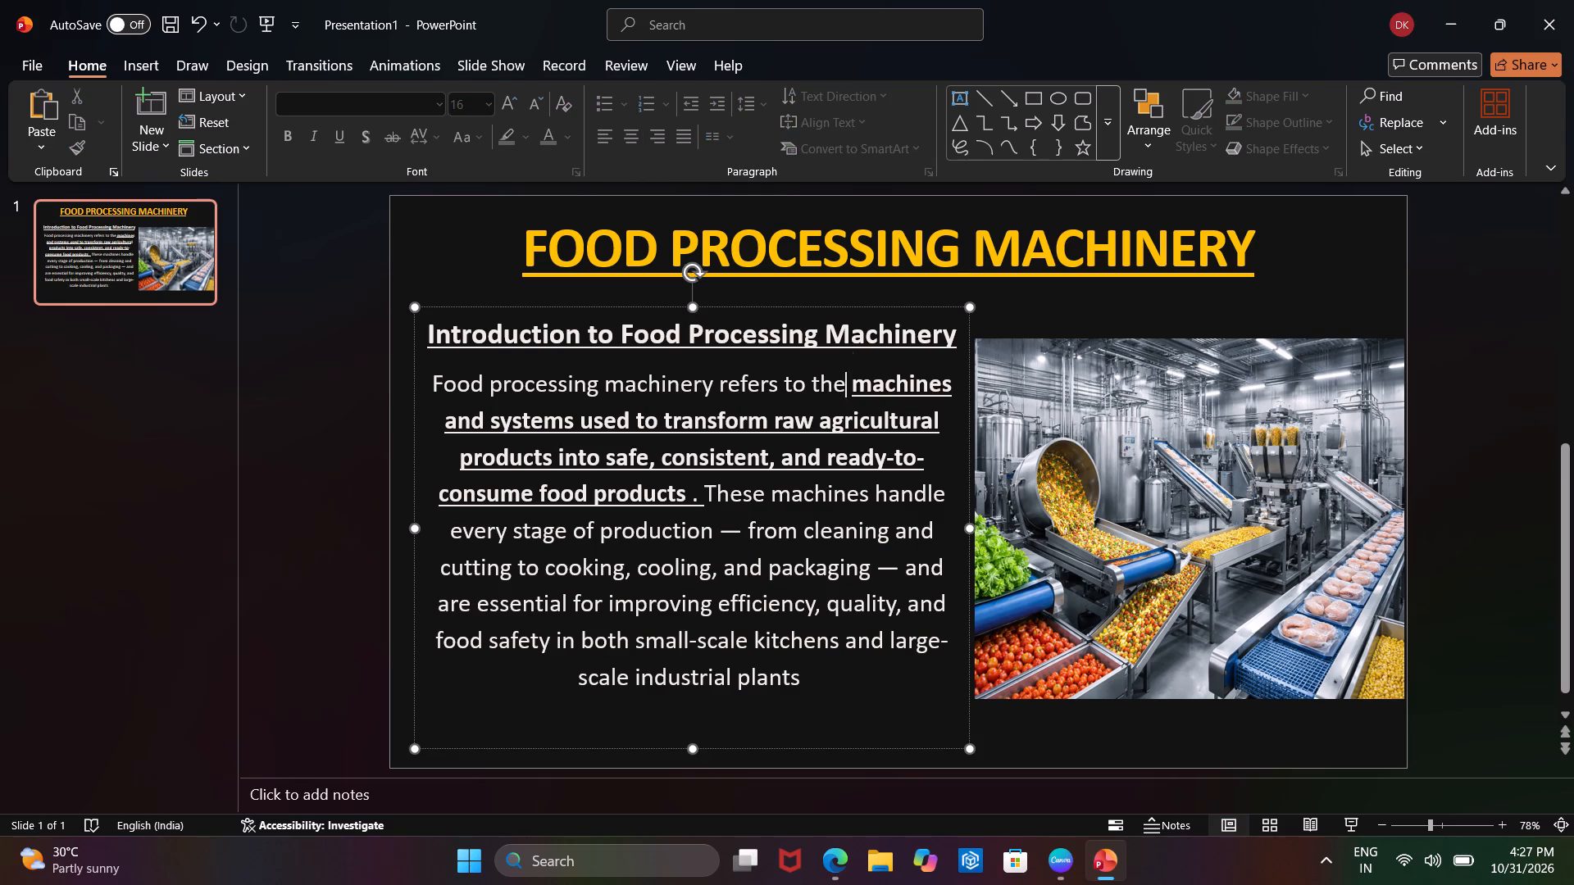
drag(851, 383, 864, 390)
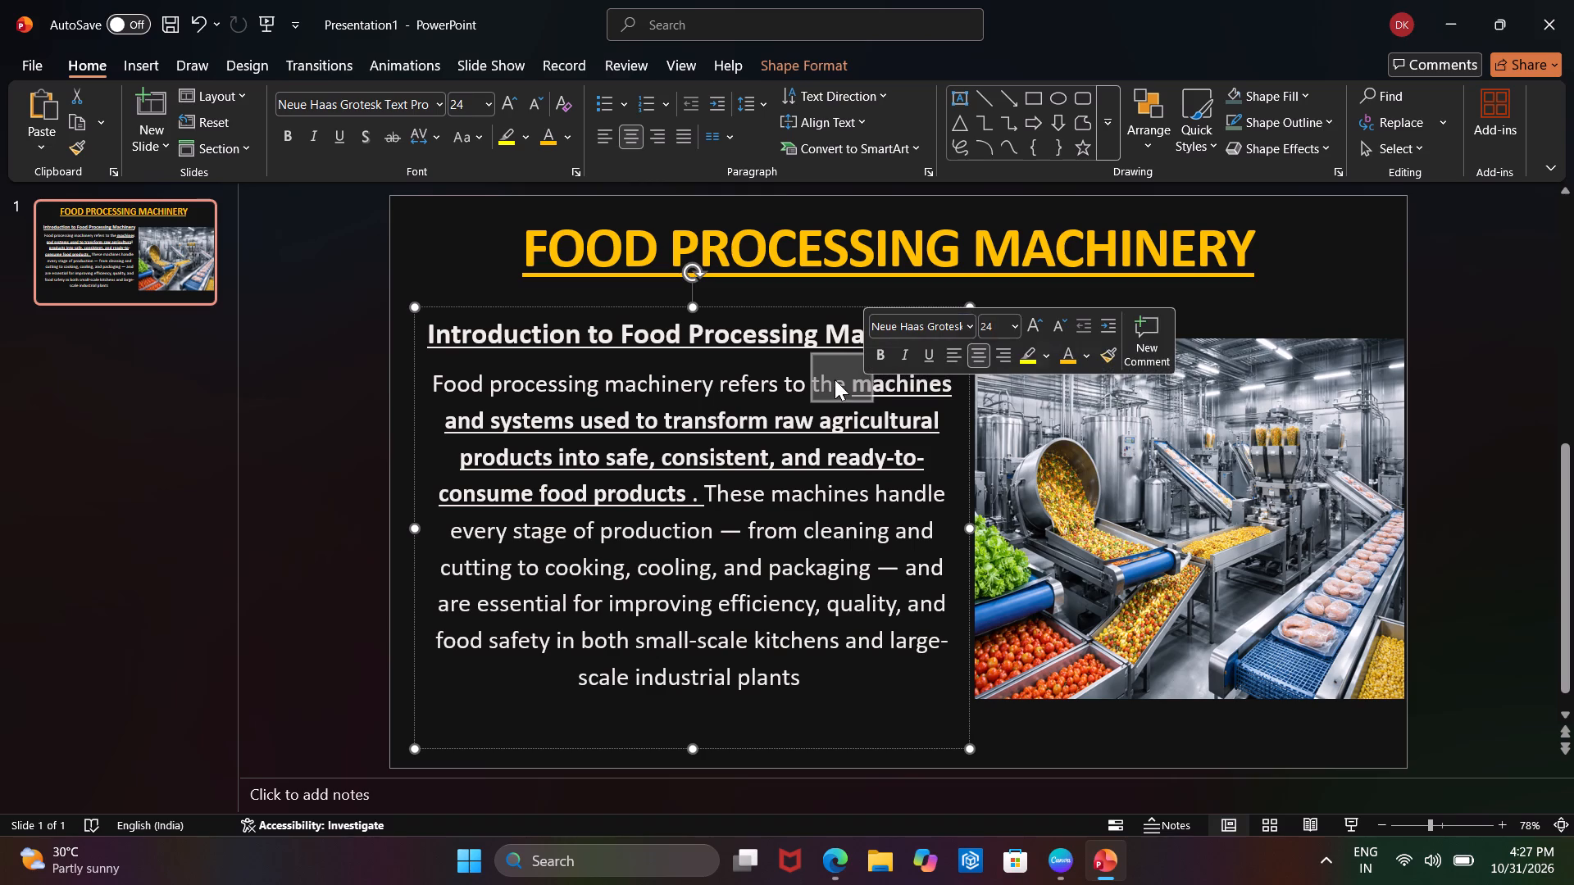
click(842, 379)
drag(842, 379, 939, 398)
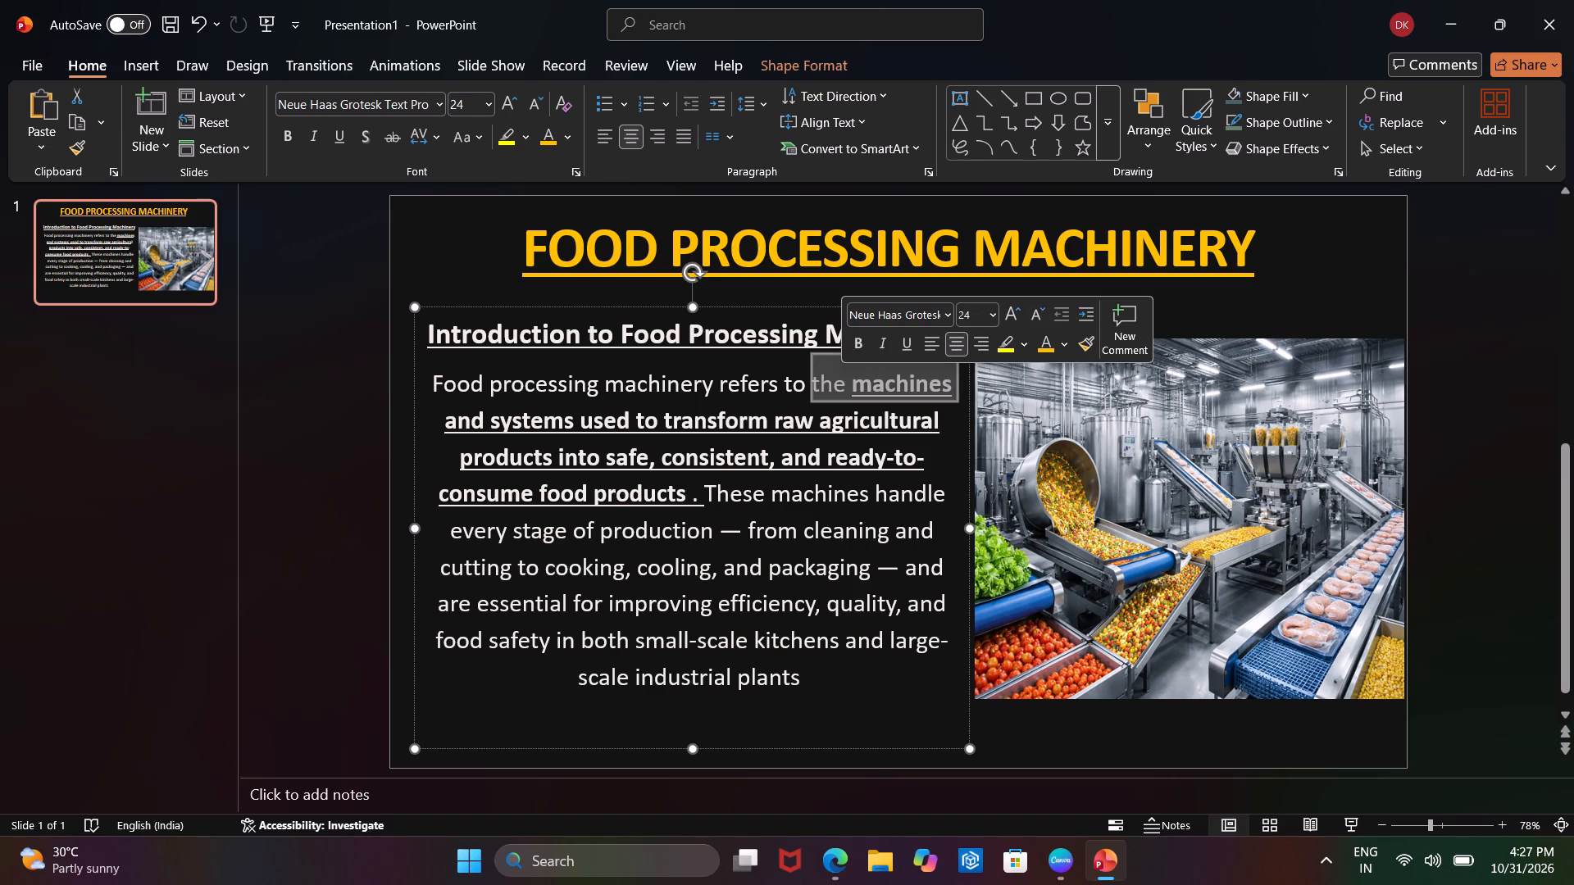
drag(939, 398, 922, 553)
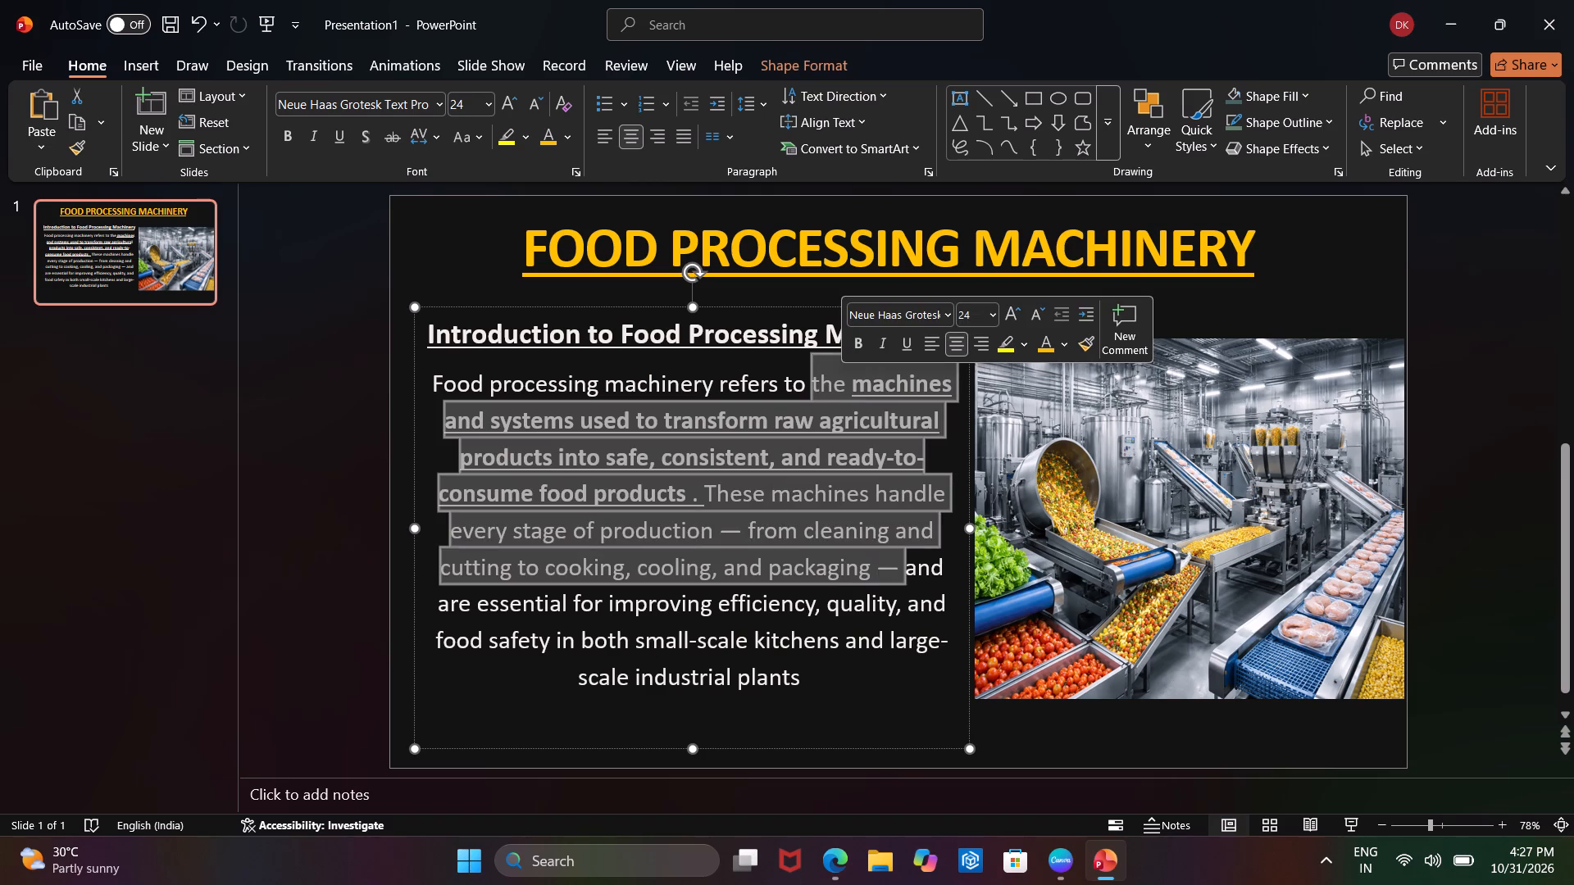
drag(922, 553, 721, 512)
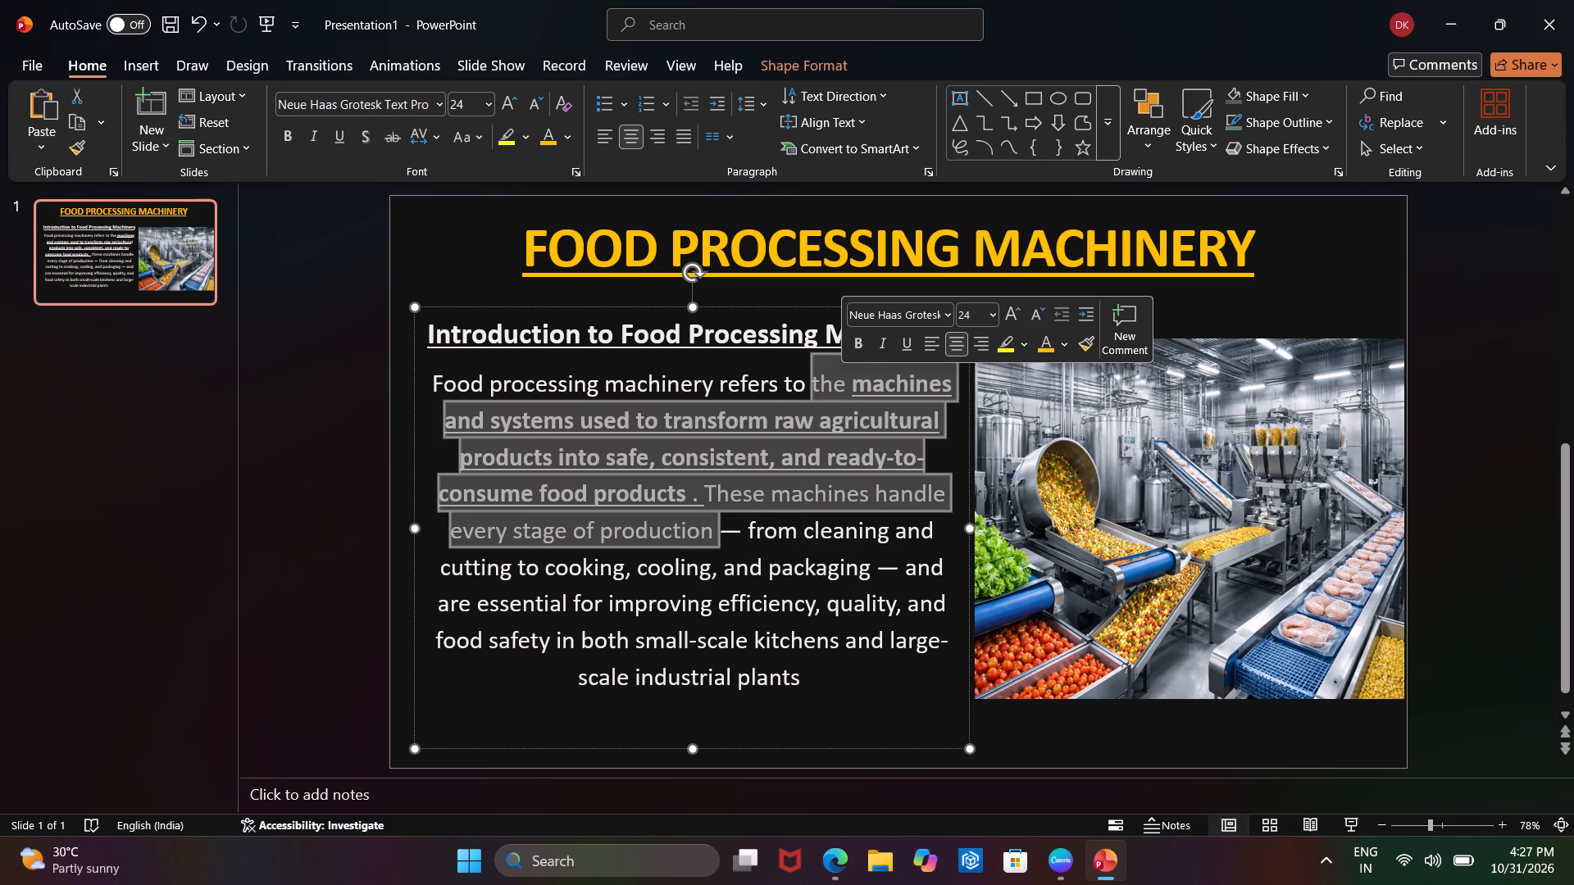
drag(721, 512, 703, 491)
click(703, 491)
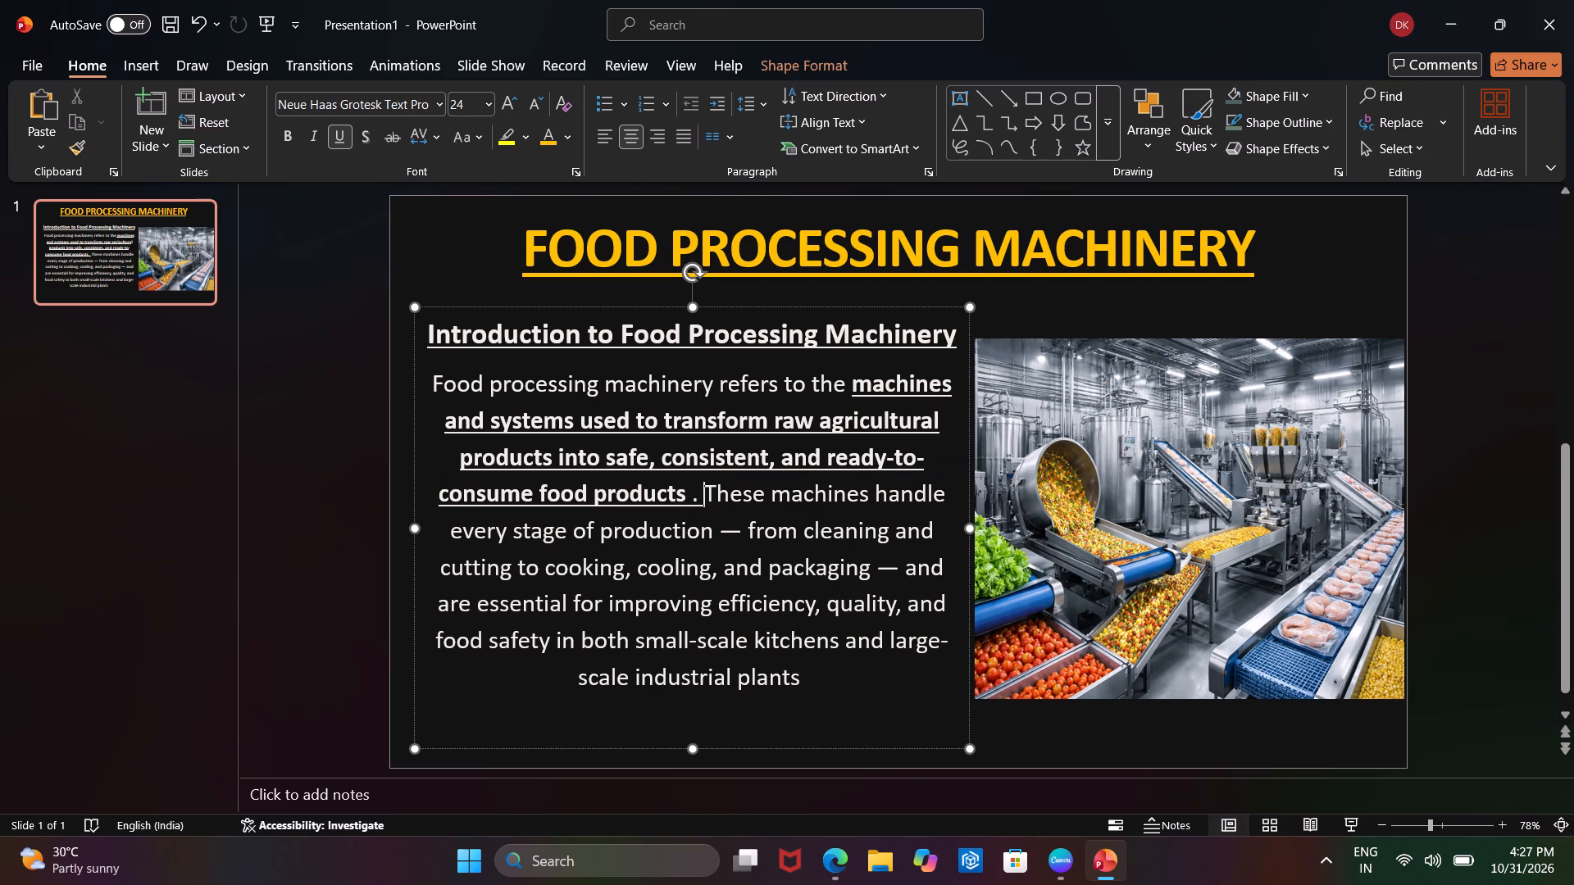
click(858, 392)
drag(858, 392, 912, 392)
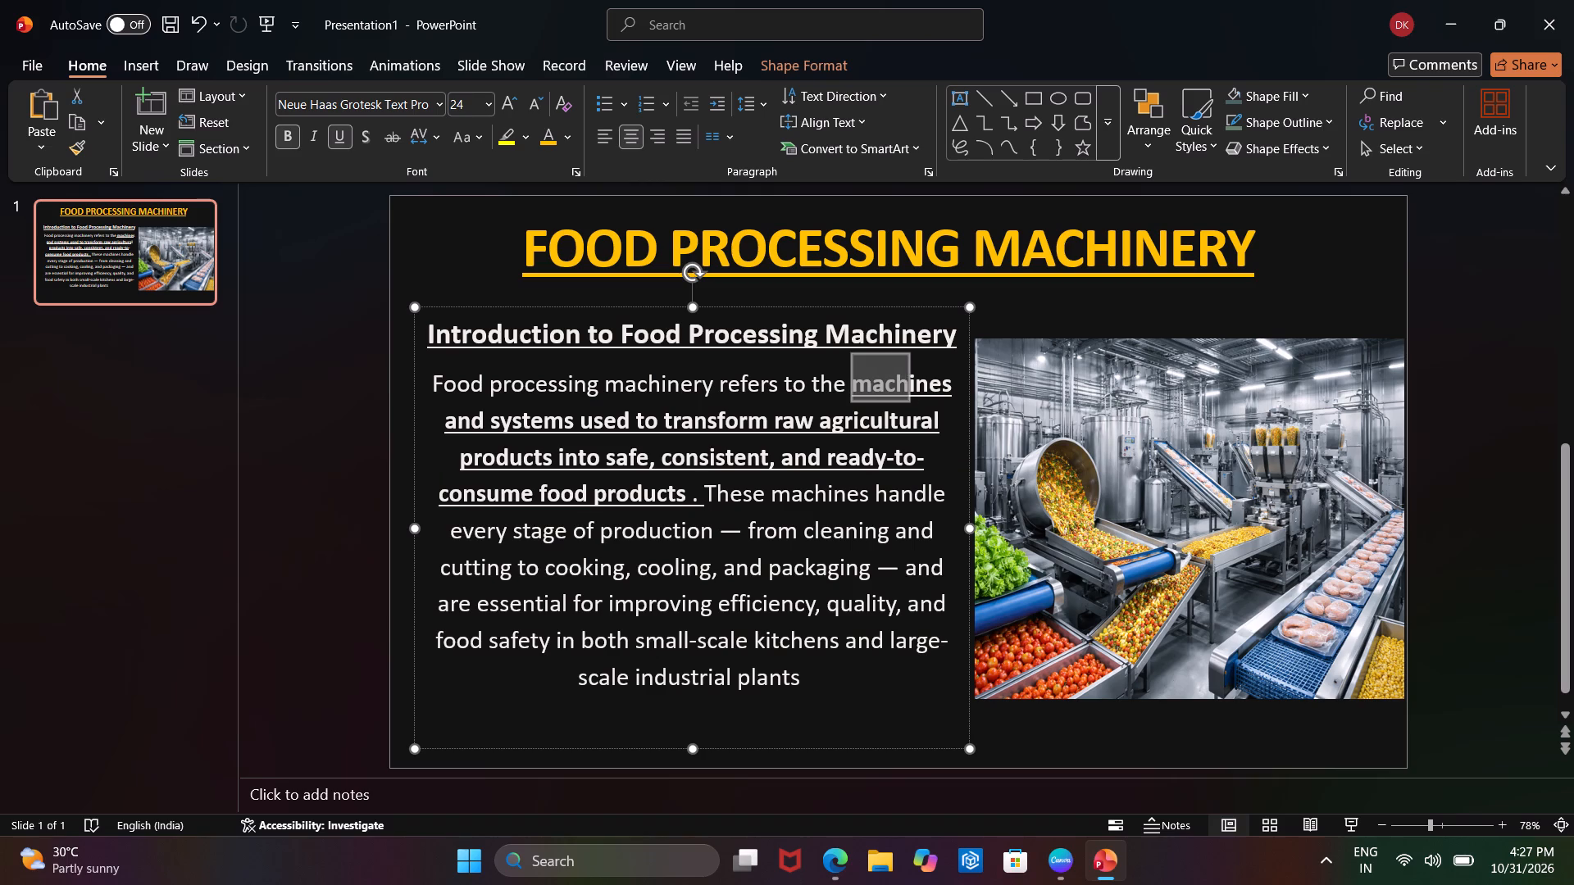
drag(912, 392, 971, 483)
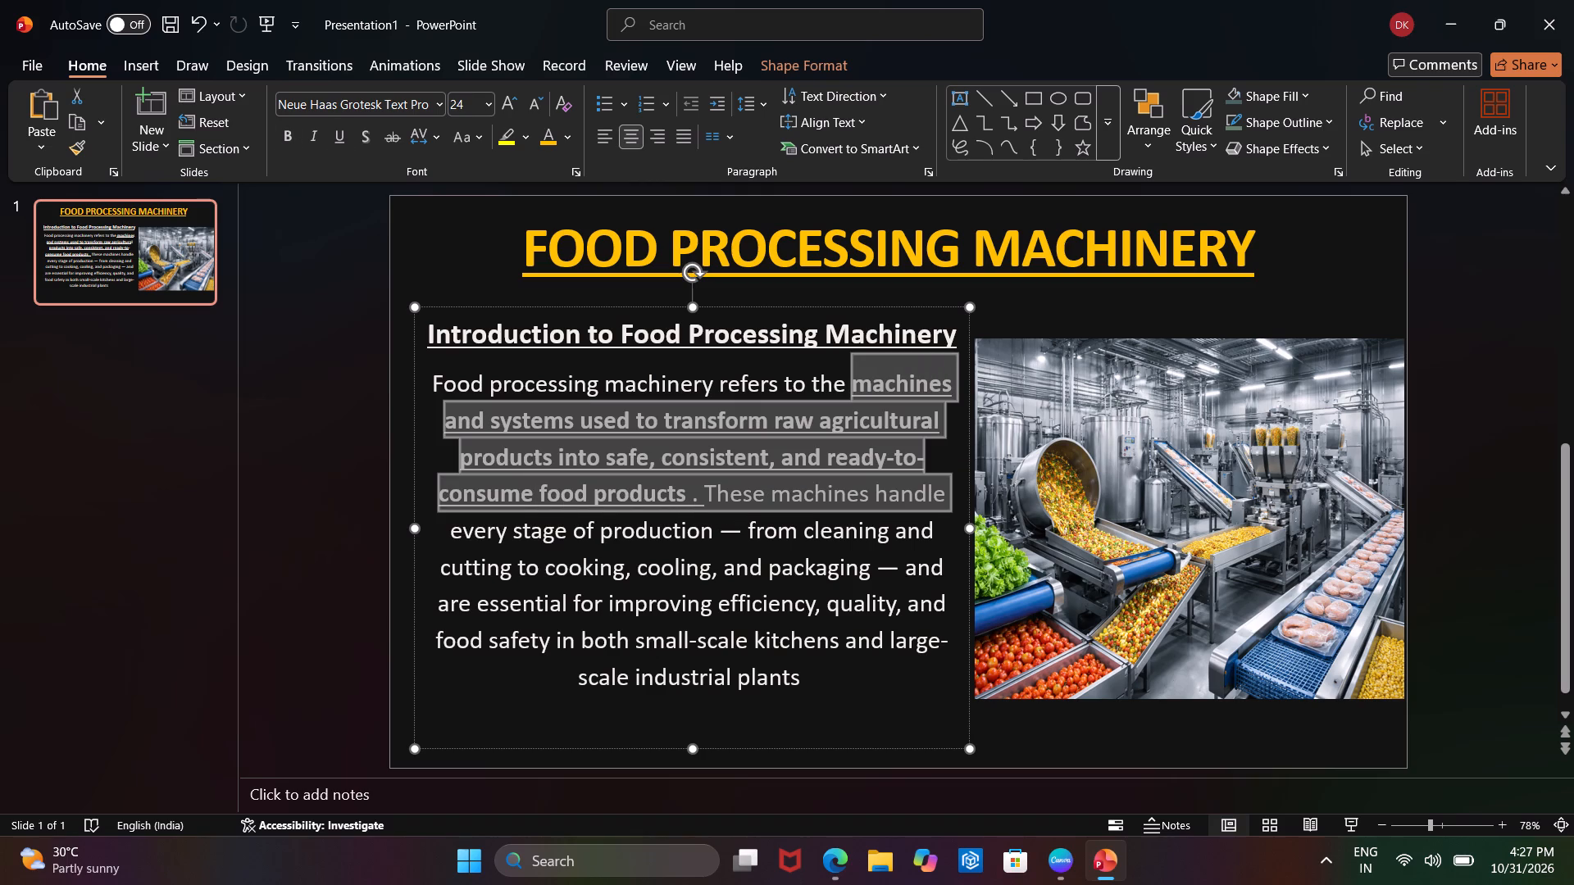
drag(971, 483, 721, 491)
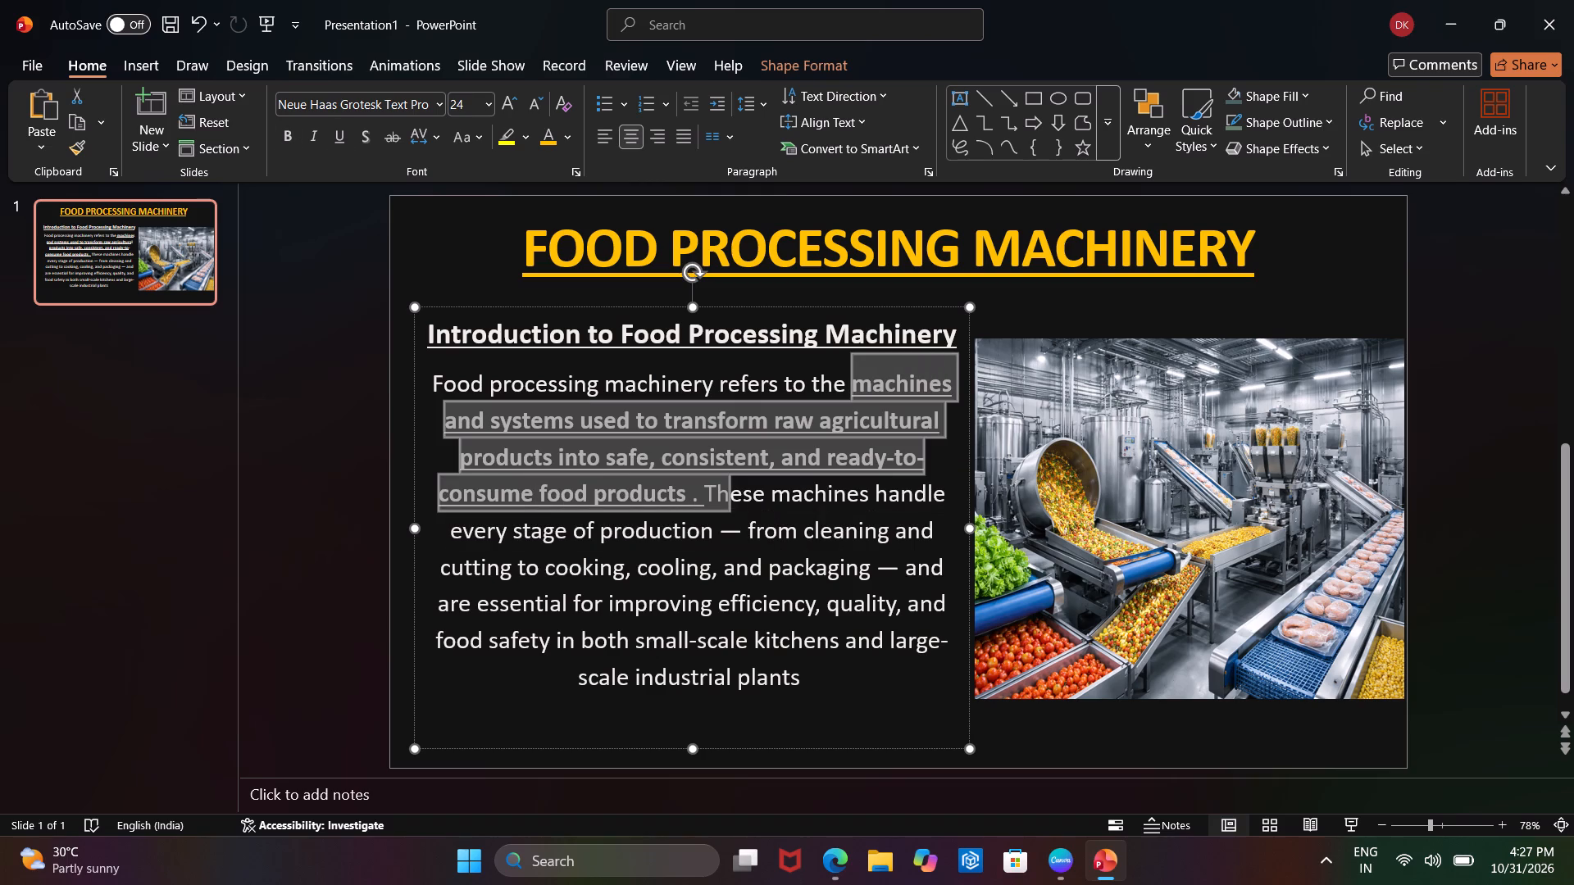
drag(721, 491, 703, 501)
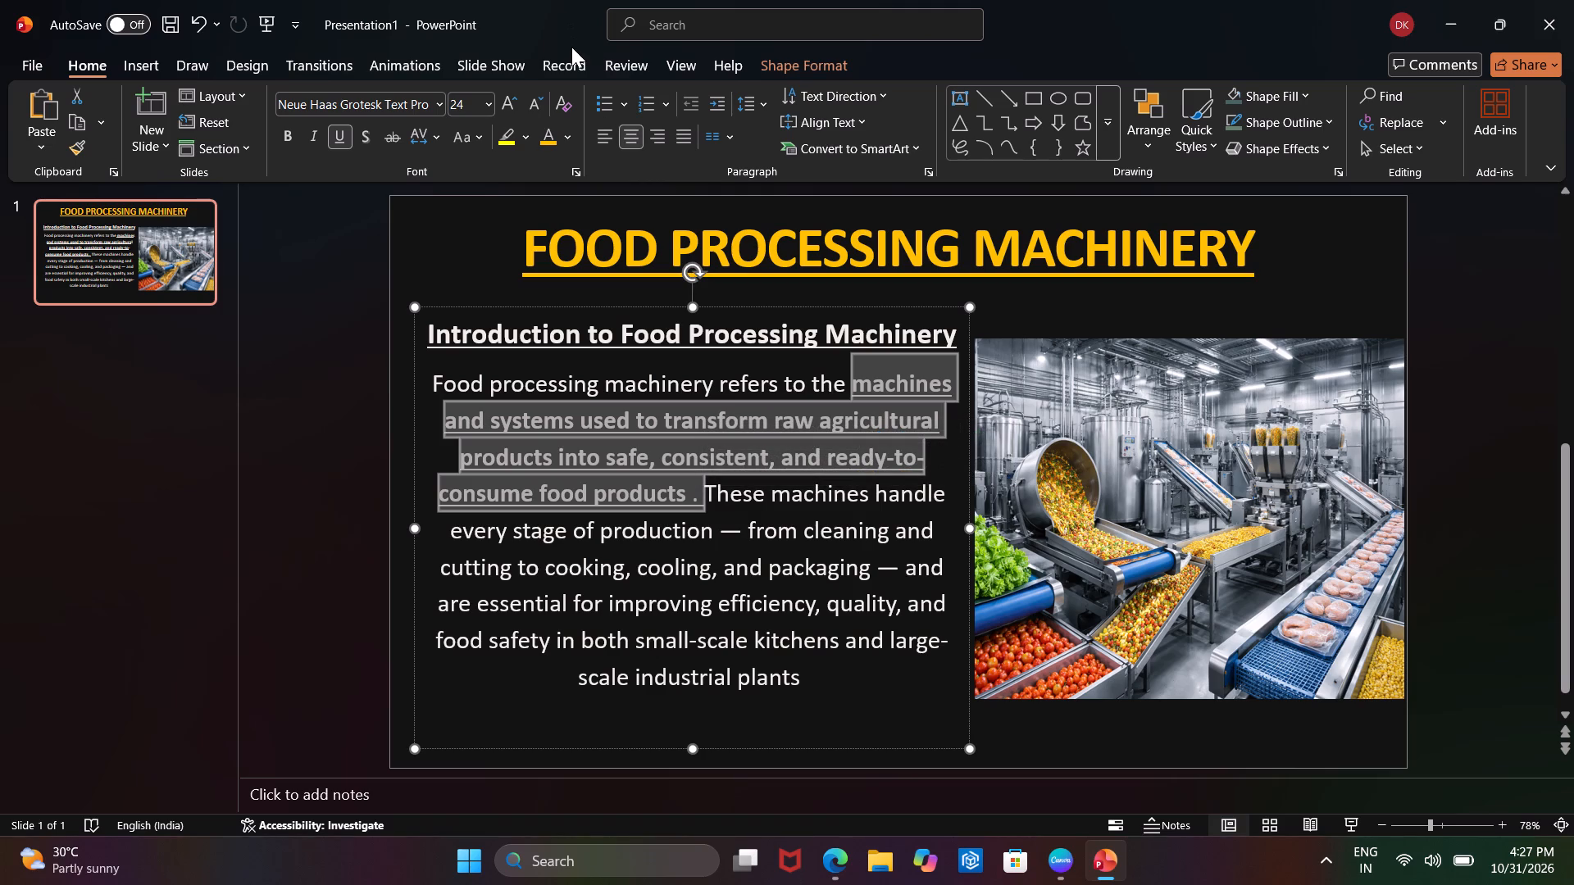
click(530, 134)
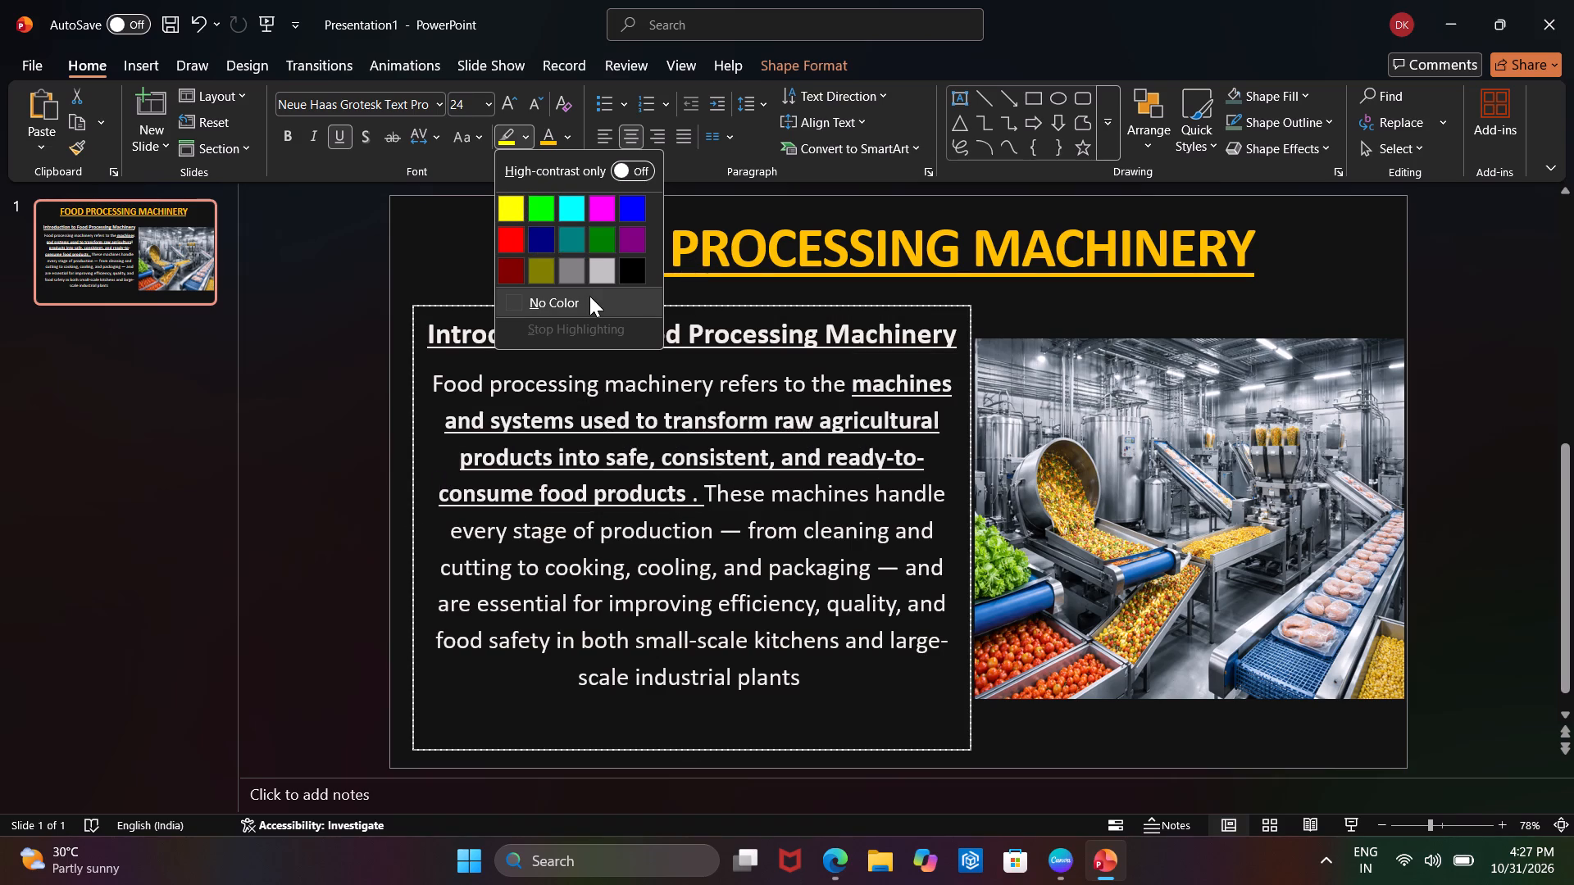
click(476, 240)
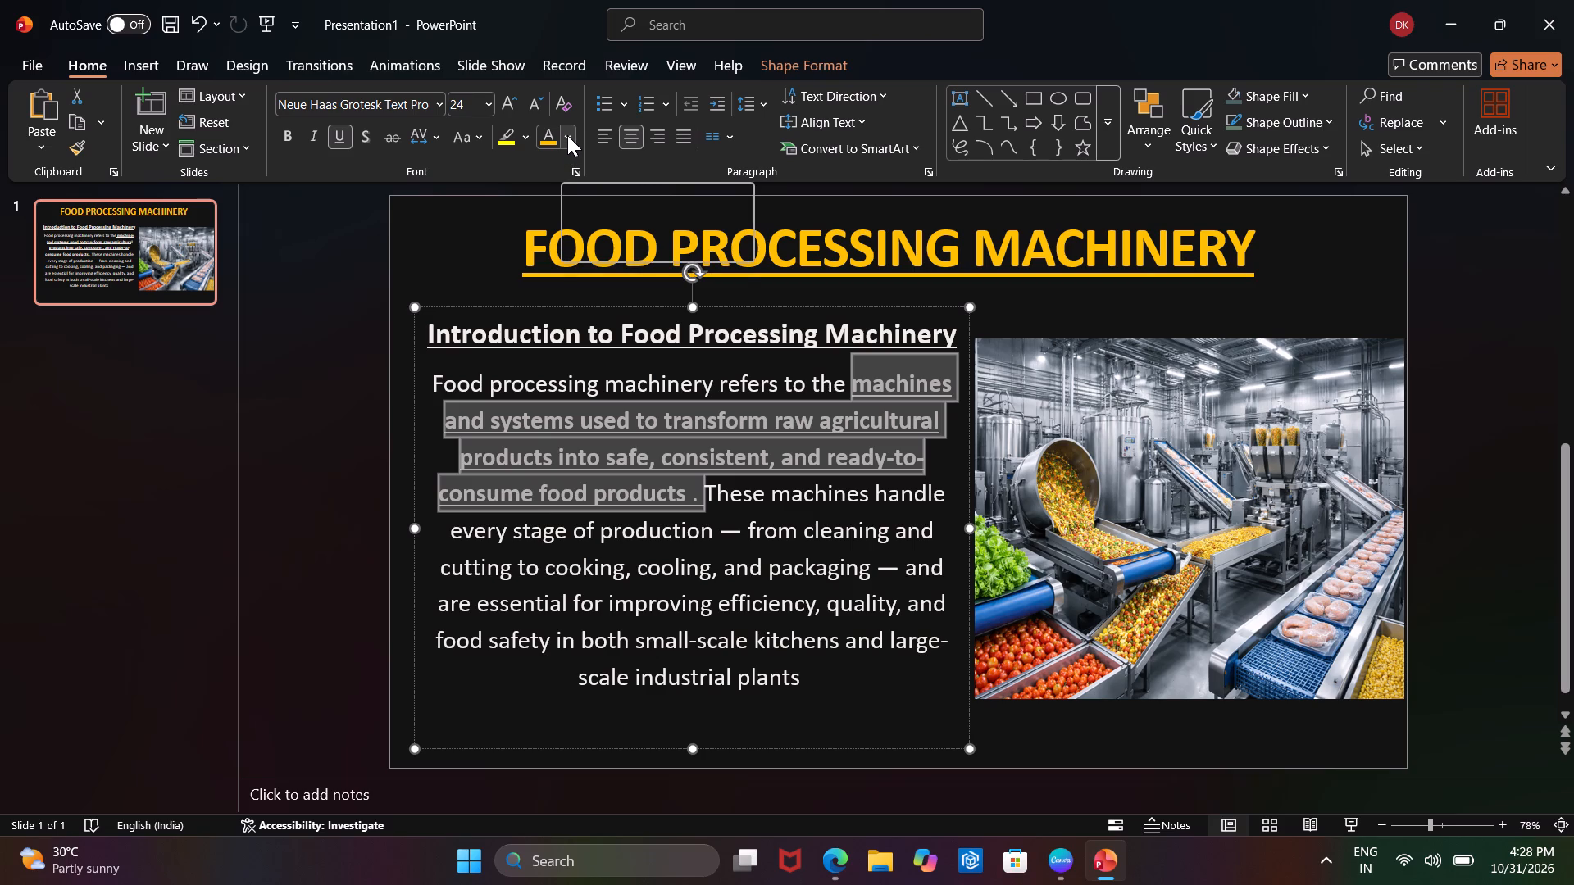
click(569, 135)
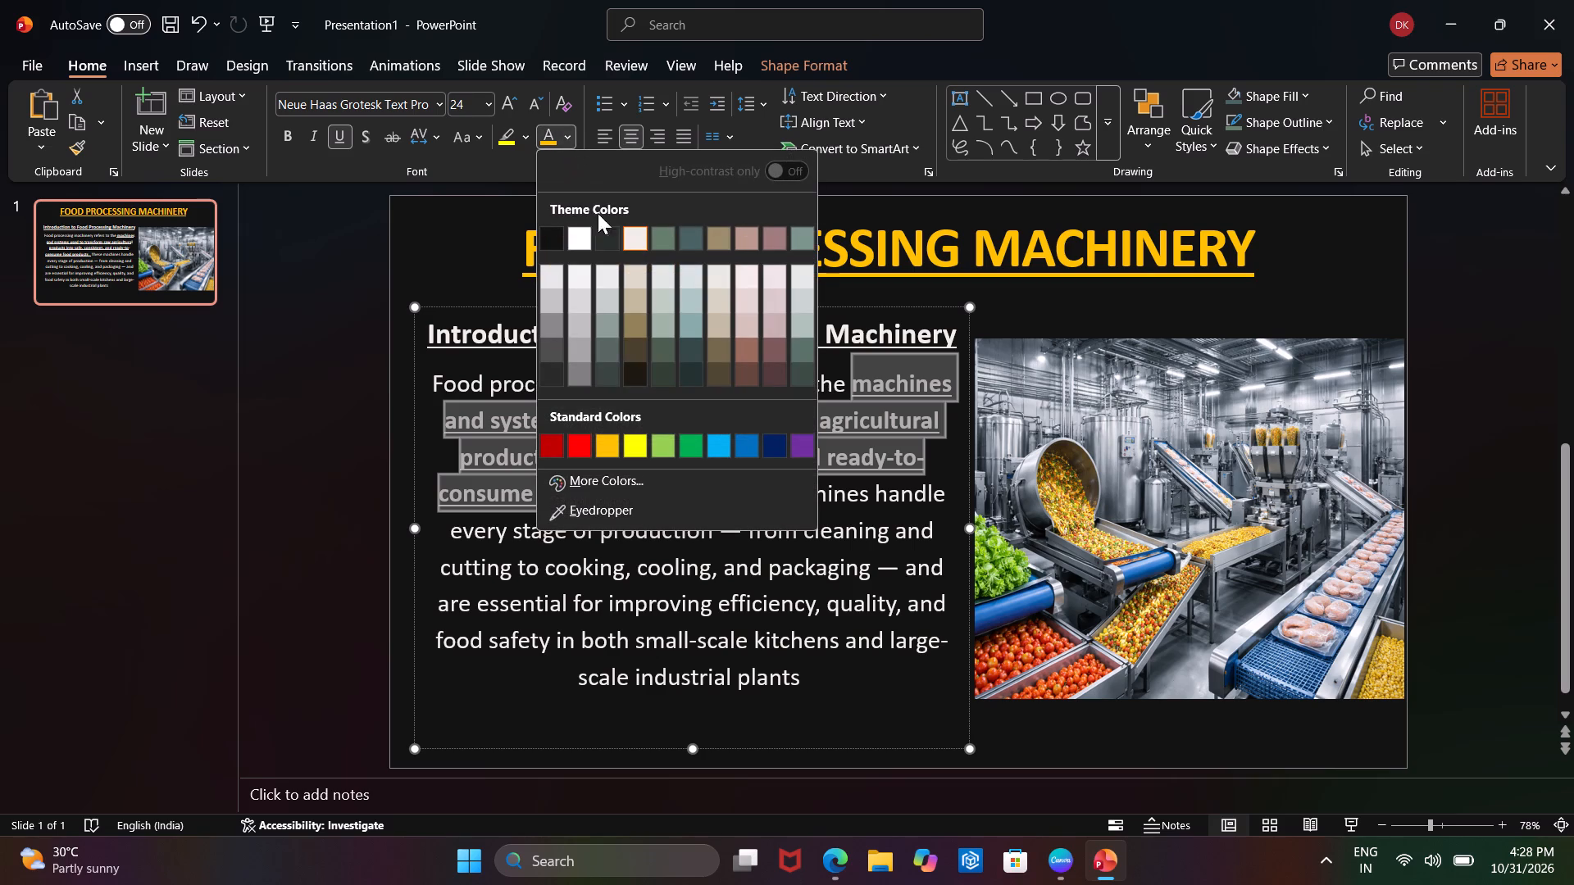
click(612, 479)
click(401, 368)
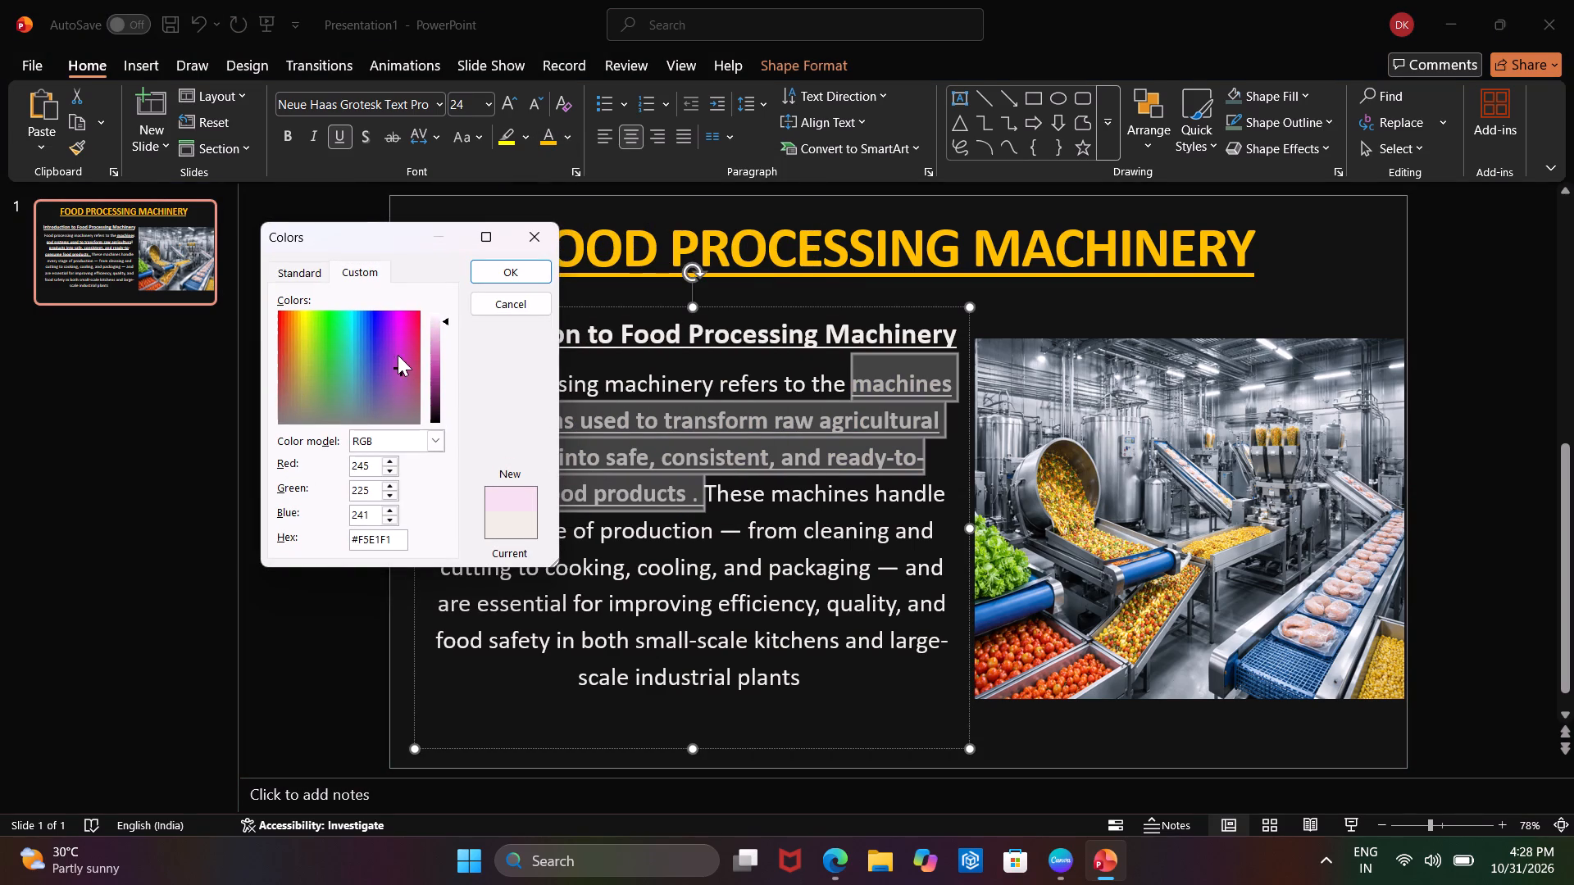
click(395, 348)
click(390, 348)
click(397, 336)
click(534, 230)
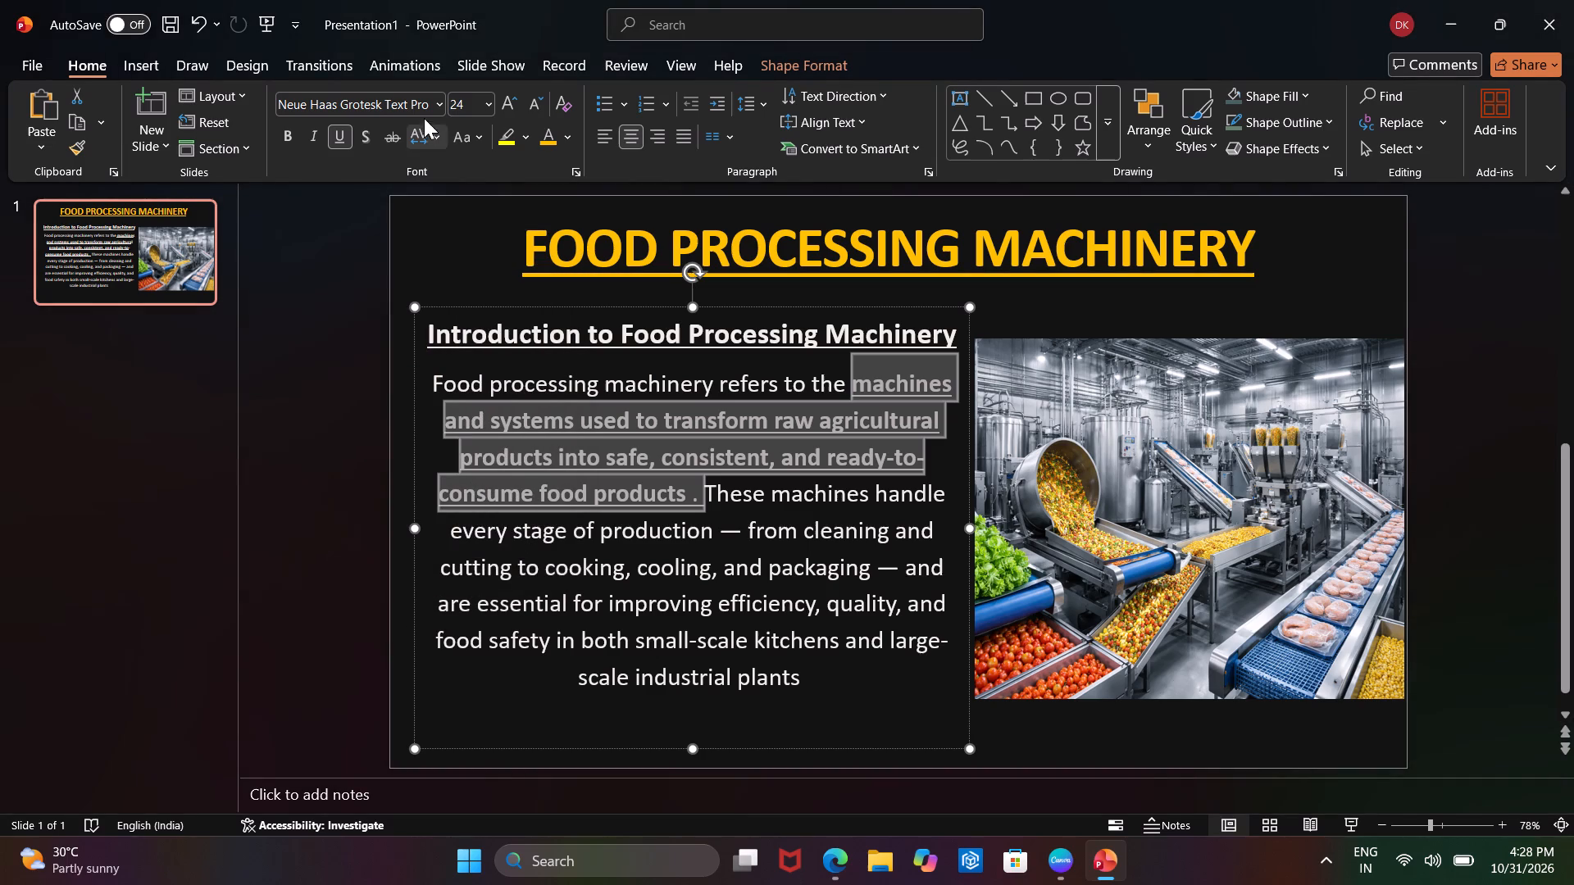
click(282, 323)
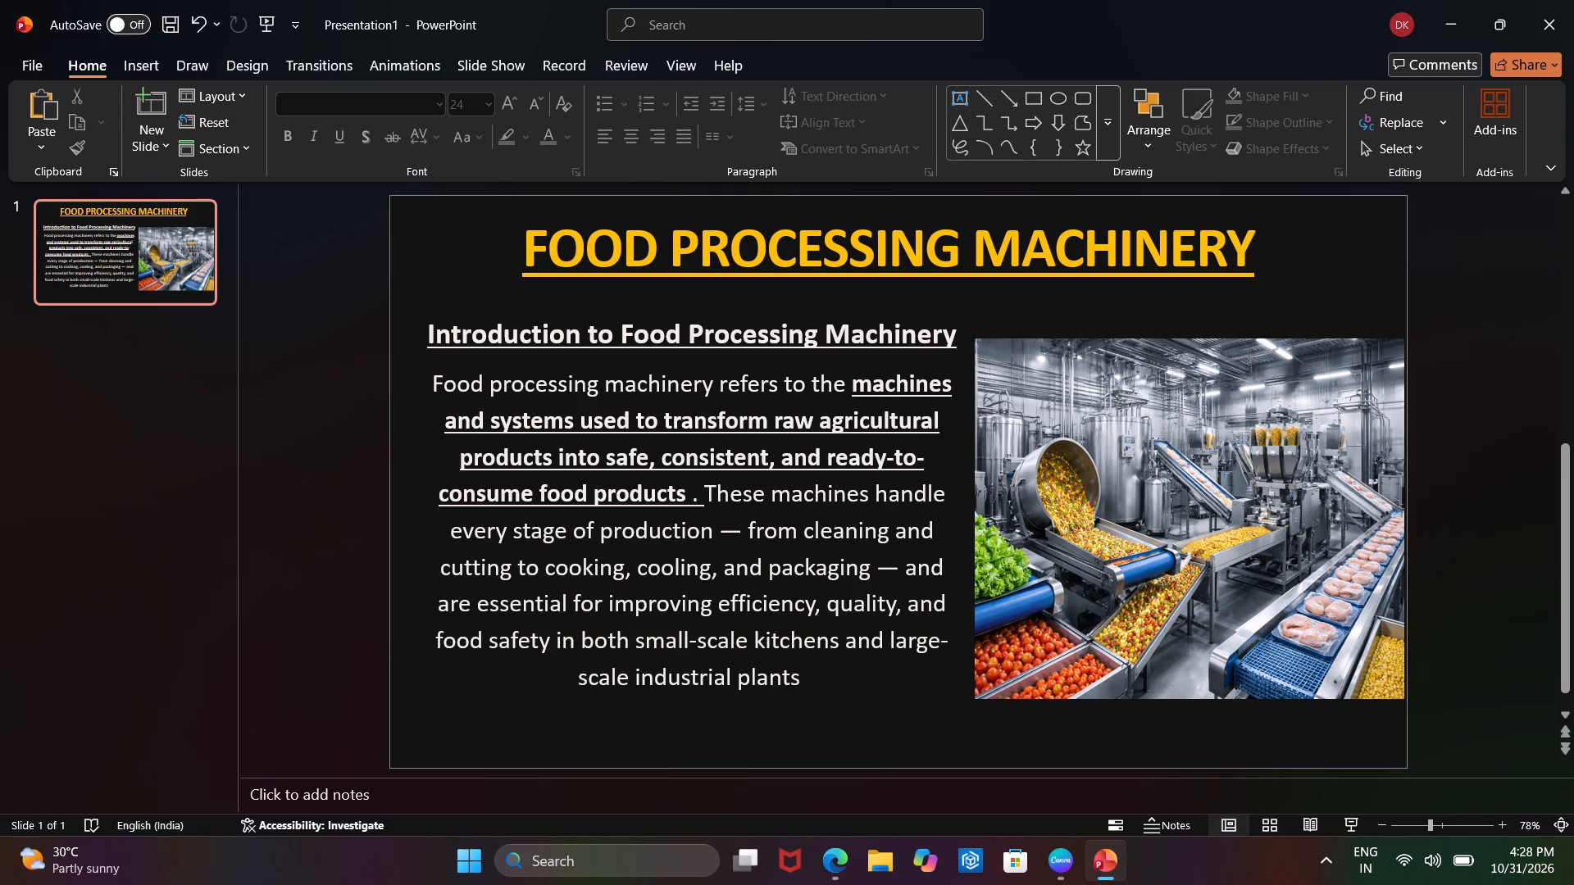
Add a new slide with title and subtitle placeholders after the introduction slide.
scroll(1185, 751, down, 2)
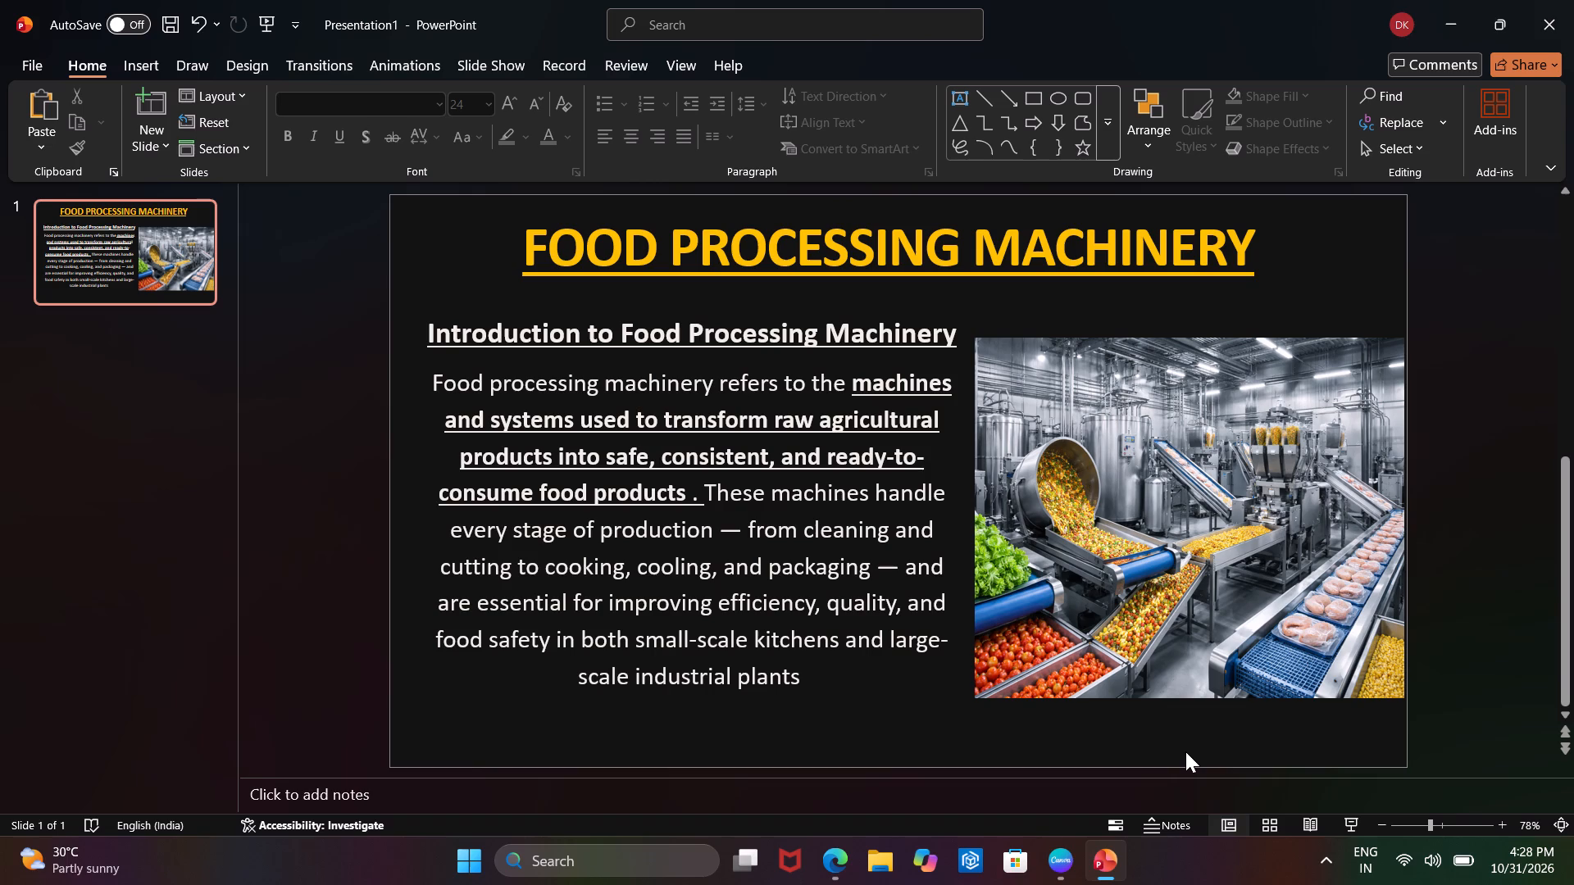
scroll(1185, 751, down, 1)
click(144, 120)
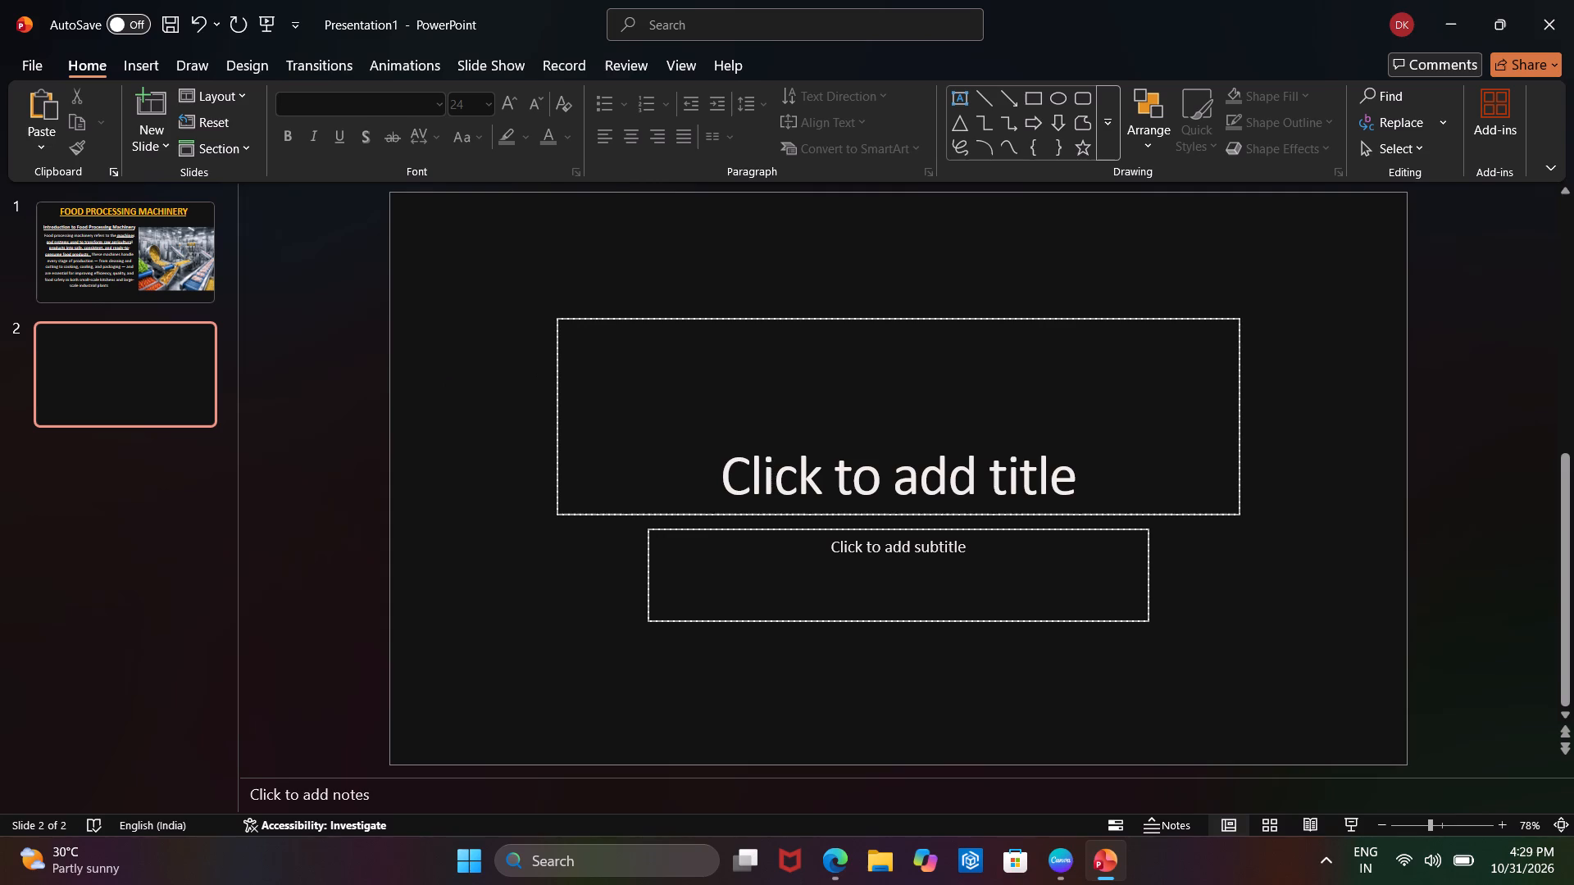
Resize slide 2's title placeholder into a shallow band spanning nearly the full slide width along its top edge.
click(619, 371)
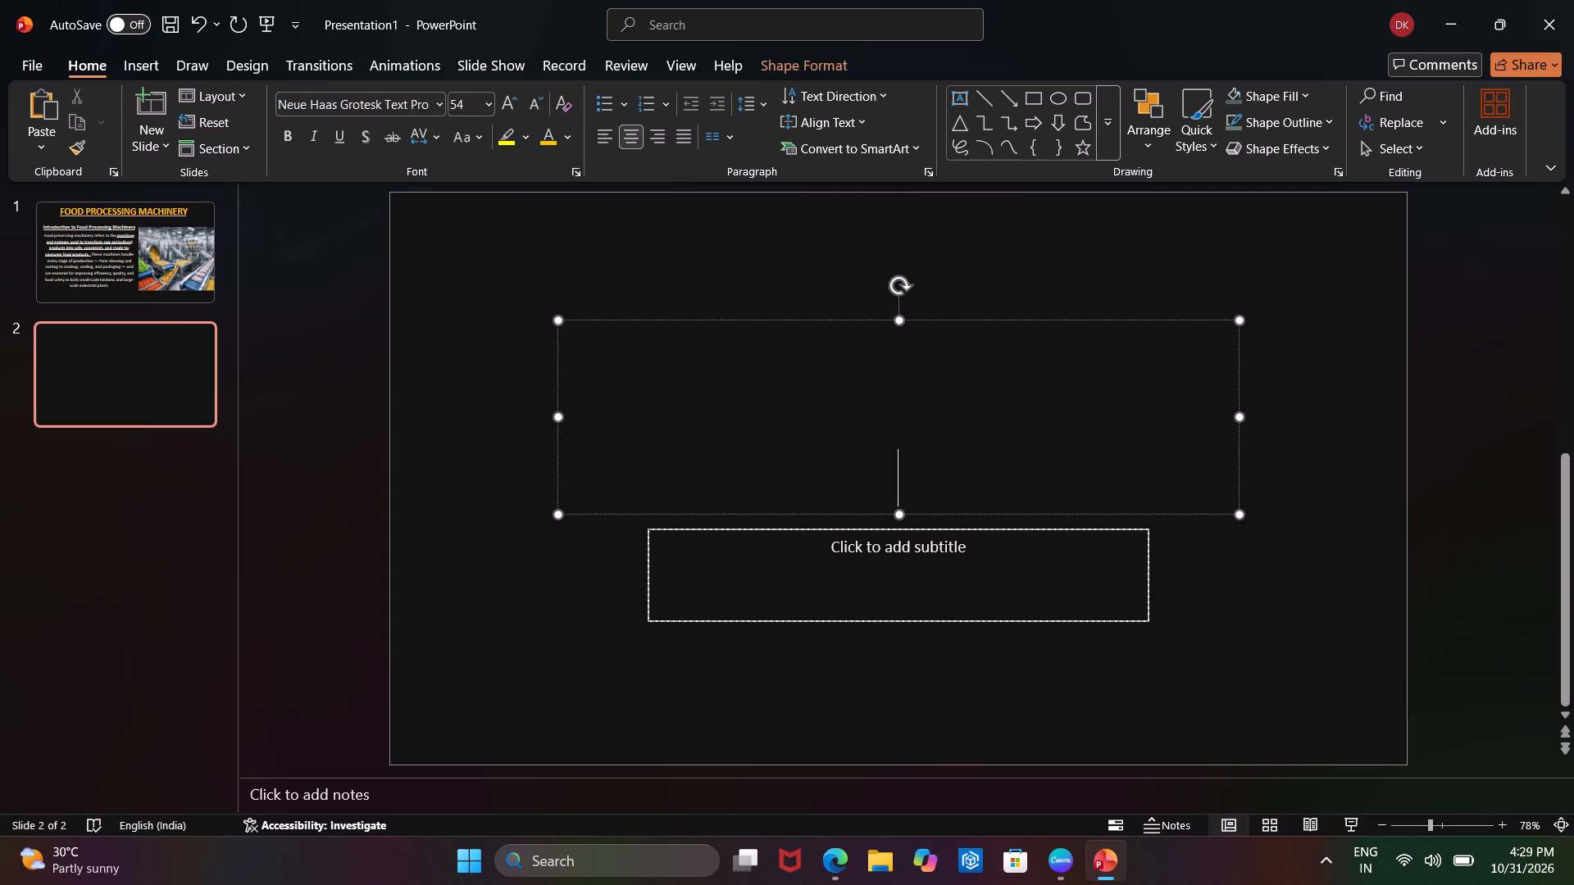
drag(557, 315, 427, 231)
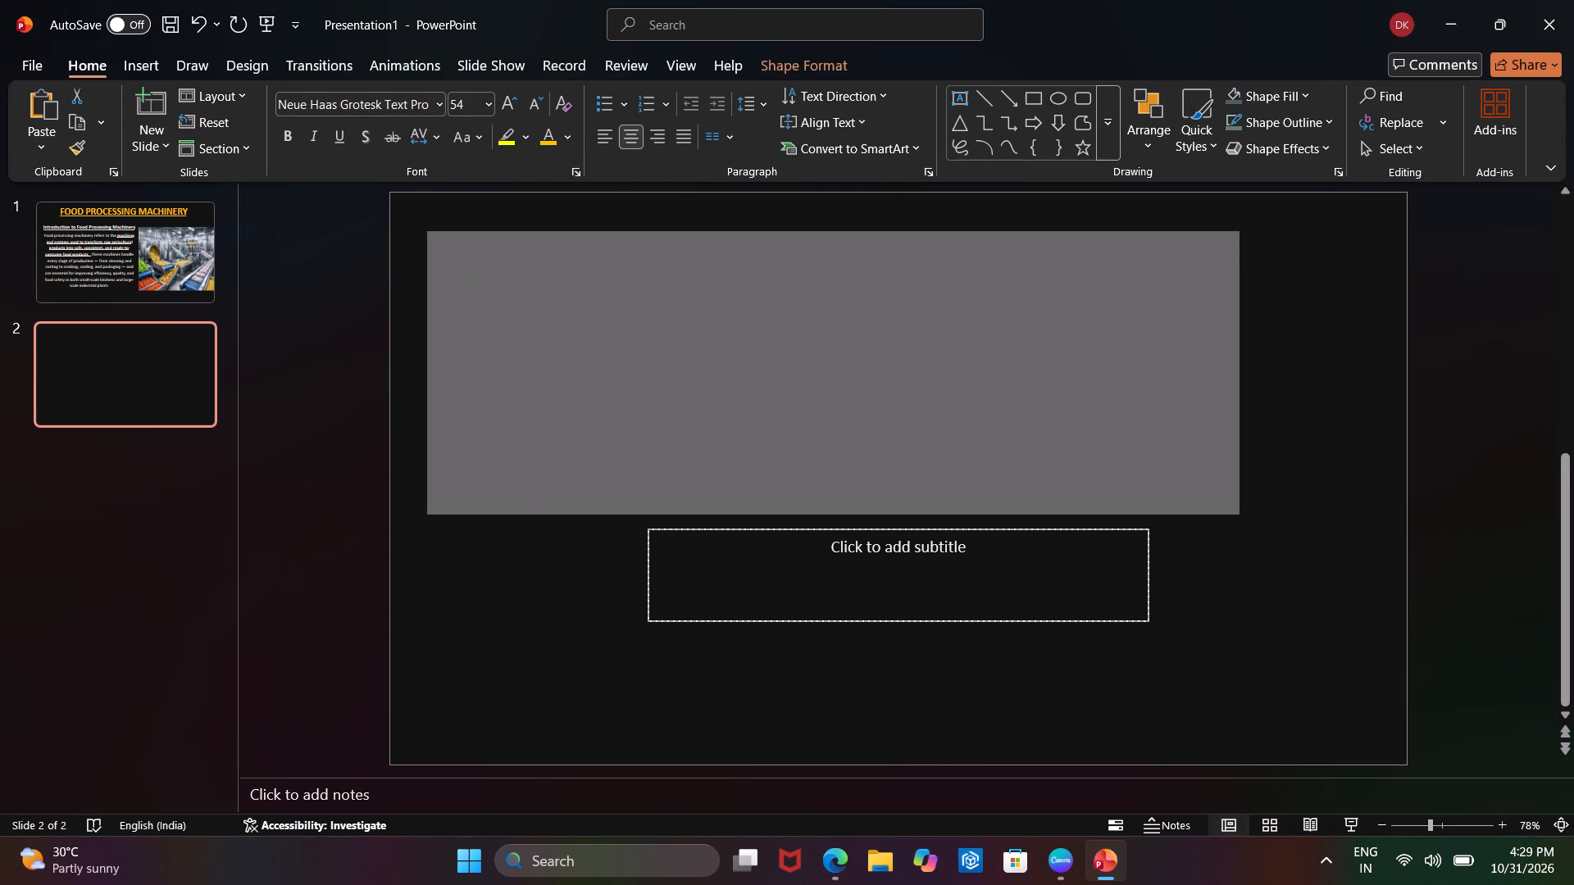
drag(427, 231, 397, 197)
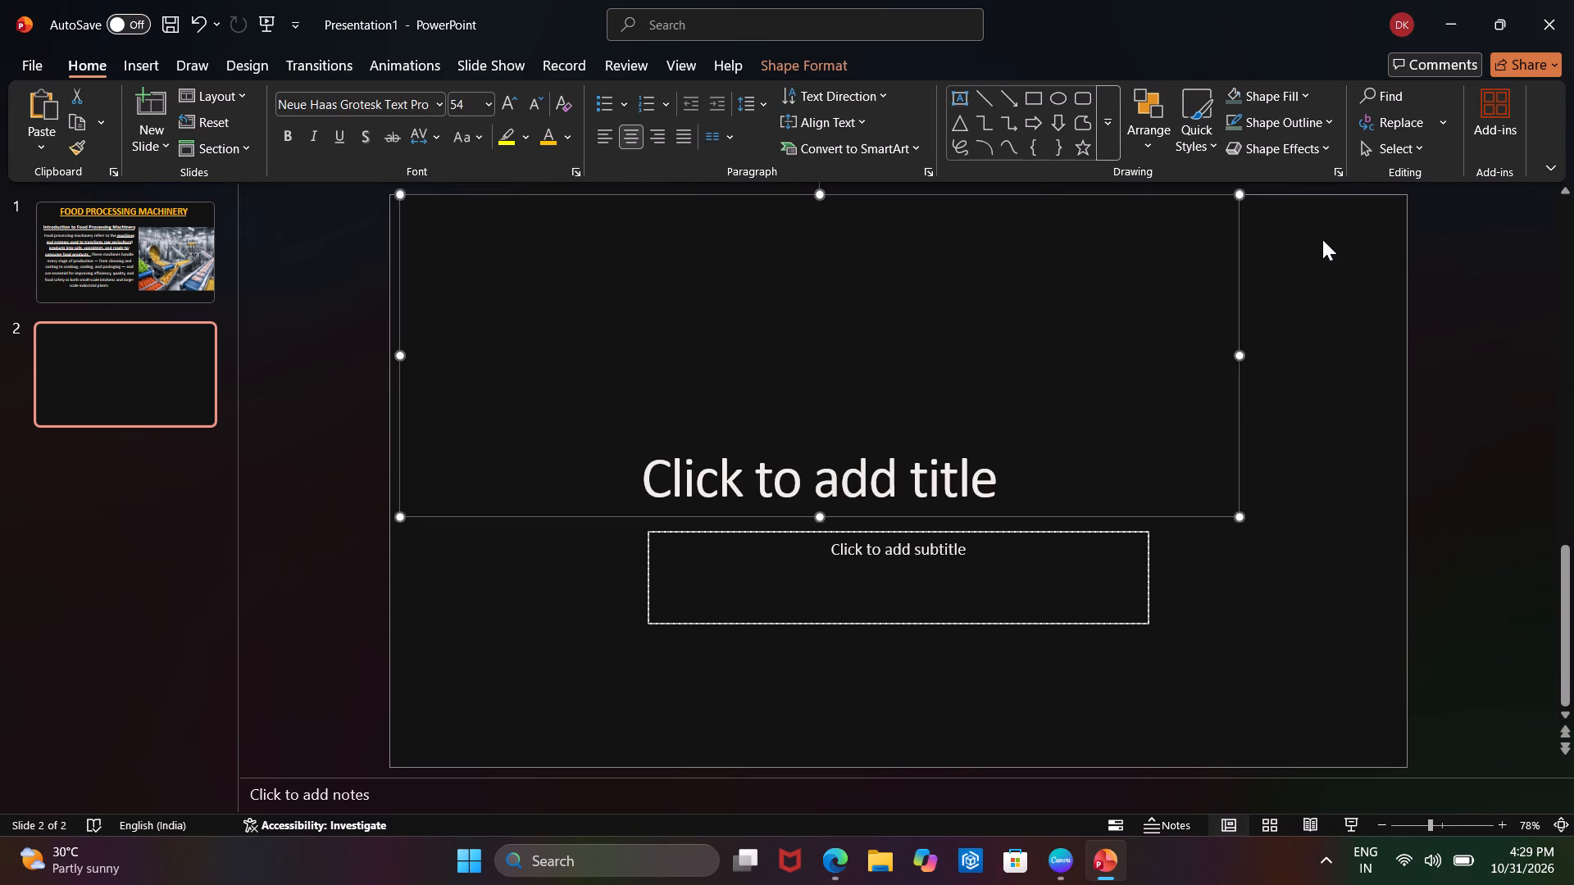
click(1240, 361)
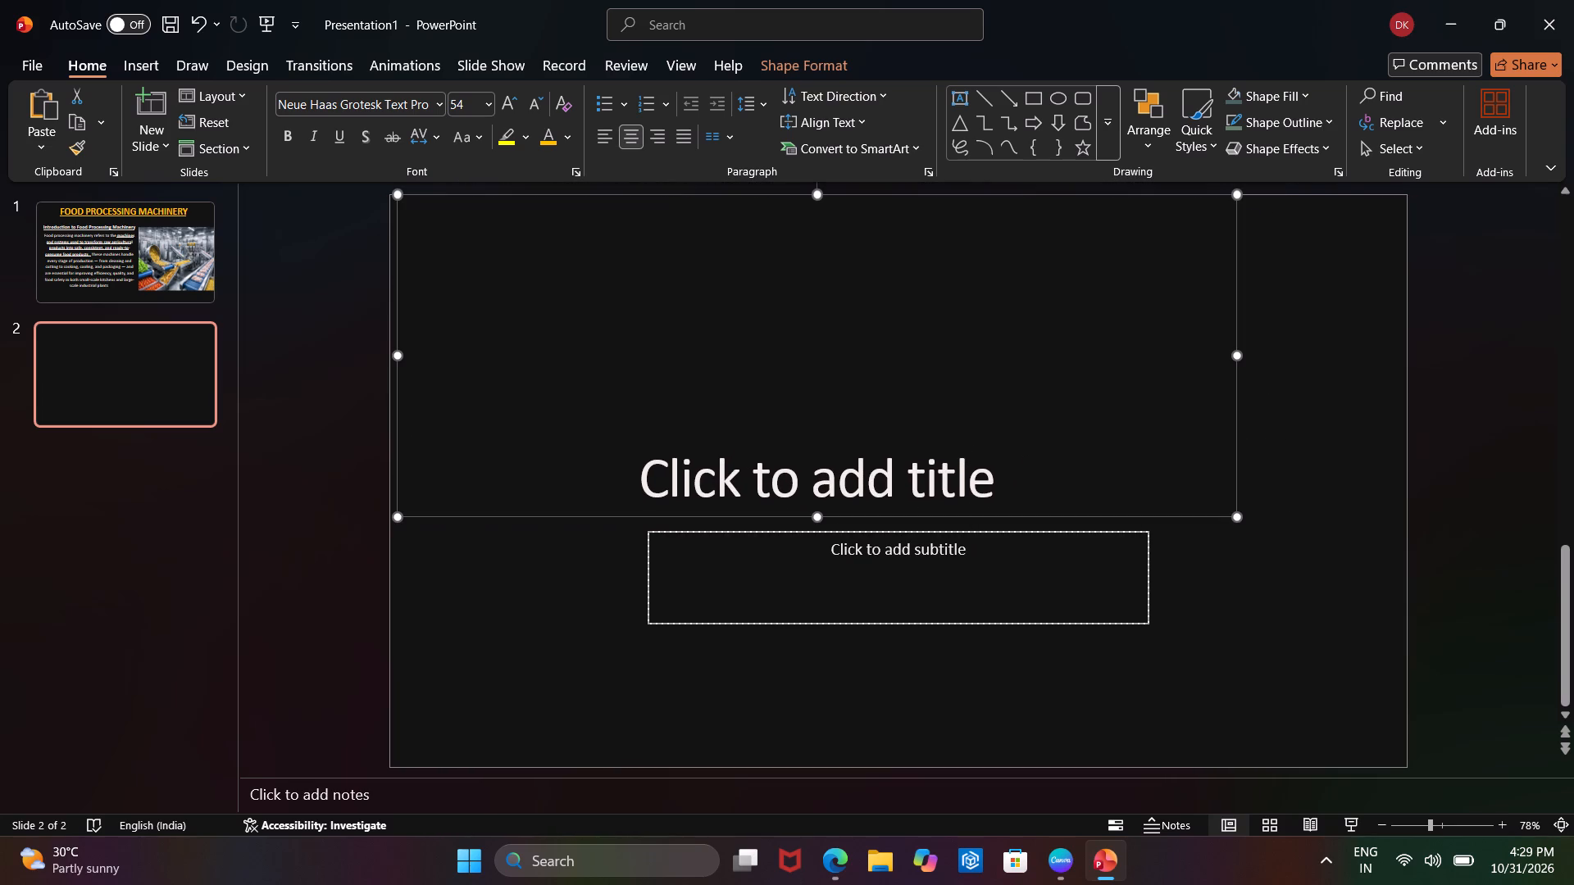
drag(1240, 518, 1376, 514)
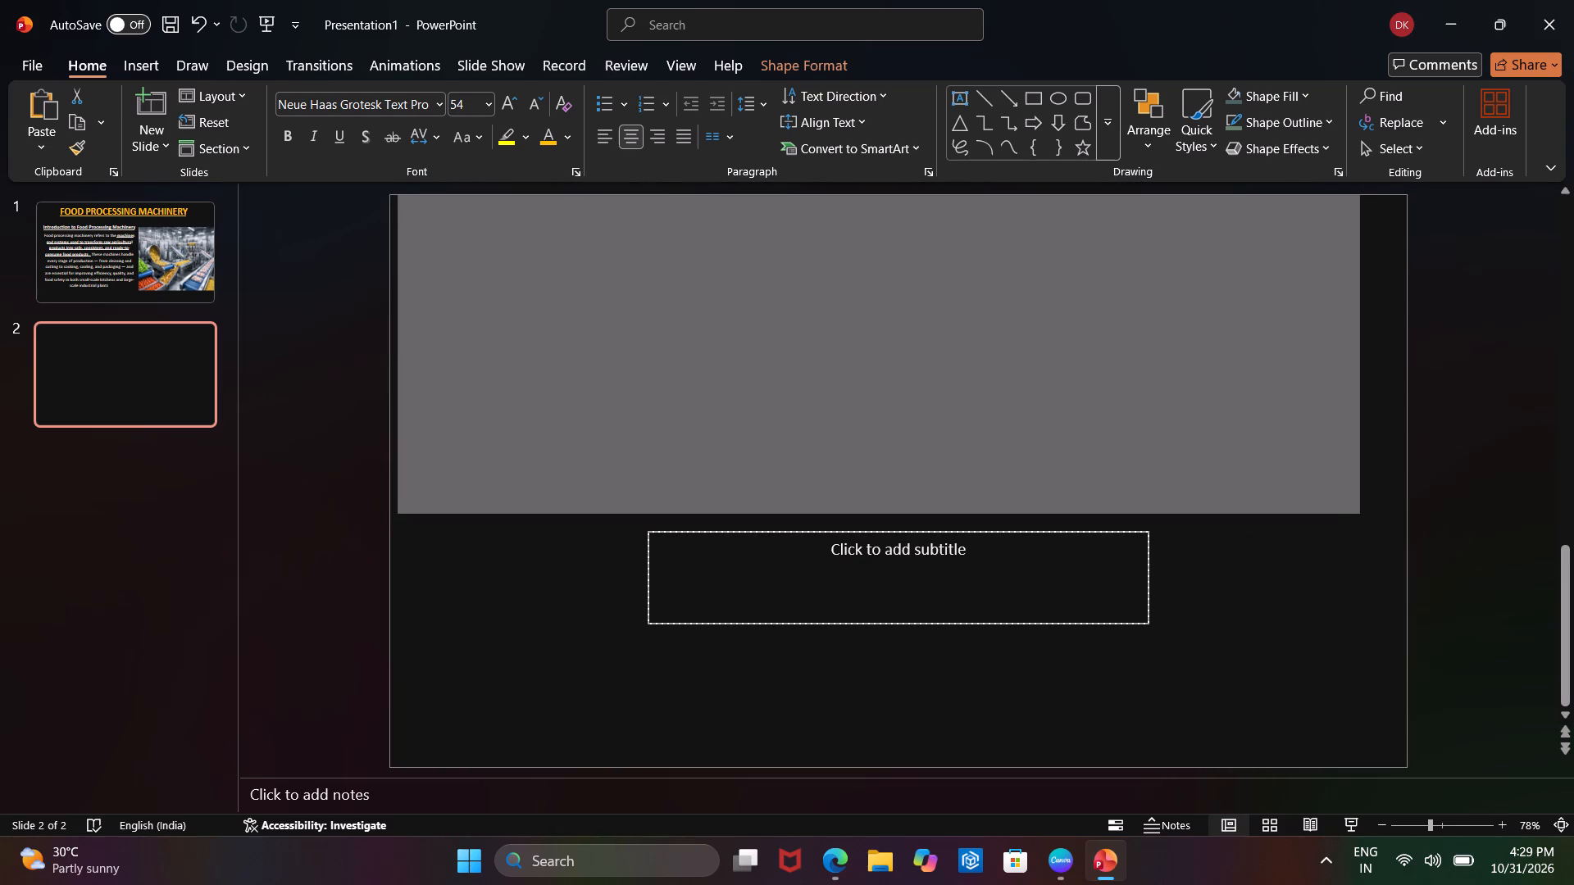
drag(1376, 514, 1405, 520)
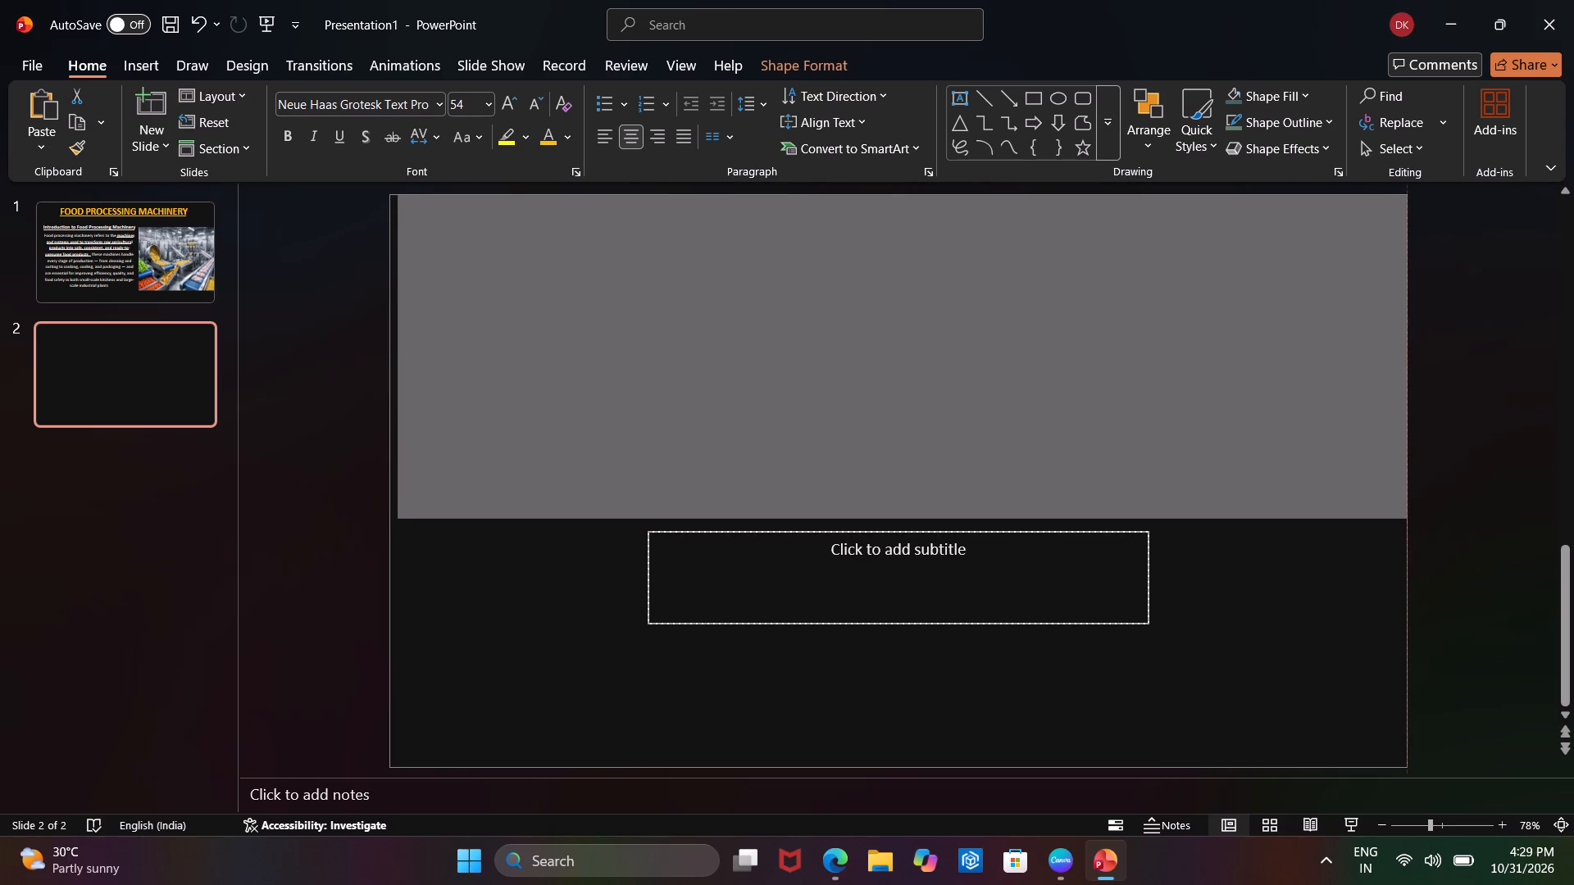
drag(1405, 520, 1403, 520)
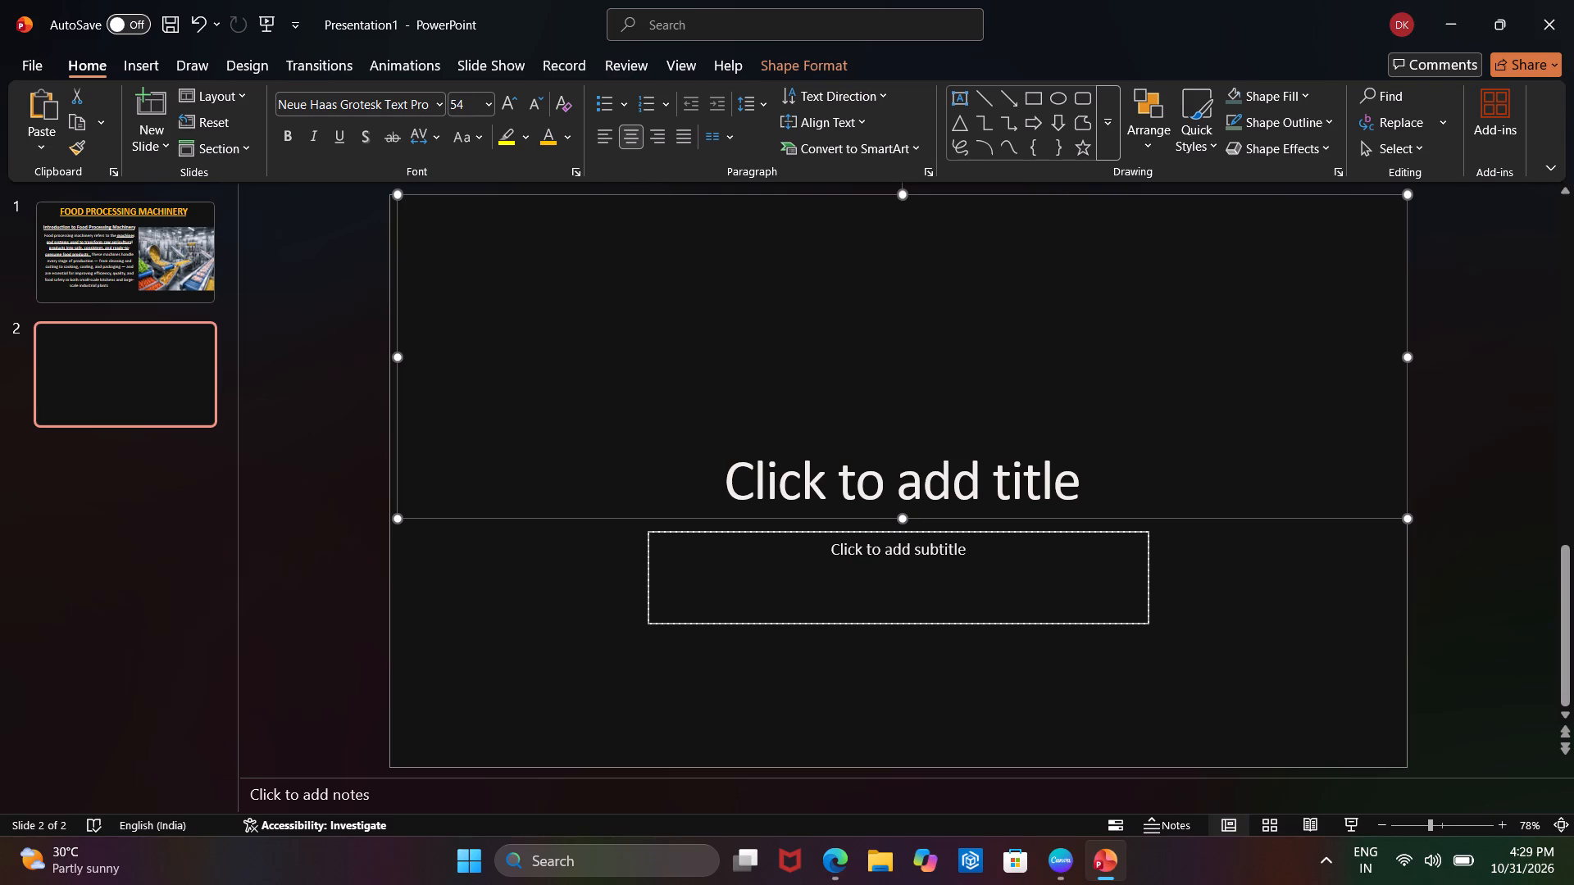
drag(900, 518, 911, 445)
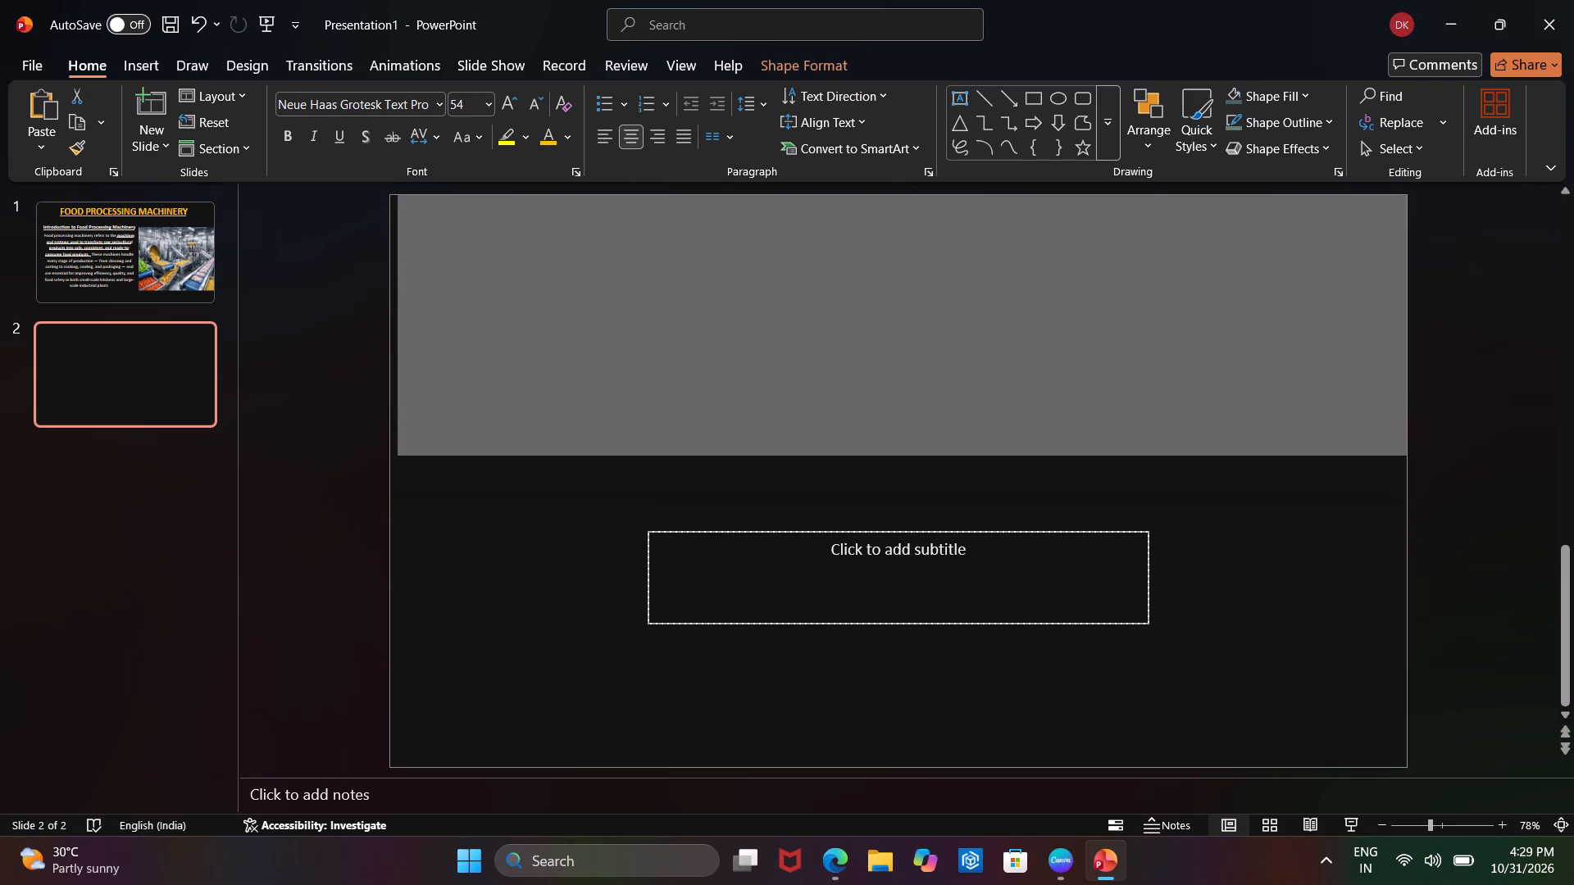
drag(911, 445, 921, 296)
Enter OBJECTIVES as the title of slide 2.
click(904, 248)
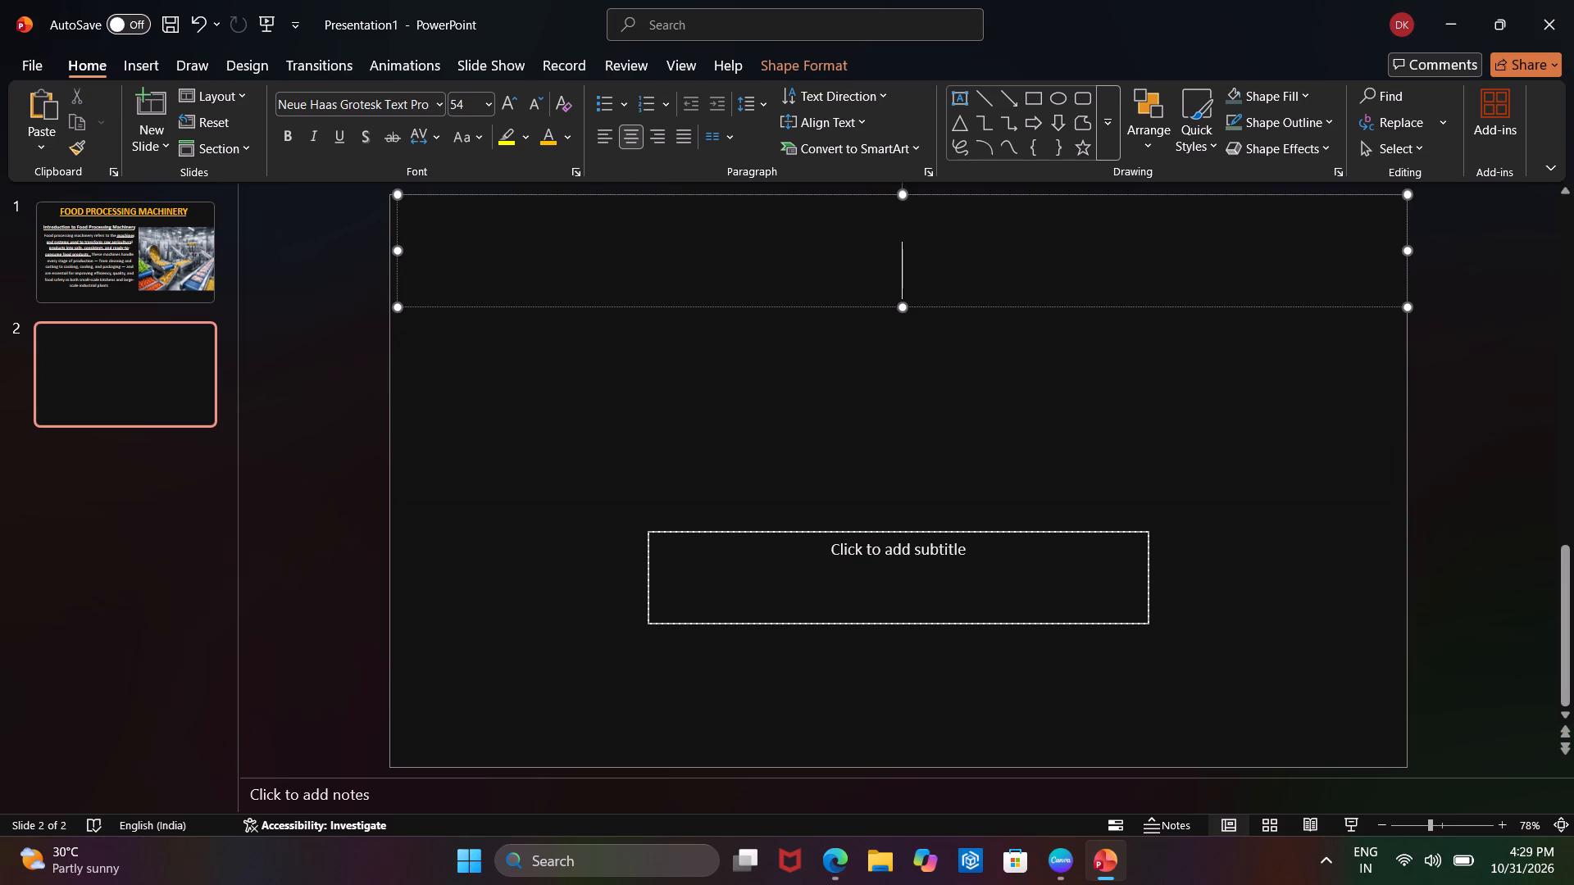
text(ONJEC)
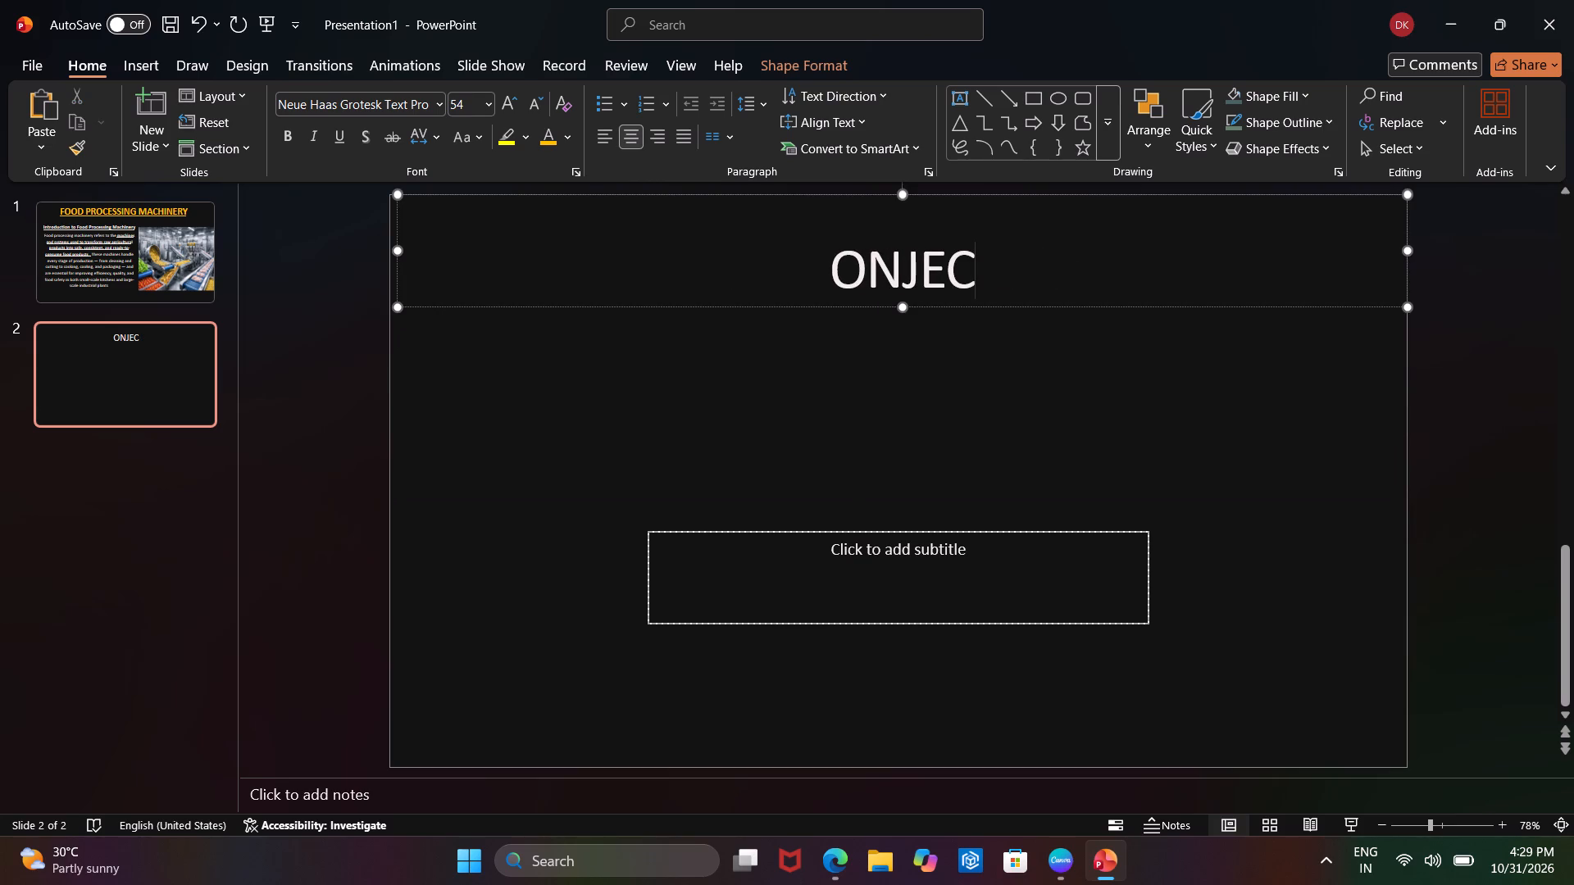
key(BackSpace)
key(BackSpace)
key(BackSpace)
key(BackSpace)
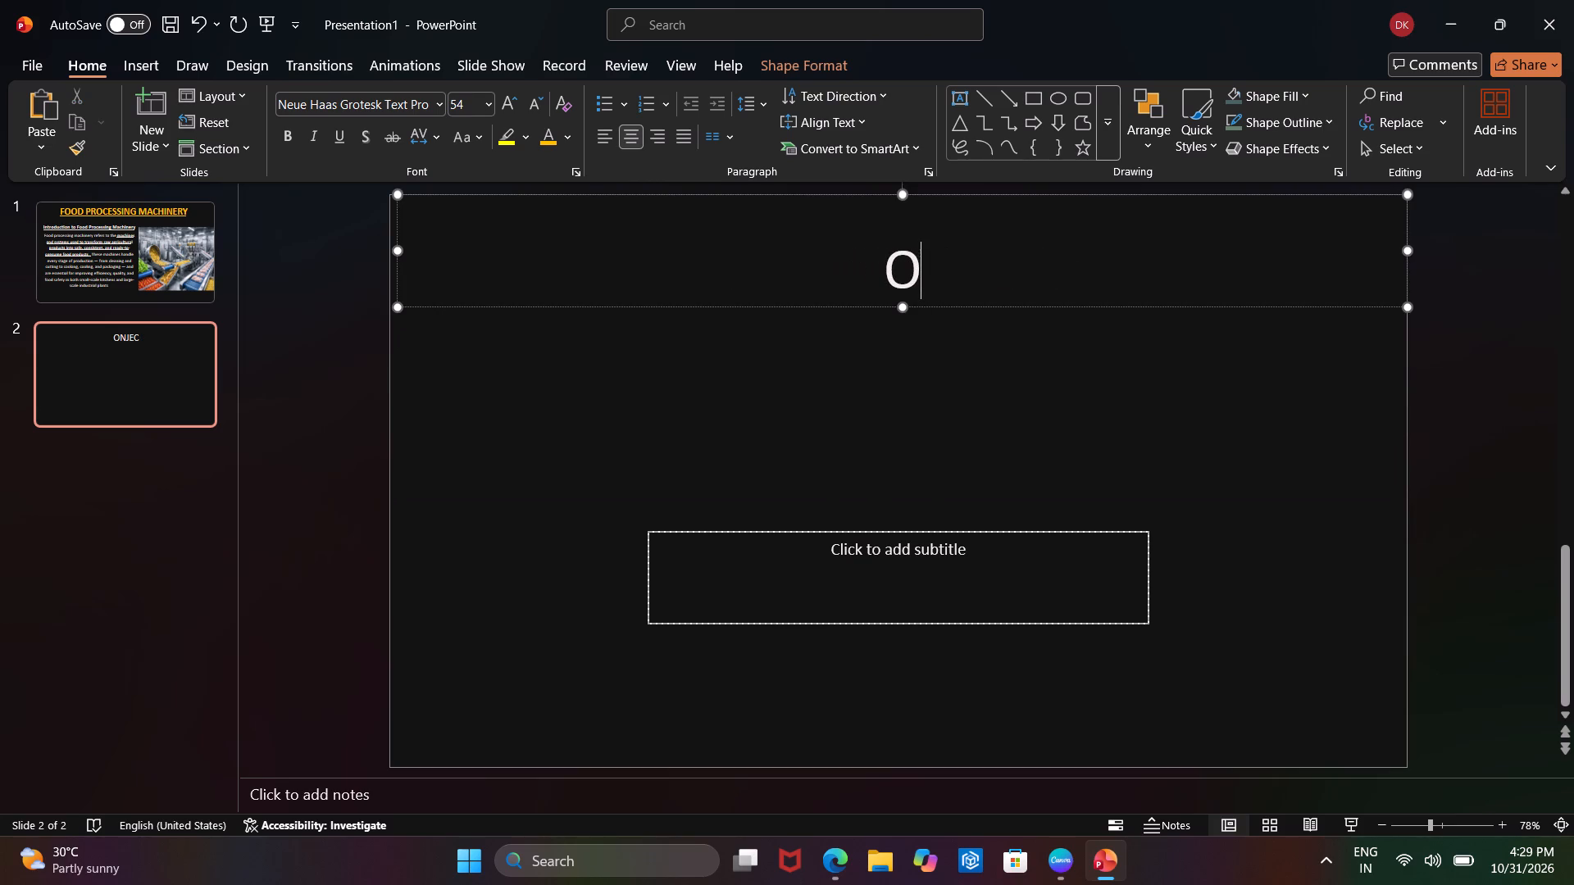
text(BJECTIVES)
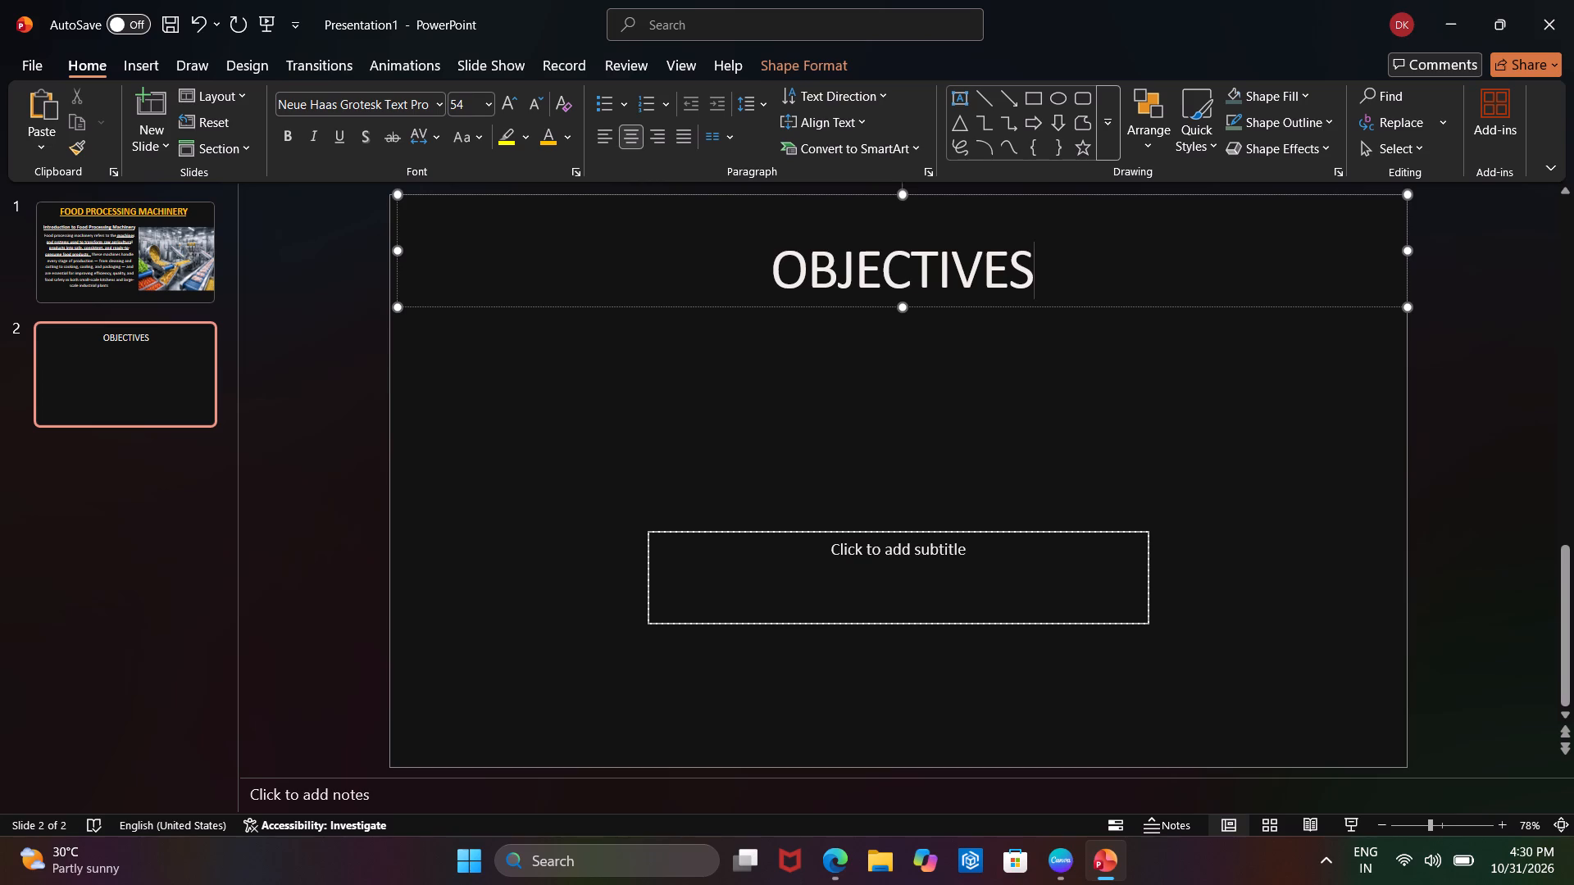
Color the OBJECTIVES title text gold, matching the title on the first slide.
drag(762, 270, 1028, 267)
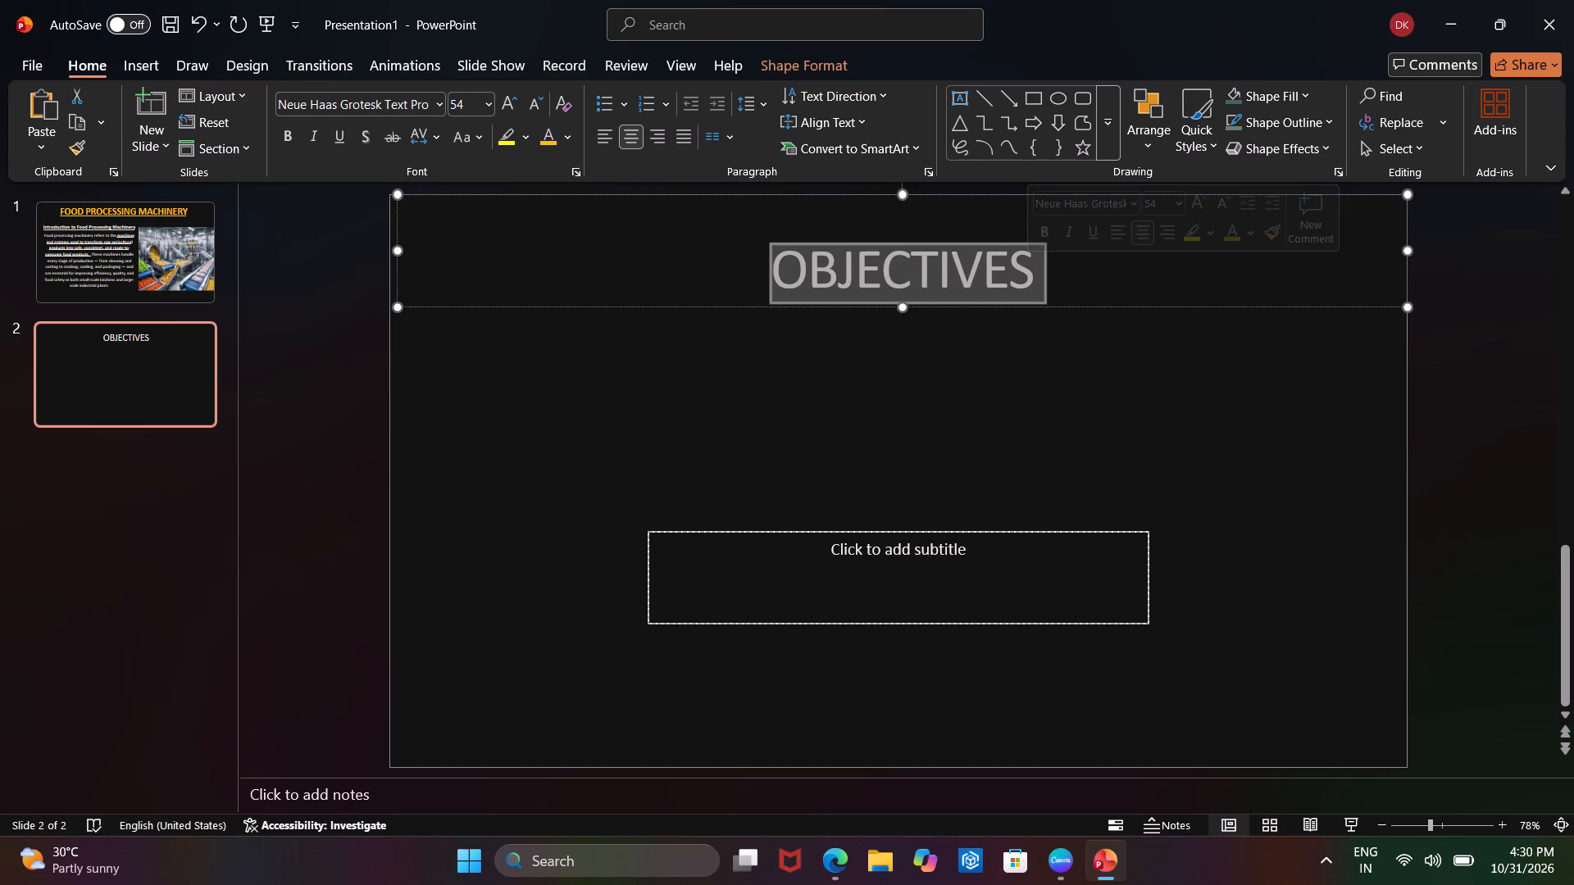
click(558, 127)
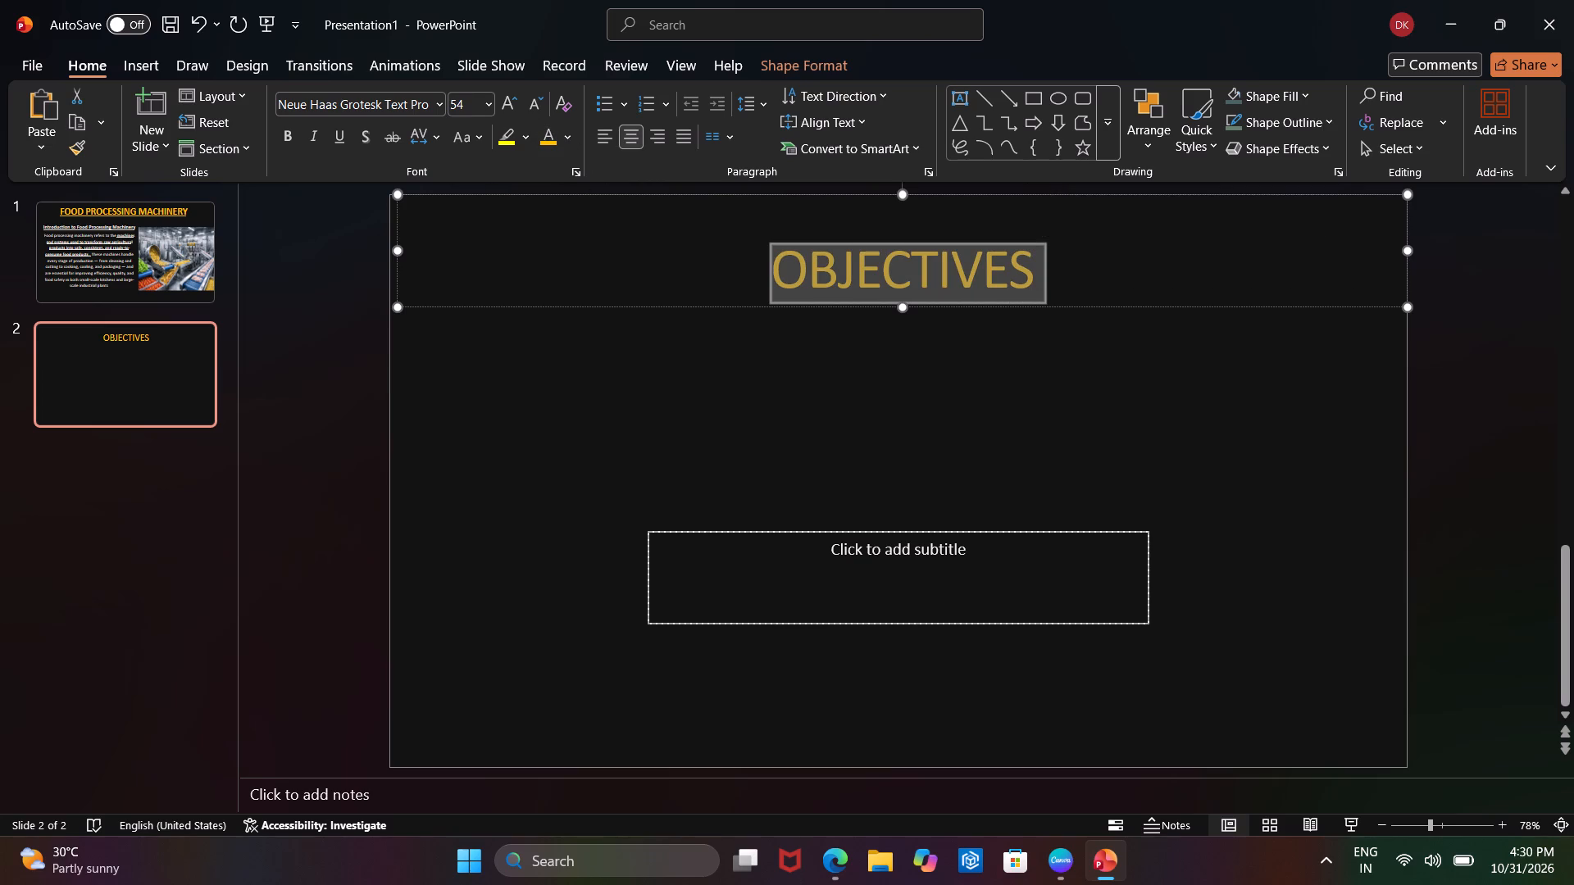
click(648, 441)
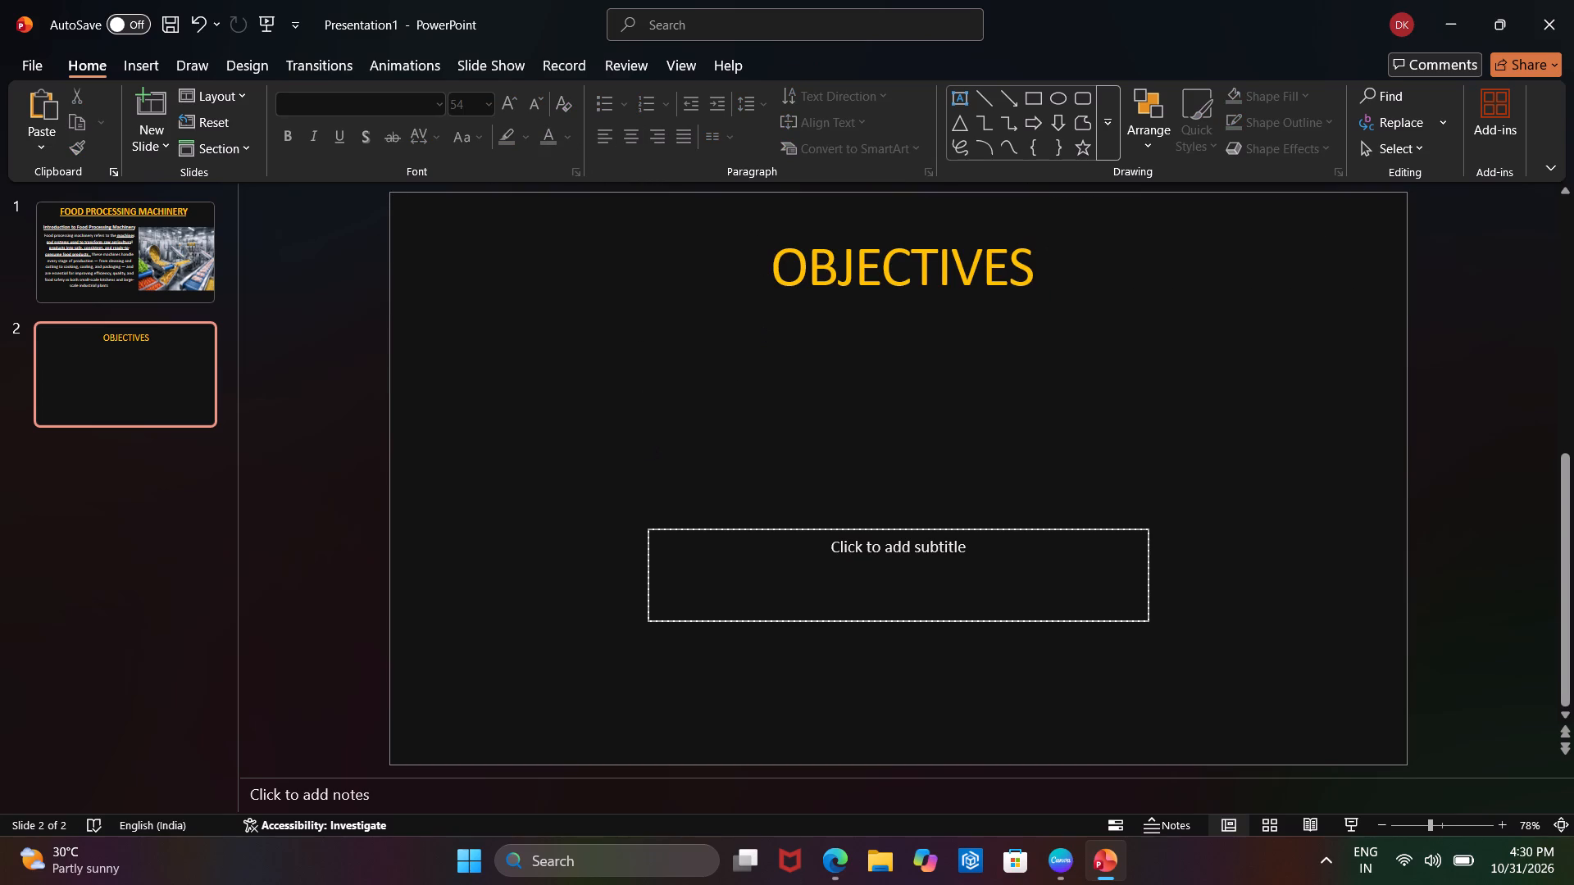
Make the OBJECTIVES title text bold.
drag(774, 254, 1026, 269)
double_click(1038, 269)
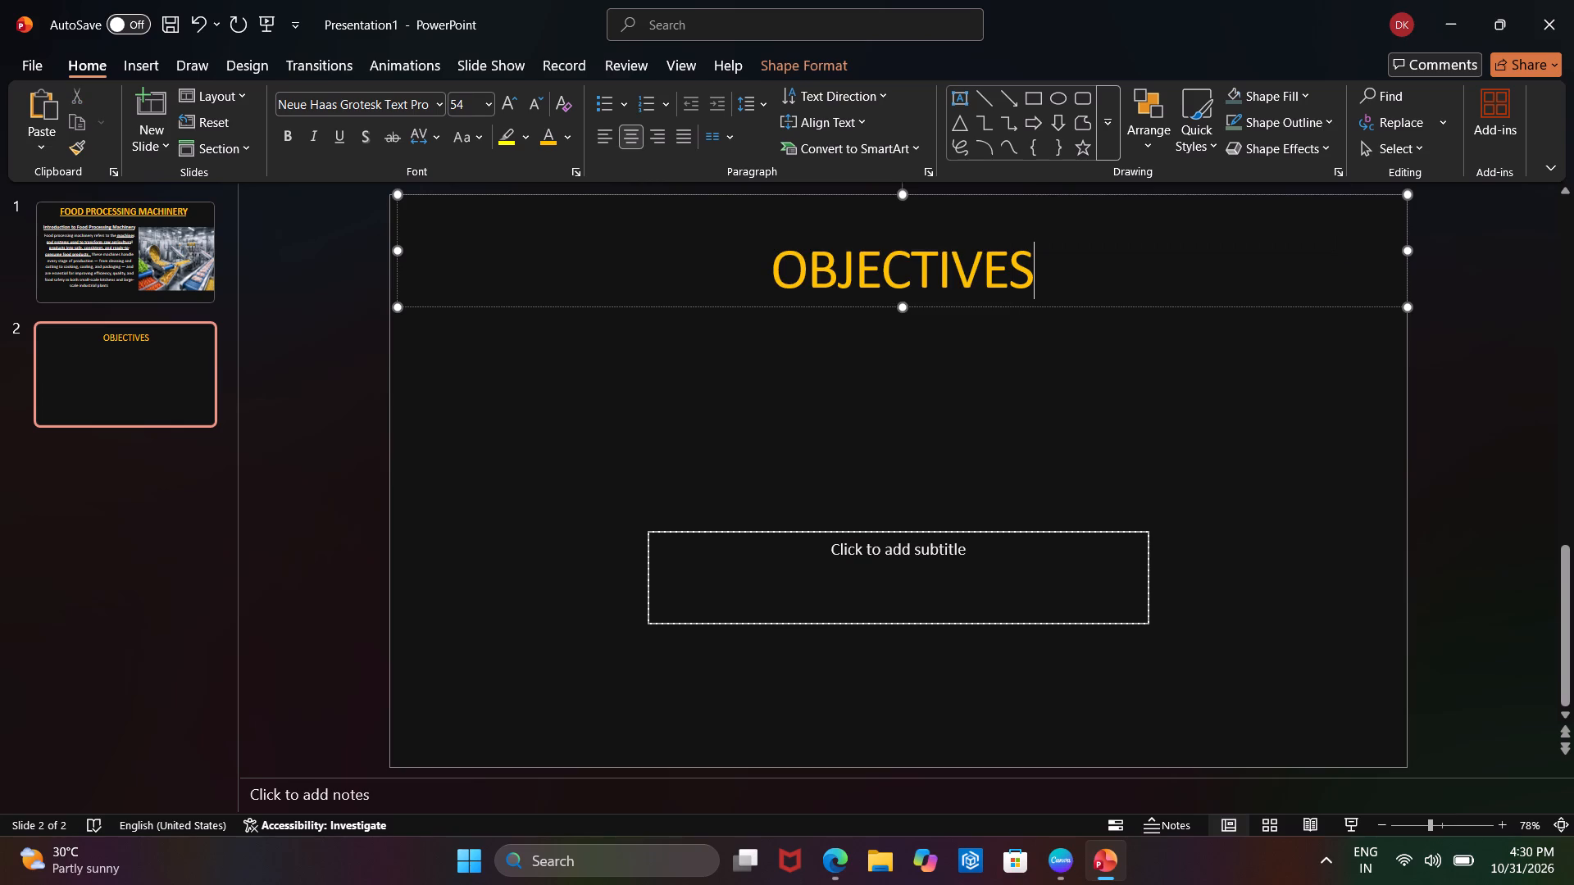
drag(767, 273, 852, 270)
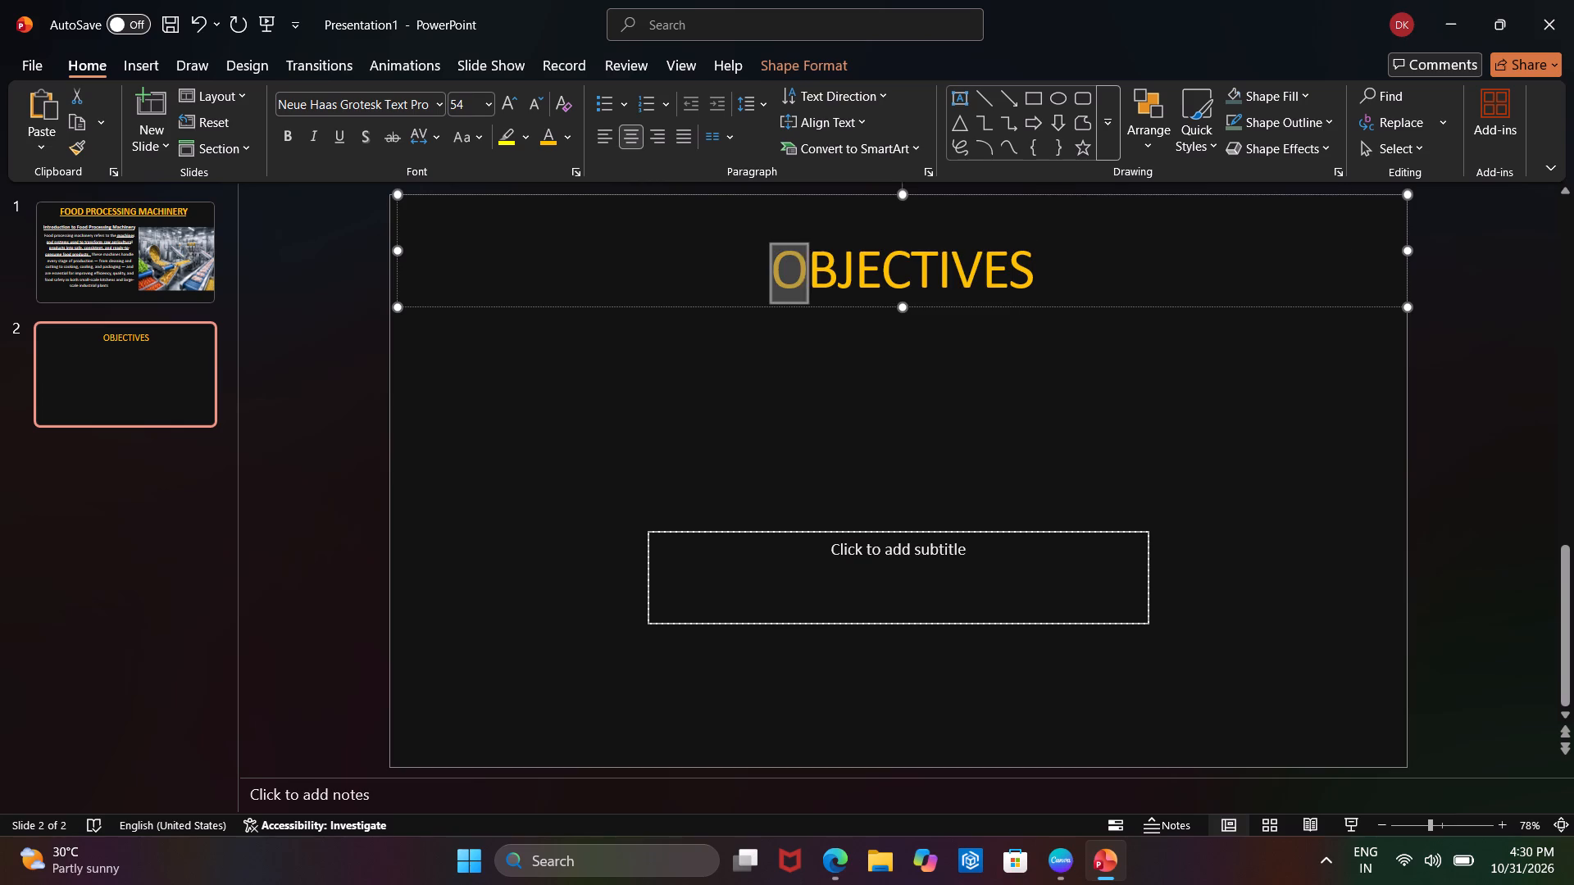
drag(852, 270, 1053, 270)
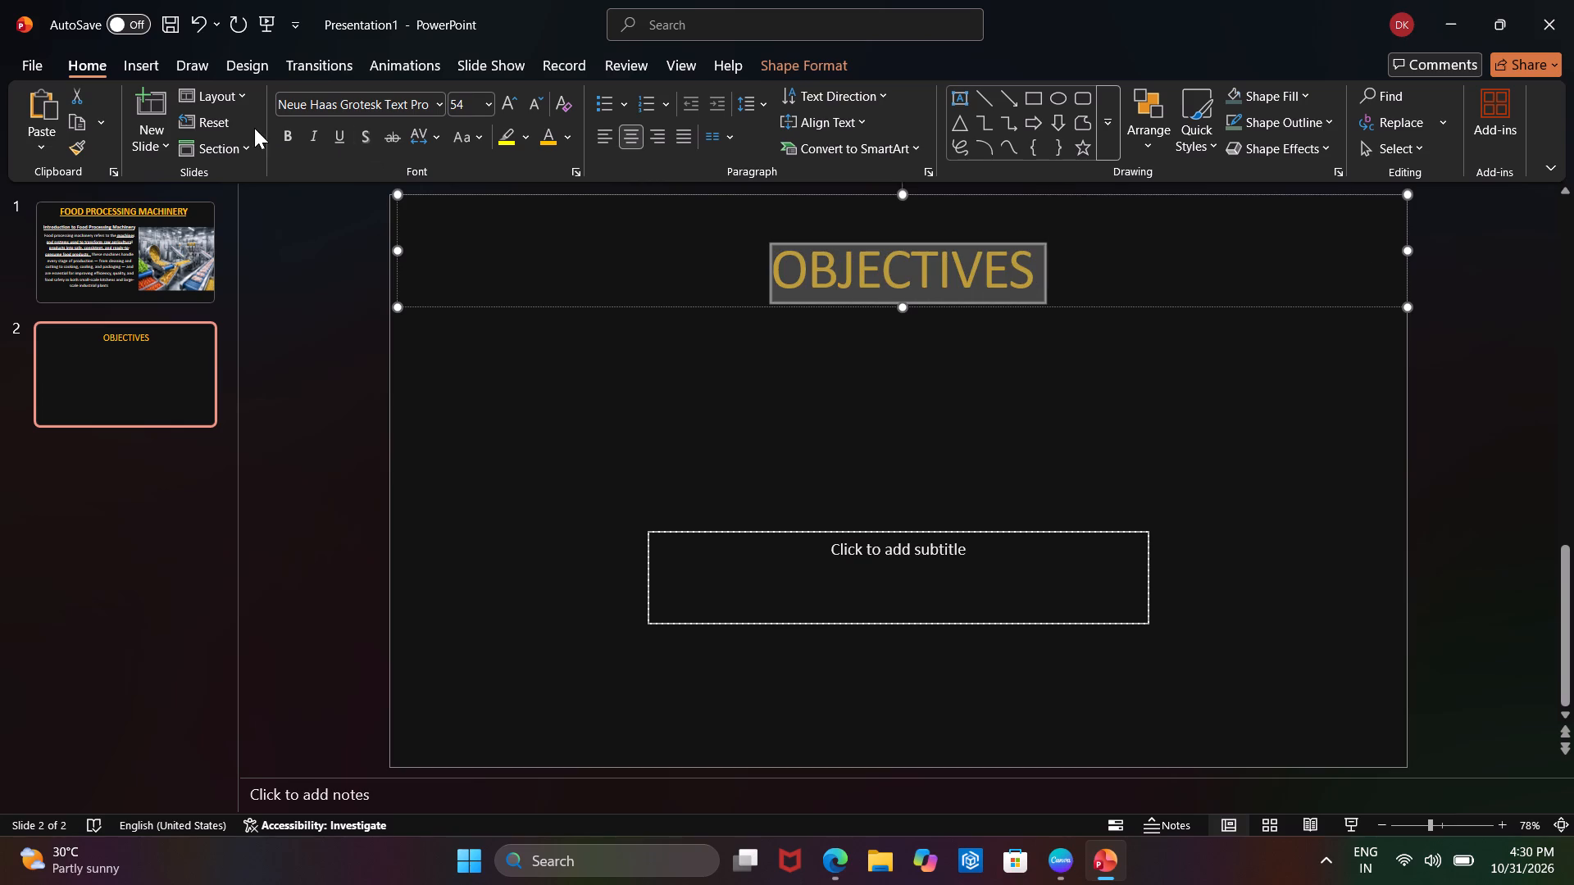
click(284, 134)
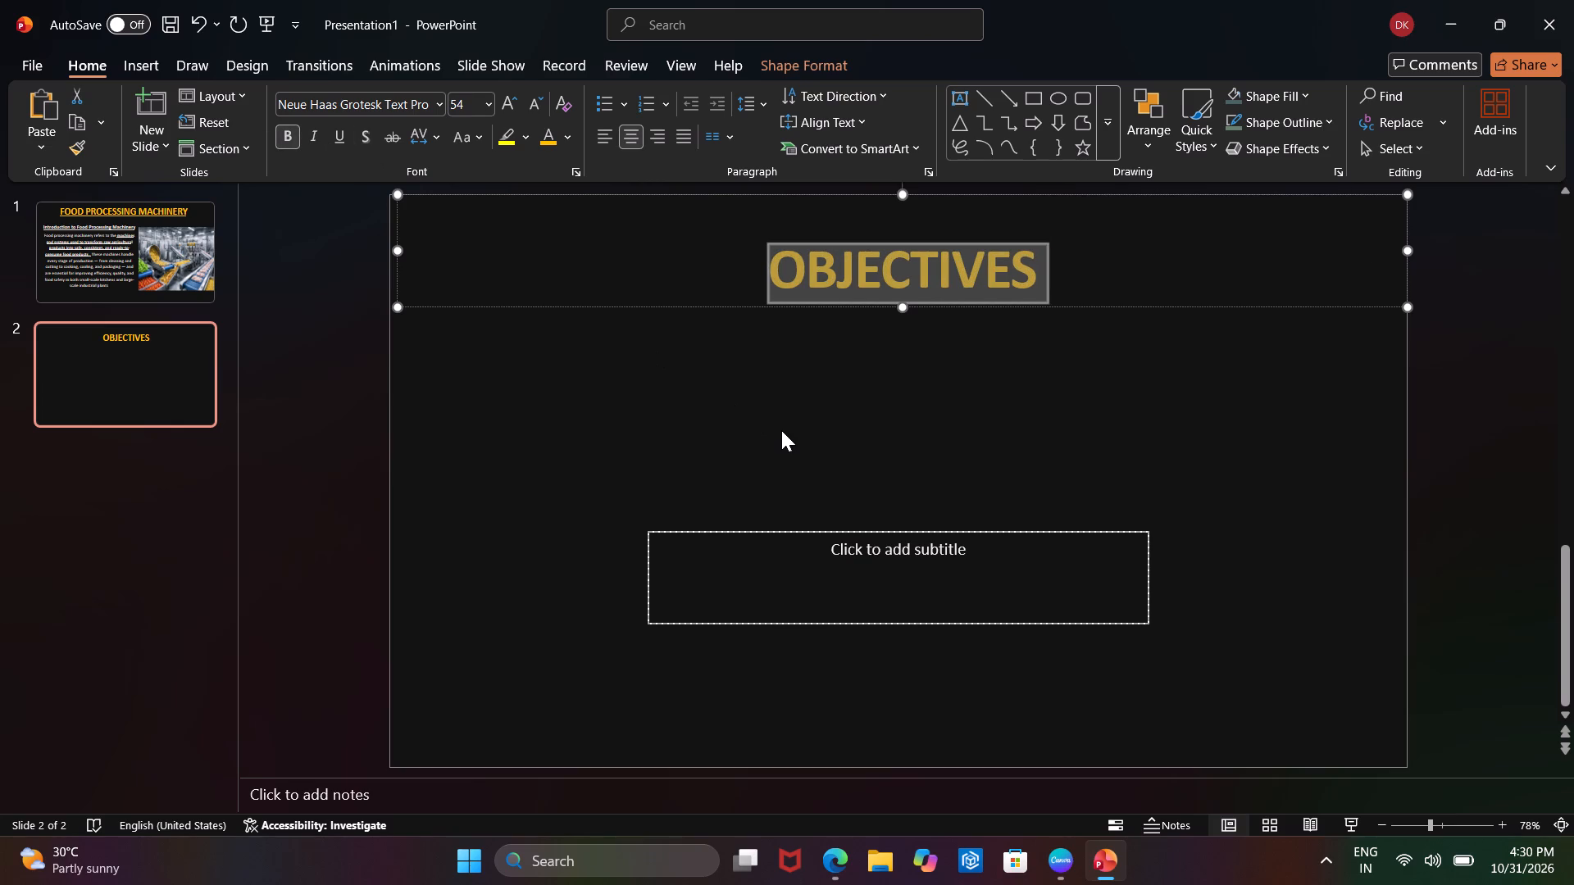
click(780, 416)
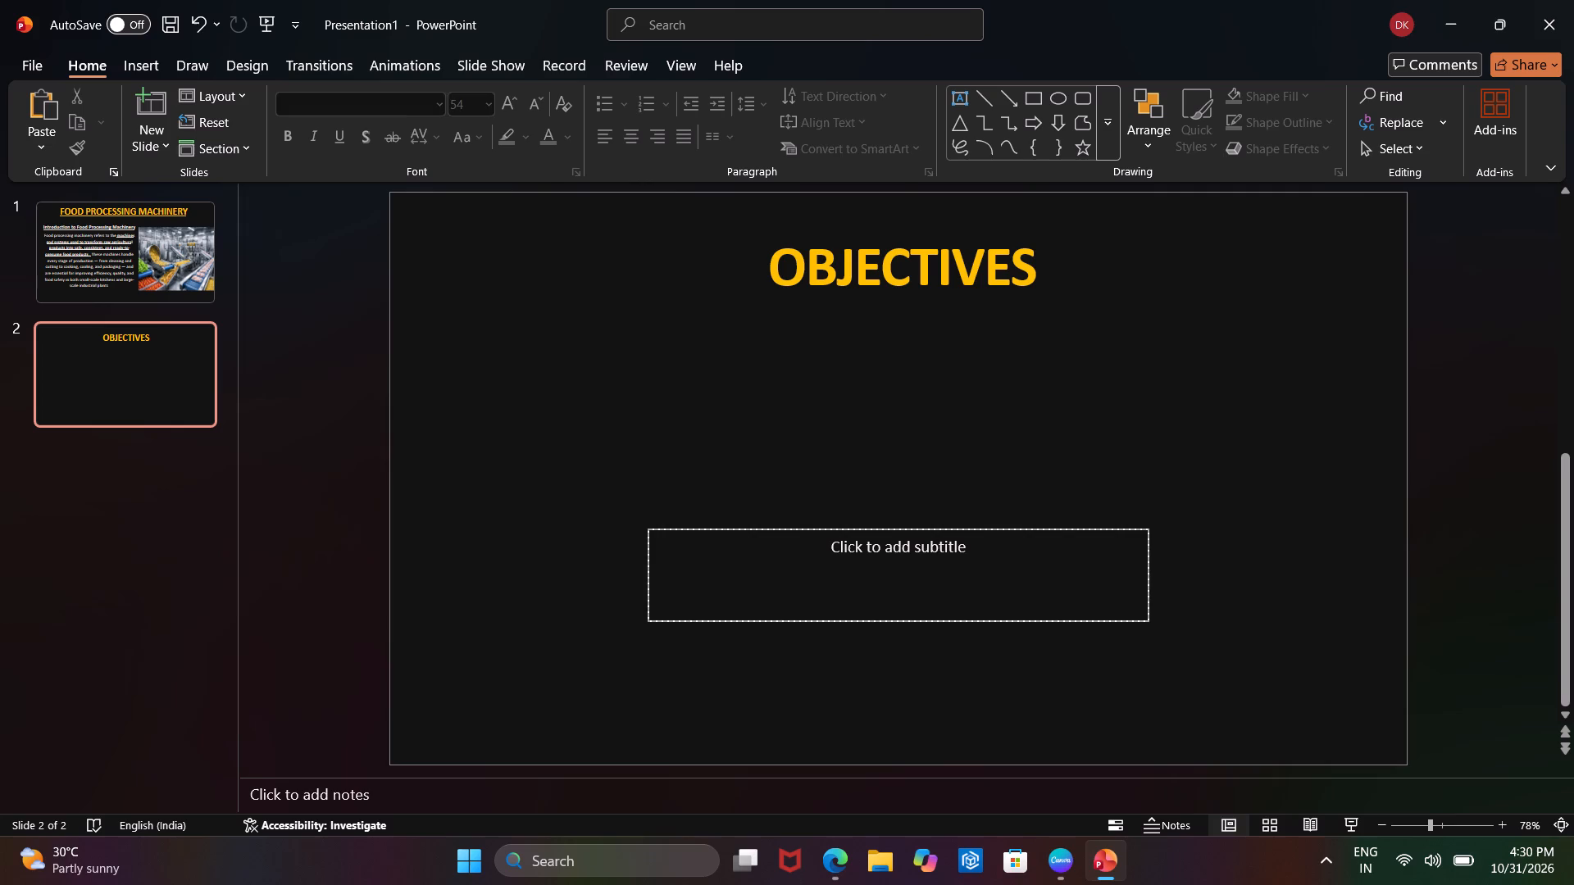
Move and enlarge the subtitle placeholder so it fills nearly the whole slide area below the OBJECTIVES title.
click(839, 602)
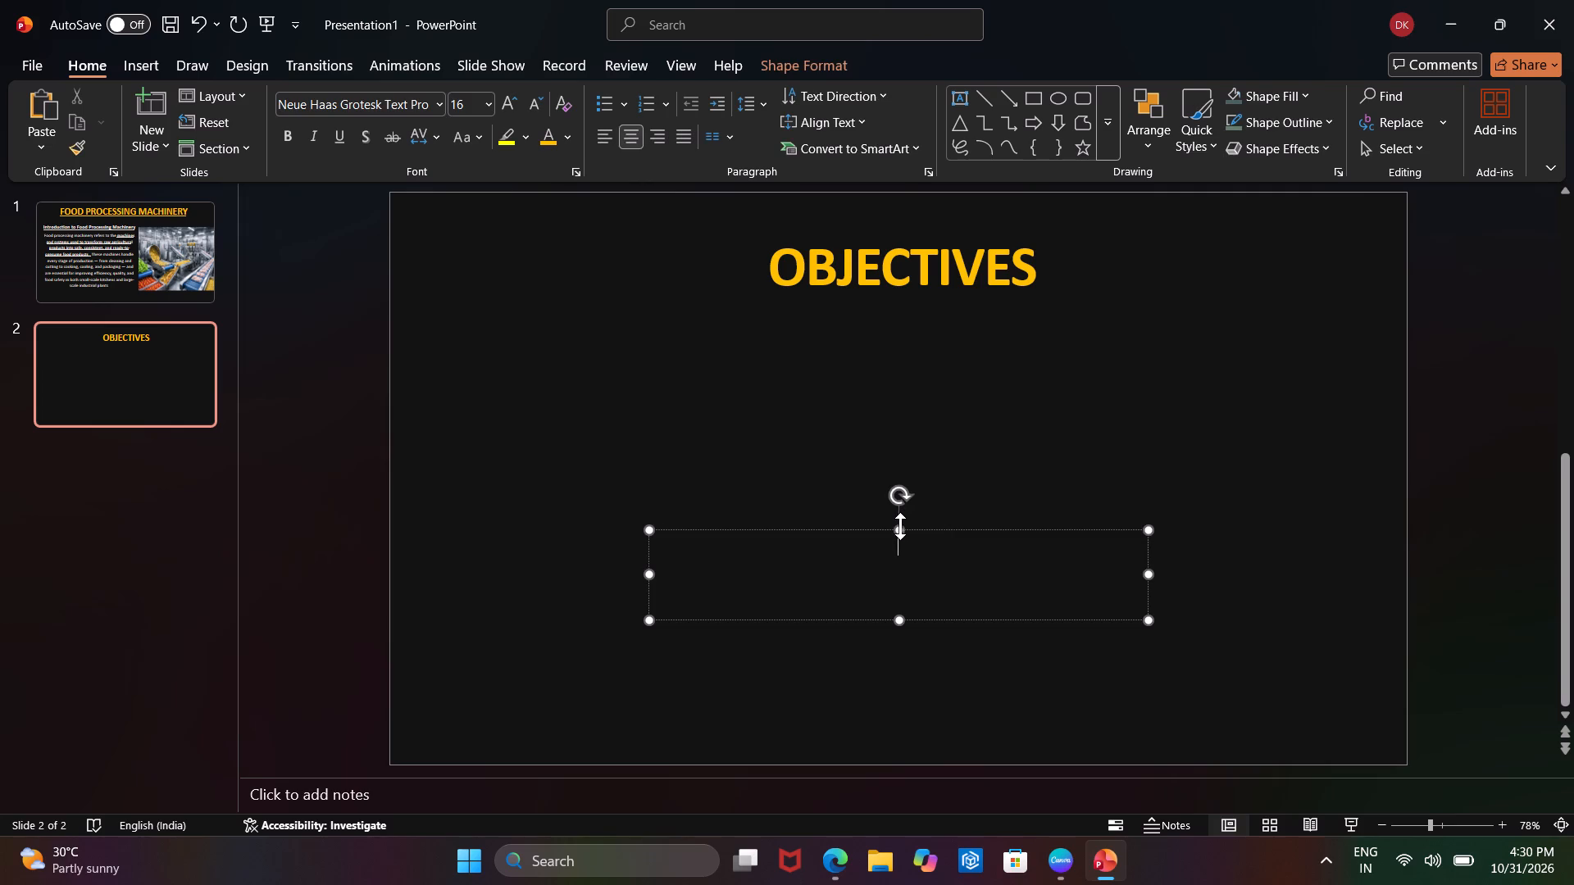
drag(900, 526, 898, 330)
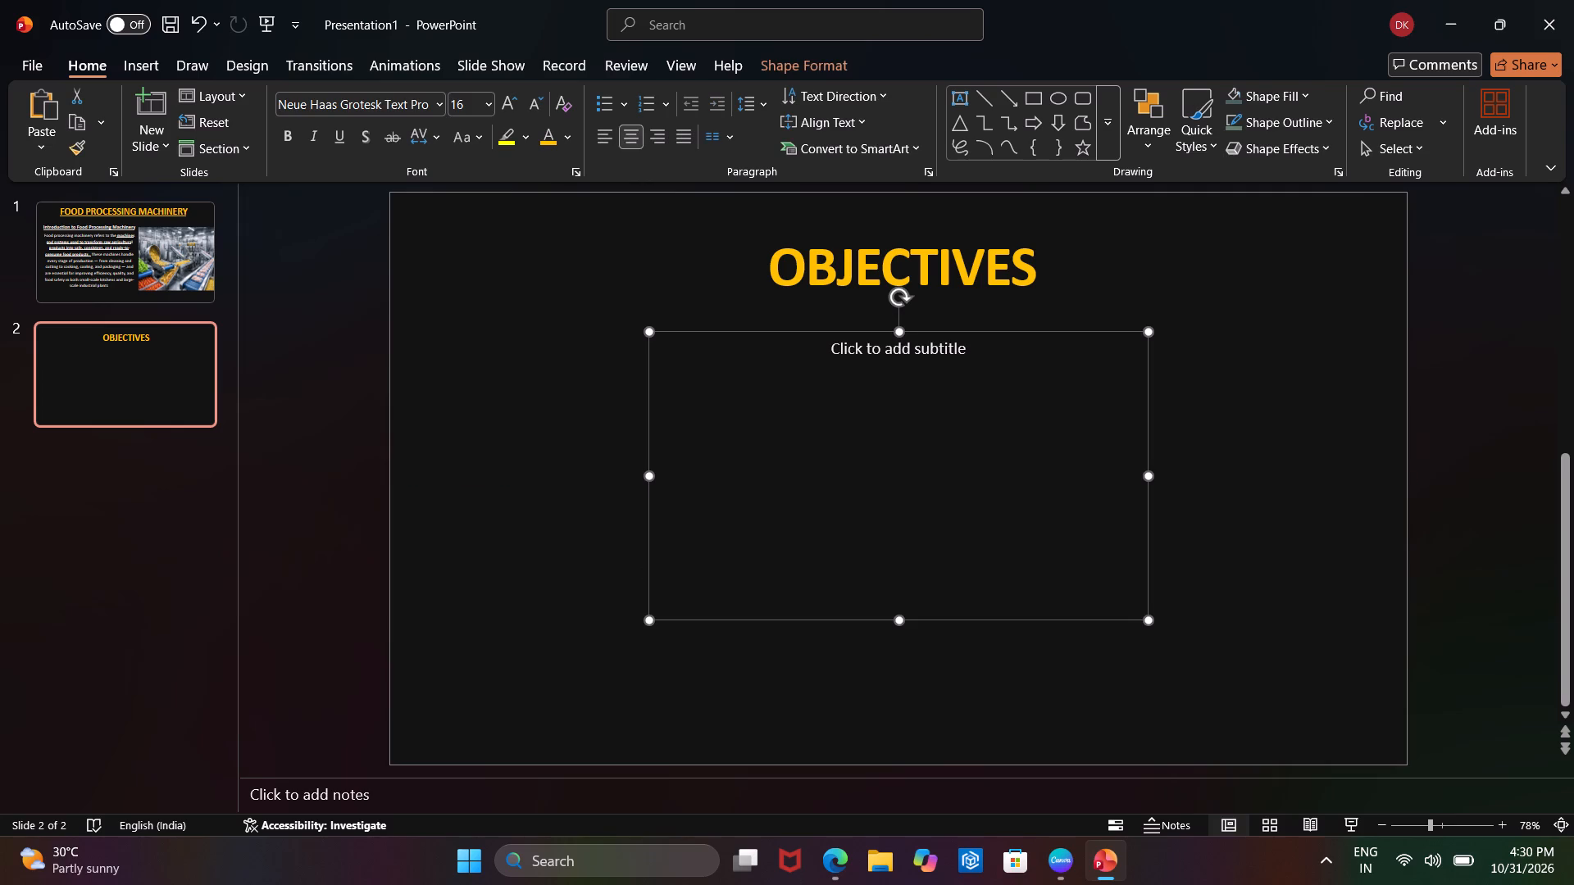
drag(642, 467, 460, 465)
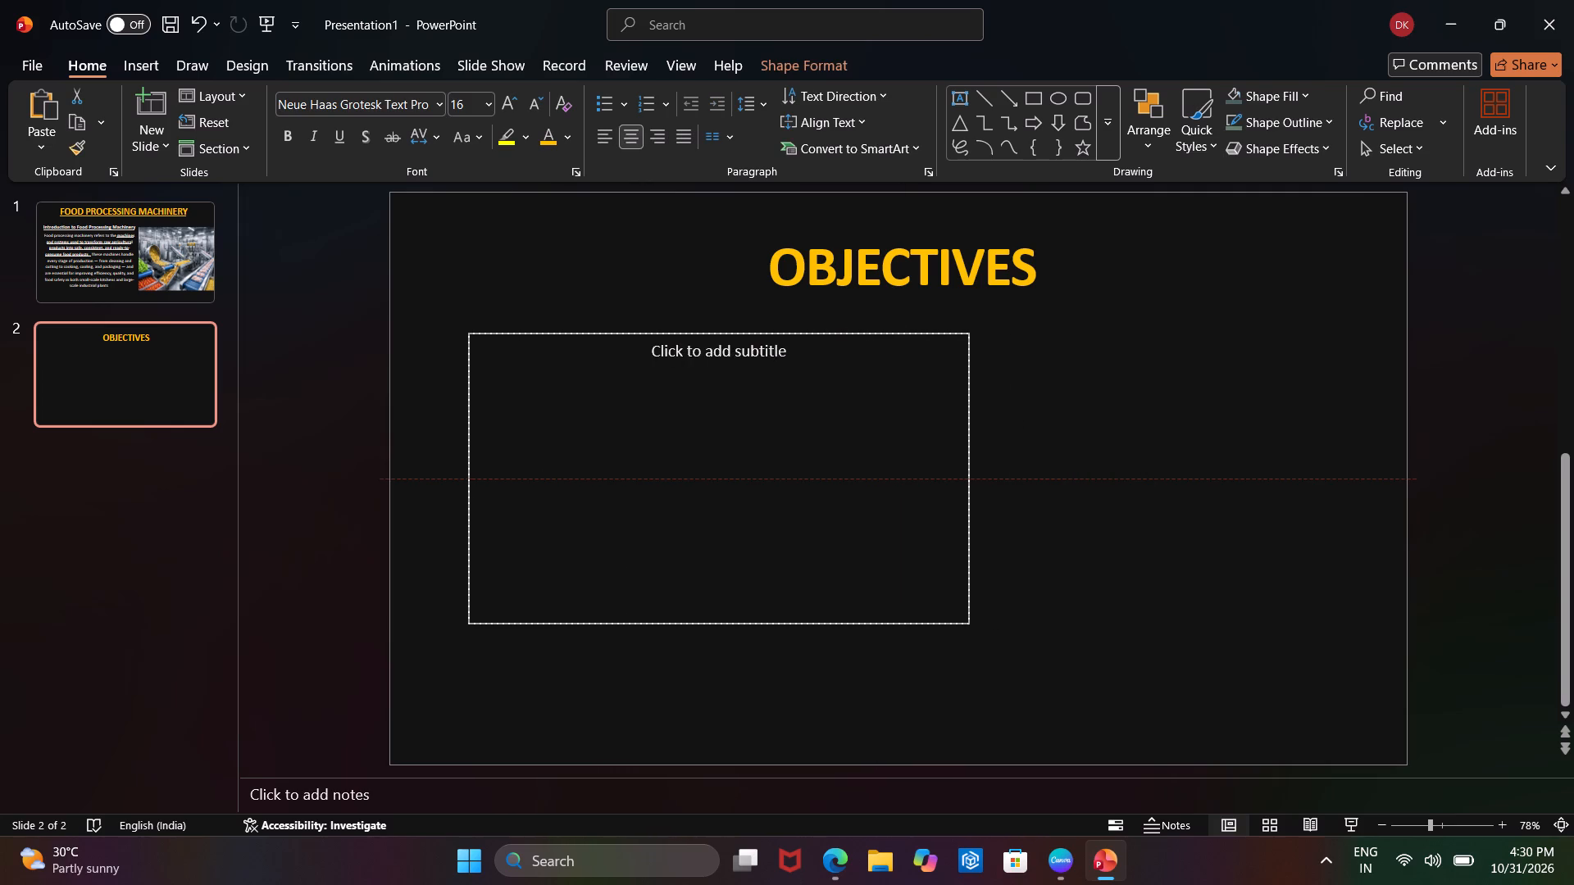
drag(460, 465, 412, 465)
drag(917, 475, 1058, 480)
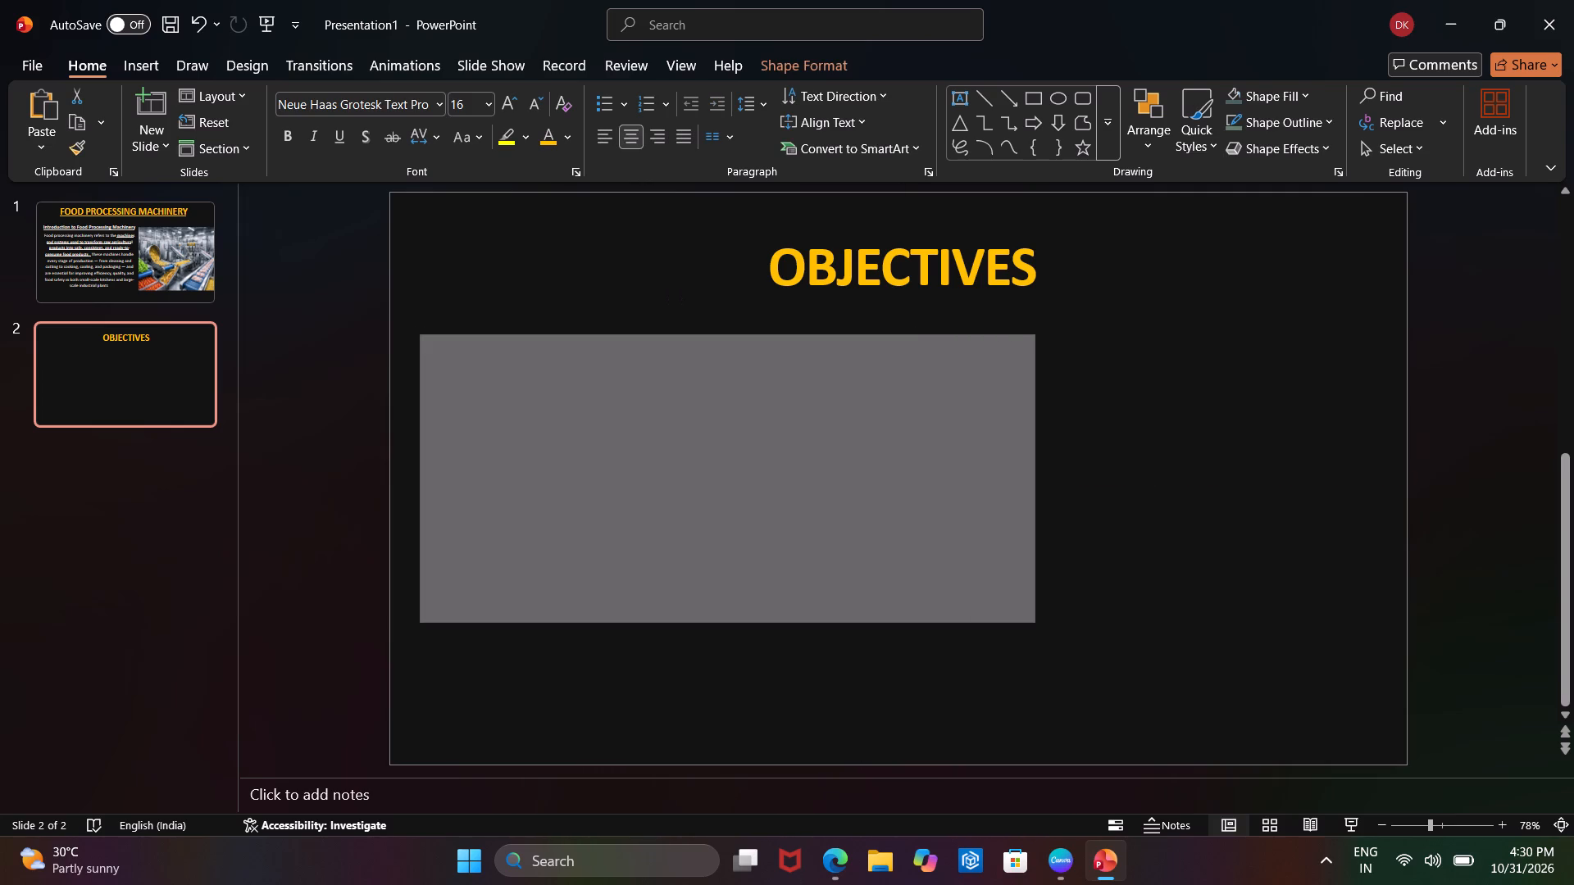
drag(1058, 480, 1395, 485)
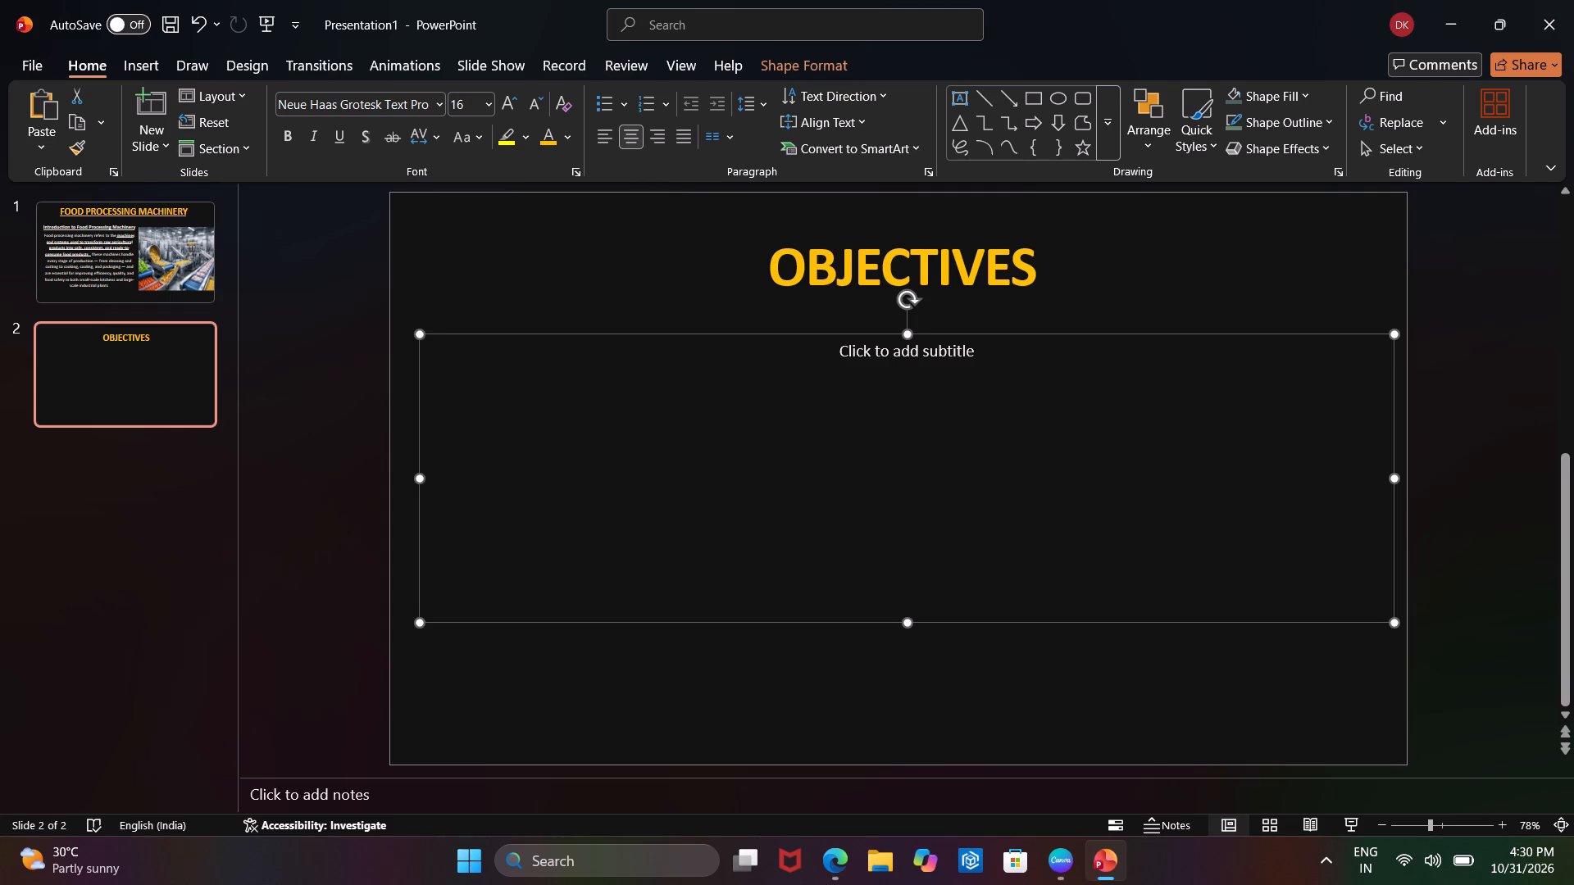
drag(909, 624, 914, 754)
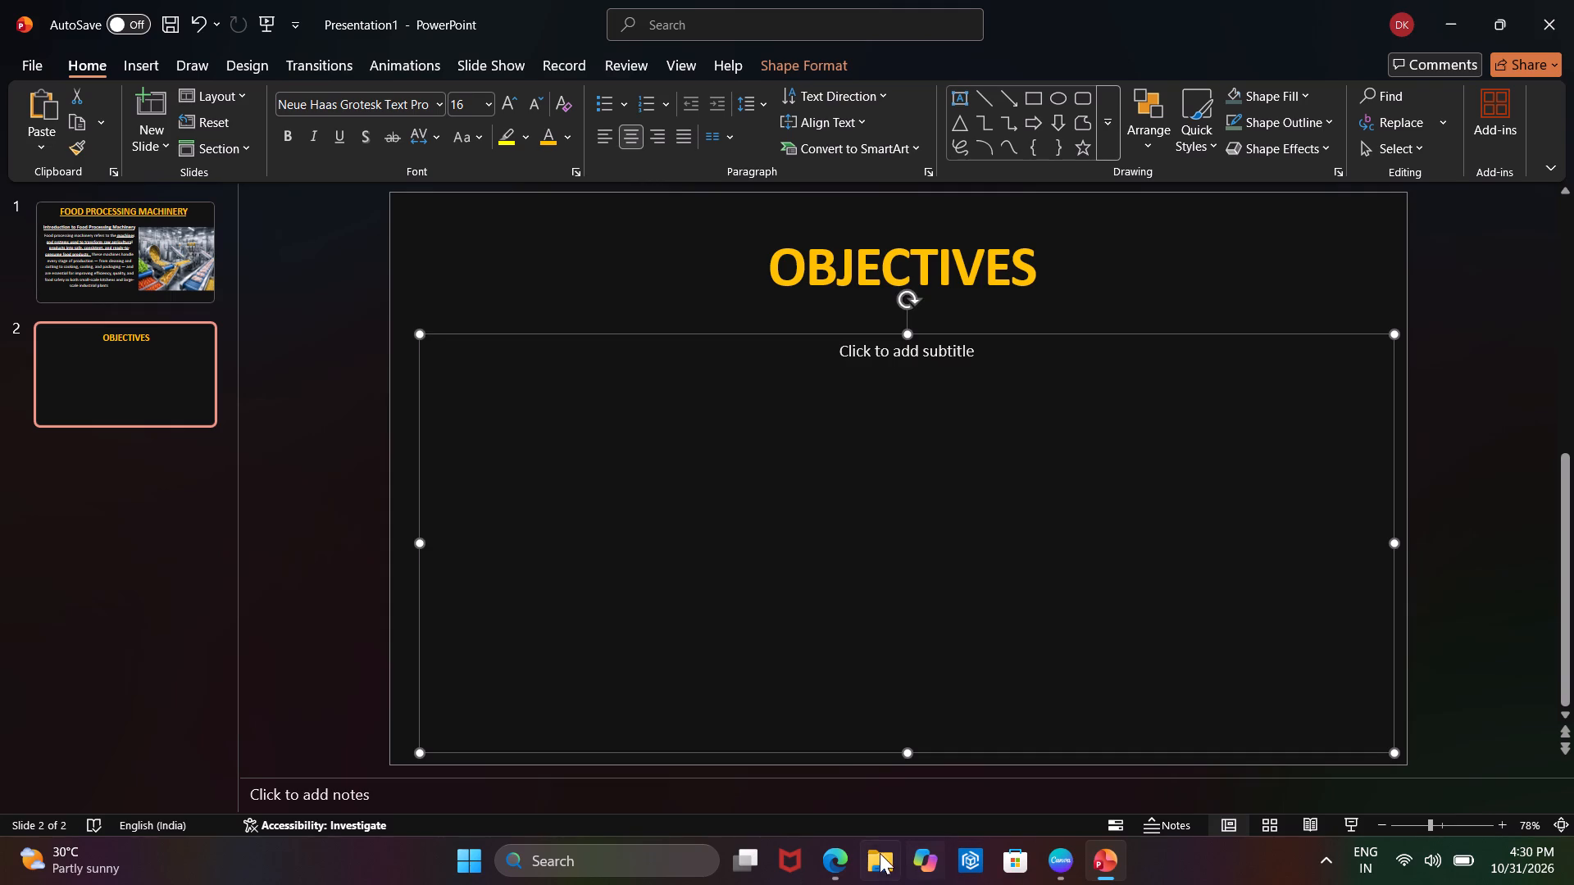
Switch to Edge, close the image preview, and search for OBJECTIVES OF Food Processing Machinery, showing all result types instead of images.
click(846, 854)
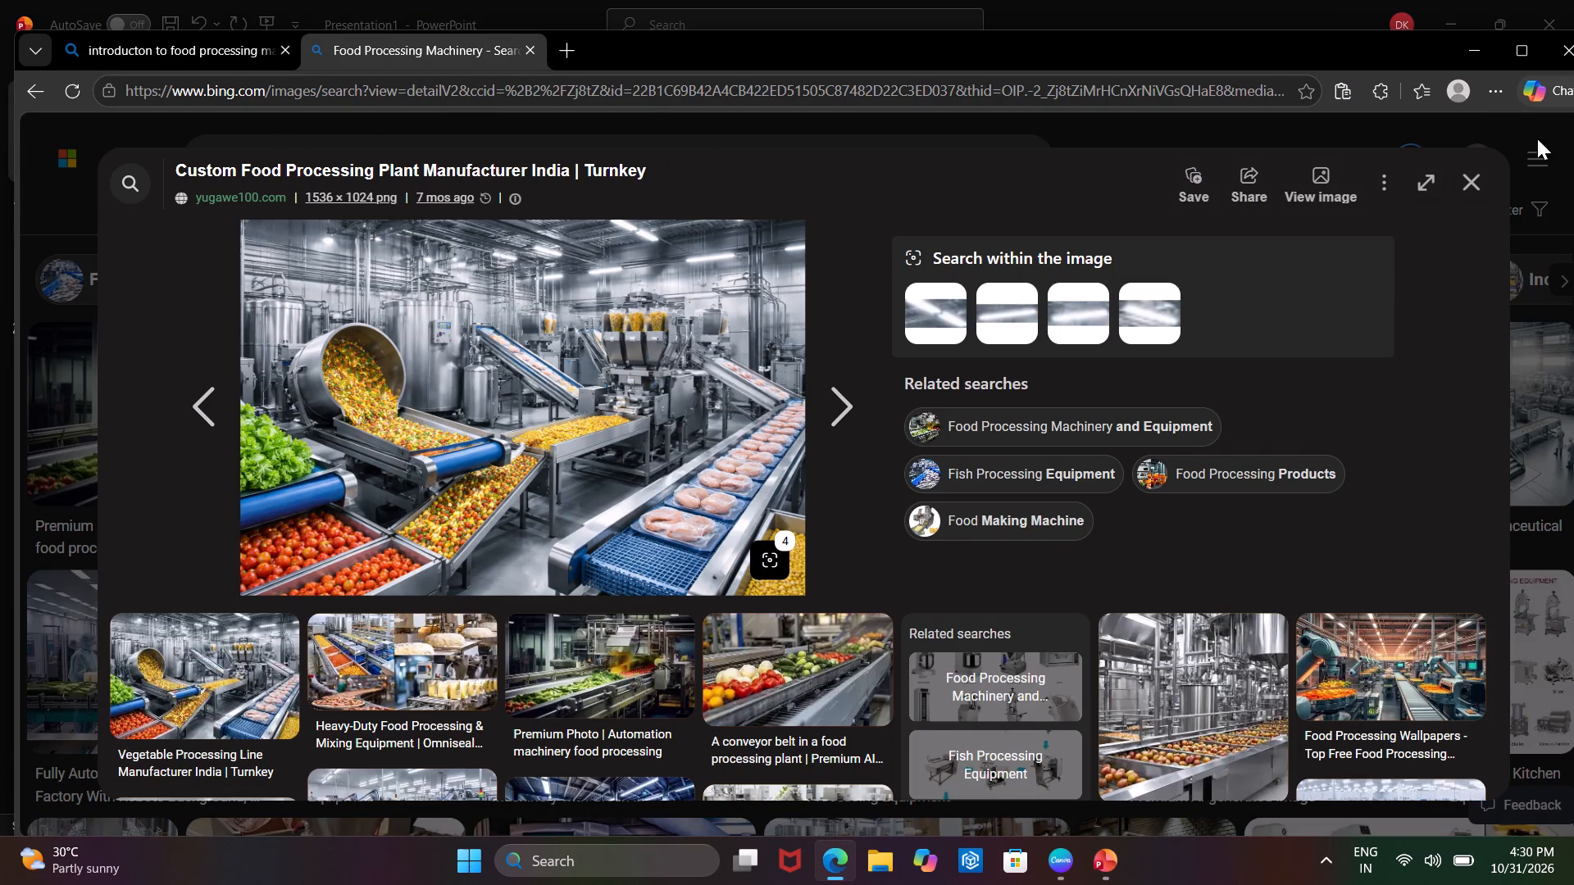
click(1465, 184)
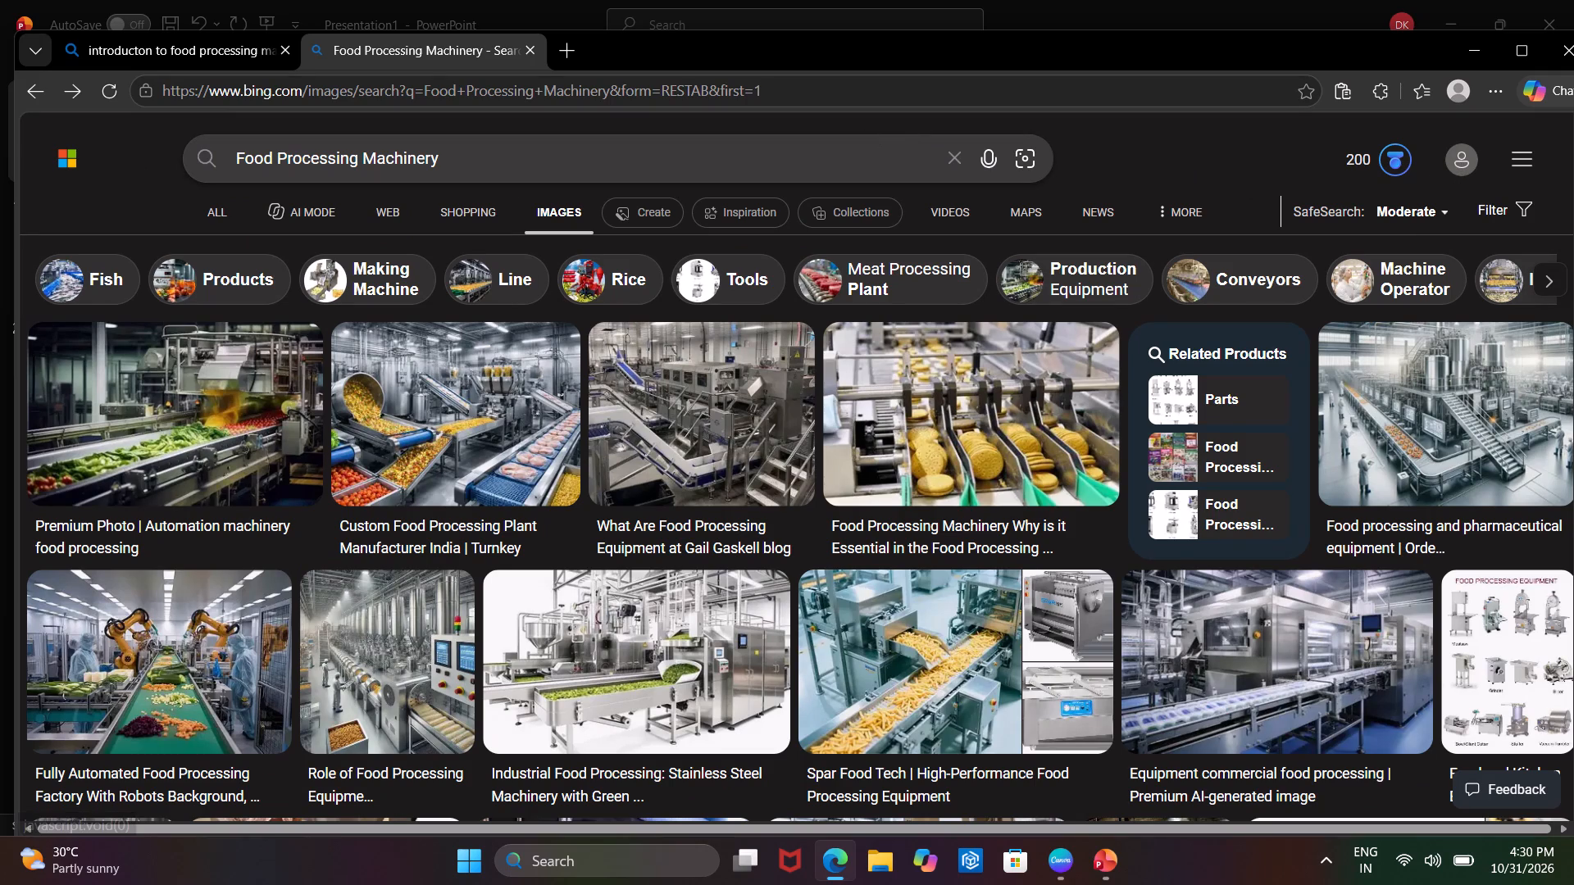
click(782, 156)
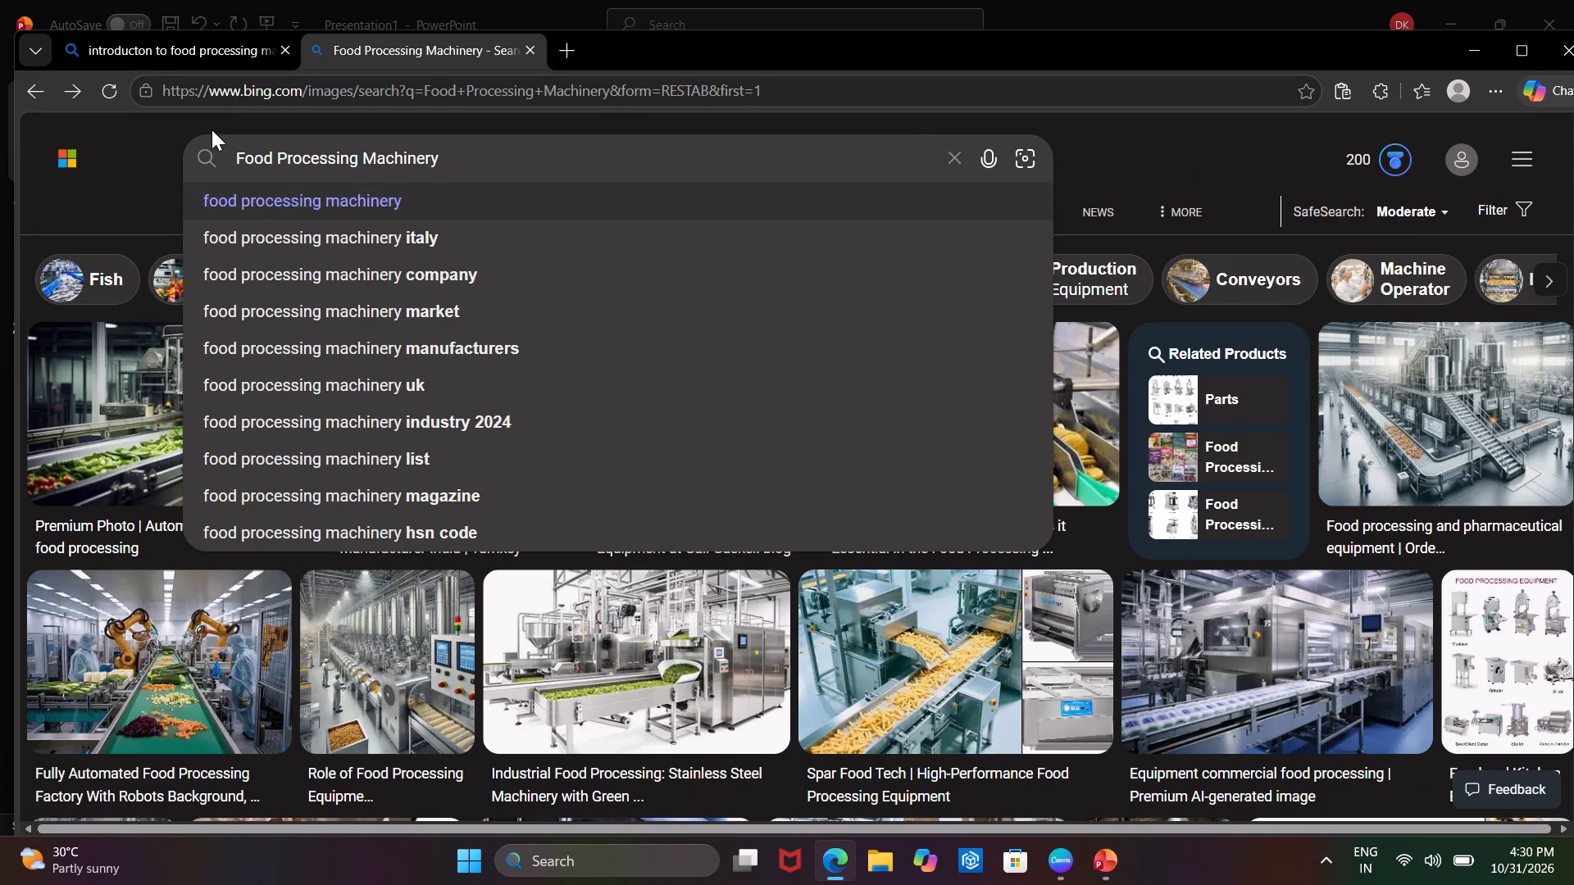
click(230, 152)
key(o)
text(BJECTIVES)
key(space)
text(OF)
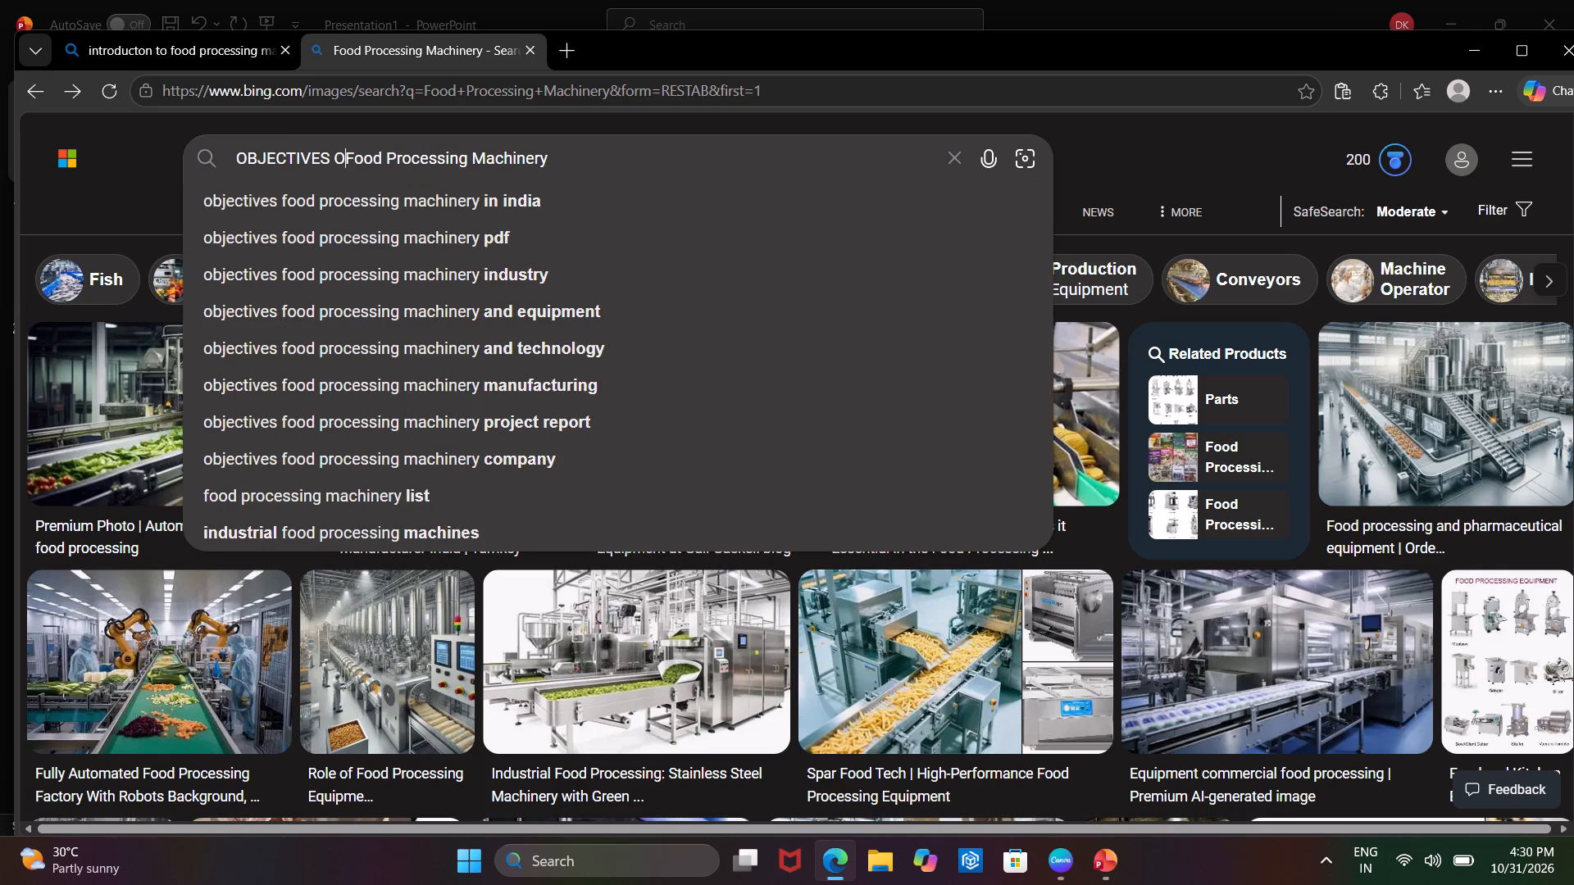
key(space)
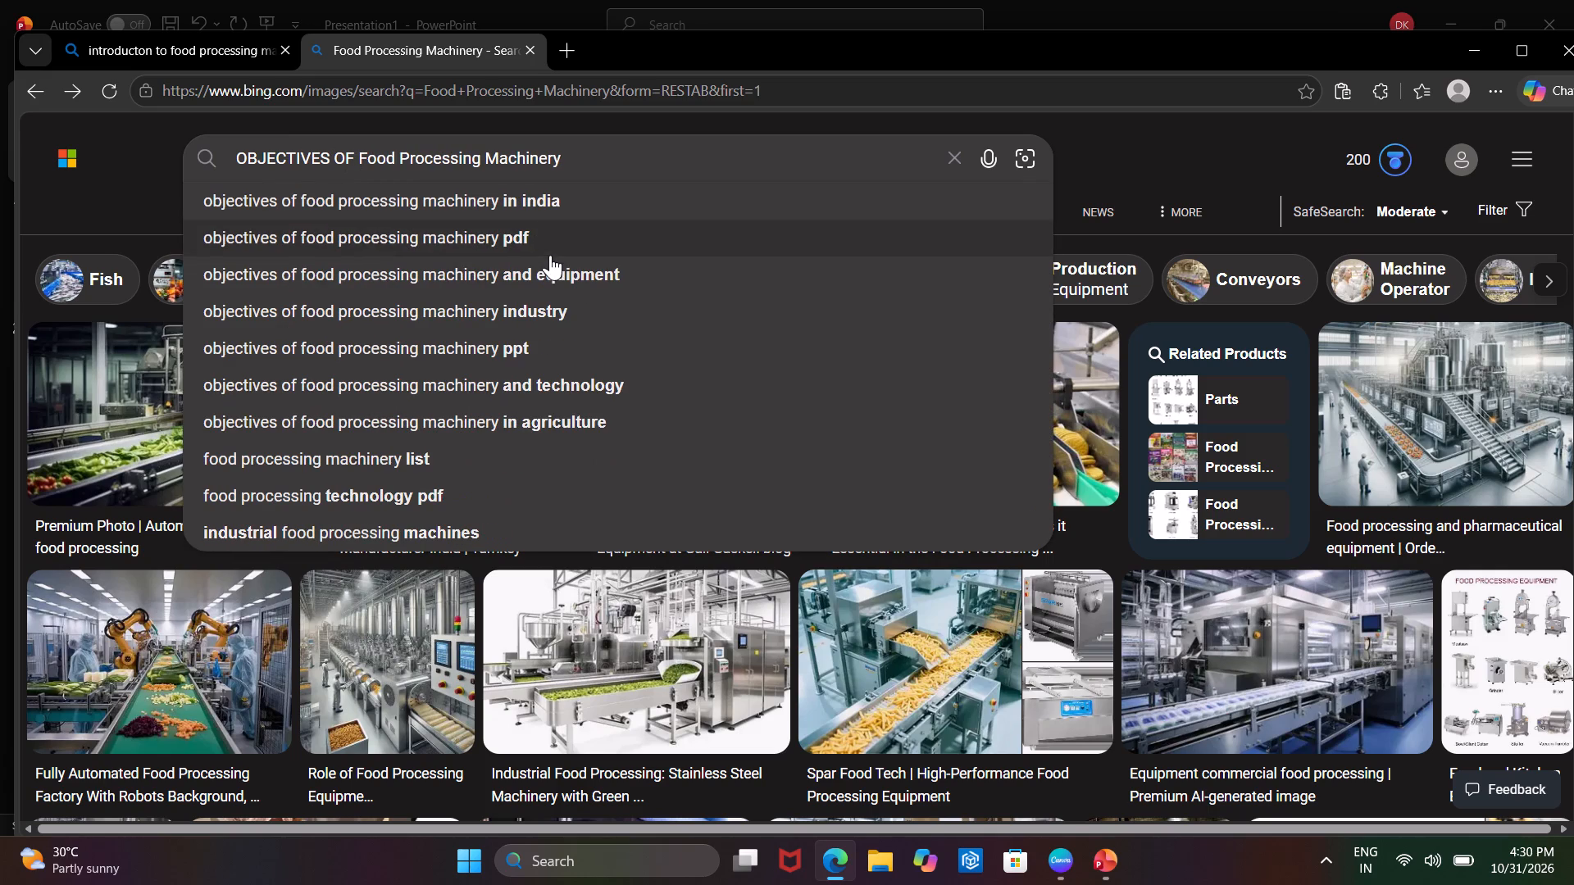
key(Return)
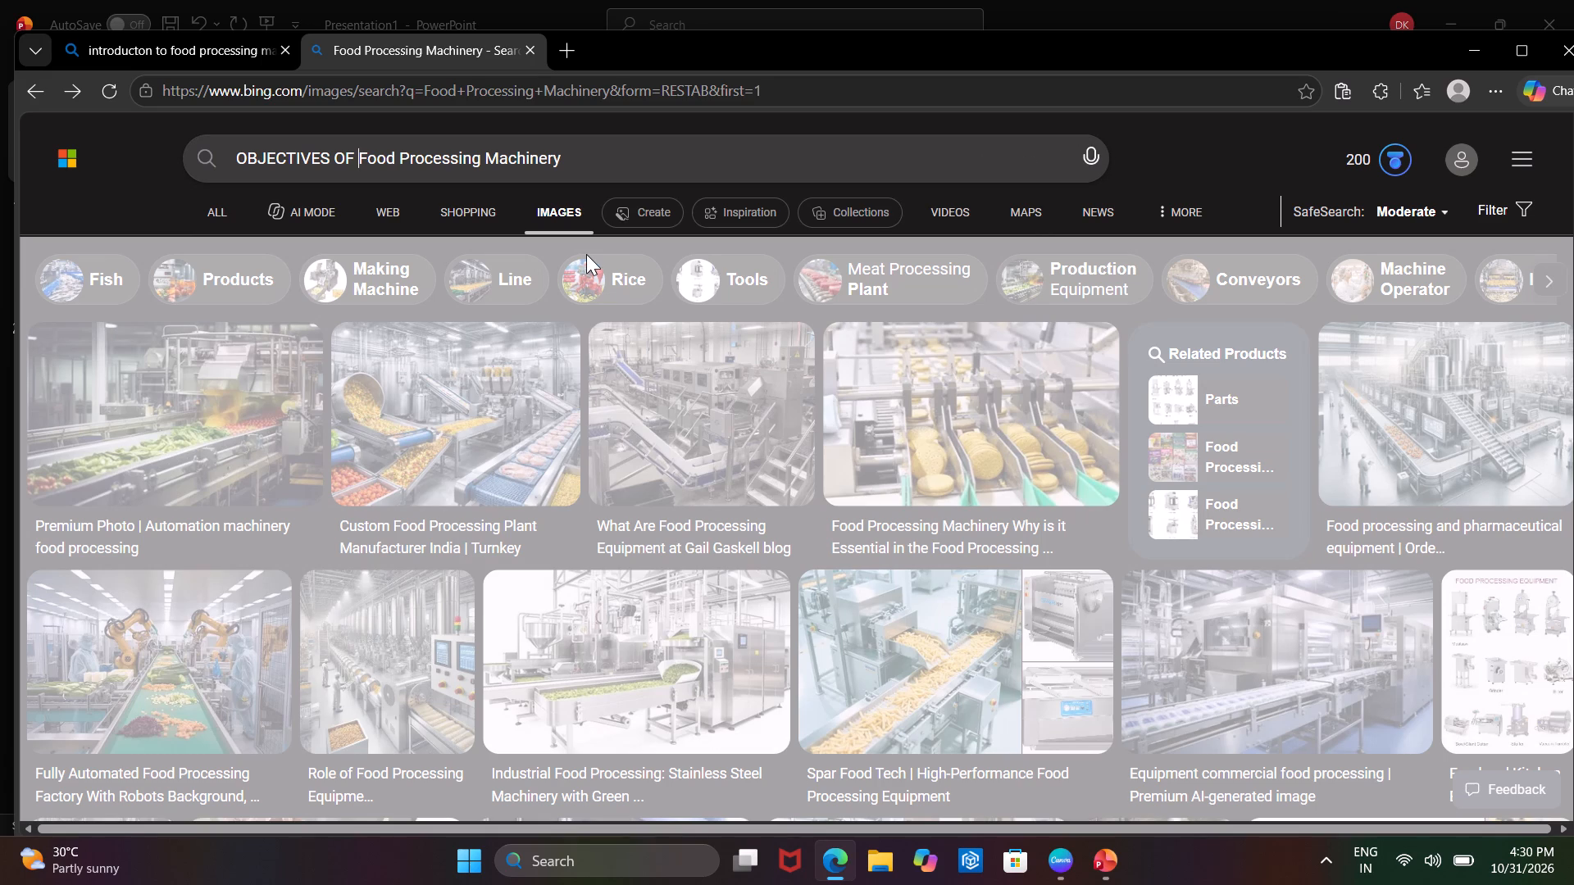
click(211, 206)
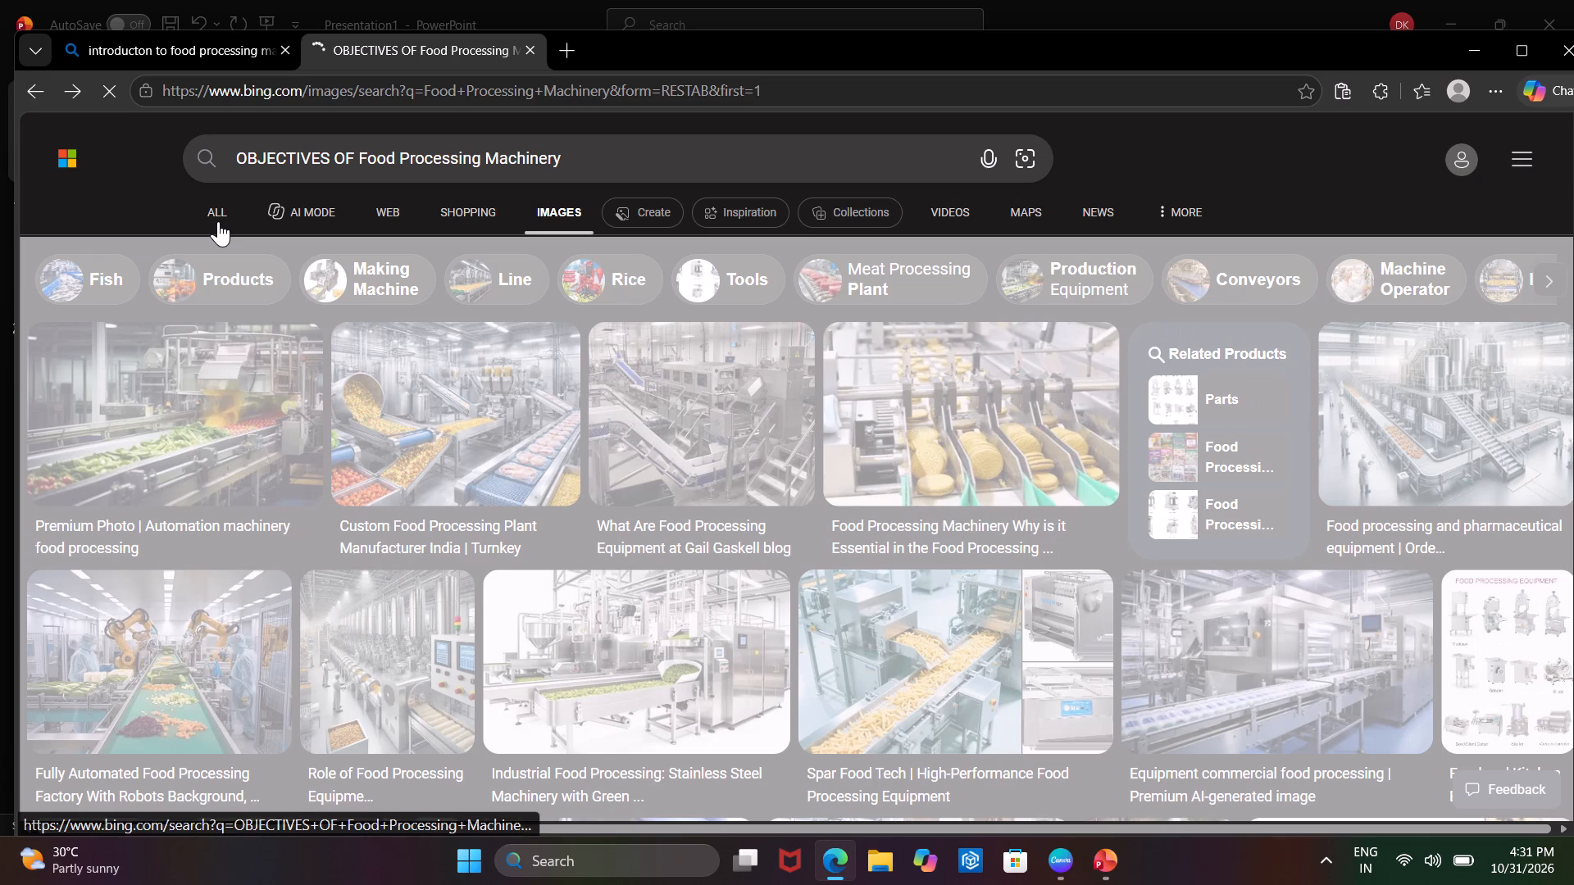
click(218, 221)
click(216, 212)
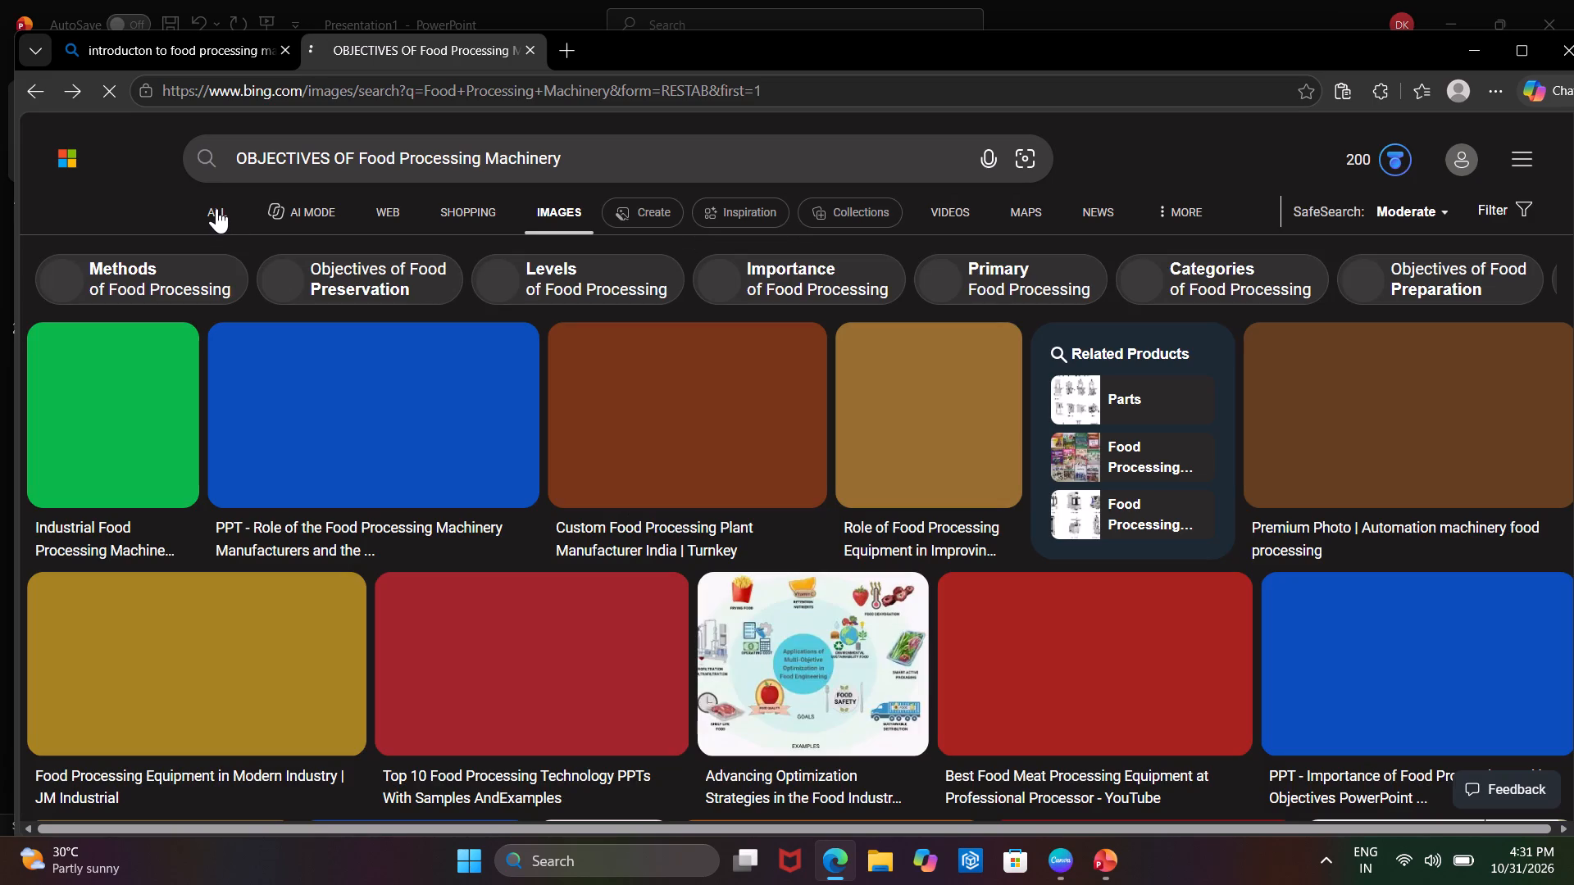
click(216, 208)
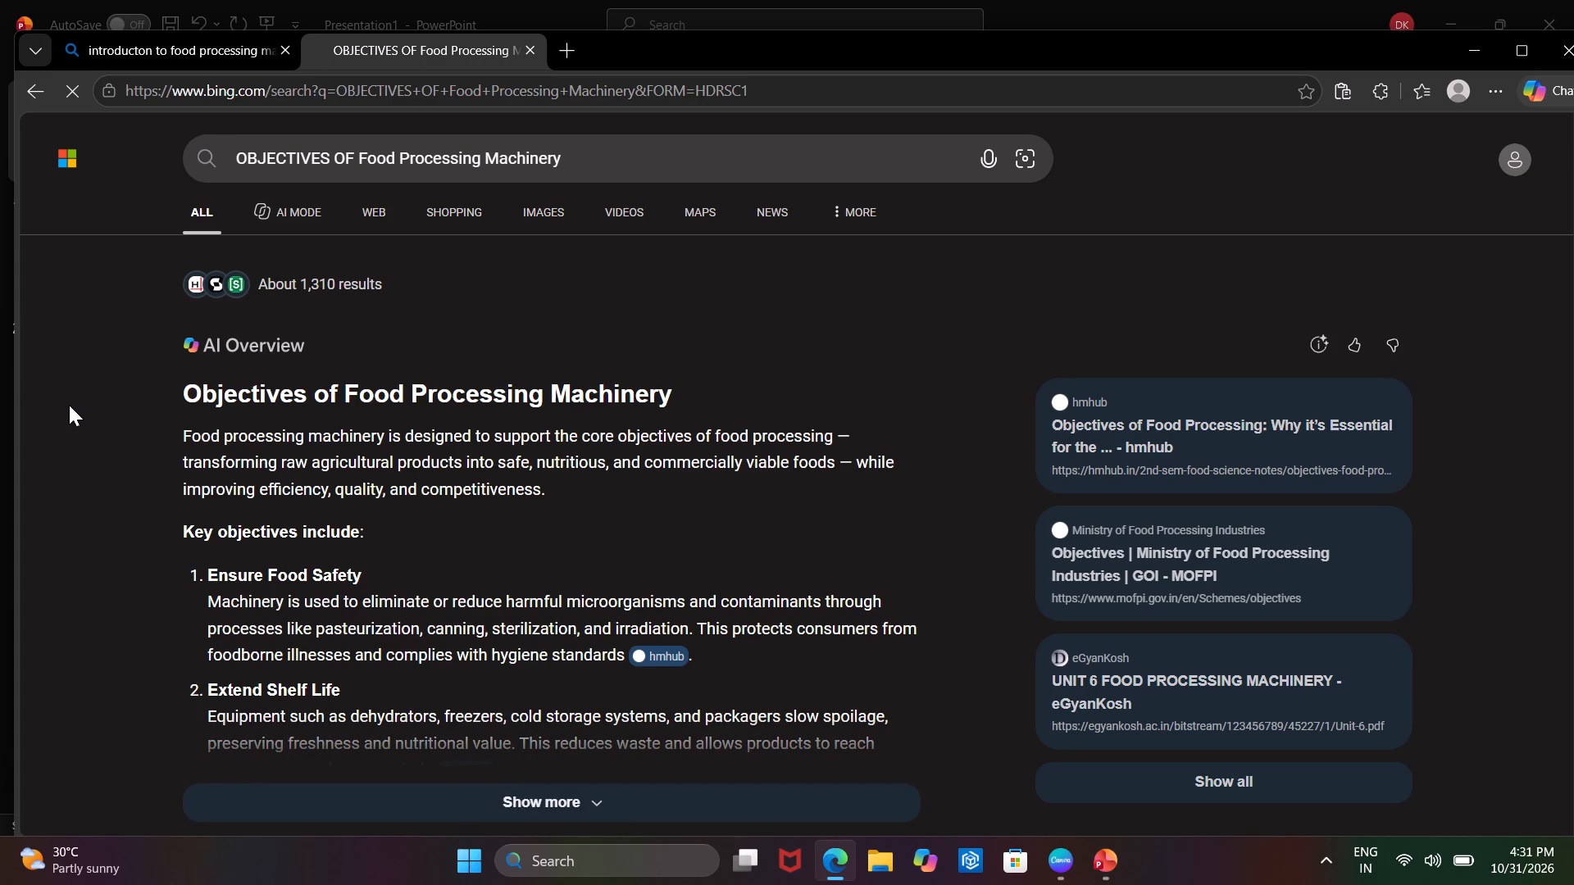
Expand the AI Overview on the objectives of food processing machinery and read through its key objectives and summary.
scroll(69, 405, up, 1)
scroll(69, 405, down, 1)
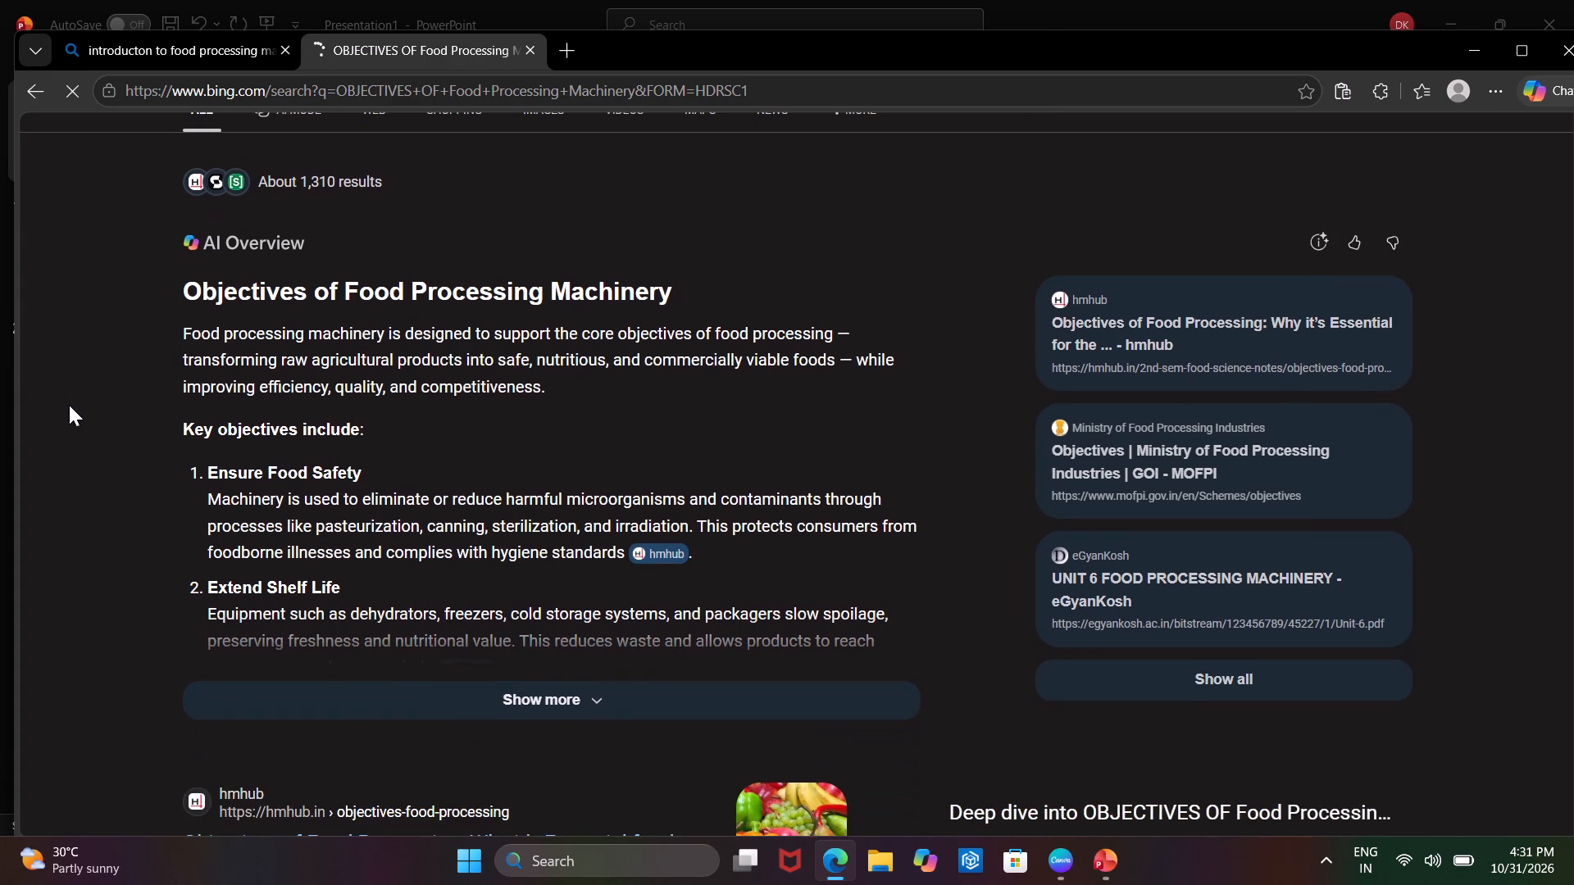
scroll(69, 405, down, 1)
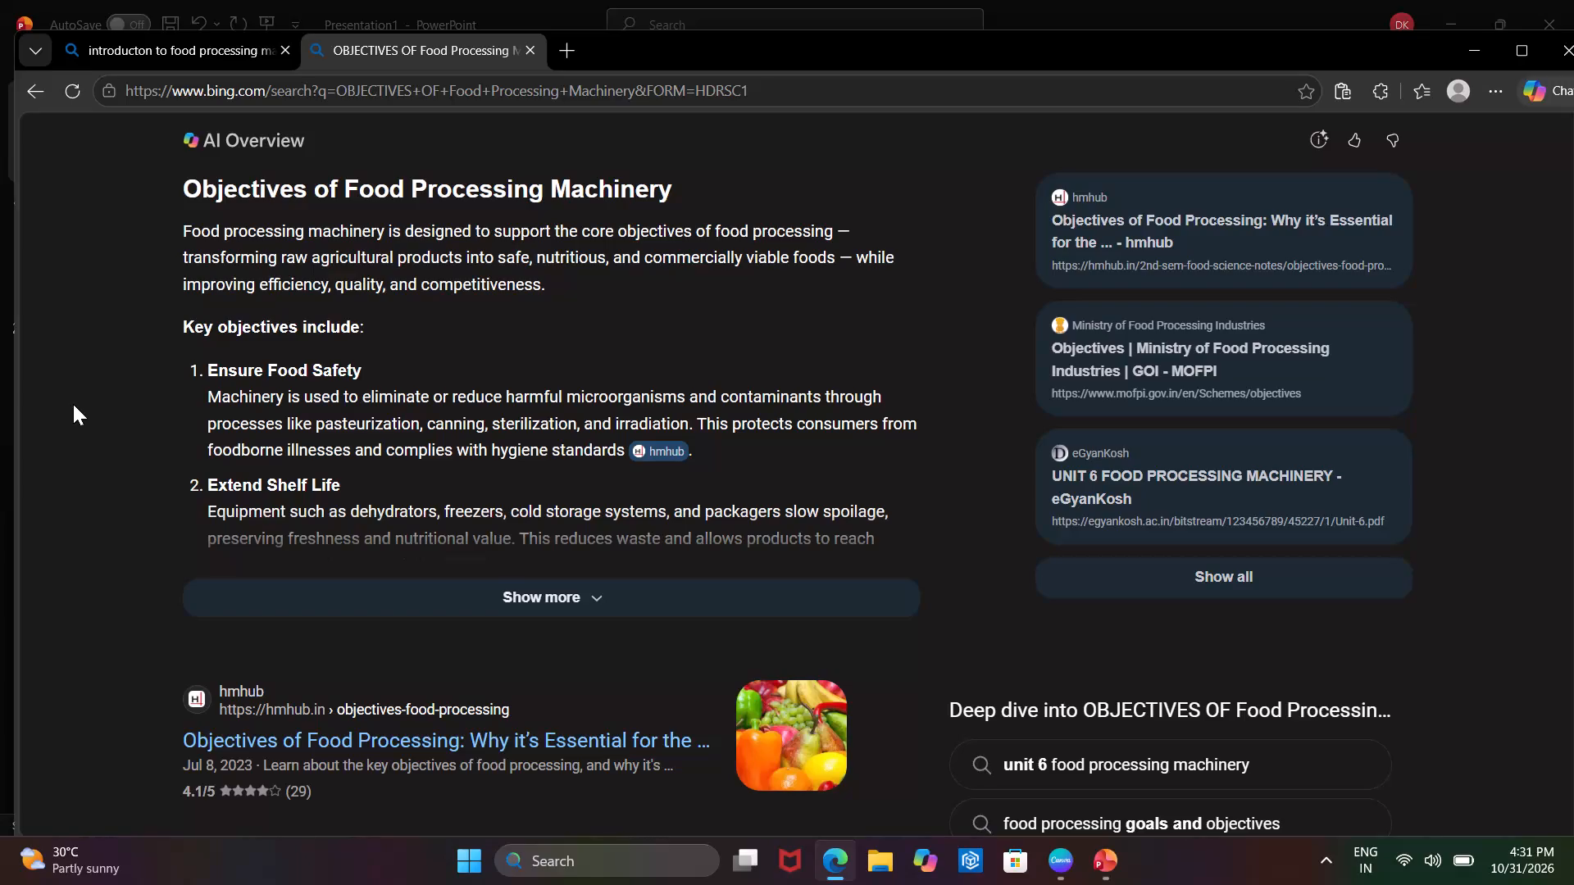
scroll(73, 404, down, 2)
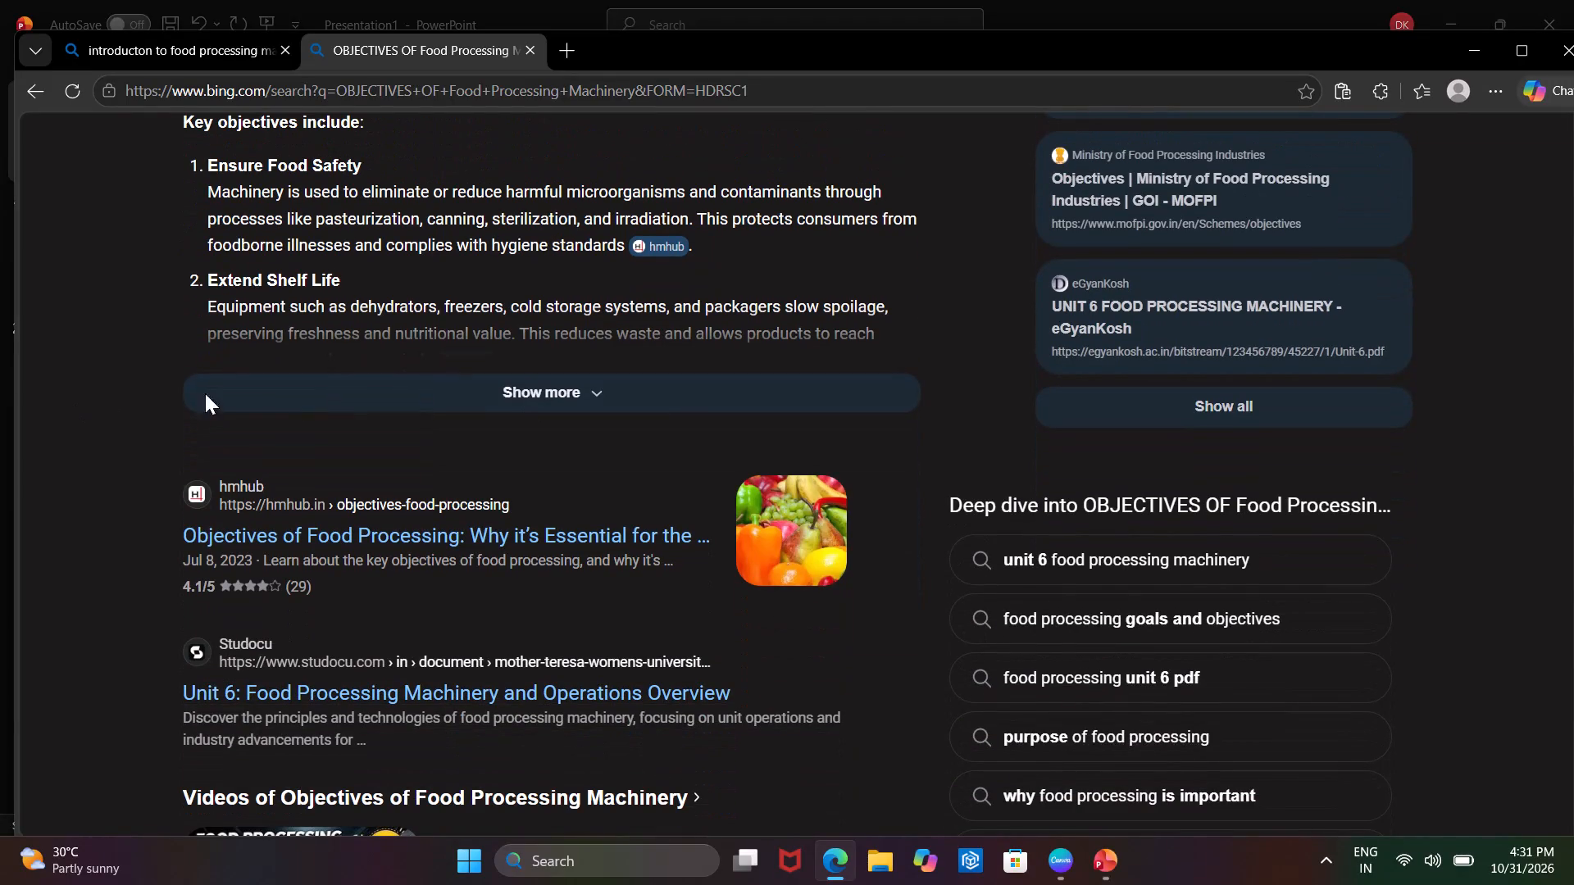
click(596, 390)
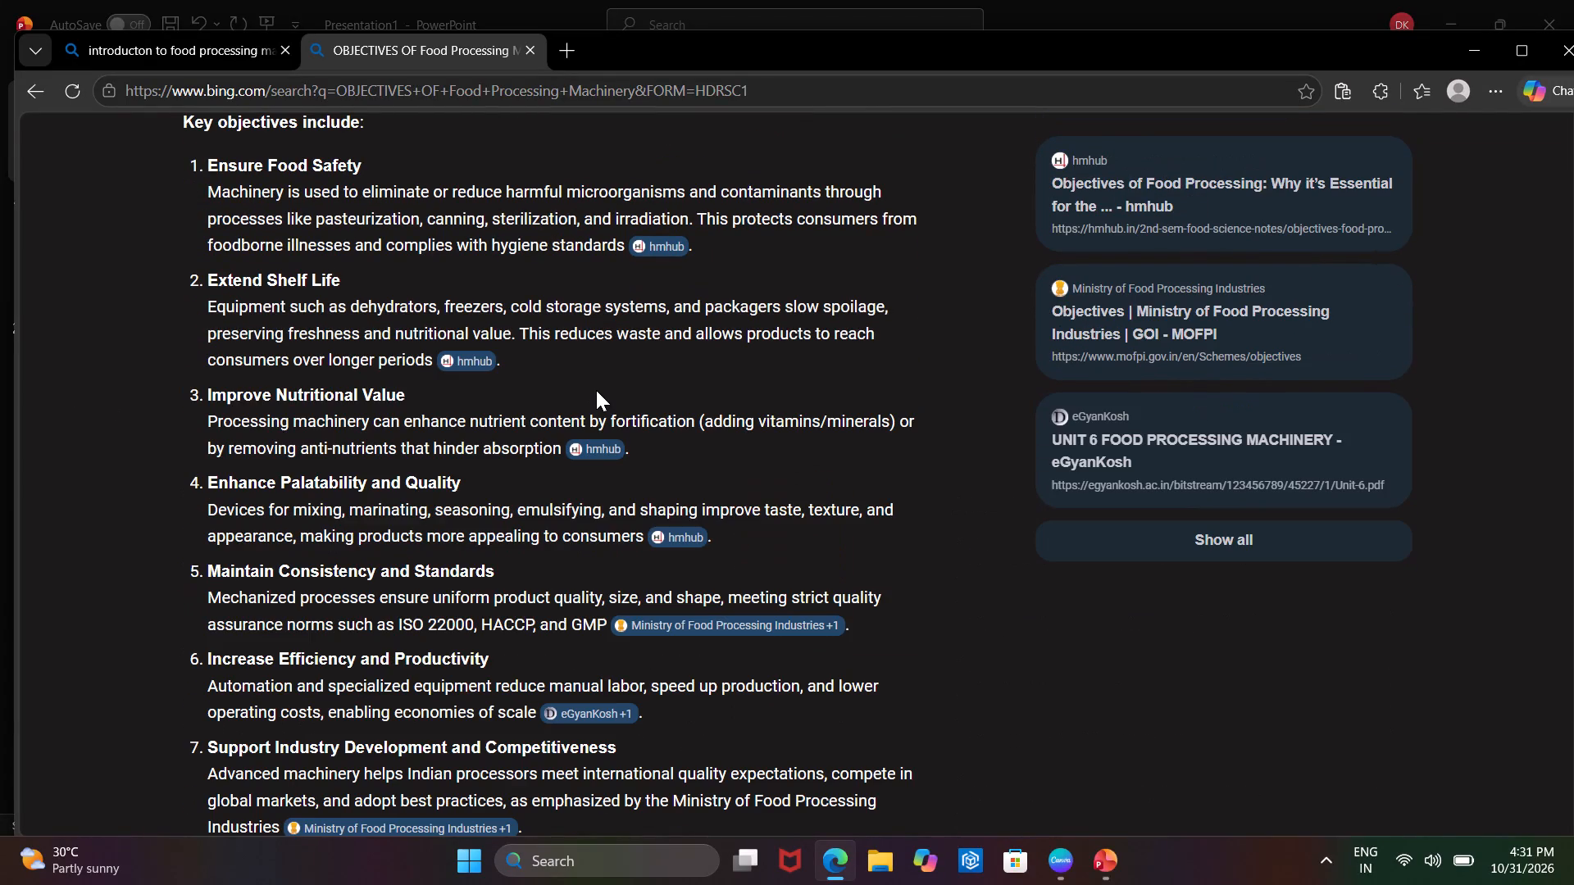
scroll(596, 392, down, 3)
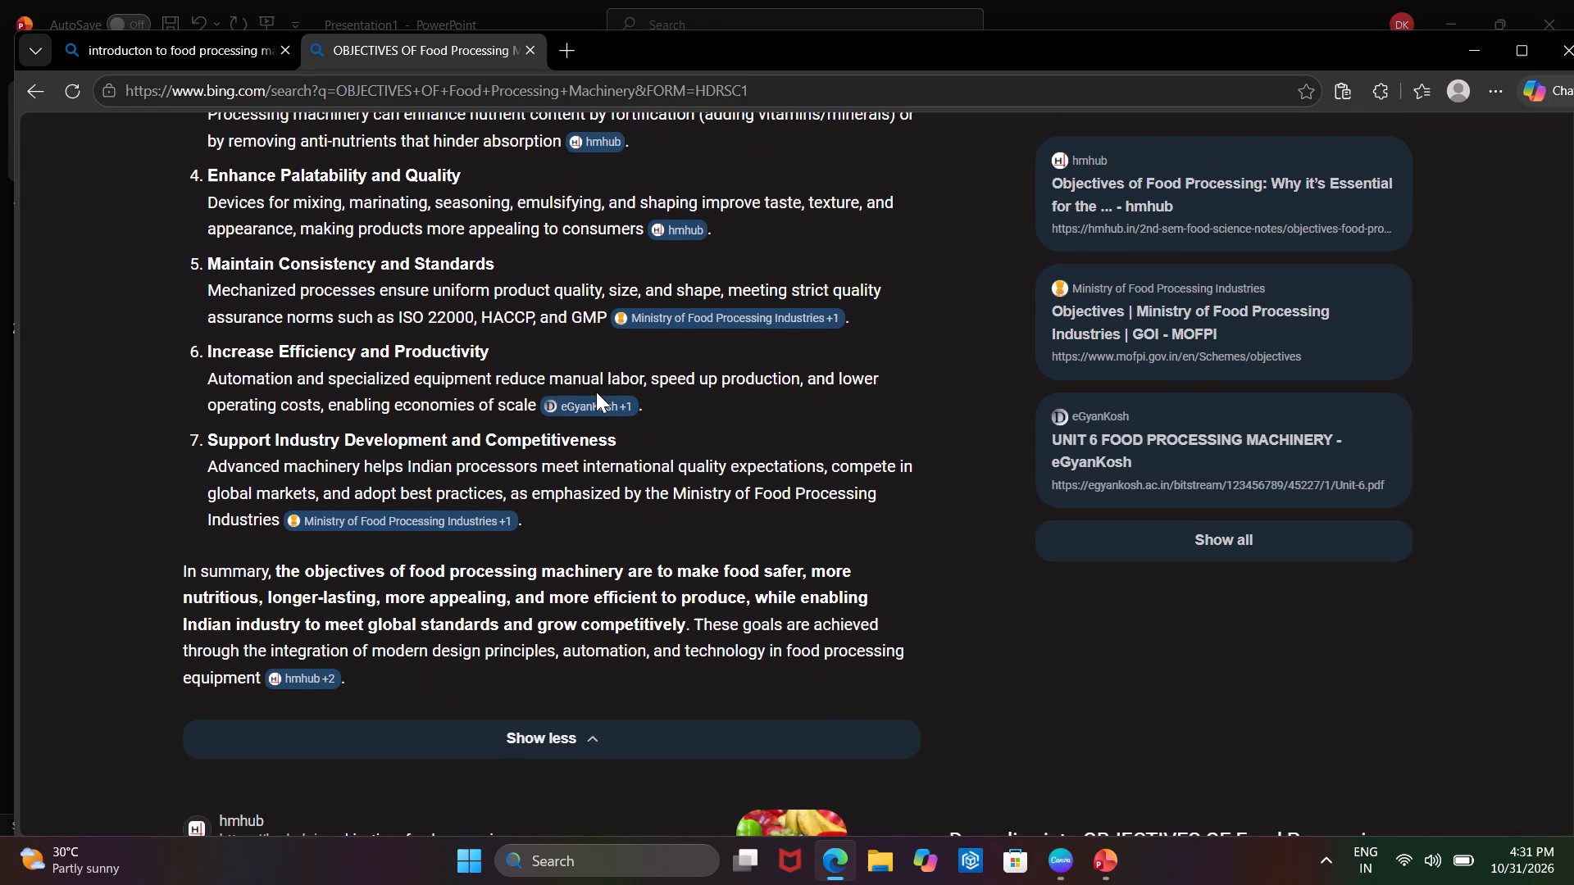
scroll(596, 392, down, 2)
scroll(596, 392, up, 8)
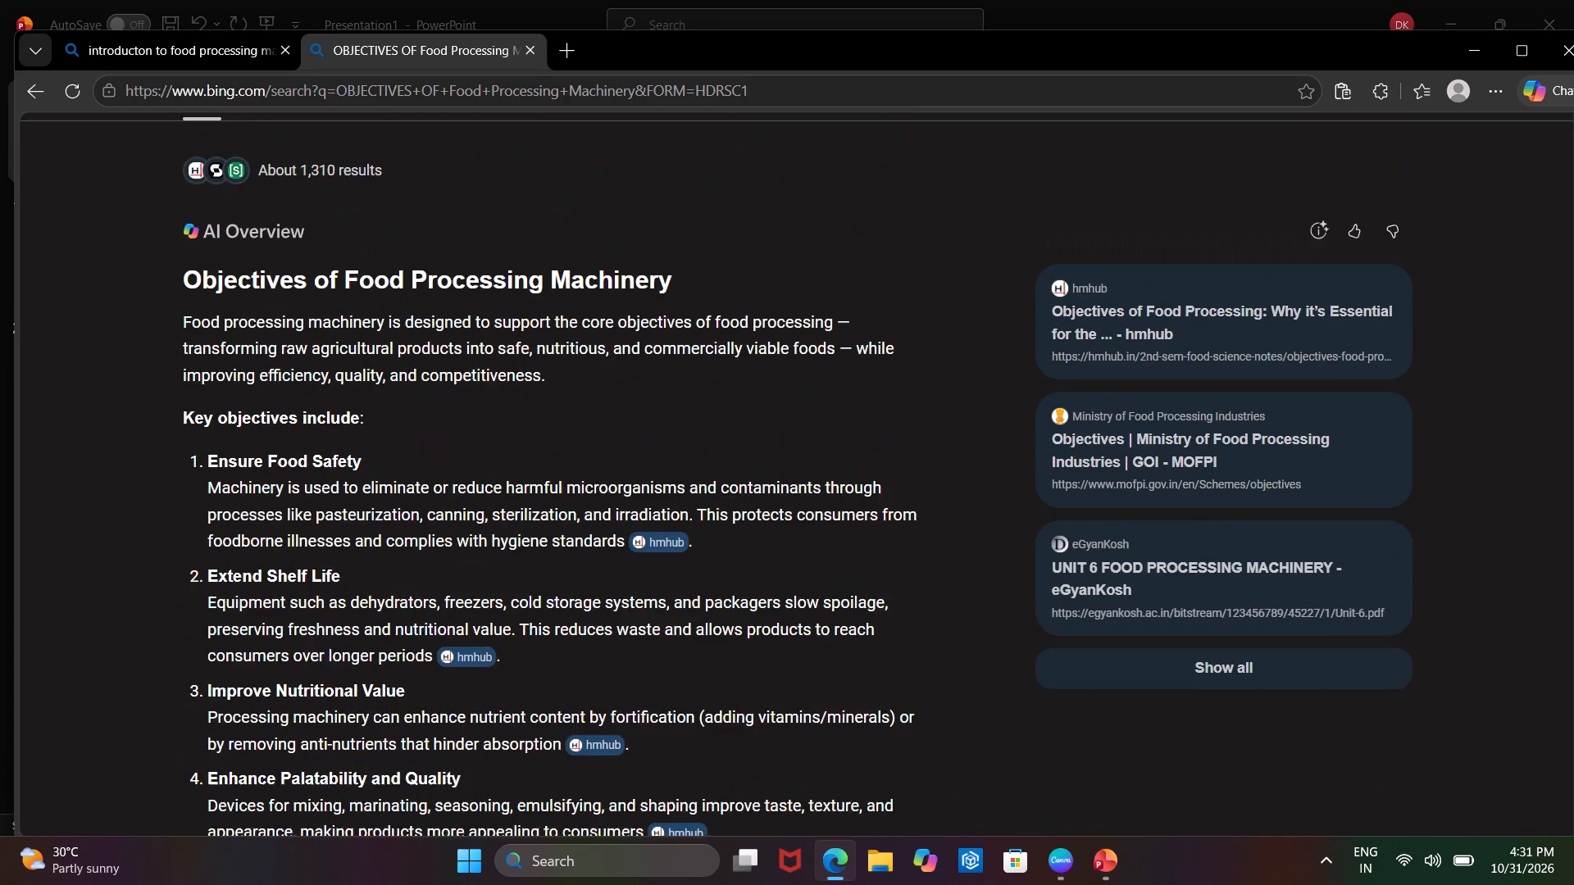
scroll(596, 392, up, 3)
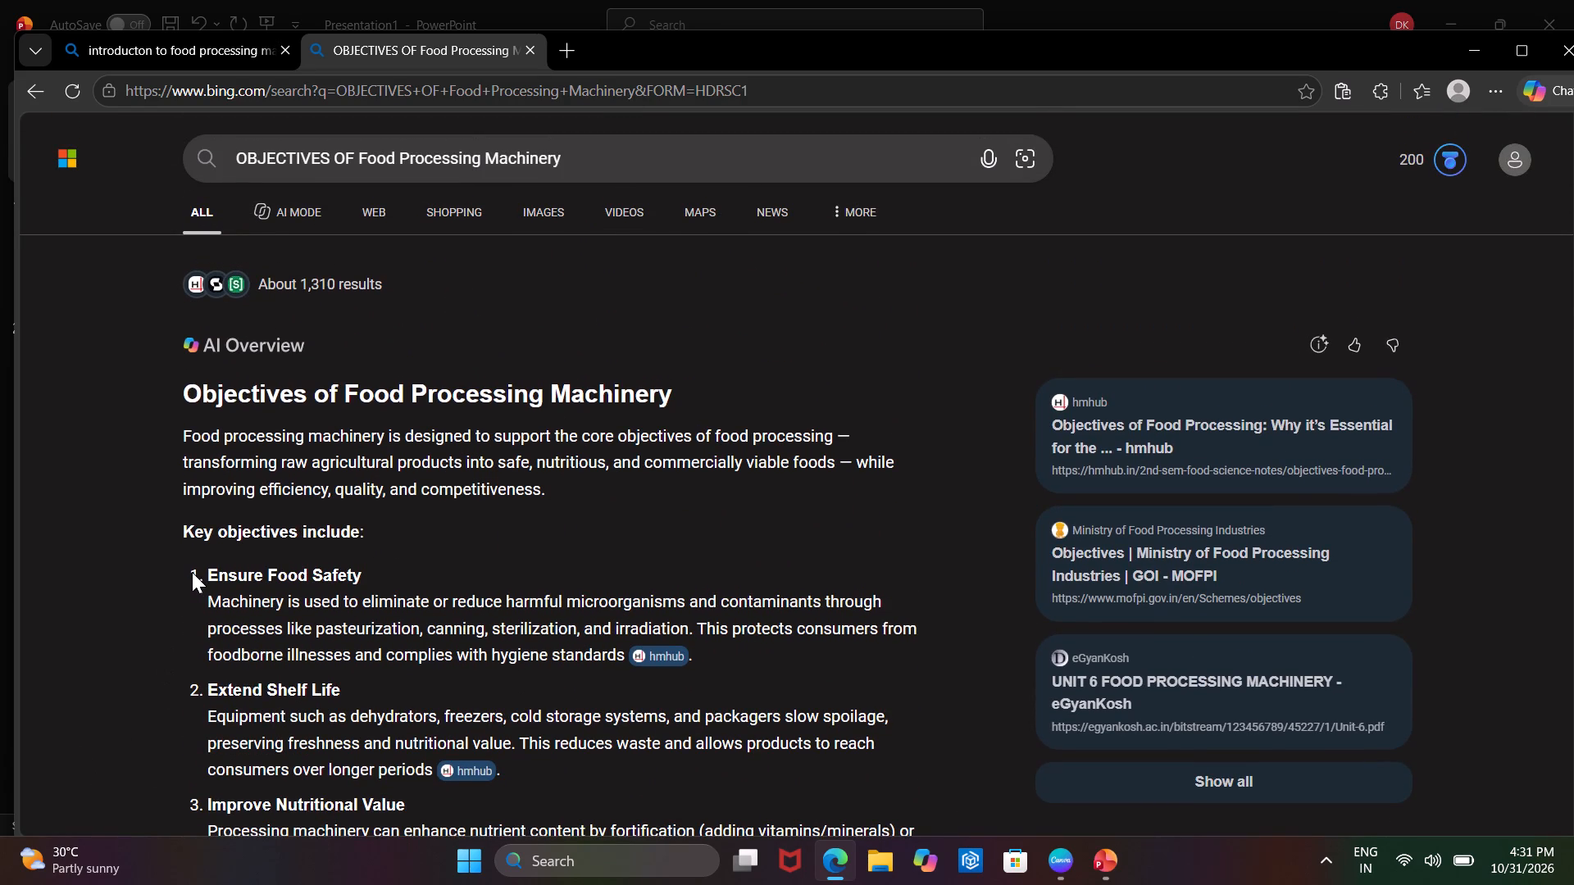
Copy the first three objective headings one by one: Ensure Food Safety, Extend Shelf Life, and Improve Nutritional Value.
drag(210, 568, 385, 579)
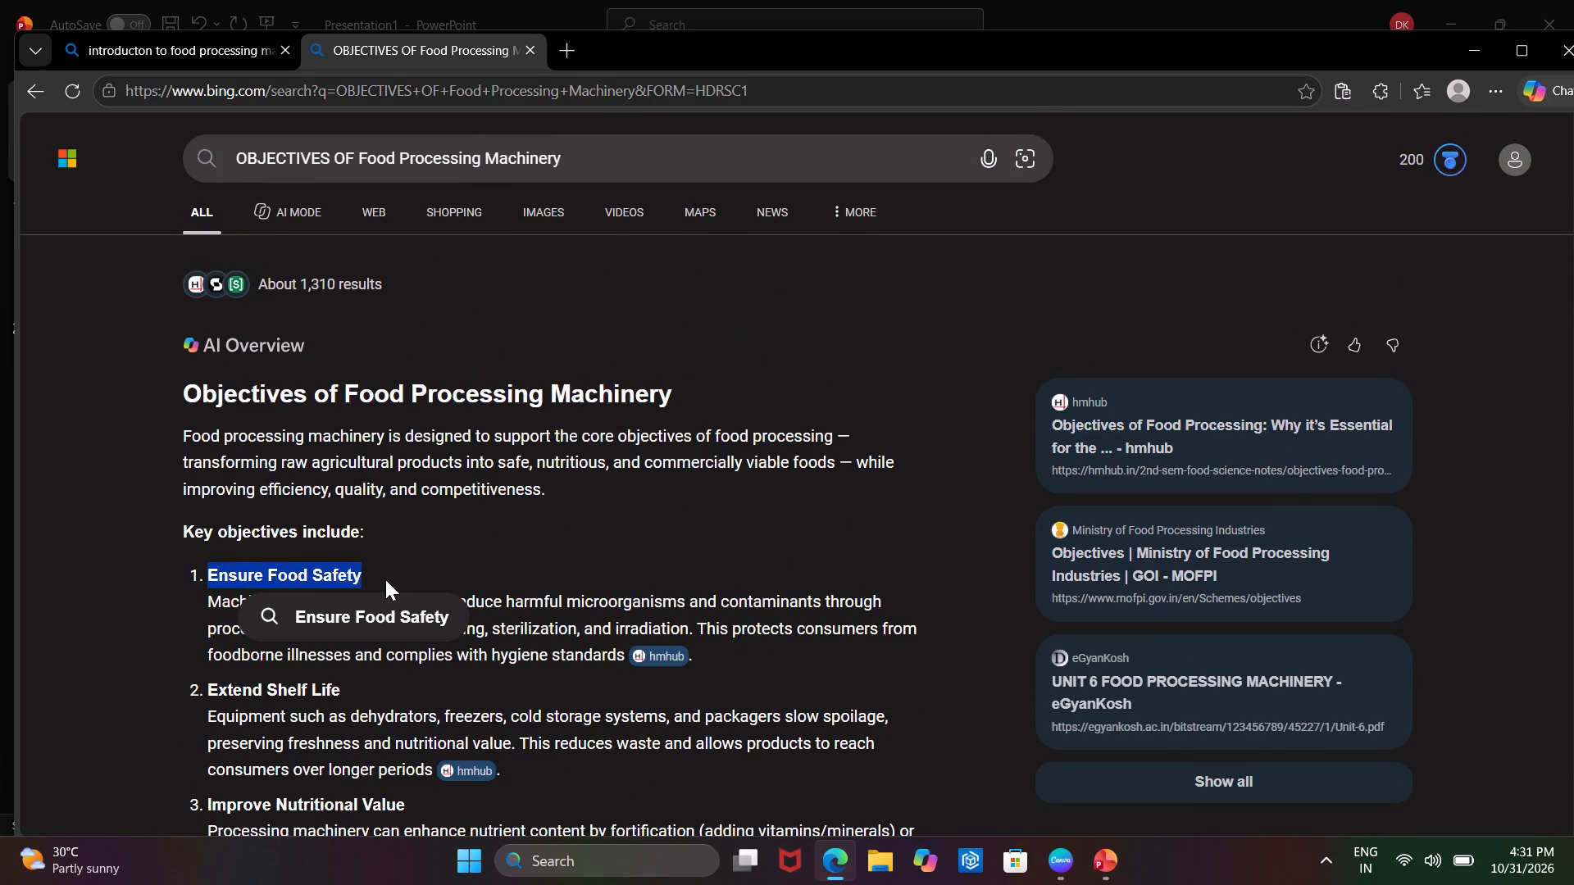
key(ctrl+c)
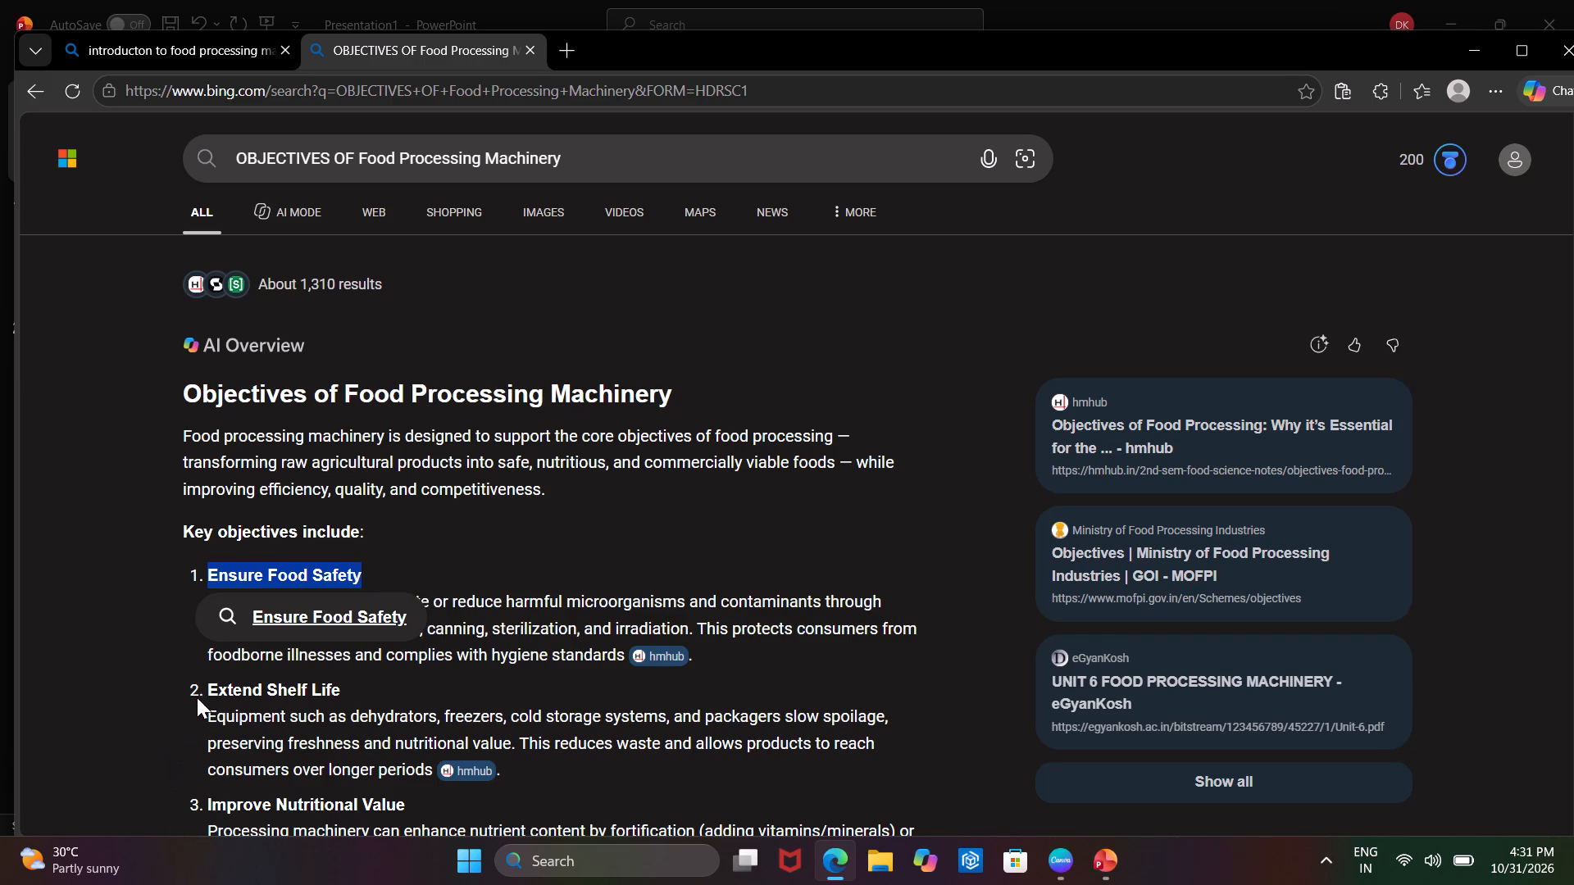
drag(202, 689, 328, 689)
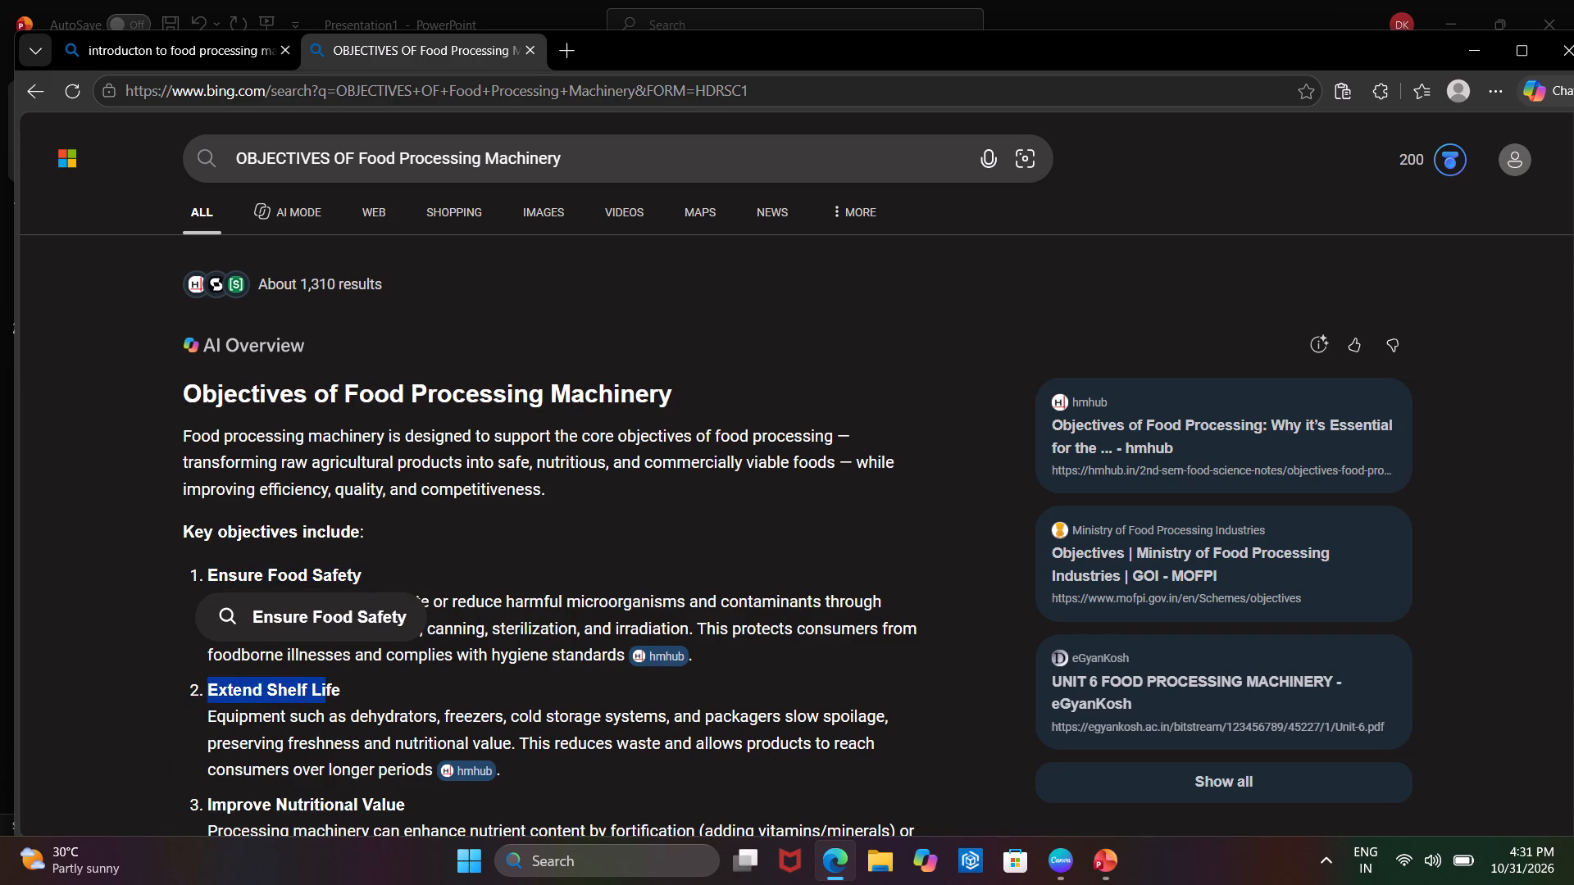
drag(328, 689, 348, 689)
key(ctrl+c)
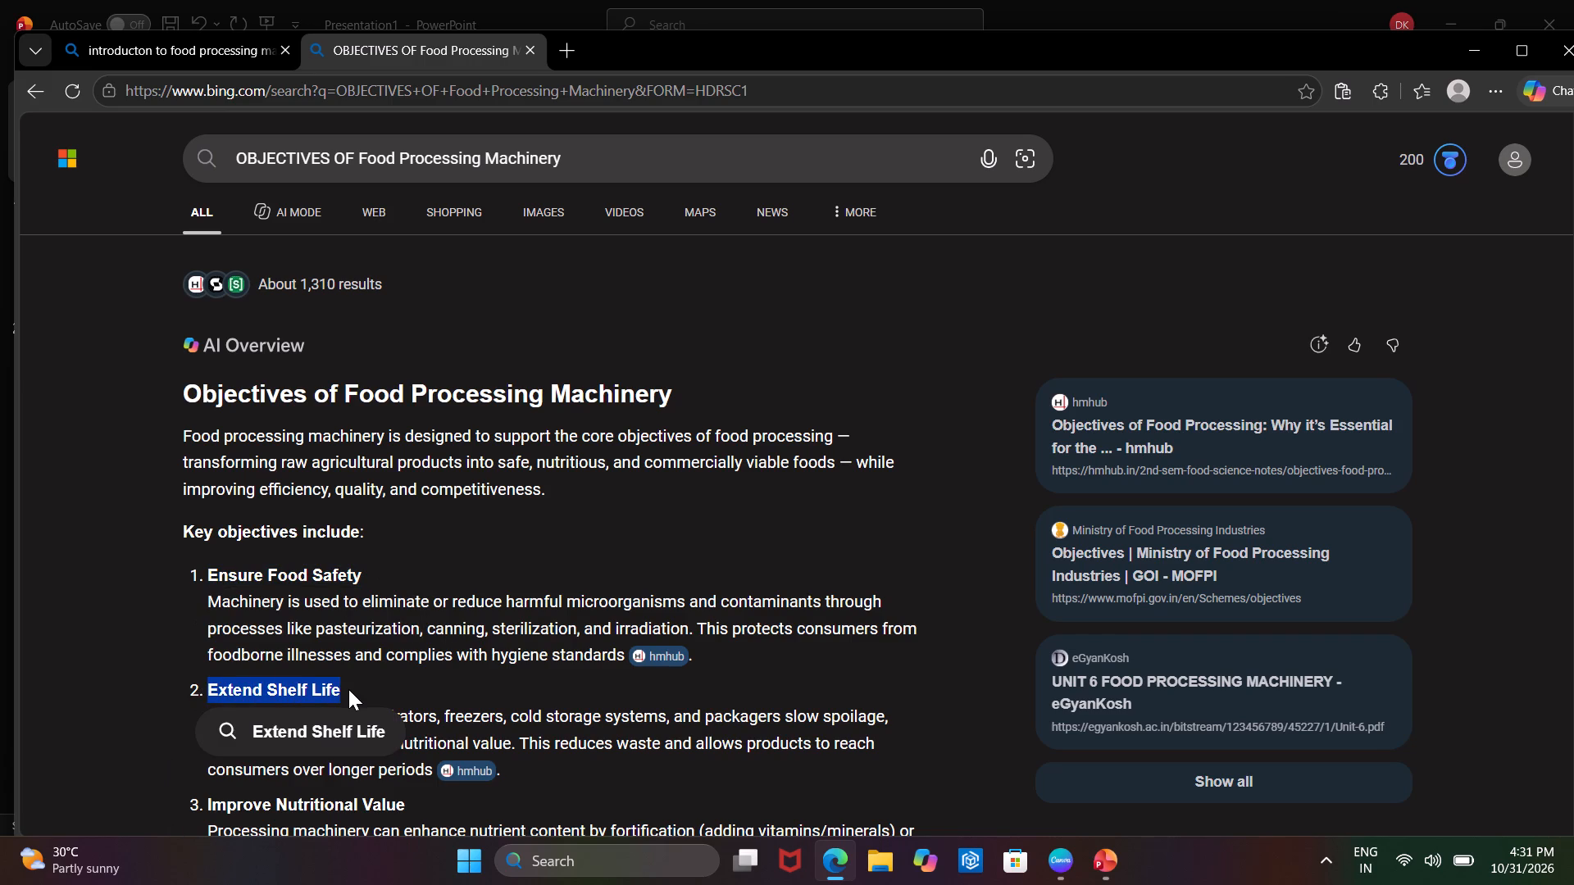
scroll(393, 706, down, 6)
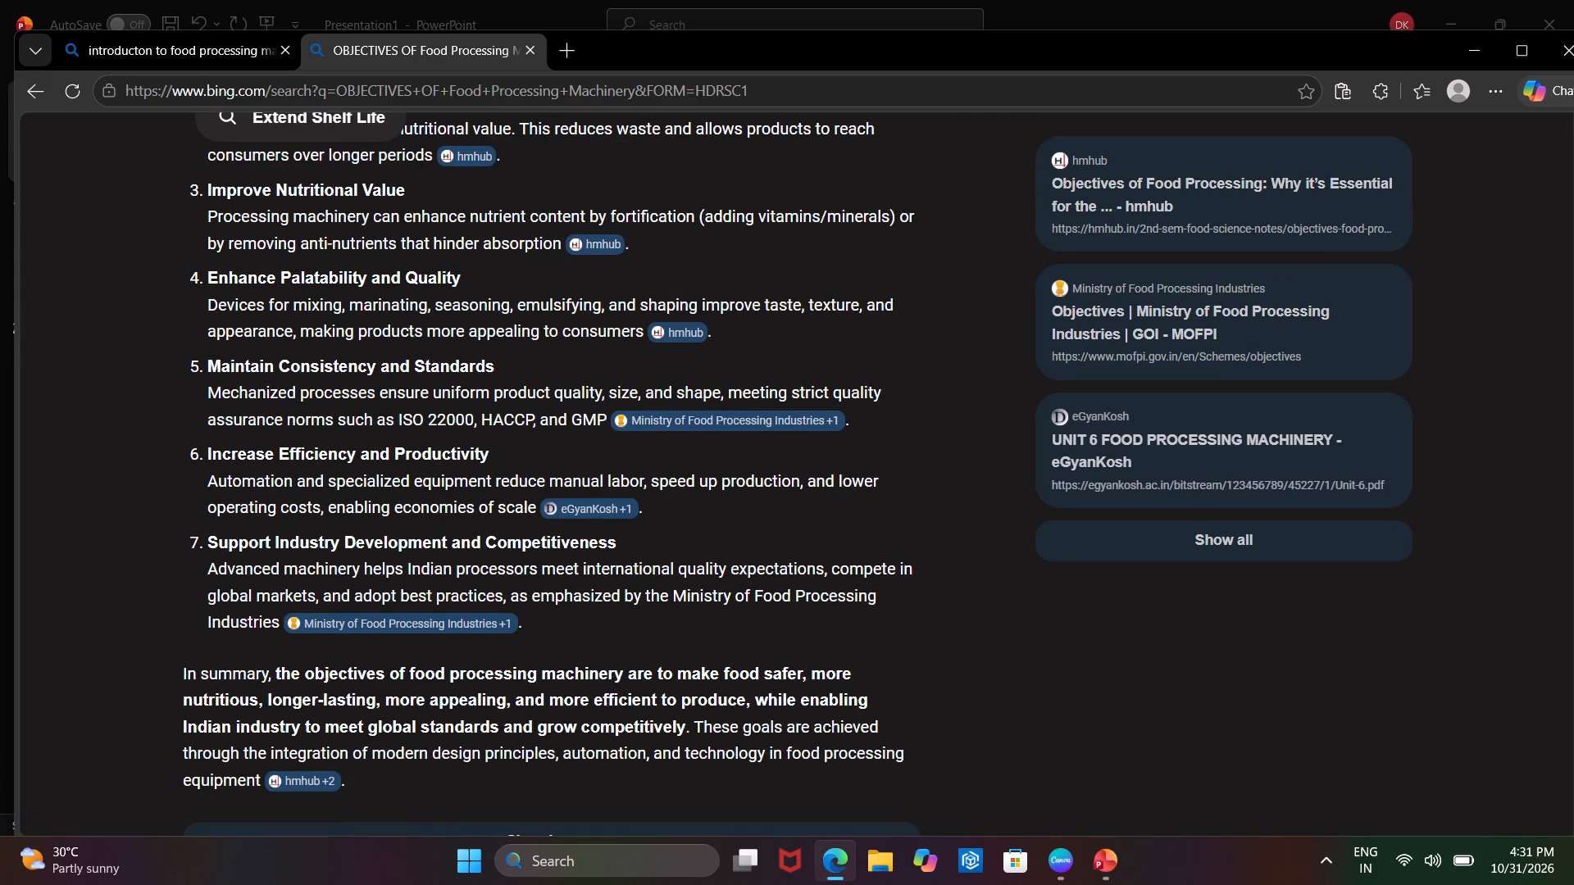
drag(202, 191, 402, 197)
key(ctrl+c)
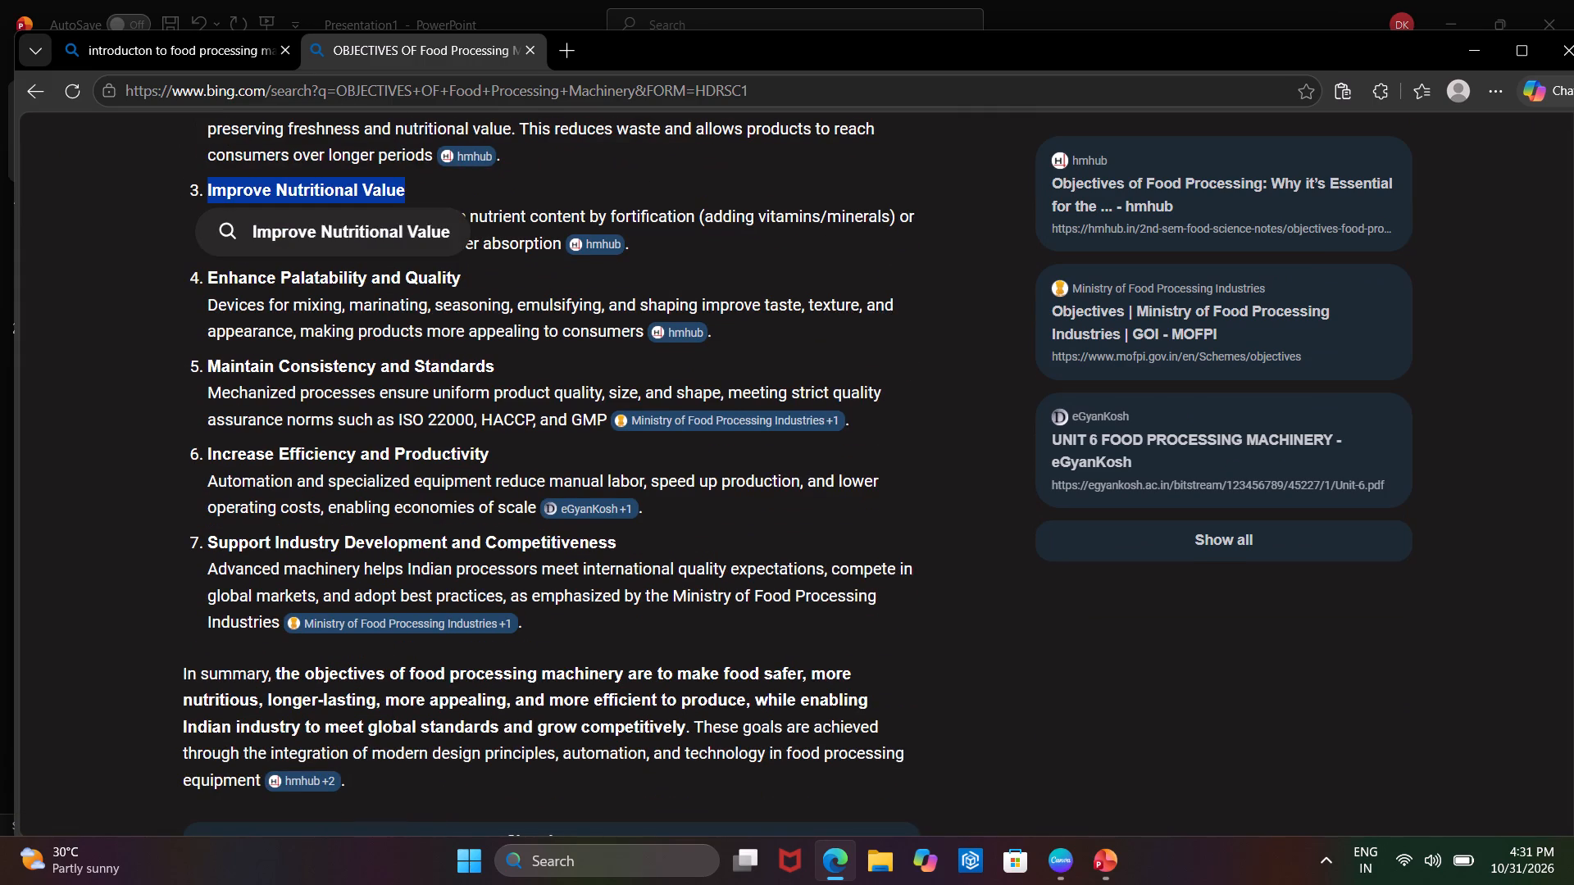
Copy the fourth objective heading, Enhance Palatability and Quality, from the AI Overview.
scroll(402, 197, down, 3)
scroll(353, 310, up, 7)
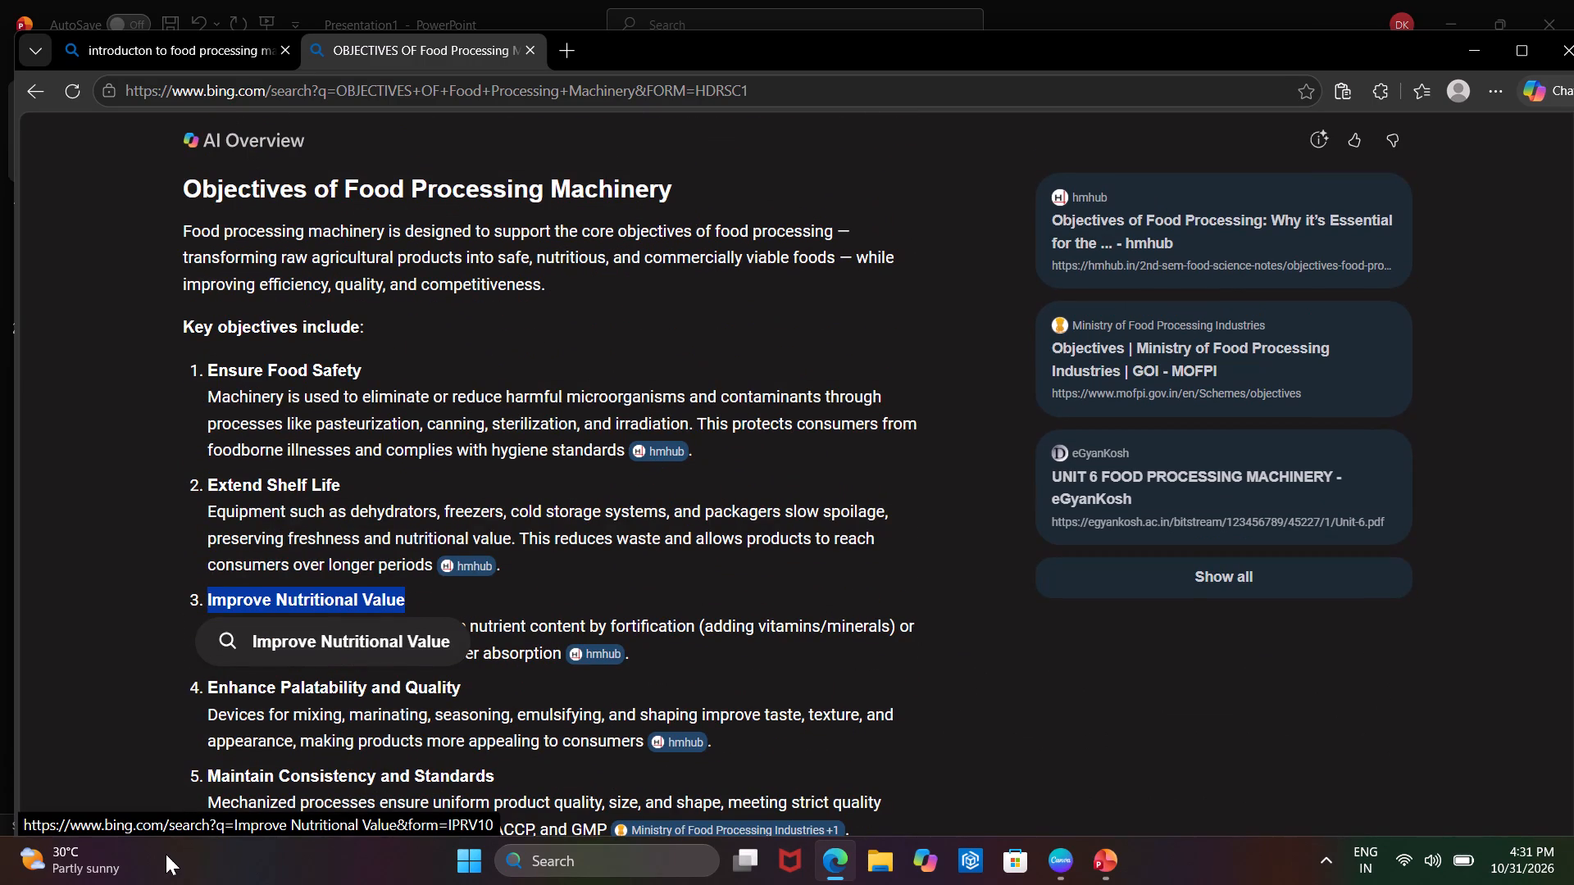
scroll(173, 854, down, 4)
scroll(318, 747, down, 2)
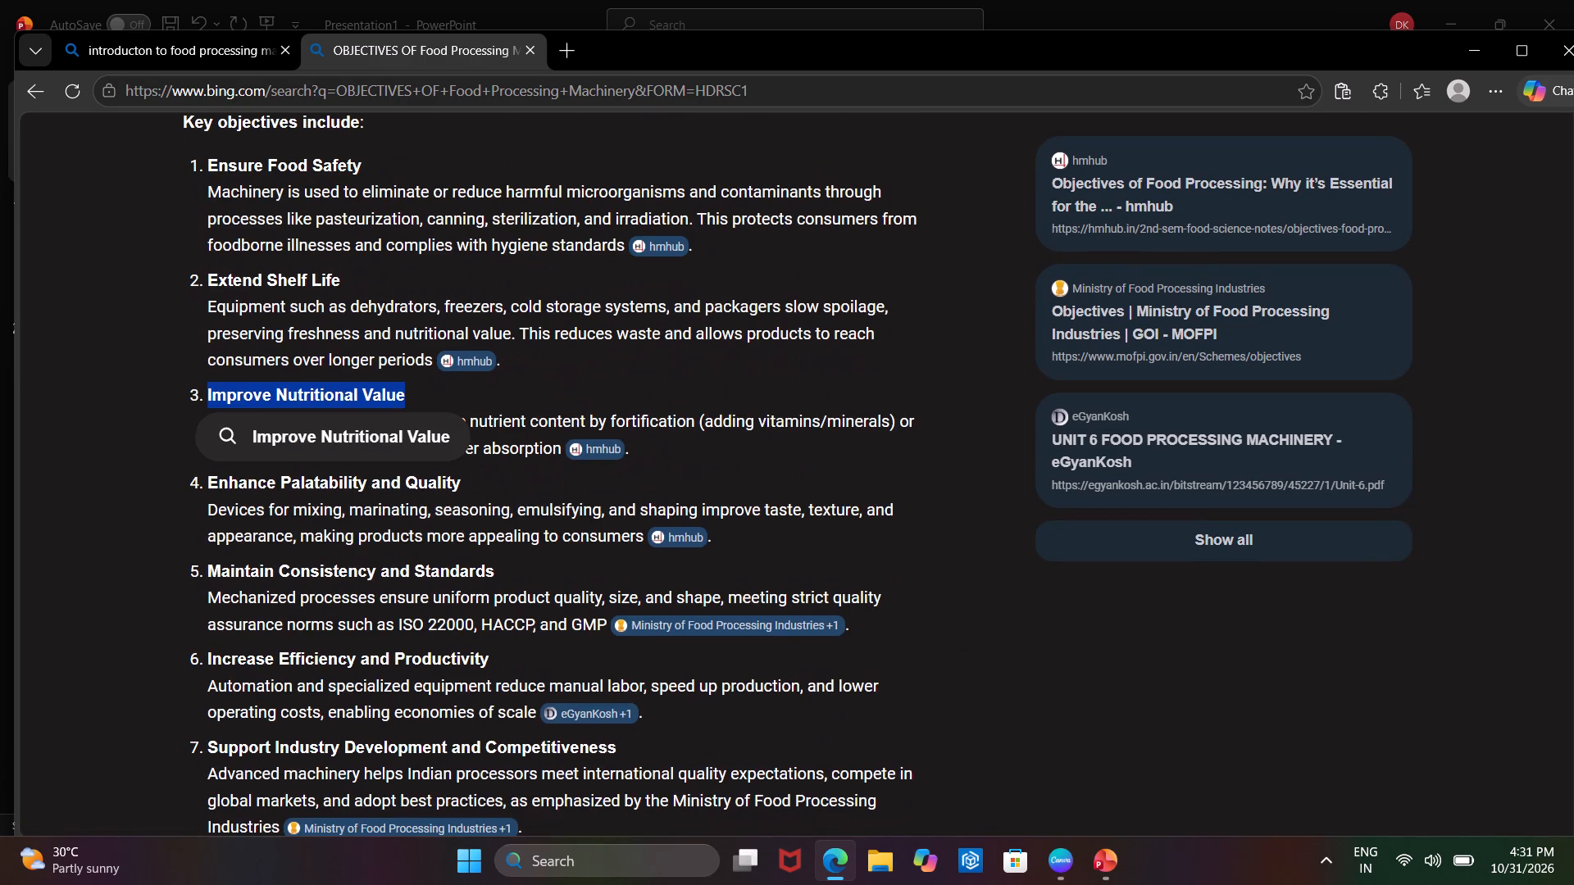
drag(210, 472, 216, 473)
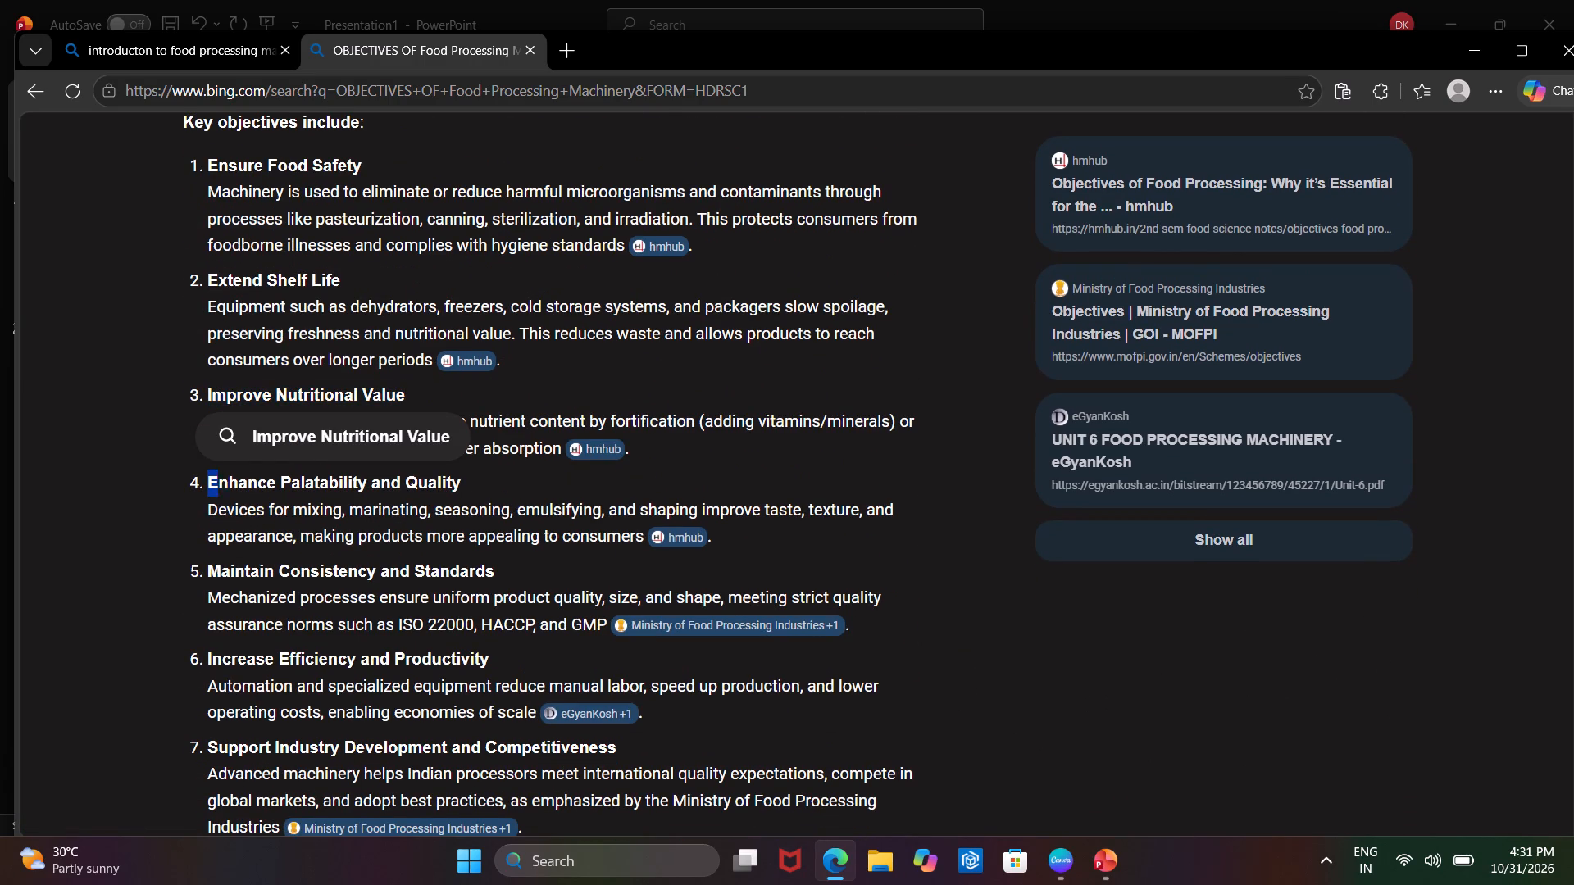
drag(216, 473, 469, 492)
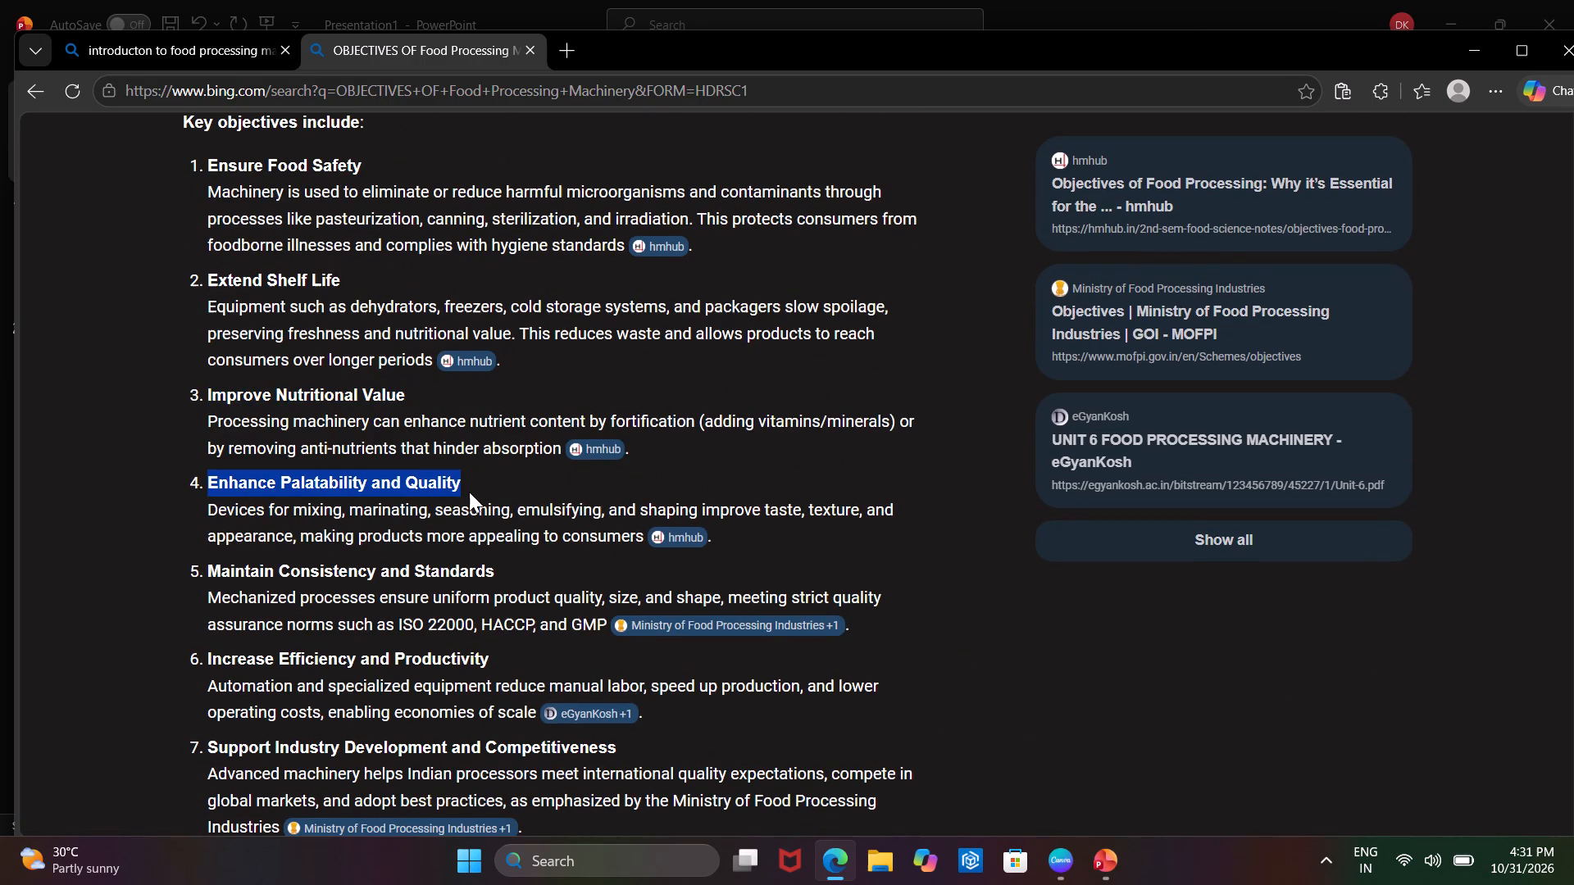
key(ctrl+c)
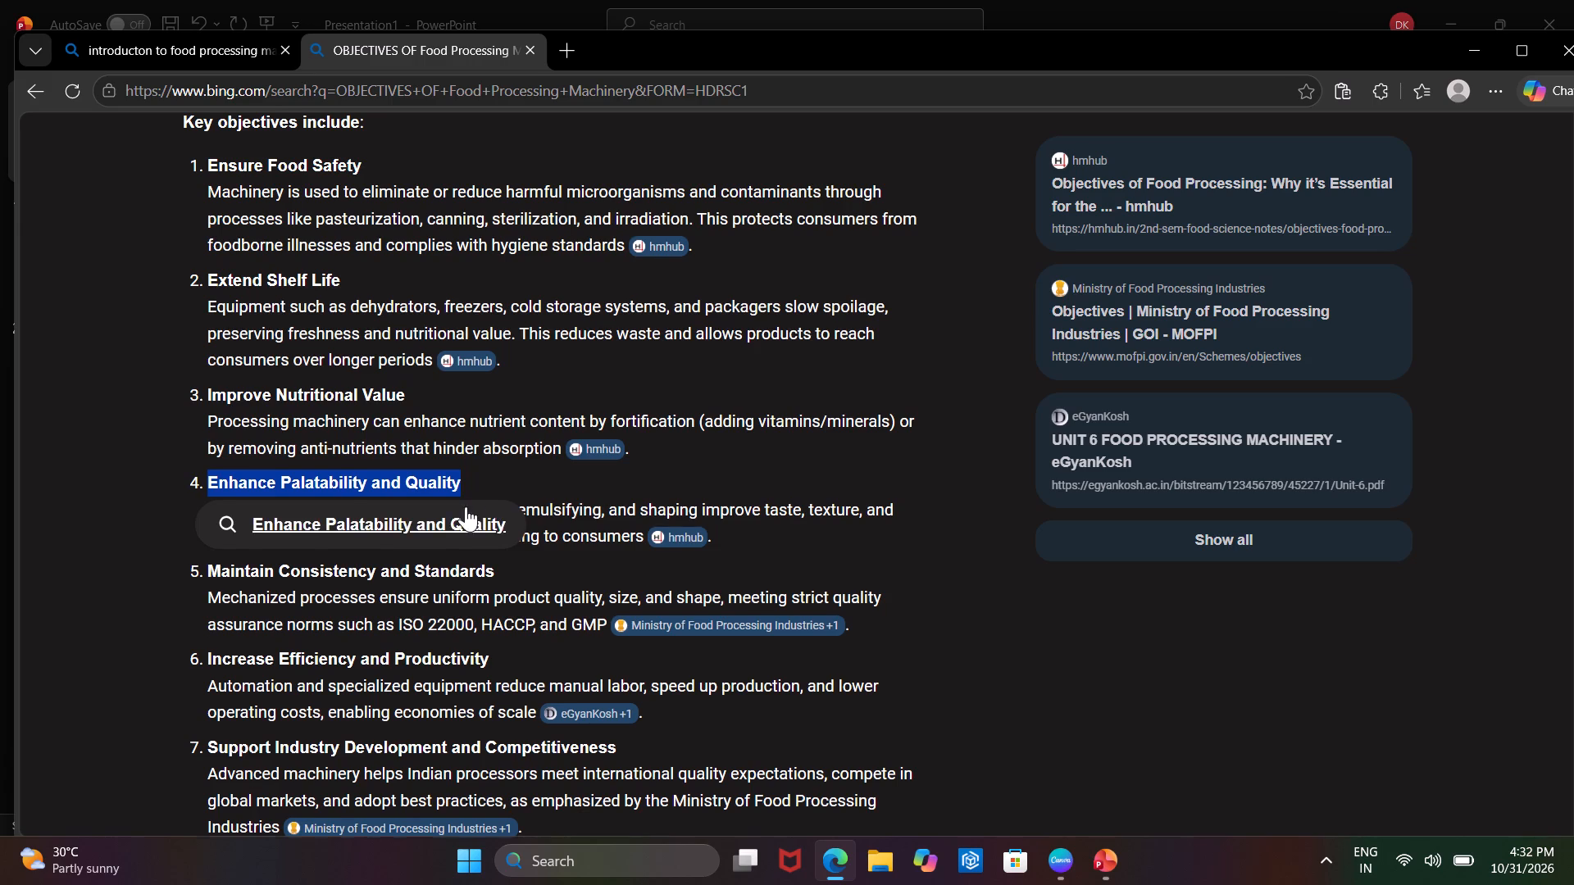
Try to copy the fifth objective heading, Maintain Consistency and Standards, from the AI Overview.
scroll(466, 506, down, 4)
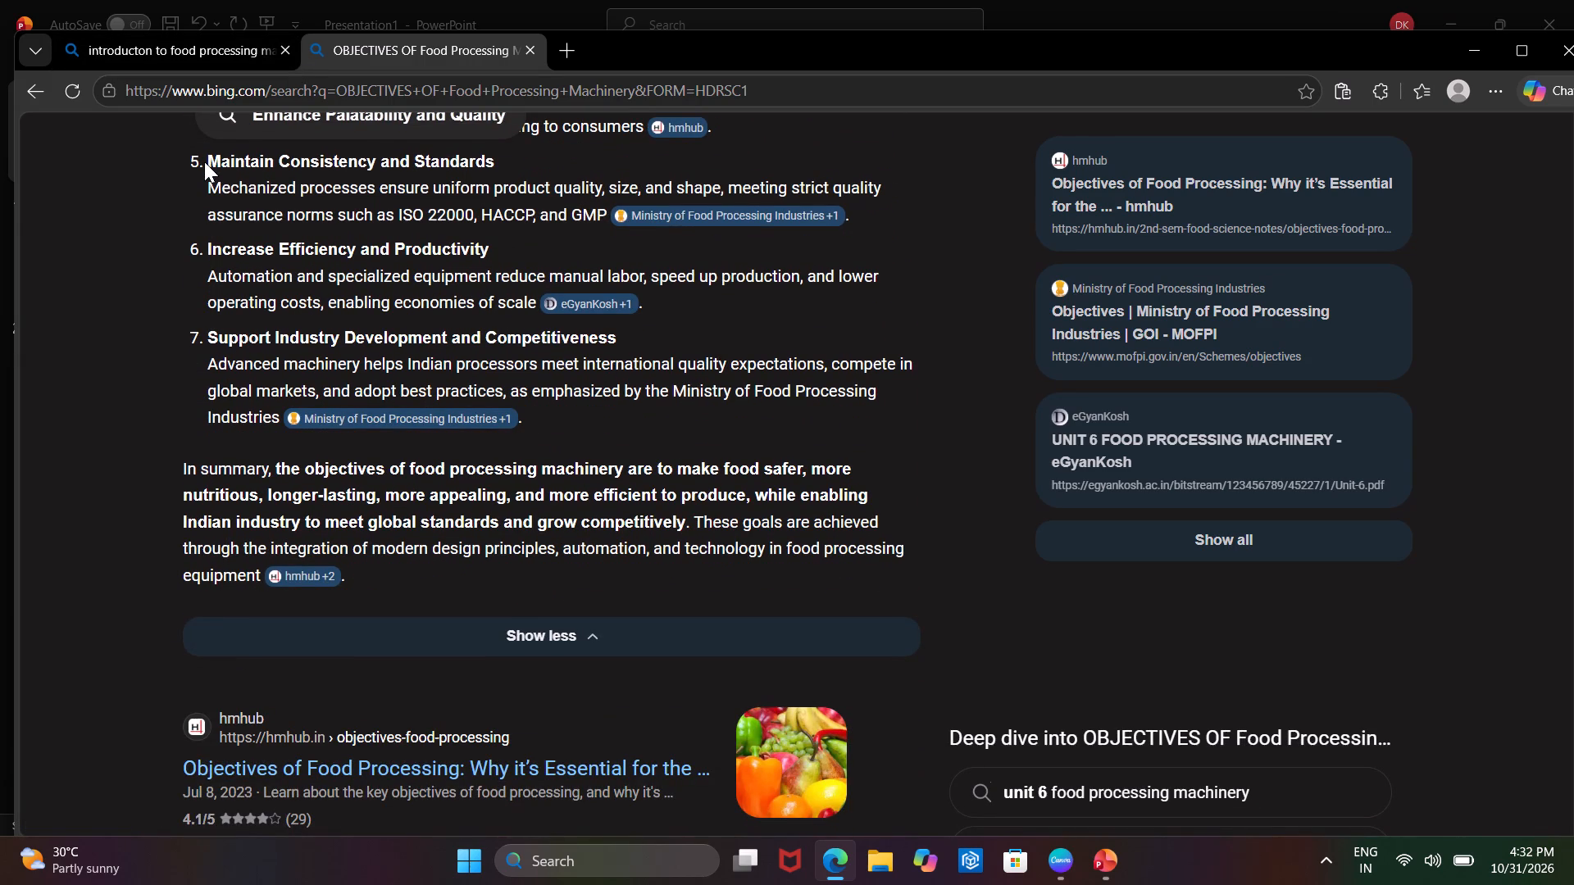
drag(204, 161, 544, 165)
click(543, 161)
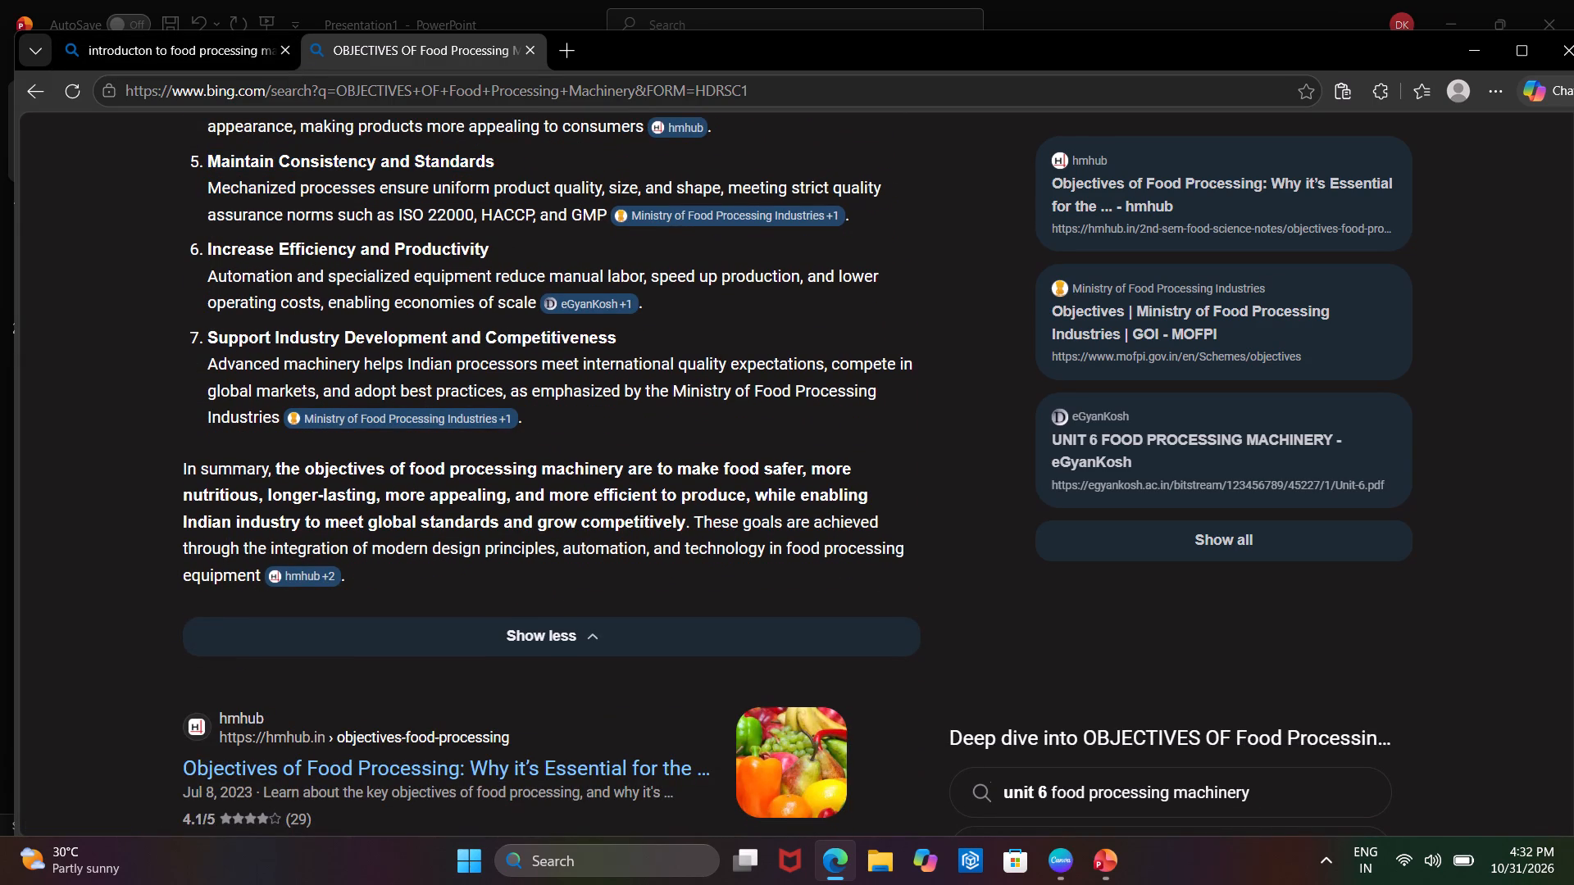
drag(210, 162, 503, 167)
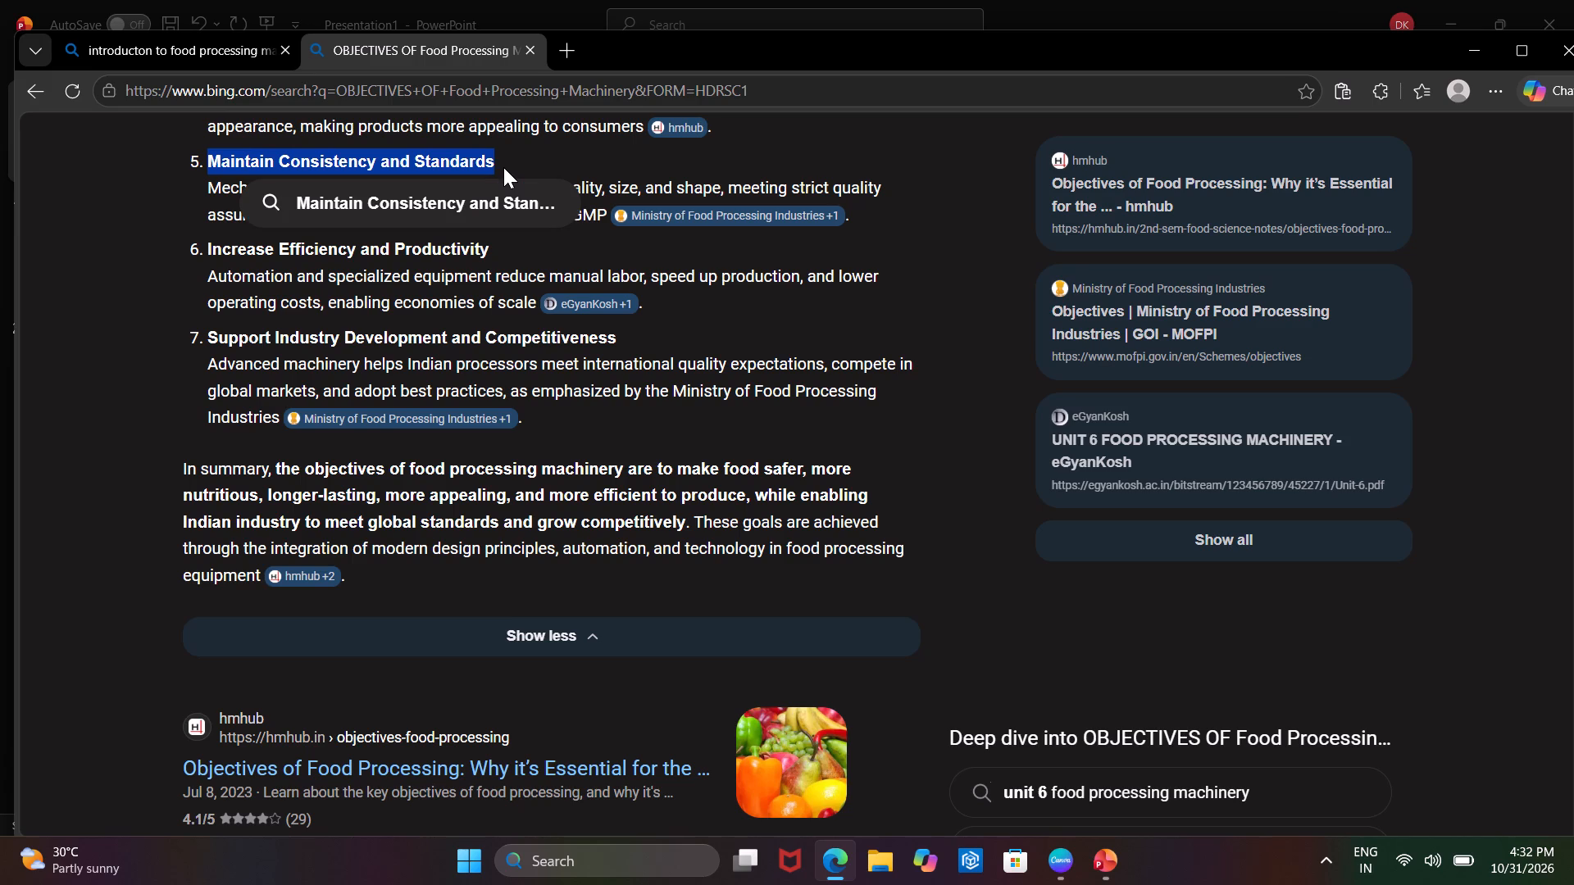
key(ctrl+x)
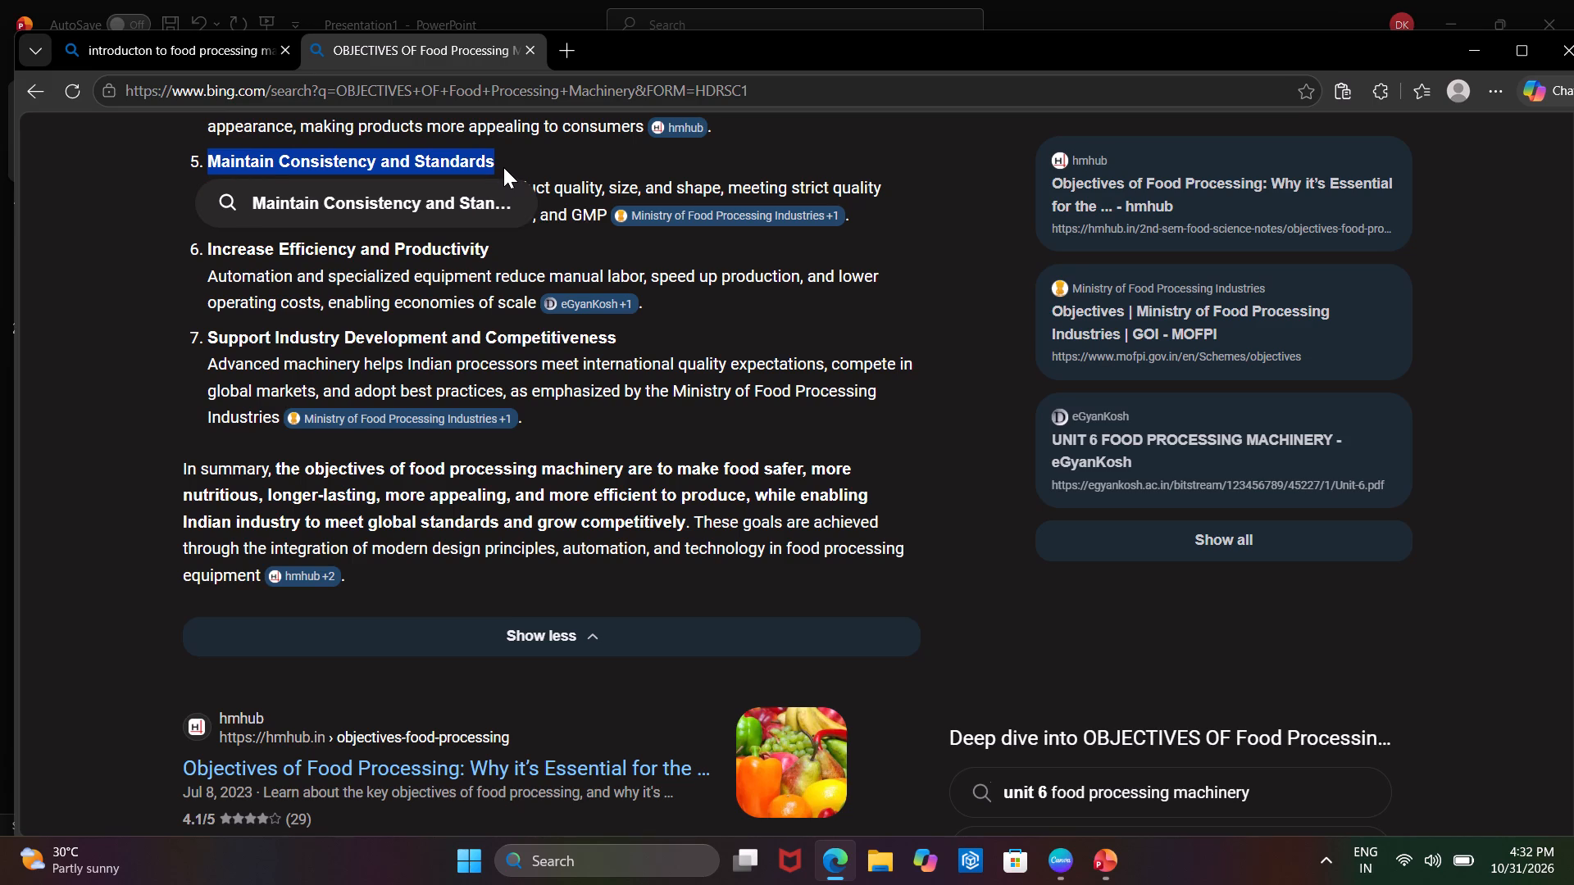
Rerun the web search with the query OBJECTIVES OF Food Processing Machinery C.
key(c)
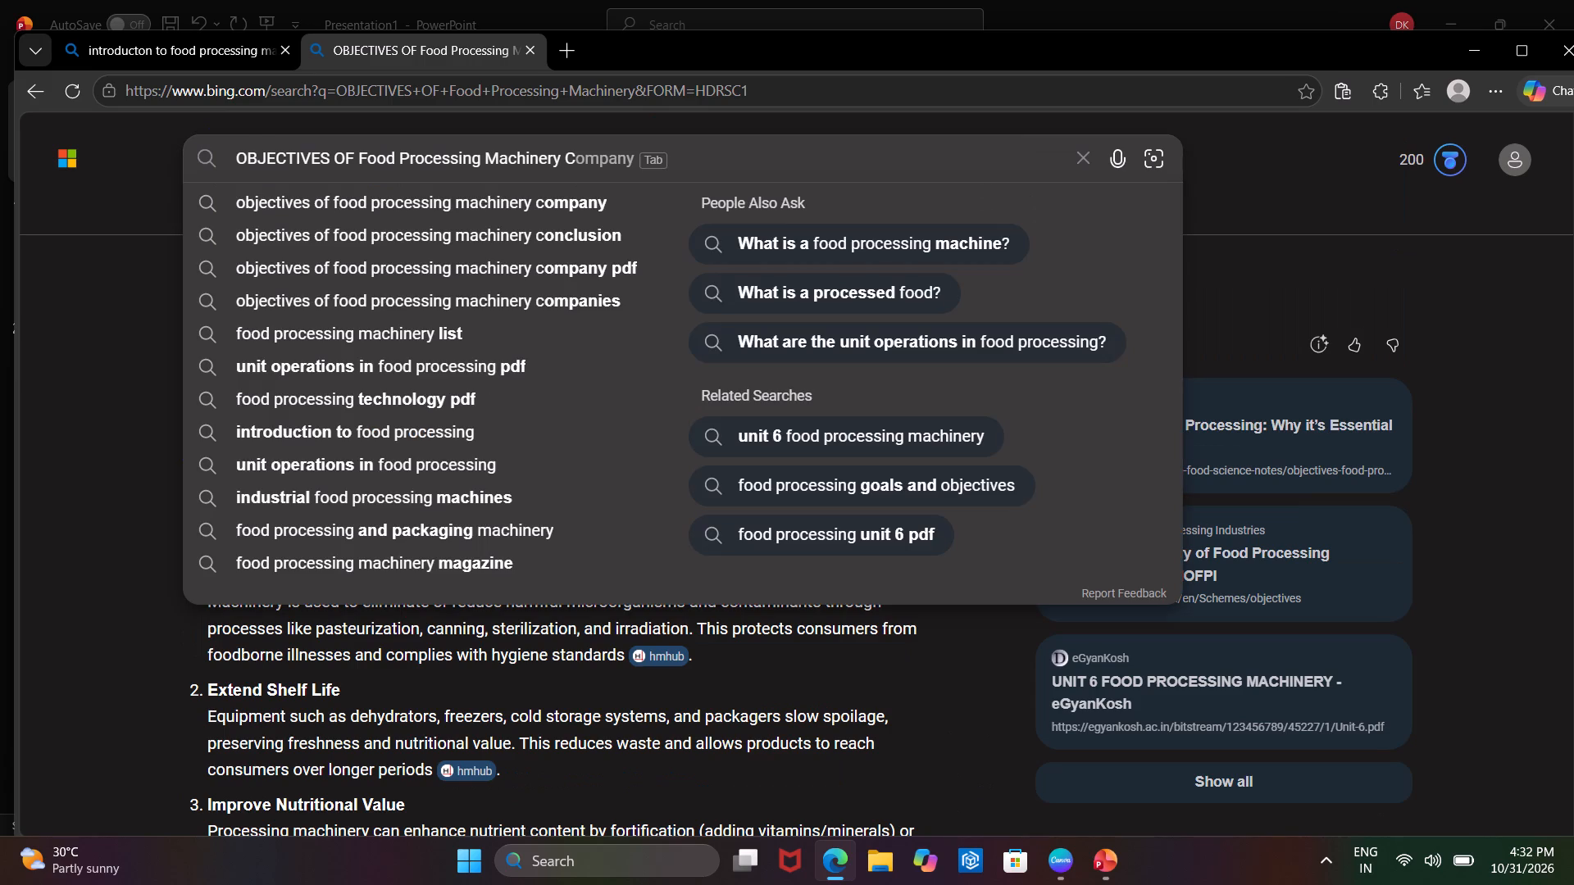
key(Delete)
key(Return)
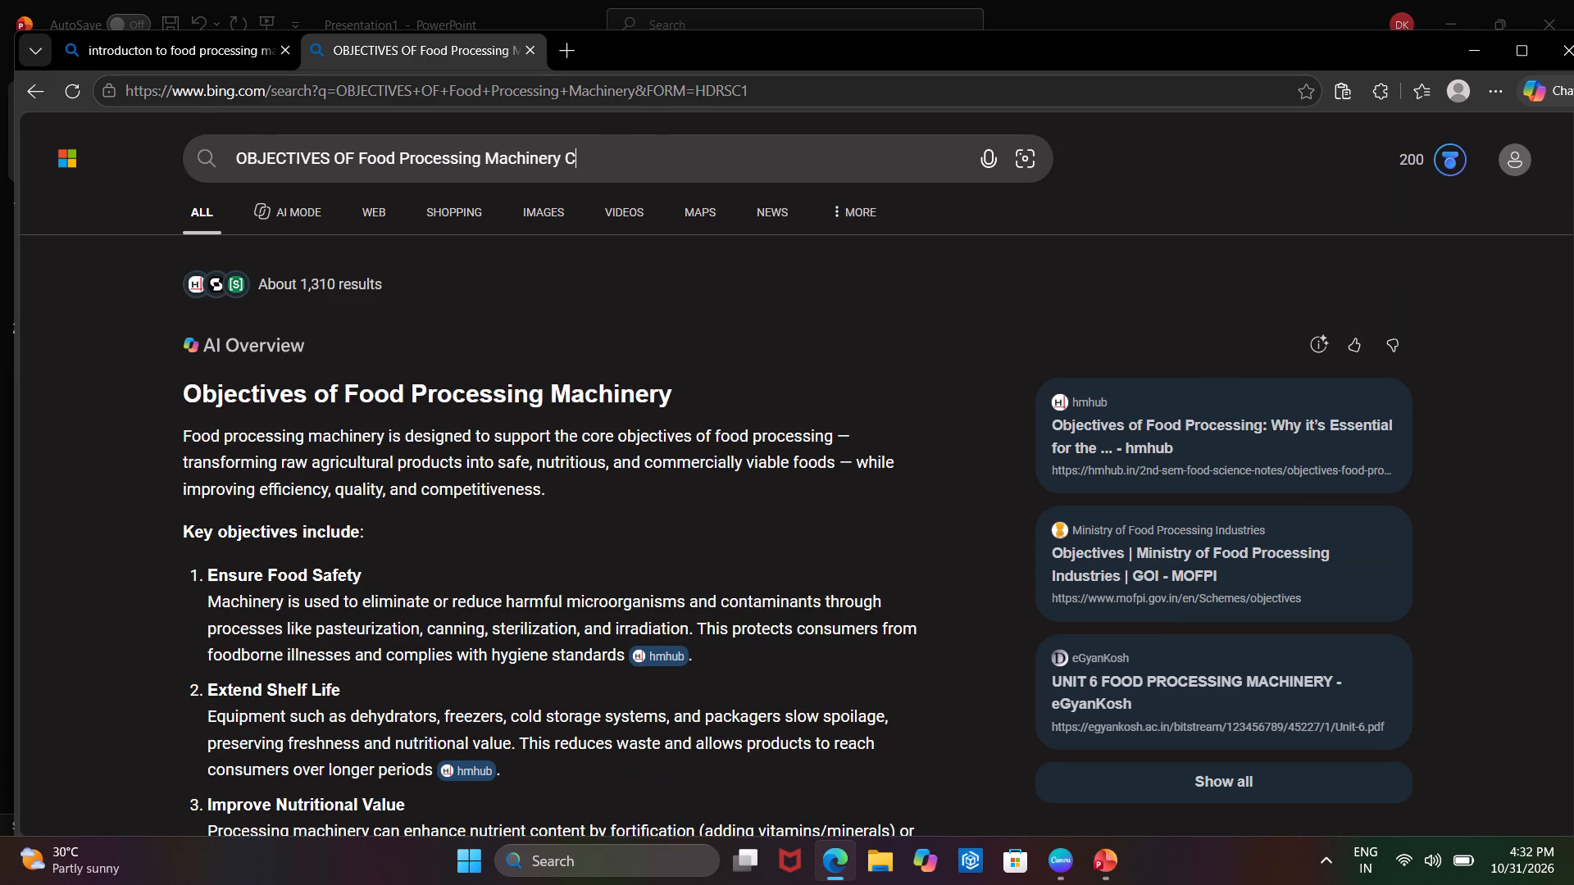
scroll(694, 96, down, 5)
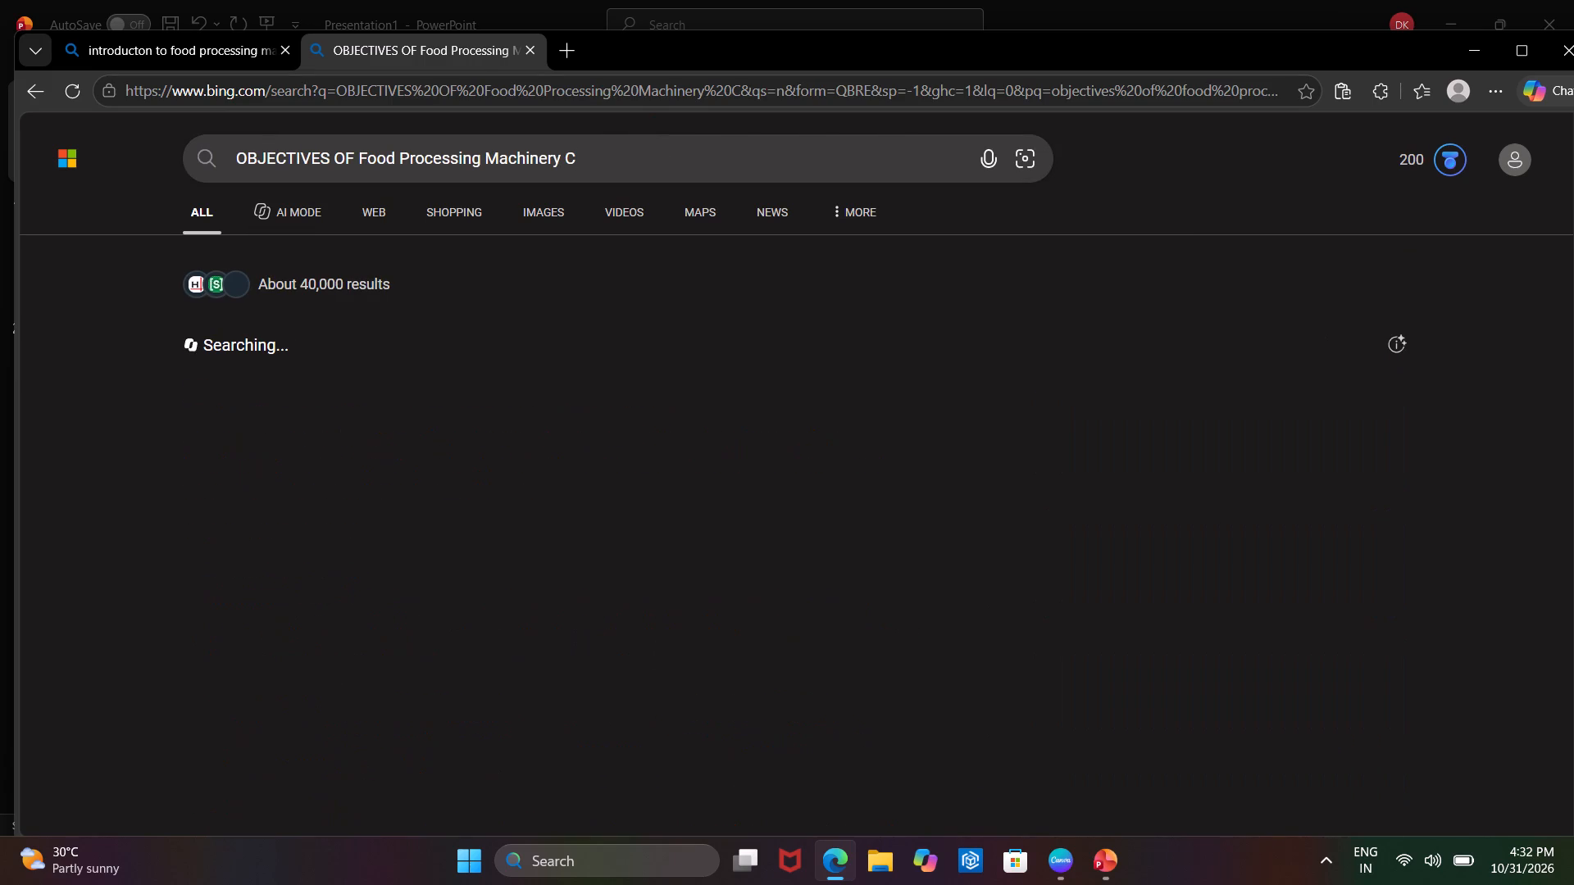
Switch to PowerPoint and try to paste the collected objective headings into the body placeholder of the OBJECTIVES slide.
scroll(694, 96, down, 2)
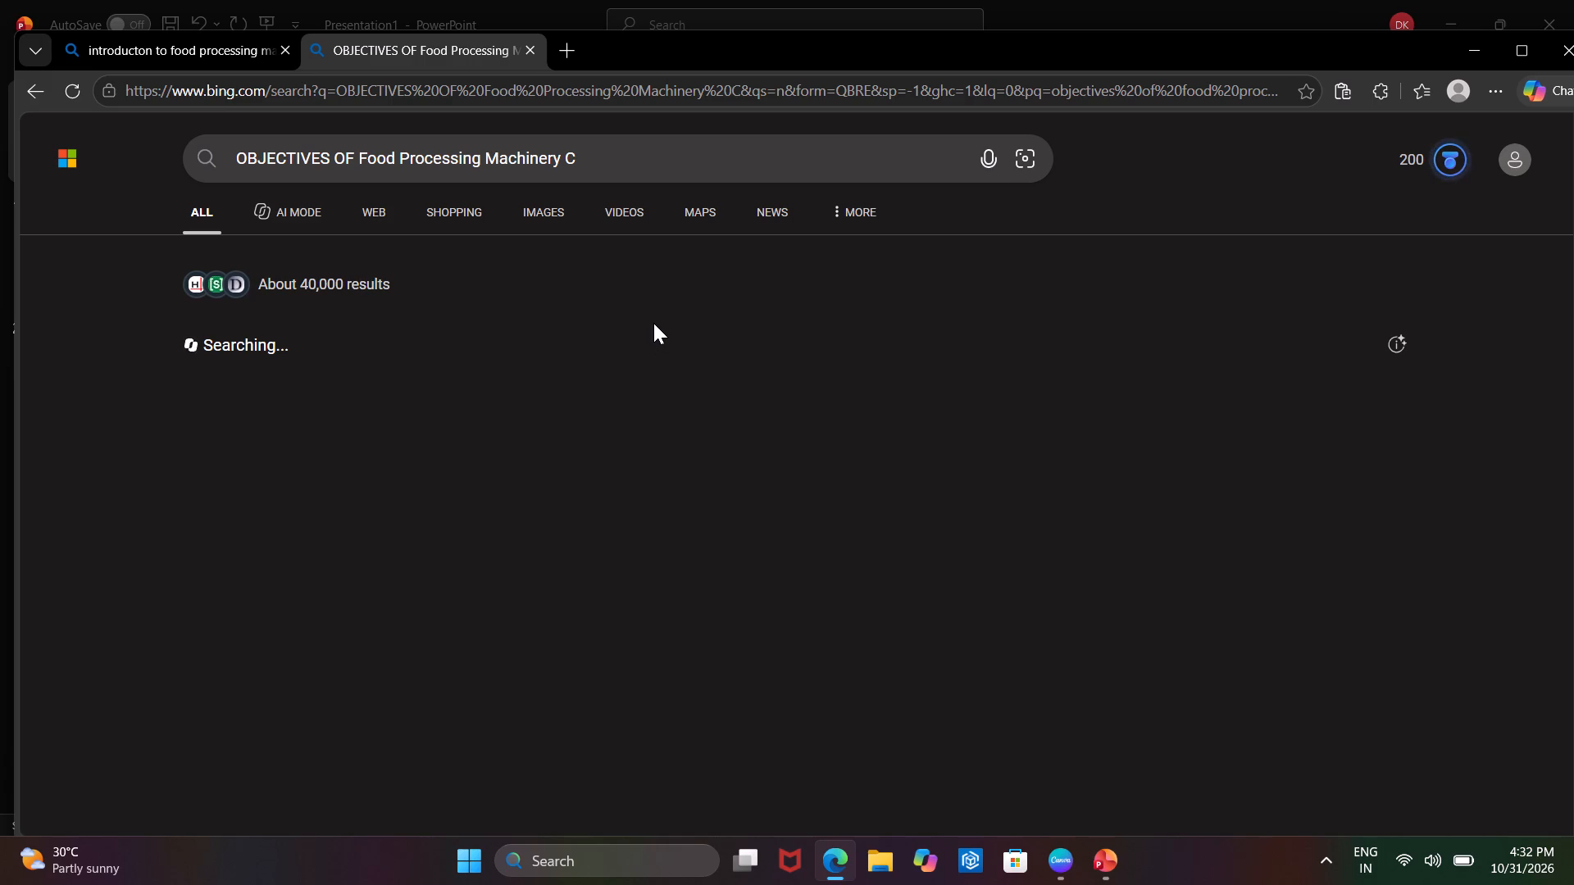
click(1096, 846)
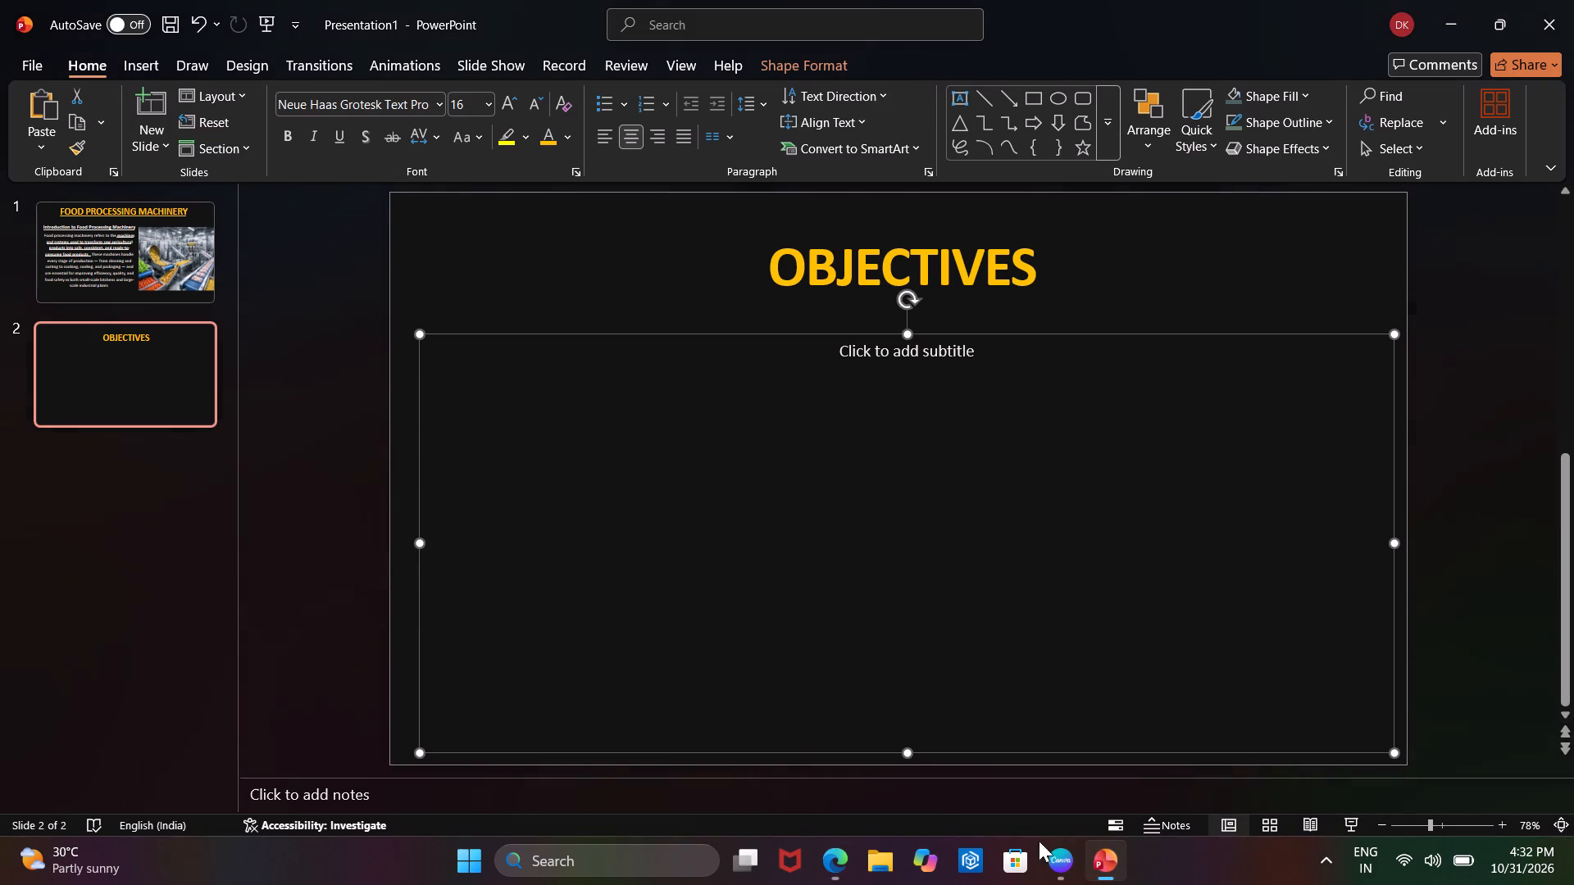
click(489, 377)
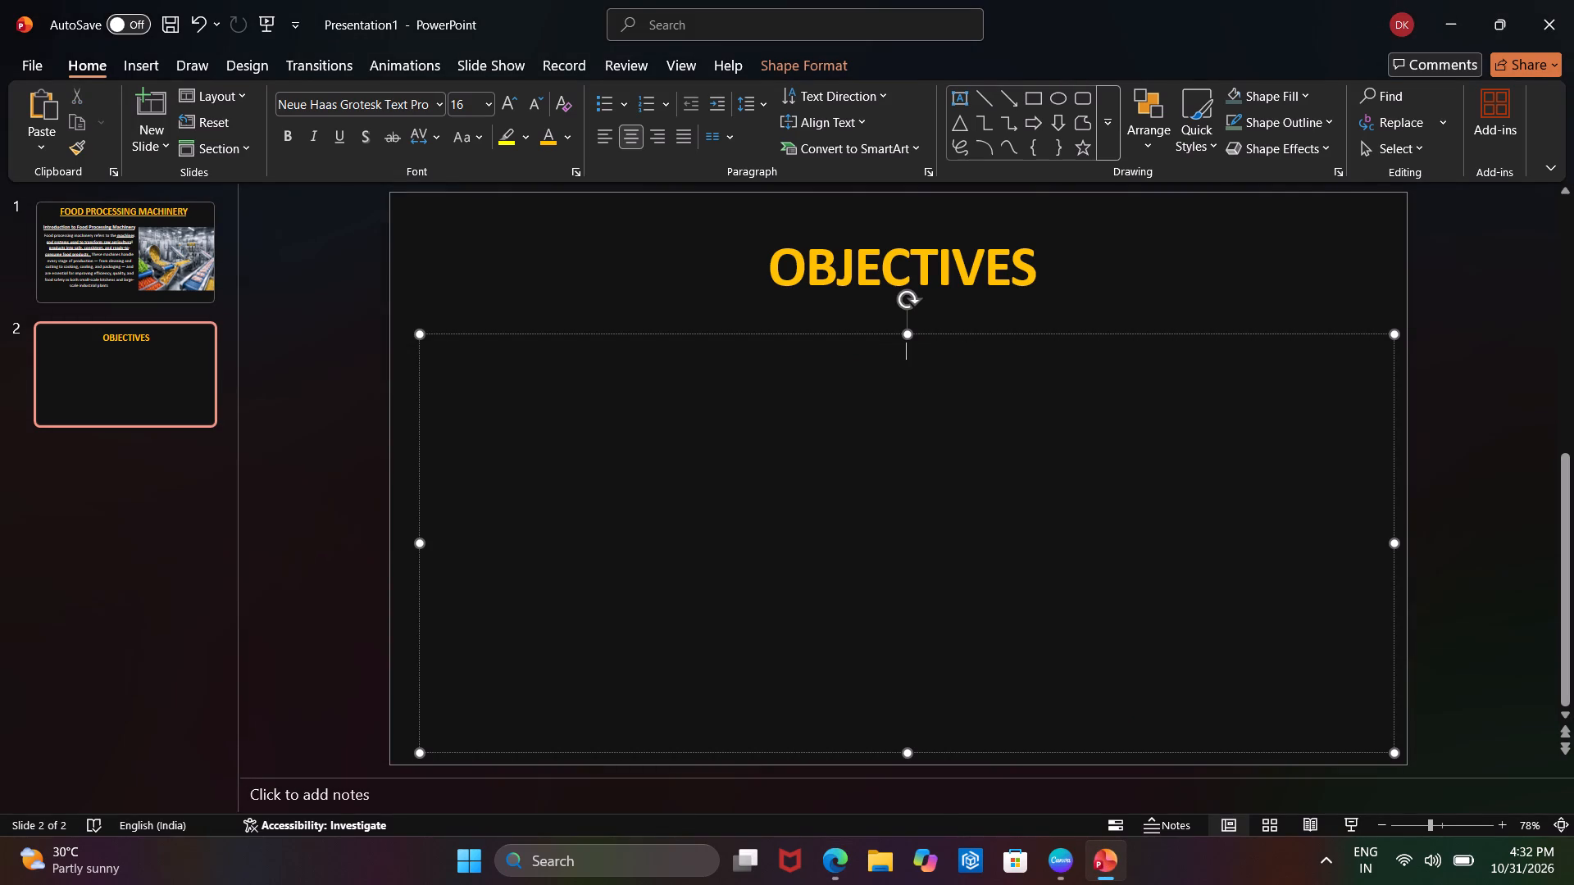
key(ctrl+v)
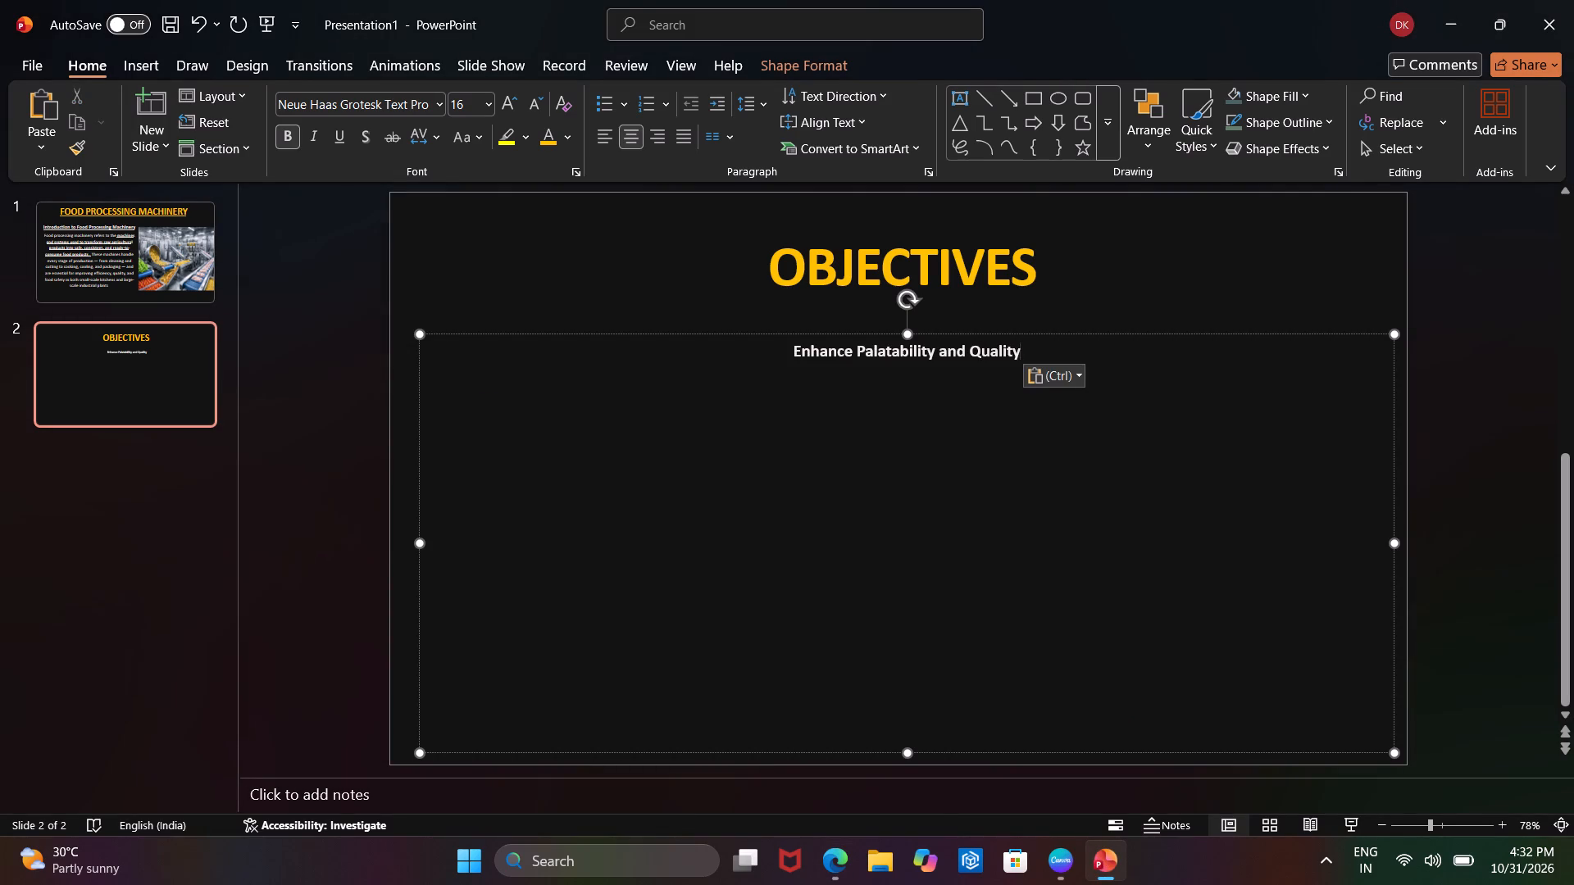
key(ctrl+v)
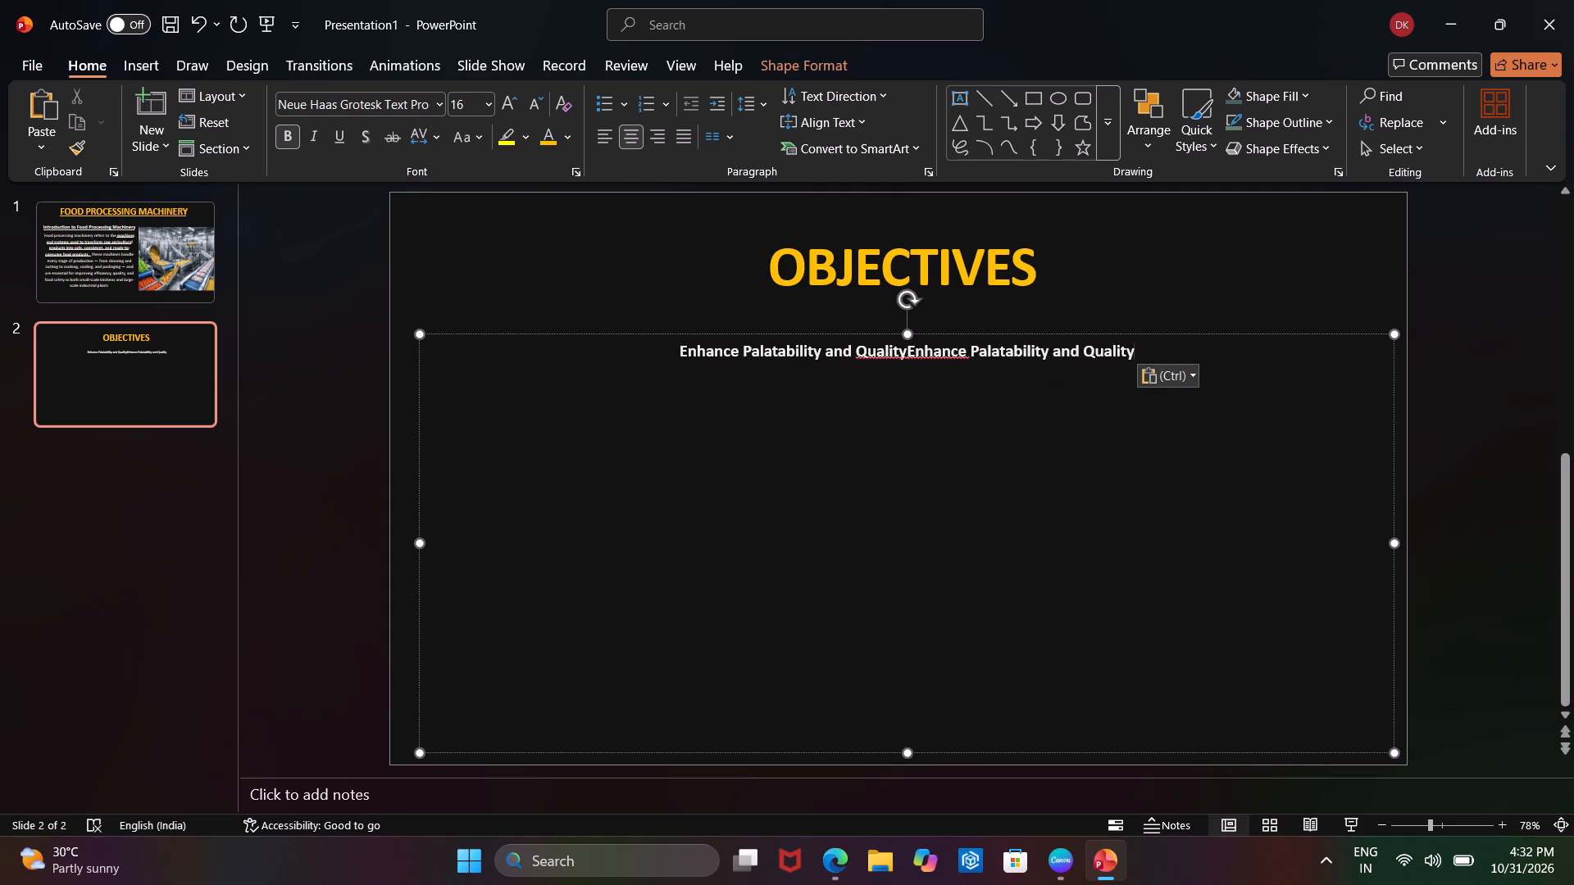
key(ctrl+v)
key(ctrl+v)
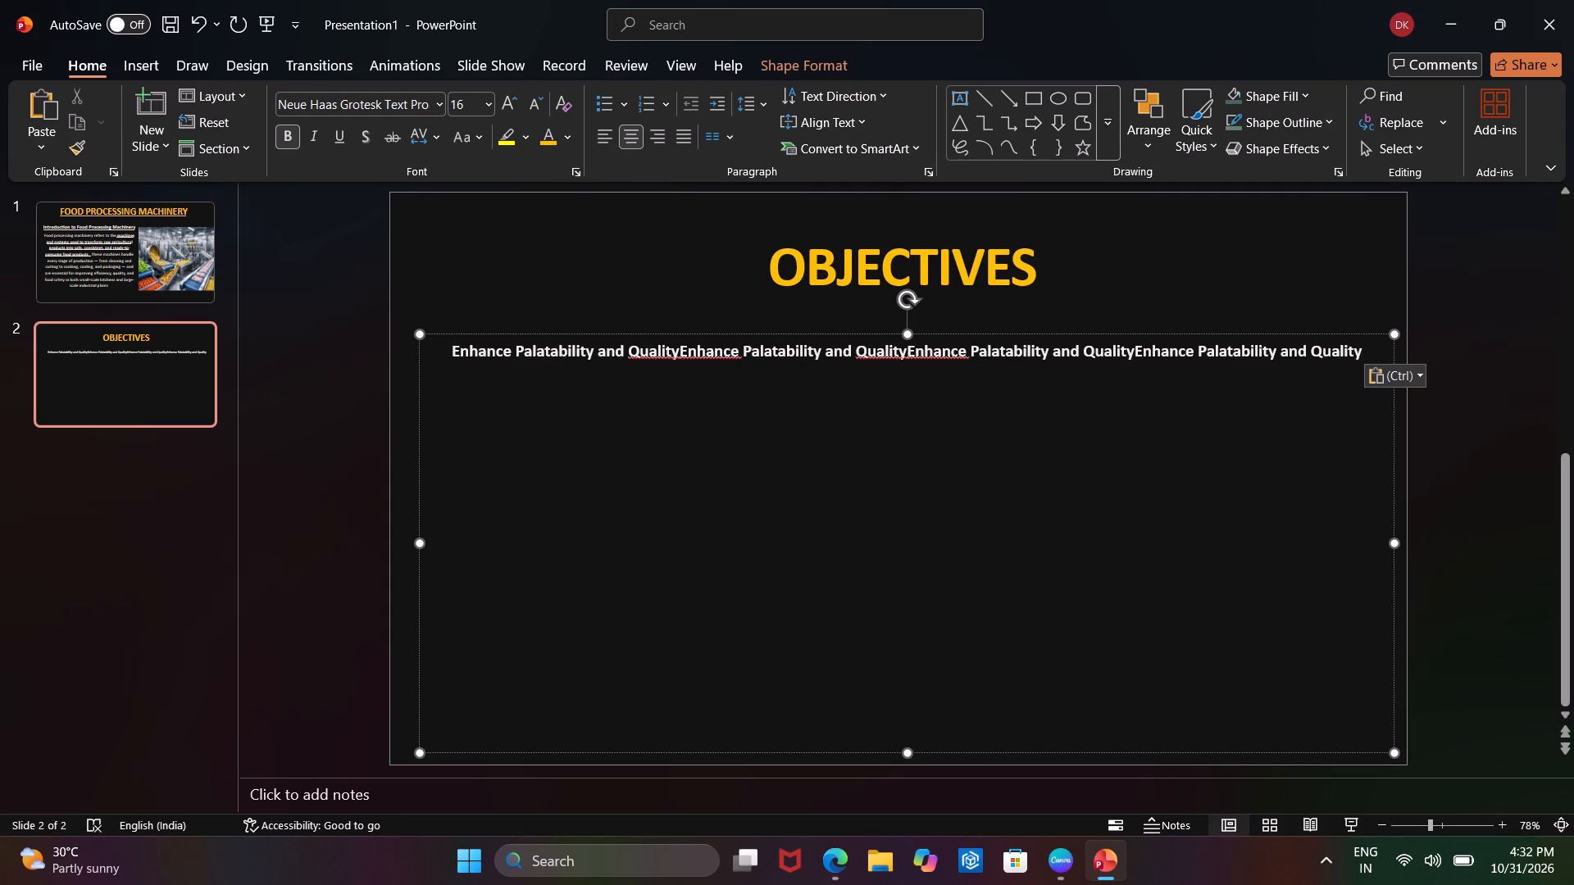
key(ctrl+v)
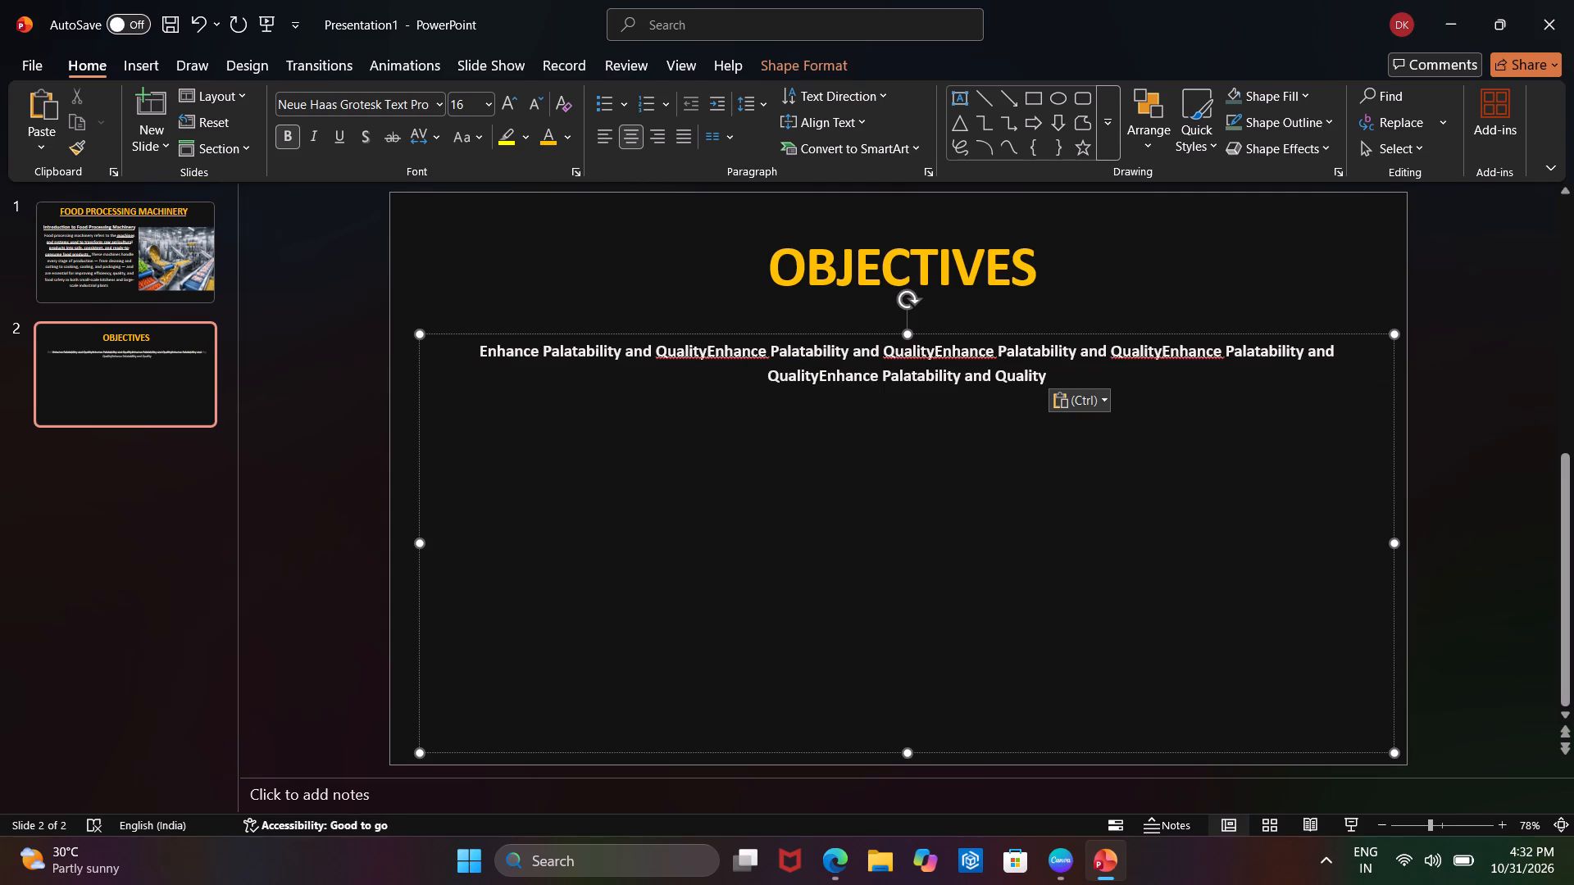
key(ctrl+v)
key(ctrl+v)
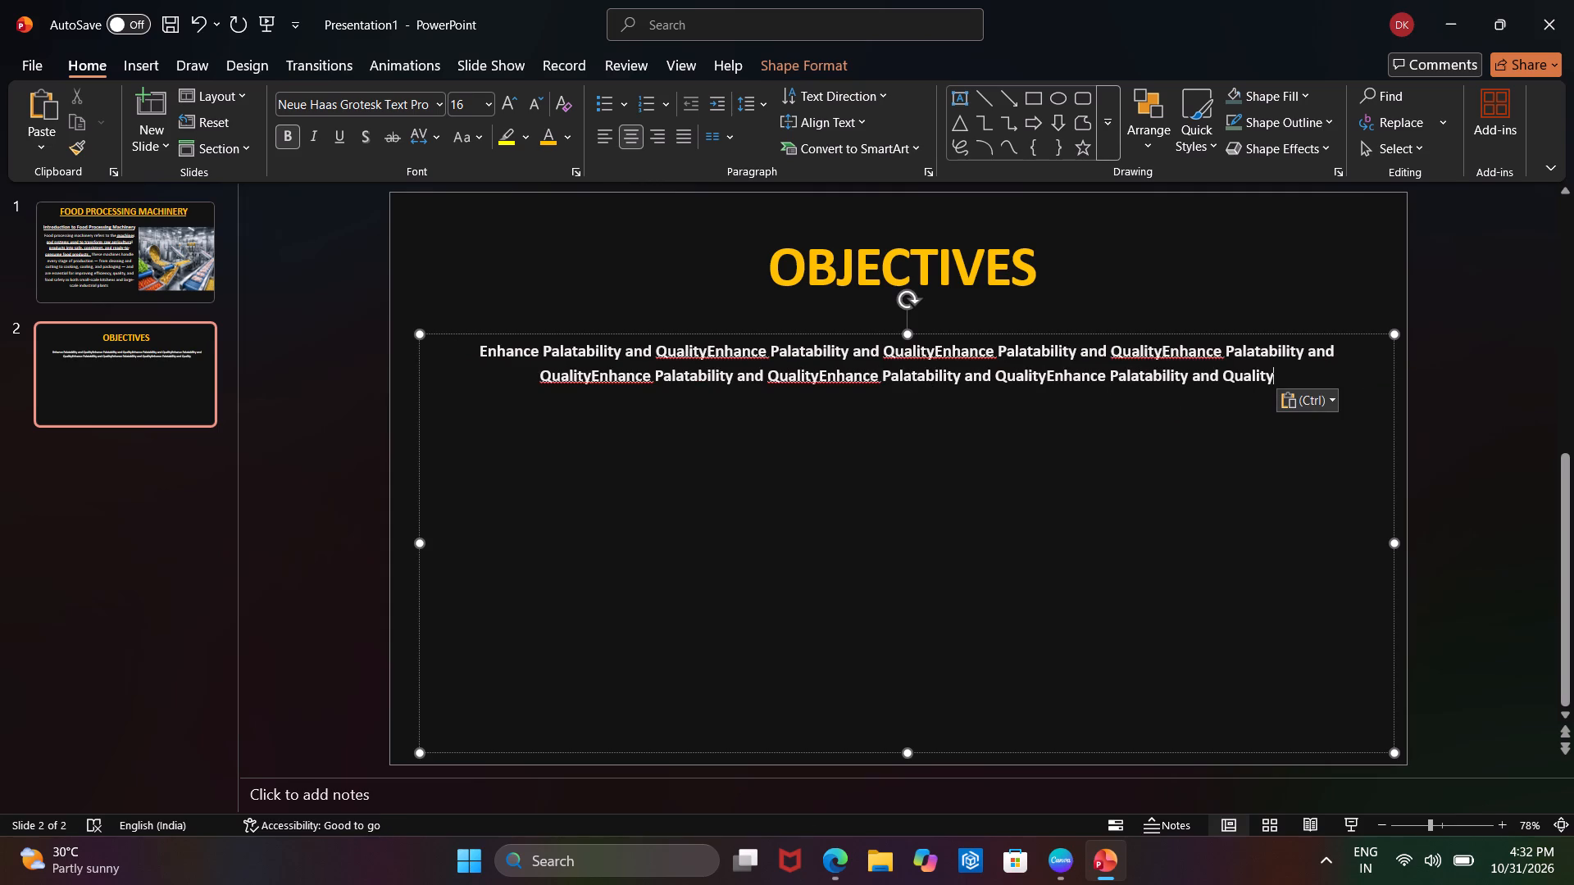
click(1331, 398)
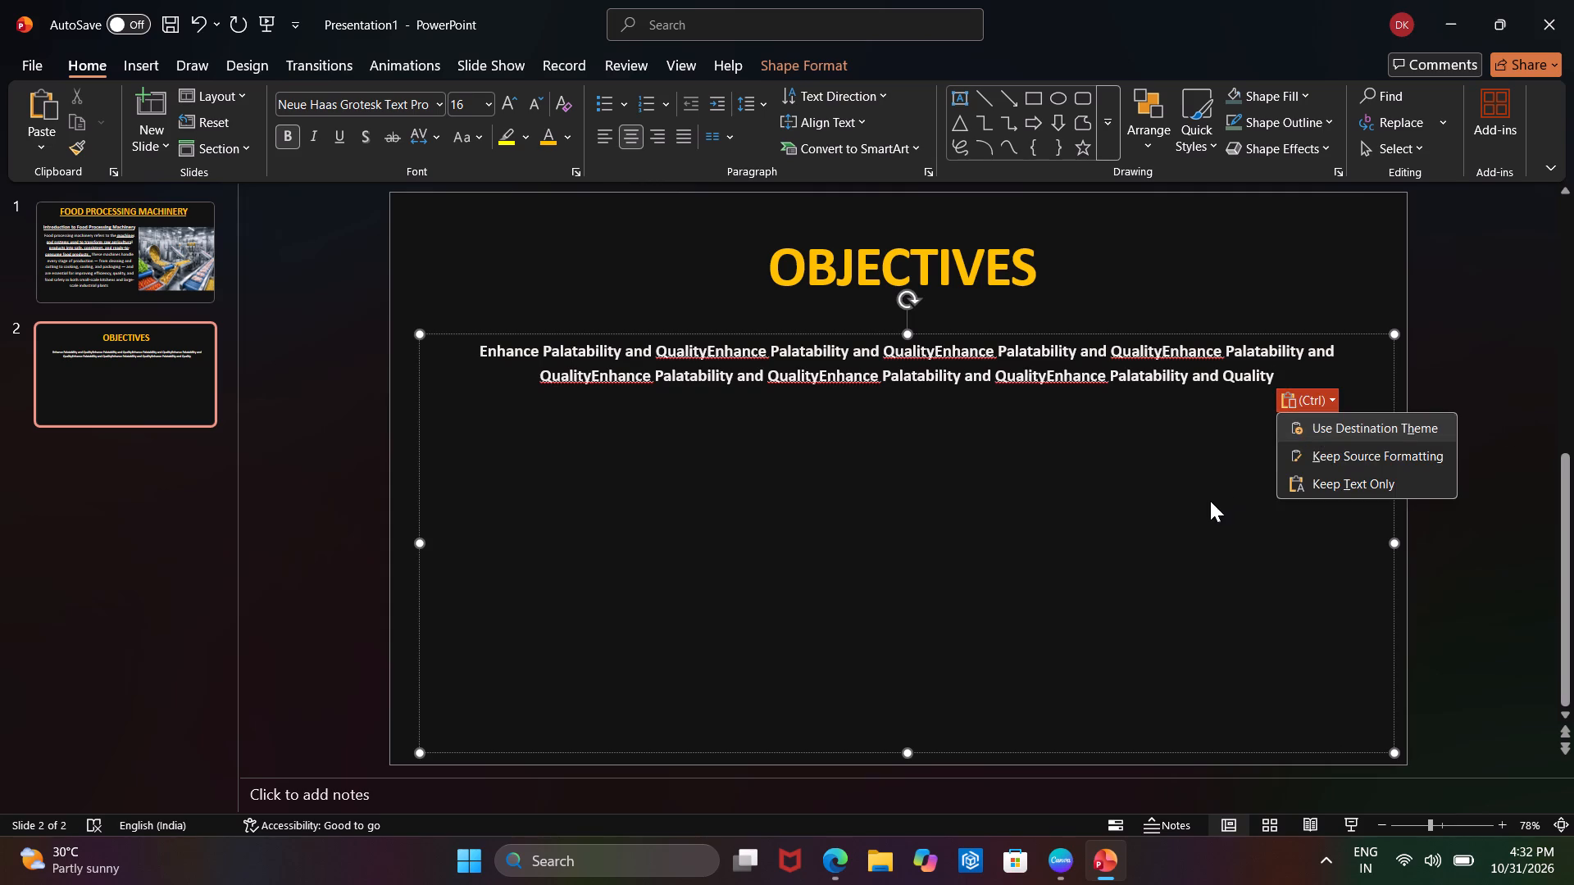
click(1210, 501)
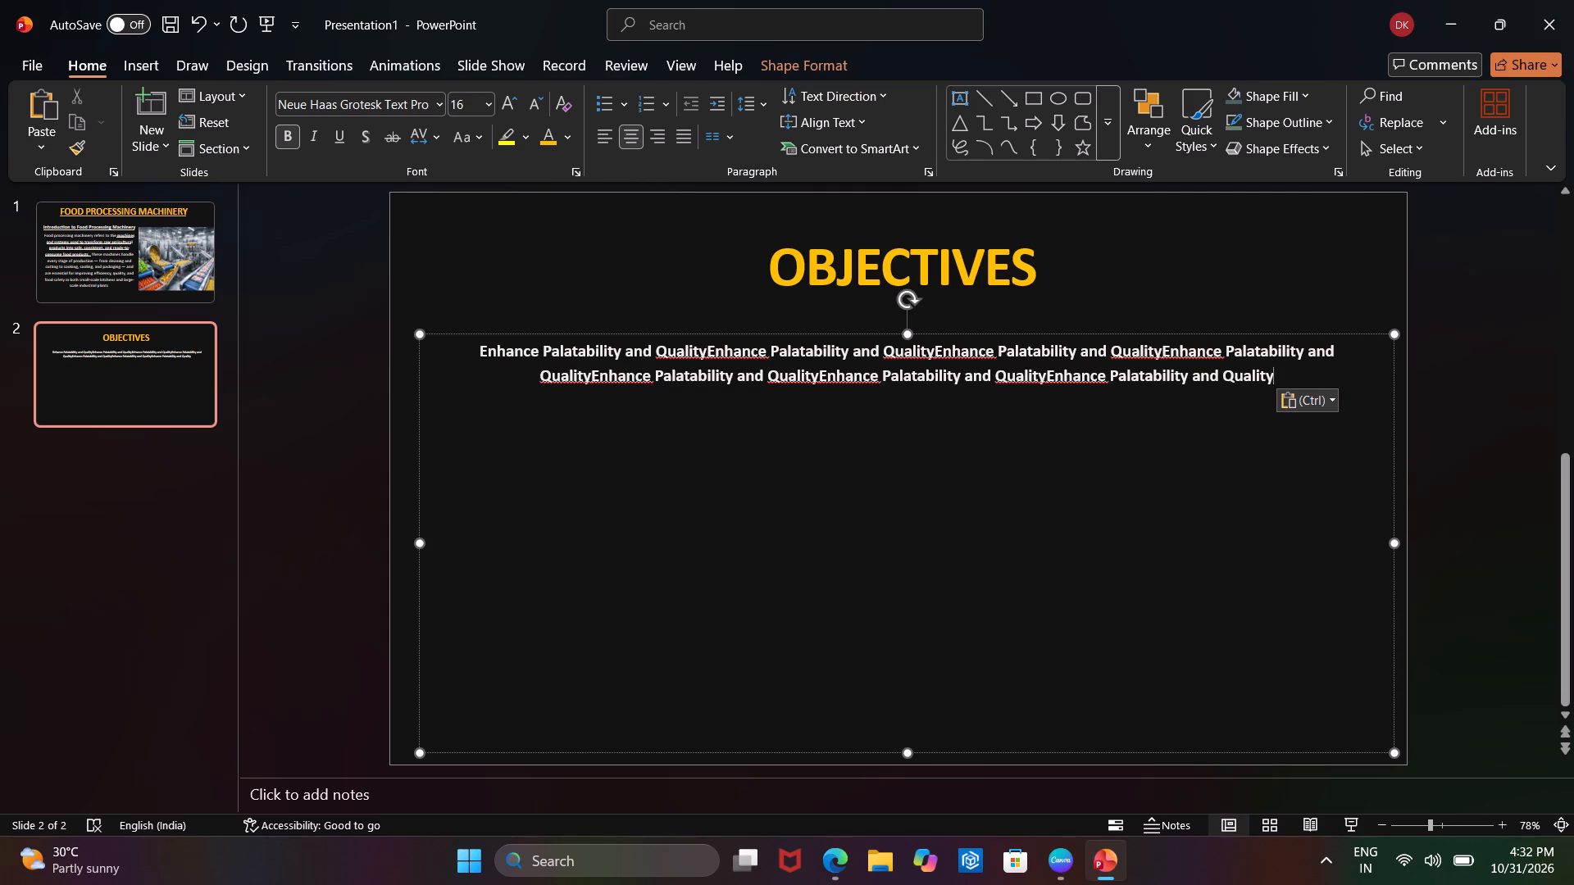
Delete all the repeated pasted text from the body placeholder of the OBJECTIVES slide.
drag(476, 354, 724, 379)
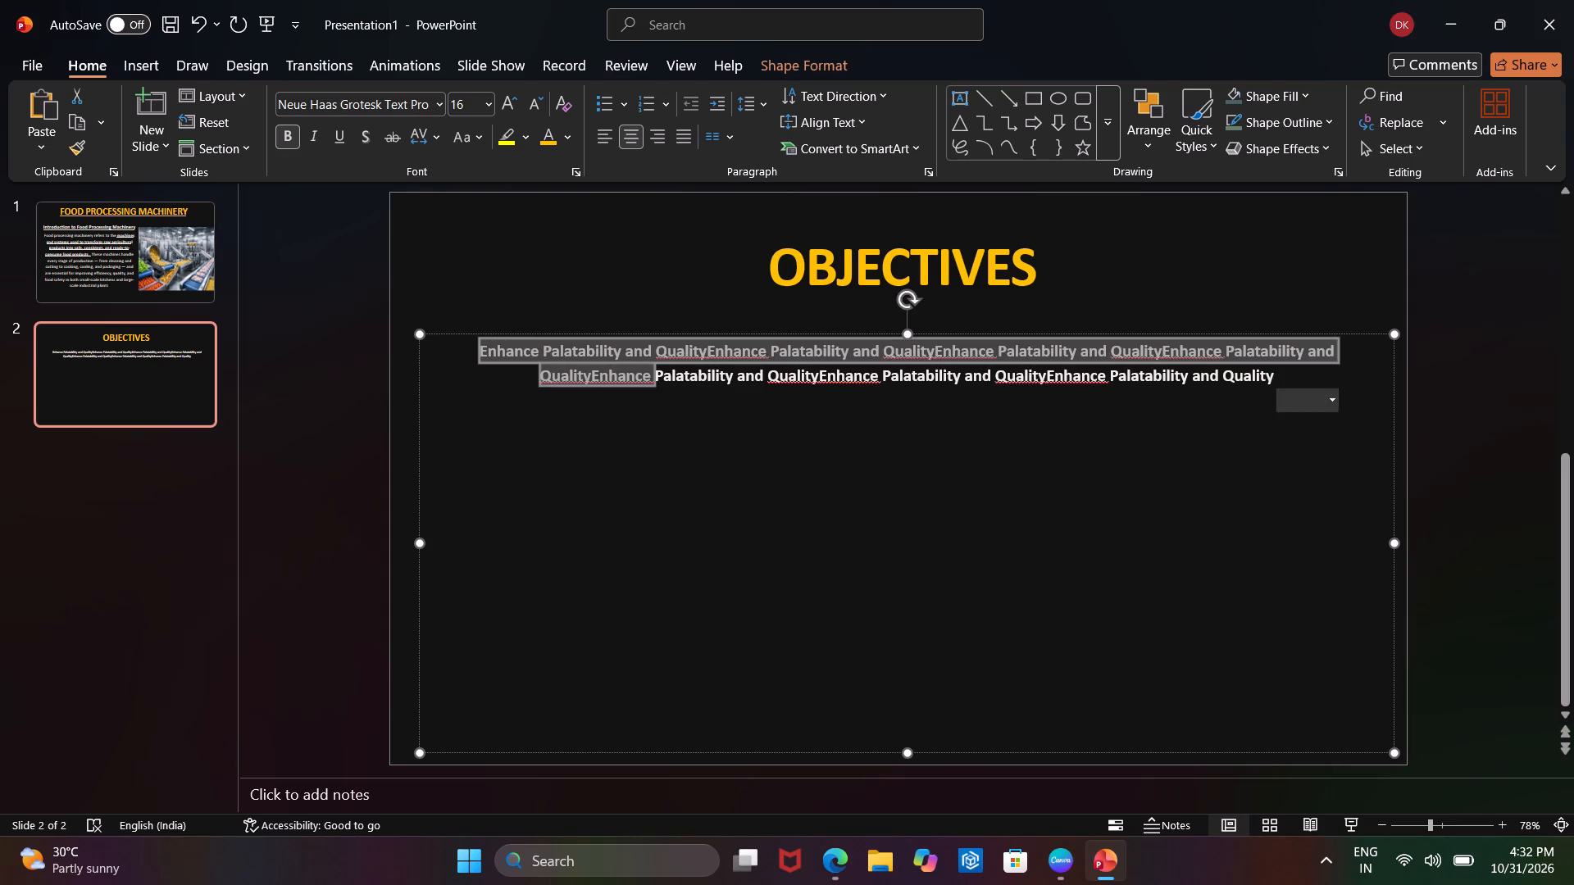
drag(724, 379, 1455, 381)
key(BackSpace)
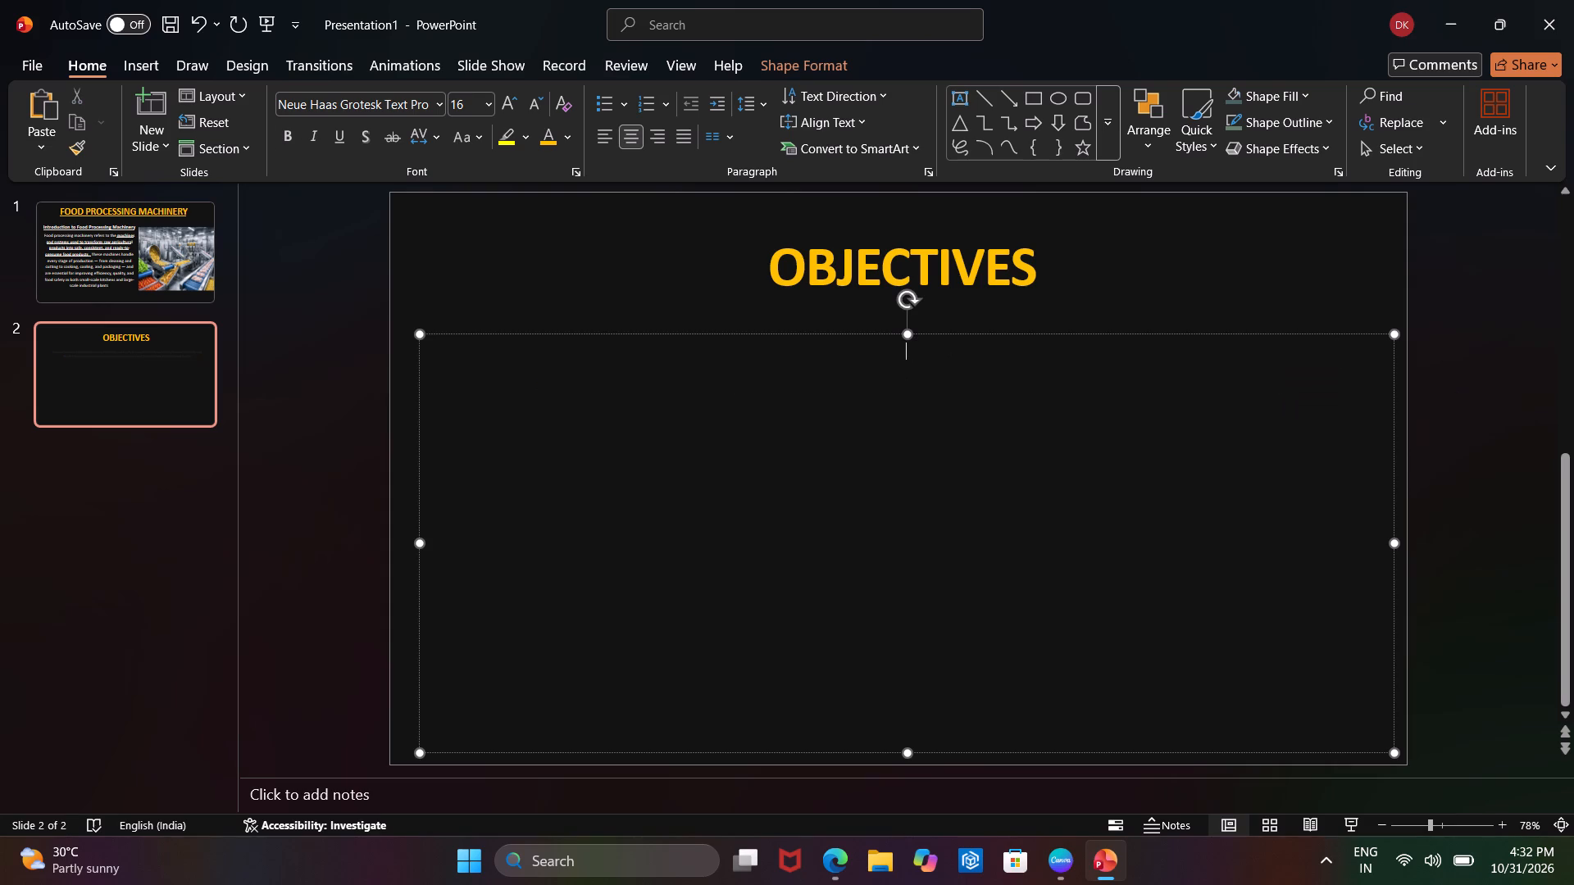
Paste the heading Enhance Palatability and Quality once into the body placeholder and align it left.
click(467, 377)
key(ctrl+c)
key(ctrl+v)
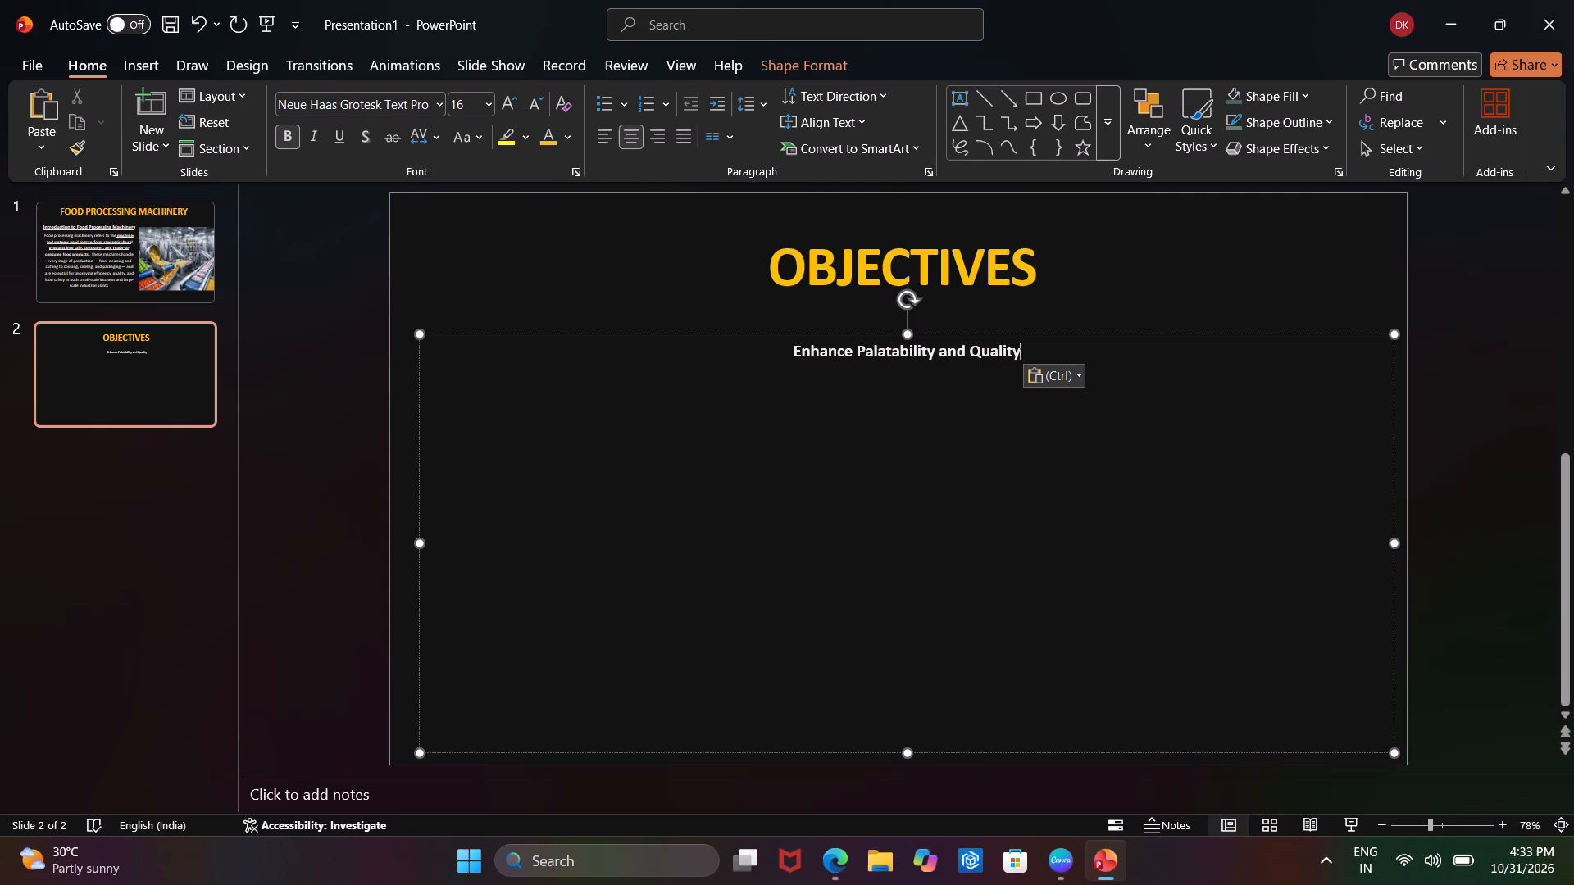
click(601, 134)
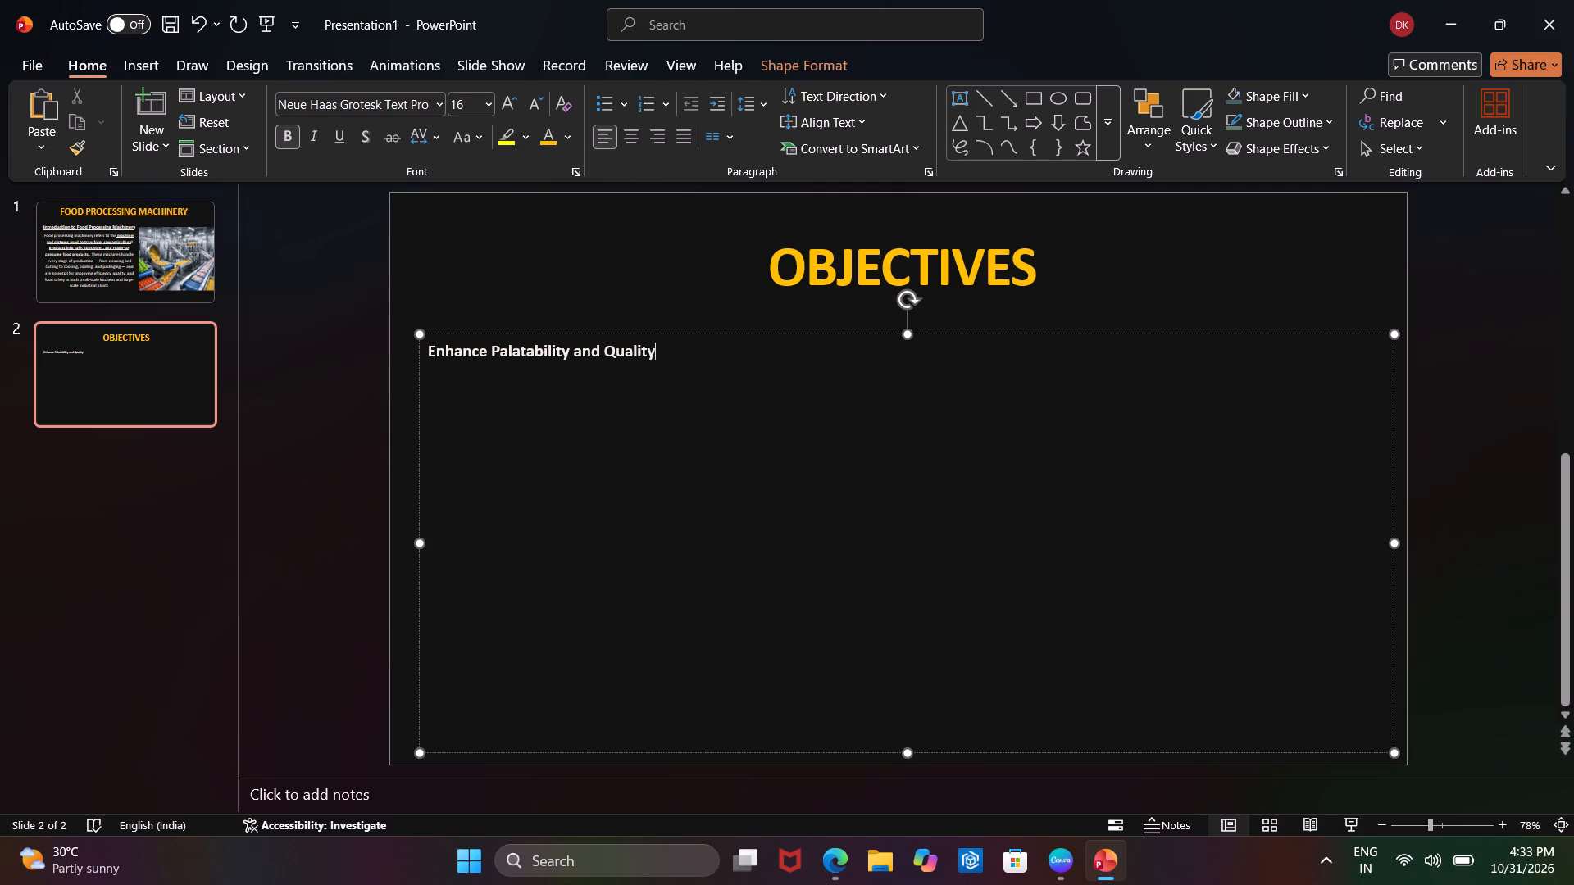
Switch to Edge and rerun the web search with the query OBJECTIVES OF Food Processing Machinery.
click(849, 873)
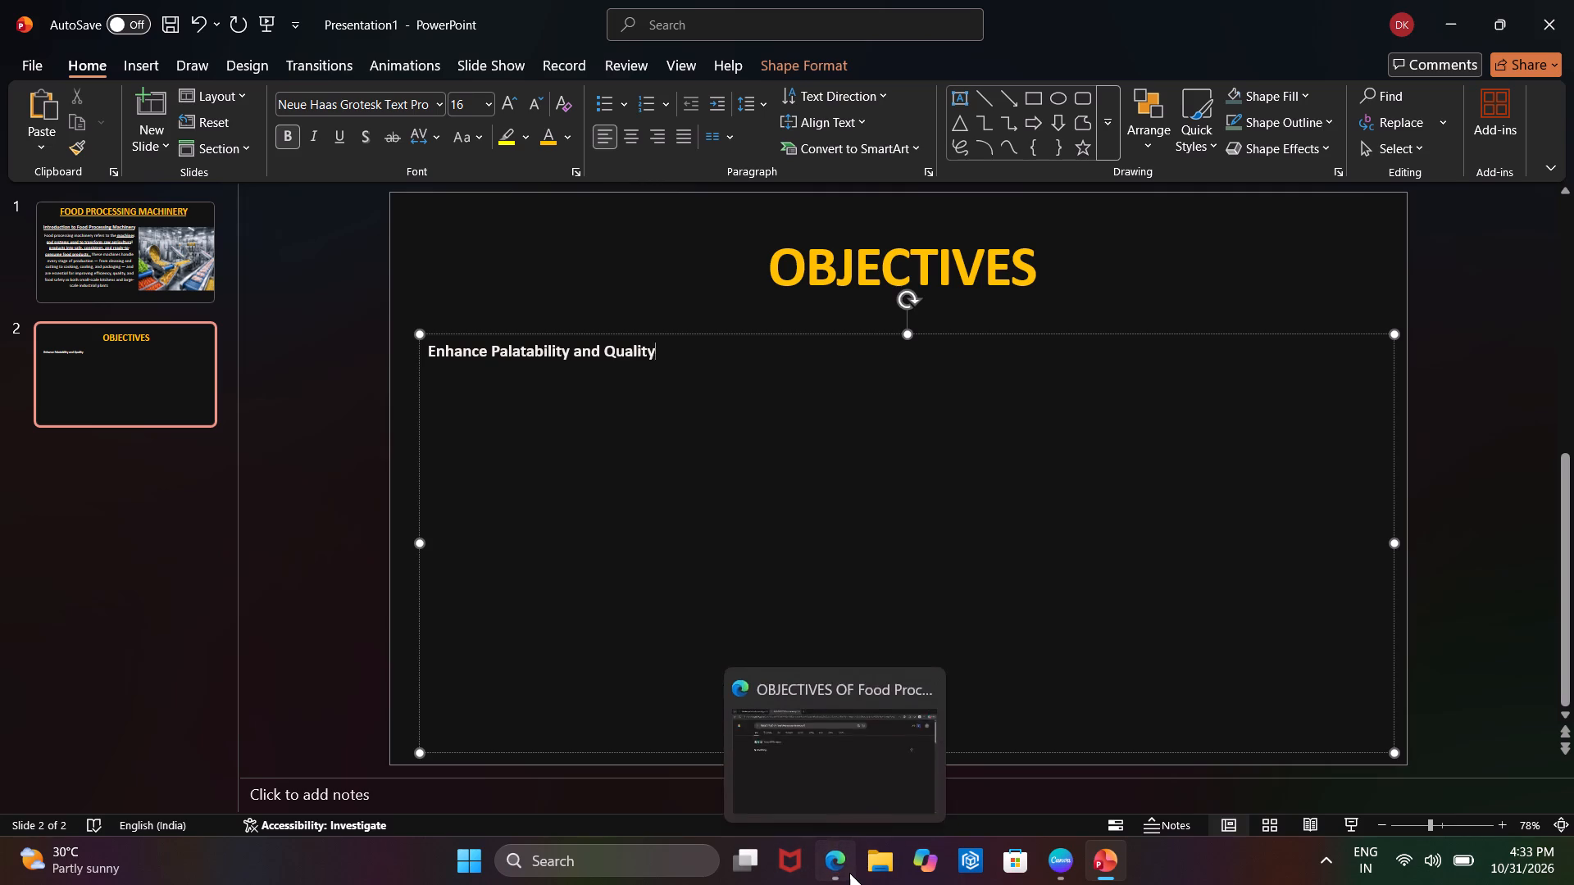
scroll(337, 588, down, 3)
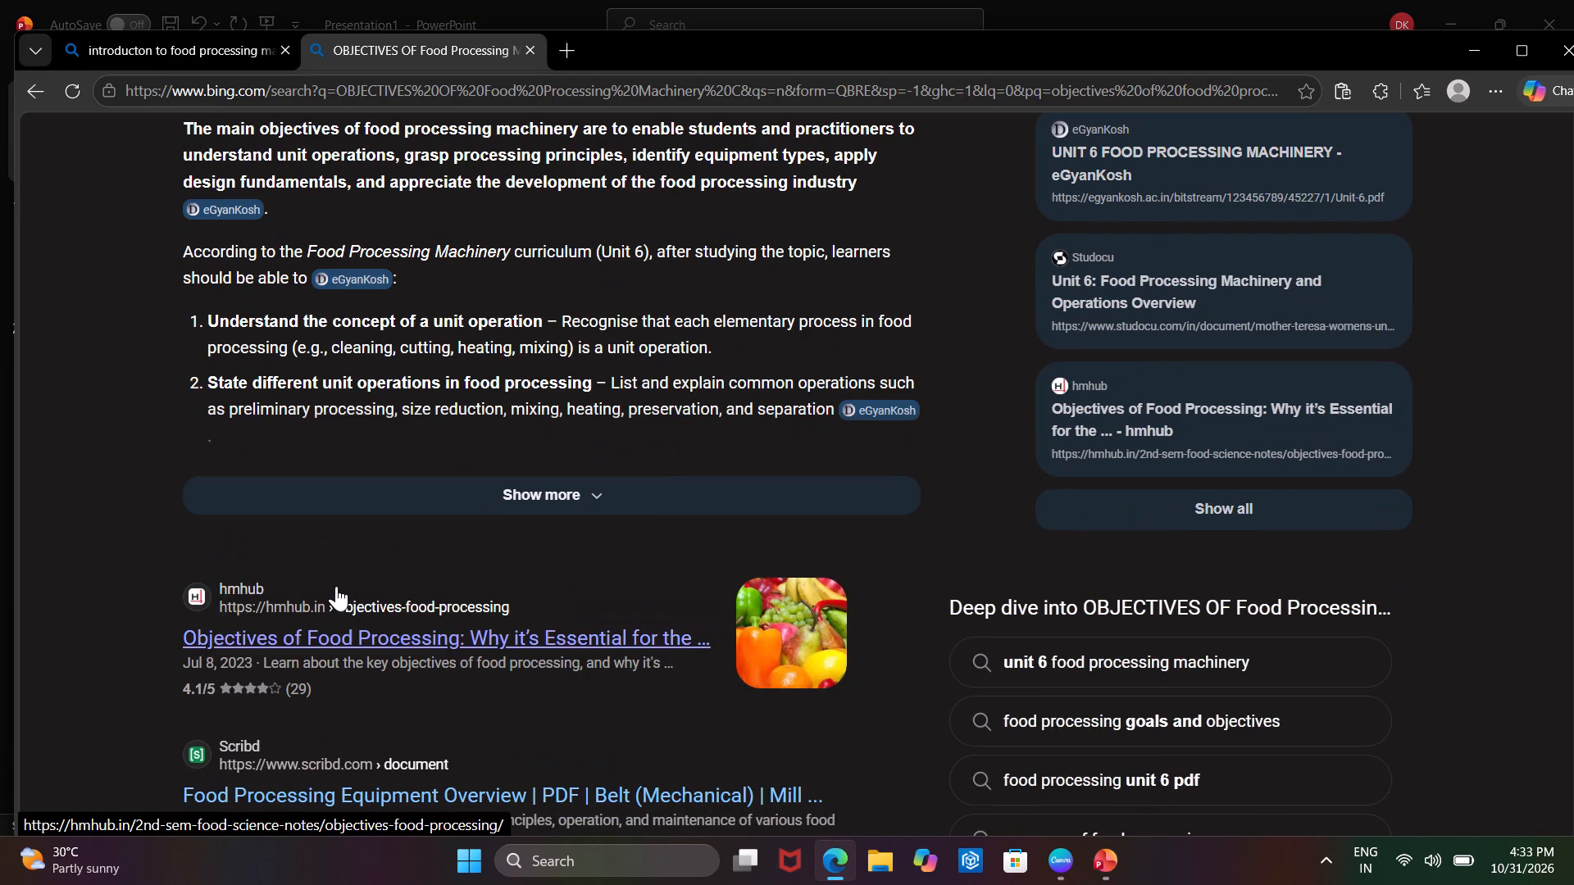
scroll(600, 339, up, 2)
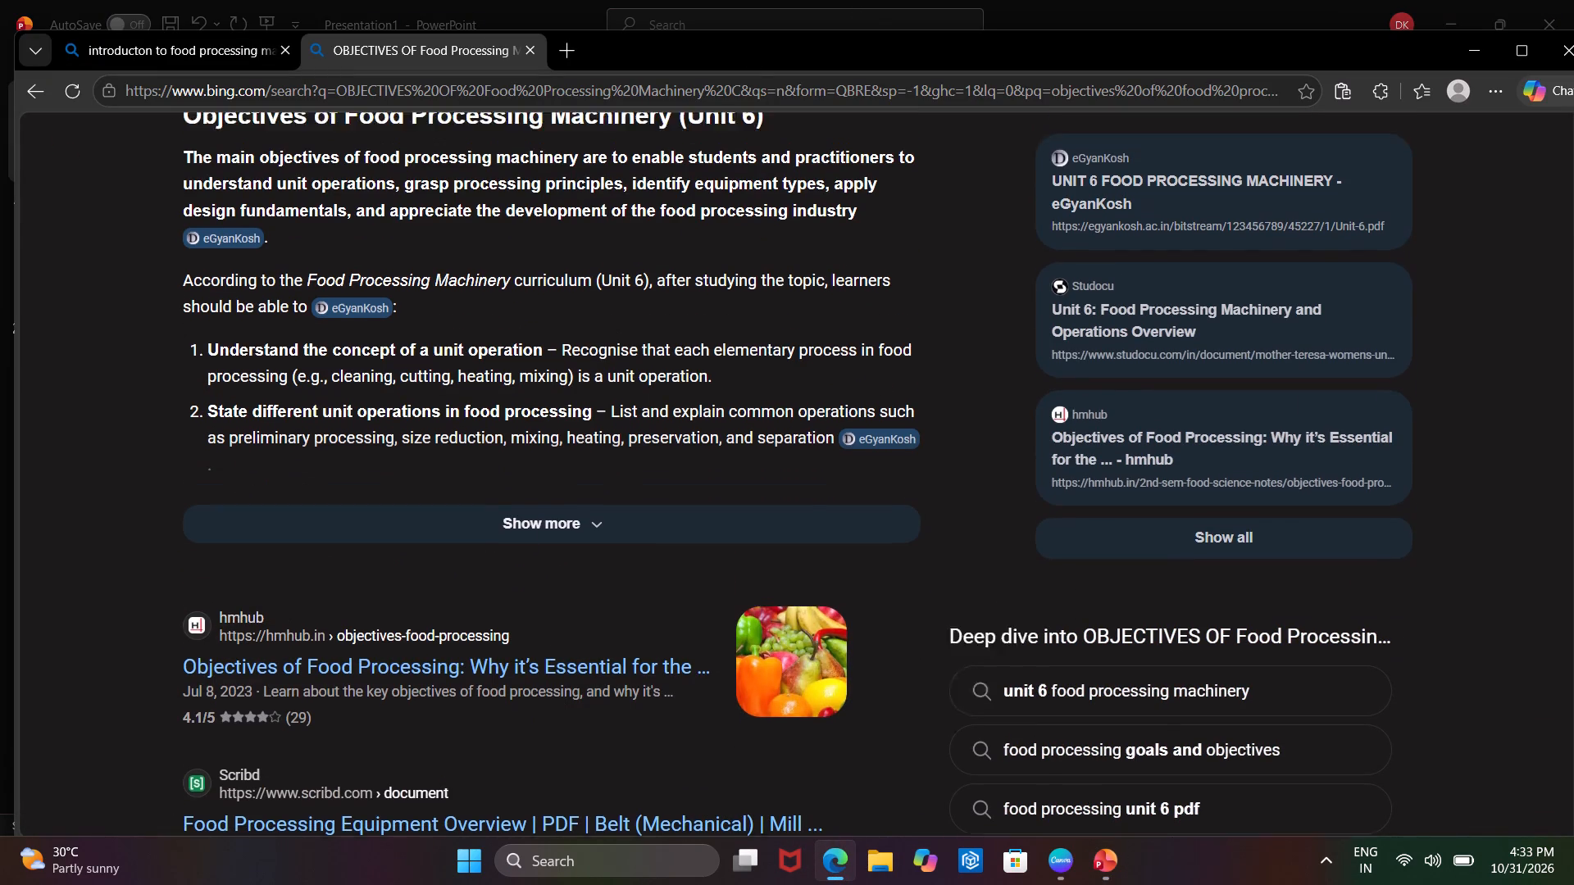
scroll(600, 339, up, 3)
click(611, 143)
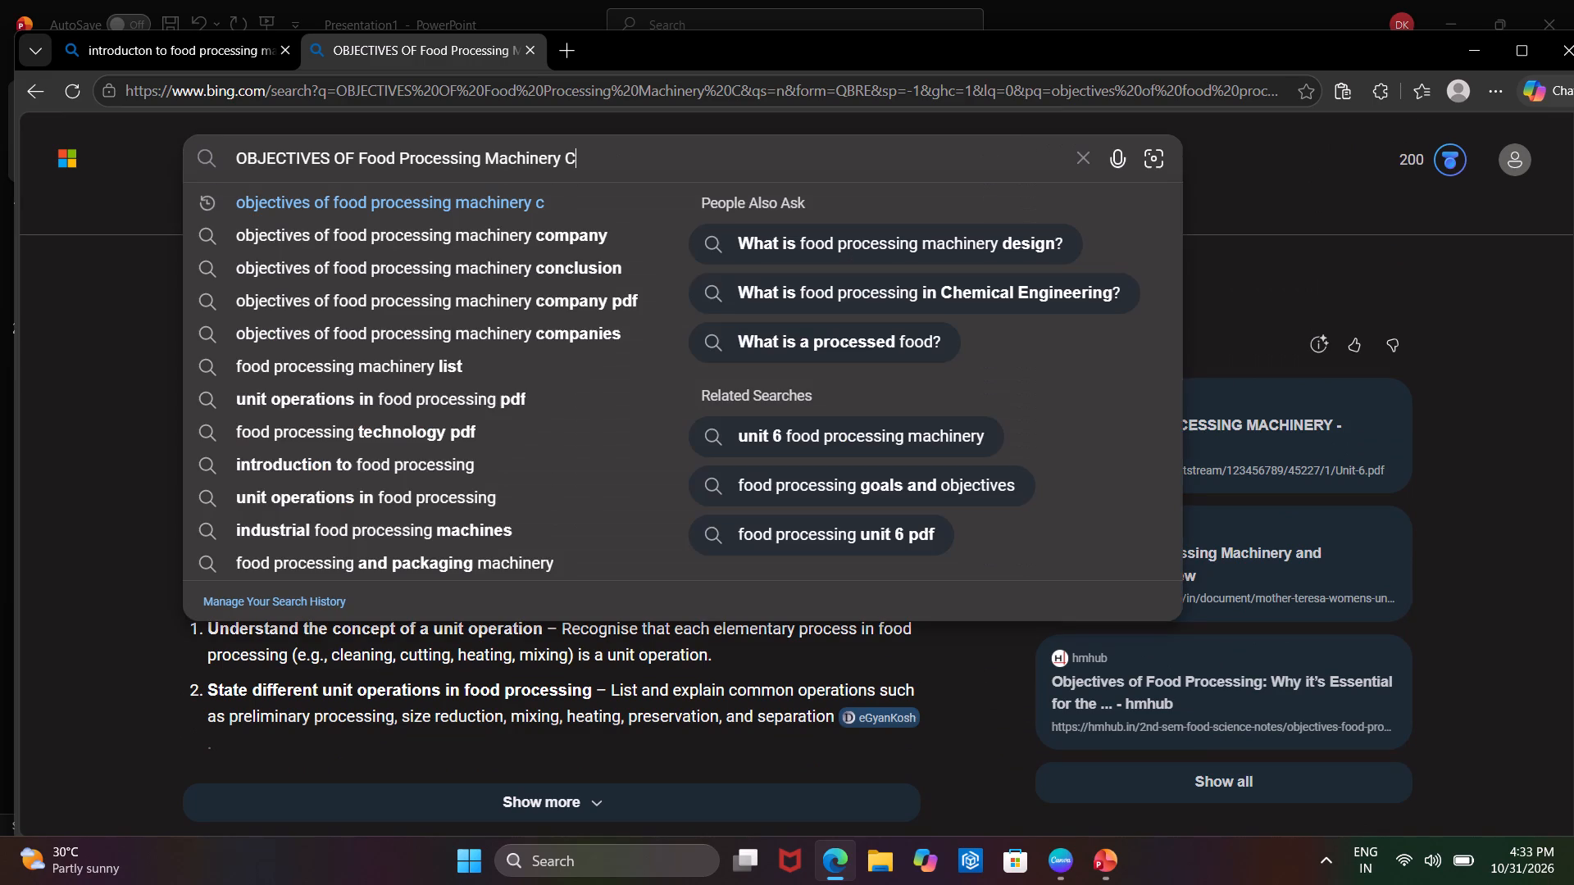
key(BackSpace)
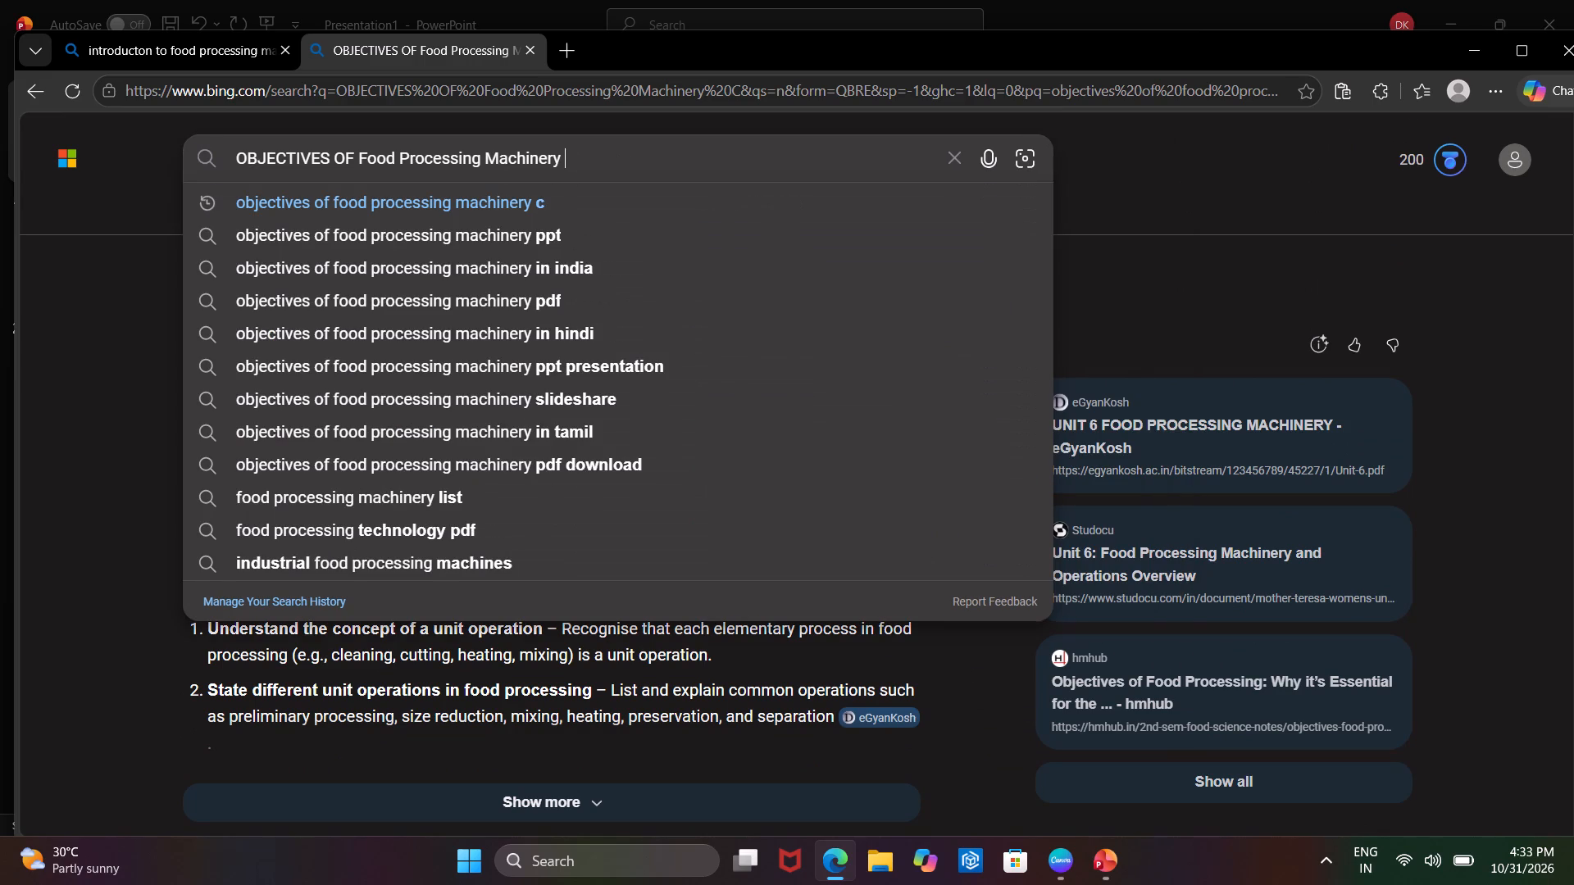
key(Return)
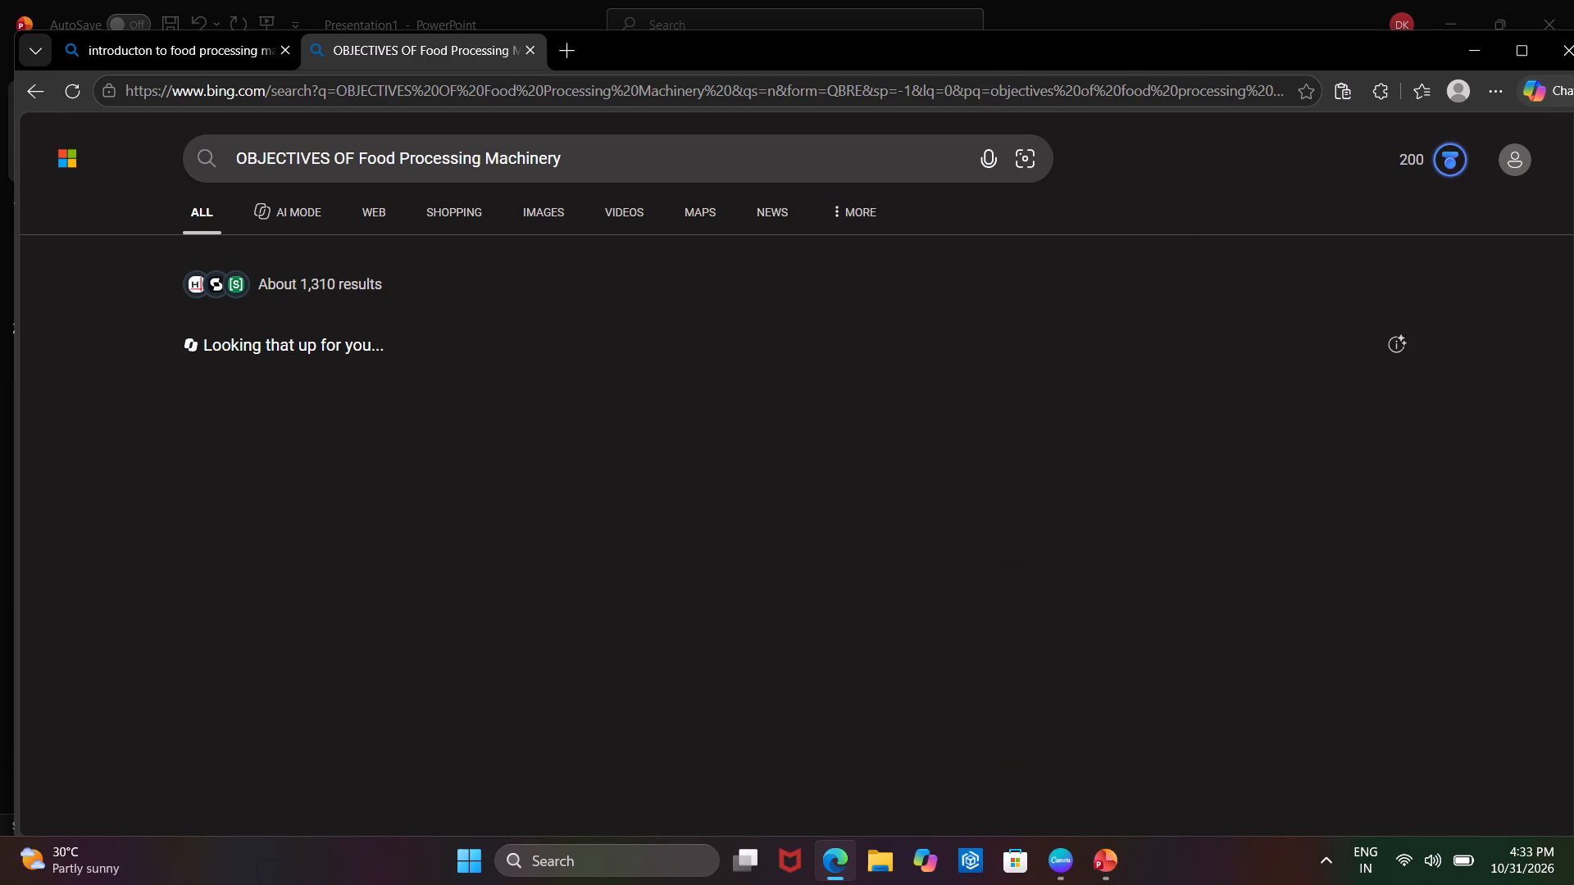
Copy the second key objective heading, Extend Shelf Life, and paste it on a new line in PowerPoint's OBJECTIVES slide body.
scroll(612, 143, down, 3)
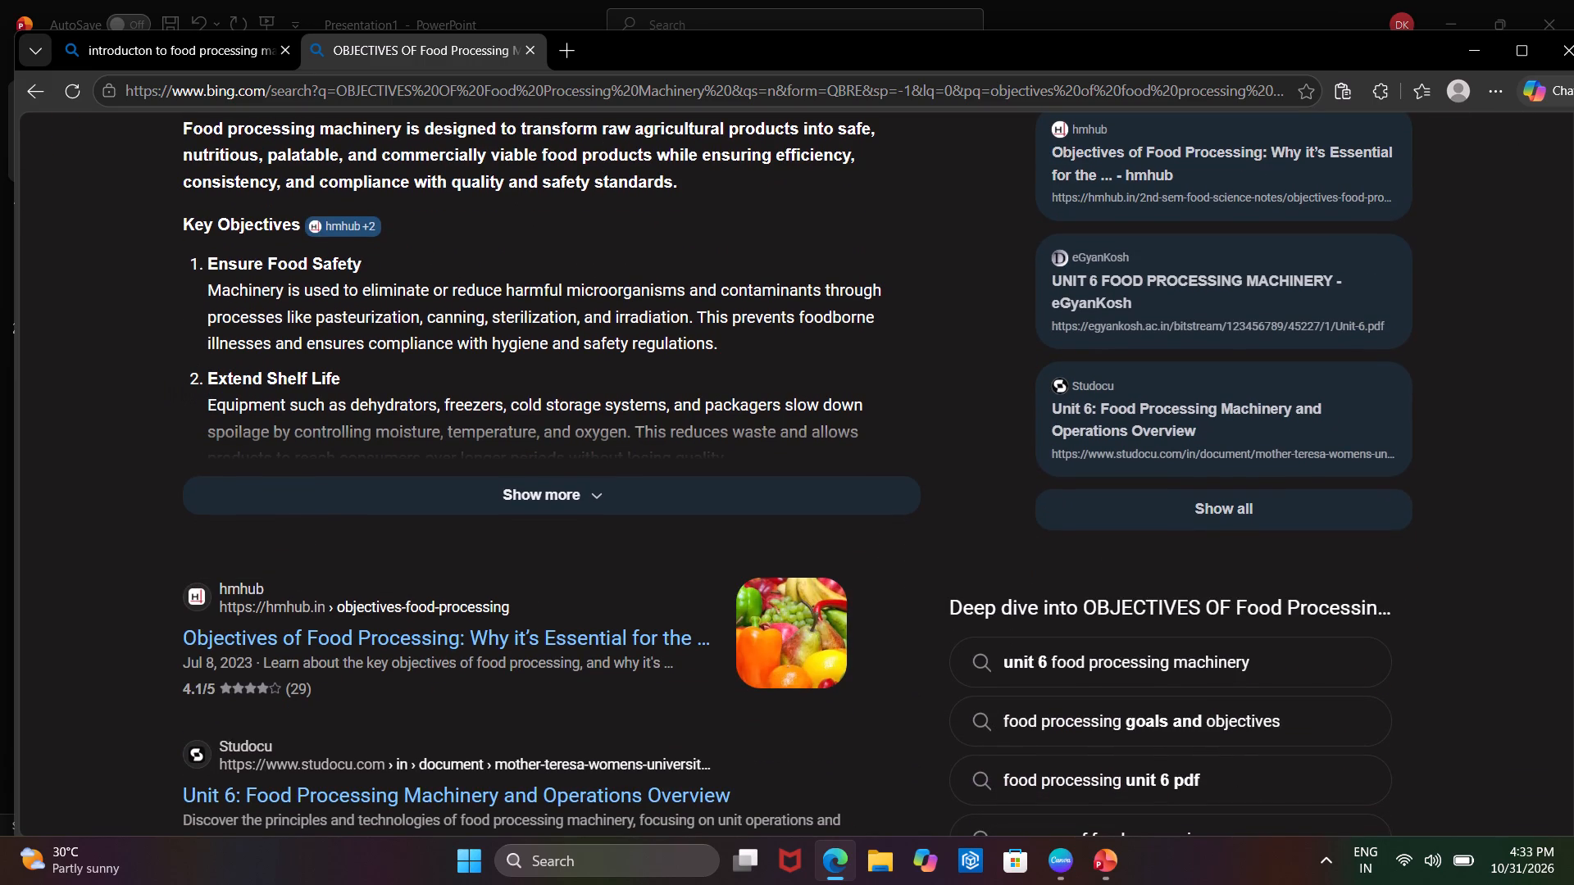
drag(207, 376, 360, 380)
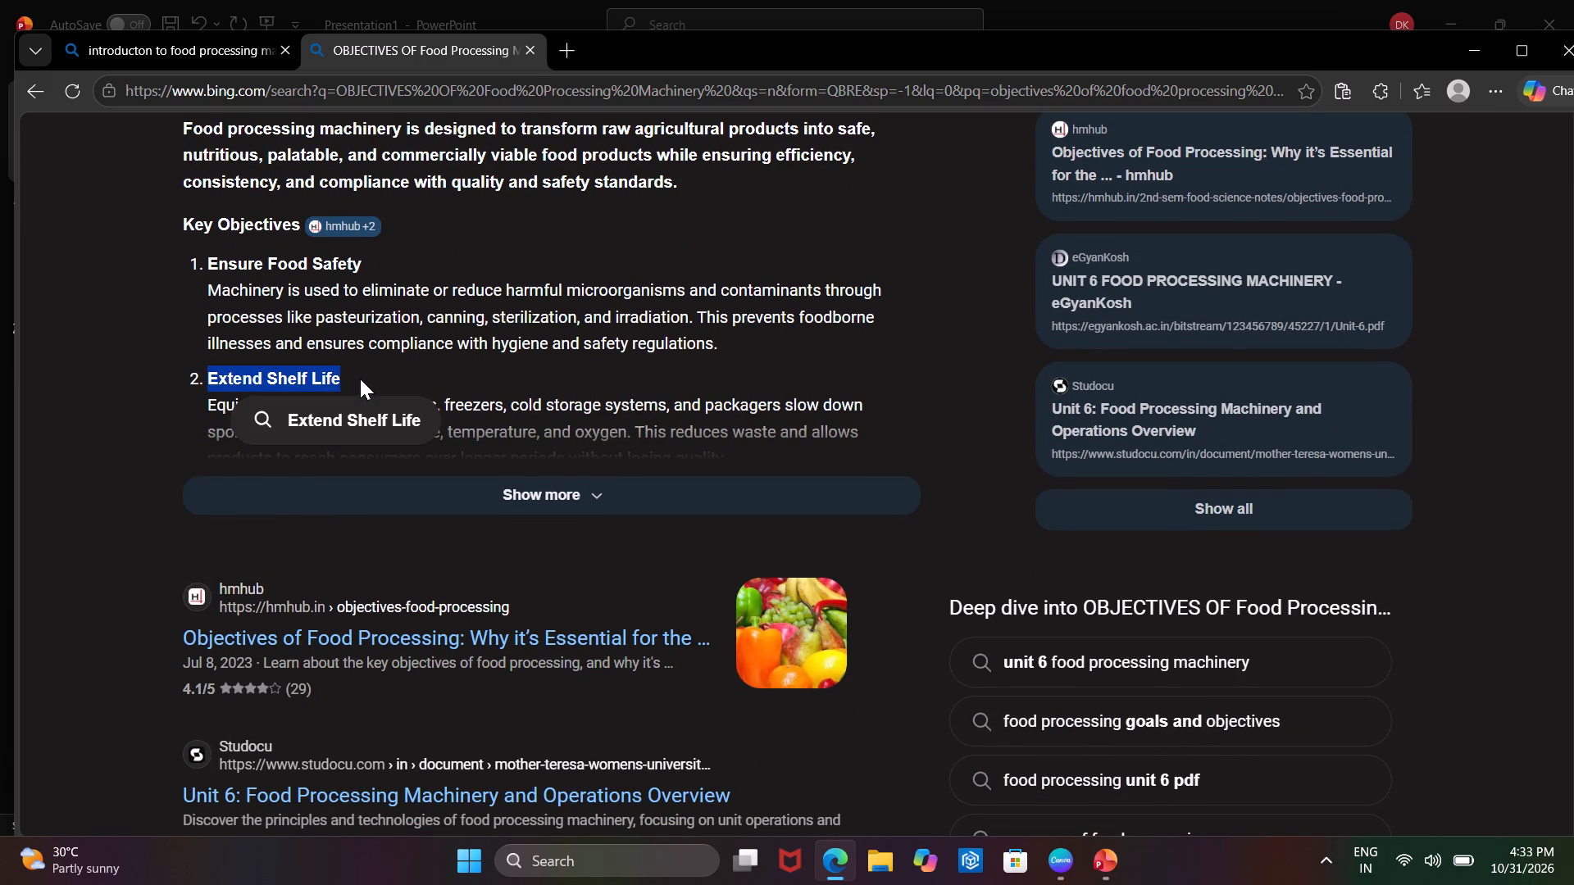
key(ctrl+c)
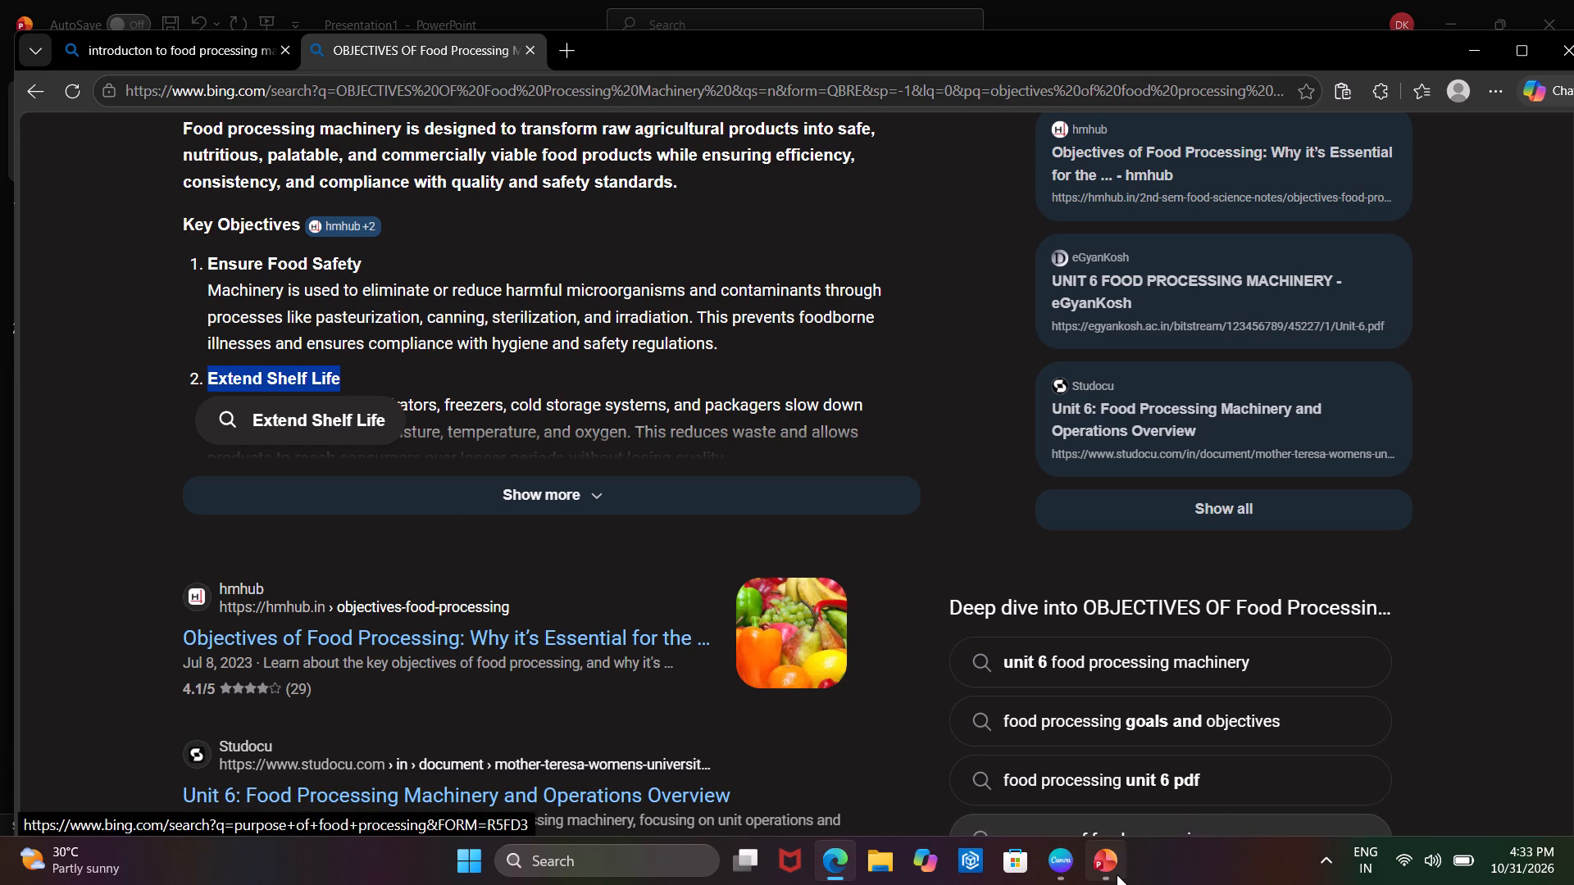
click(1117, 874)
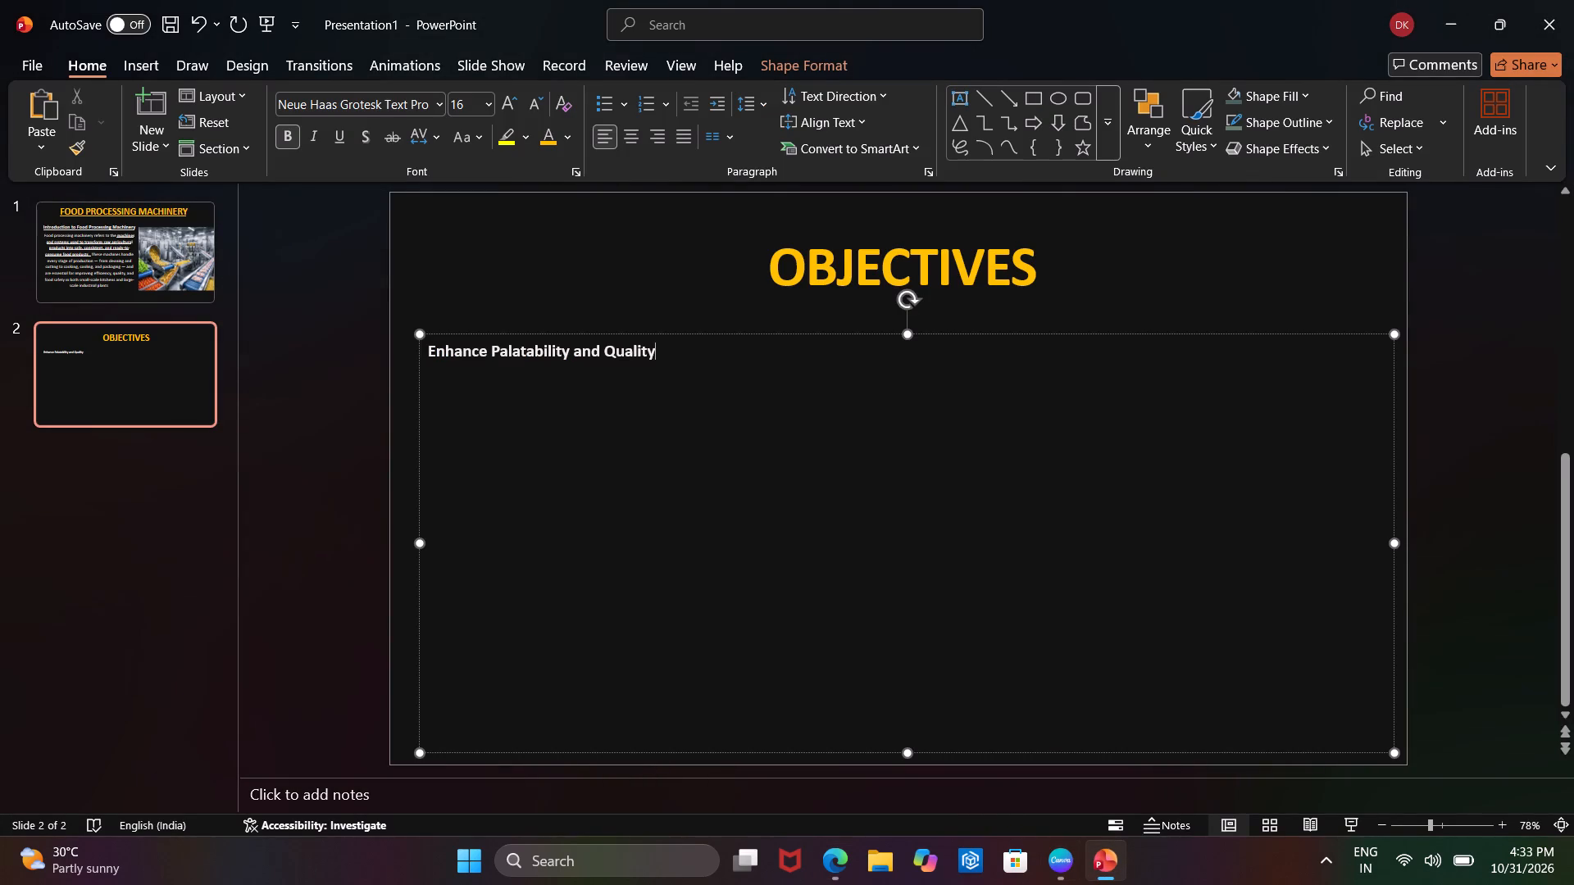
key(Return)
key(ctrl+v)
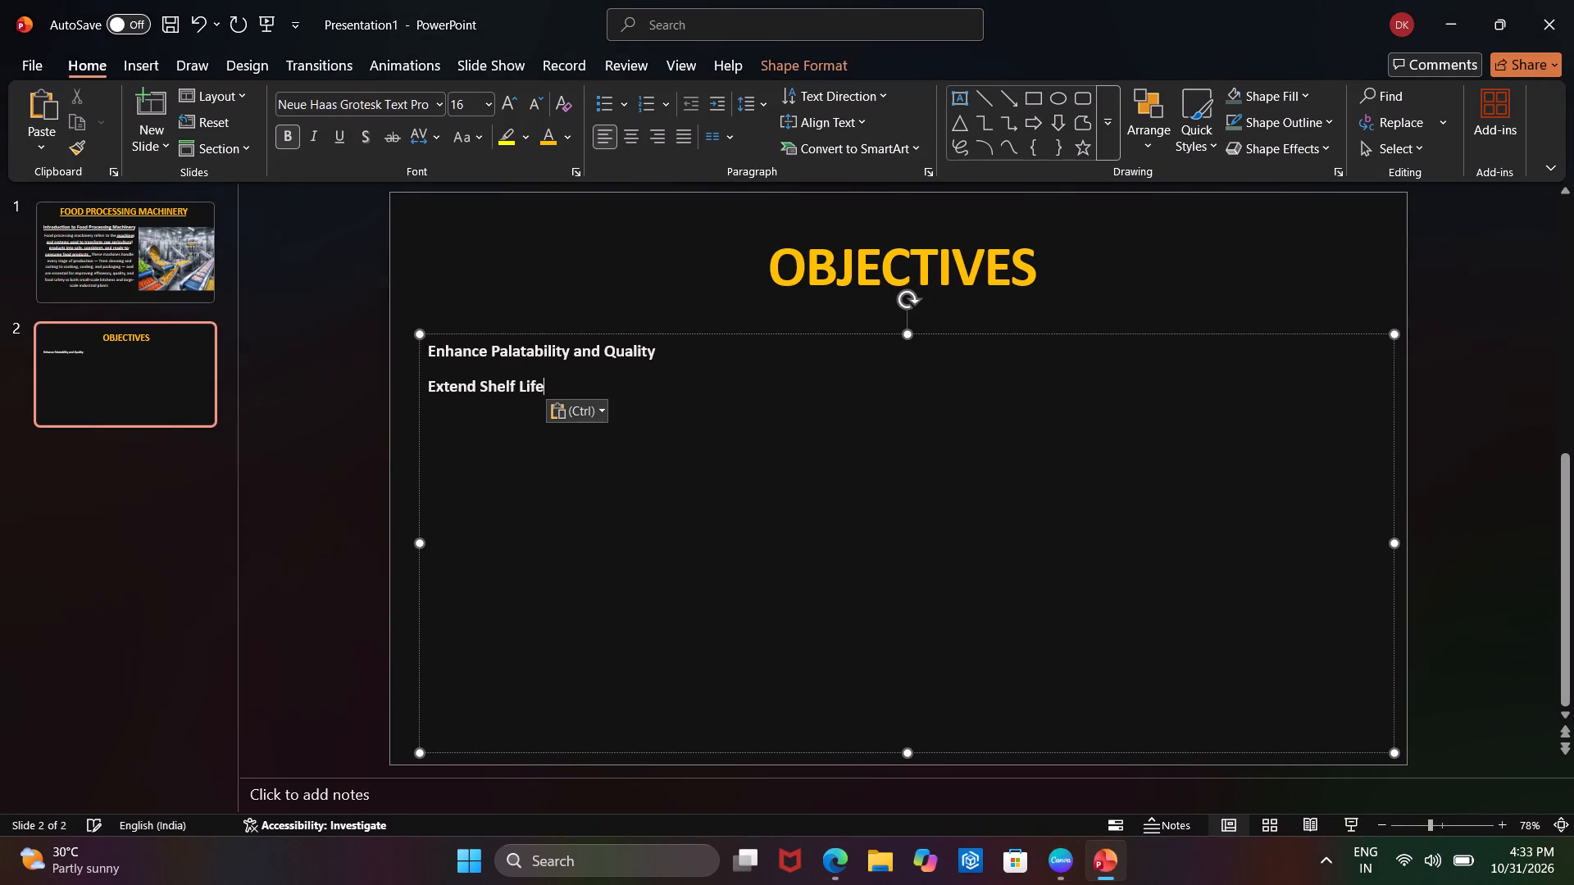
Resize the body placeholder of the OBJECTIVES slide, shifting its upper-left corner slightly down and outward.
click(658, 338)
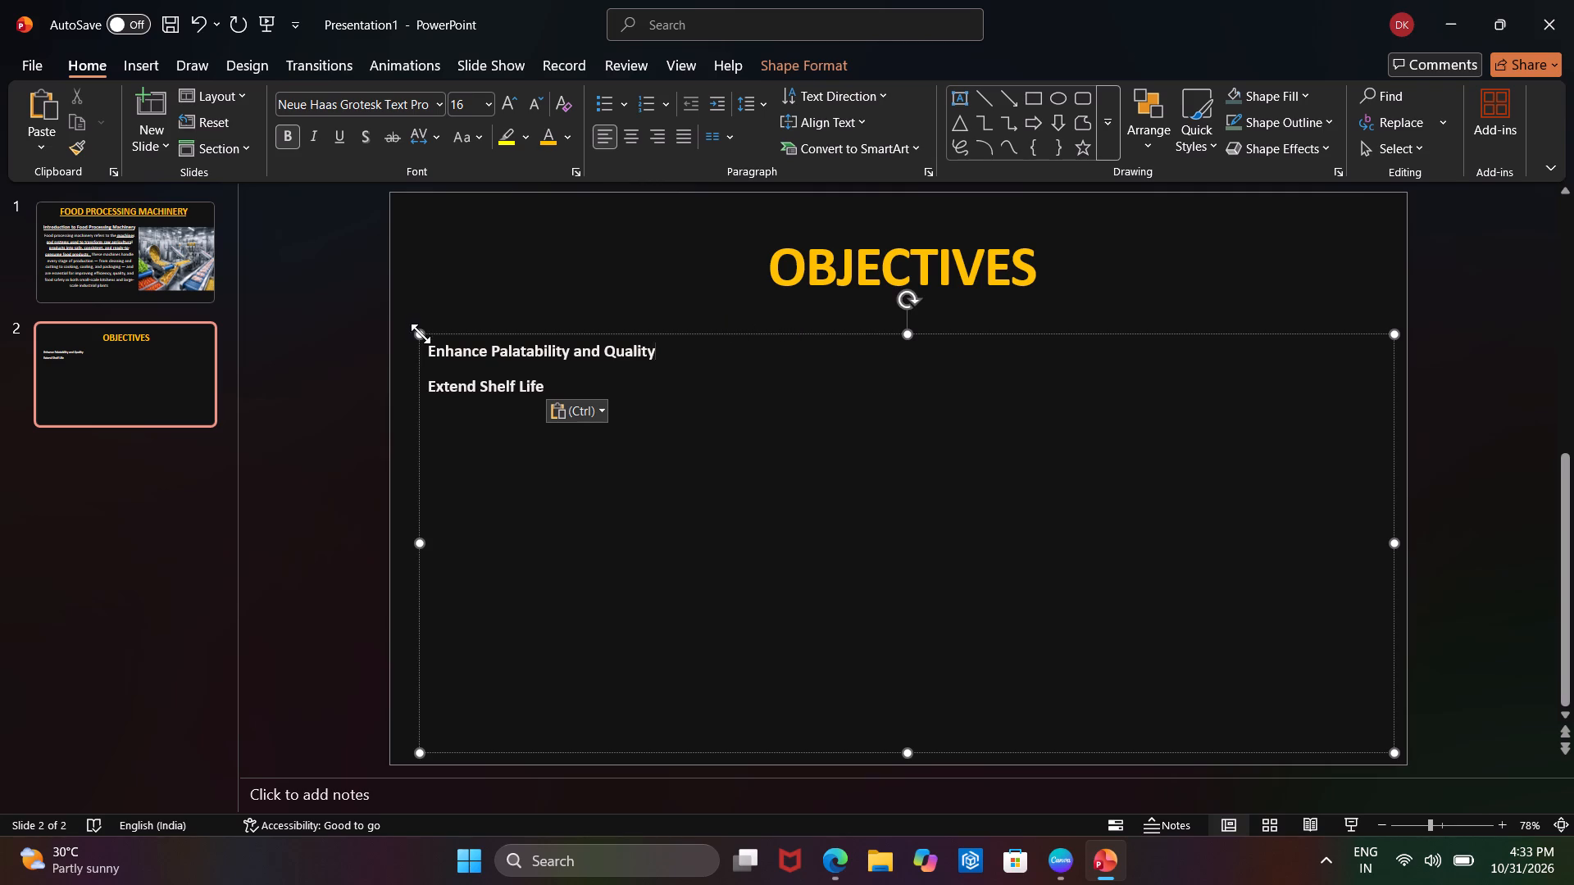
drag(421, 334, 418, 320)
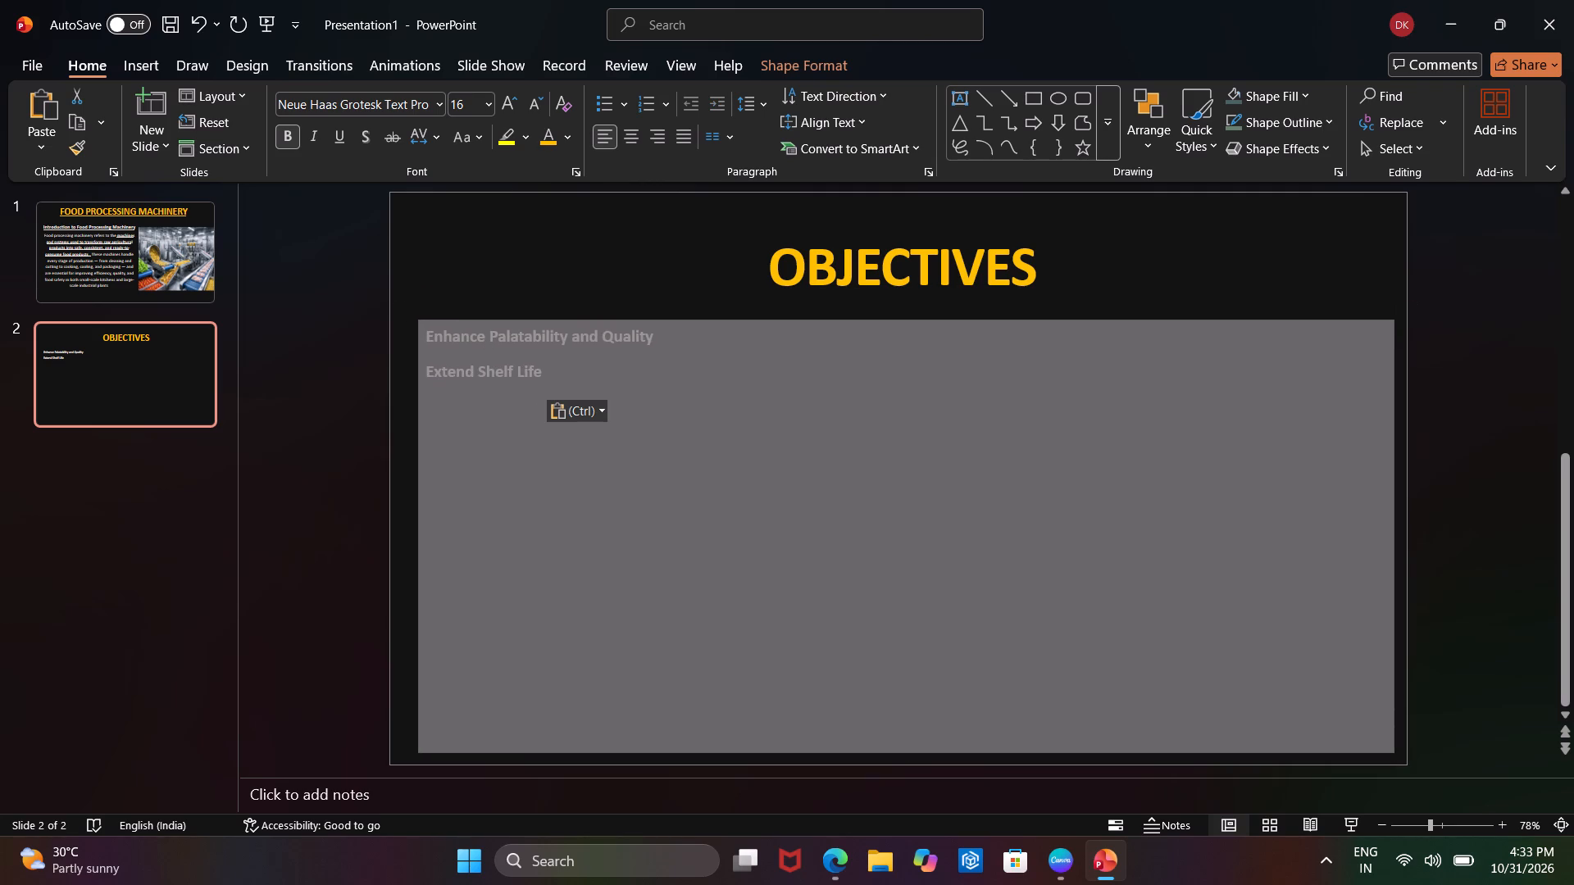
drag(418, 320, 412, 345)
click(557, 409)
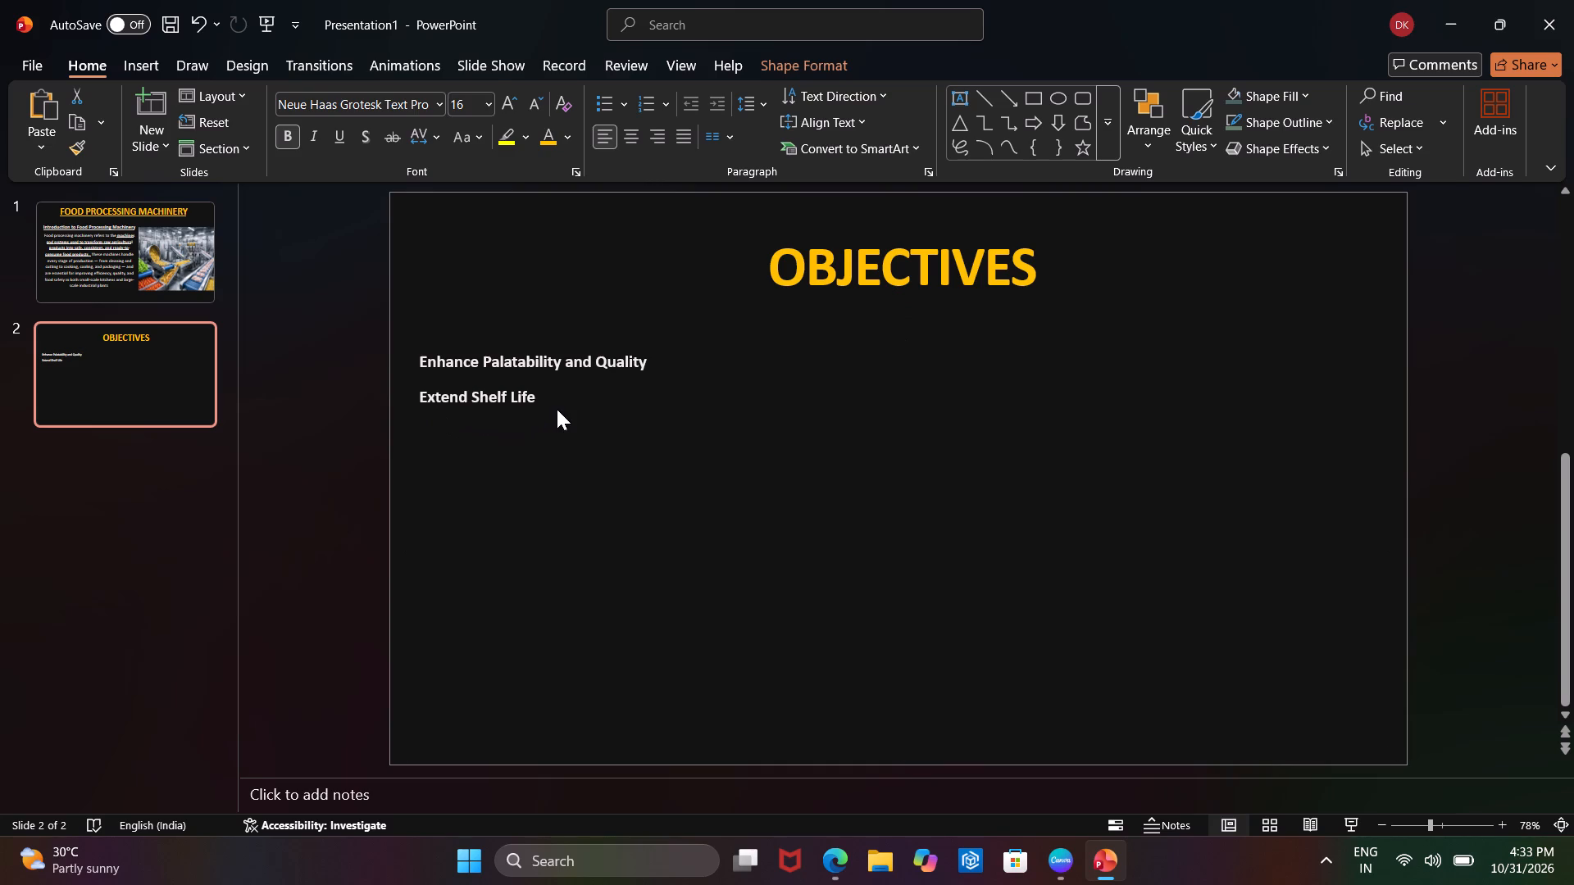
Expand the search answer in Edge, copy Improve Nutritional Valu from the third heading, and paste it below Extend Shelf Life in PowerPoint.
click(825, 875)
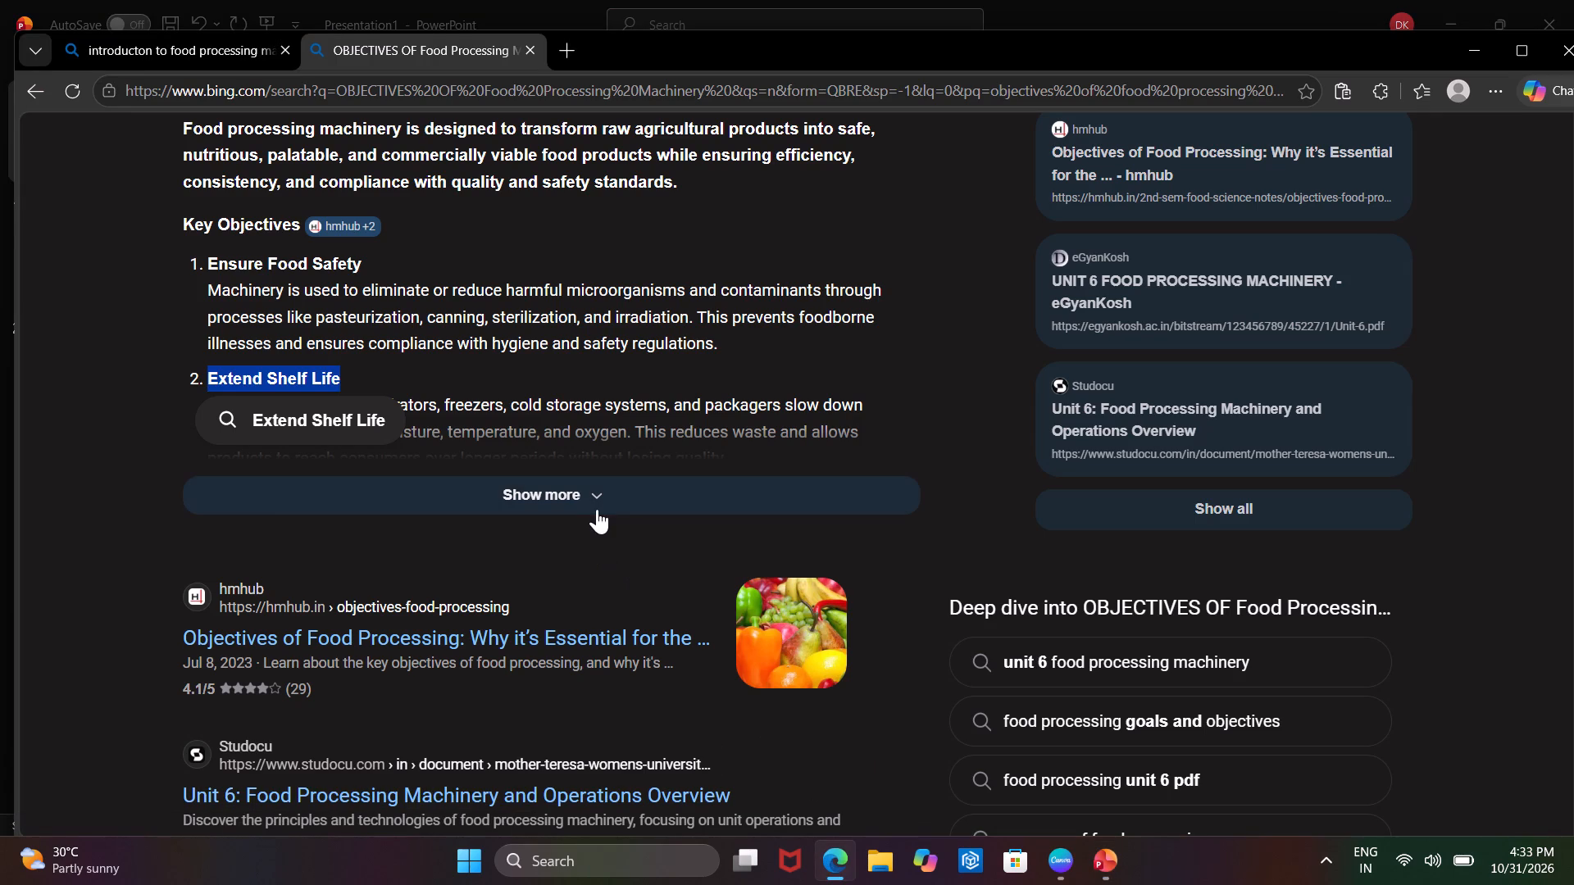
click(597, 509)
scroll(597, 509, down, 3)
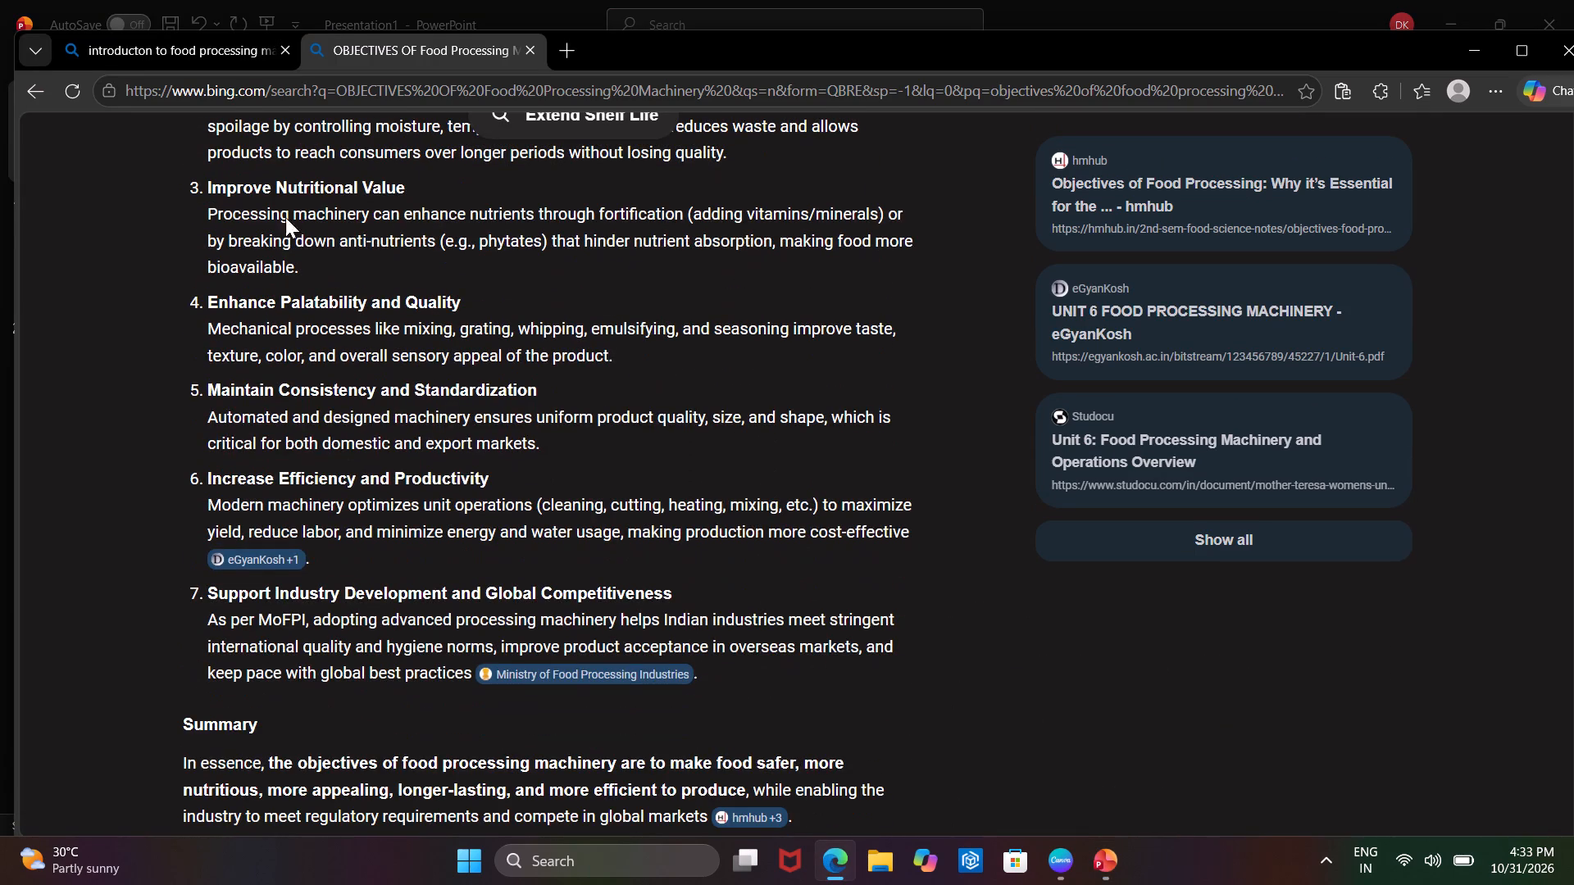
drag(209, 182, 389, 189)
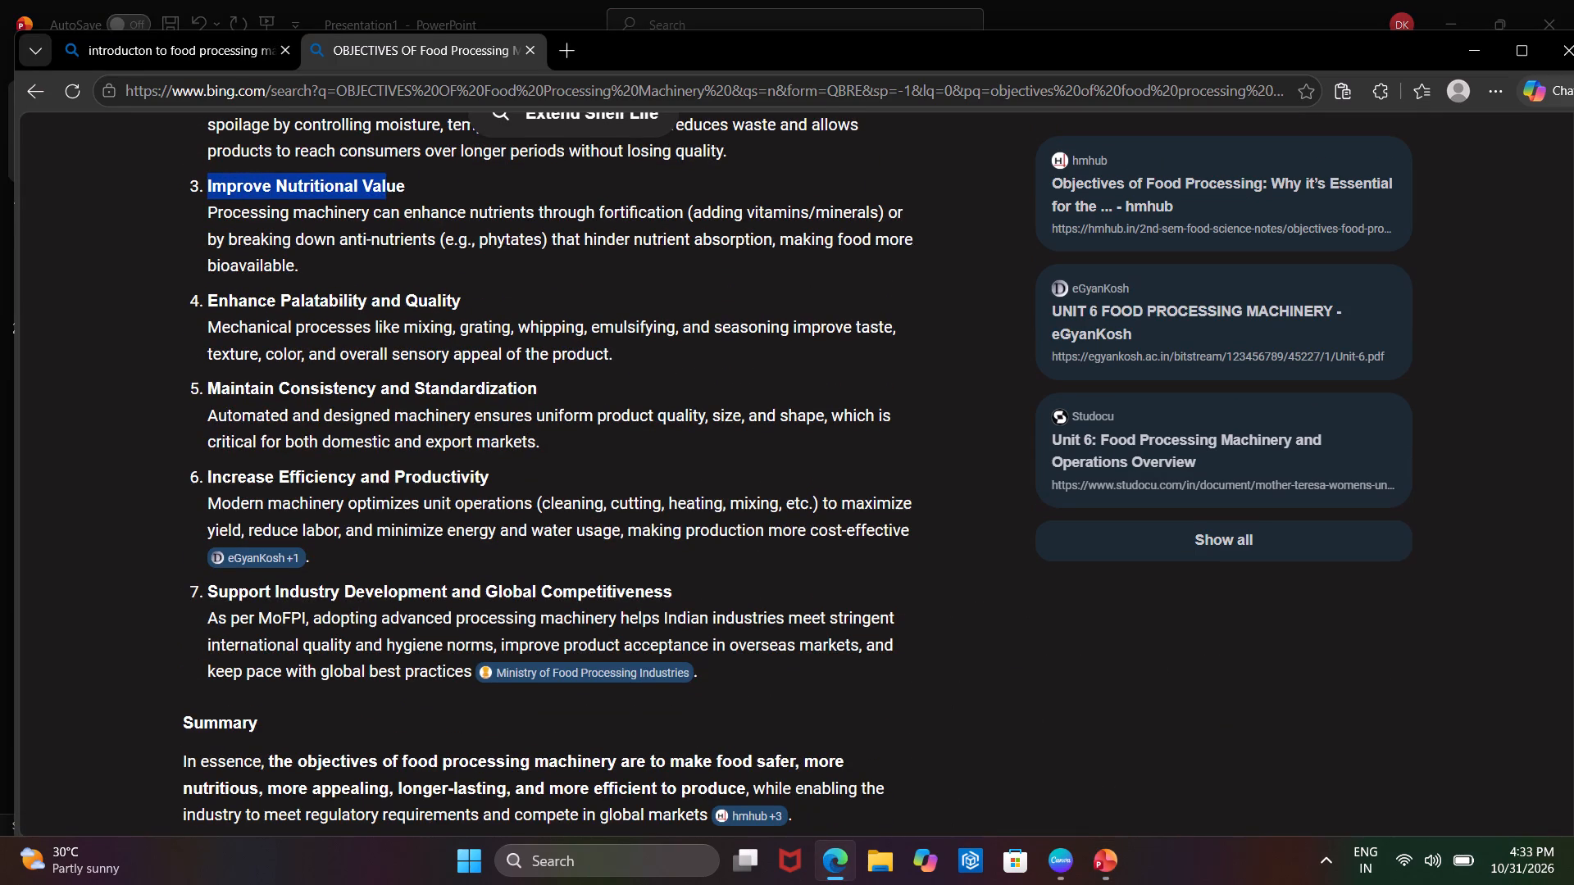
drag(389, 189, 398, 189)
key(ctrl+c)
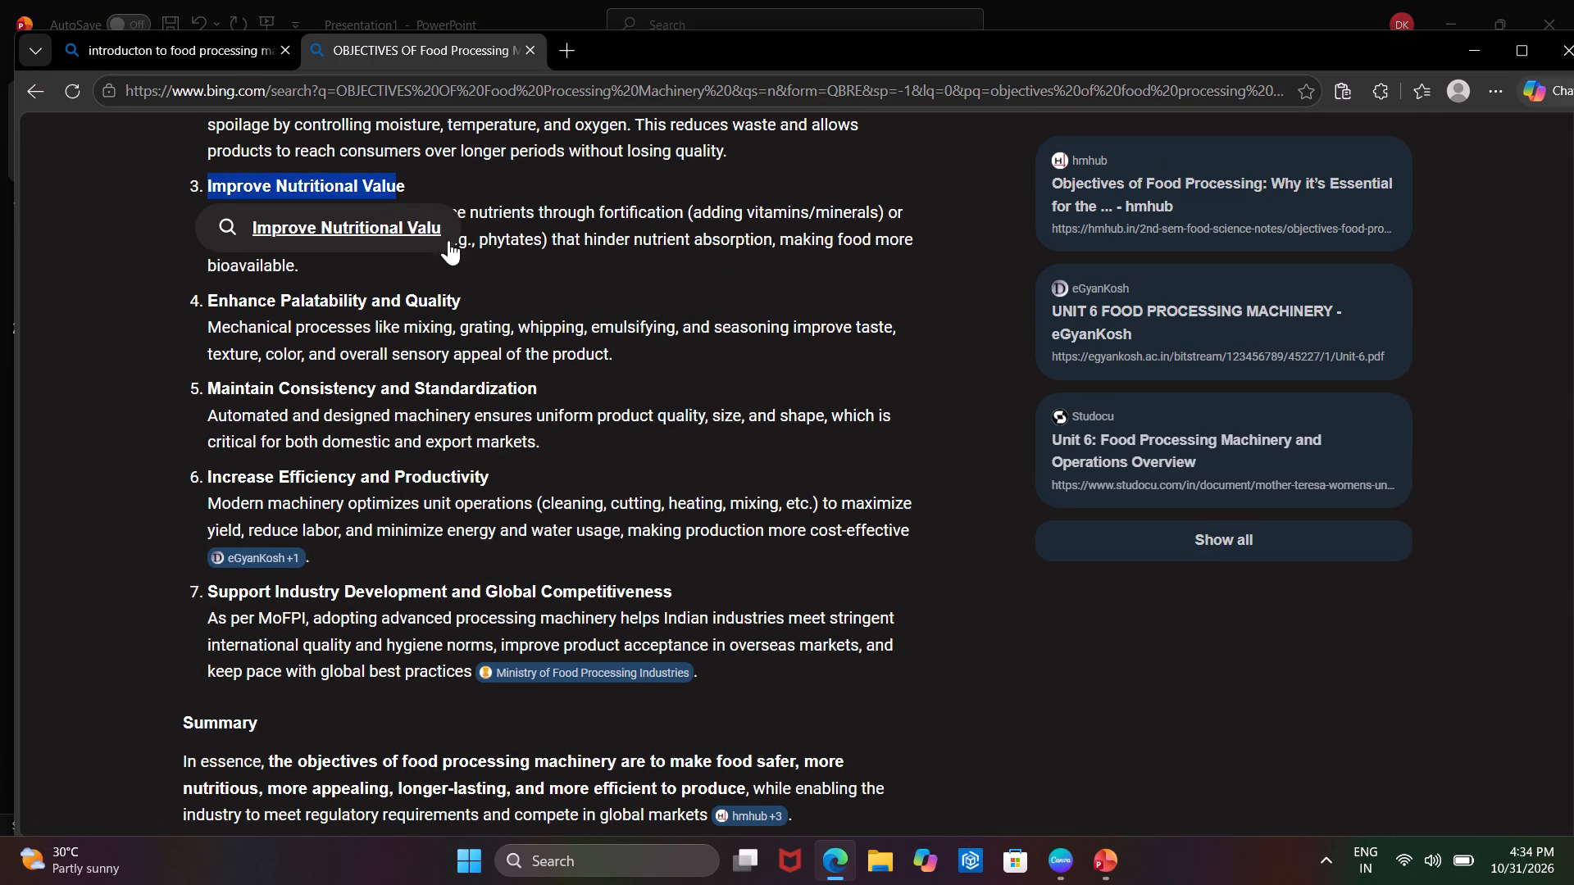
click(1108, 852)
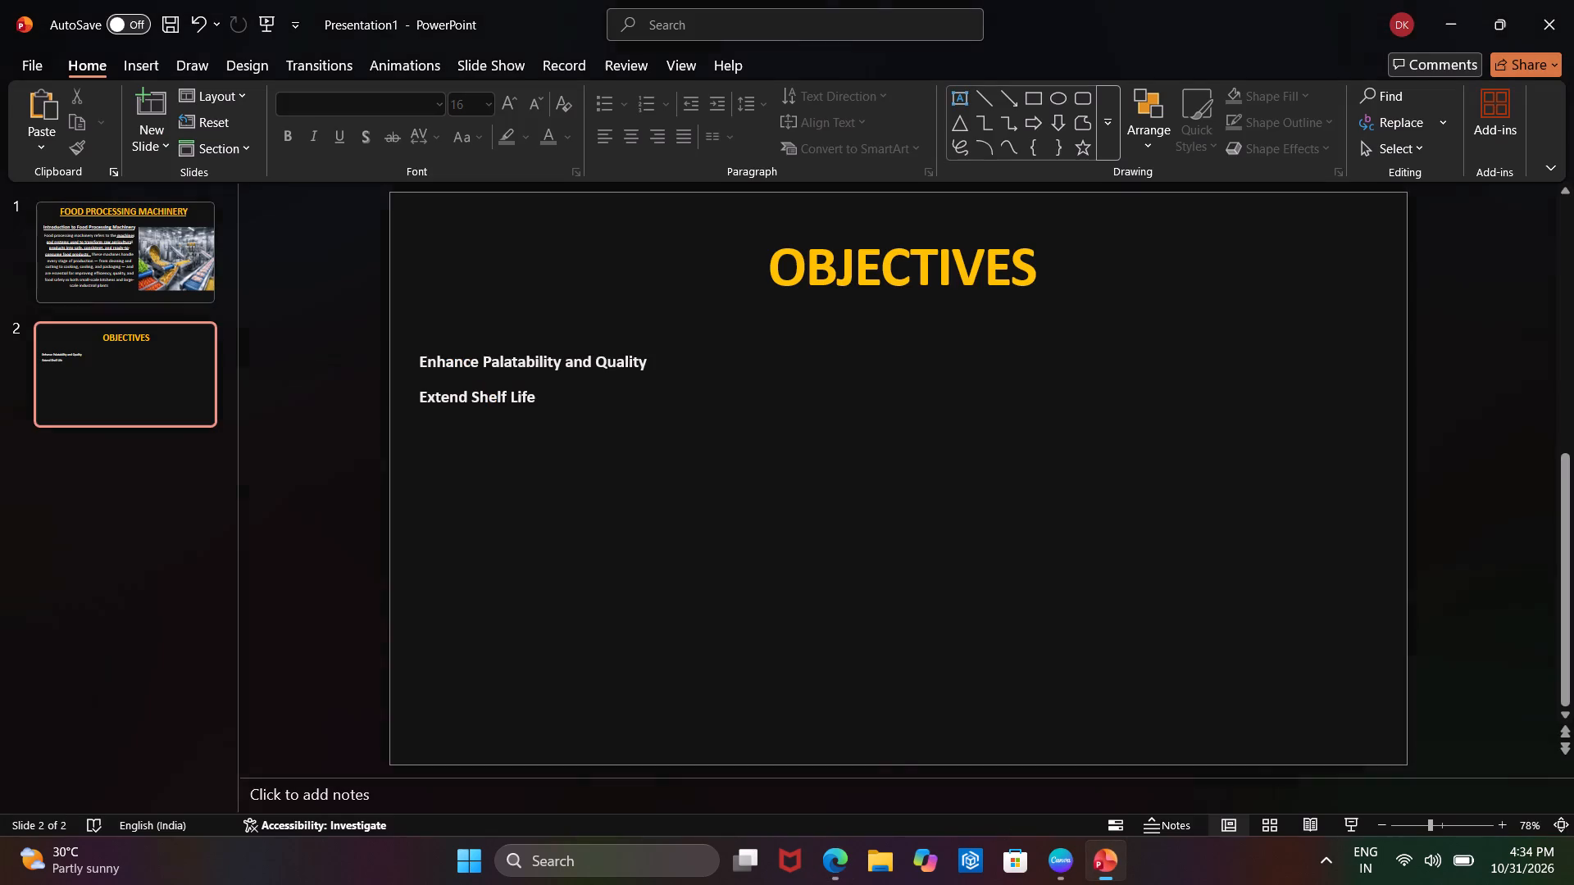
key(Return)
key(Return)
click(623, 392)
key(Return)
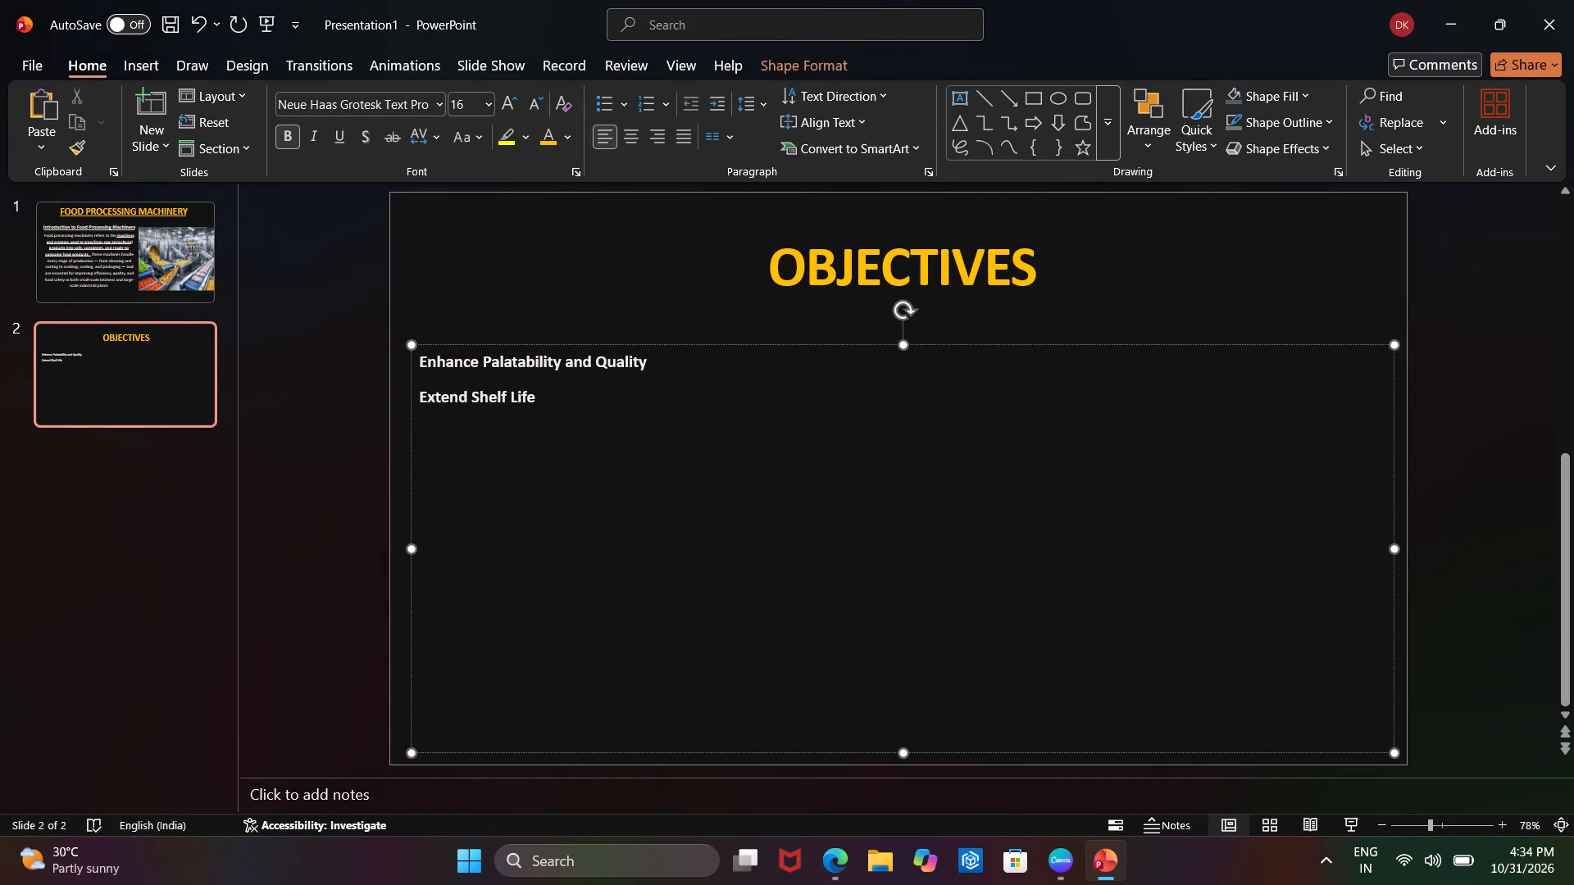
key(ctrl+v)
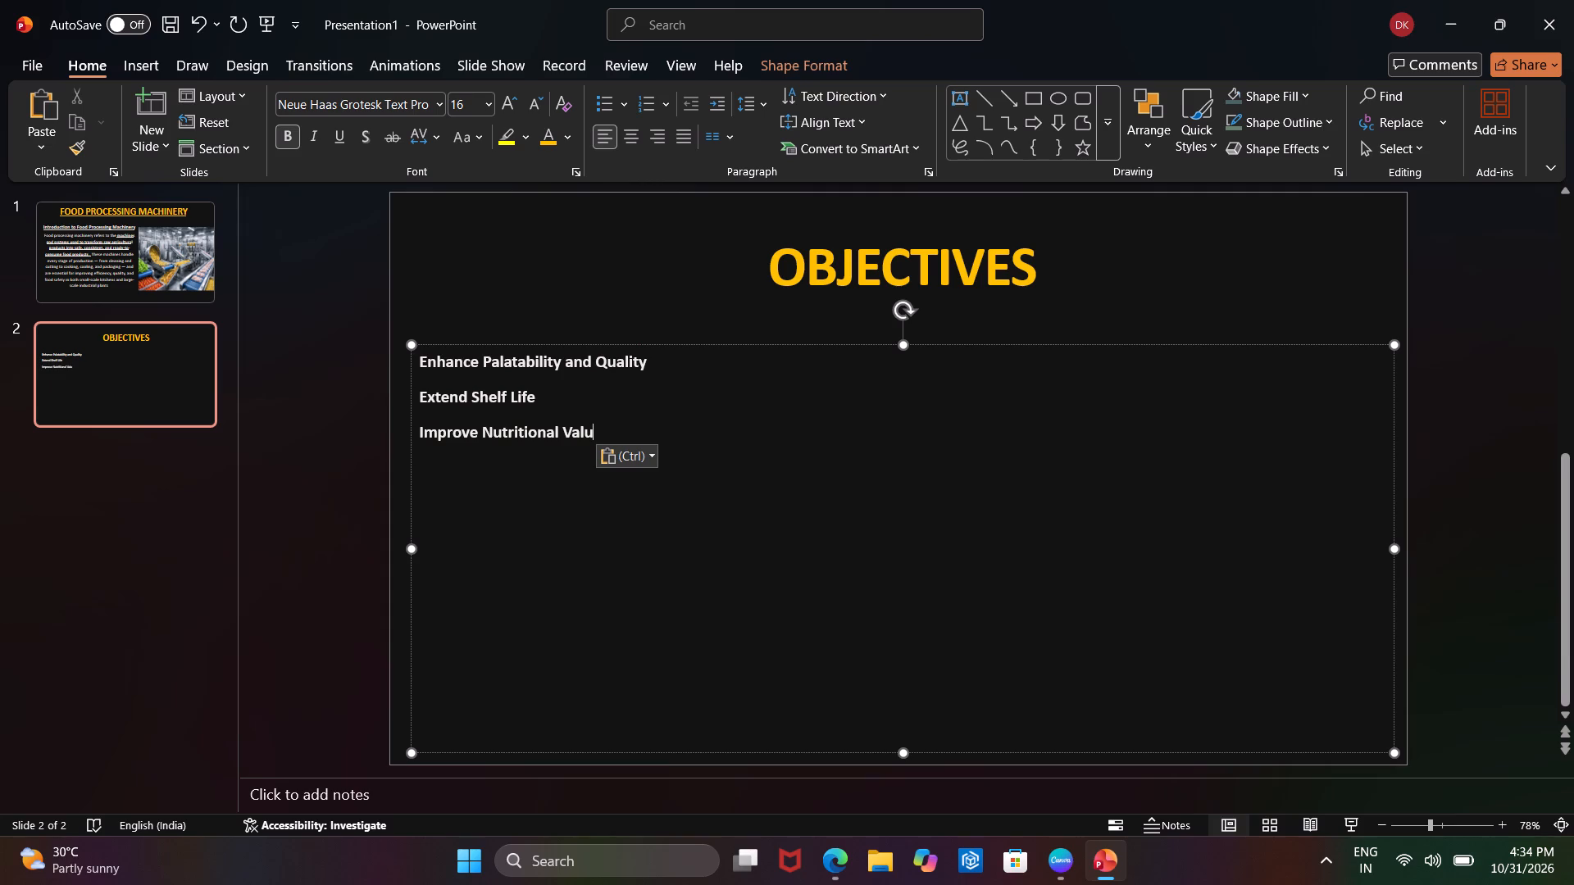
Copy the fourth key objective heading, Enhance Palatability and Quality, from Edge and paste it on a new line in PowerPoint's OBJECTIVES slide body.
click(835, 858)
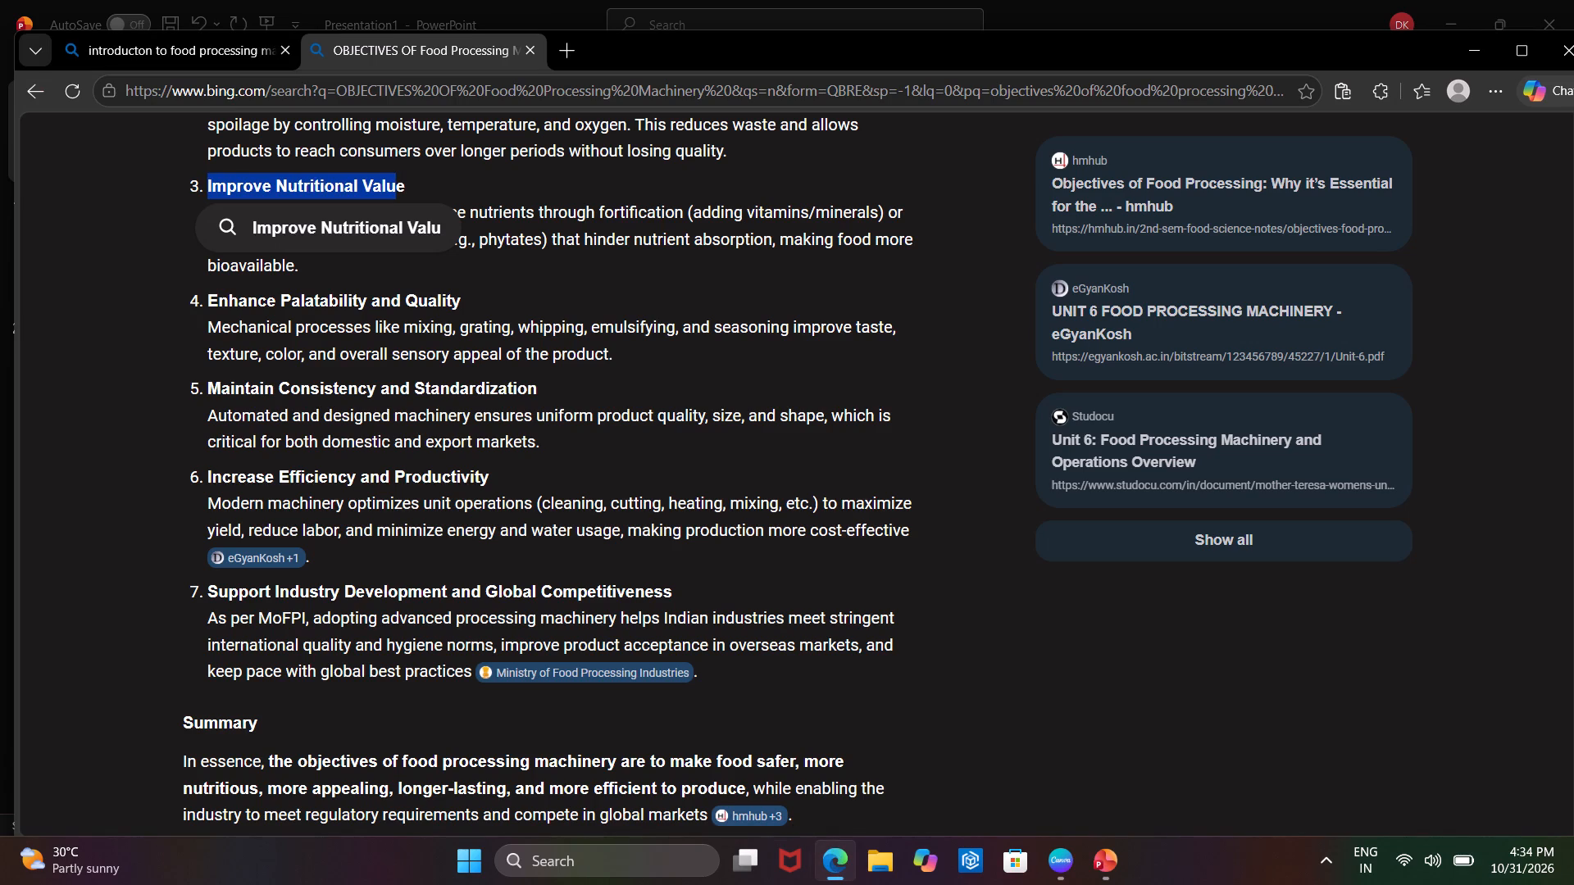
drag(208, 302, 398, 317)
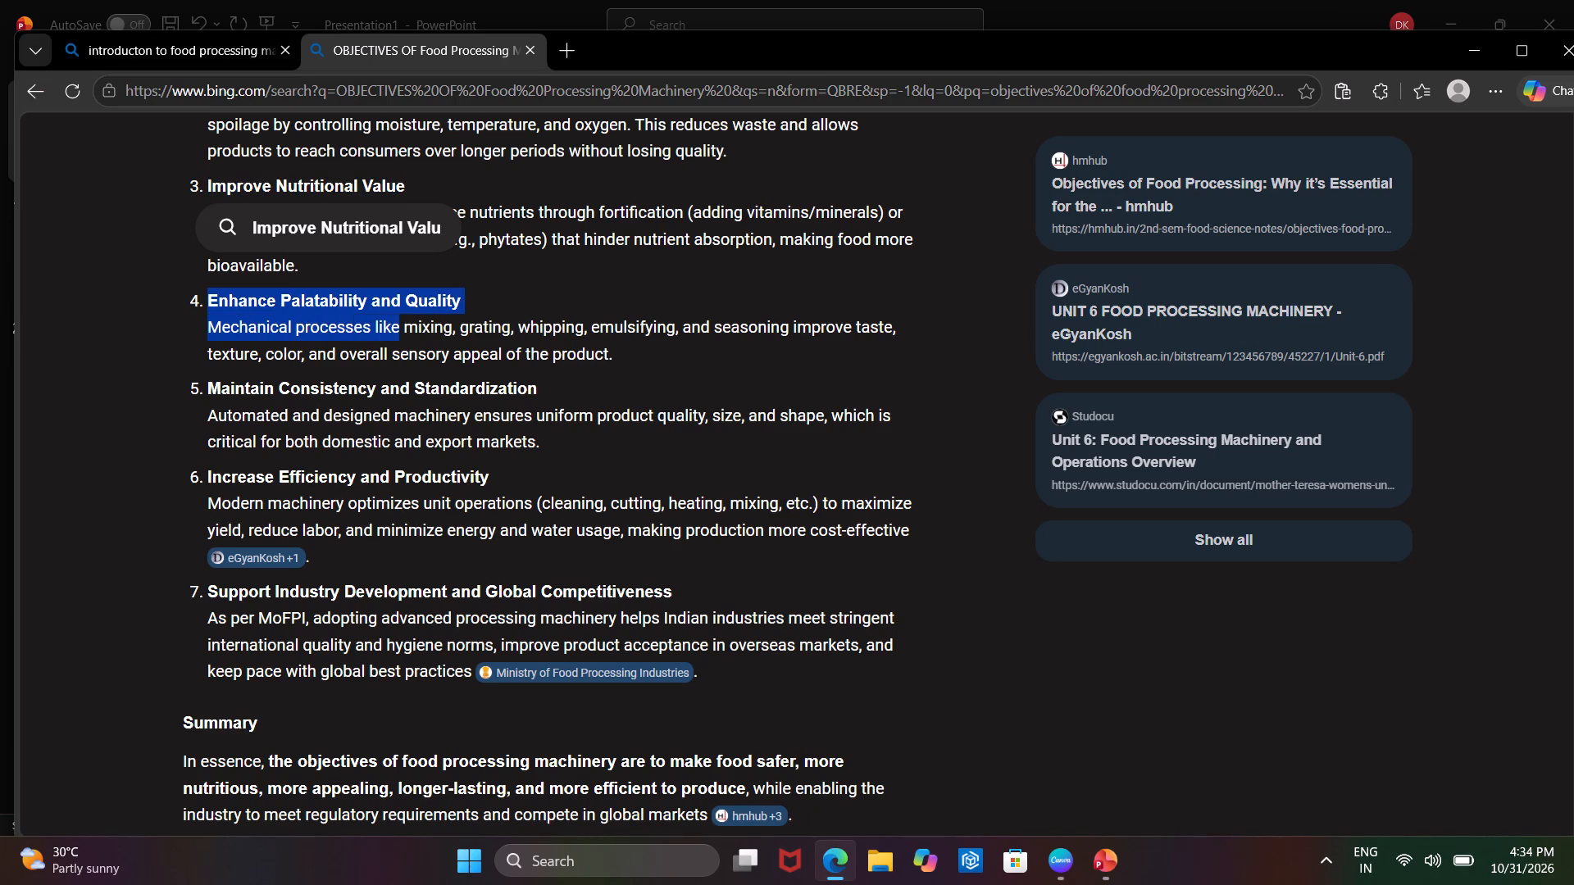
drag(398, 317, 465, 298)
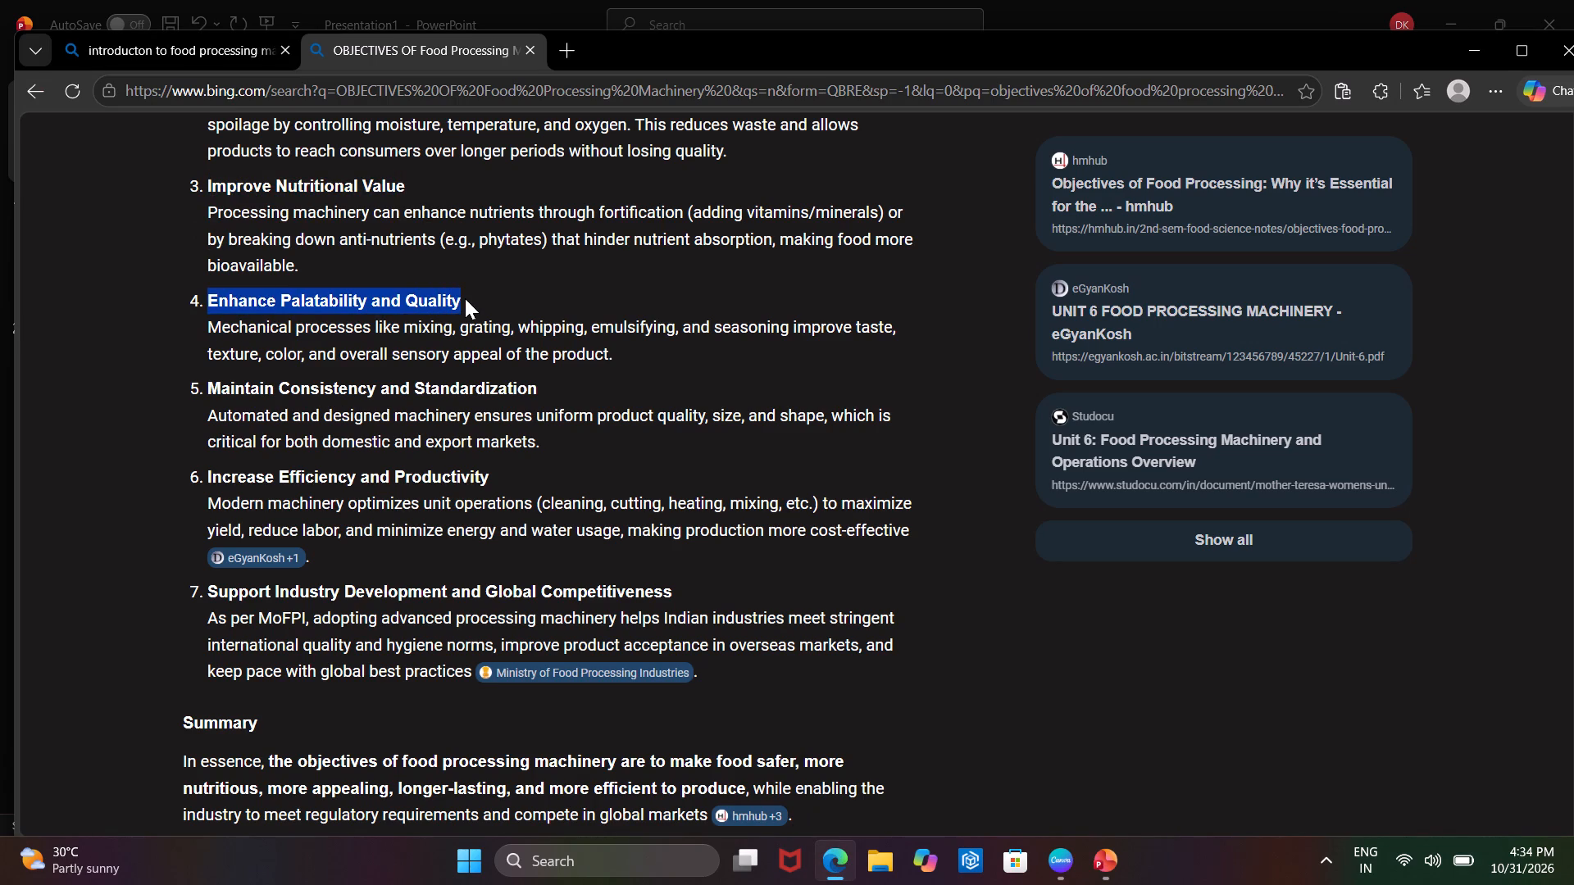
key(ctrl+c)
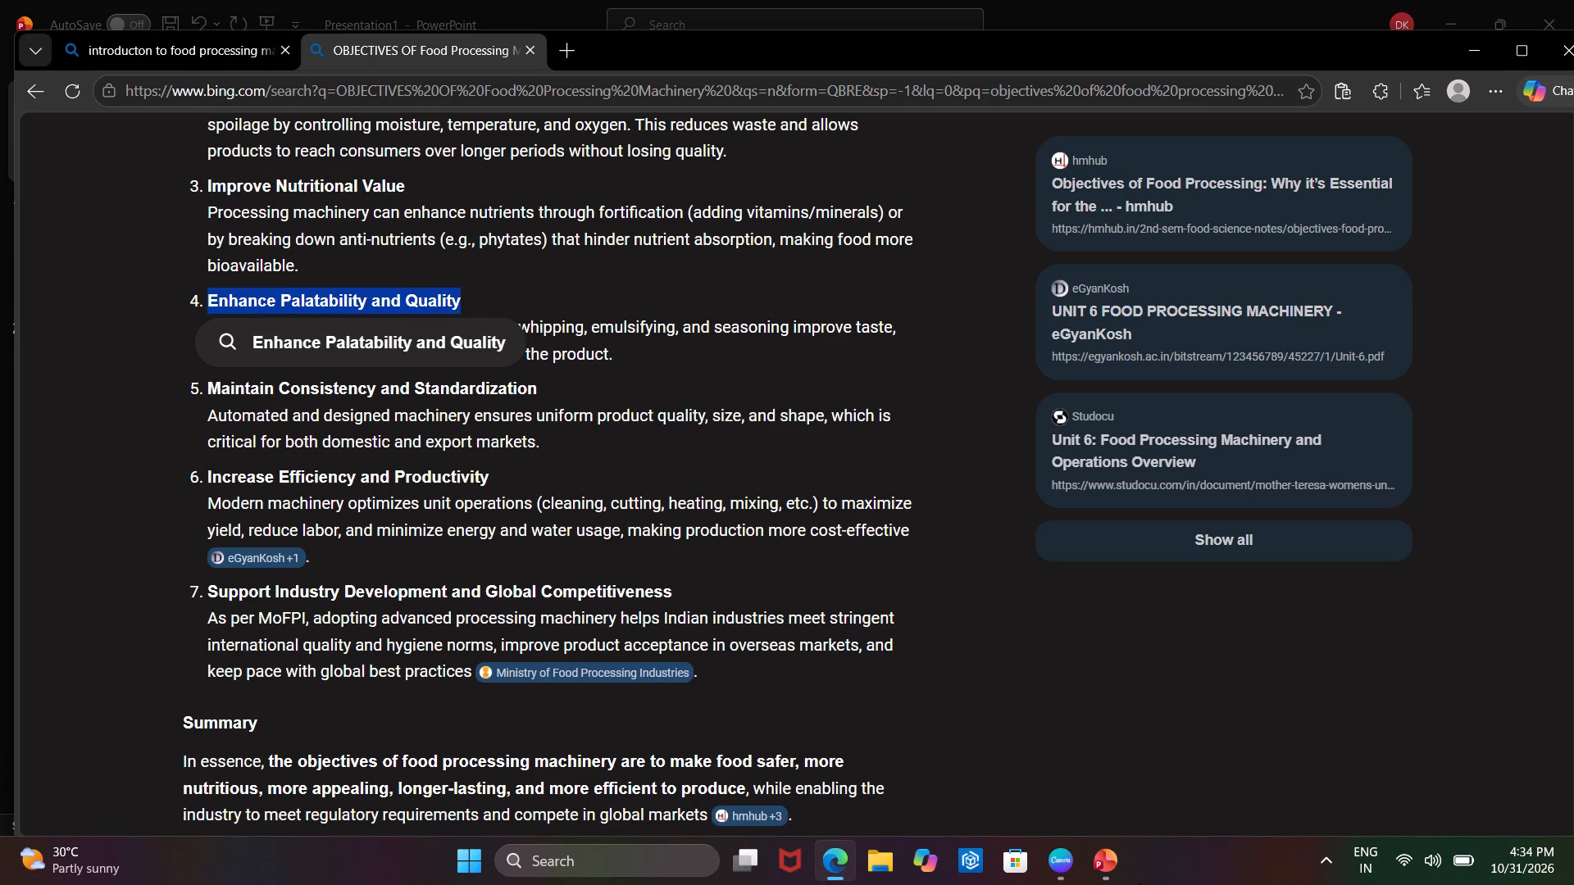
click(1111, 849)
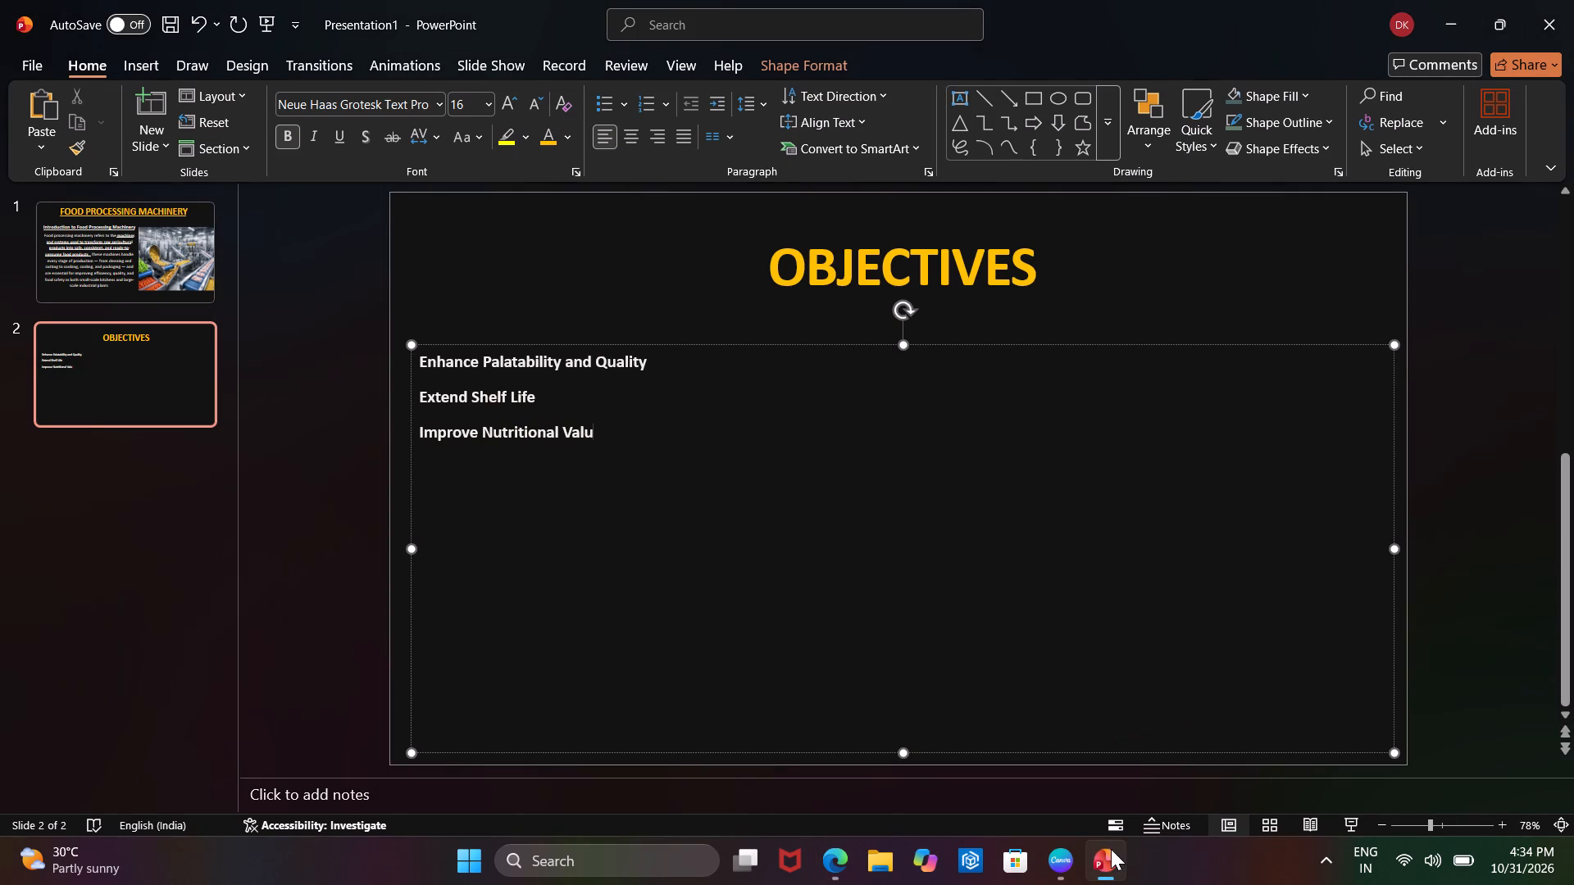
key(Return)
key(ctrl+v)
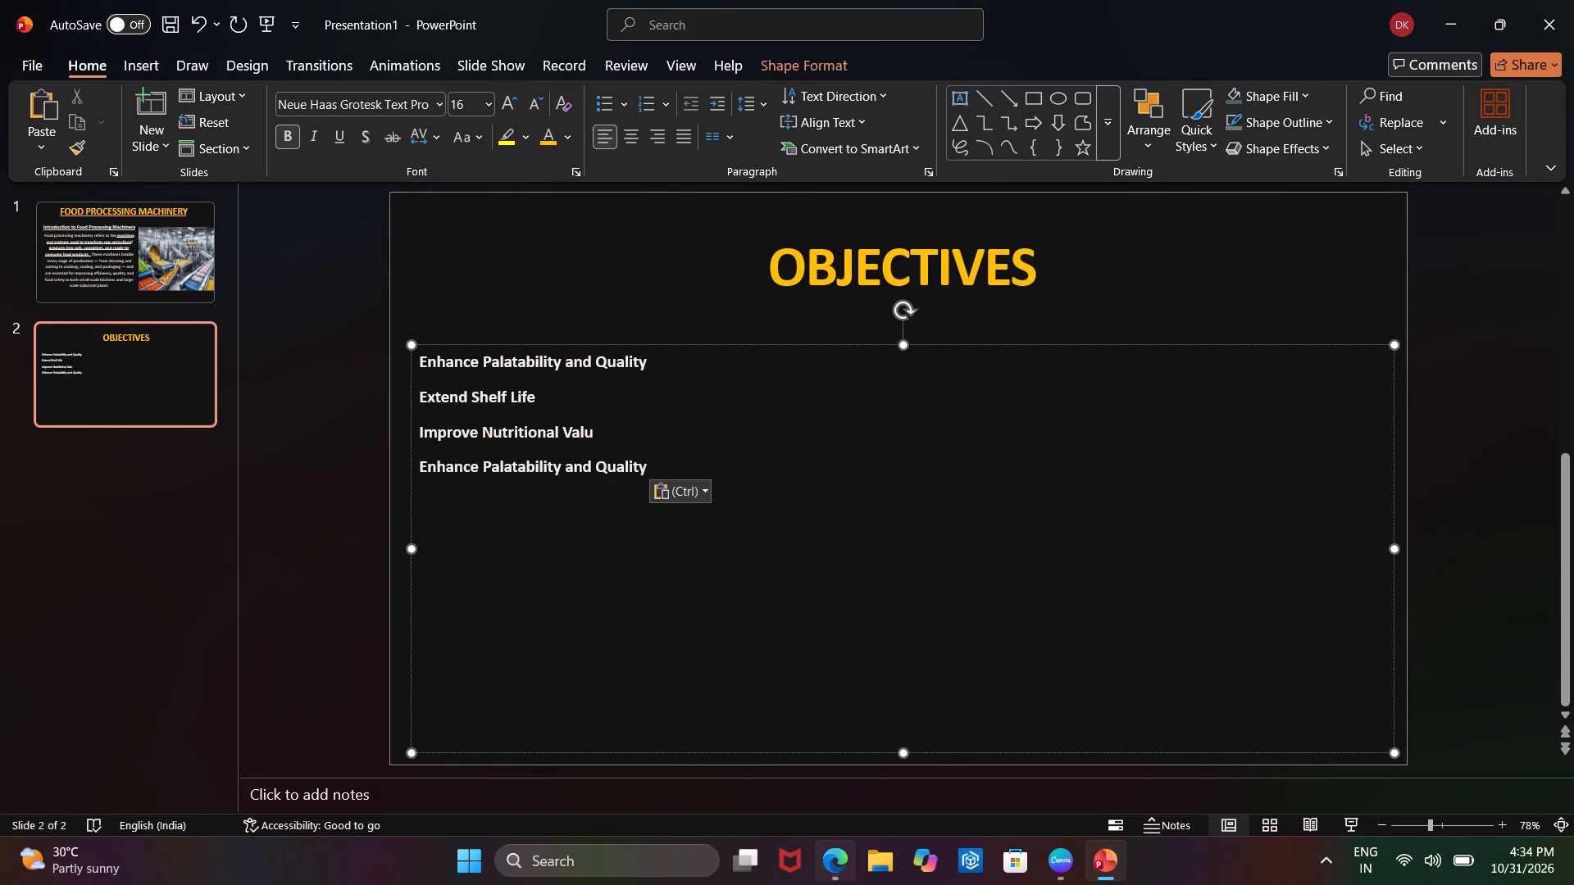
Copy the fifth key objective heading, Maintain Consistency and Standardization, from Edge and paste it on a new line in PowerPoint's OBJECTIVES slide body.
click(825, 849)
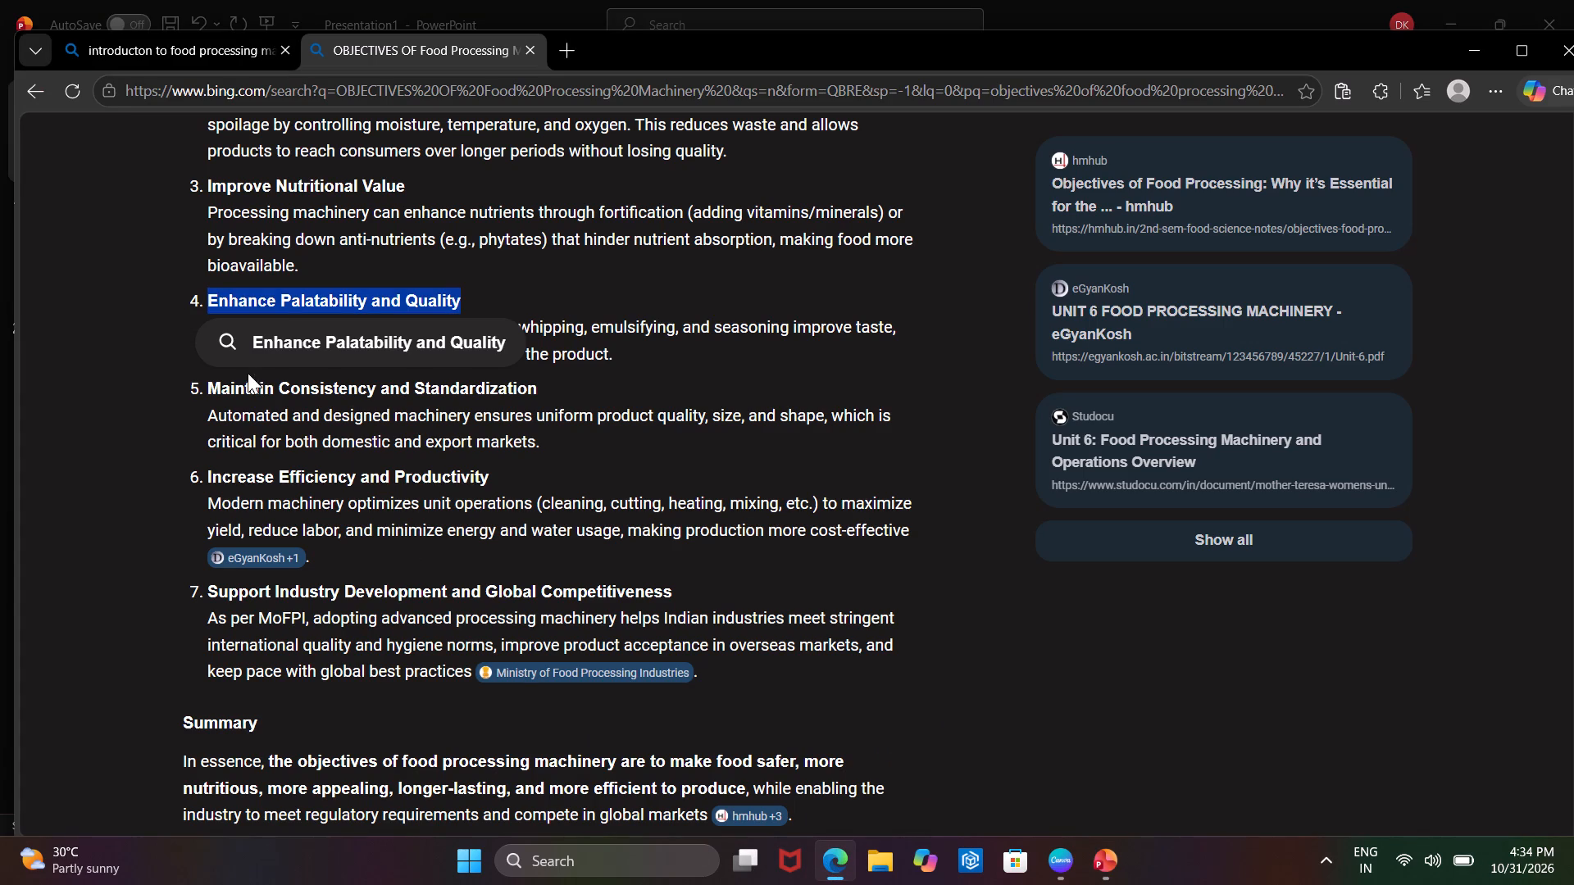
drag(208, 386, 431, 402)
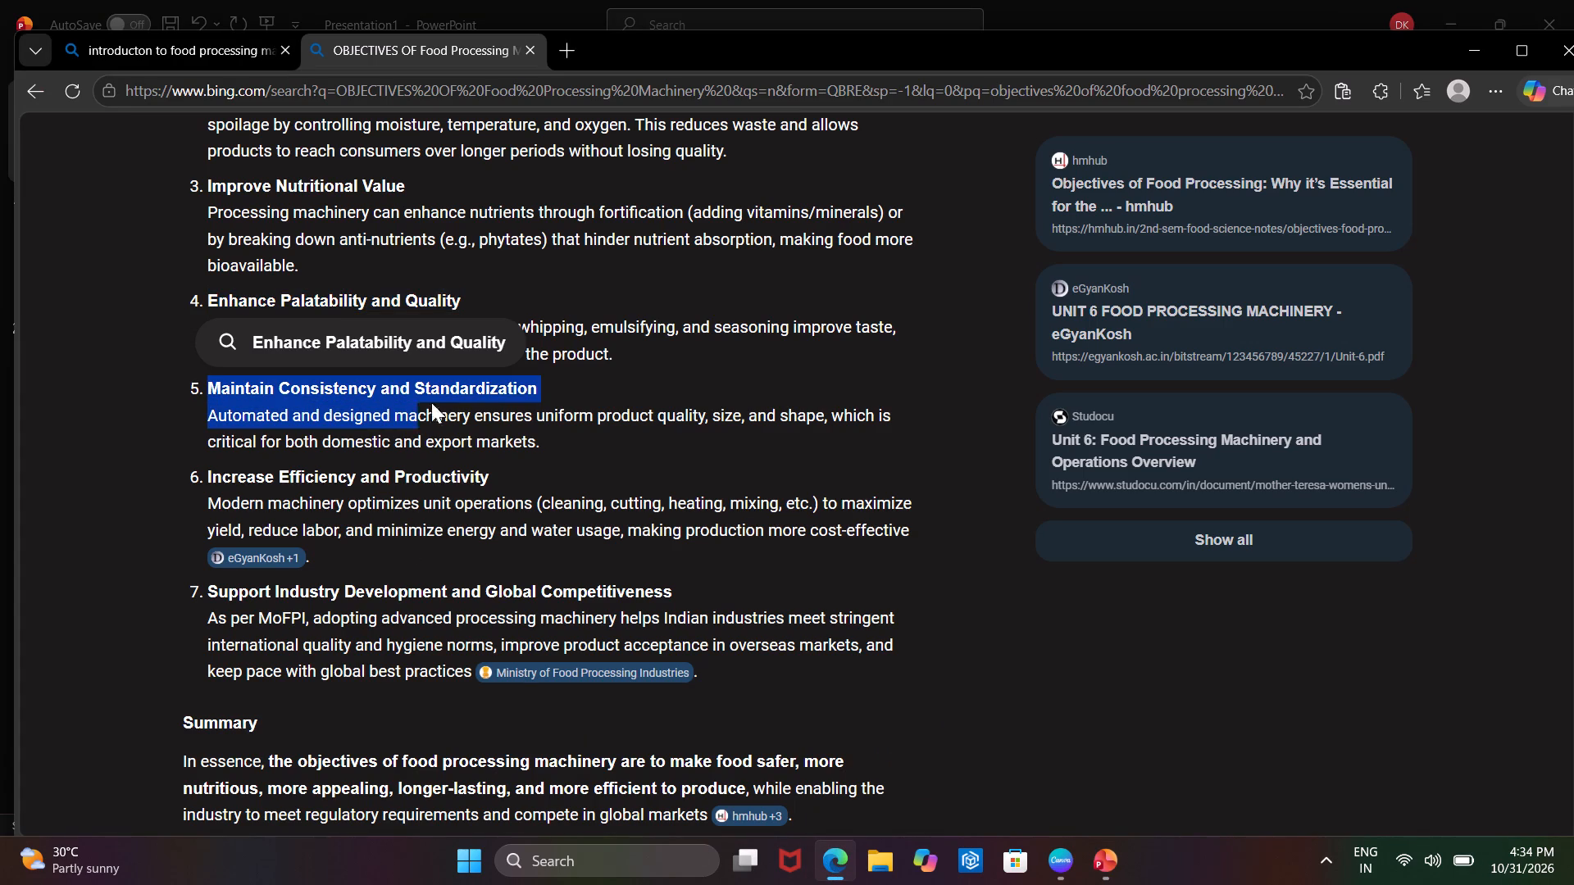
drag(431, 402, 539, 383)
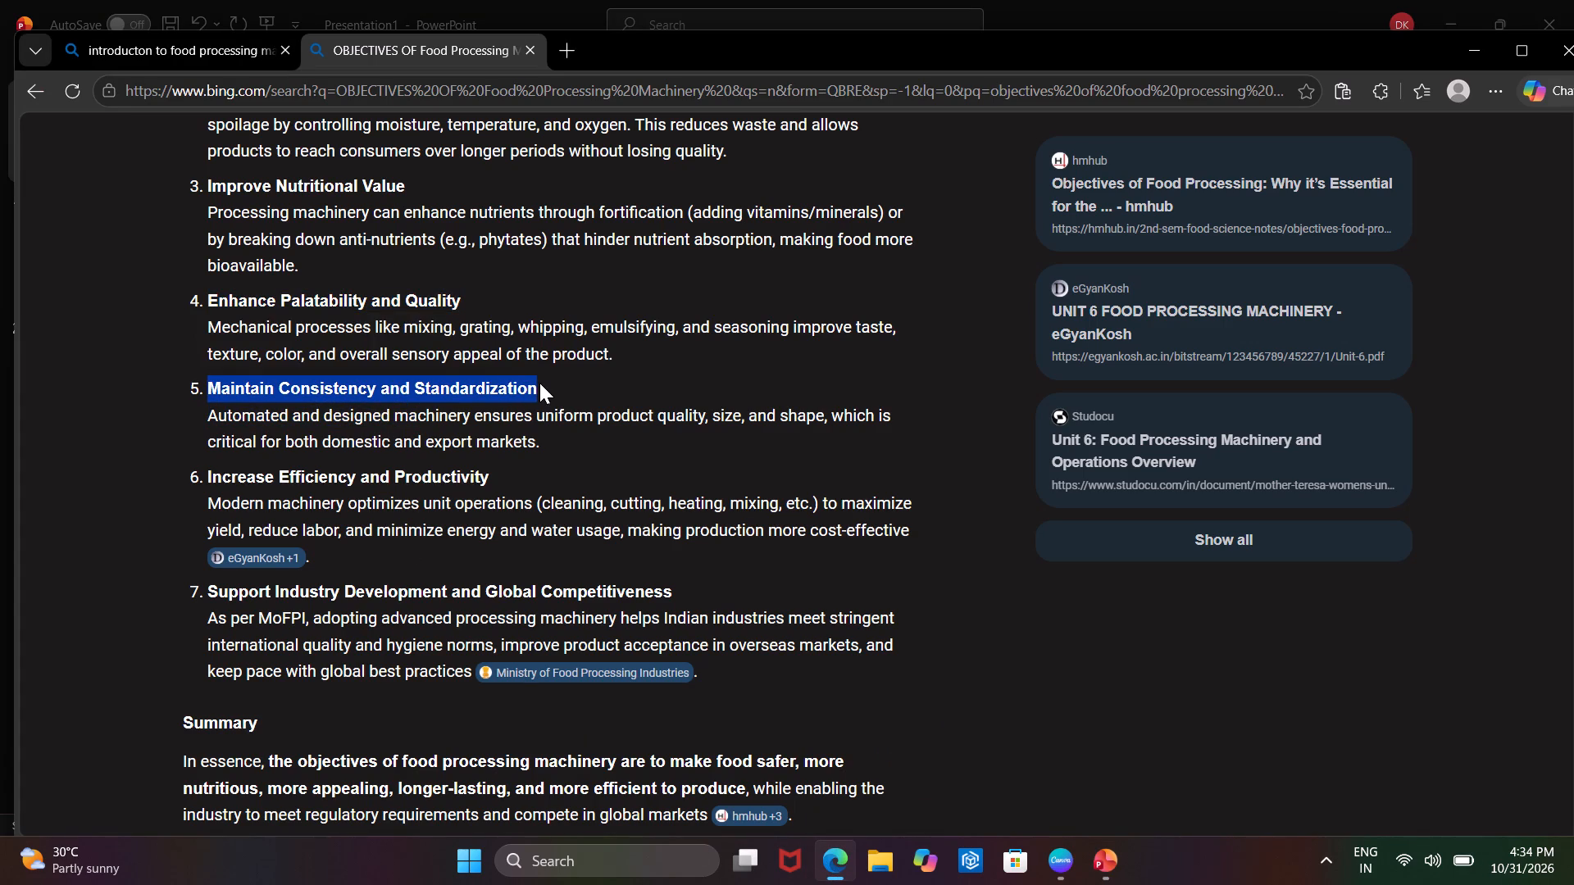
key(ctrl+c)
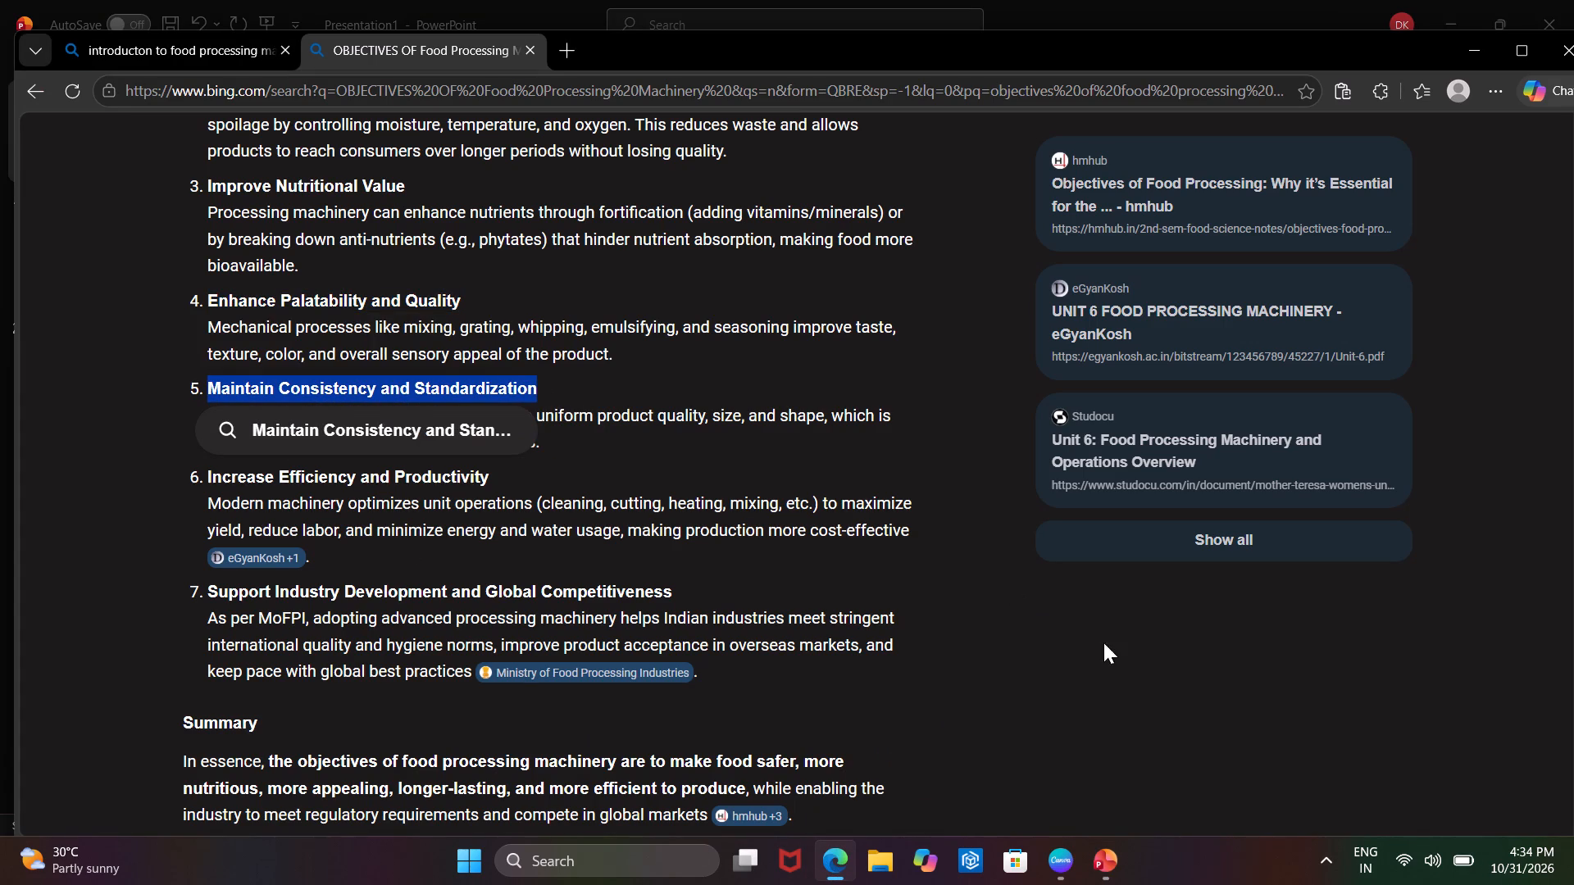
click(1106, 844)
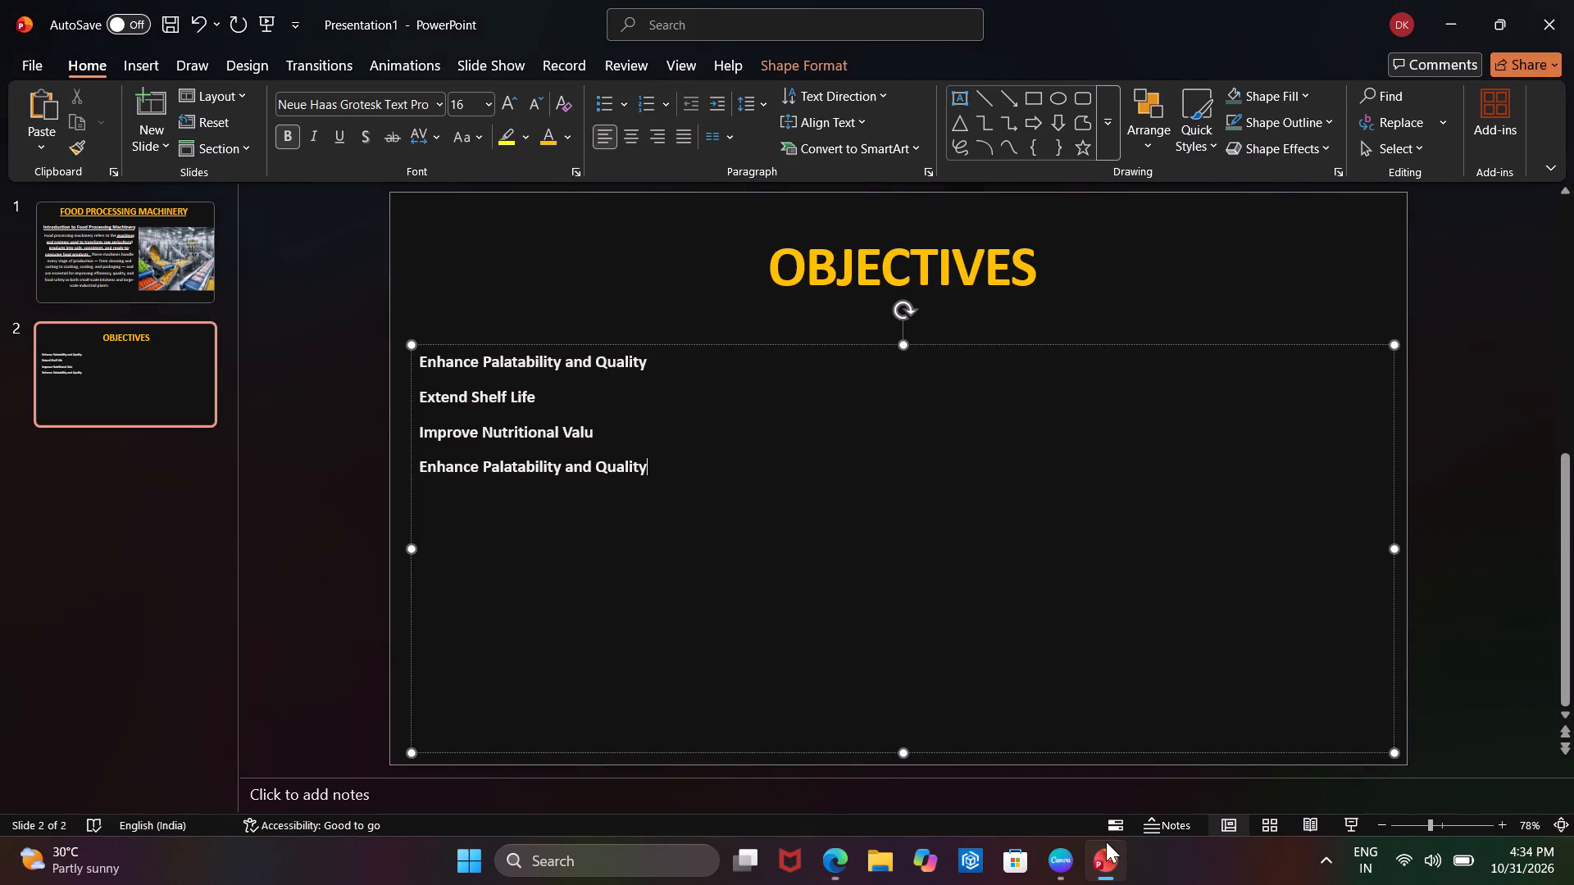
key(Return)
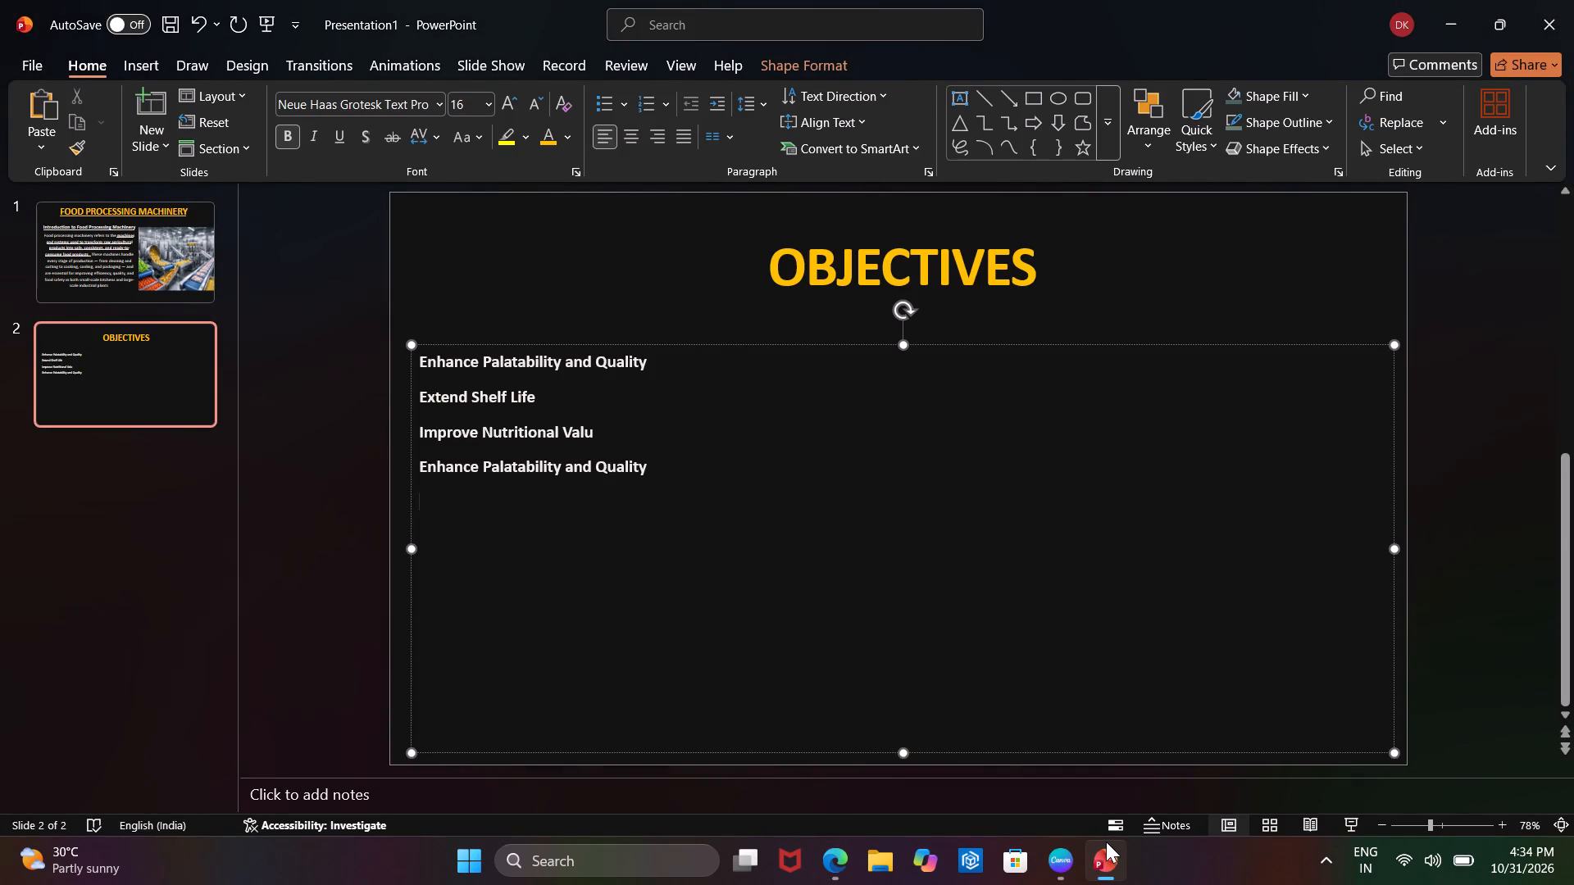
key(ctrl+v)
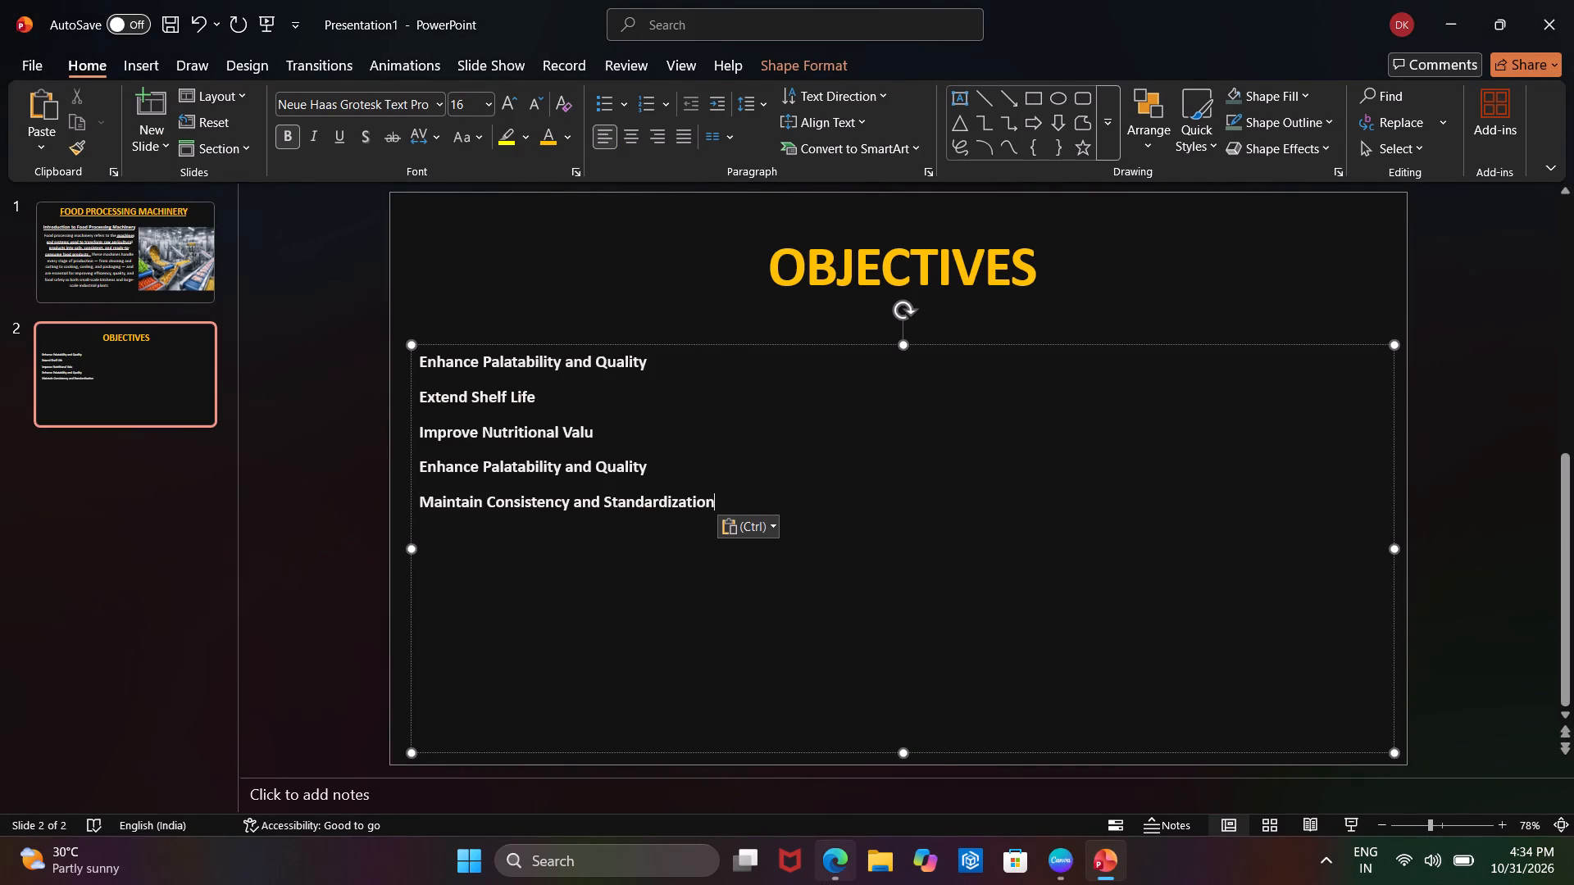
Copy the sixth key objective heading, Increase Efficiency and Productivity, from Edge and paste it on a new line in PowerPoint's OBJECTIVES slide body.
click(829, 872)
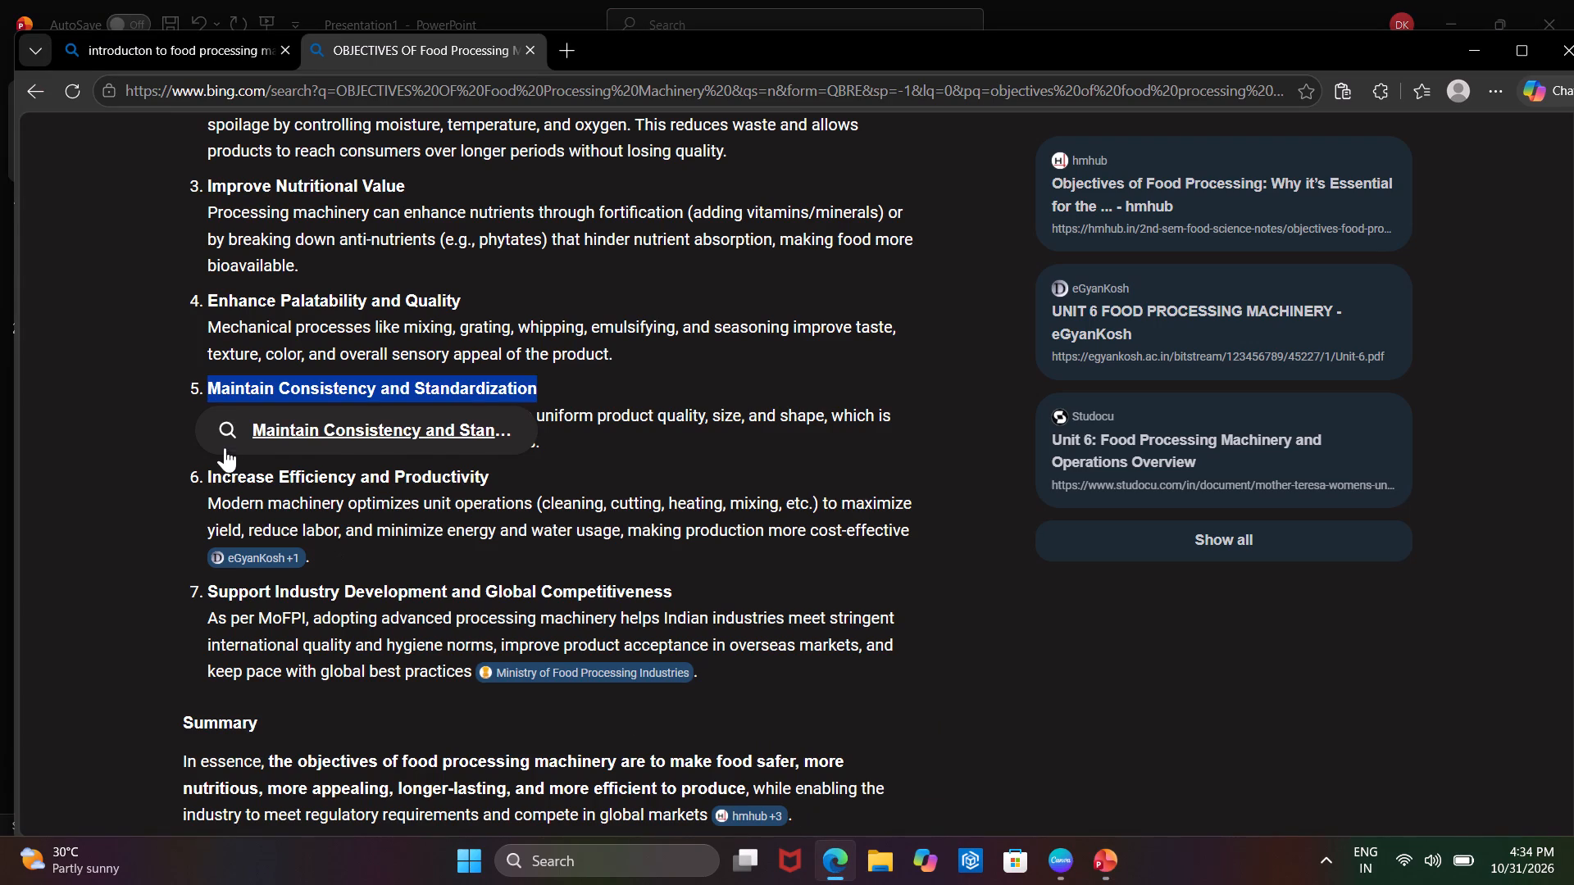
drag(205, 470, 499, 483)
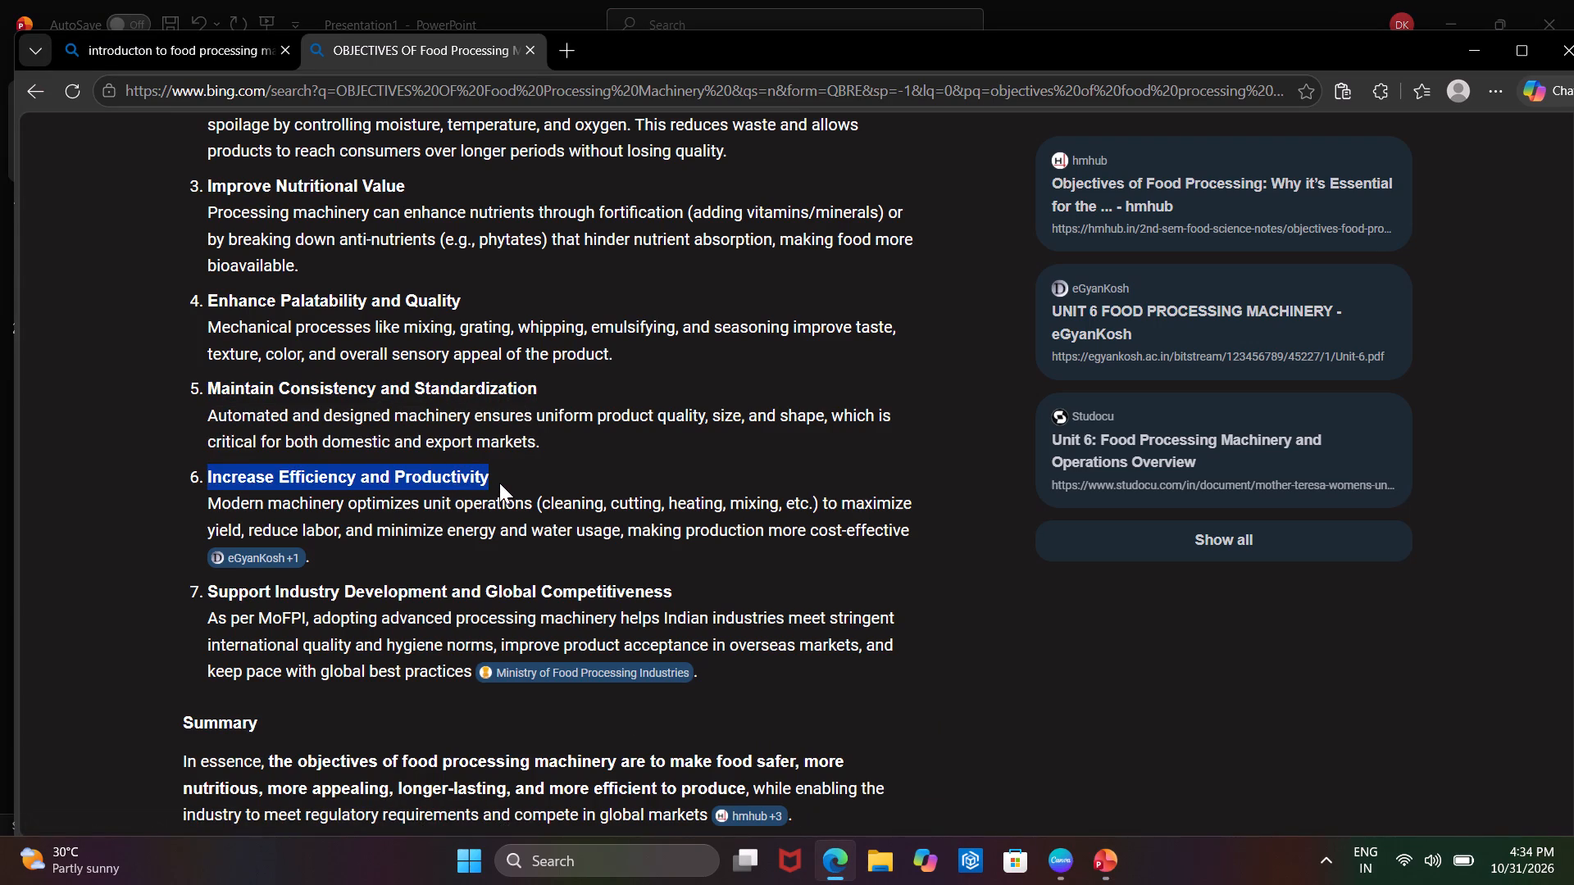
key(ctrl+c)
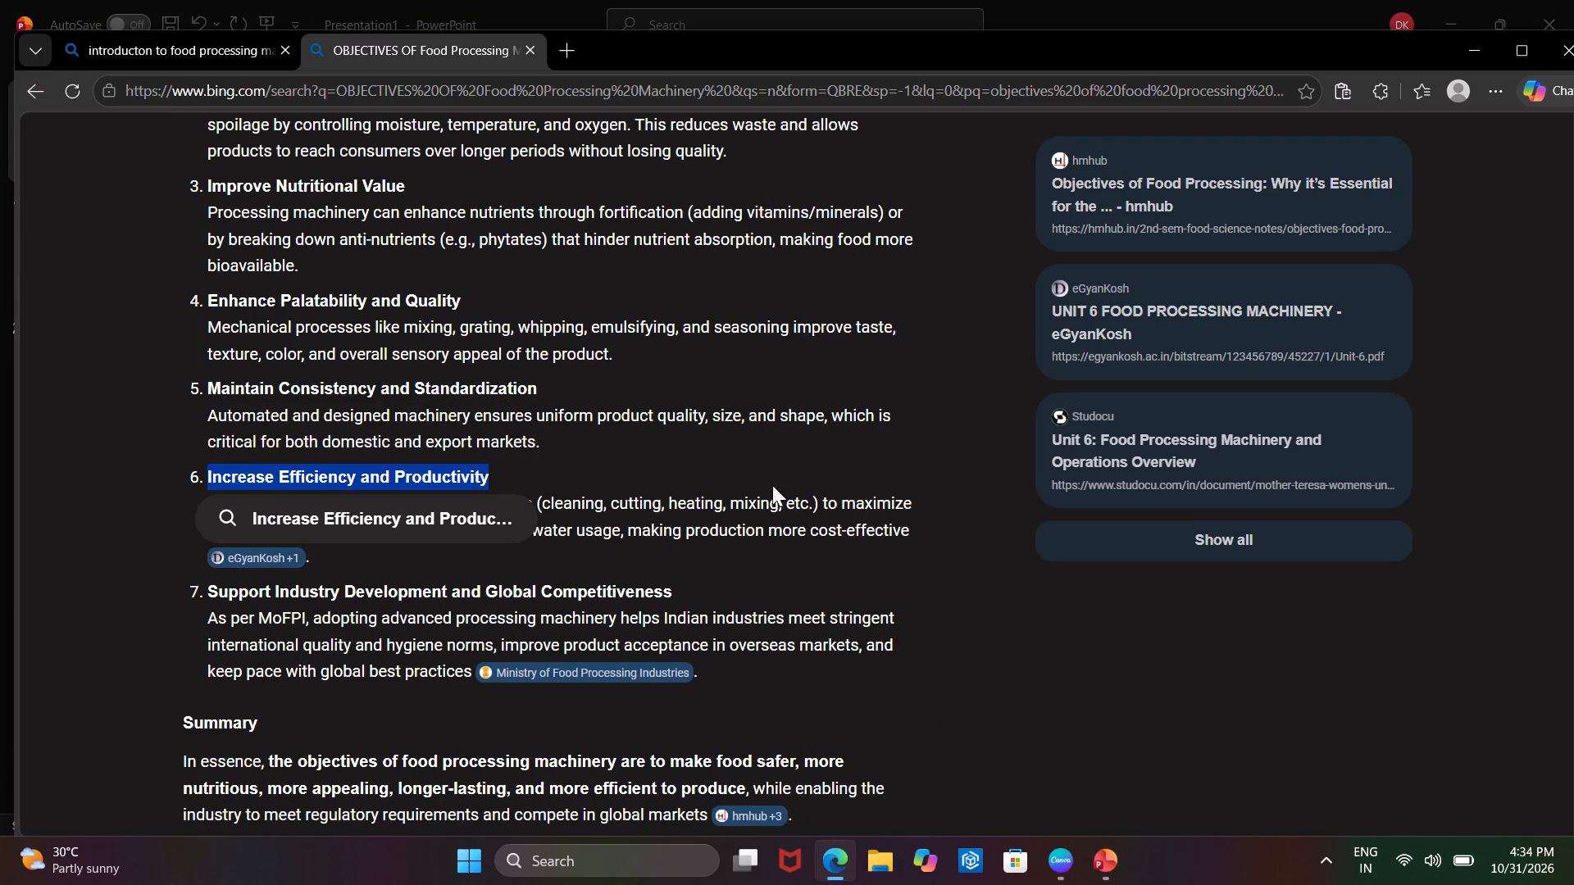
click(1113, 854)
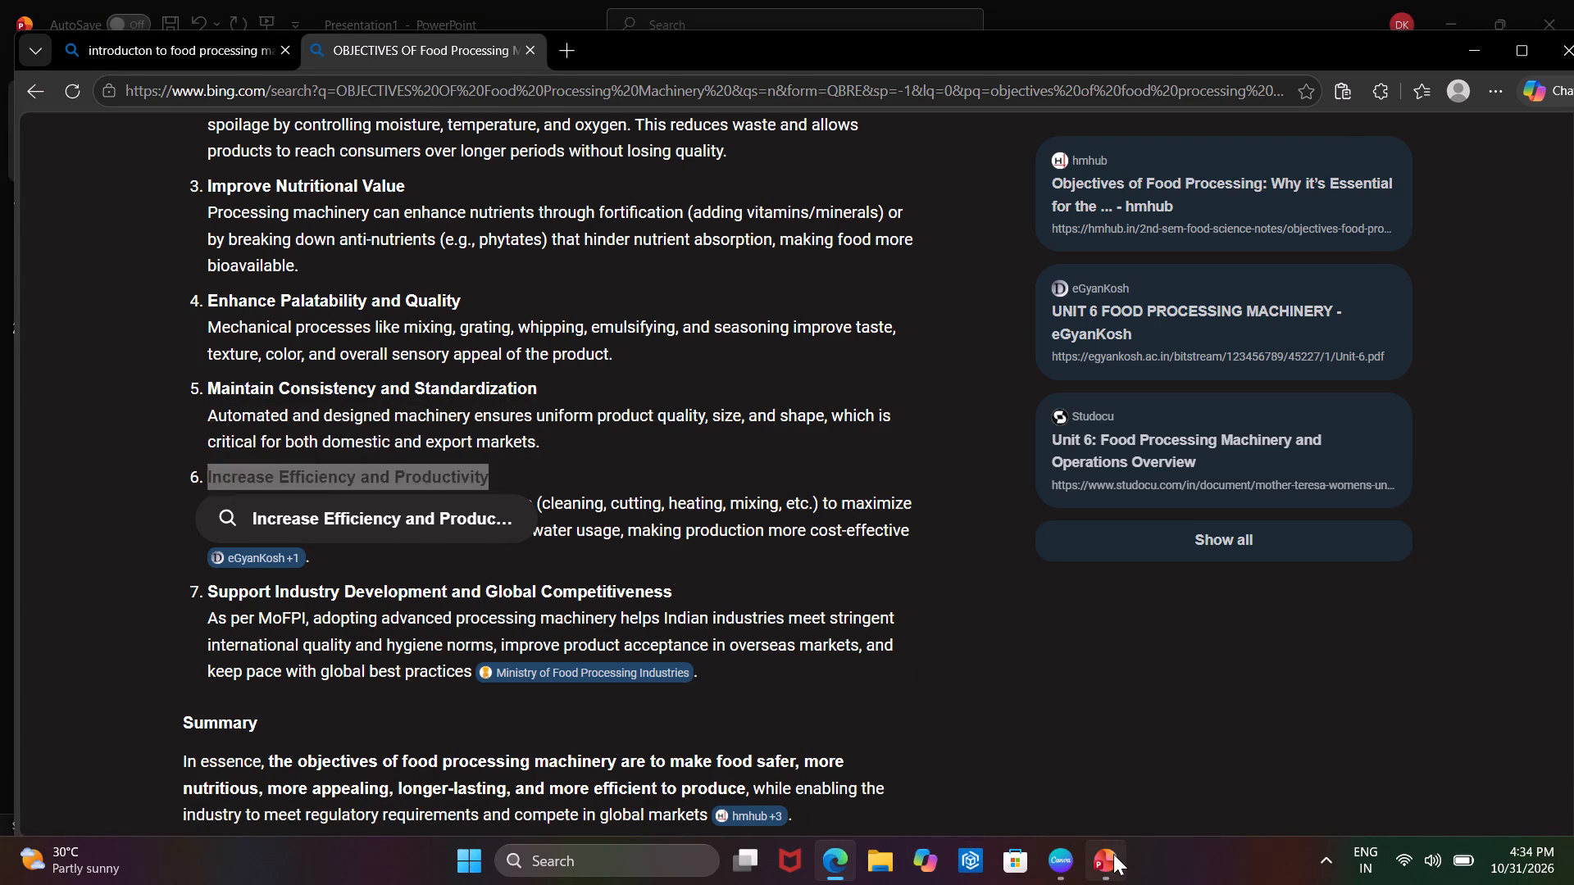
key(Return)
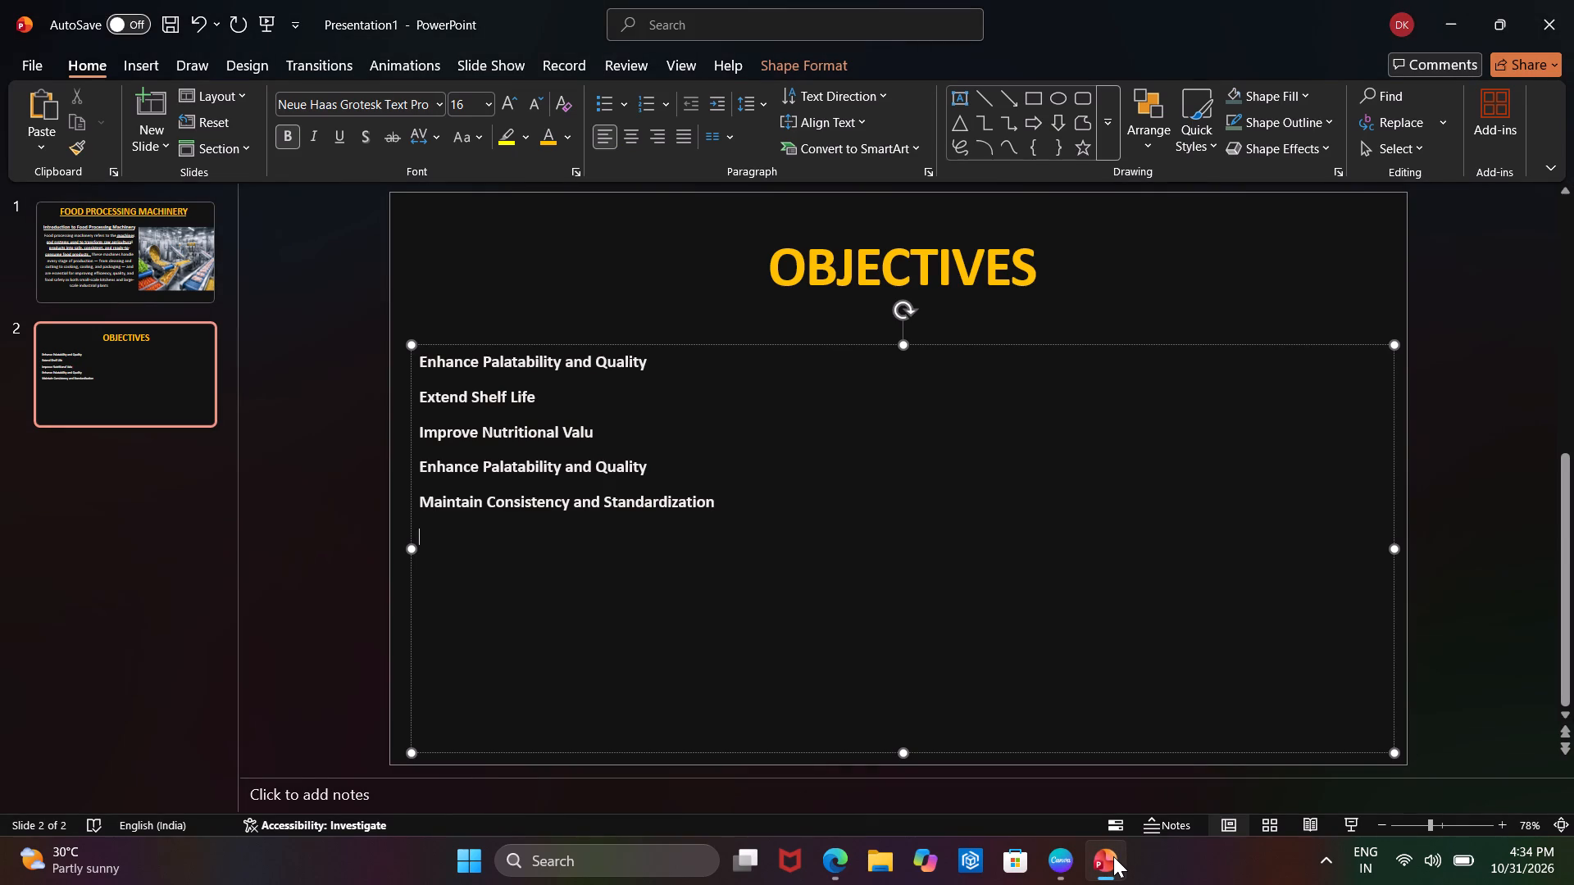
key(ctrl+v)
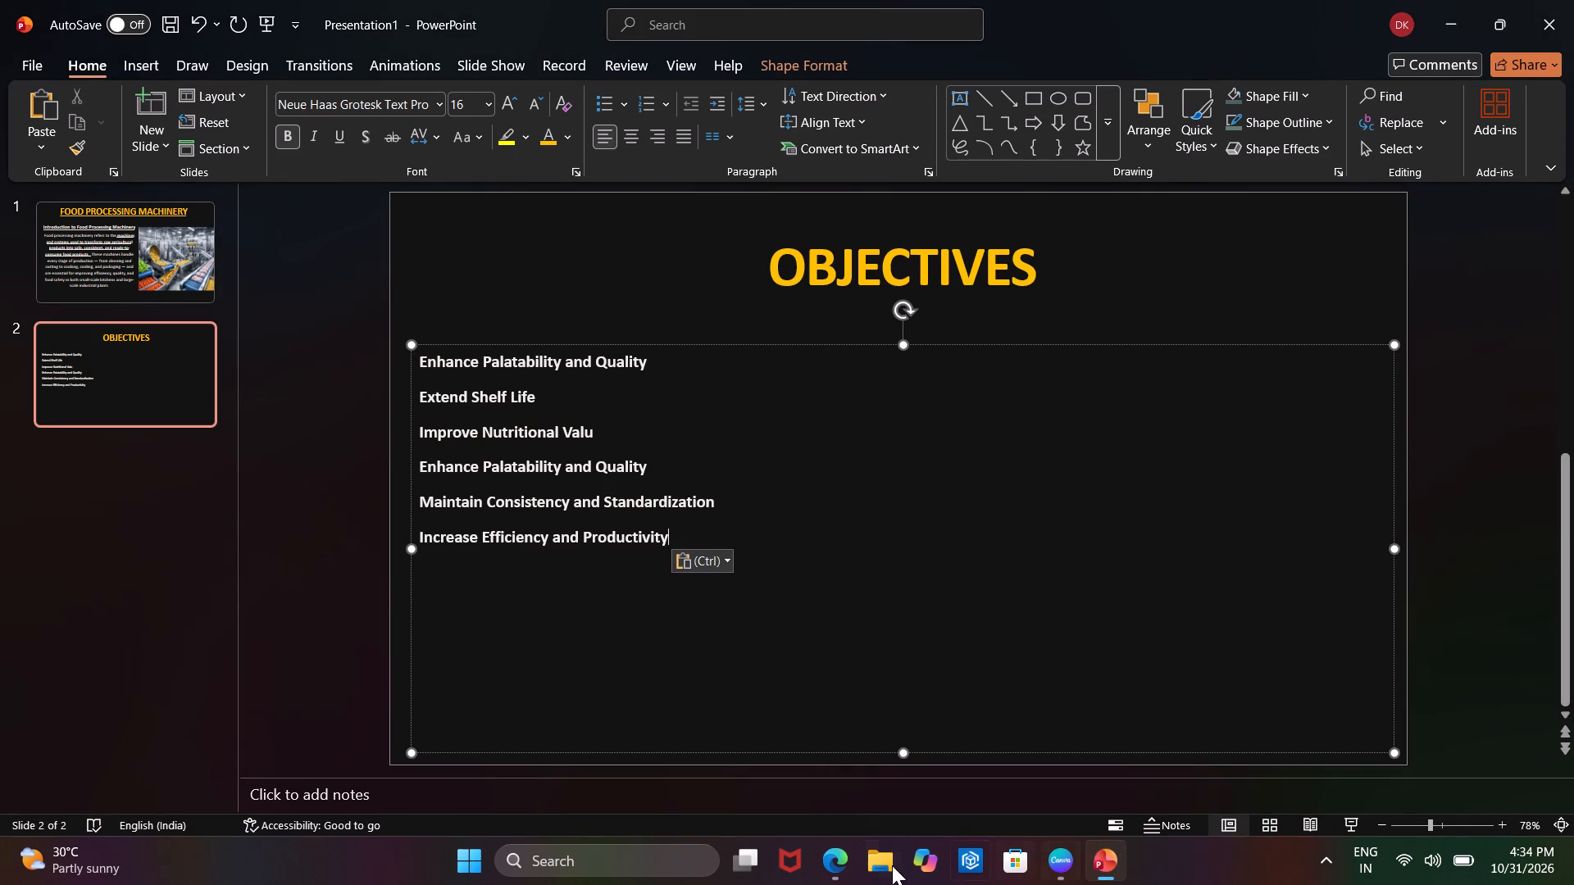
Copy the seventh heading, Support Industry Development and Global Competitiveness, from Edge and paste it on a new line in PowerPoint's OBJECTIVES slide body.
click(821, 866)
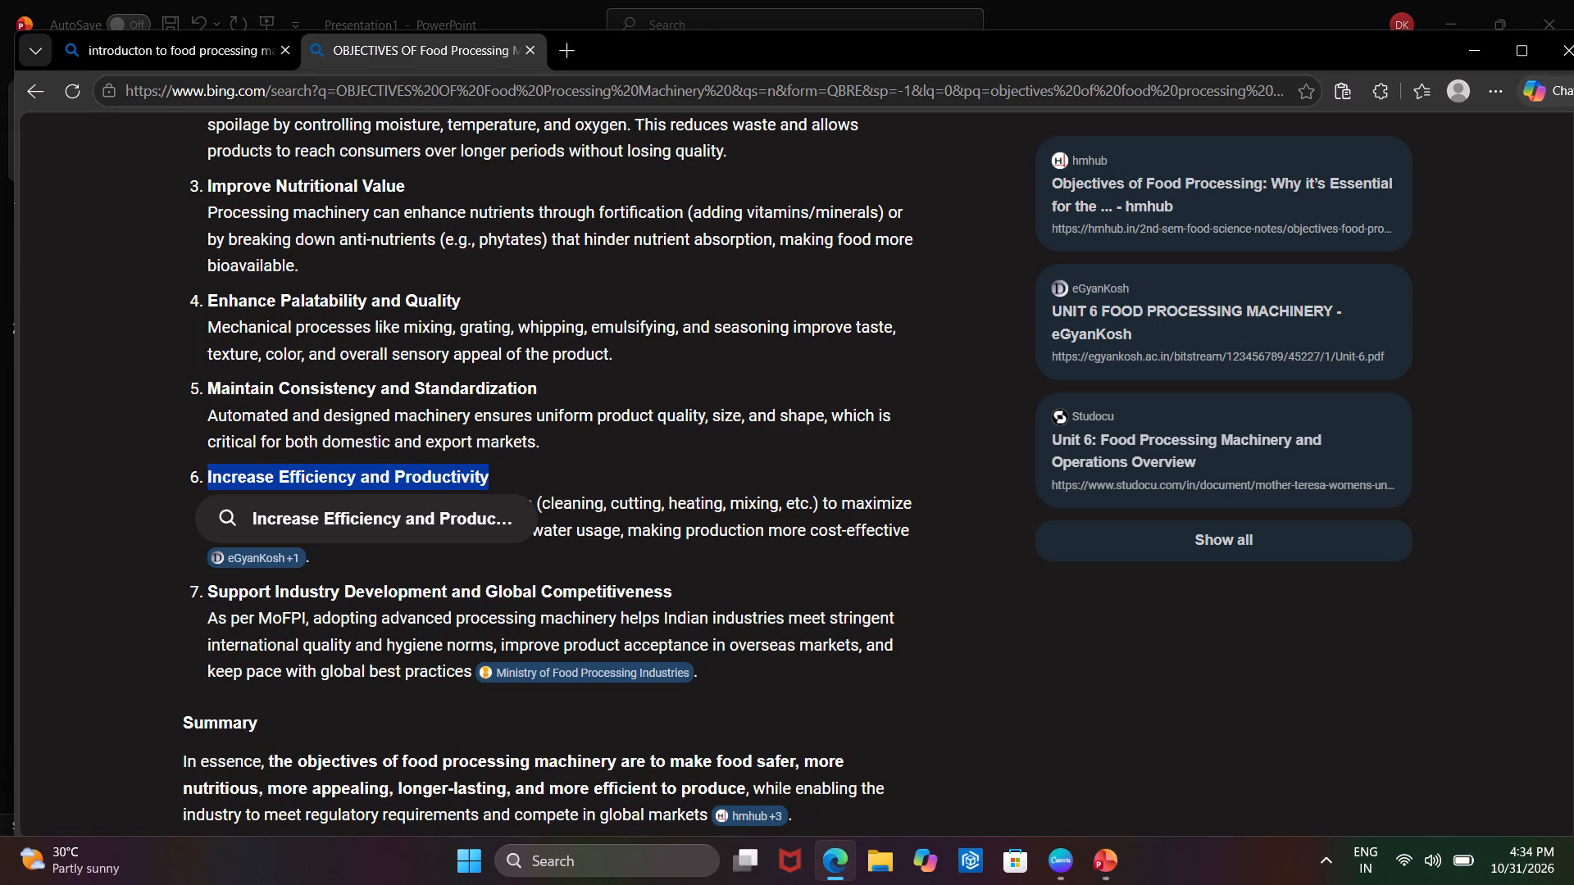
drag(209, 594, 662, 586)
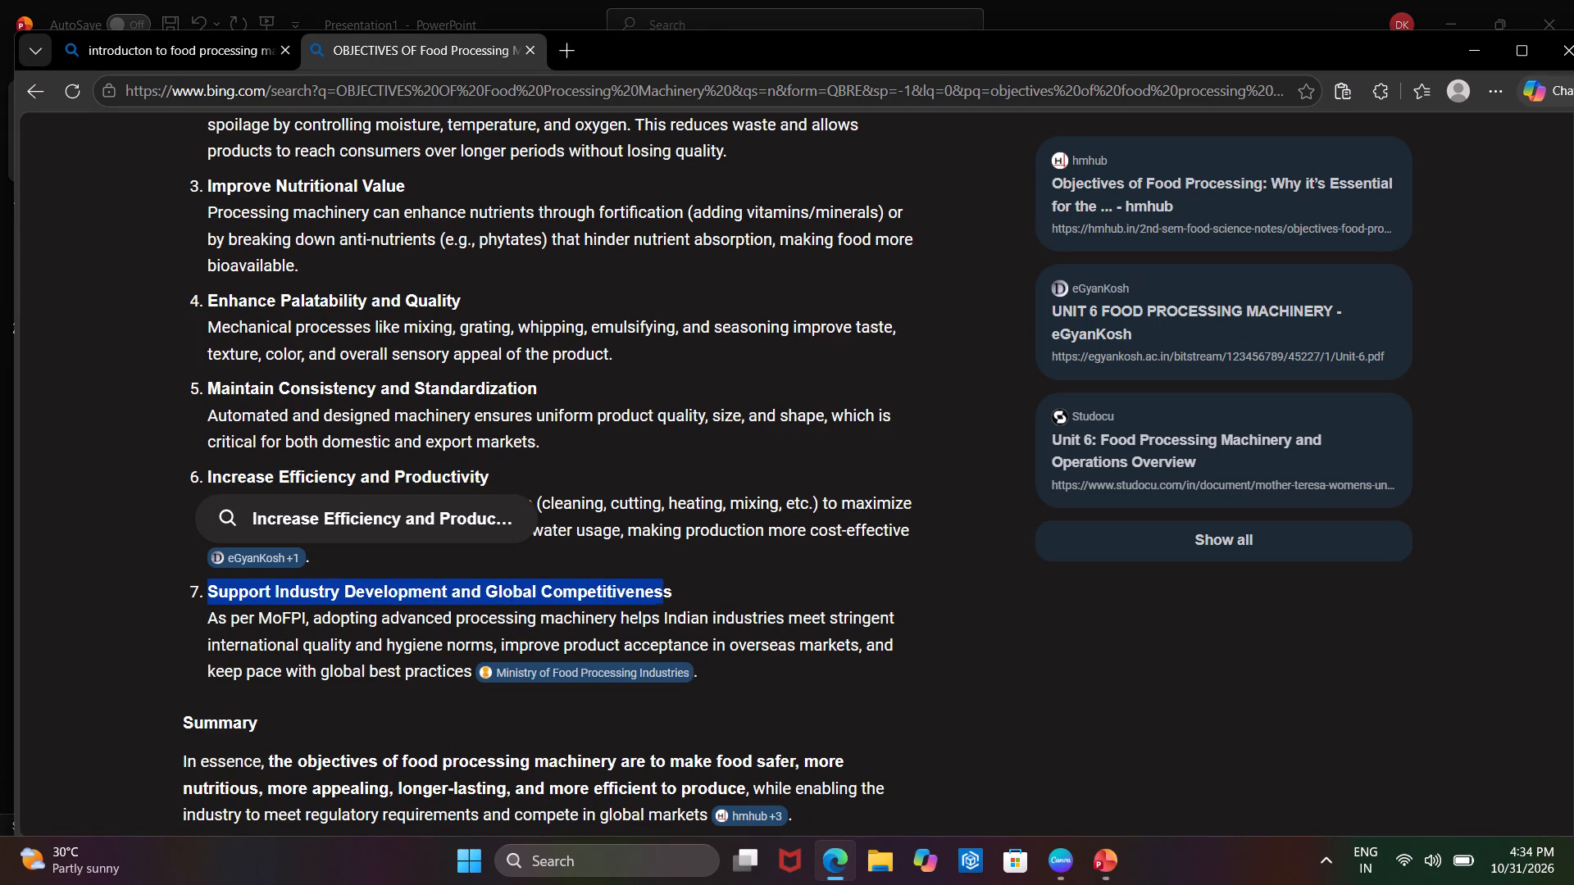
drag(662, 586, 687, 584)
key(ctrl+c)
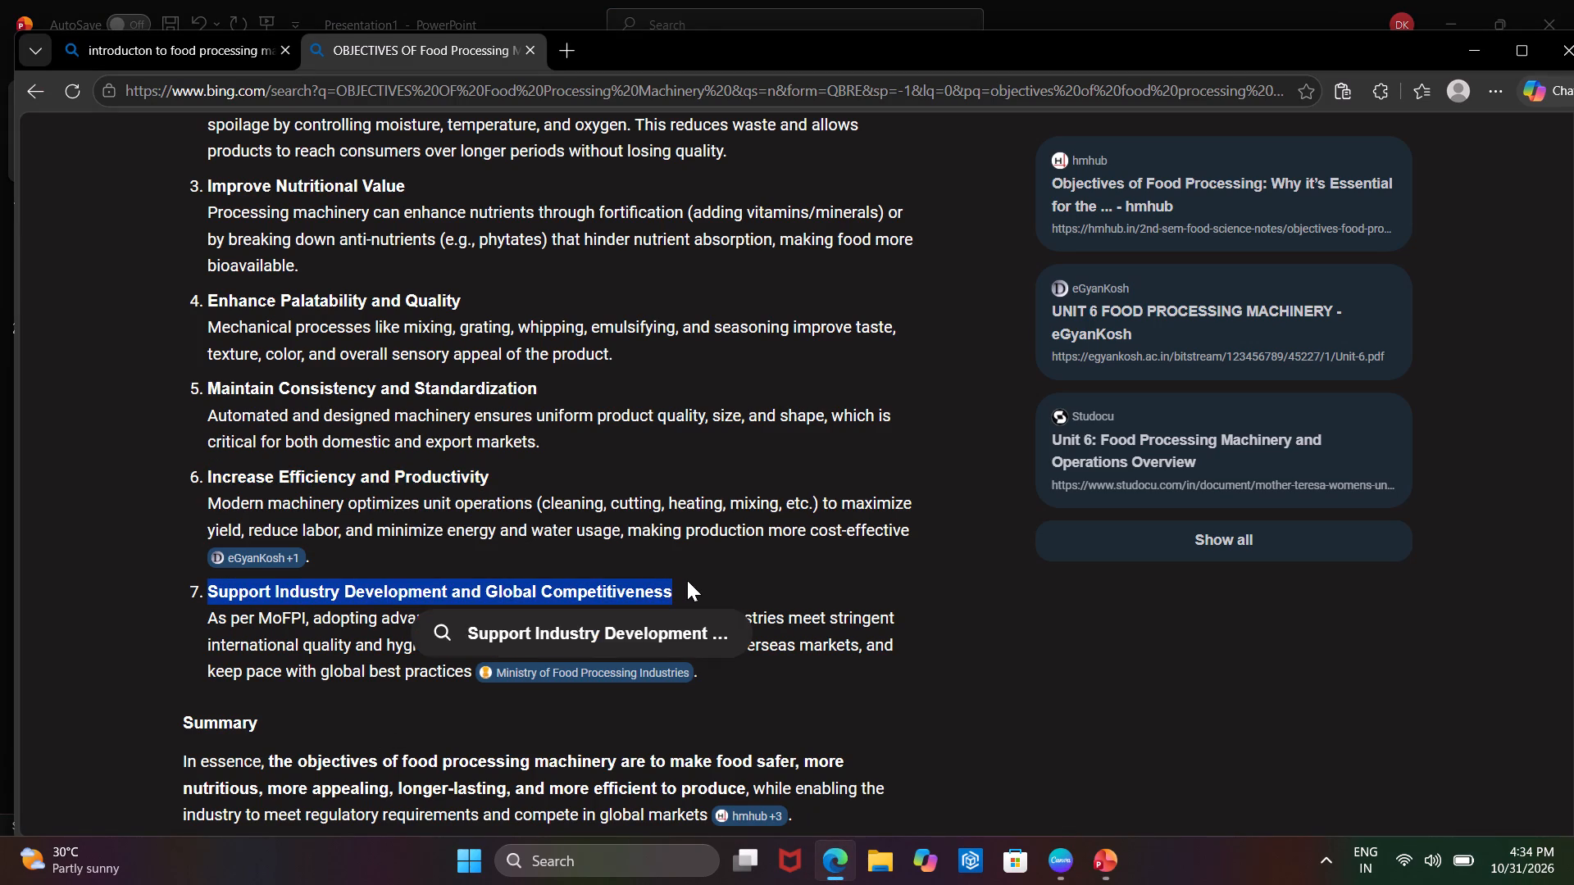
click(1096, 856)
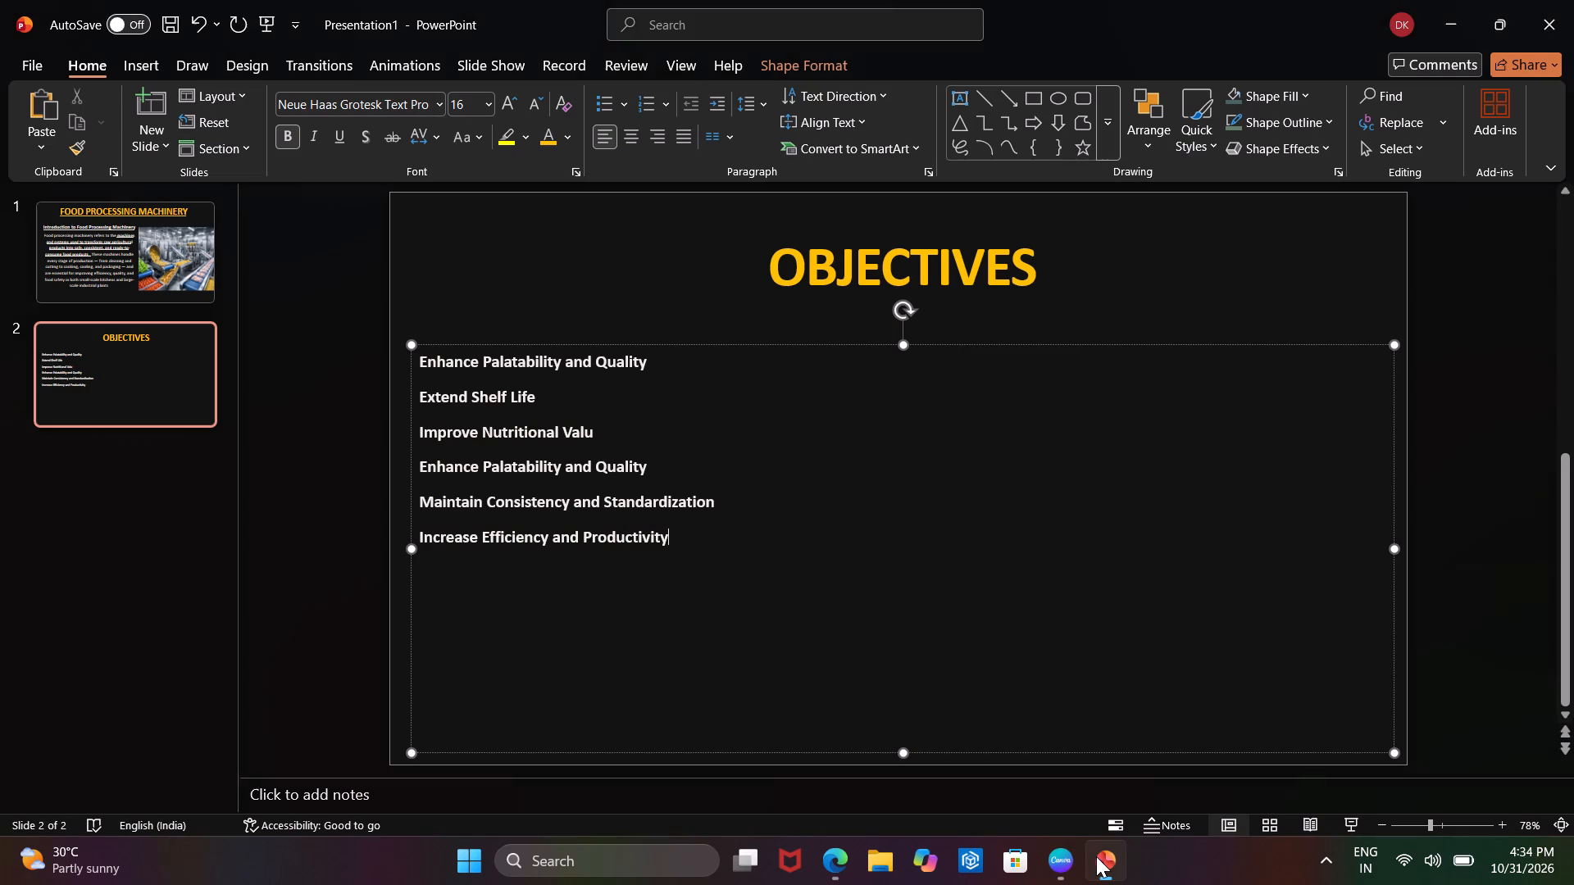
key(Return)
key(ctrl+v)
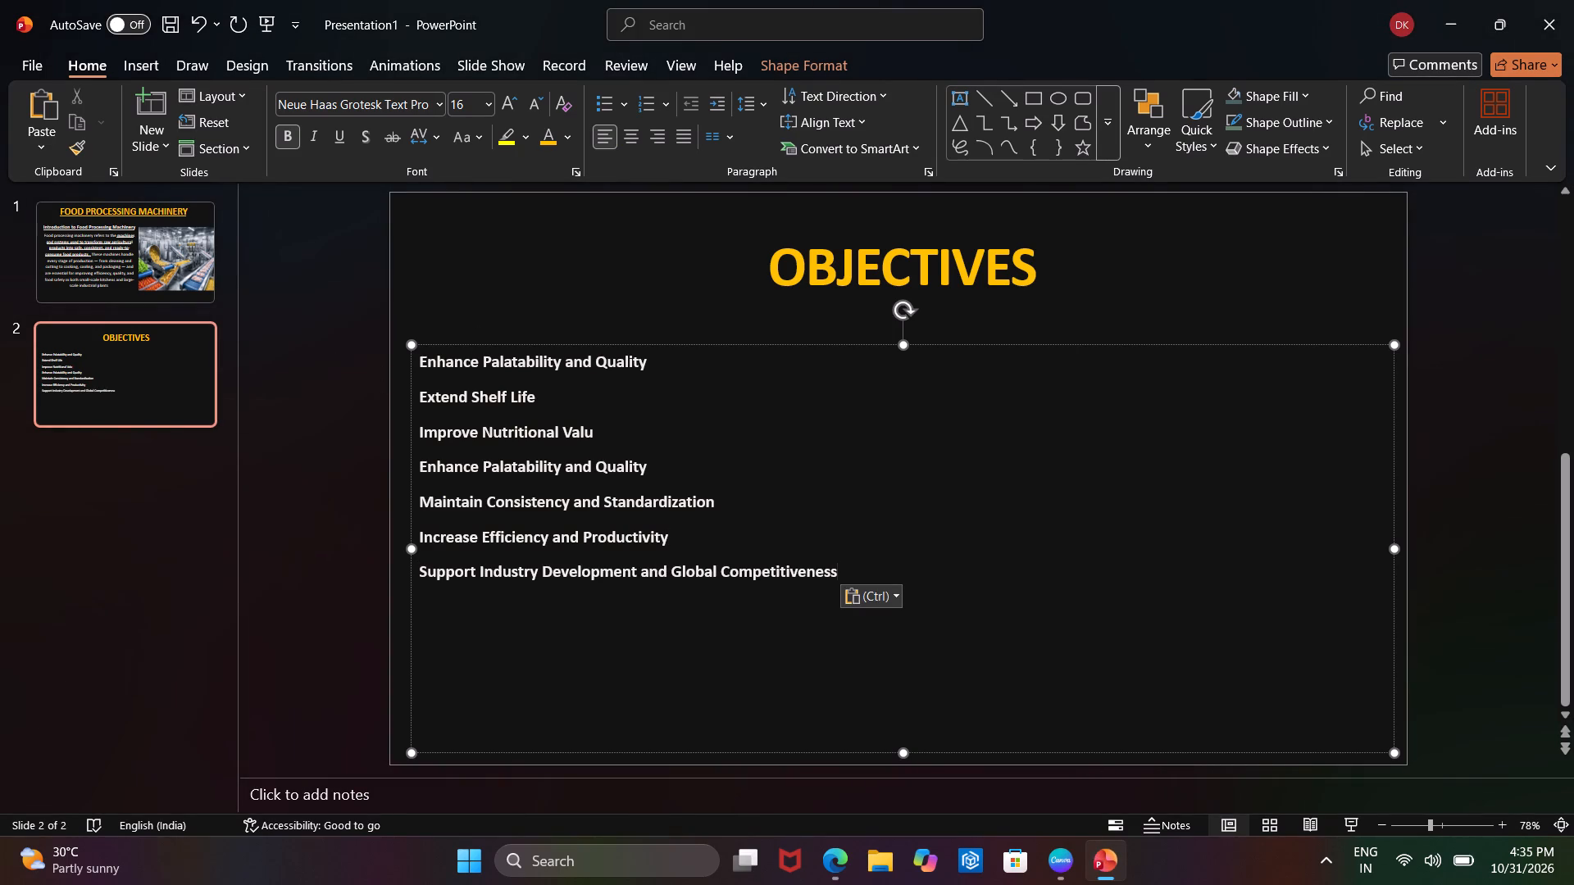
Resize the OBJECTIVES body placeholder from its upper-left corner, making it narrower and bringing its top edge closer to the title.
drag(412, 345, 405, 313)
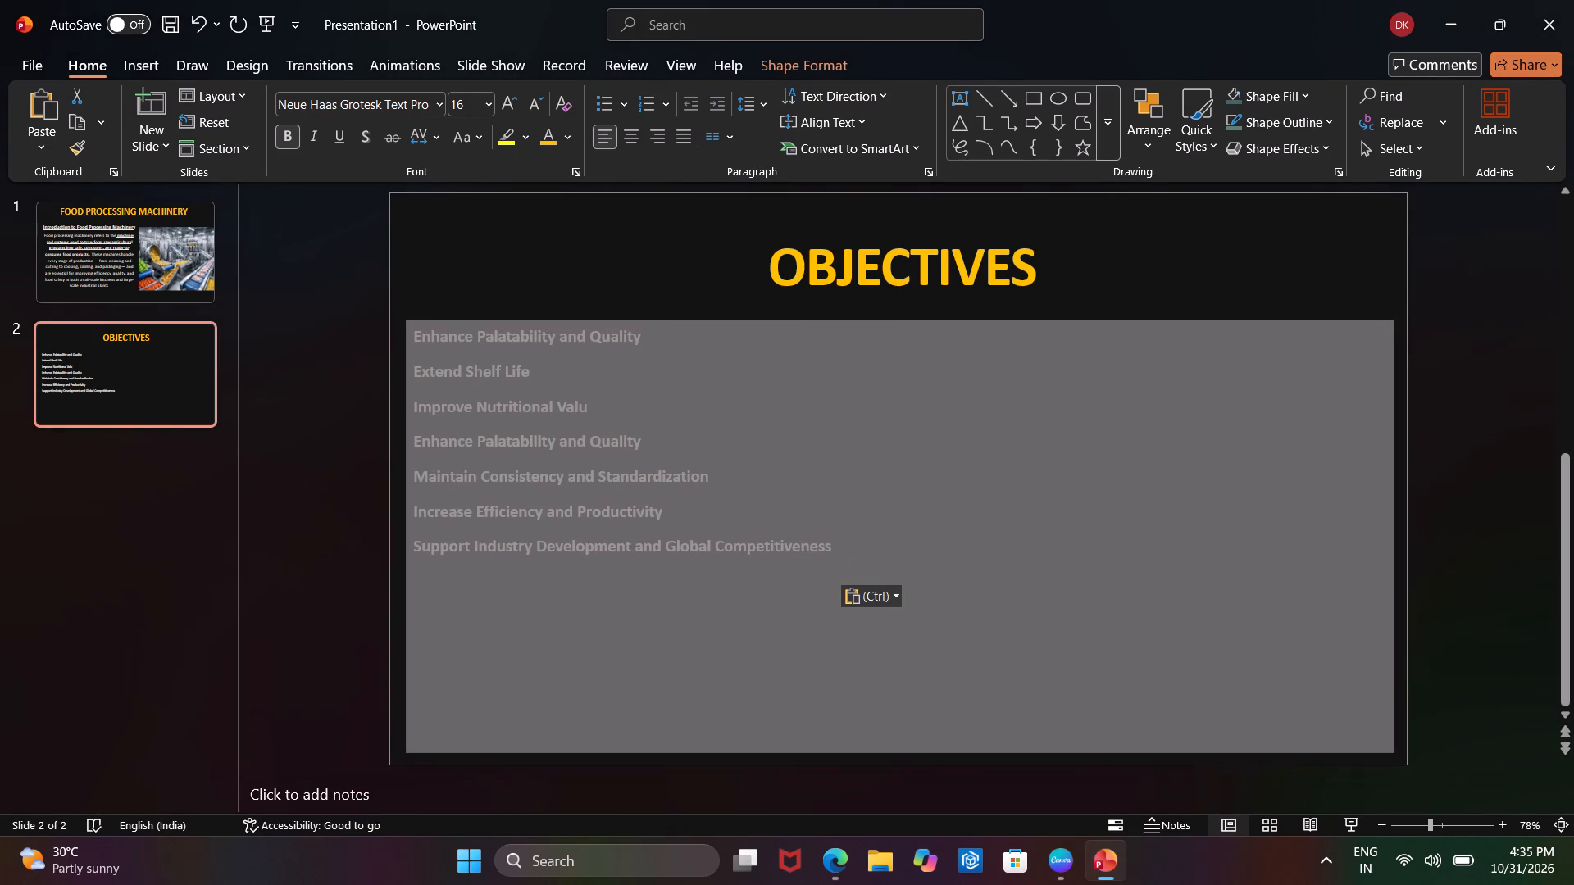
drag(405, 313, 419, 310)
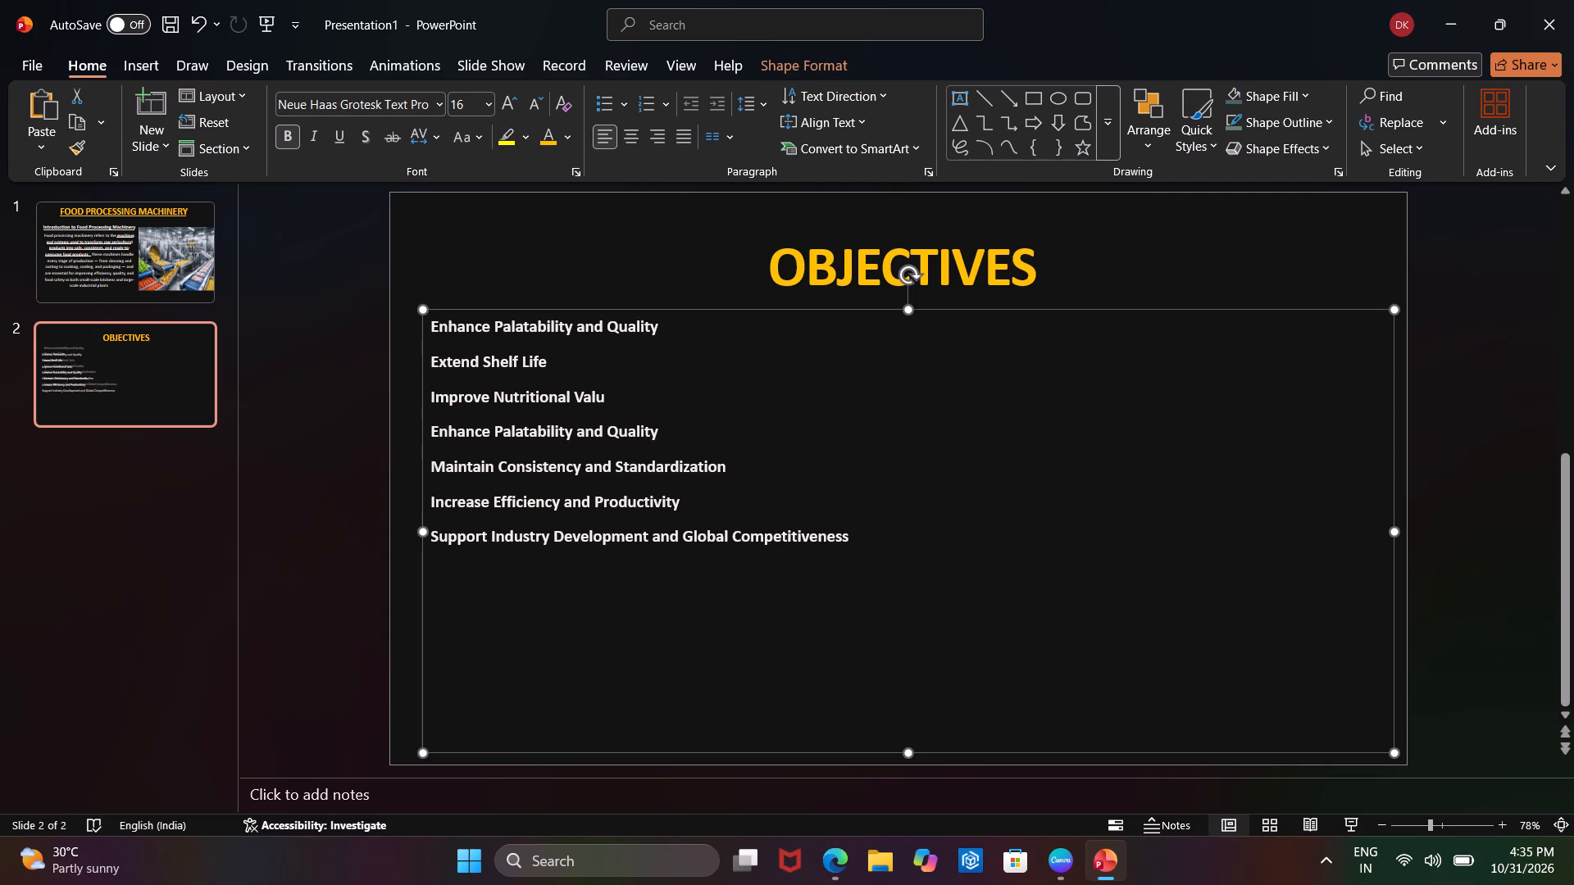
drag(424, 313, 415, 312)
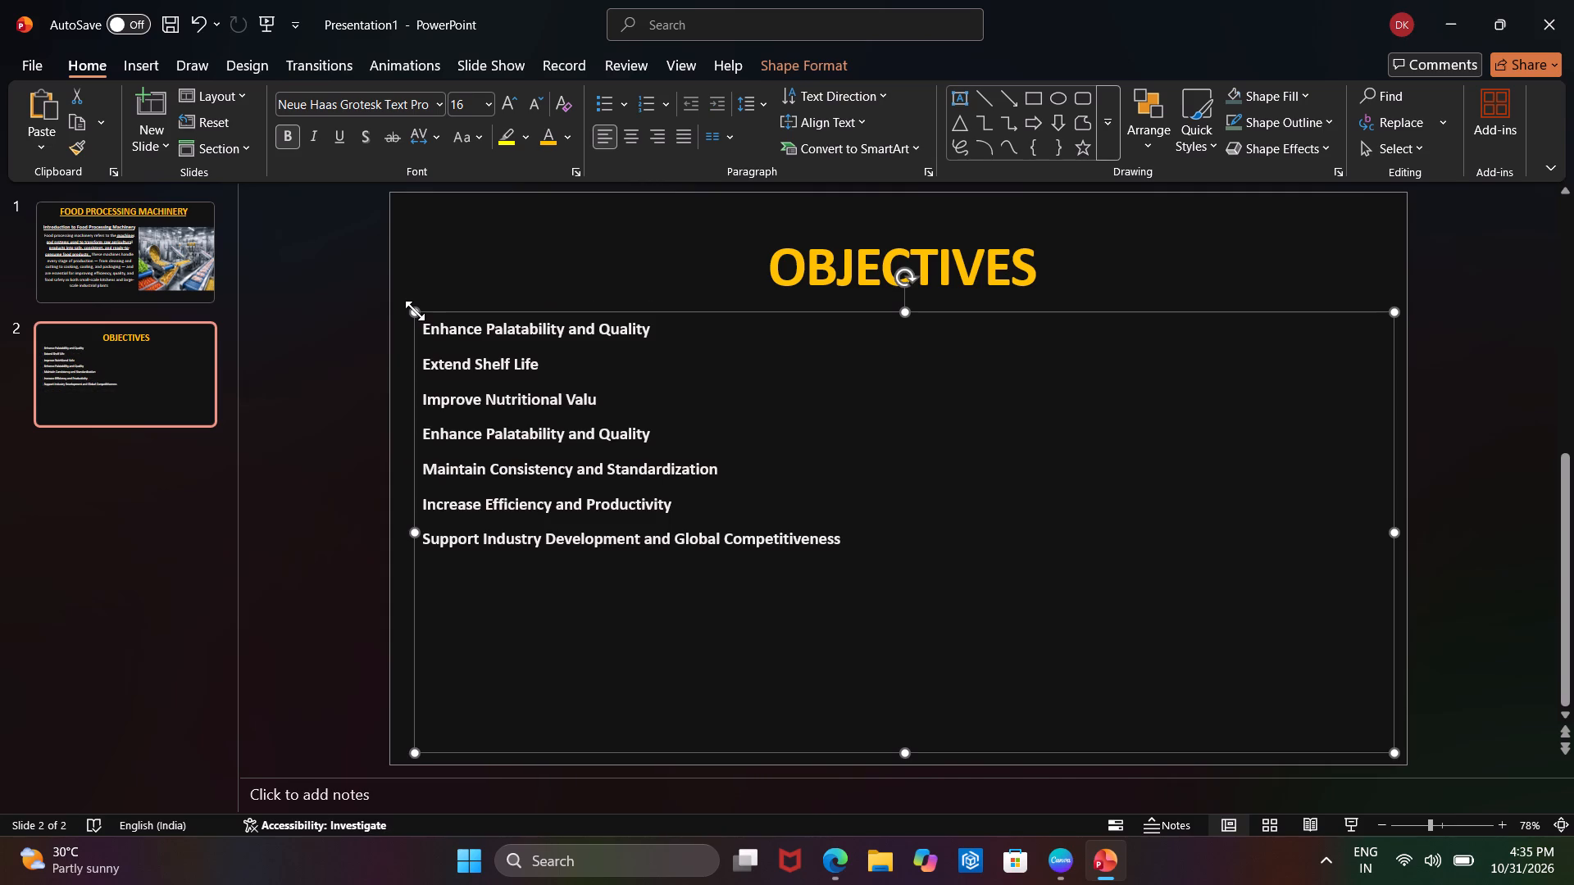
drag(416, 310, 446, 310)
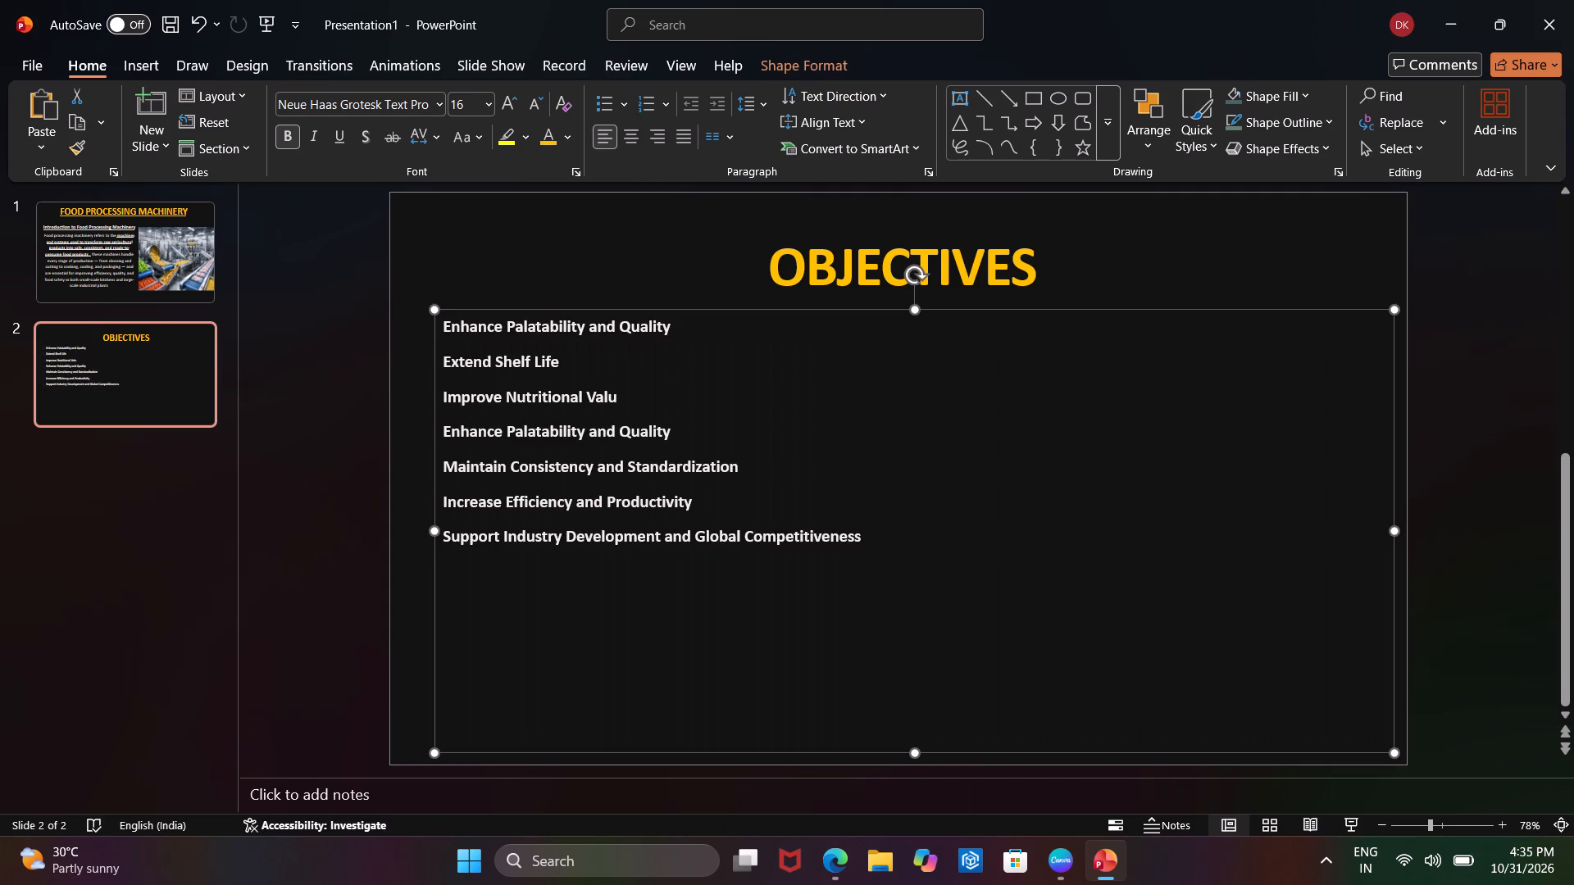
drag(439, 310, 545, 309)
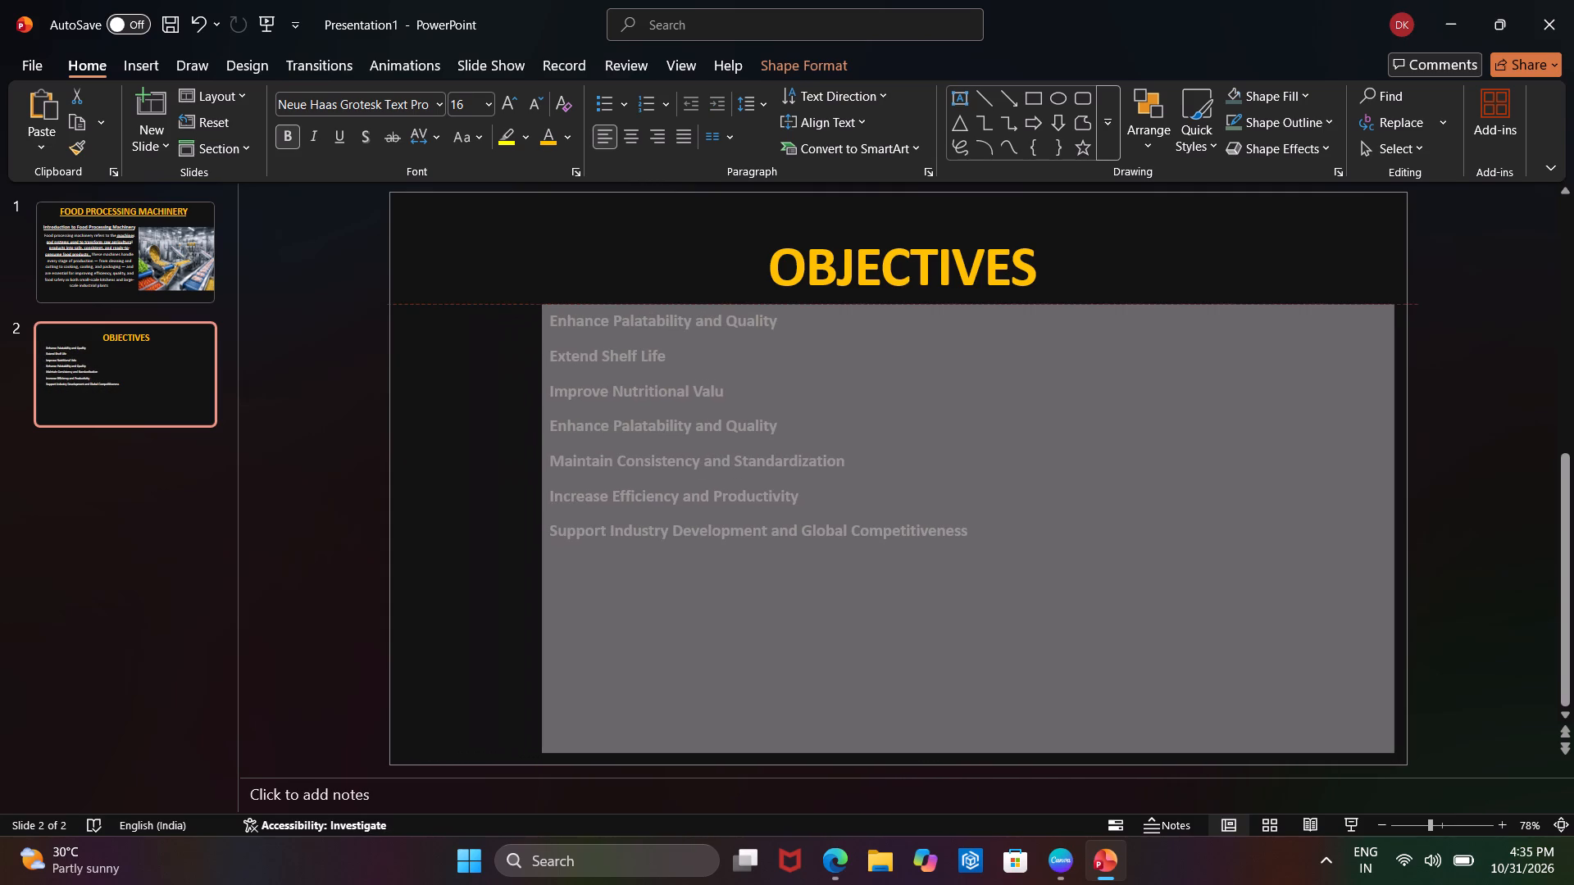
drag(545, 309, 527, 328)
Set all seven objective headings in the body to font size 32, keeping them bold.
drag(536, 350, 950, 600)
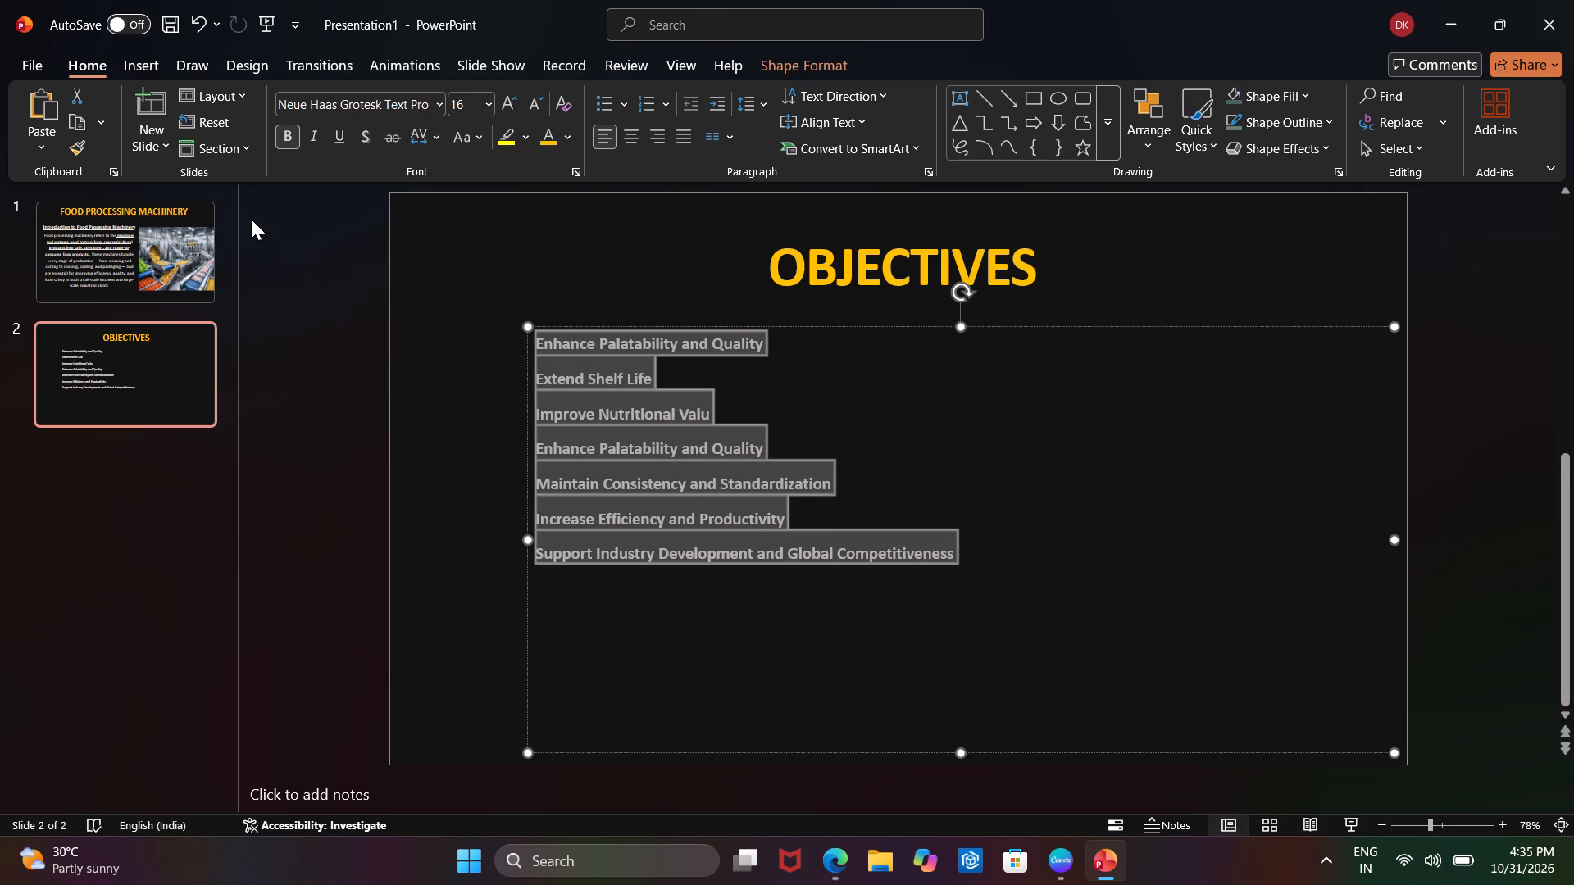
click(289, 136)
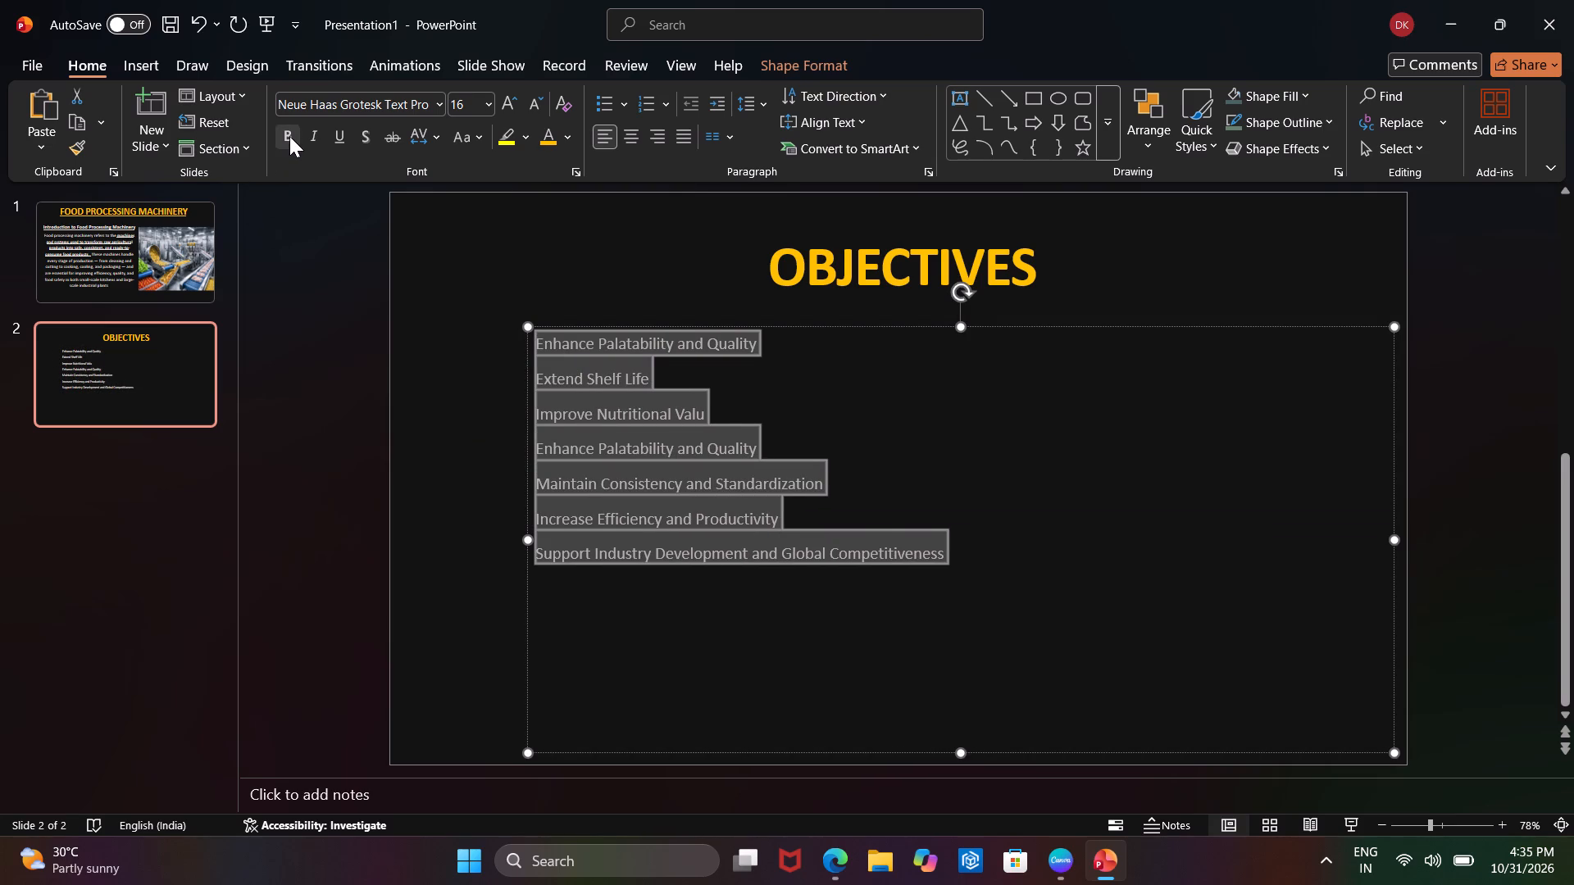
click(289, 136)
click(487, 108)
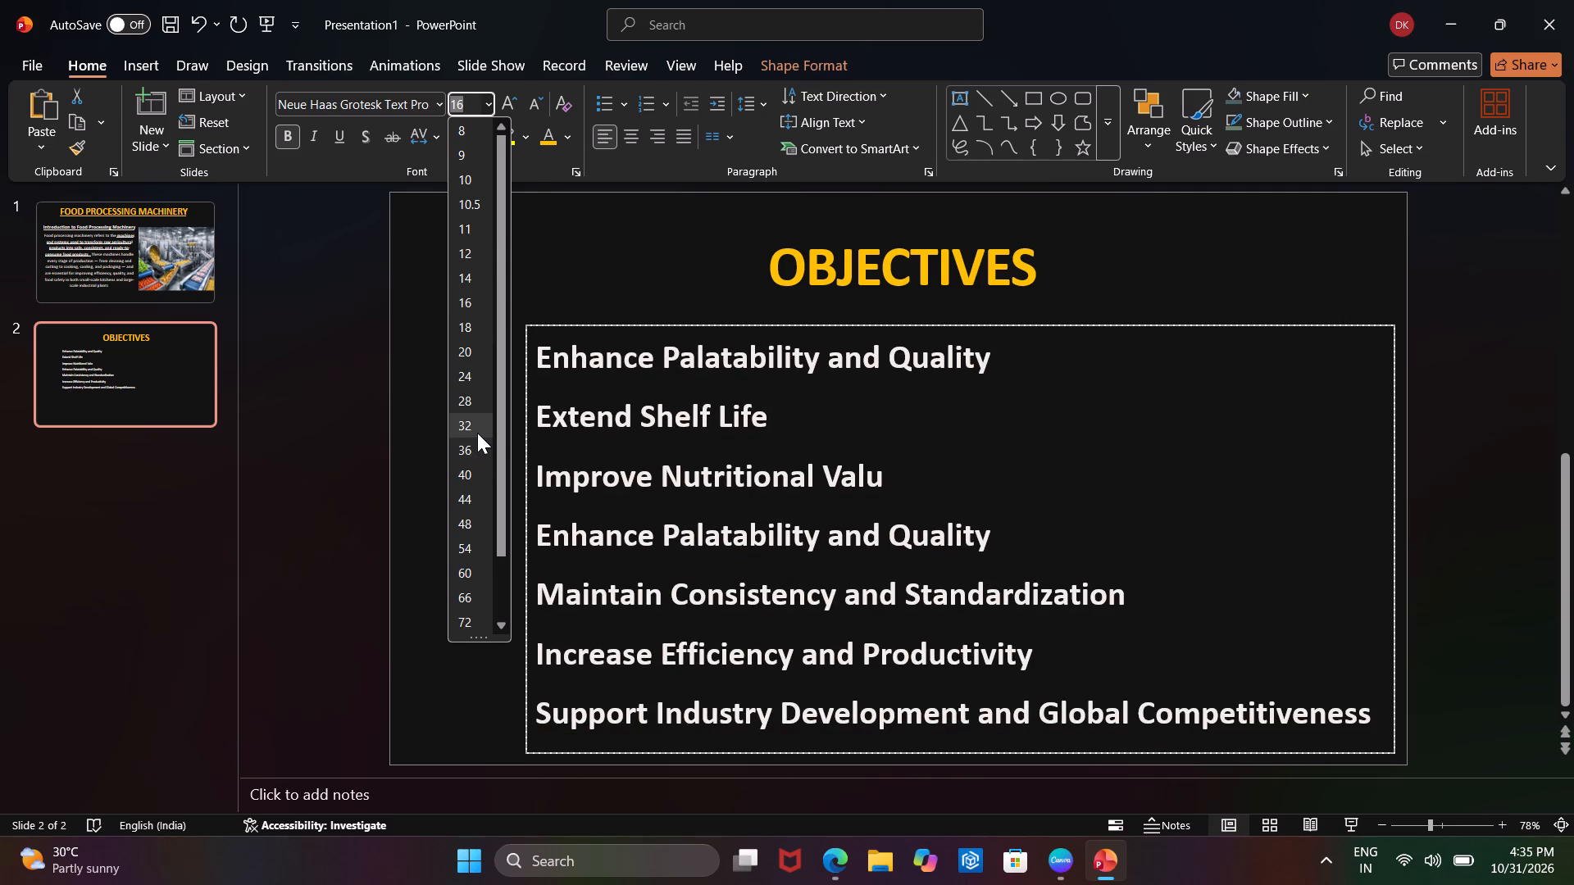
click(477, 433)
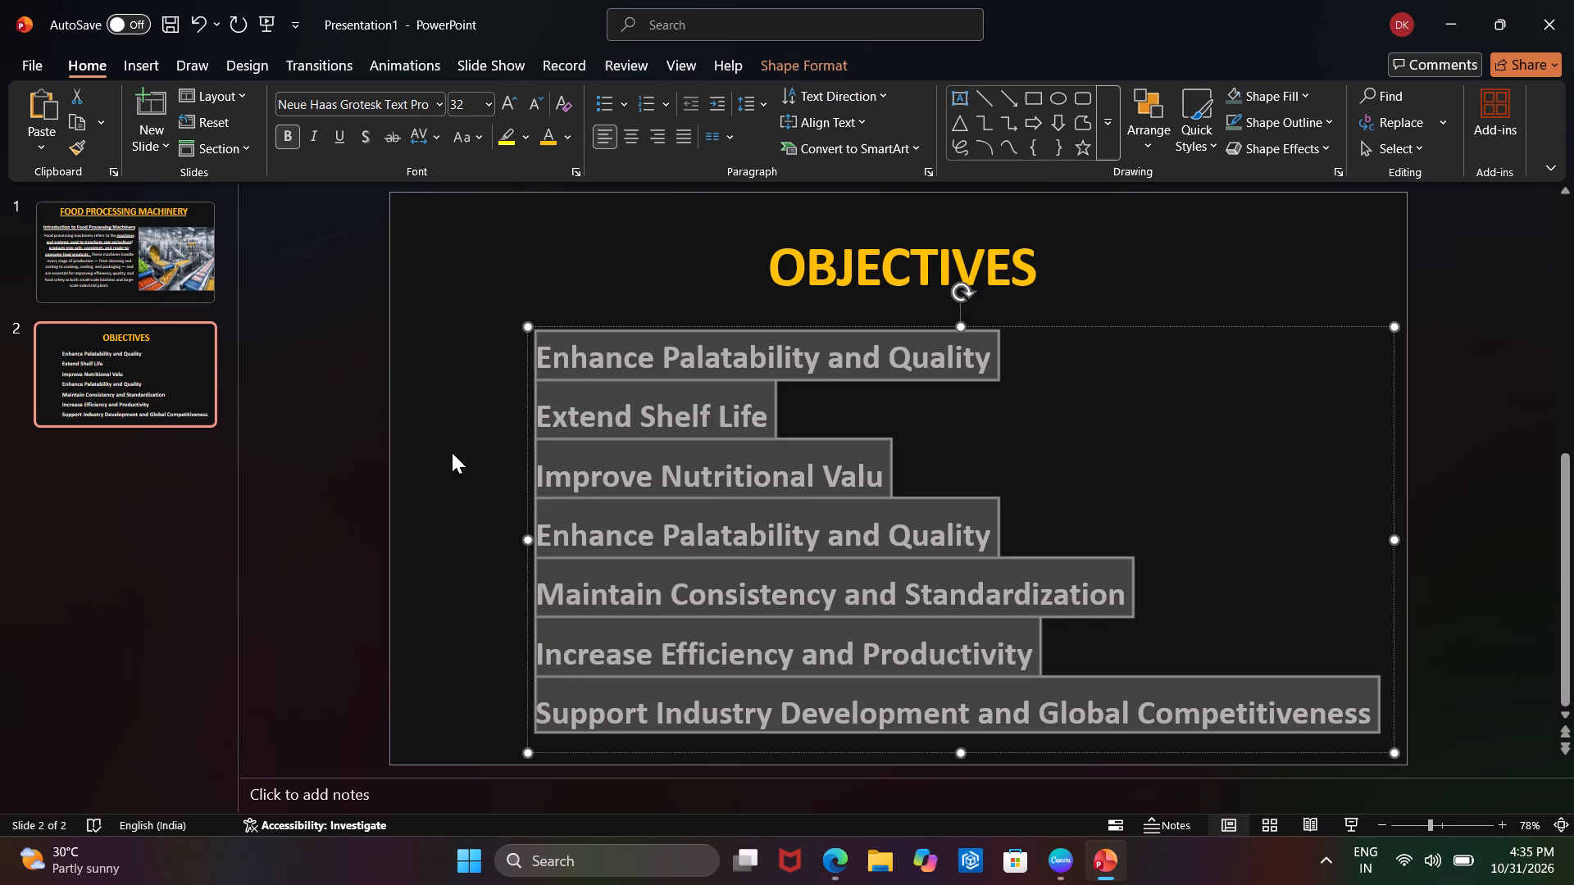
click(435, 464)
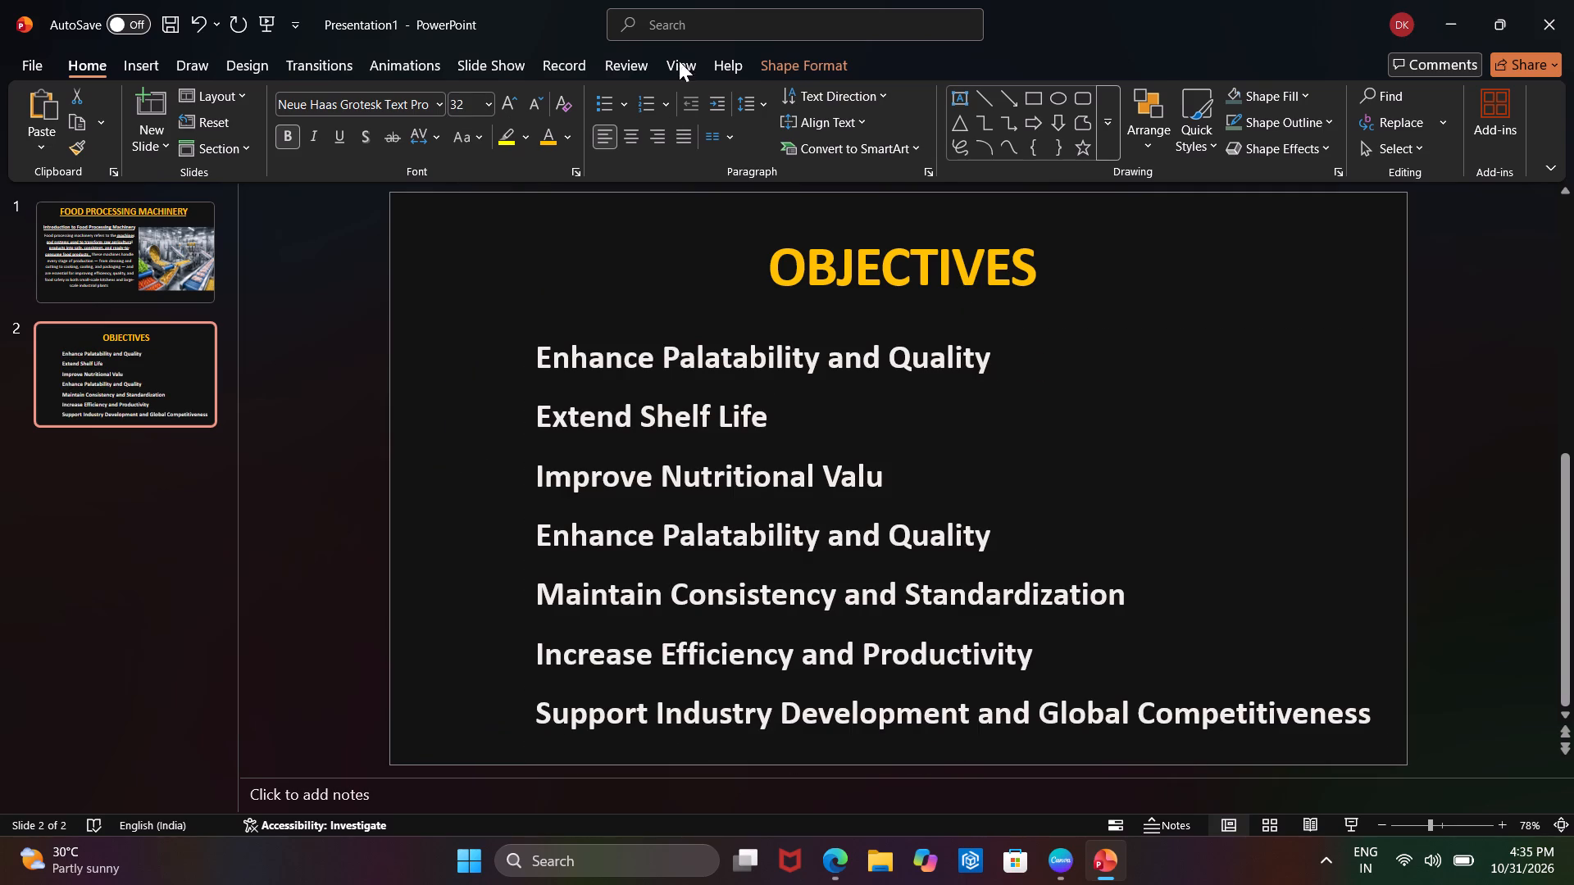
click(619, 102)
click(602, 103)
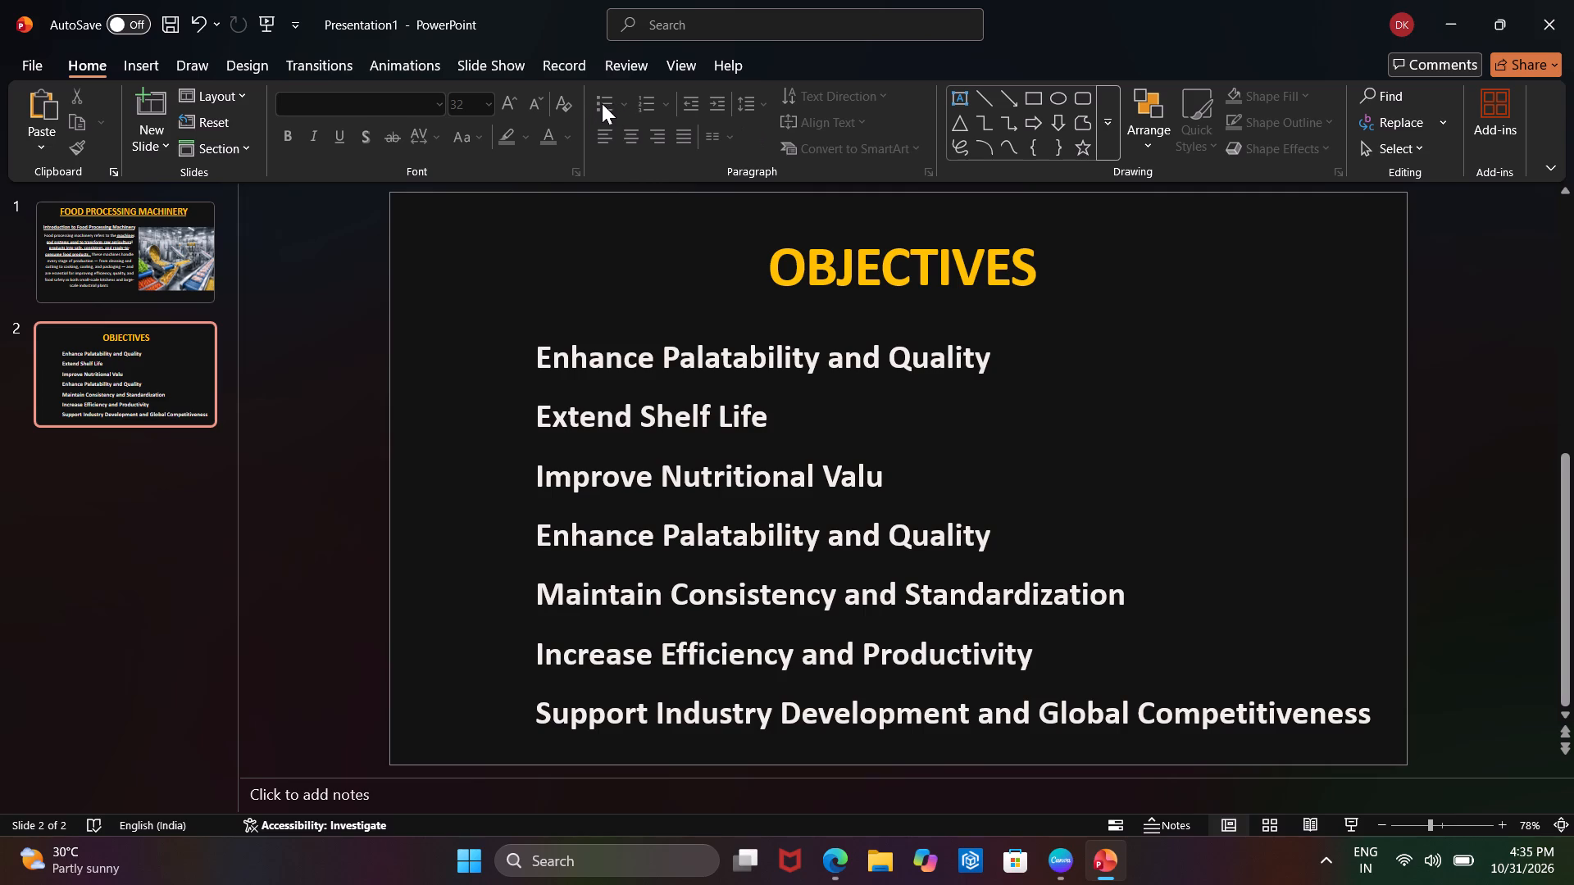
Reposition the body placeholder so its text sits just below the OBJECTIVES title and fits within the slide.
drag(534, 358, 535, 358)
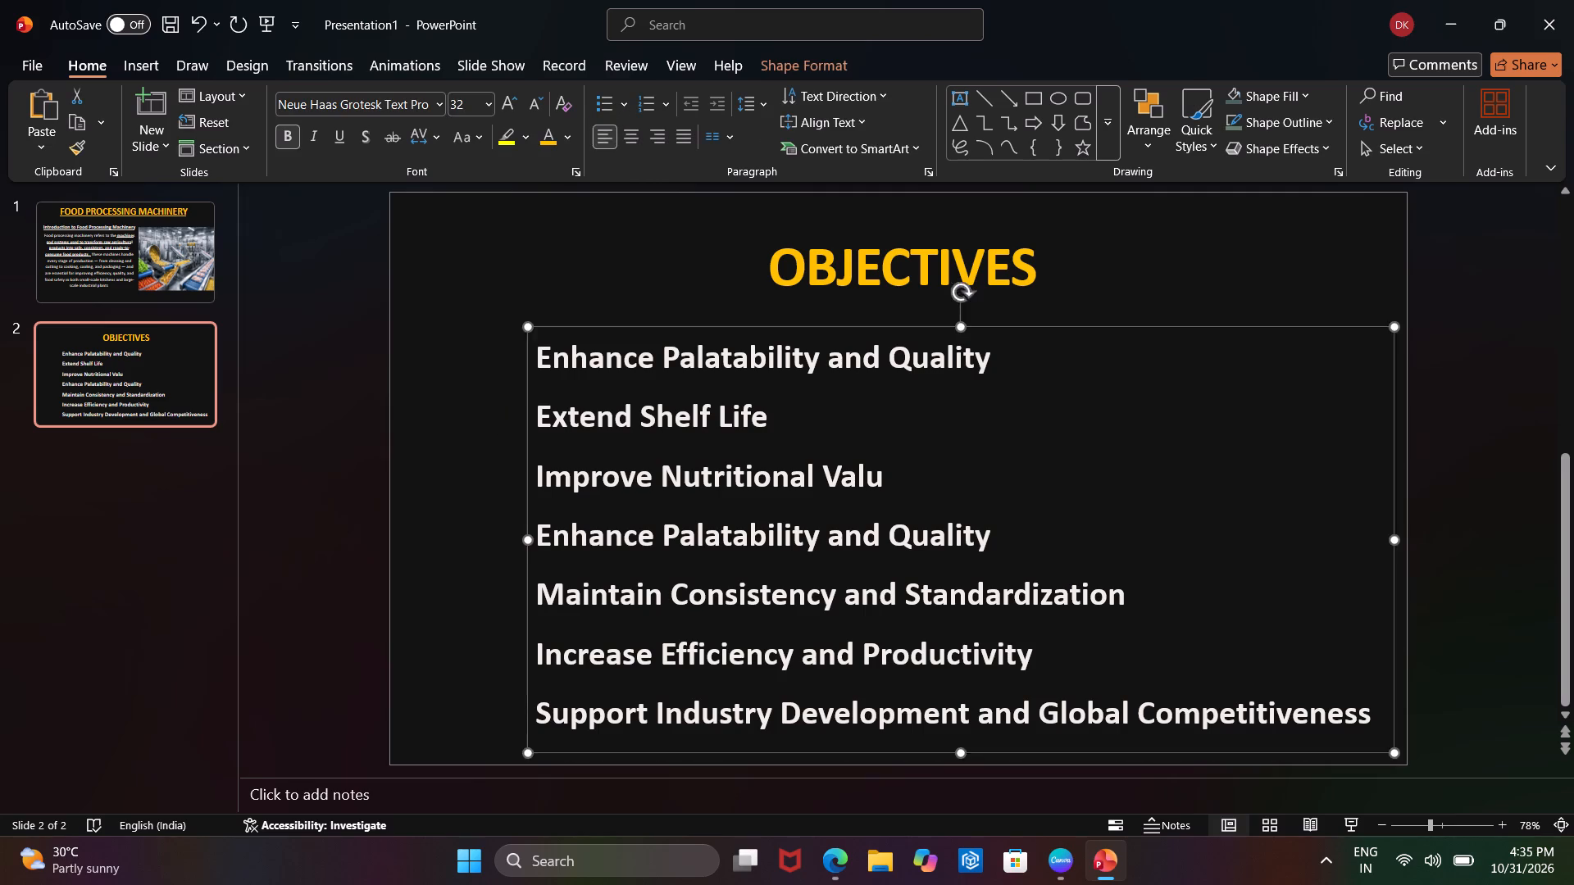
drag(535, 358, 558, 381)
drag(538, 352, 533, 343)
click(574, 373)
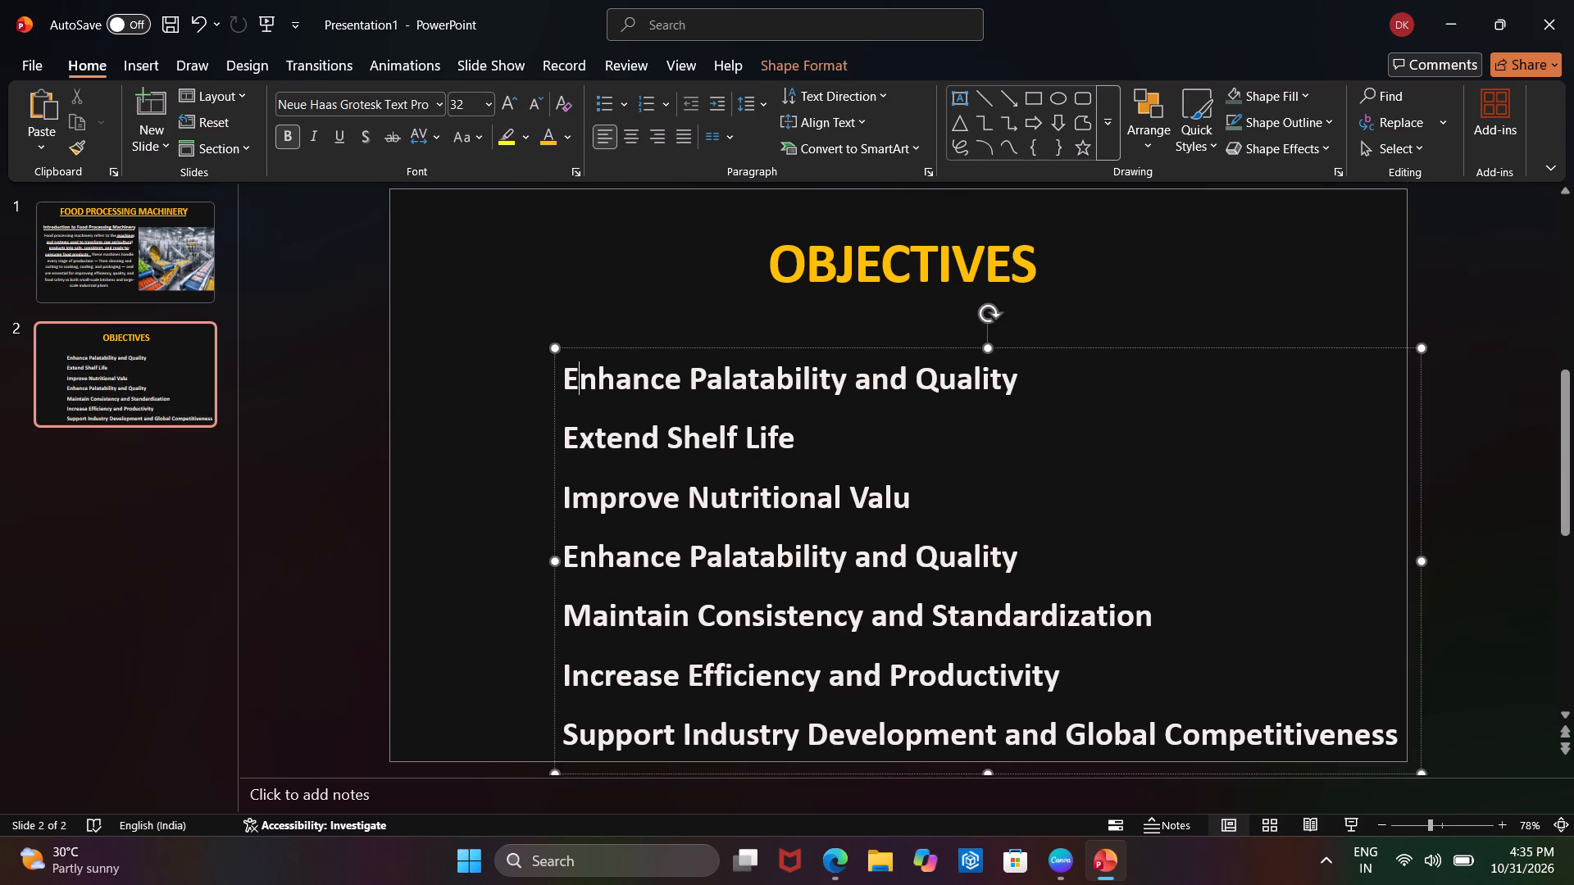
drag(574, 373, 568, 359)
click(515, 358)
click(571, 370)
click(687, 434)
click(1115, 420)
drag(1070, 338, 1017, 295)
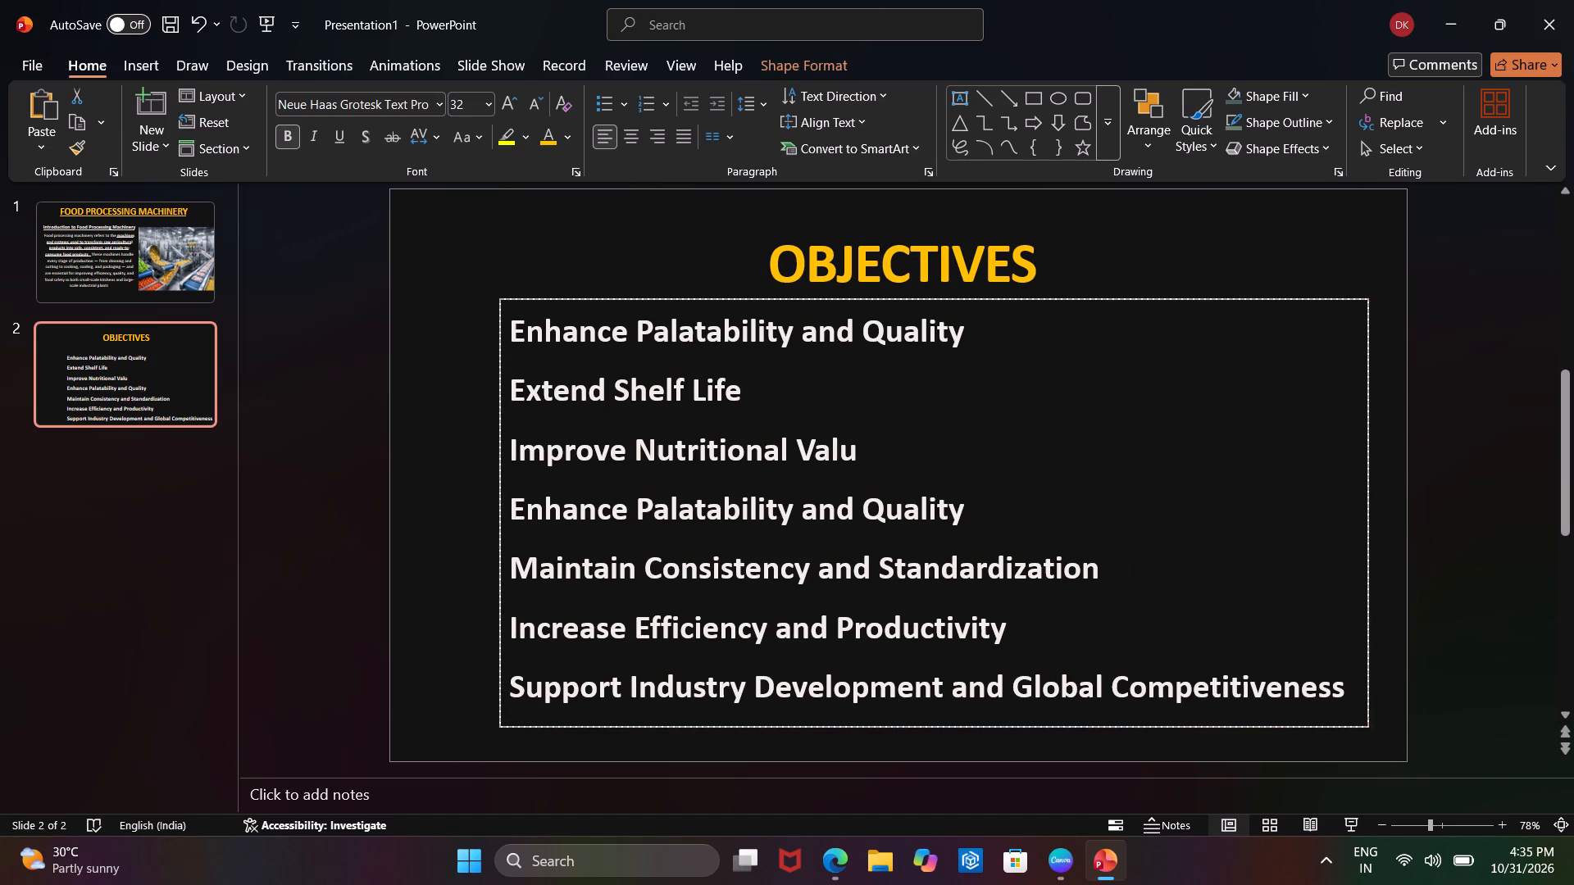
drag(1017, 295, 1030, 301)
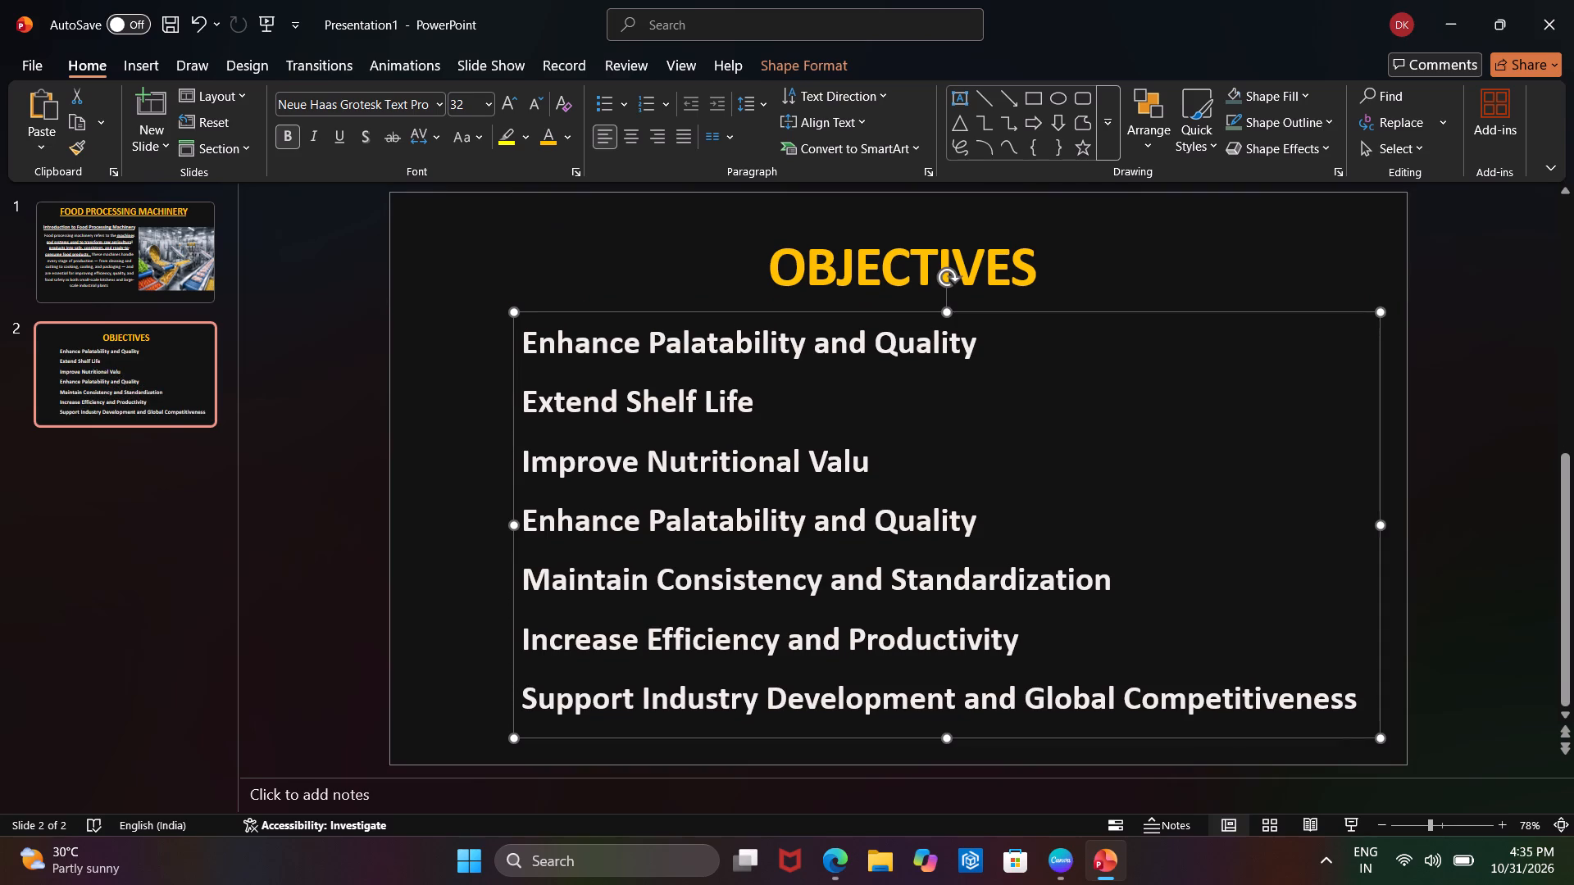
Apply the four-diamond bullet style to all seven objective headings.
click(546, 352)
drag(528, 341, 1271, 719)
click(618, 104)
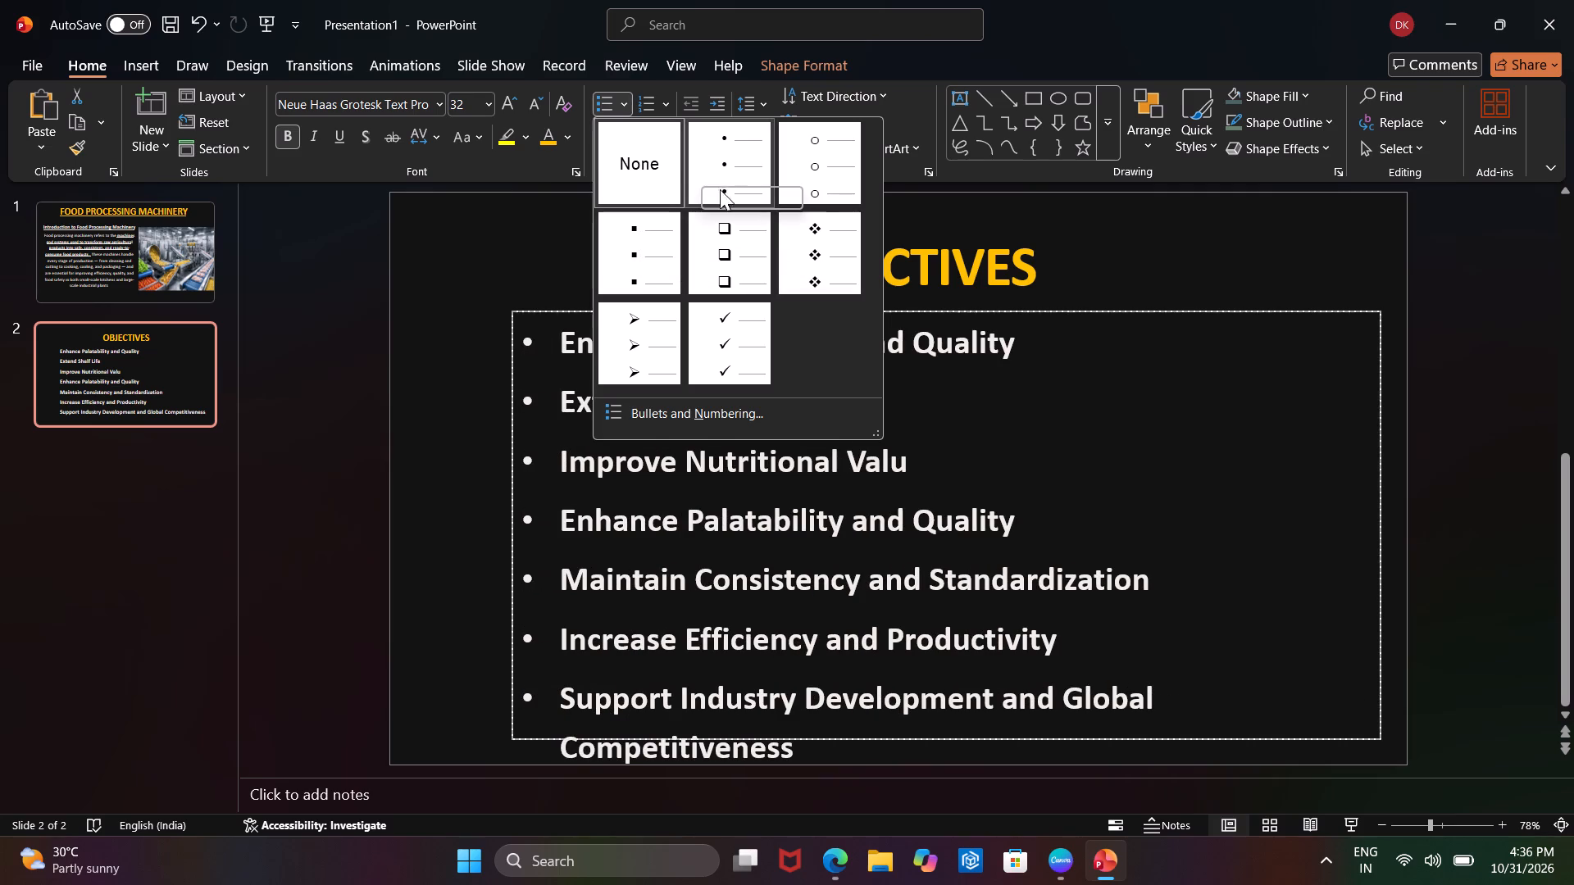
click(821, 255)
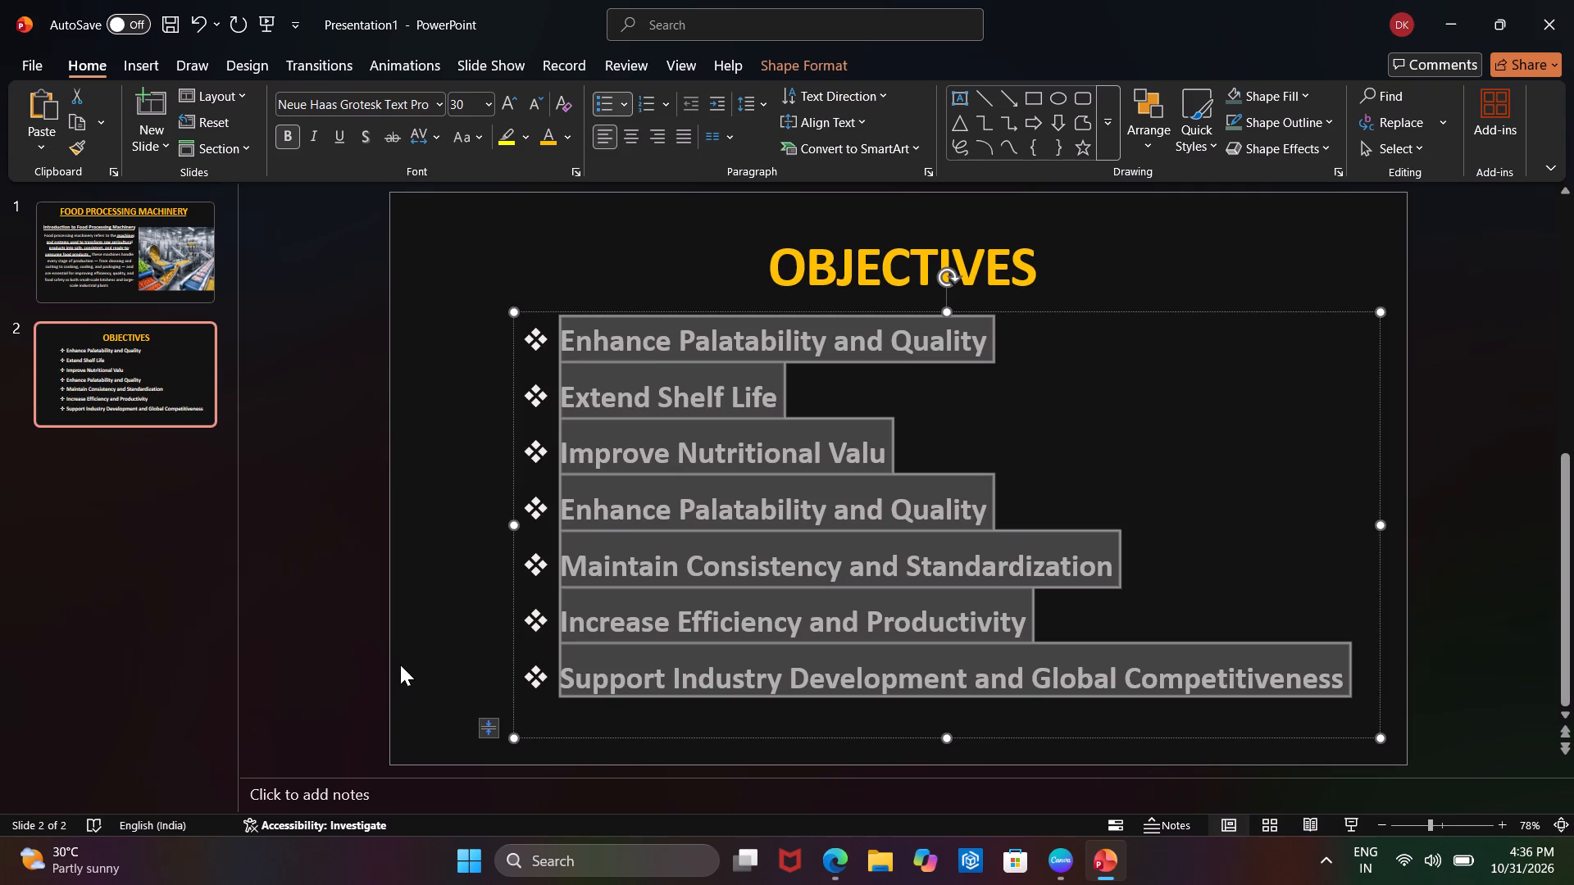
click(424, 615)
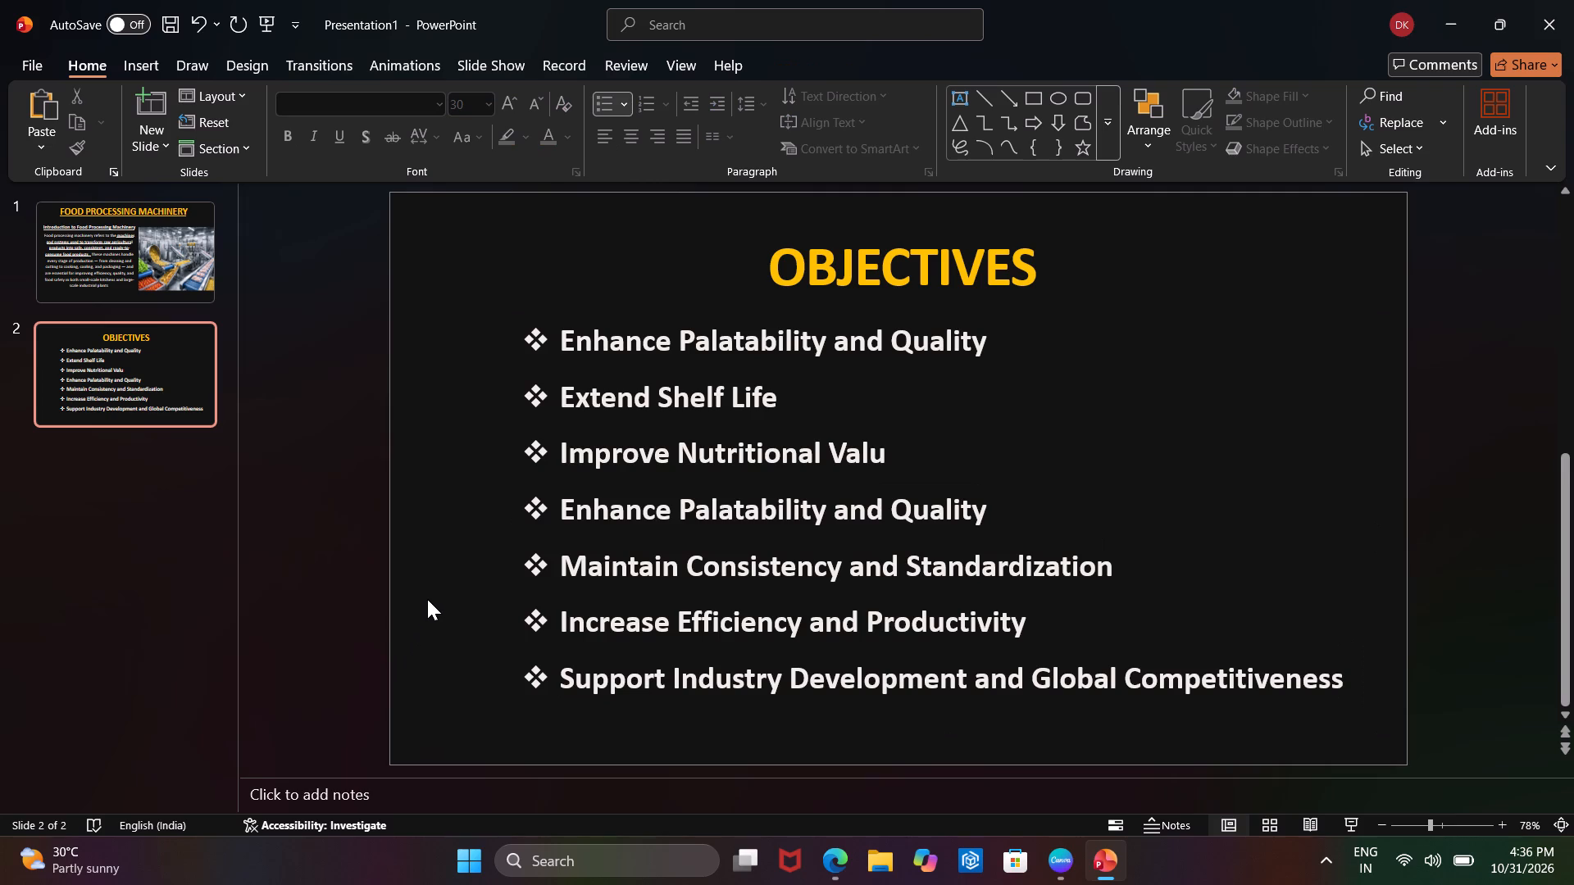
Complete the third bullet so it reads Improve Nutritional Value.
click(935, 459)
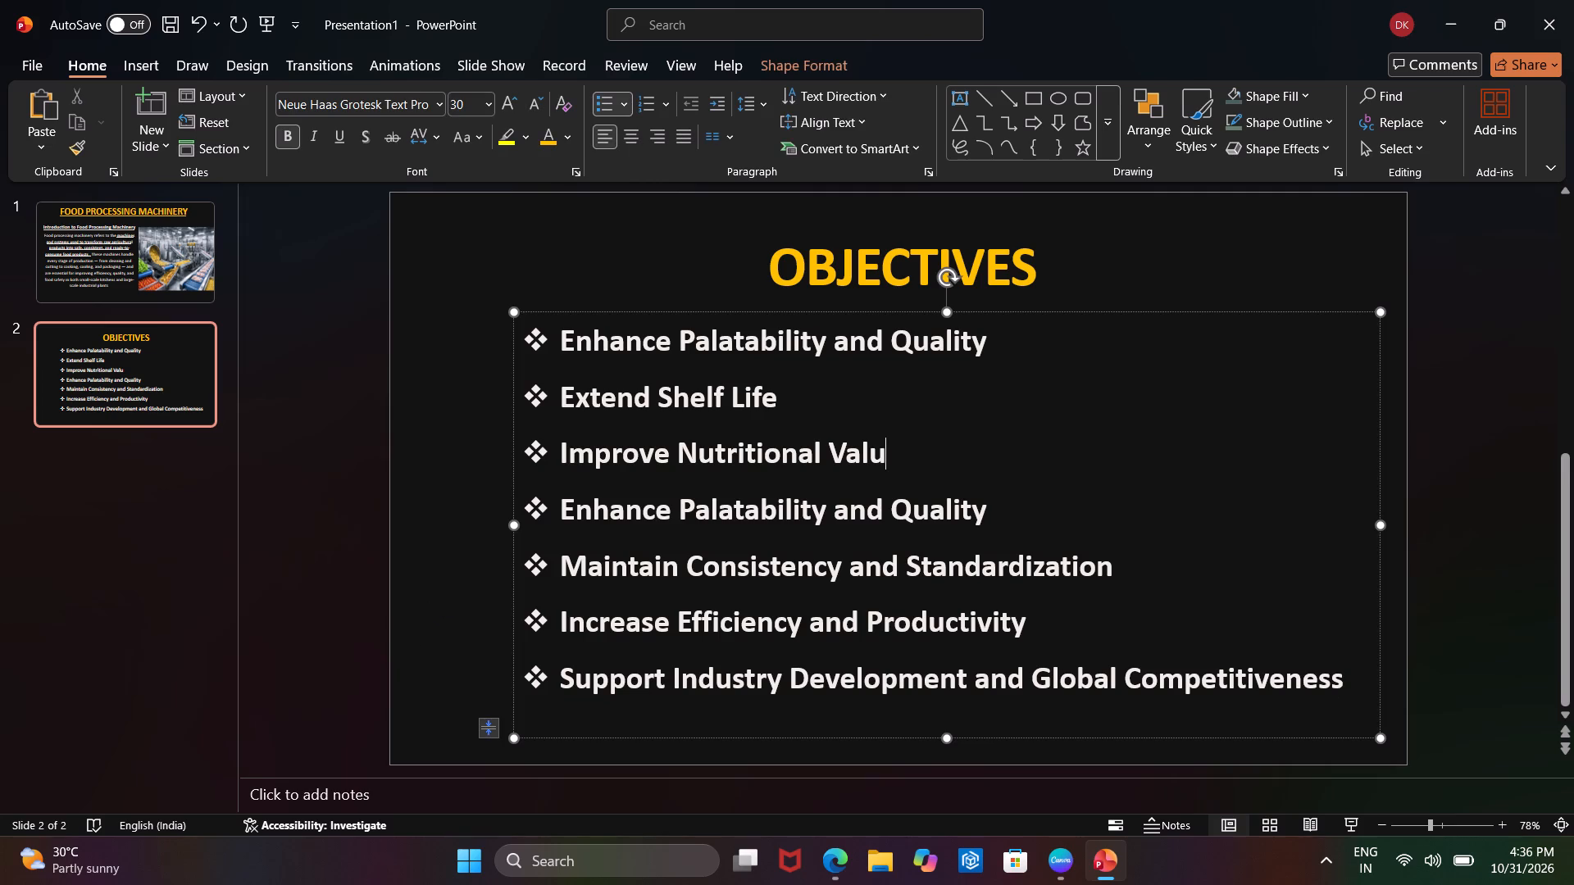
key(e)
key(BackSpace)
key(e)
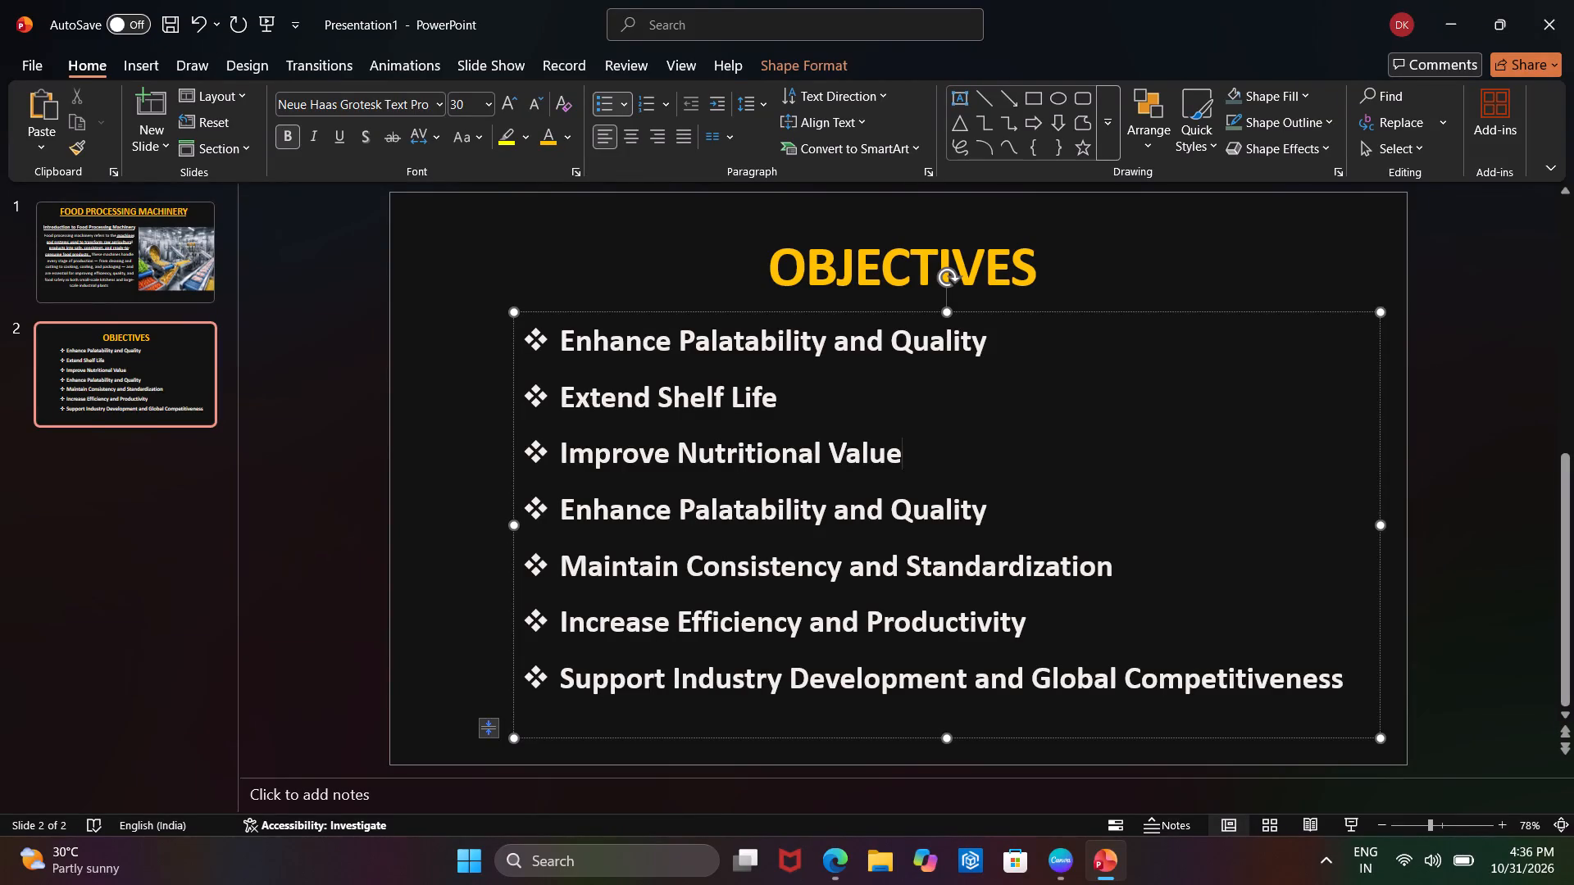
click(448, 492)
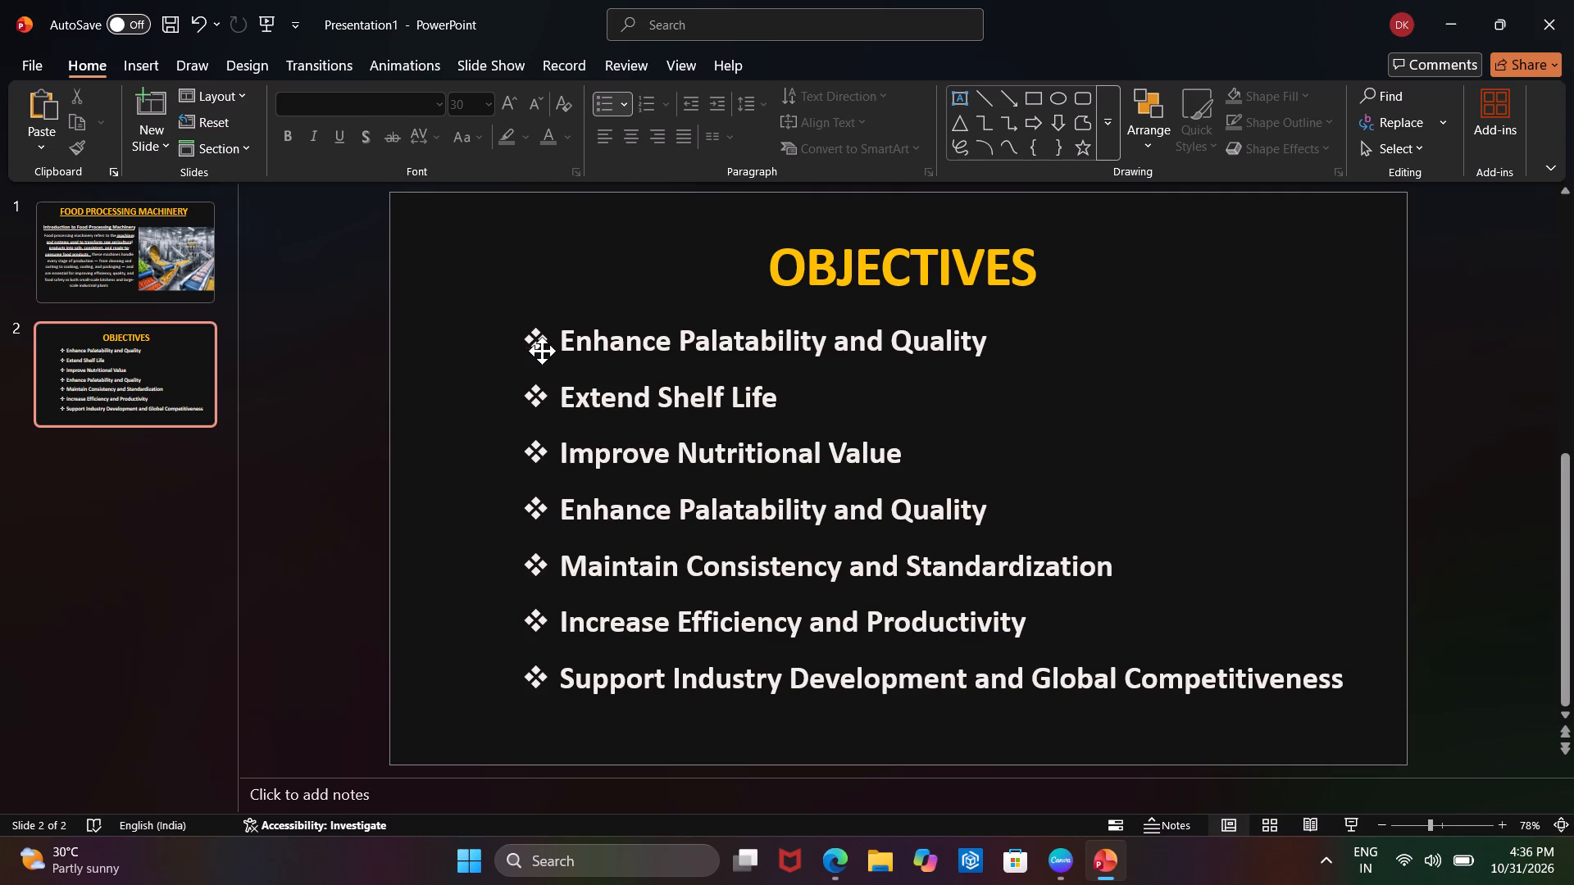
Move the bulleted body placeholder left so it lines up with the slide's left edge.
click(523, 334)
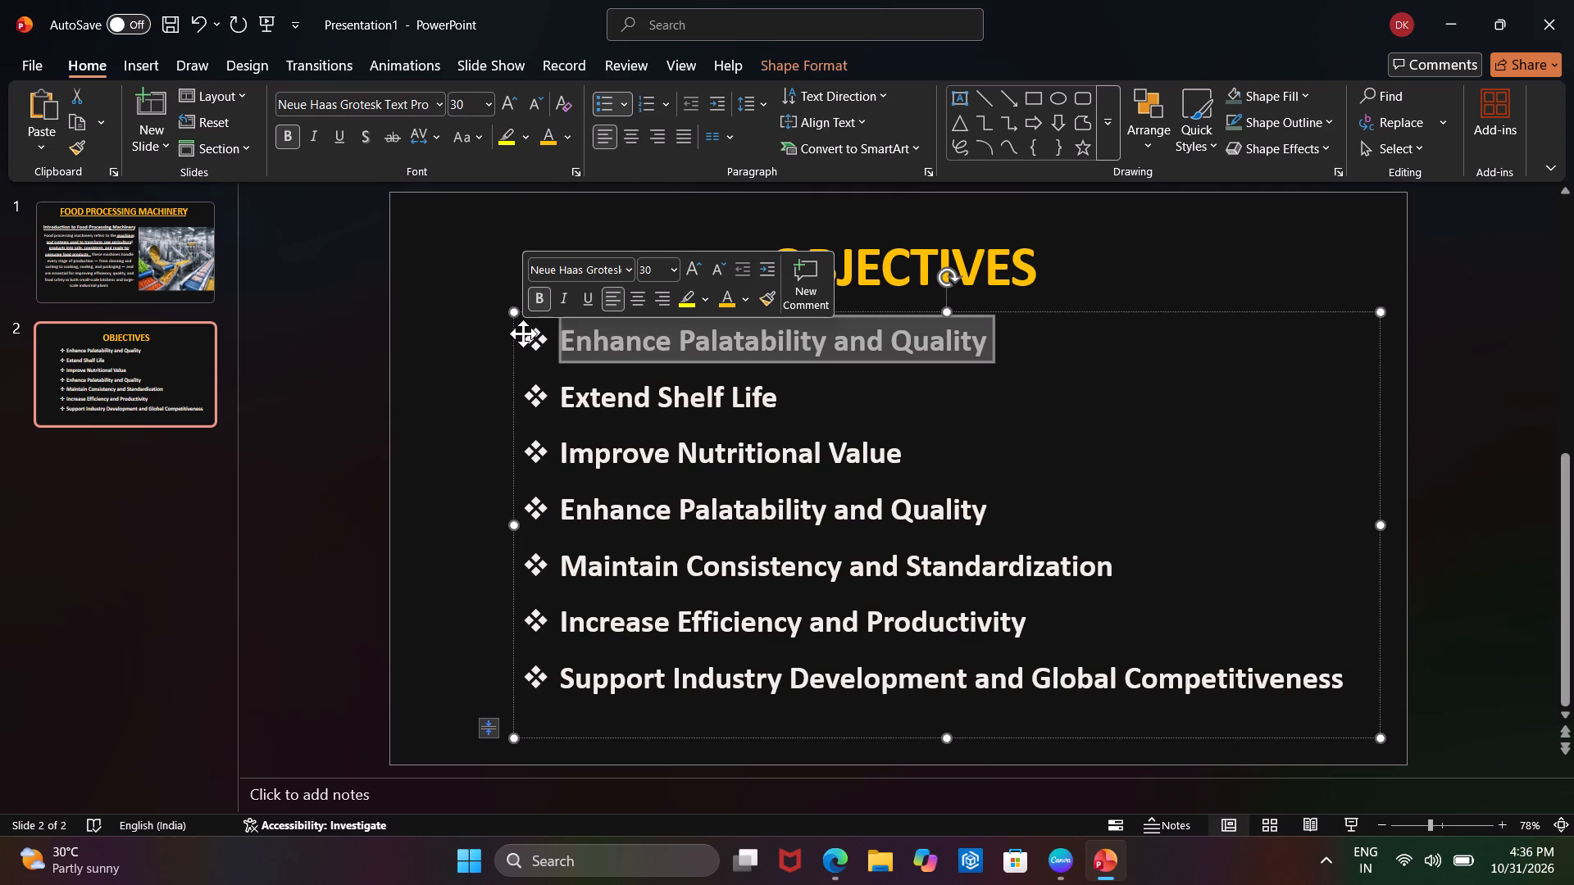
drag(498, 350, 465, 349)
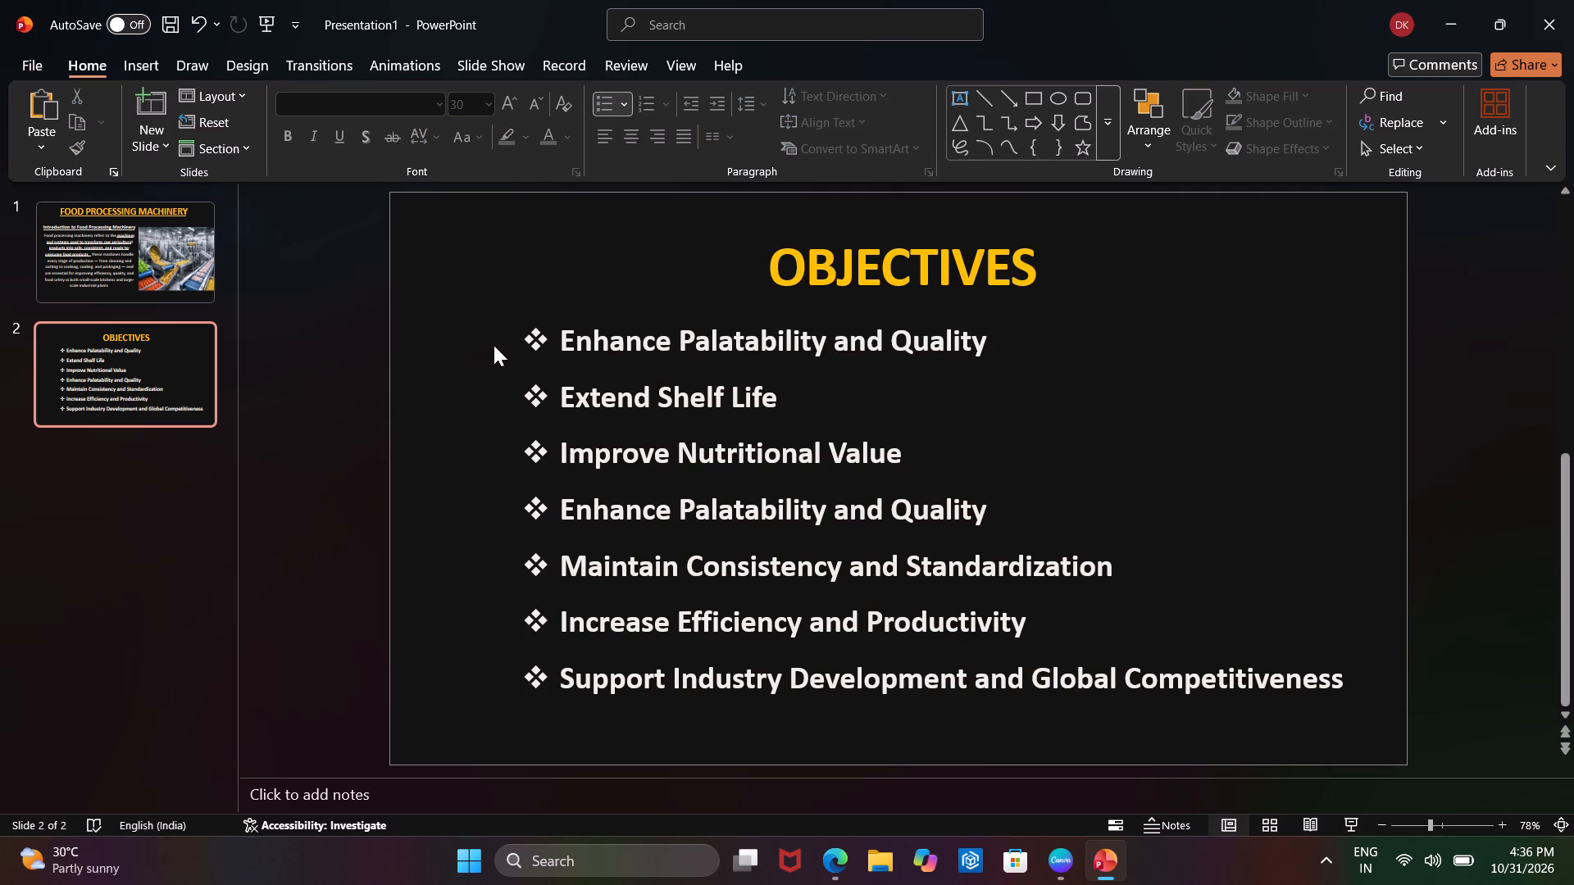
drag(512, 345, 431, 334)
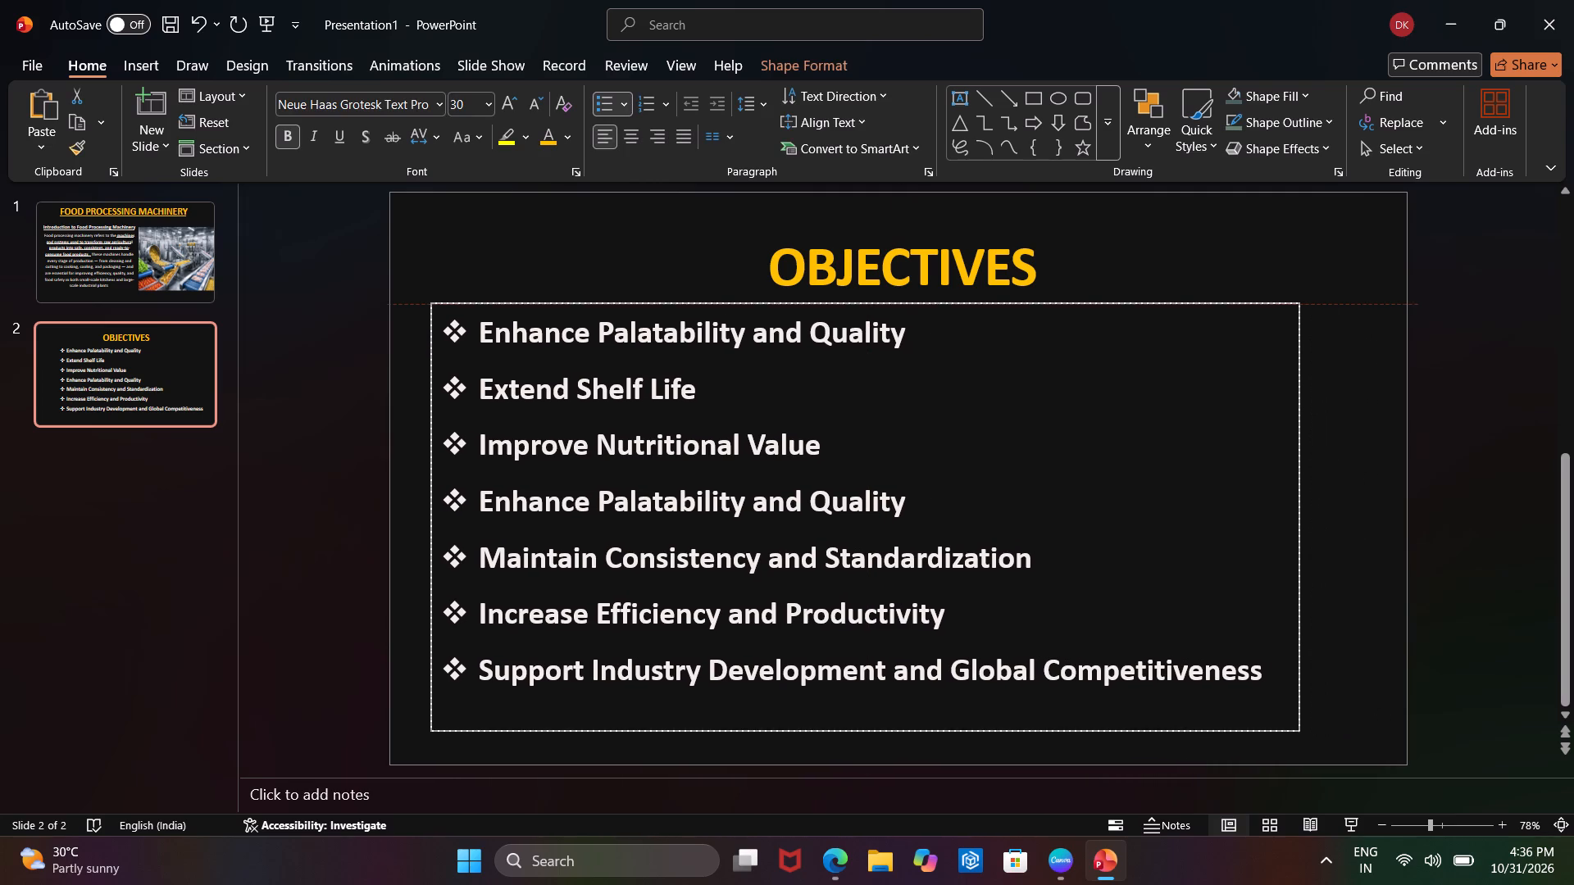
drag(431, 334, 389, 334)
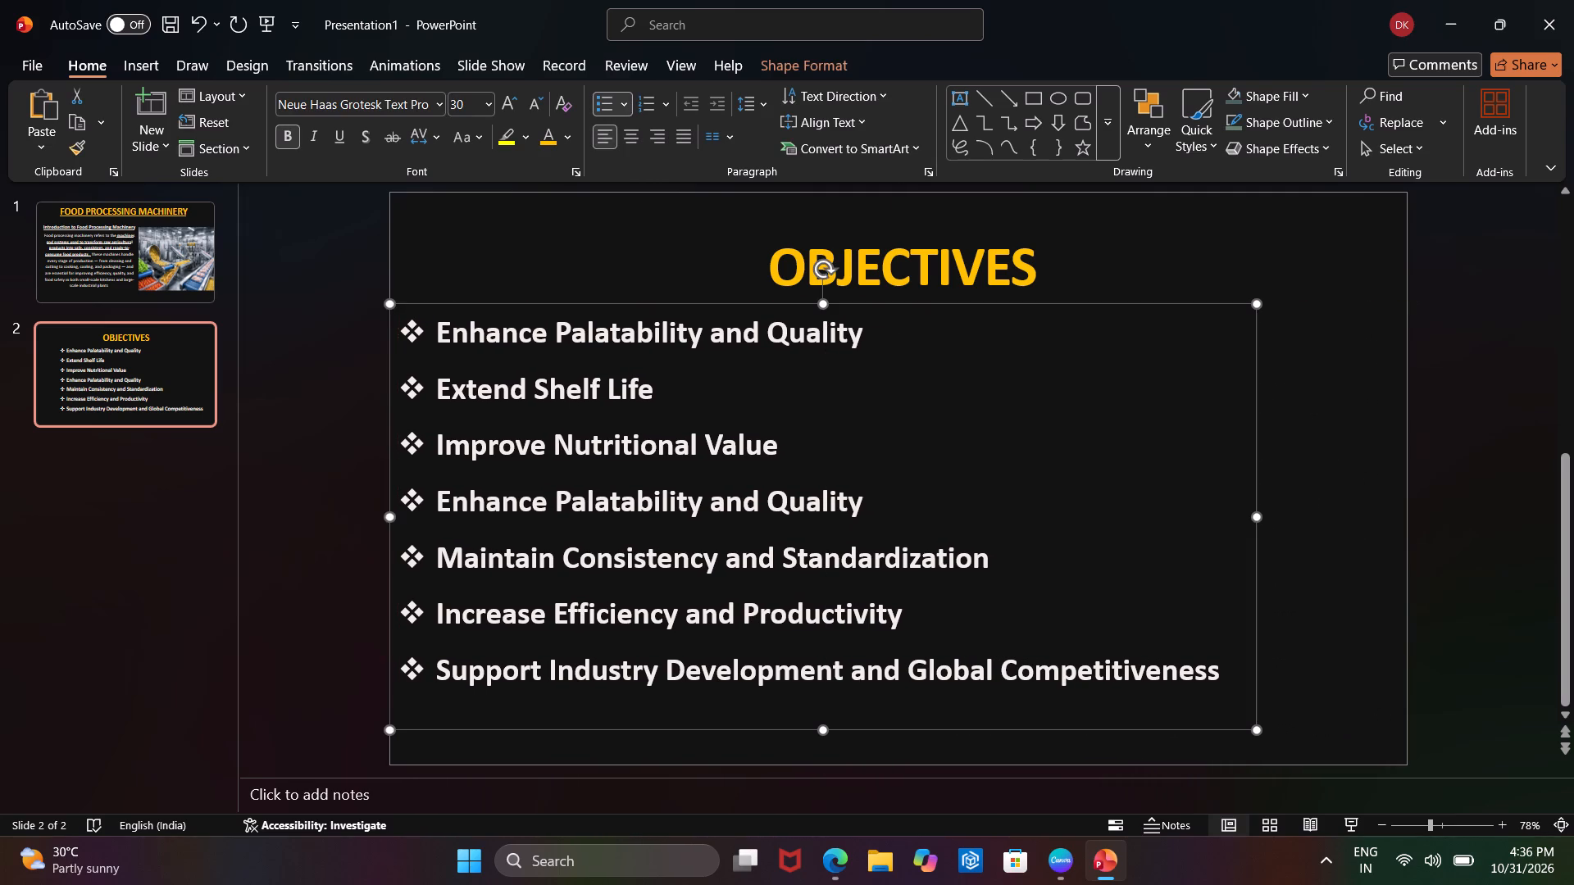
click(476, 260)
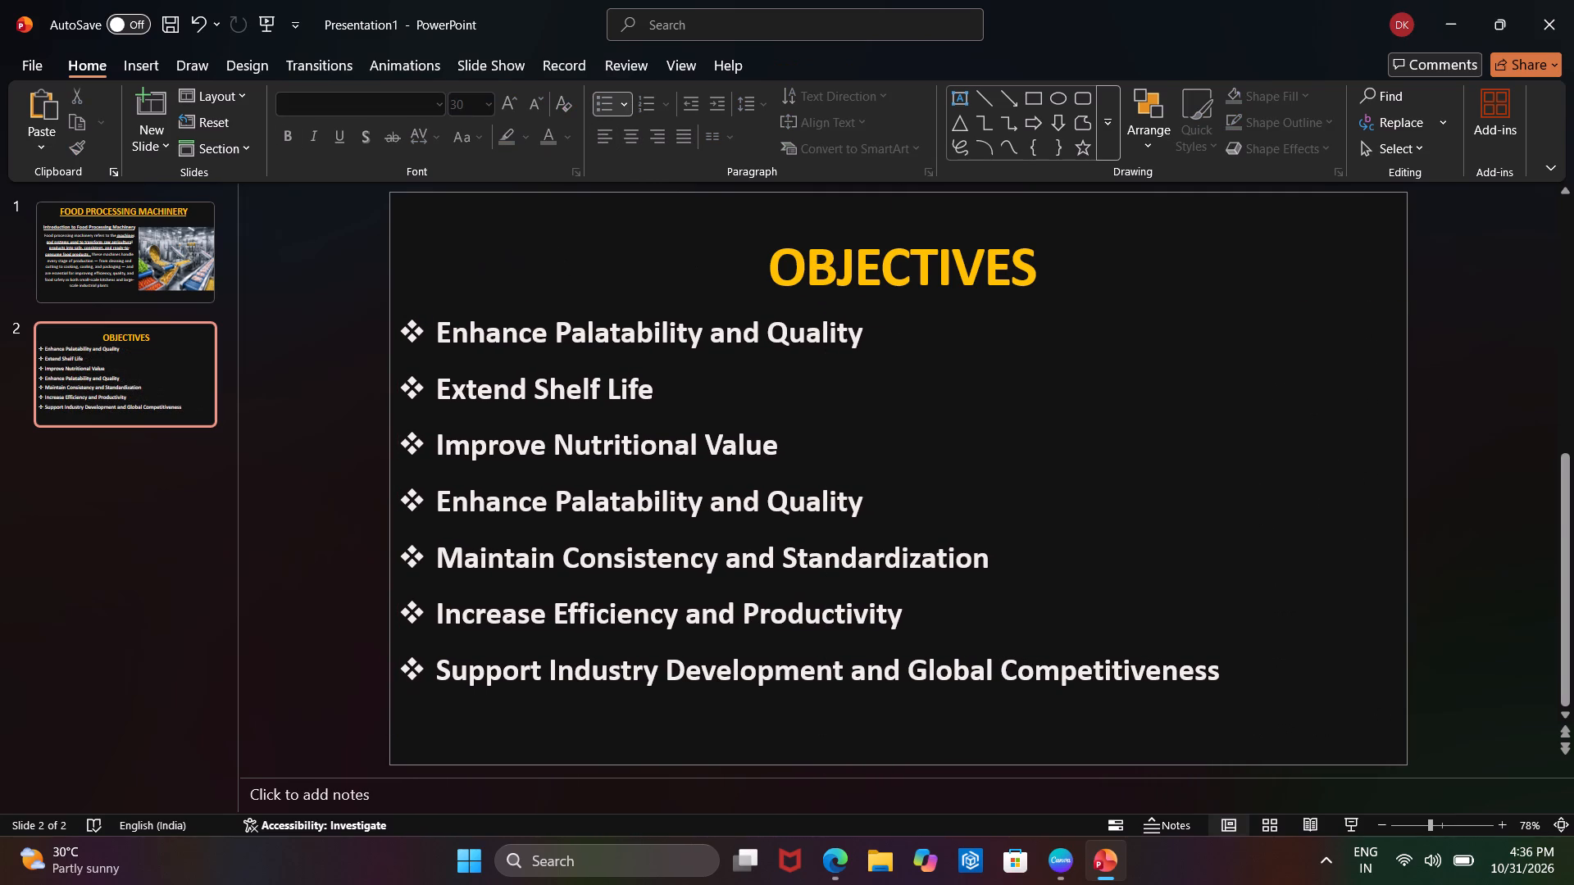
Move the OBJECTIVES title placeholder up and slightly left to open a gap above the bulleted list.
click(890, 266)
drag(863, 221, 860, 215)
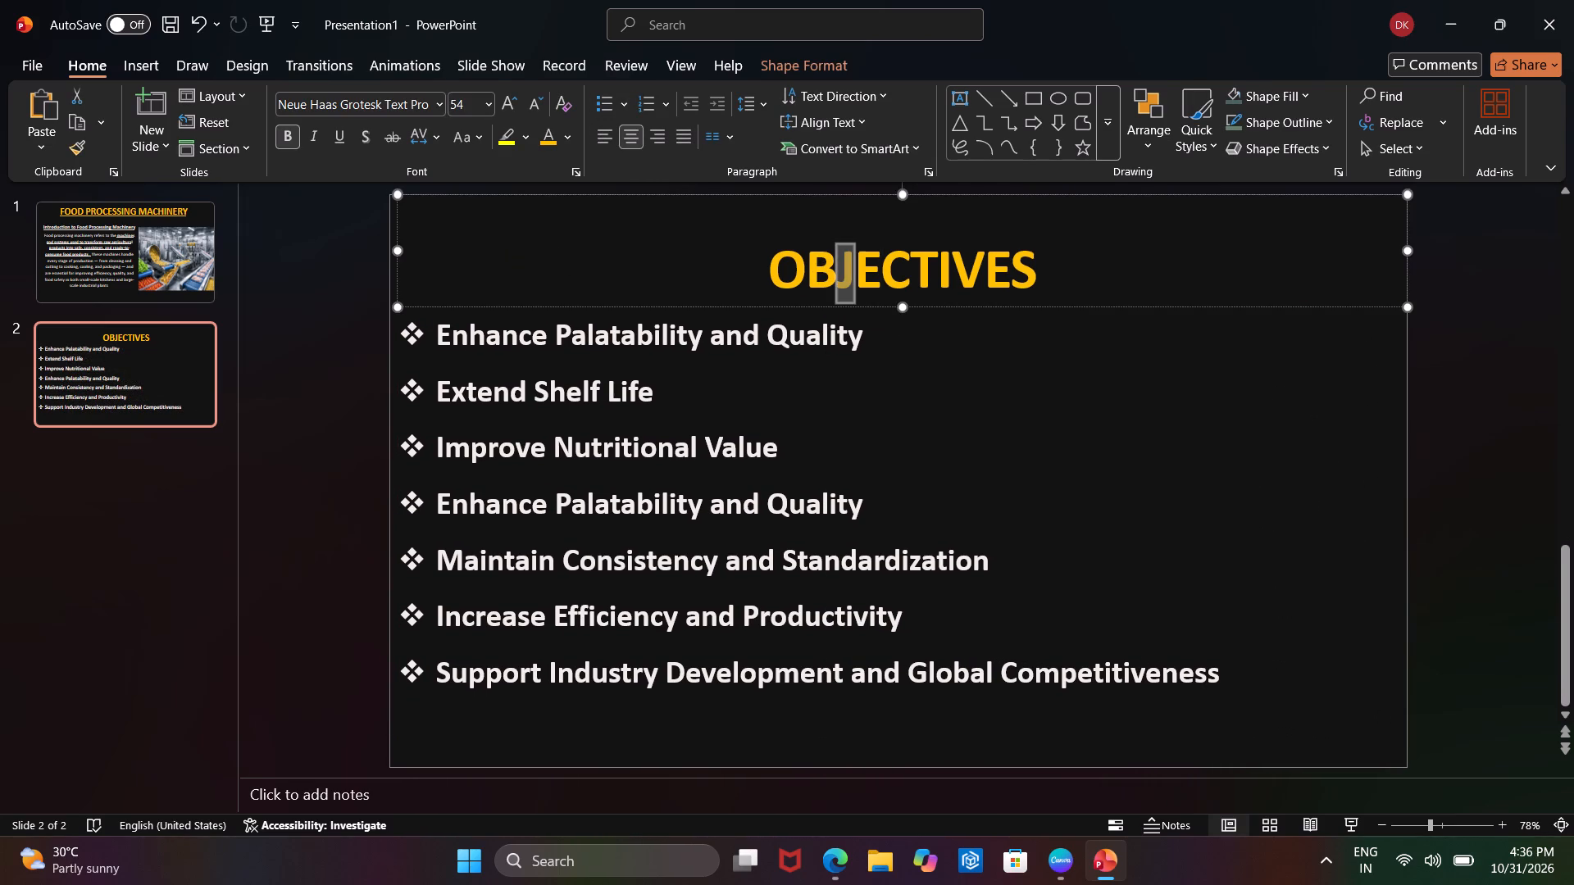
drag(860, 215, 846, 204)
click(714, 237)
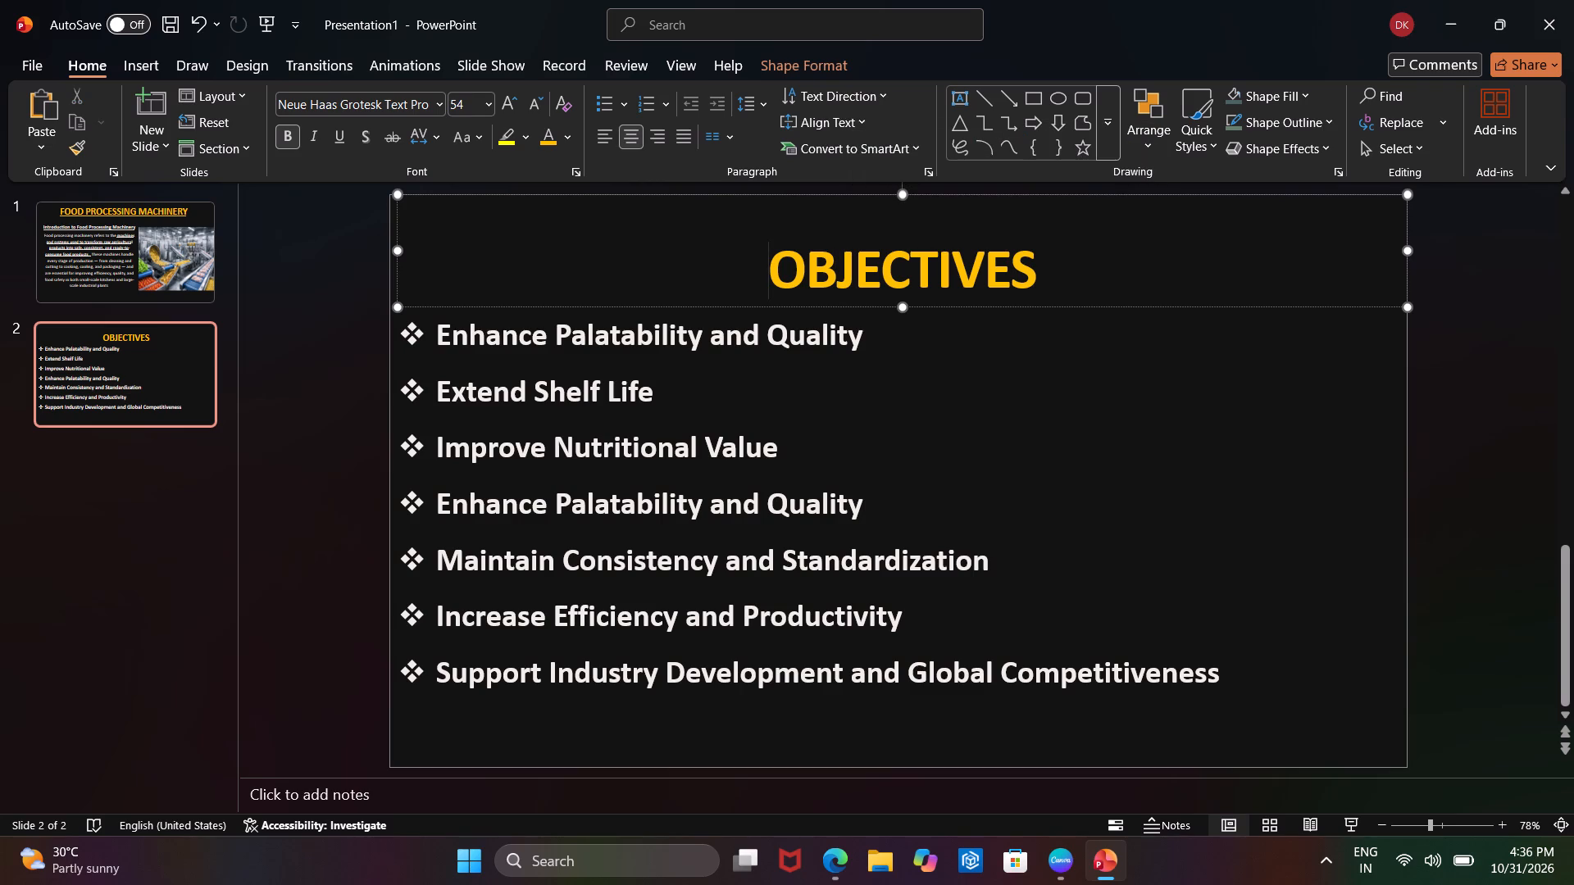
drag(735, 309, 679, 275)
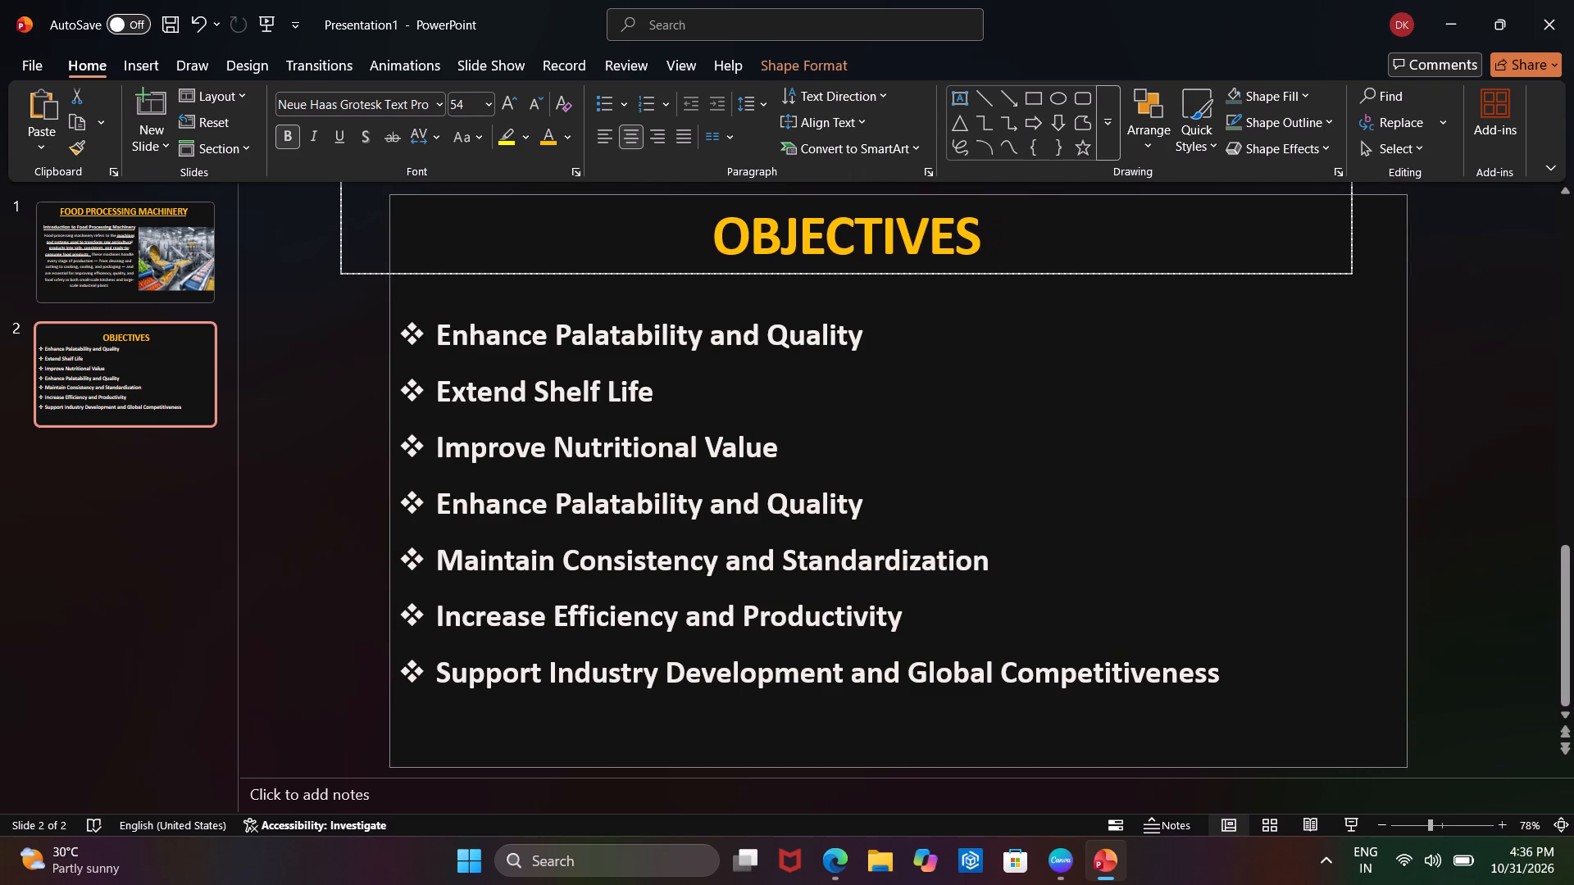
drag(679, 275, 673, 276)
Underline the whole OBJECTIVES title on slide 2.
drag(706, 233, 802, 243)
click(744, 225)
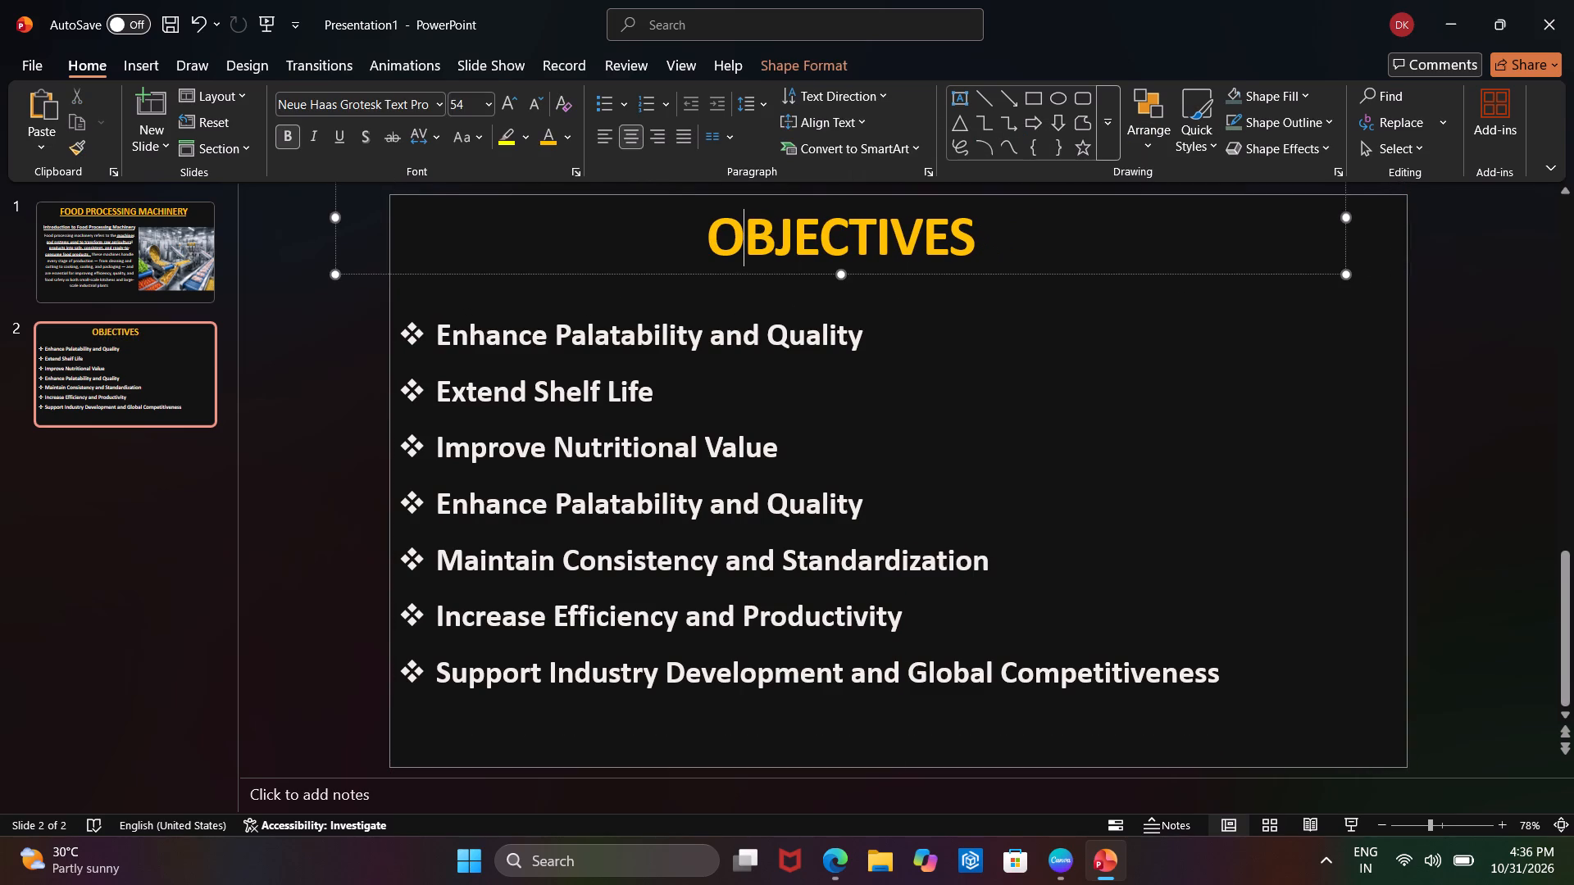
click(705, 251)
drag(703, 247, 914, 248)
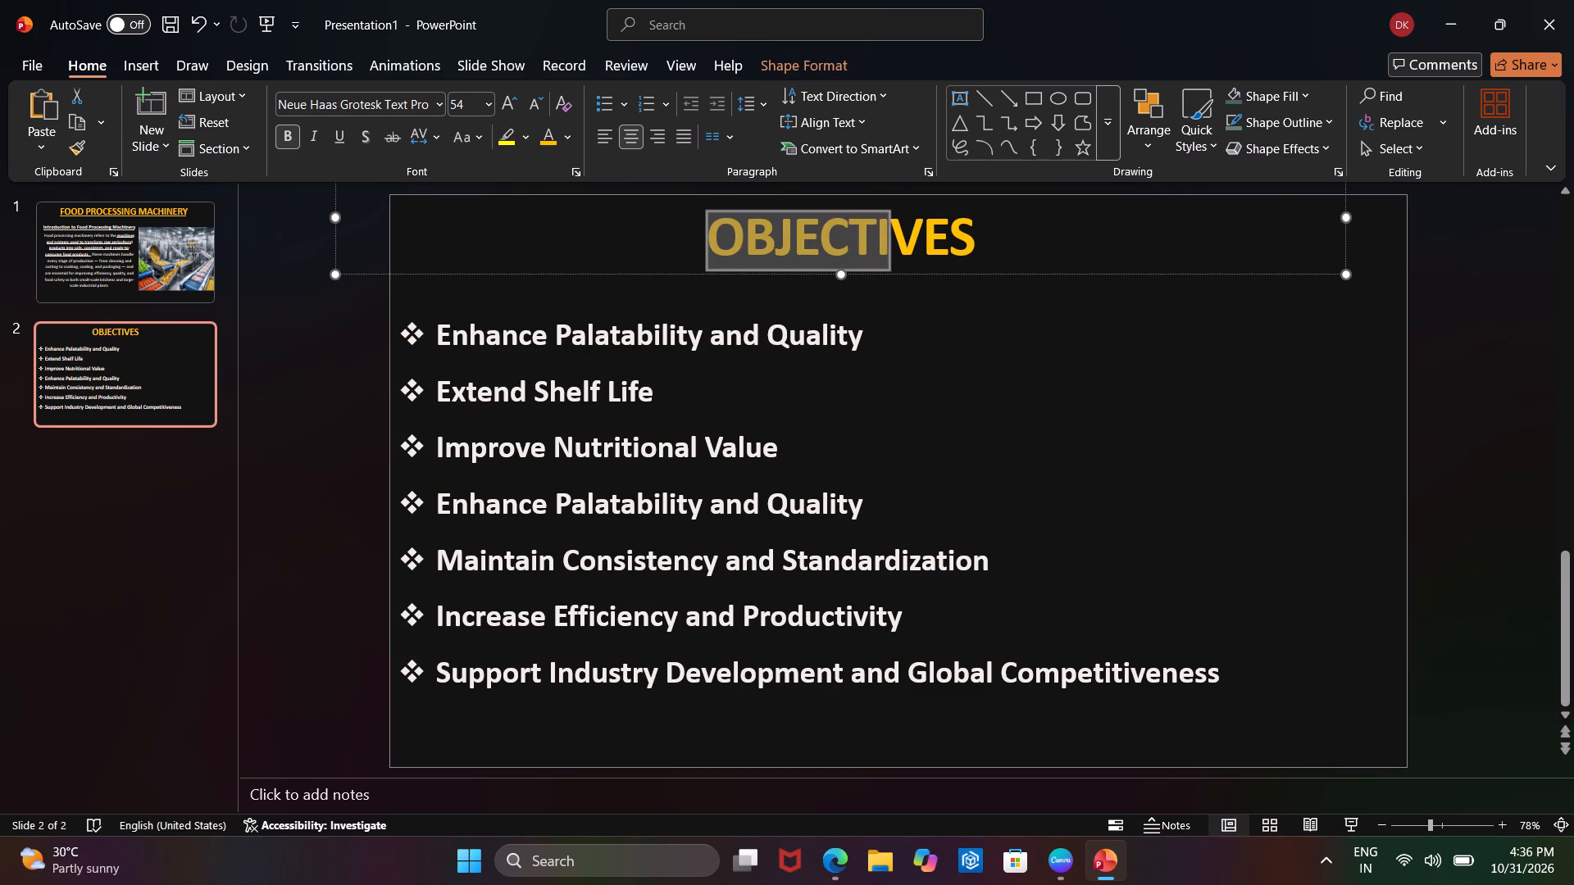
drag(914, 248, 989, 251)
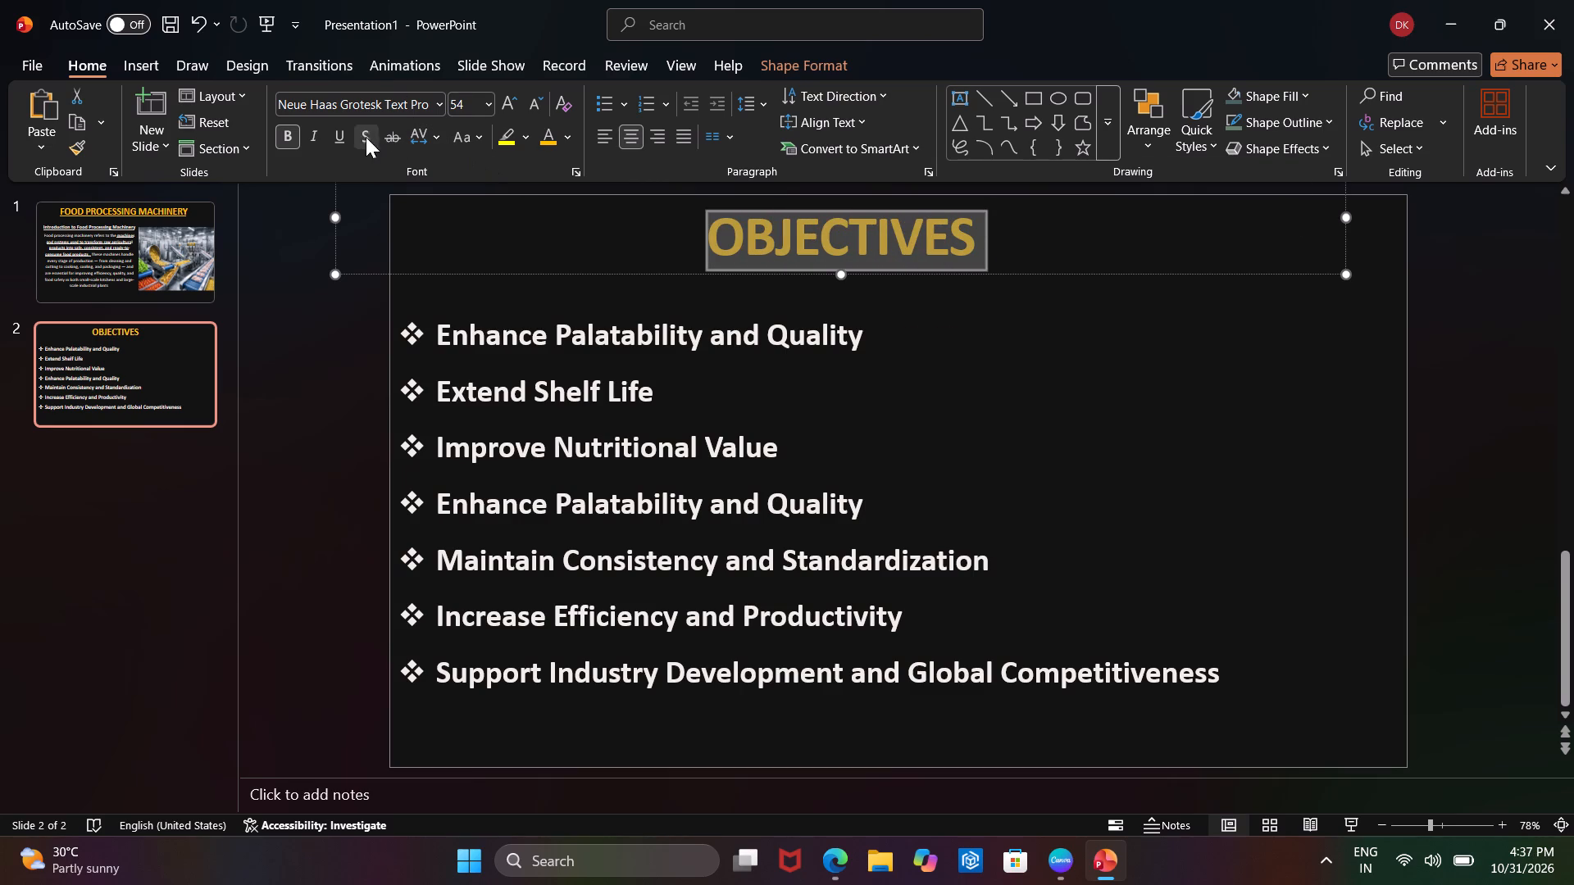
click(335, 138)
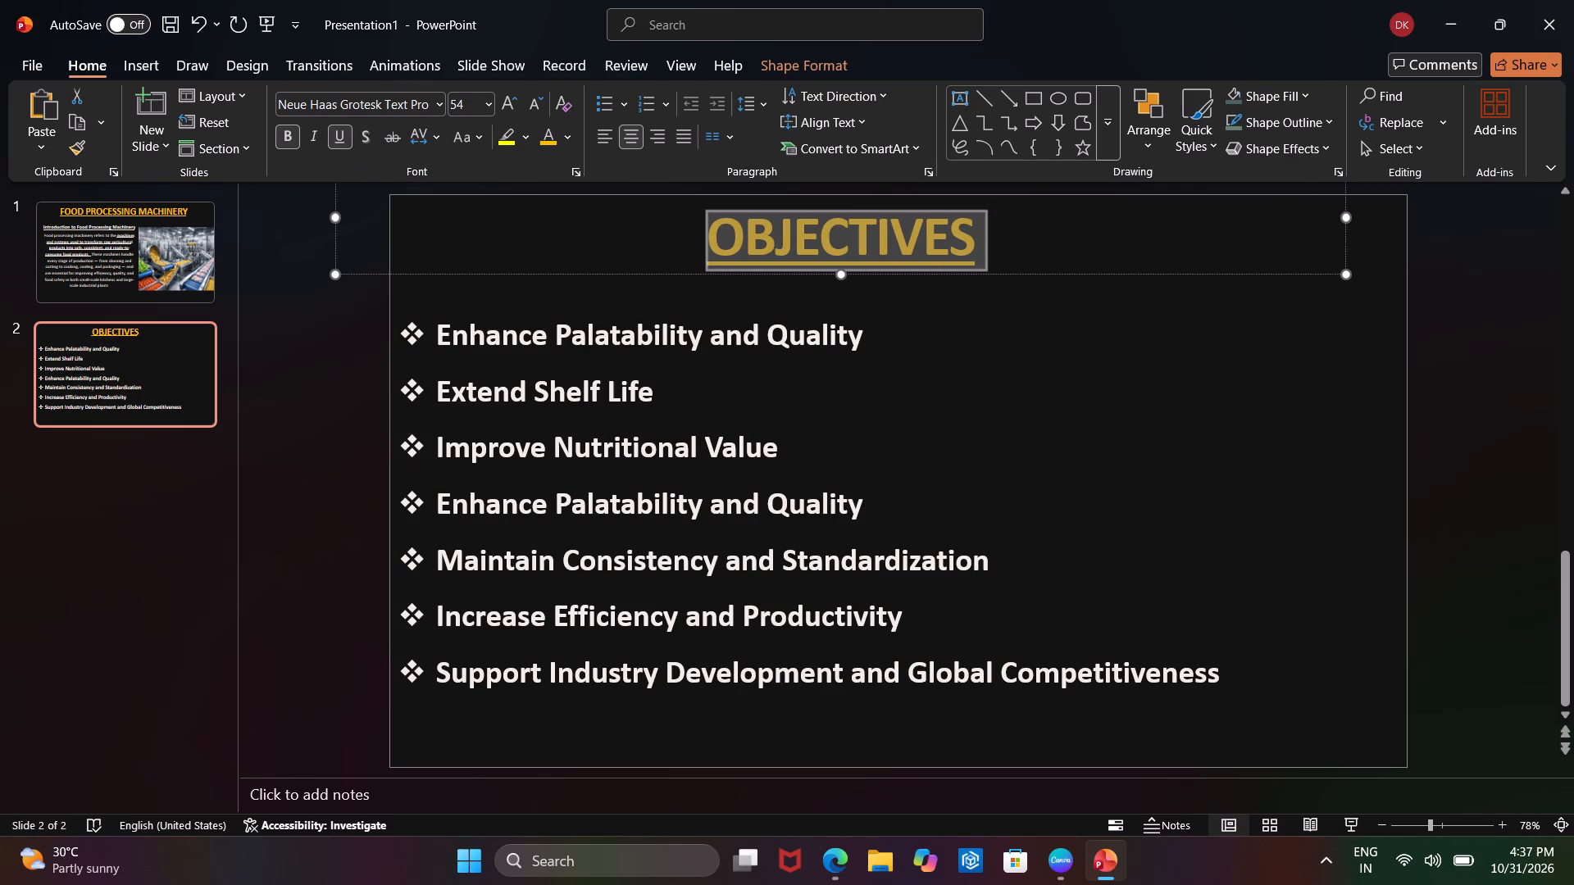
click(999, 410)
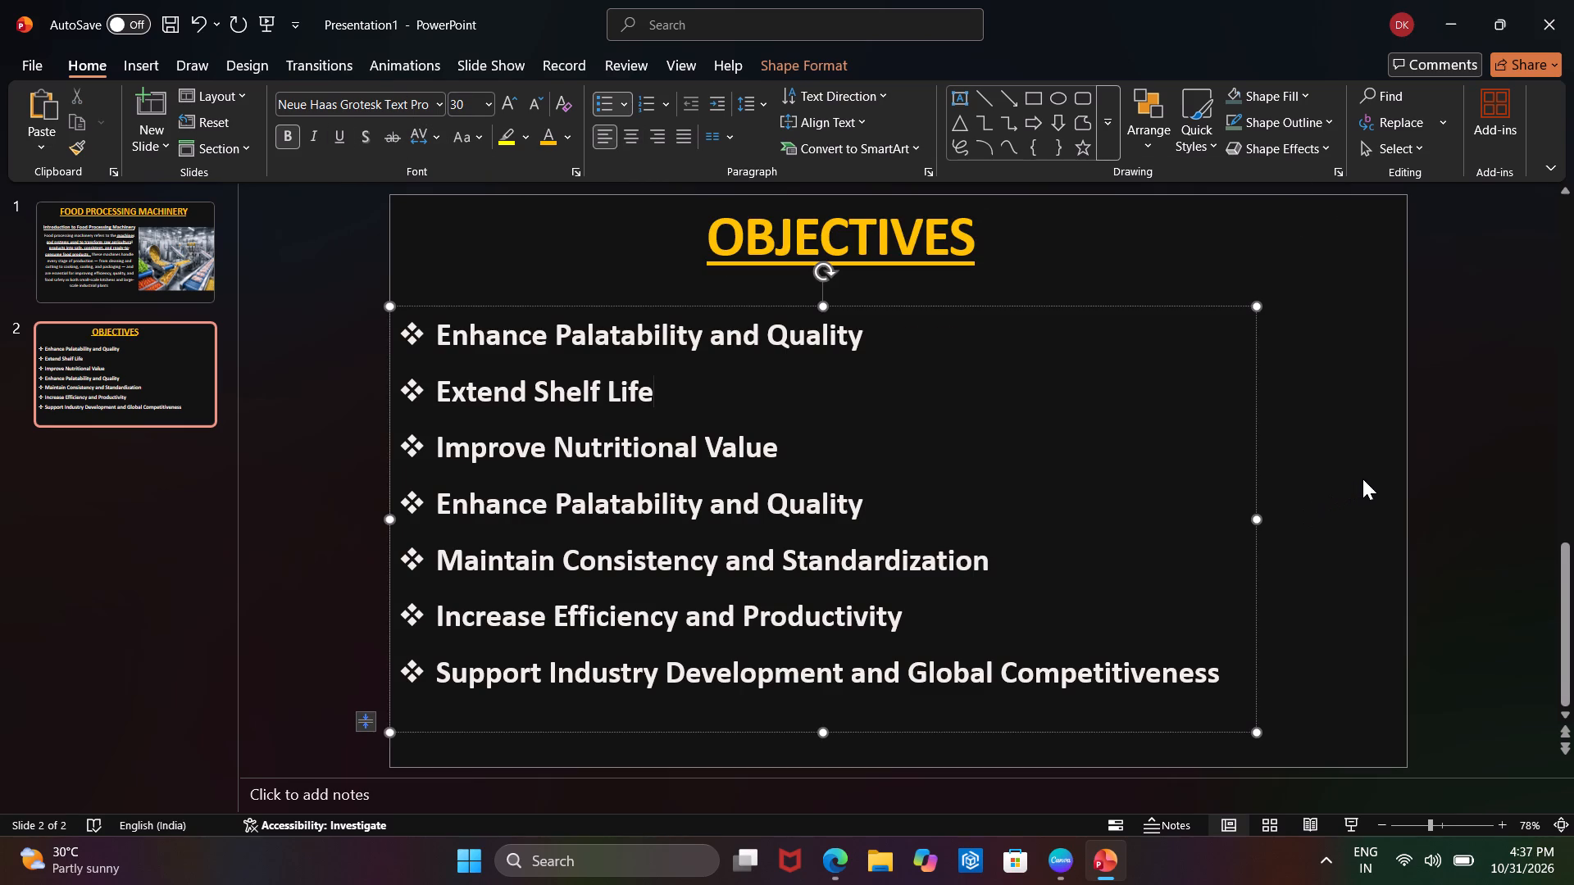
click(1368, 475)
click(1401, 448)
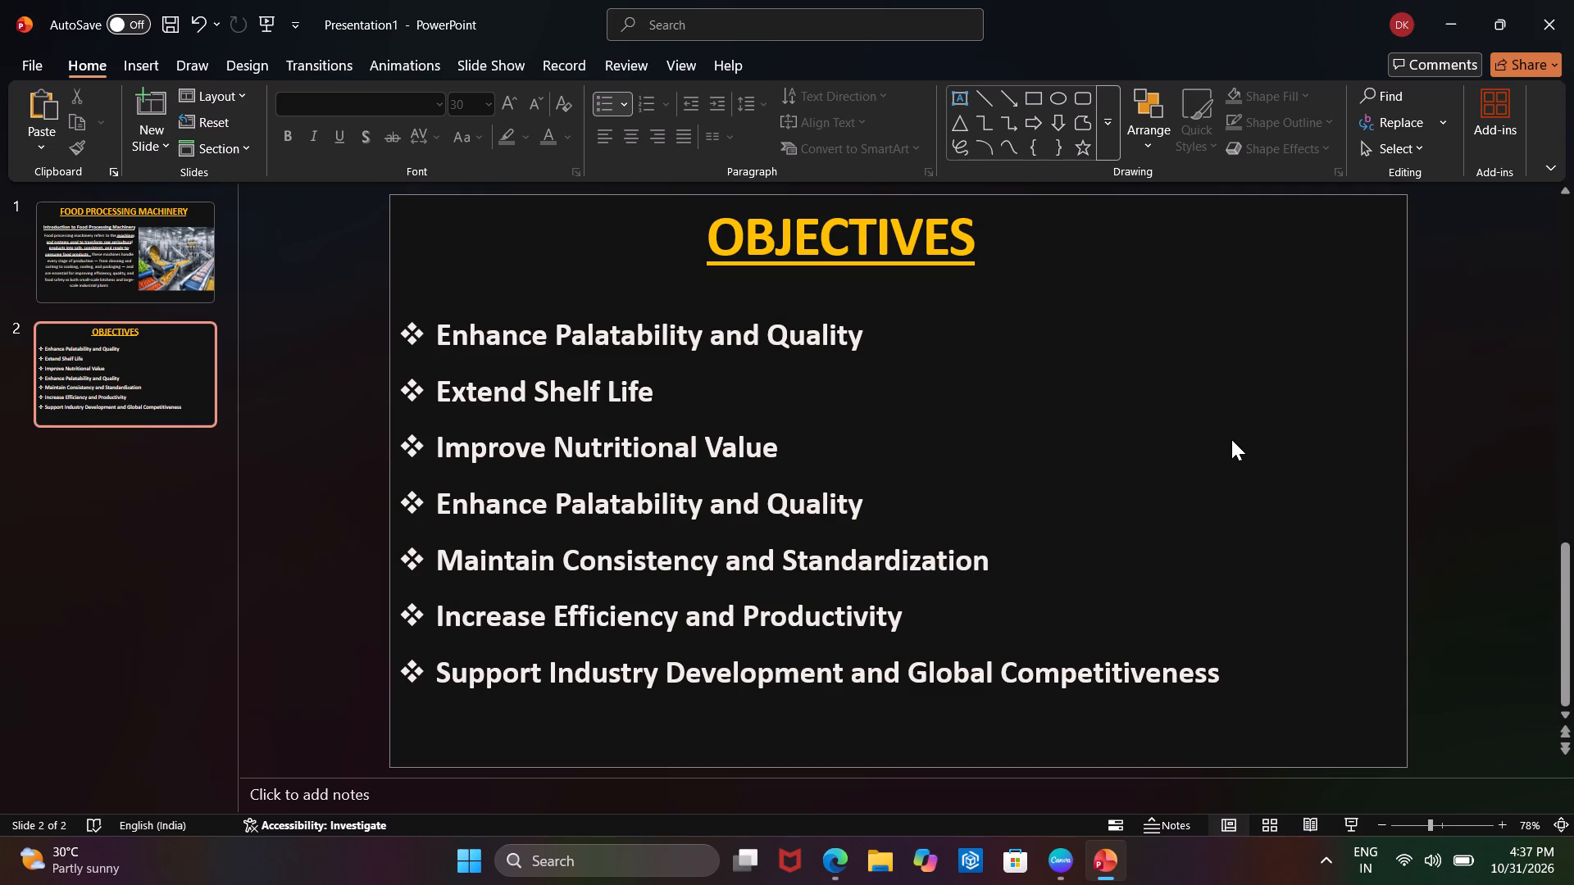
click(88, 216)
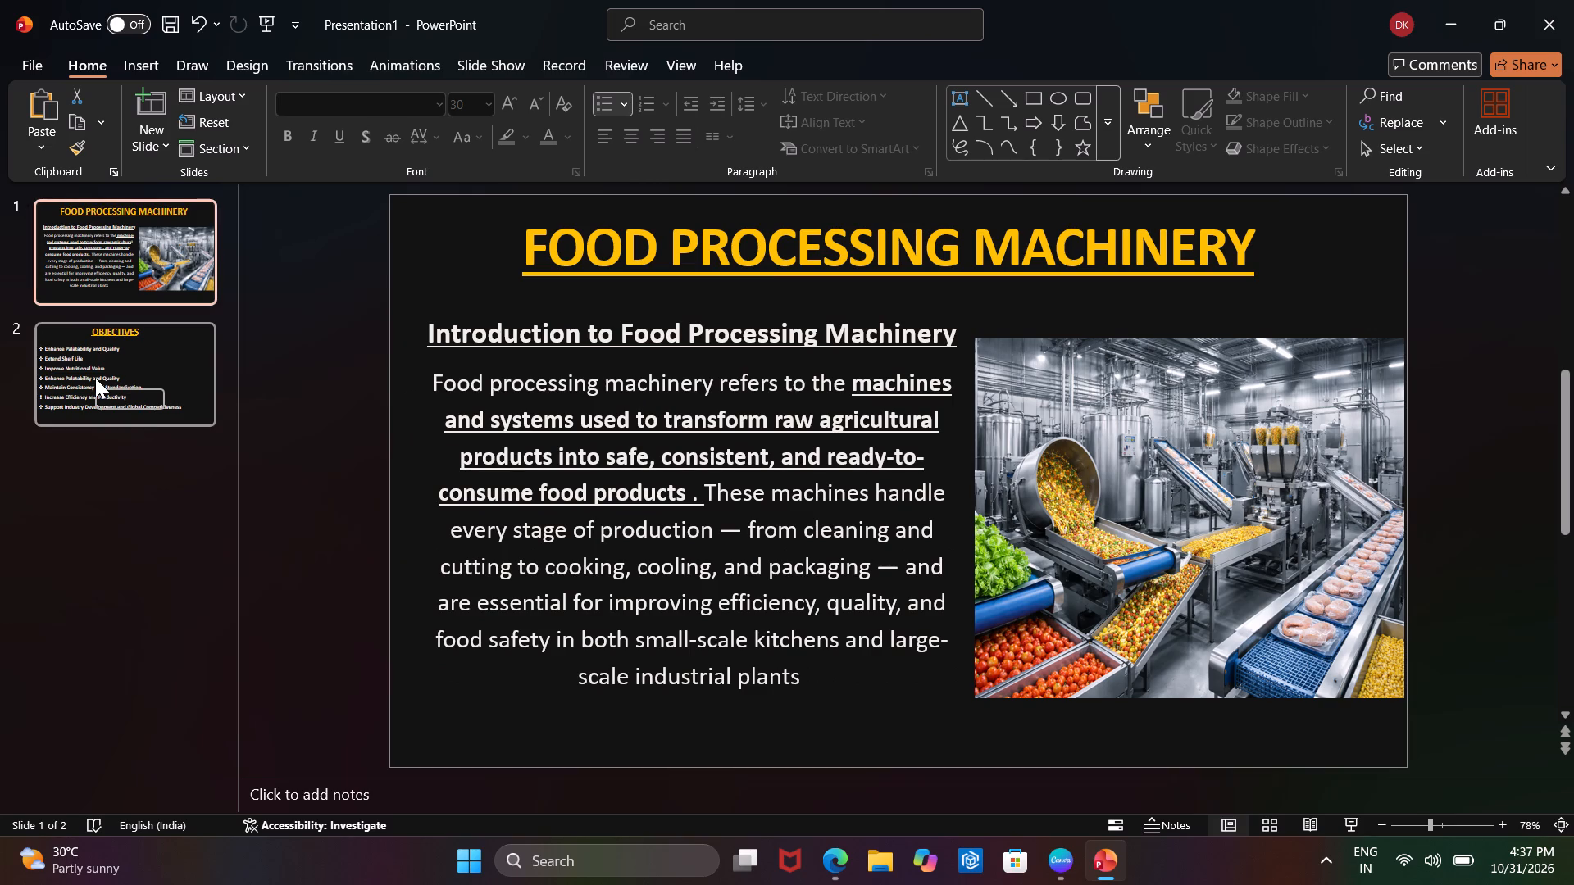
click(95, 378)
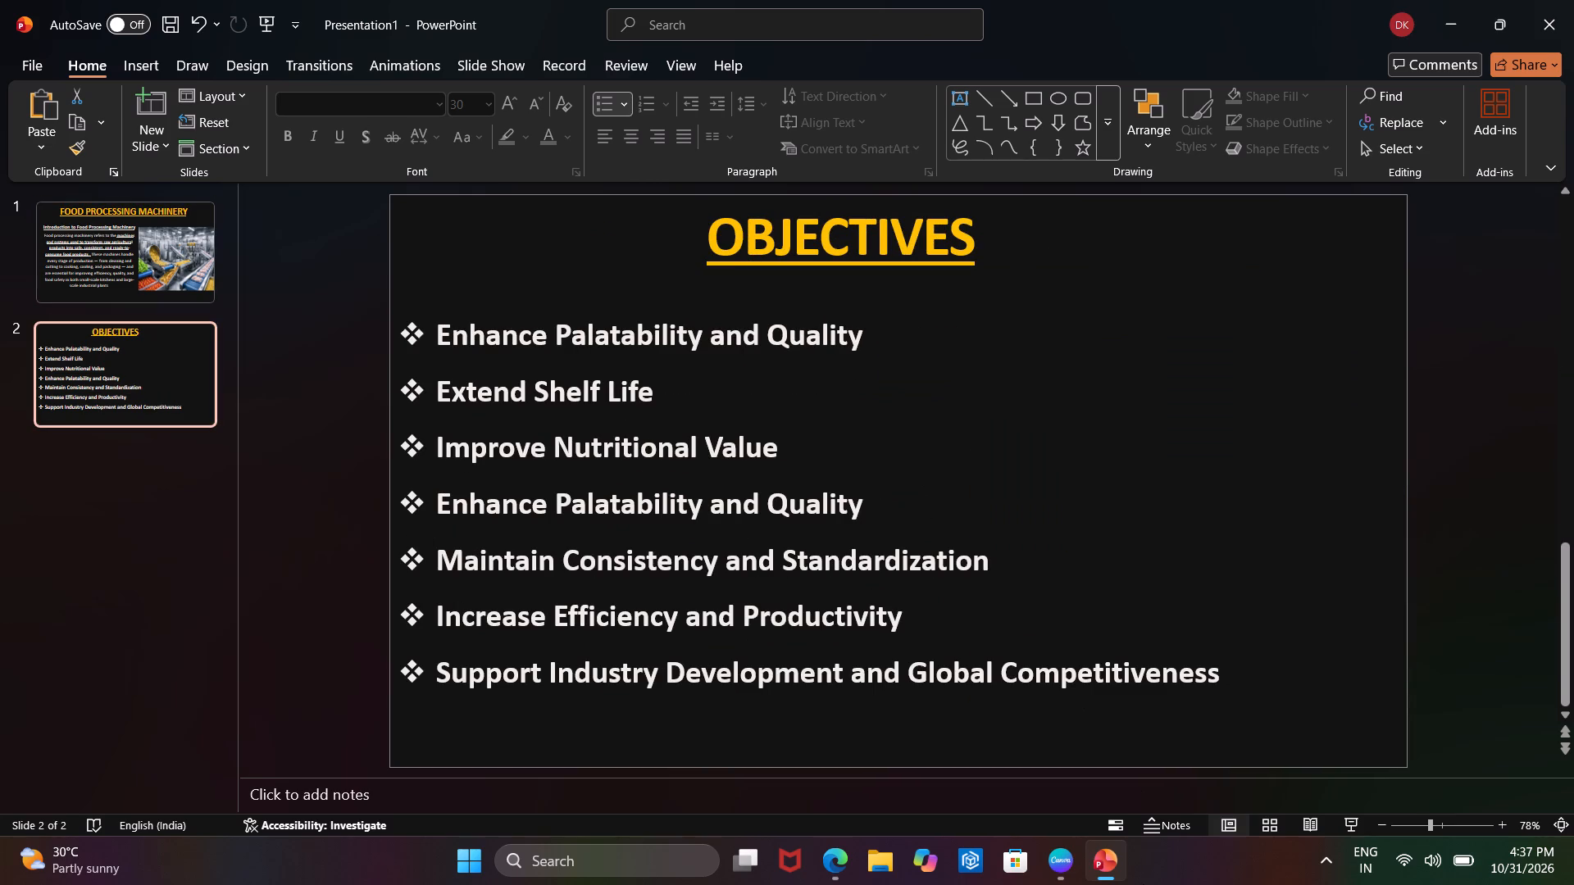
Switch to Microsoft Edge and browse the image results for the OBJECTIVES OF Food Processing Machinery search.
click(814, 883)
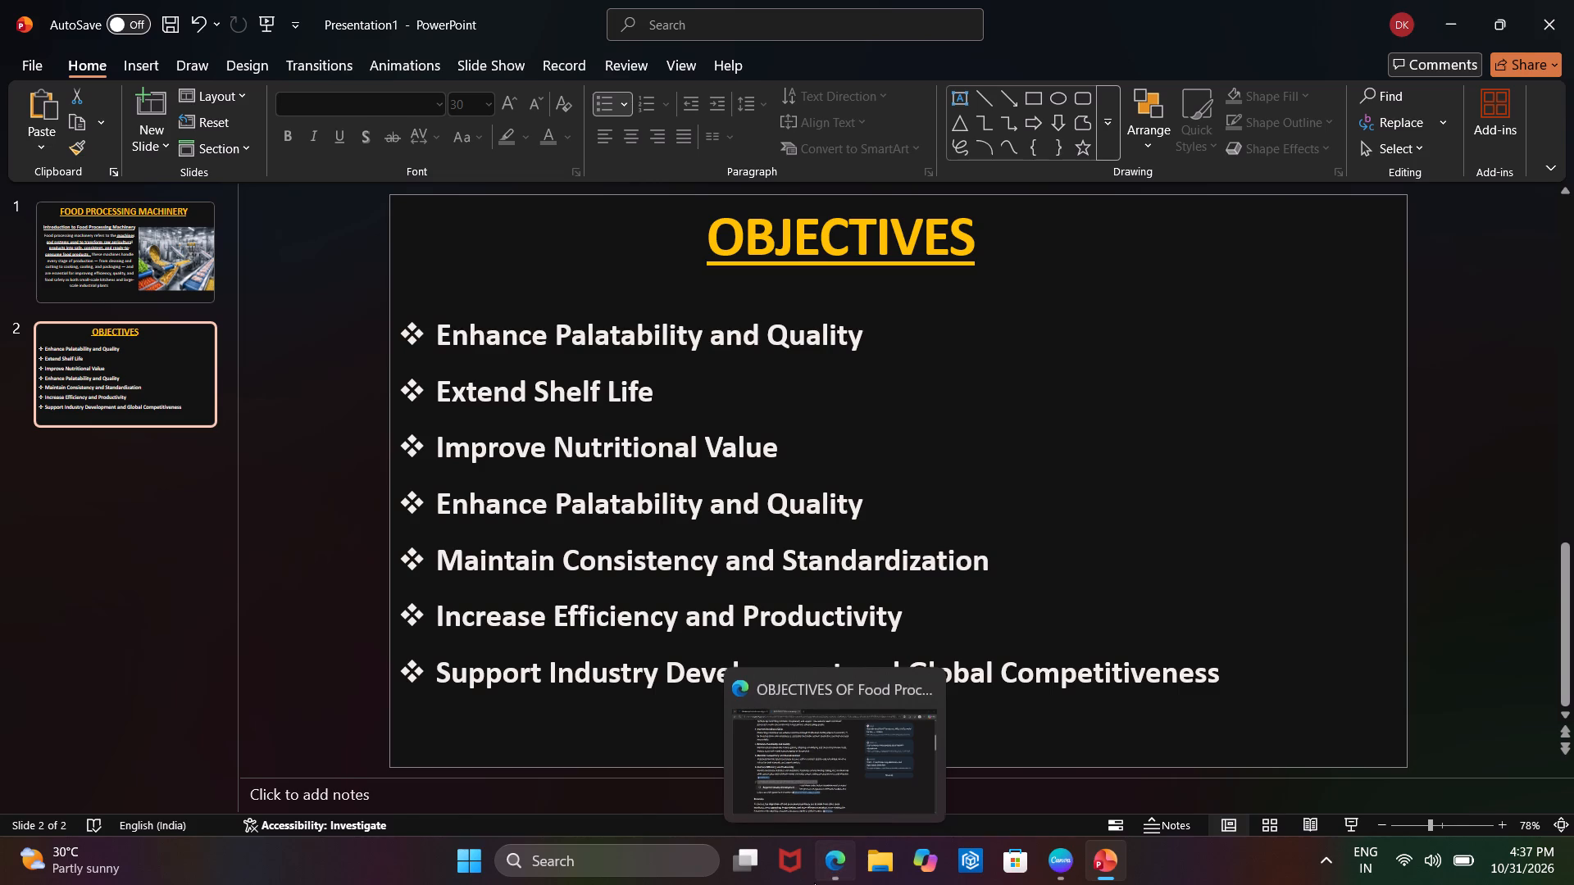
scroll(752, 477, down, 3)
scroll(752, 477, up, 2)
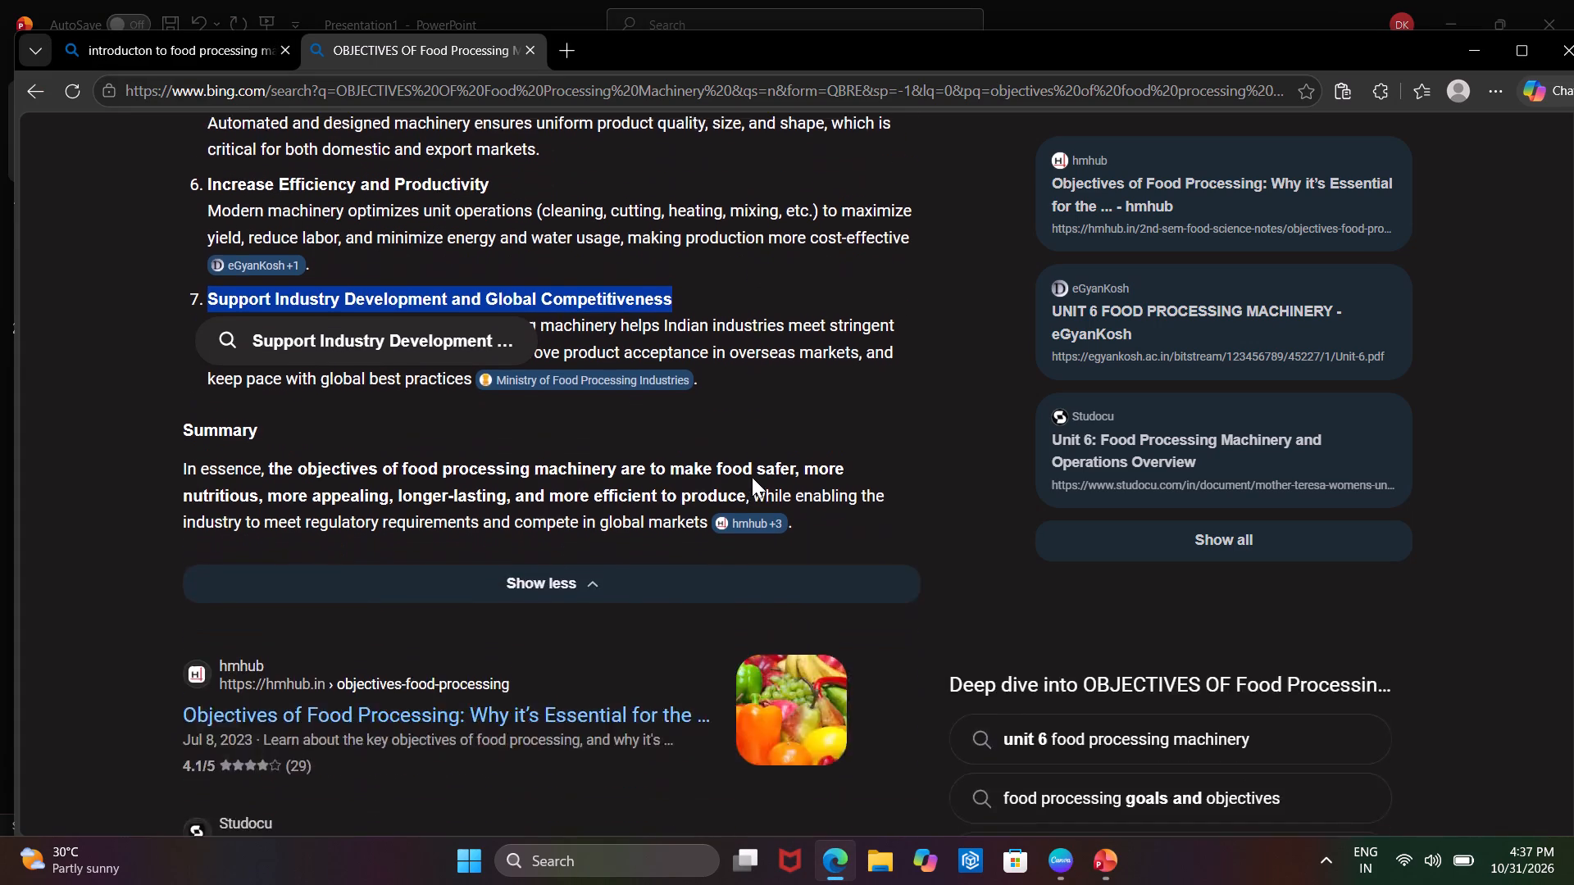
scroll(752, 477, up, 10)
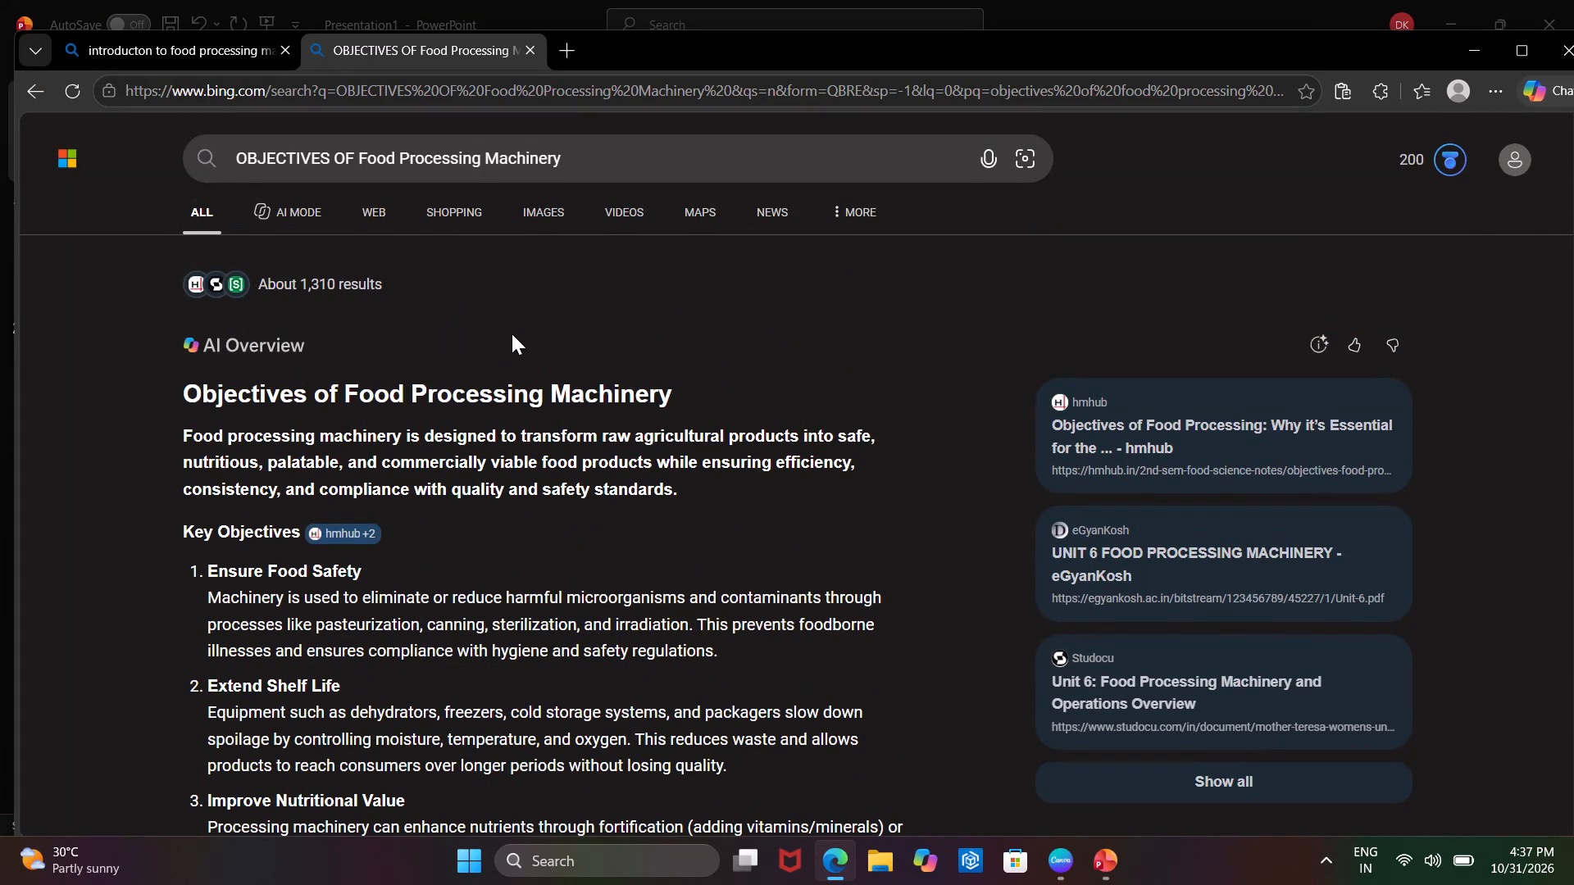
click(519, 202)
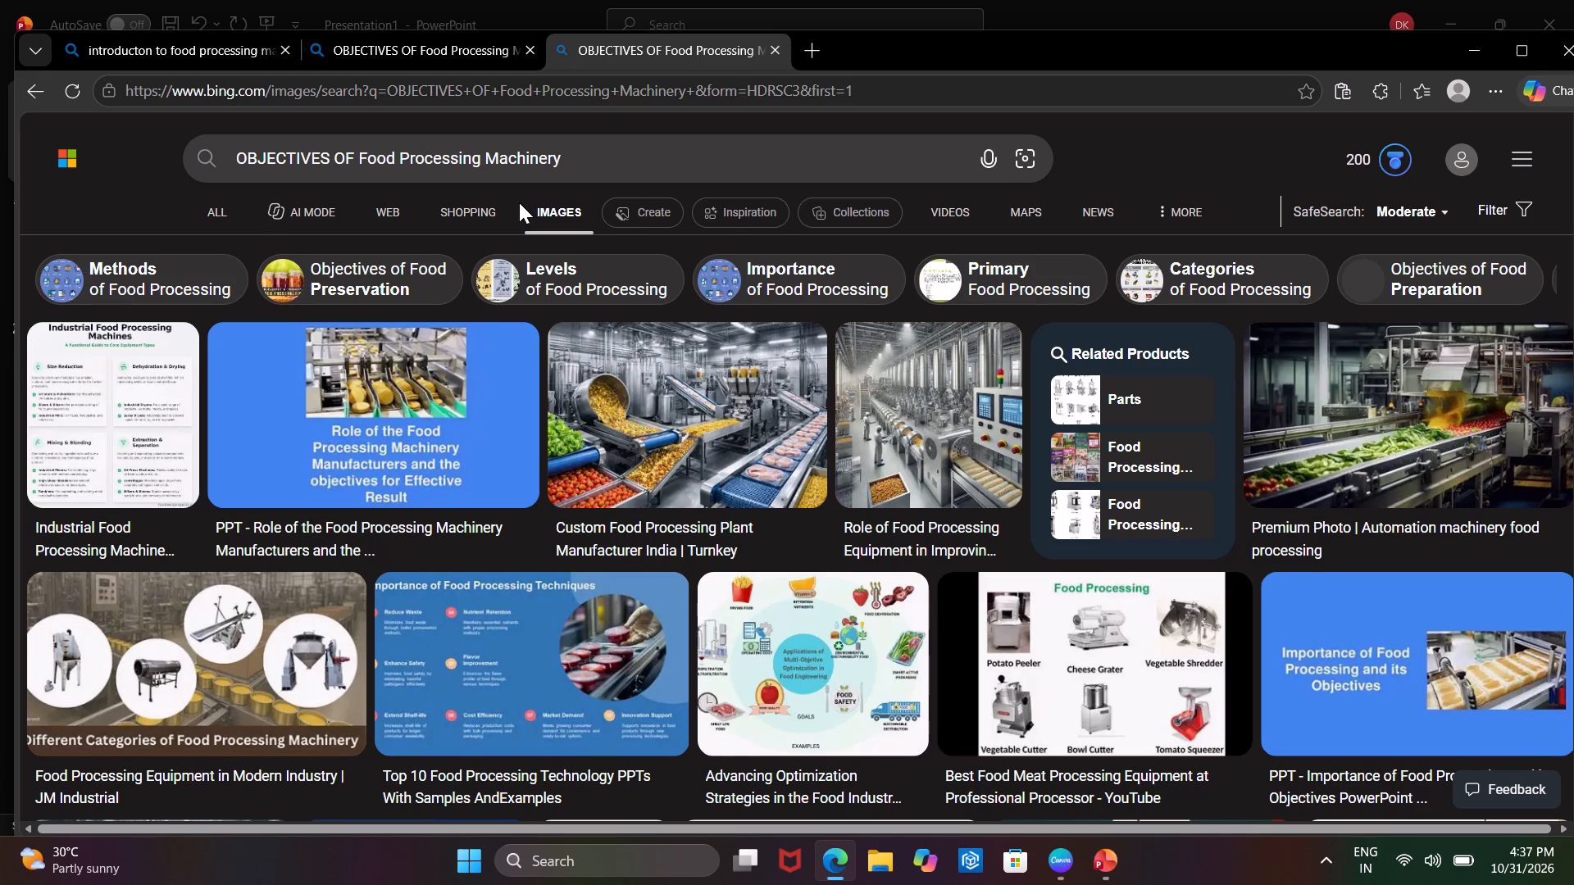
scroll(519, 202, down, 5)
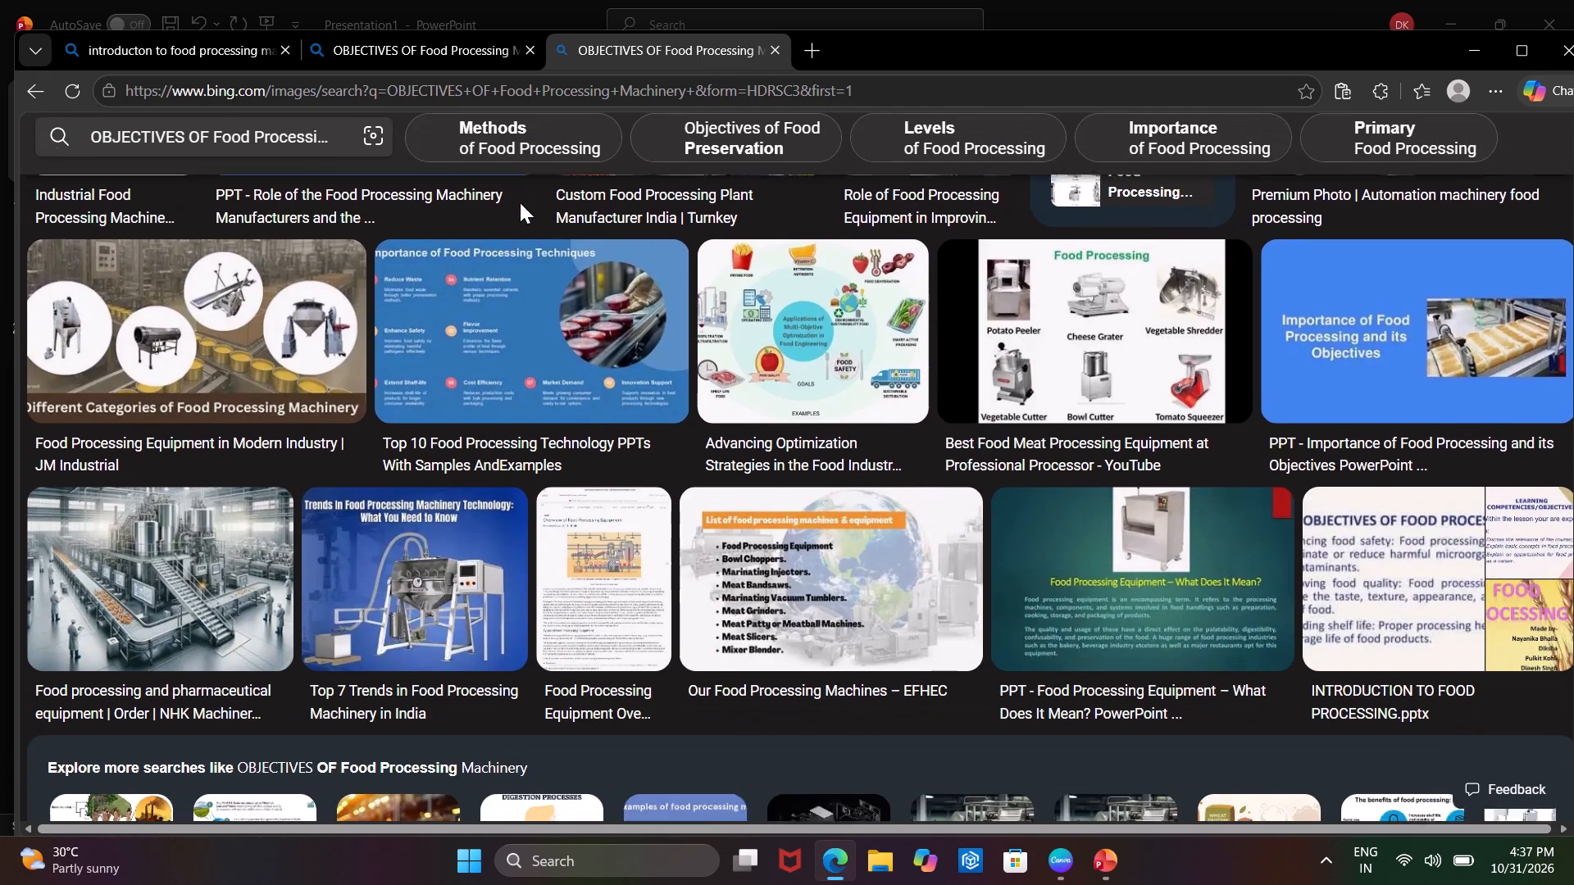
scroll(520, 202, down, 2)
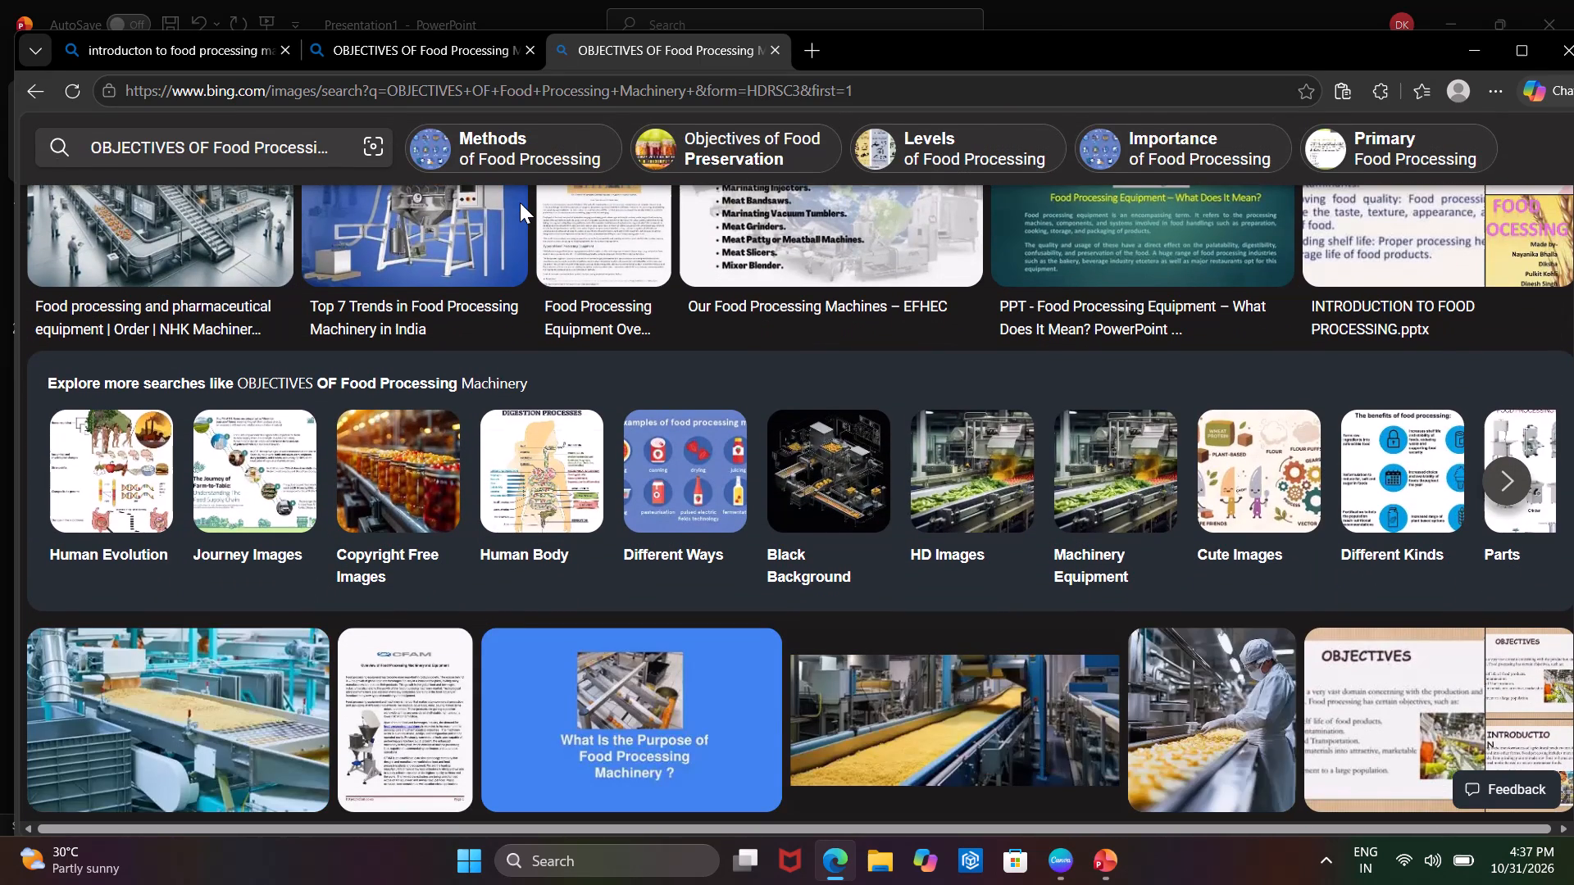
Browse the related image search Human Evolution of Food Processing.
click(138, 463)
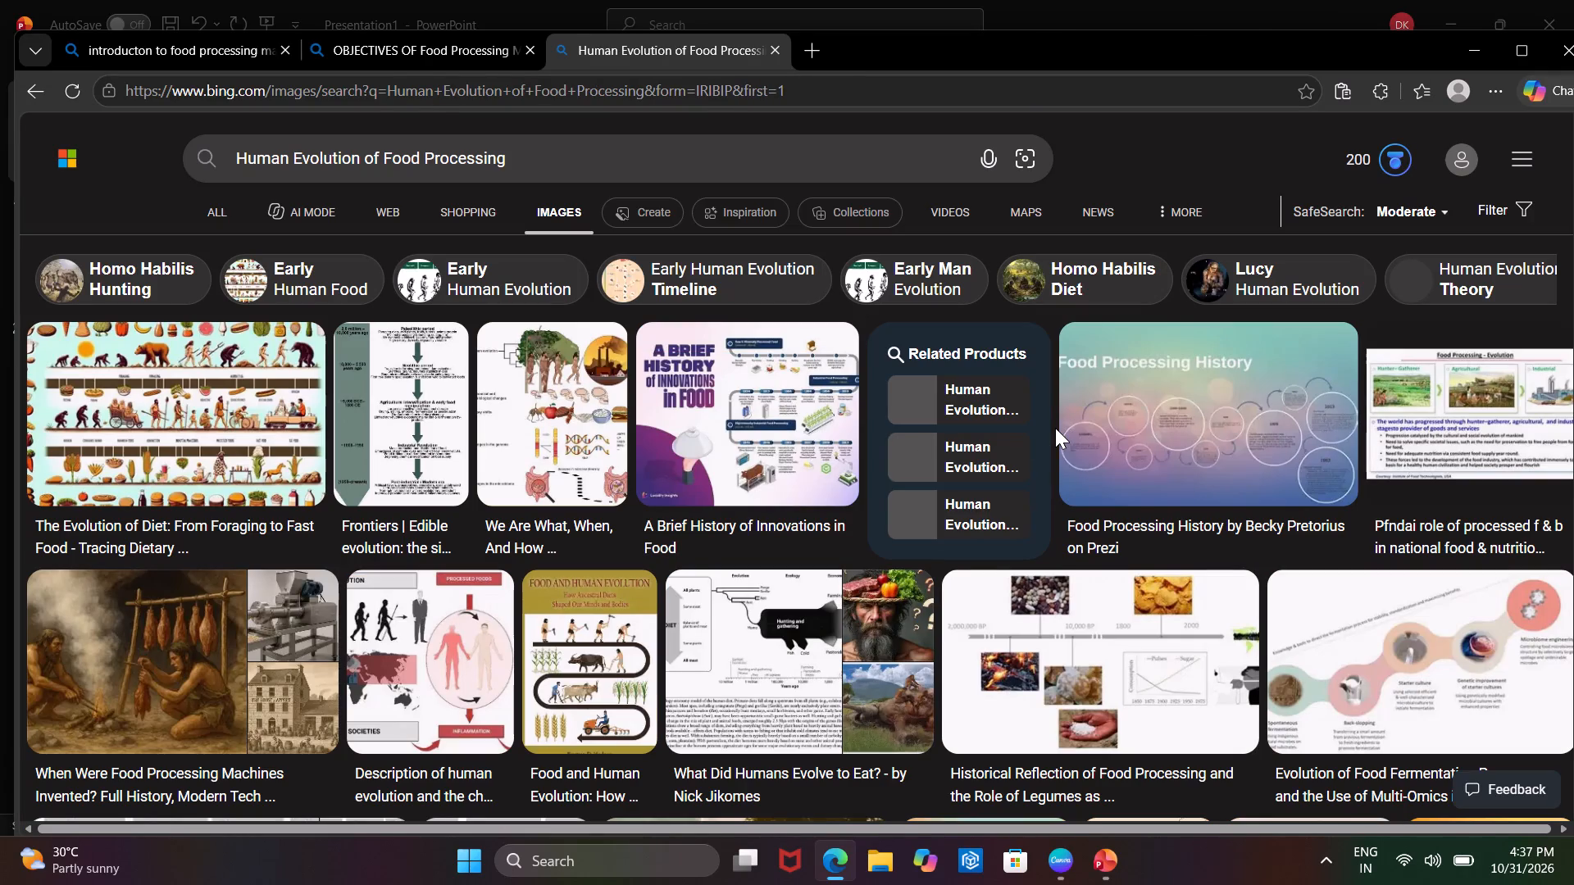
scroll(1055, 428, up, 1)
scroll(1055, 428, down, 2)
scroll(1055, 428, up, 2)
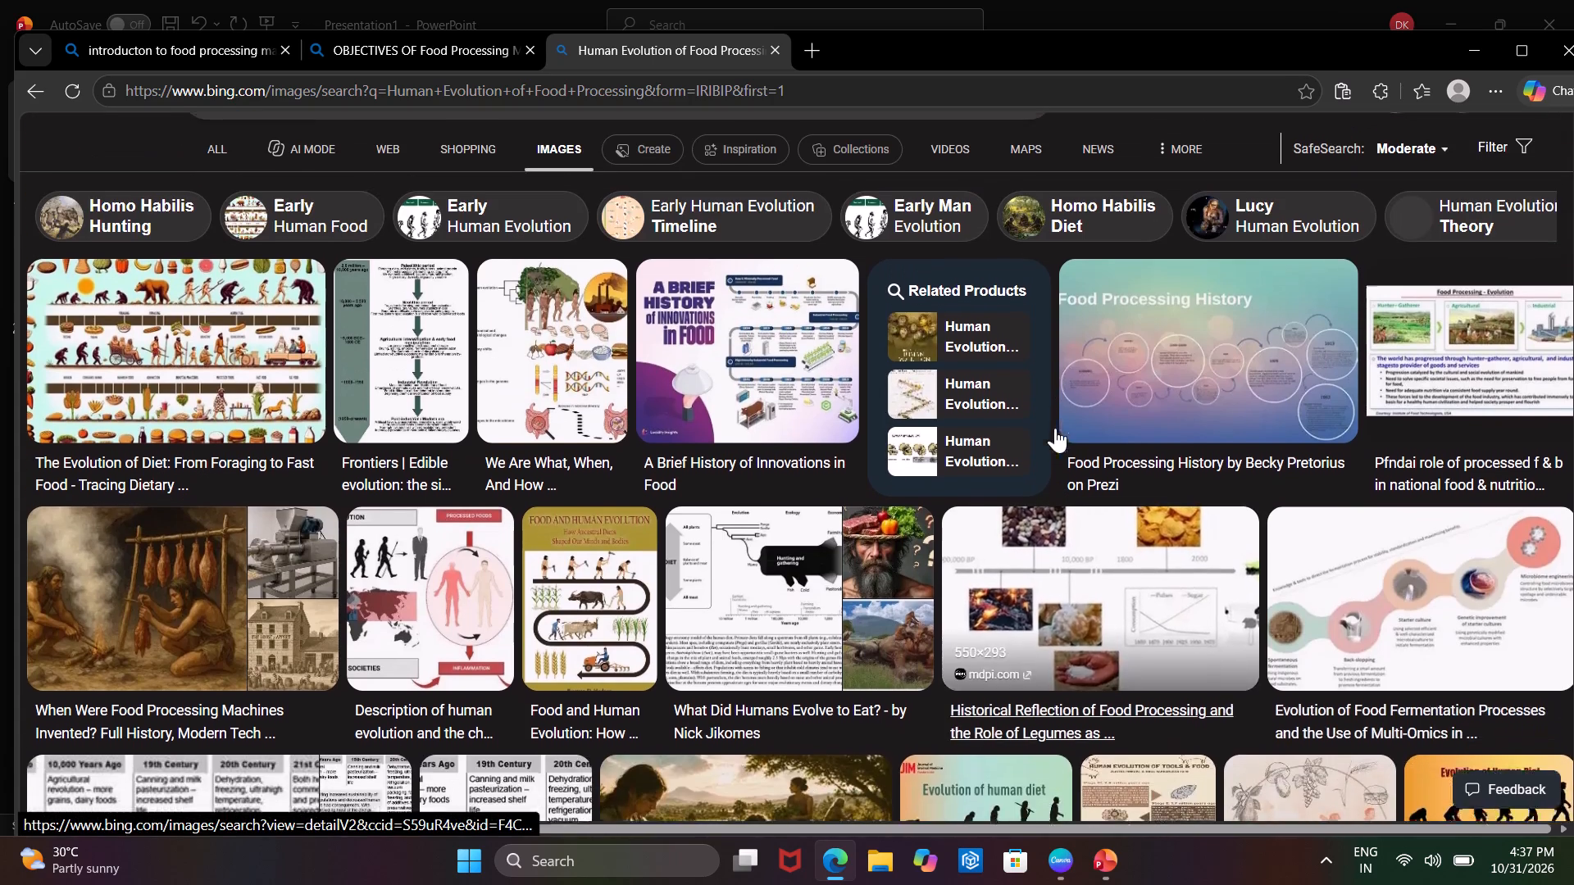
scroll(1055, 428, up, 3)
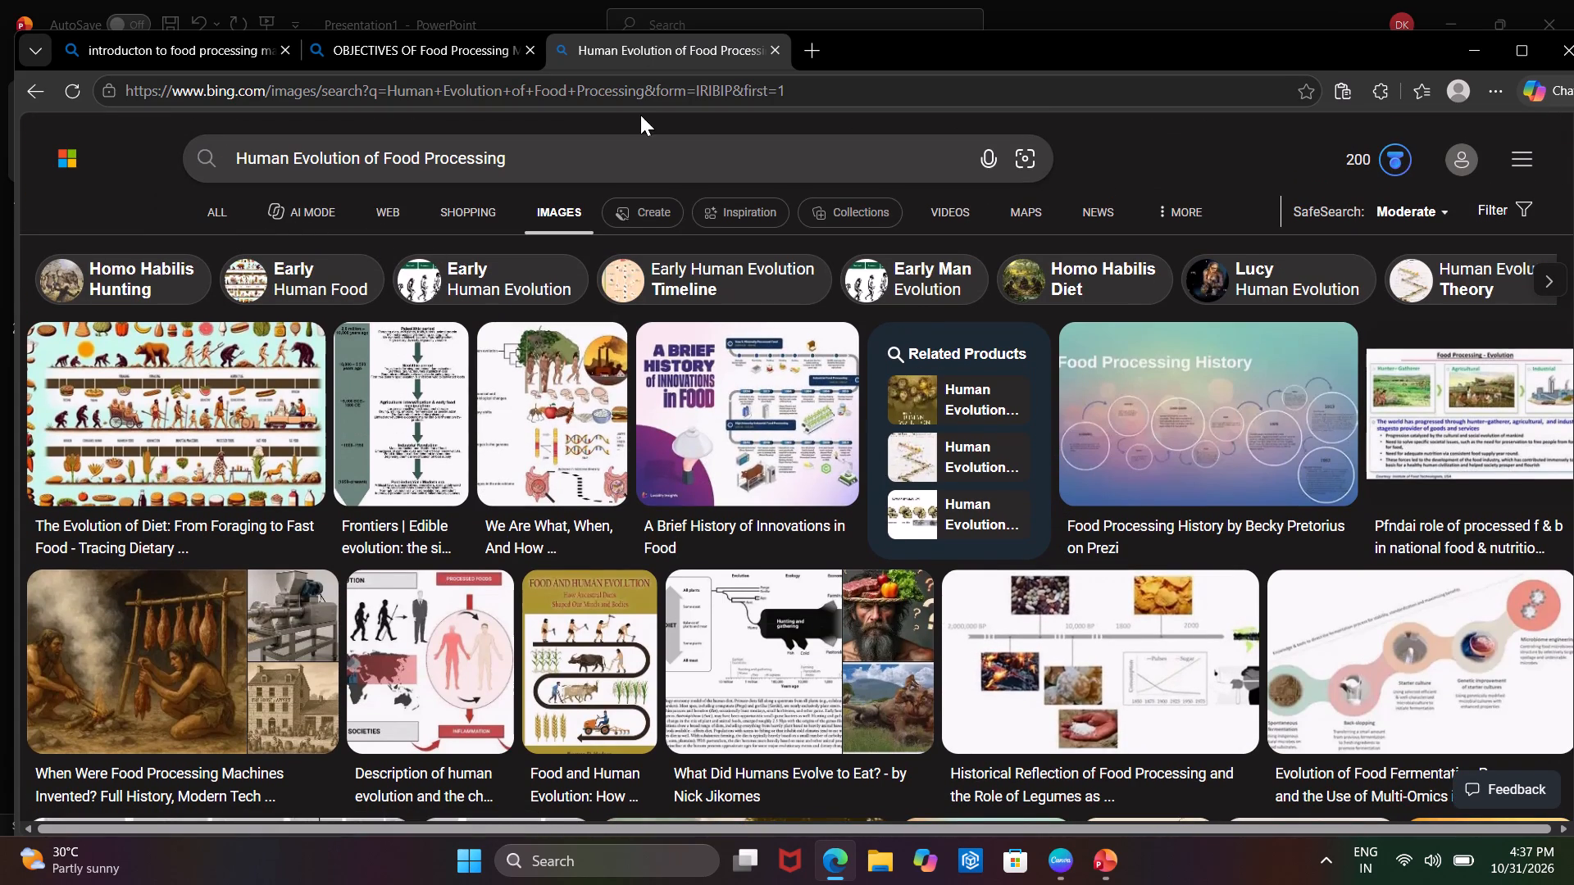
Search images for OBJECTIVES OF Food Processing Machinery pictures or flow chart.
click(610, 152)
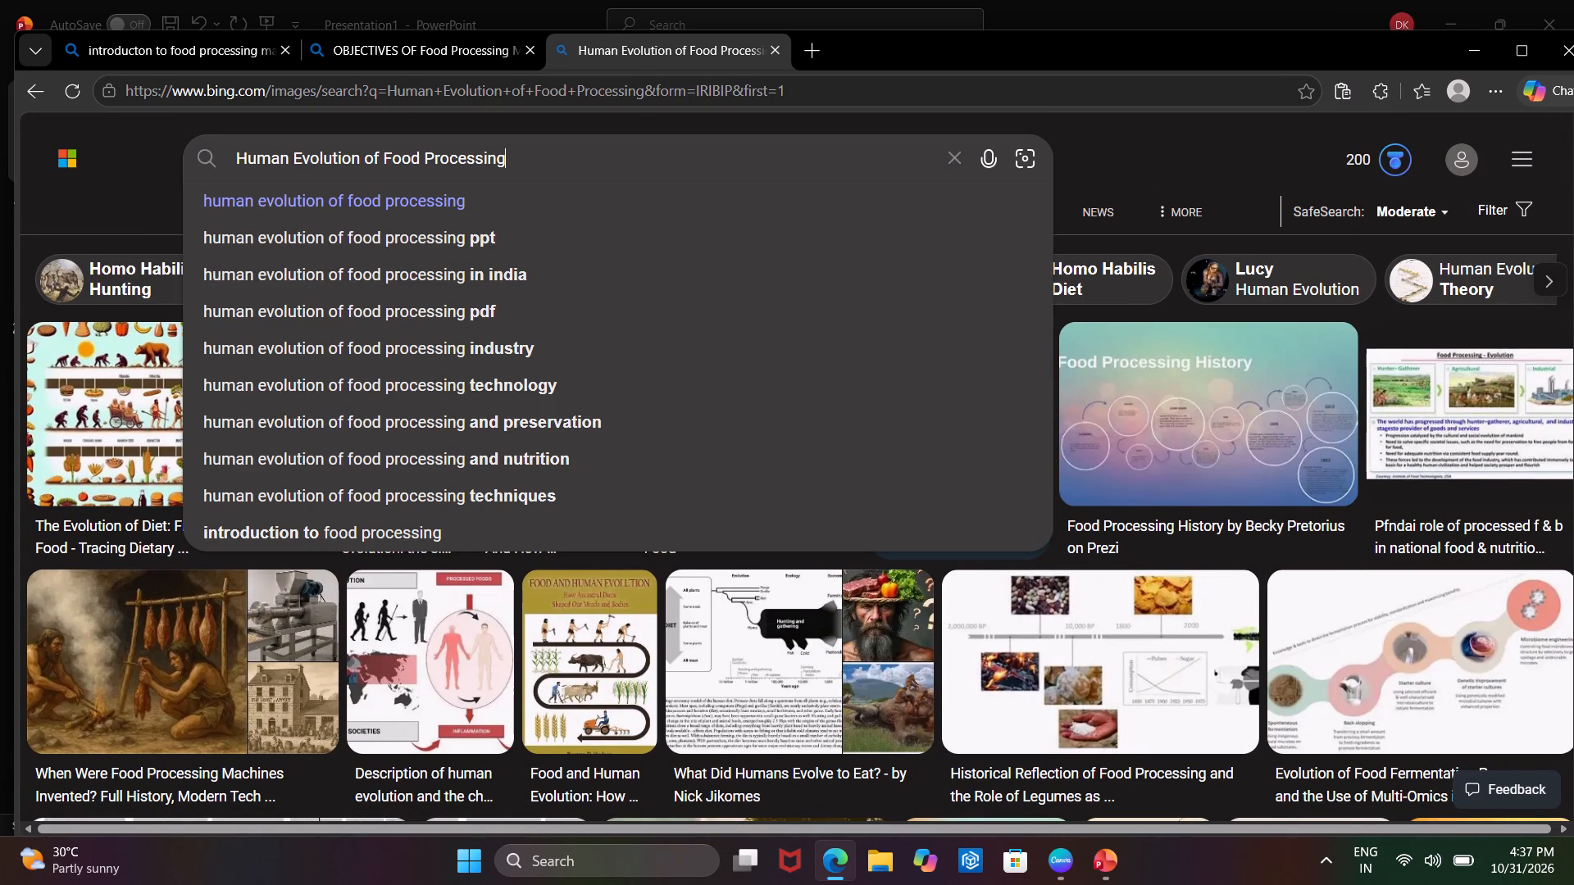
click(954, 152)
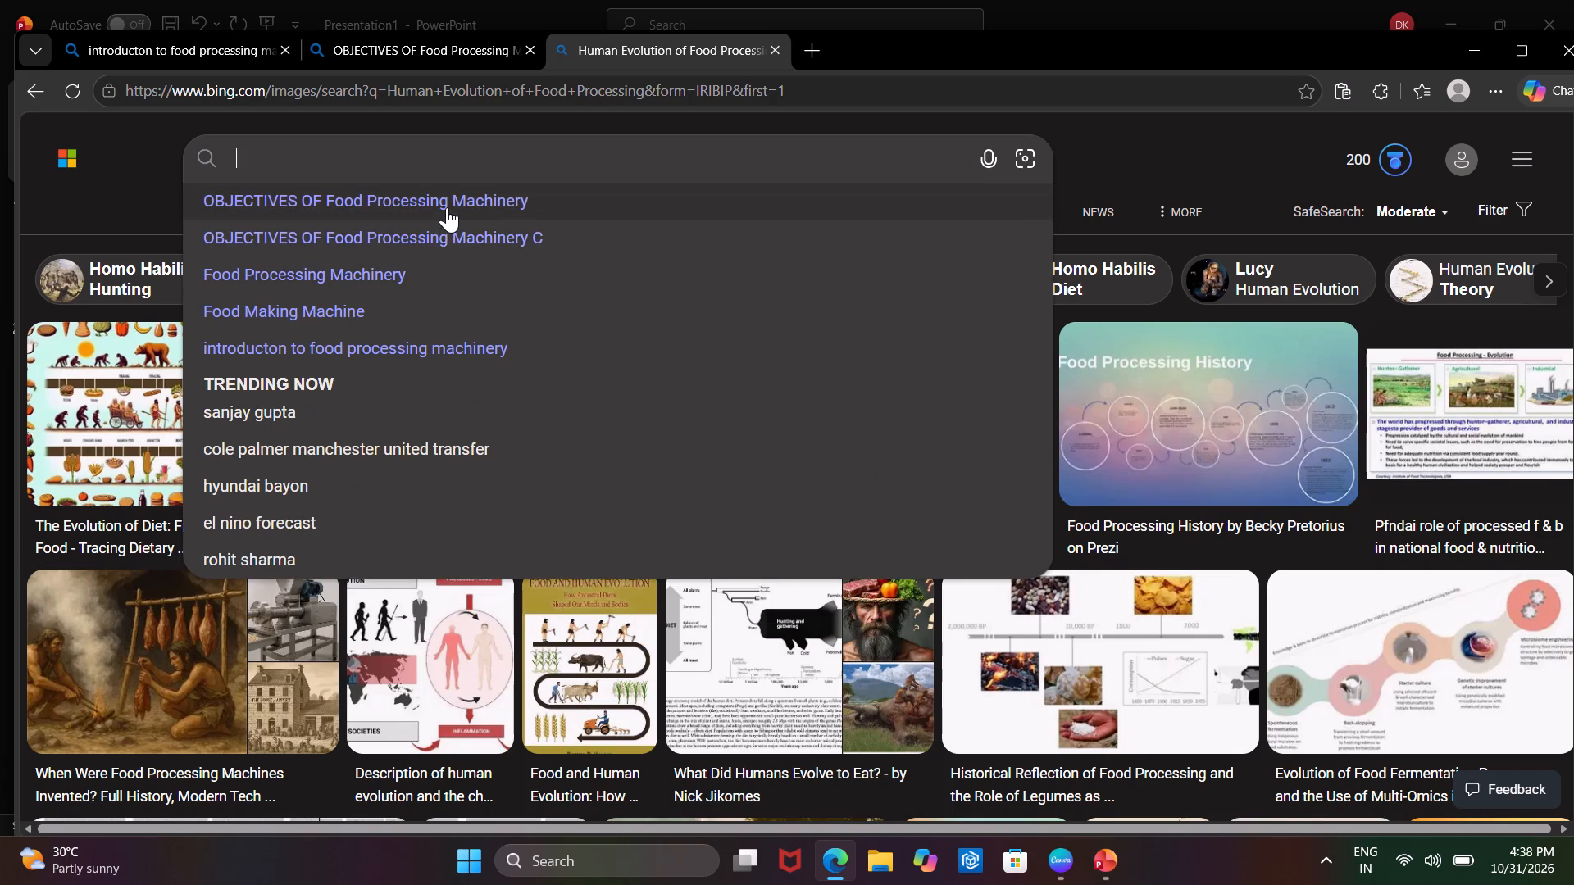
click(447, 207)
double_click(589, 147)
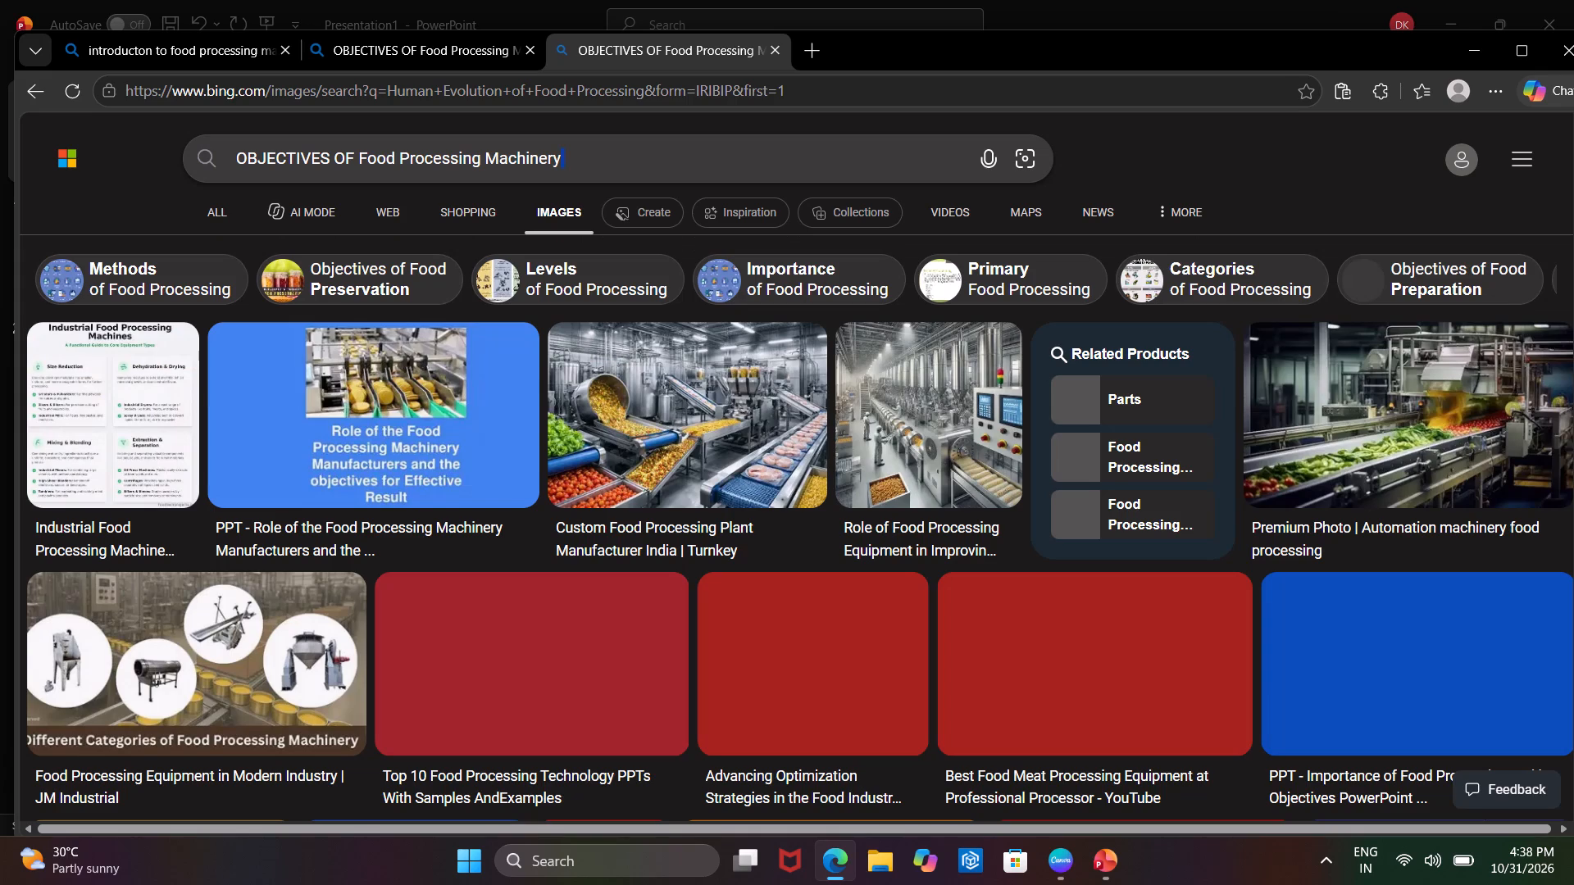
click(575, 178)
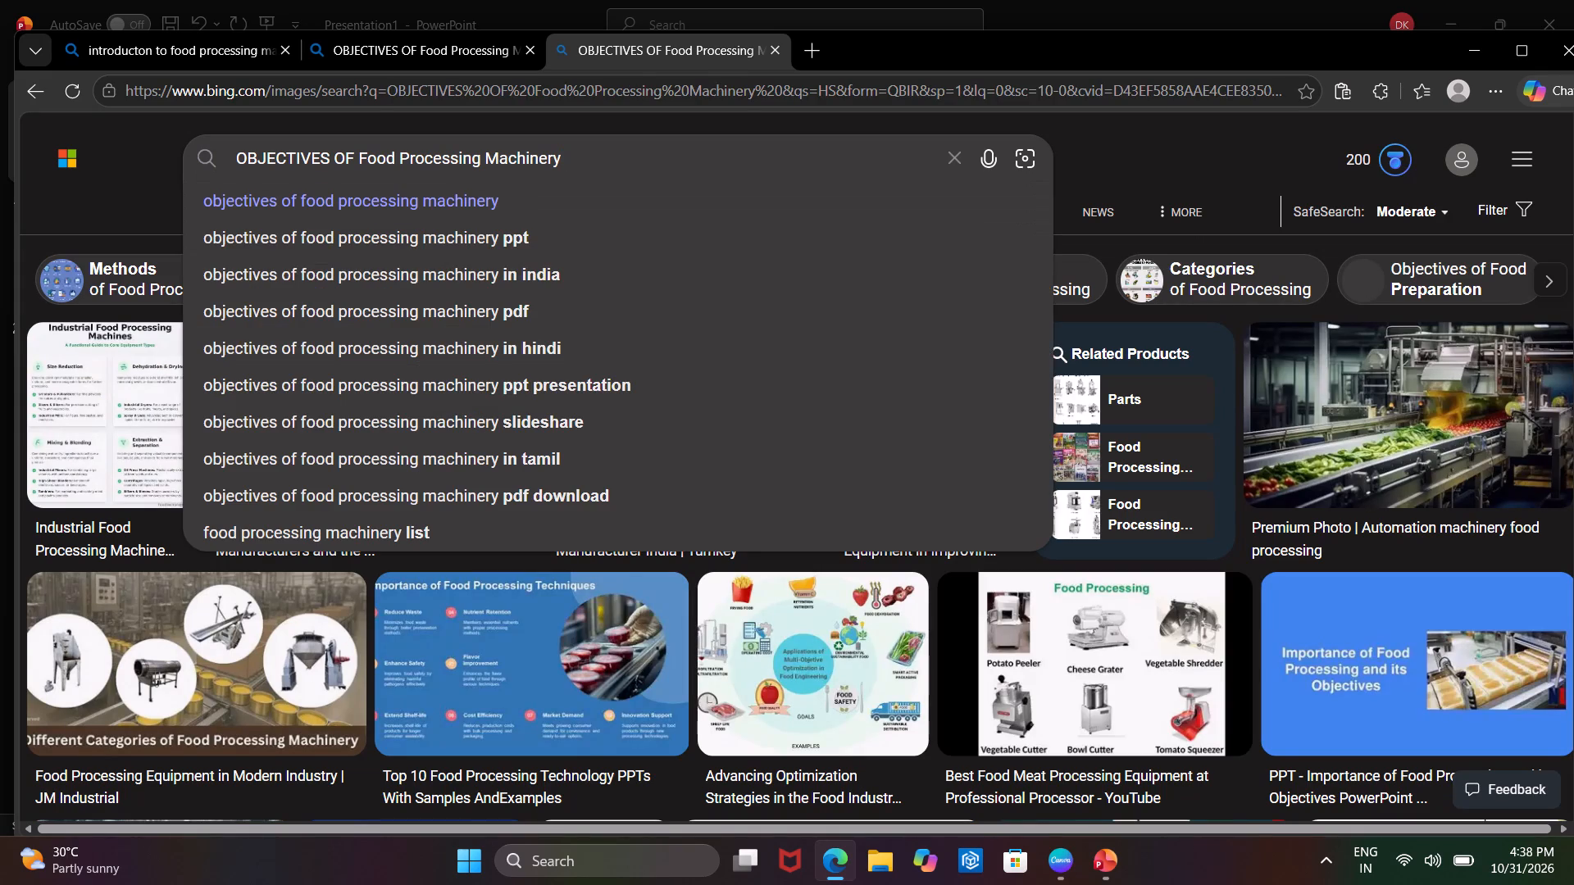
text(pictures or flow chart)
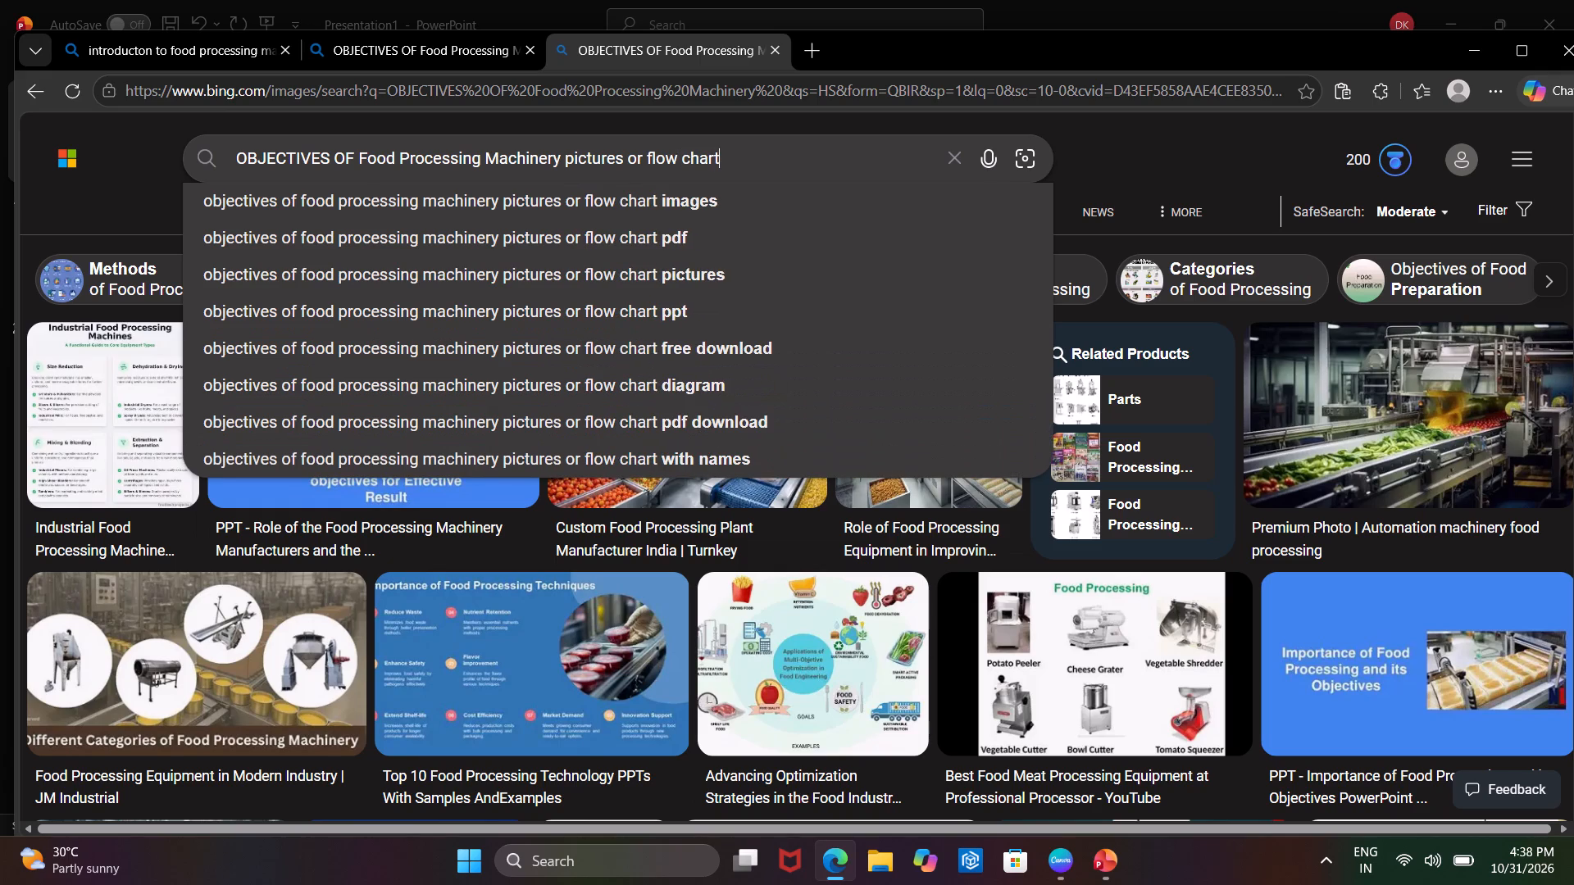
key(Return)
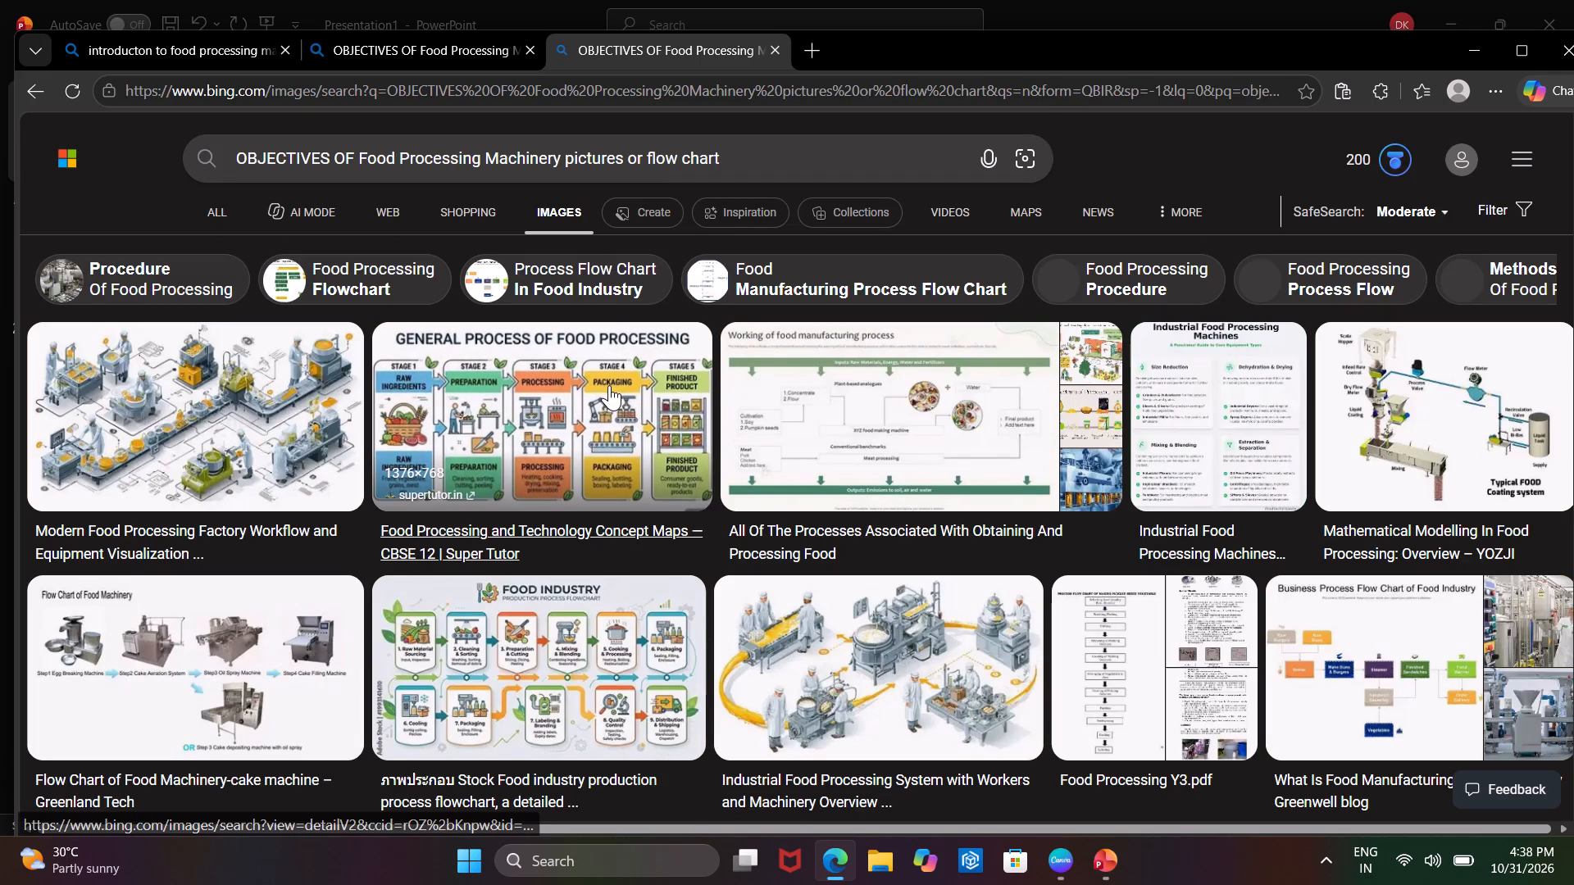
Examine the image results for a suitable illustration, previewing the Modern Food Processing Factory Workflow and Equipment Visualization picture.
click(61, 452)
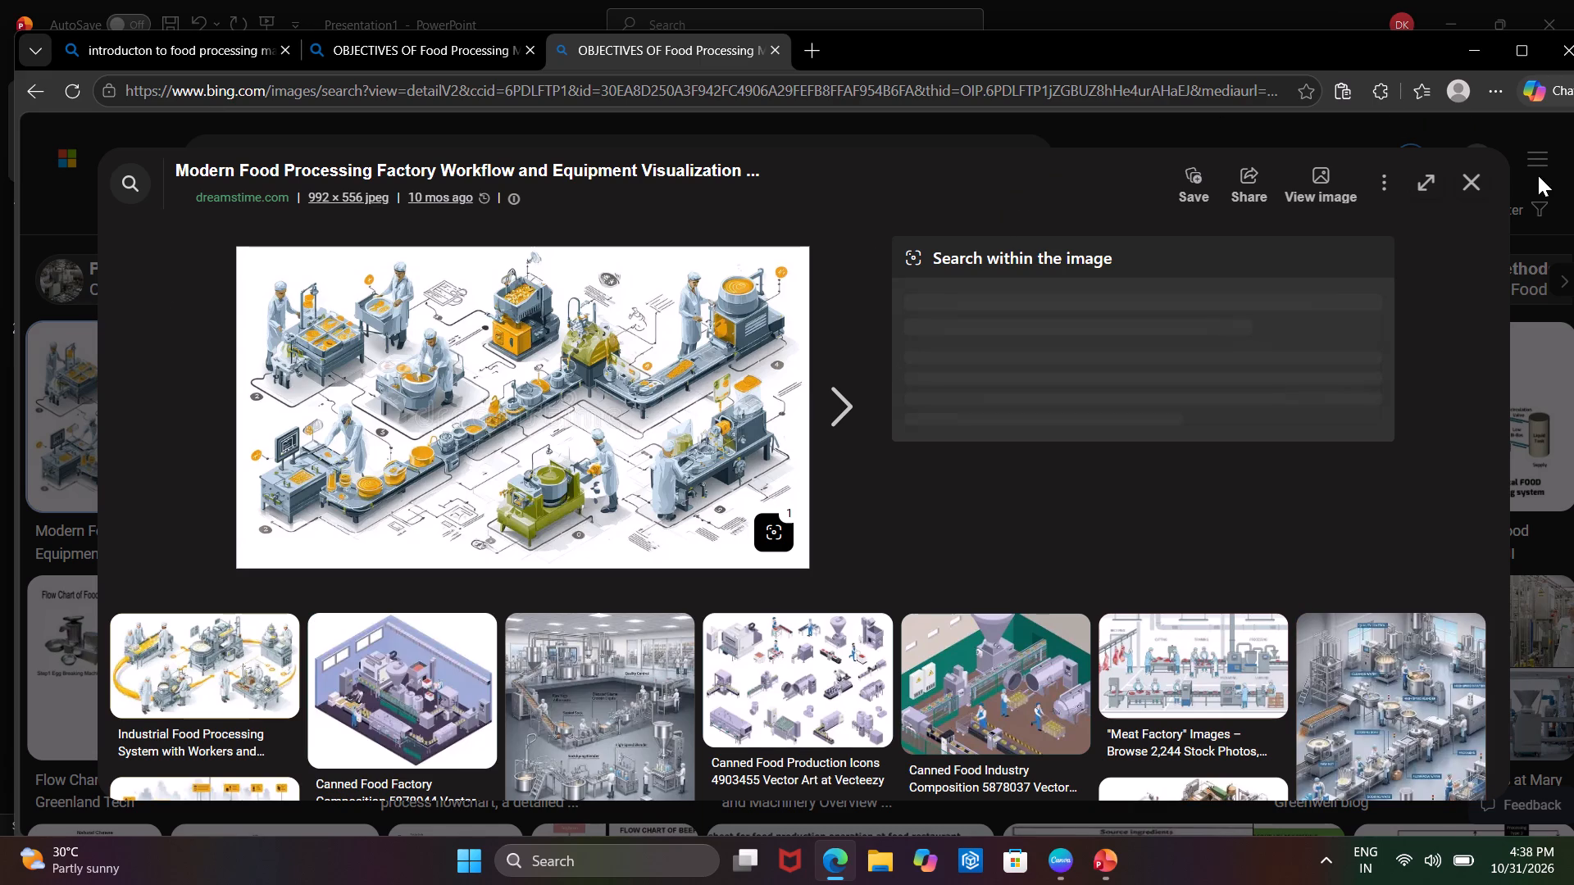
click(1473, 188)
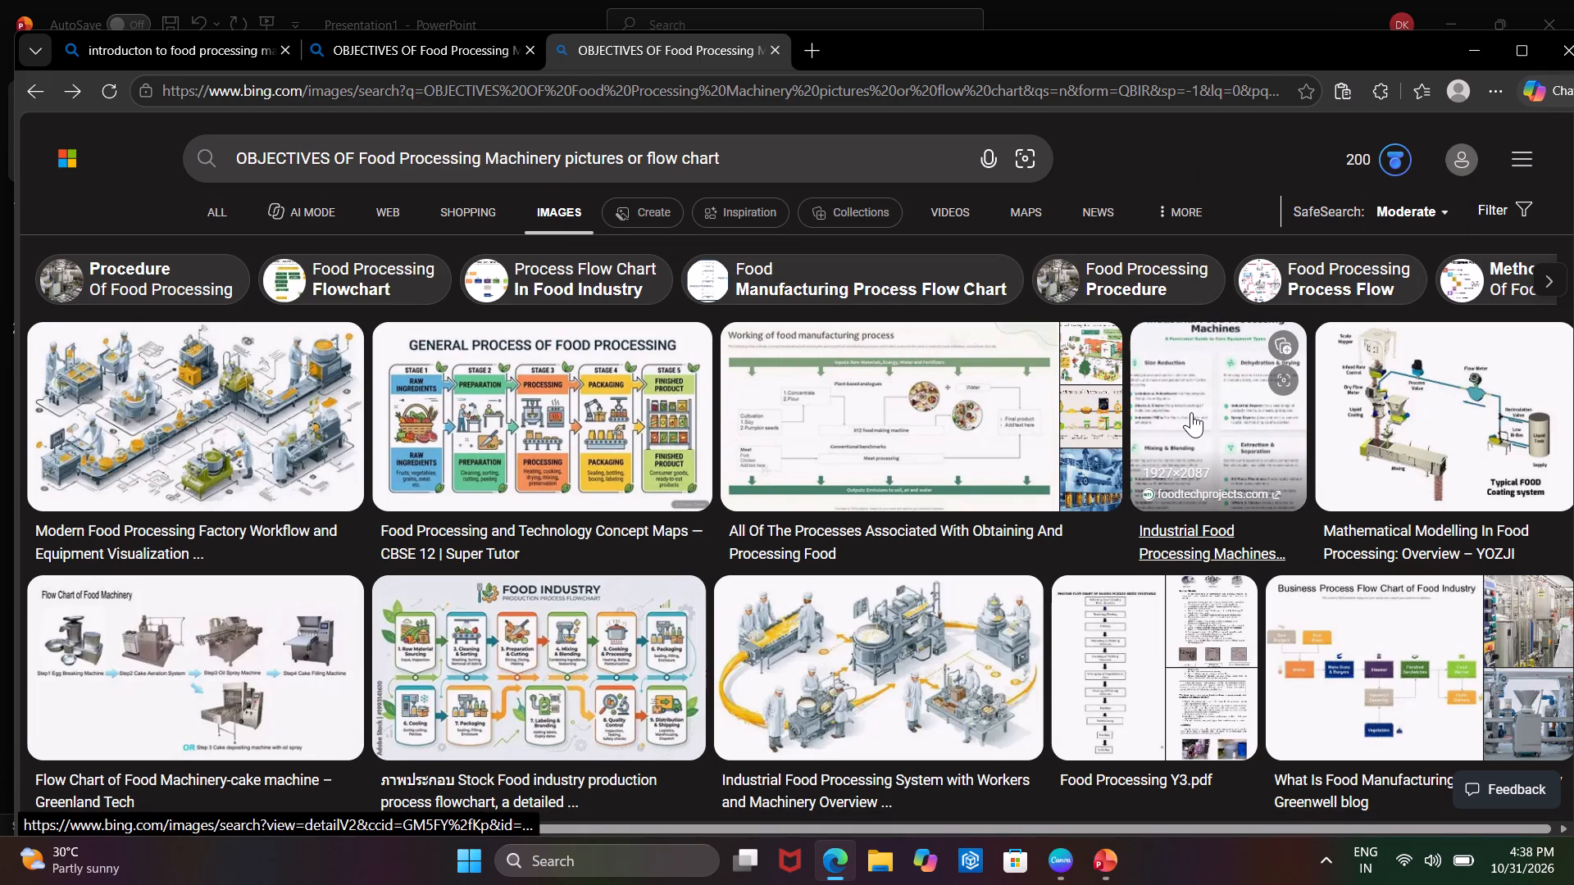
scroll(1039, 637, down, 2)
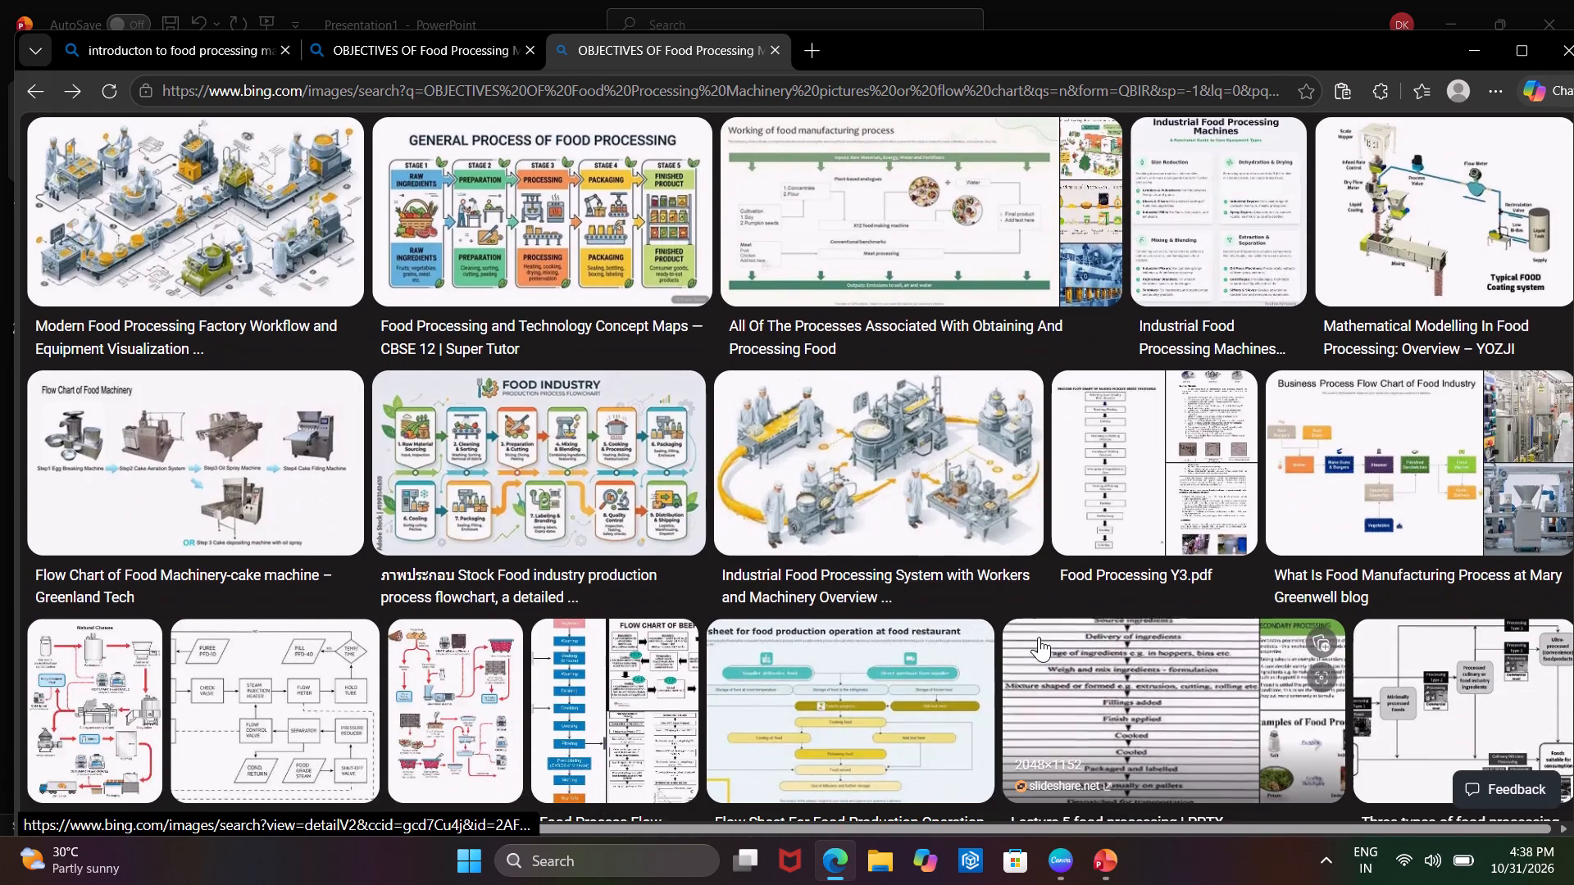
scroll(1039, 637, down, 3)
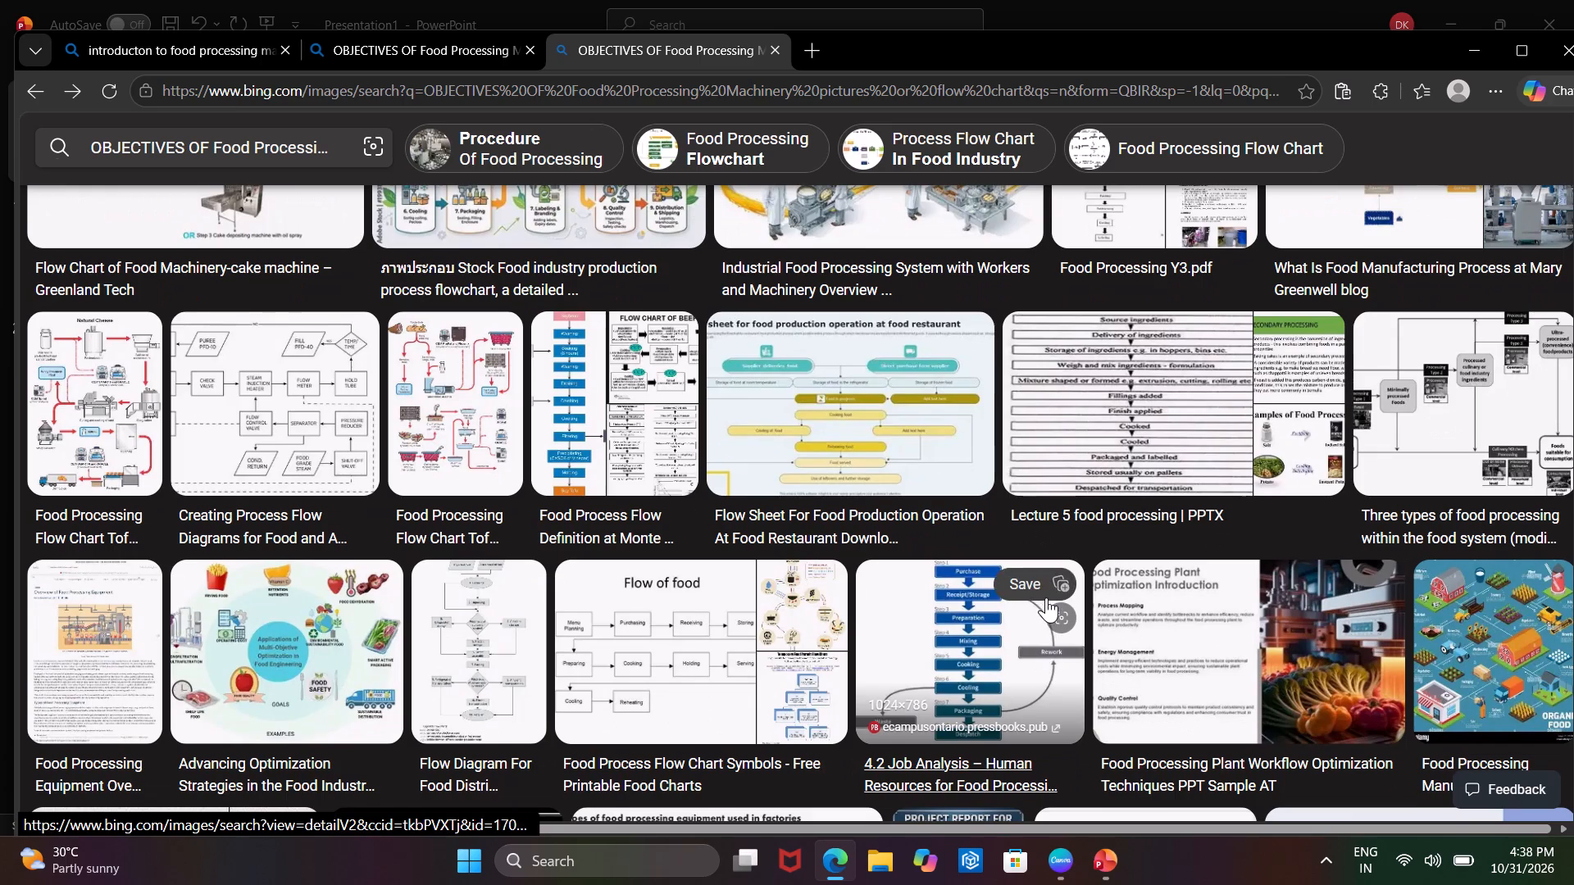
scroll(1046, 597, down, 5)
scroll(1046, 597, up, 2)
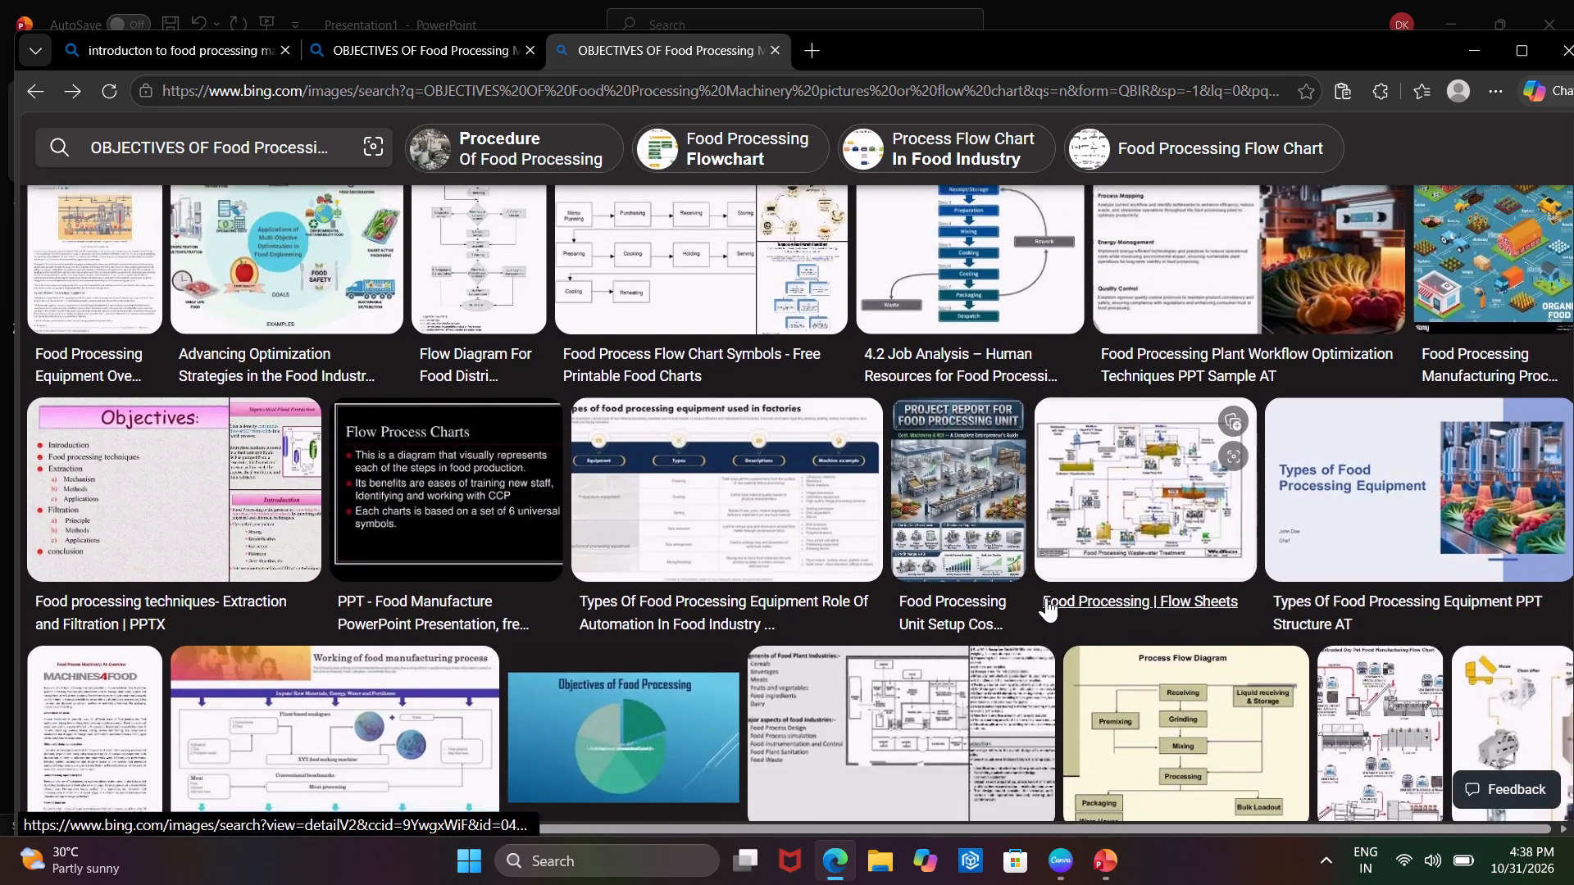
scroll(1046, 597, up, 1)
scroll(1046, 597, down, 14)
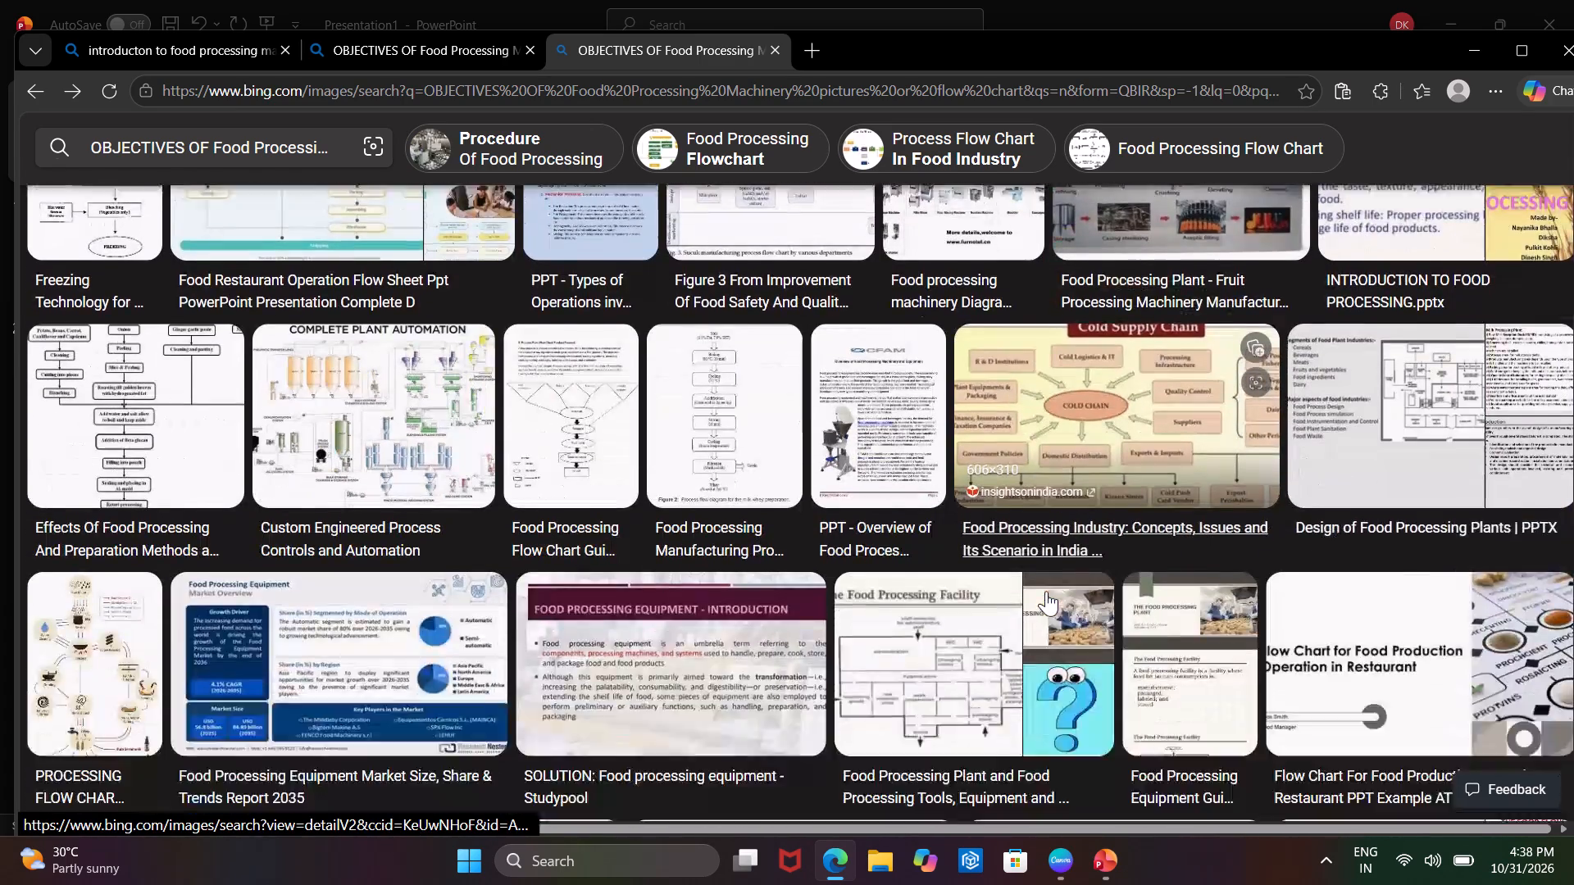
scroll(1058, 552, down, 7)
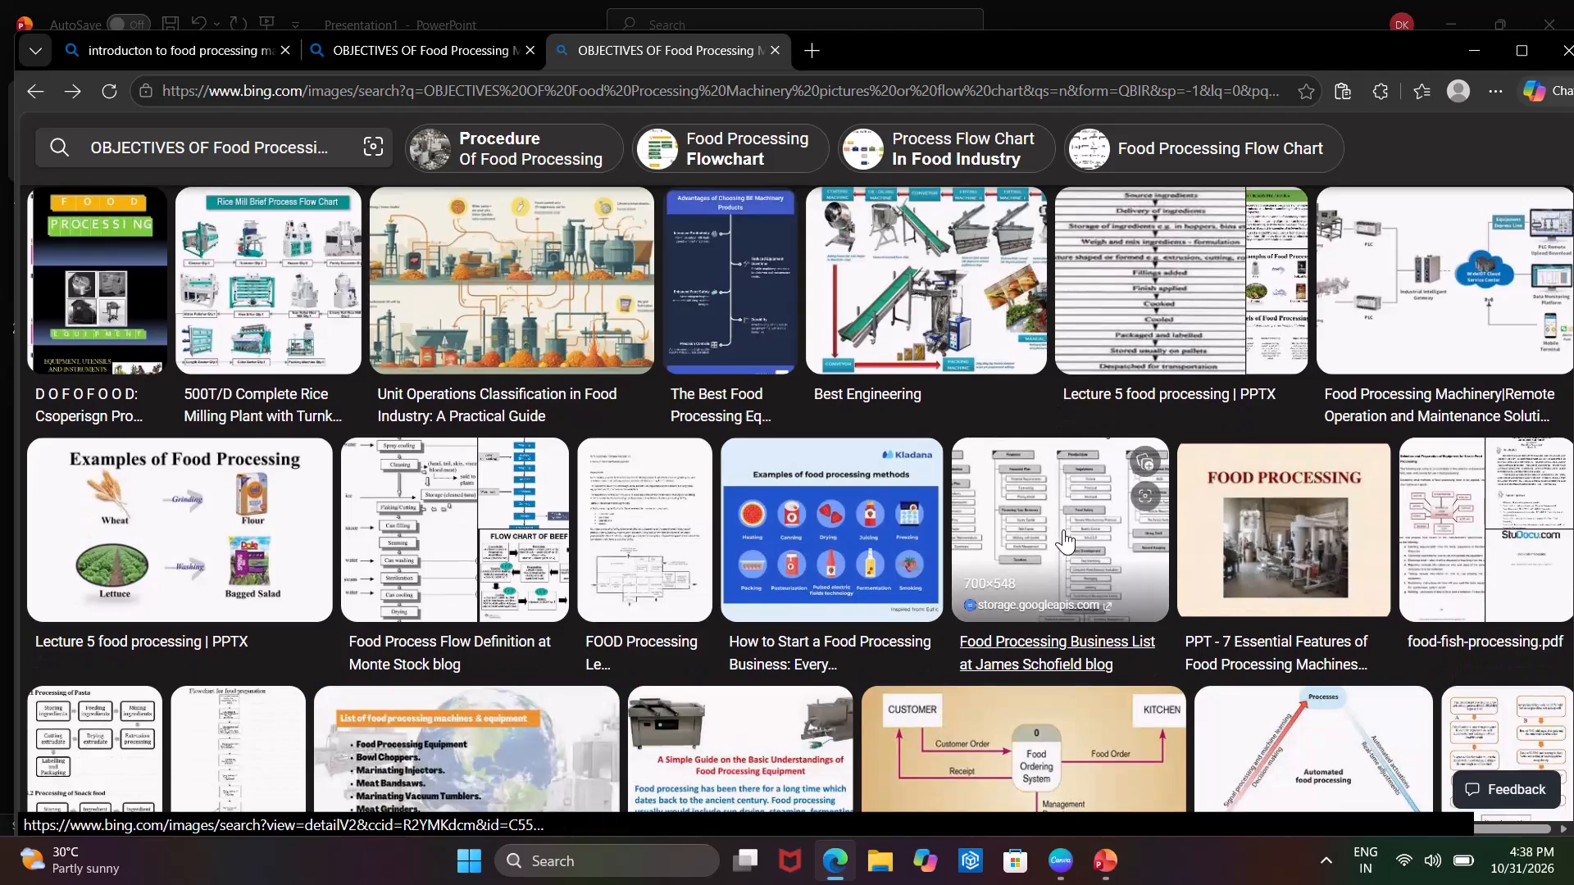
scroll(1065, 524, down, 1)
scroll(1067, 503, up, 16)
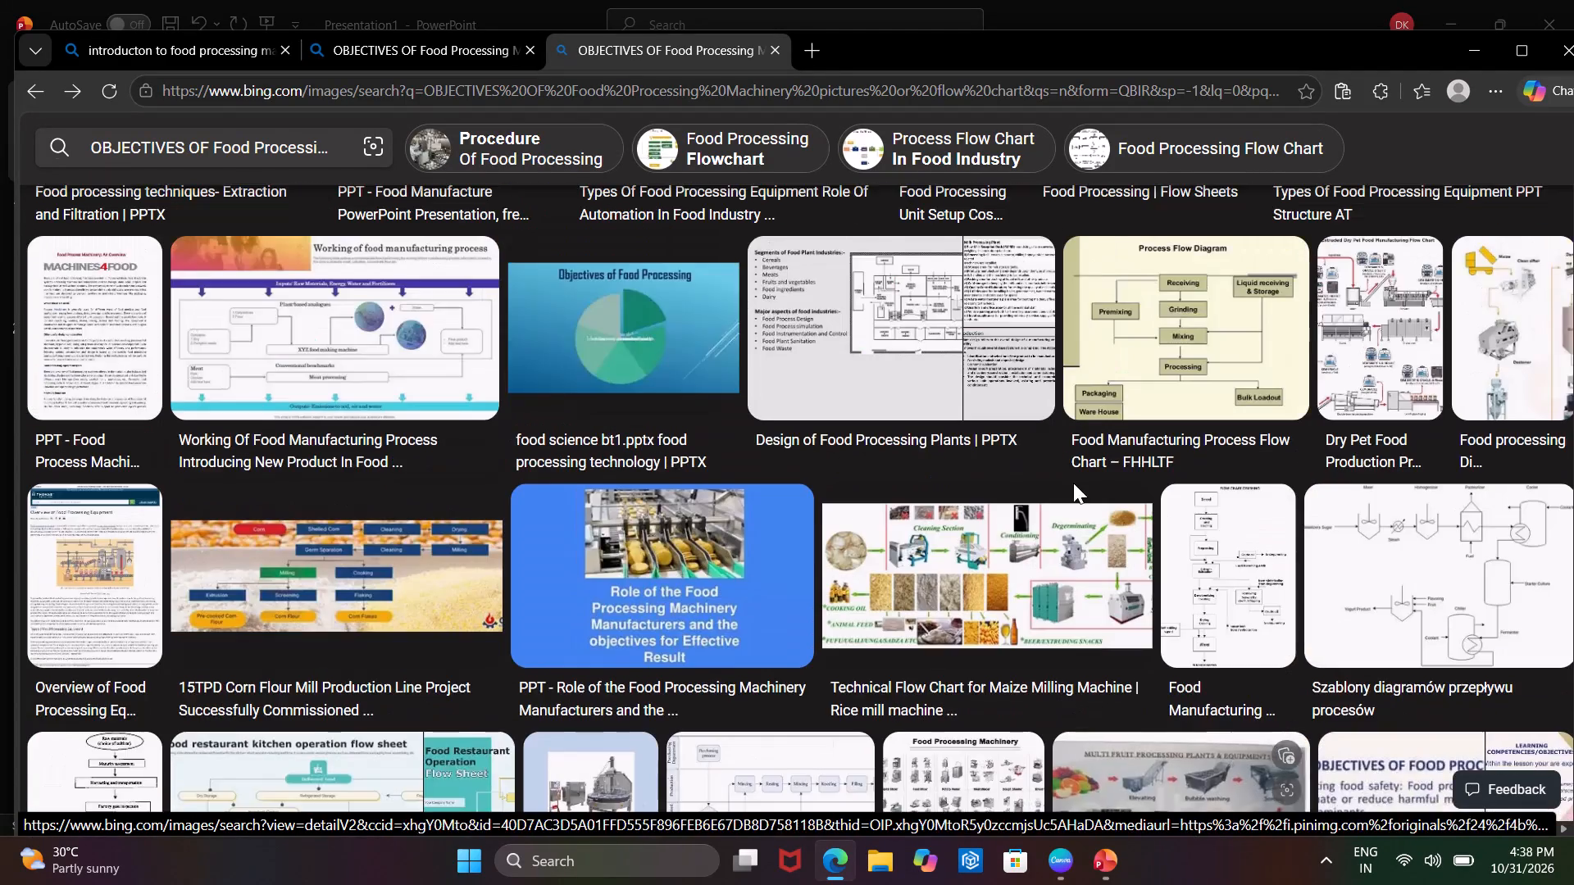
scroll(1074, 481, up, 17)
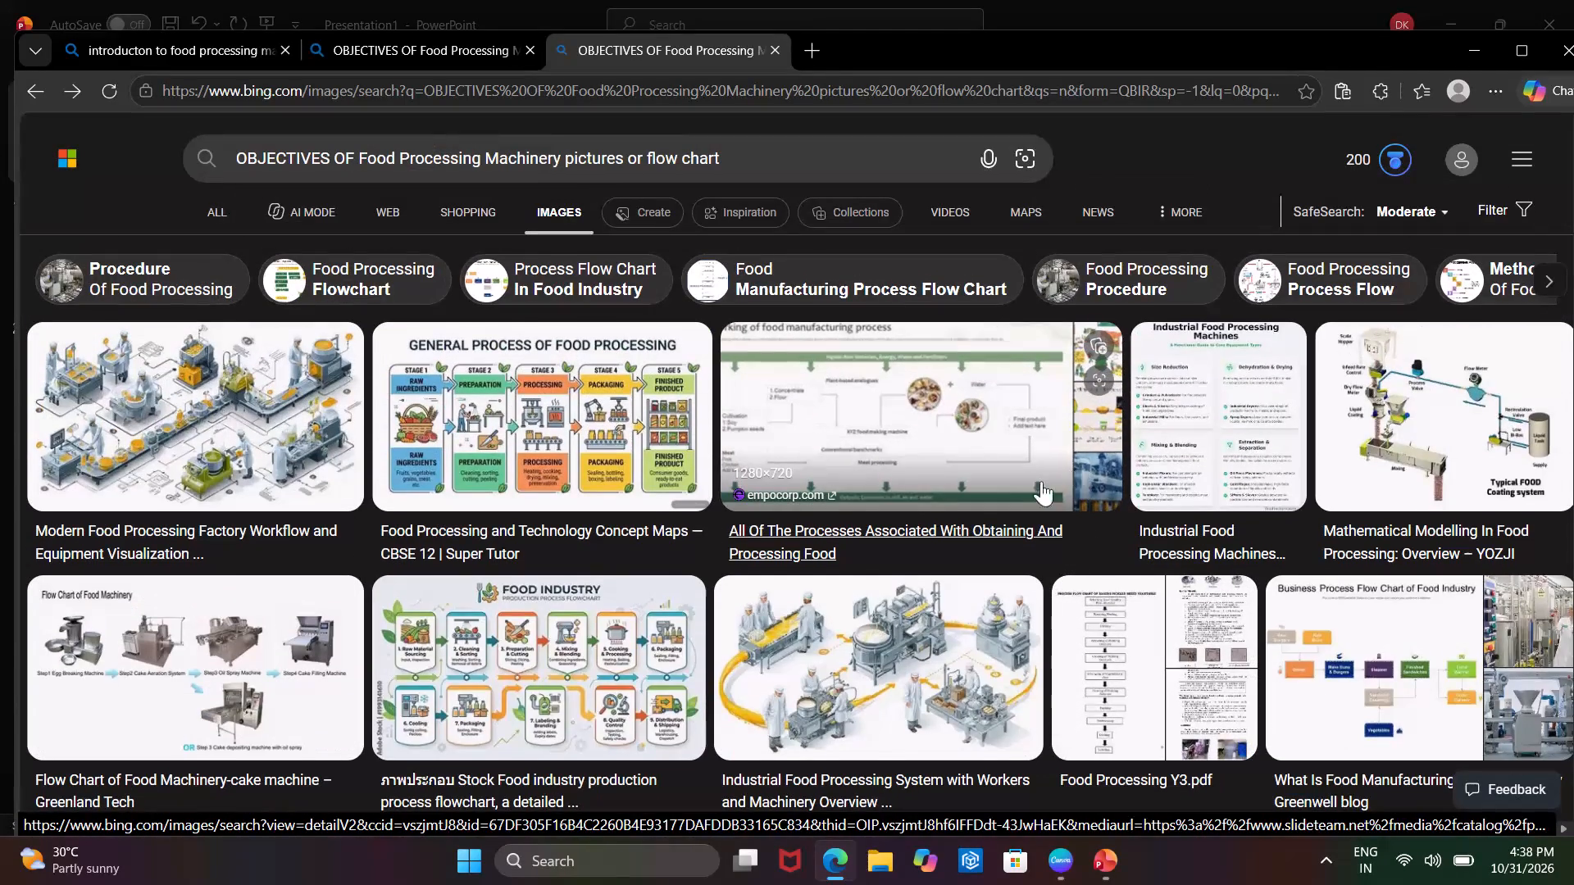
Find the Canned Food Industry Composition vector picture in the image results and save it to Downloads as 1.
double_click(930, 644)
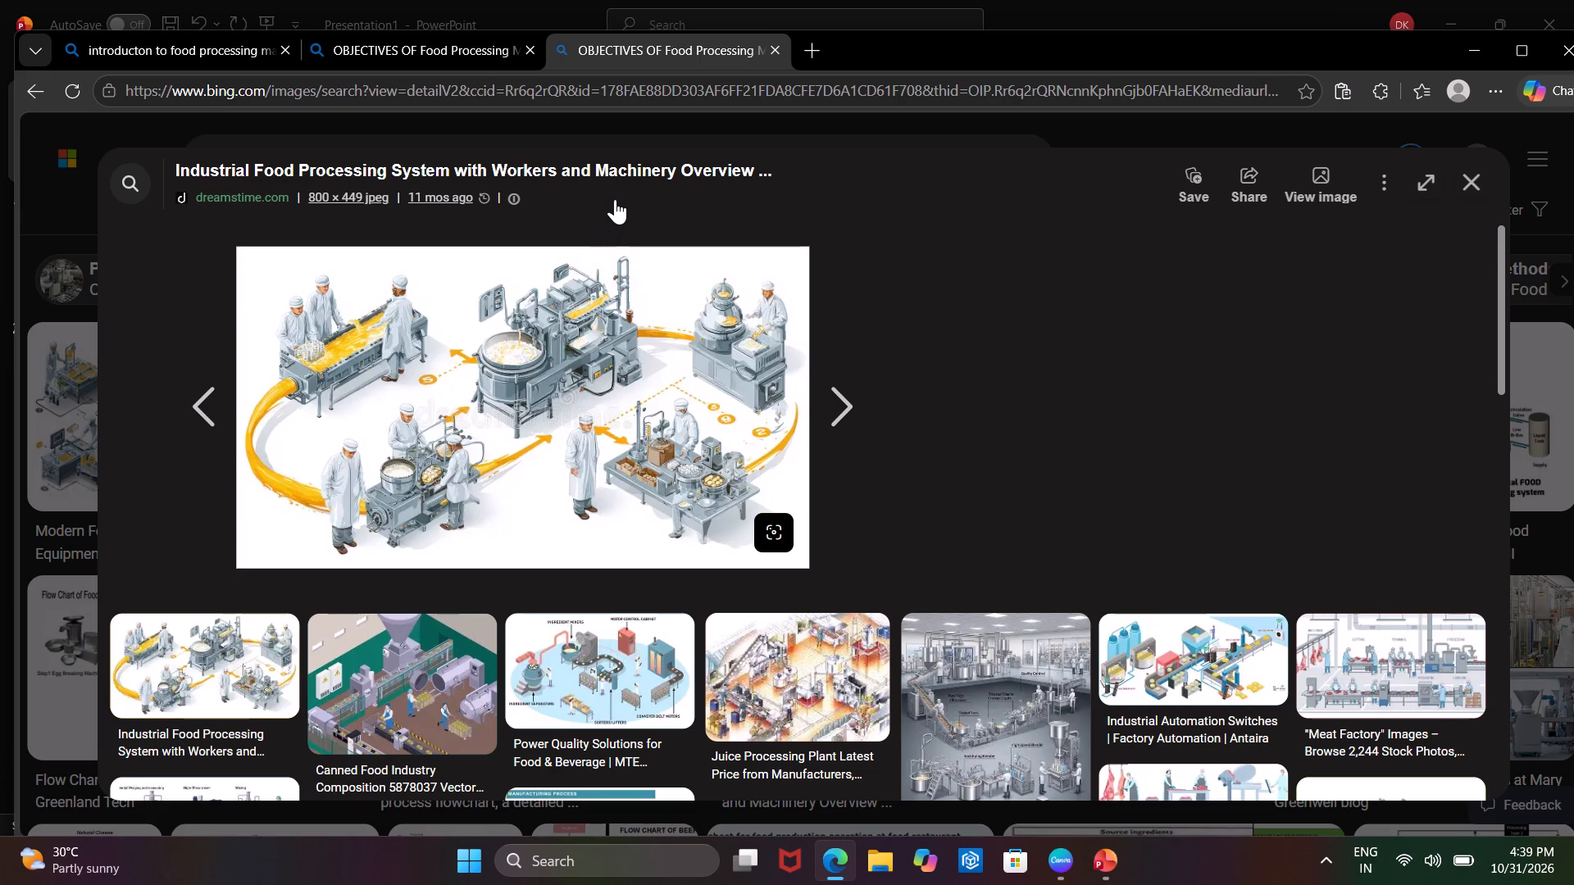
click(403, 665)
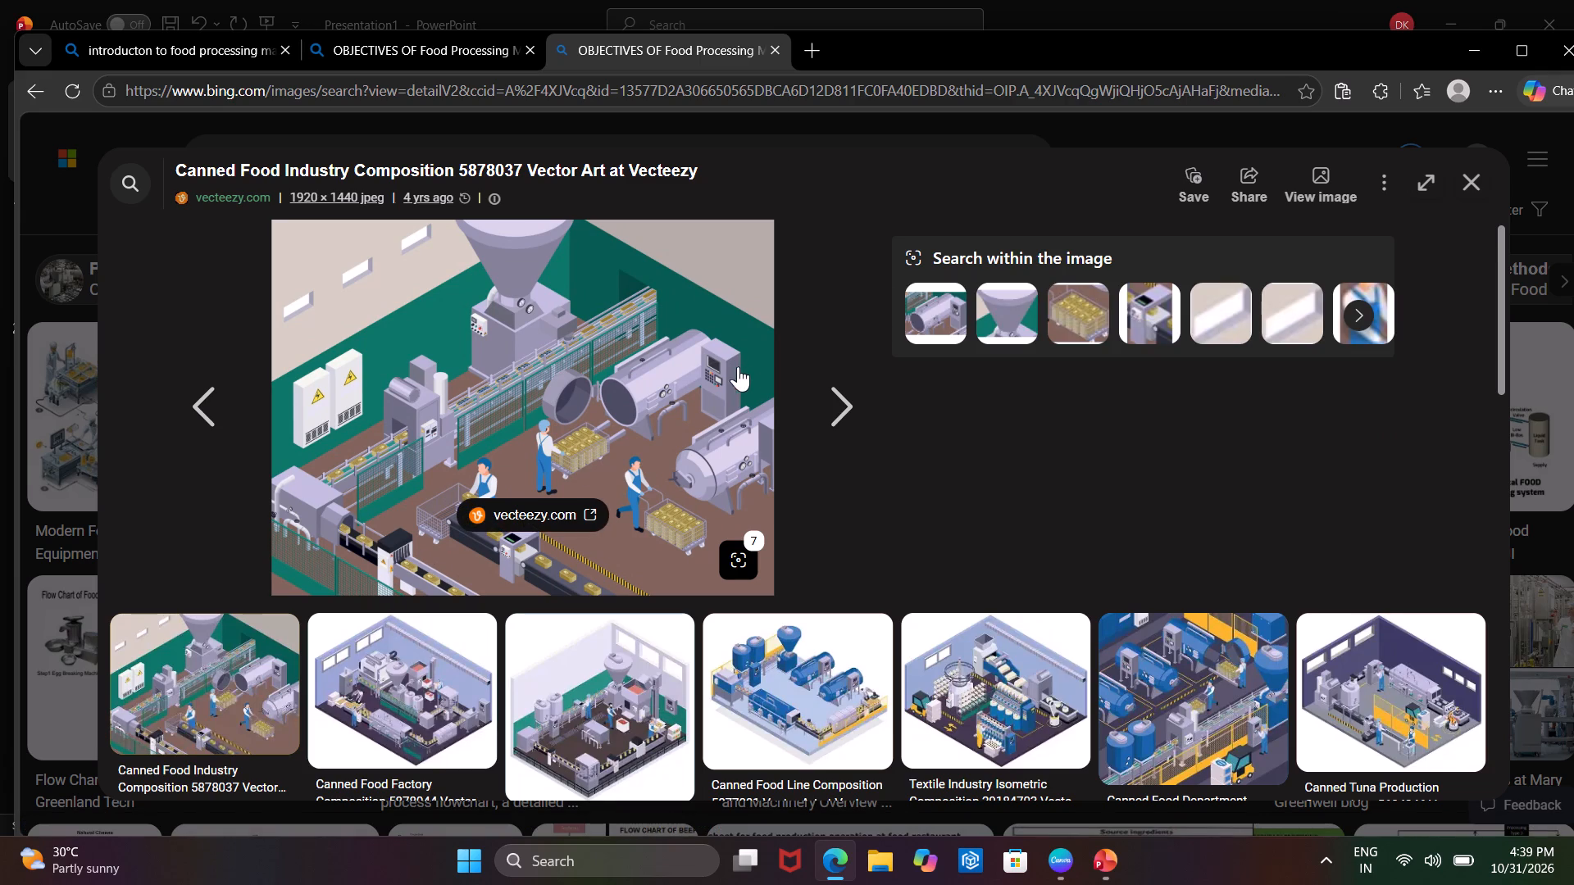
right_click(557, 421)
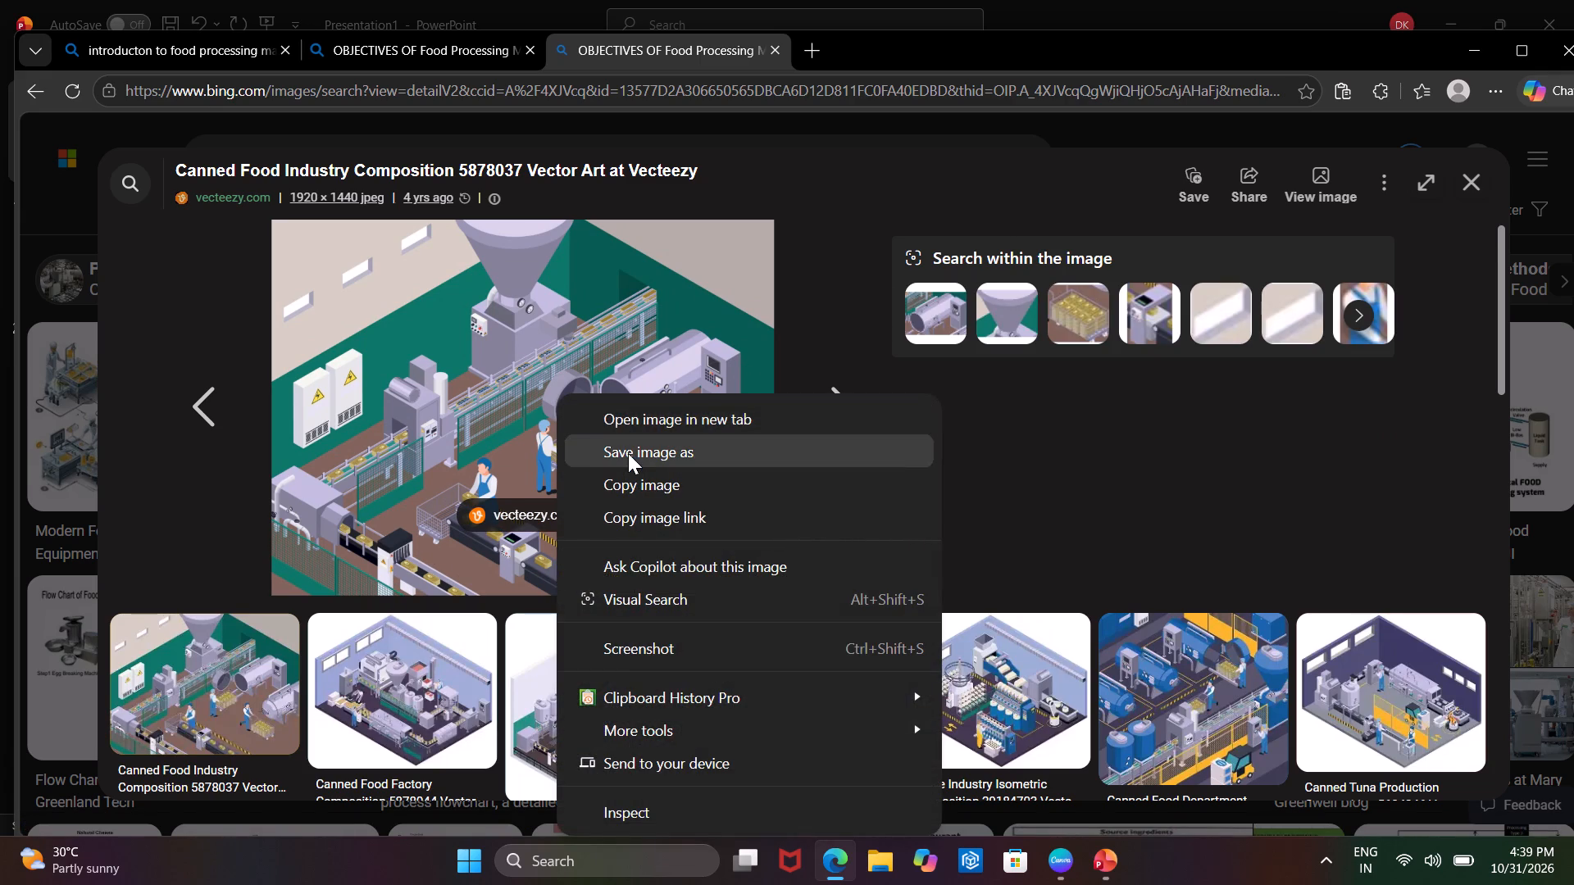
click(628, 453)
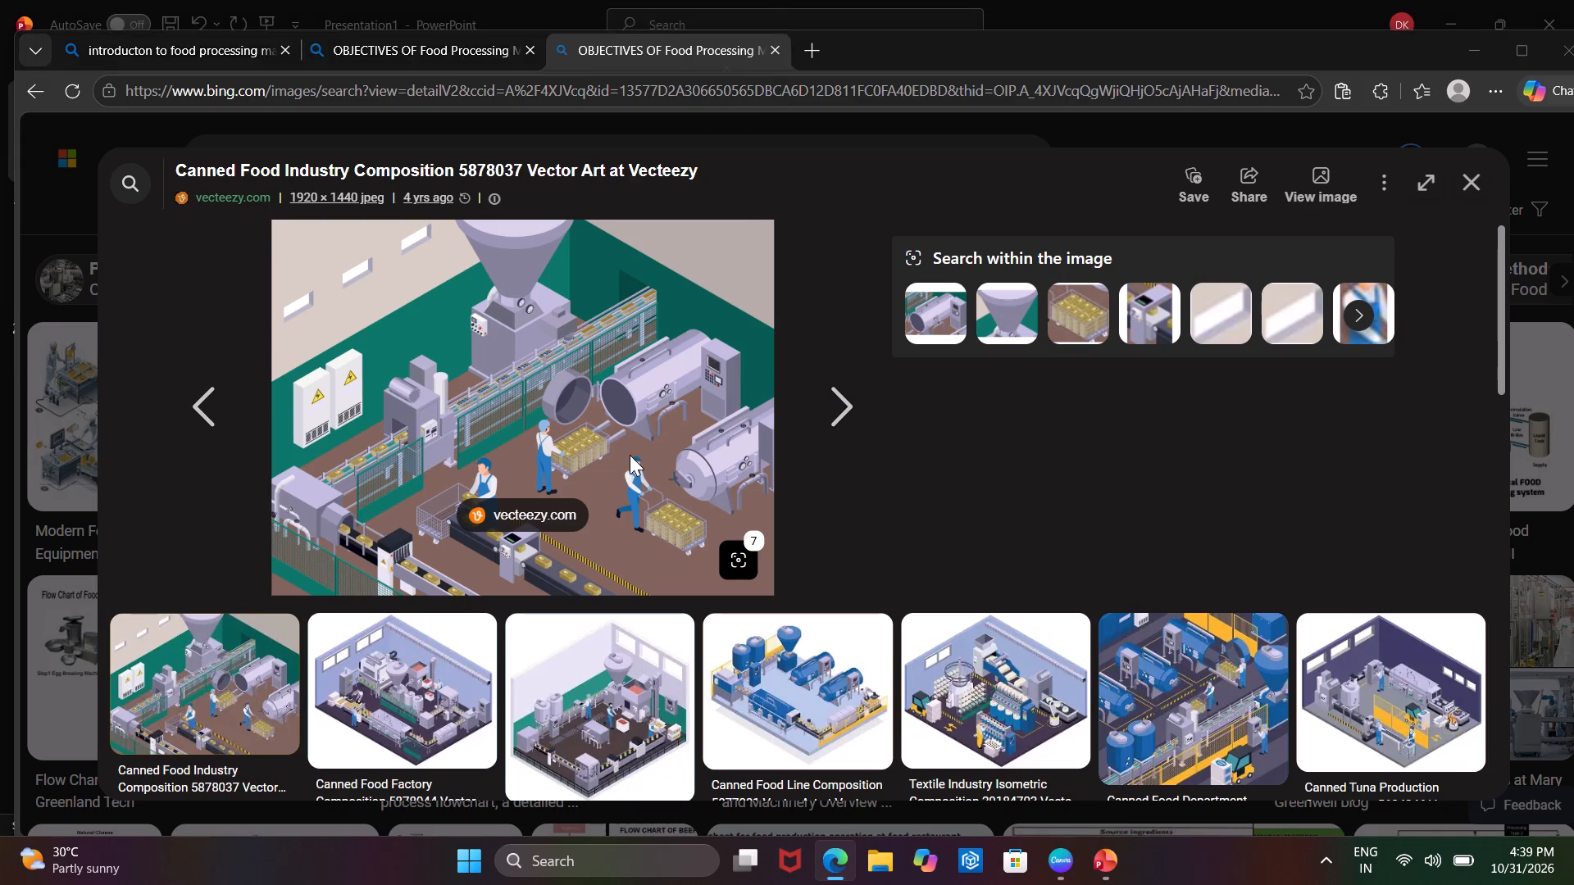
click(137, 336)
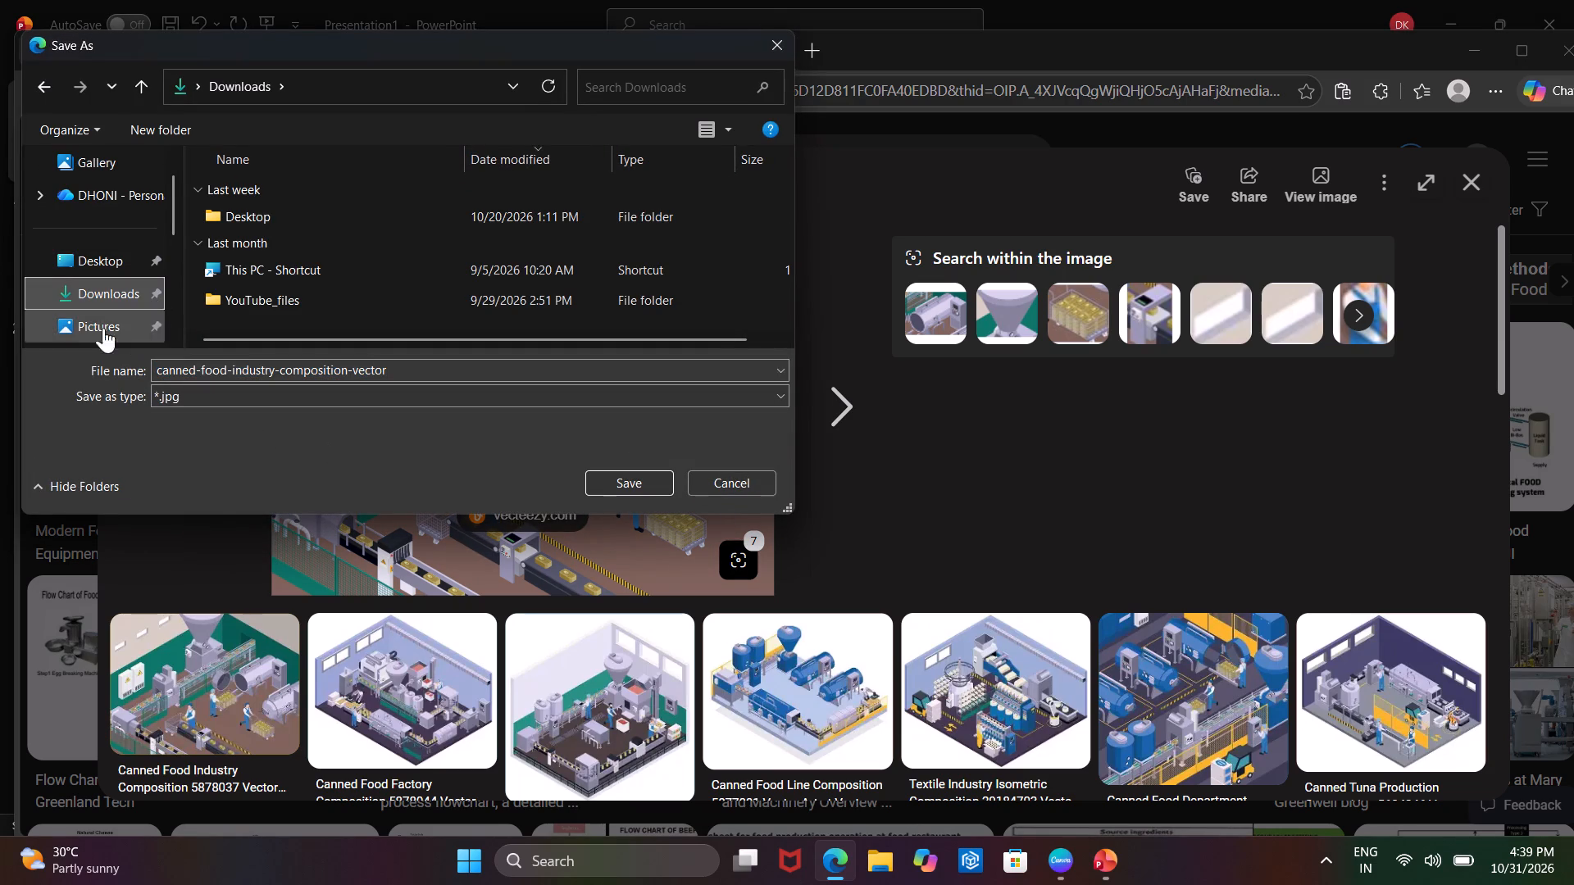
click(411, 368)
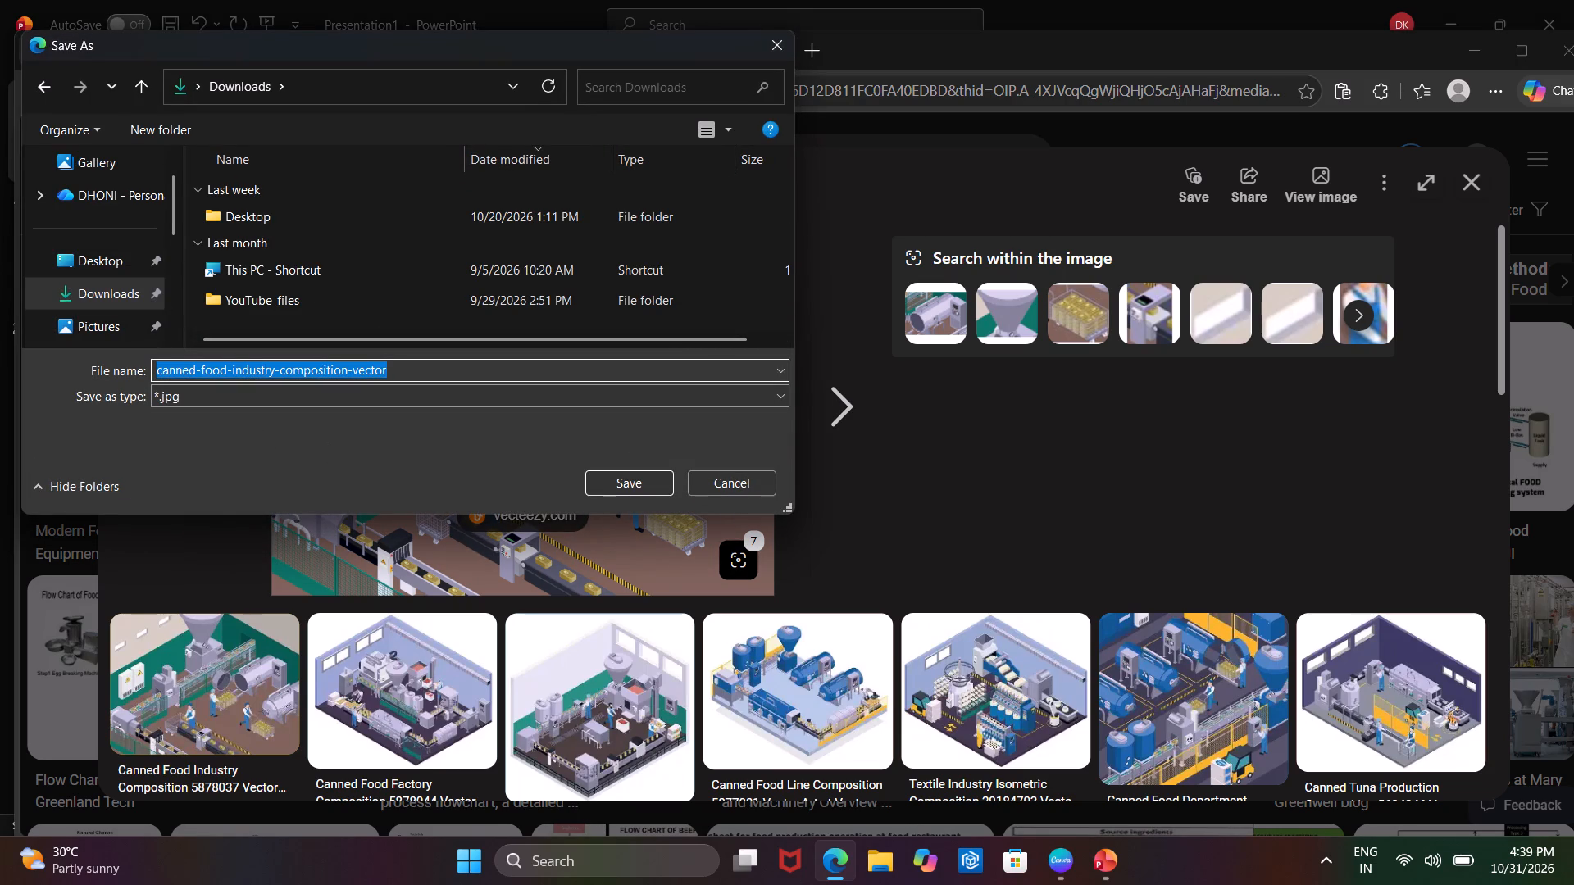
key(BackSpace)
key(1)
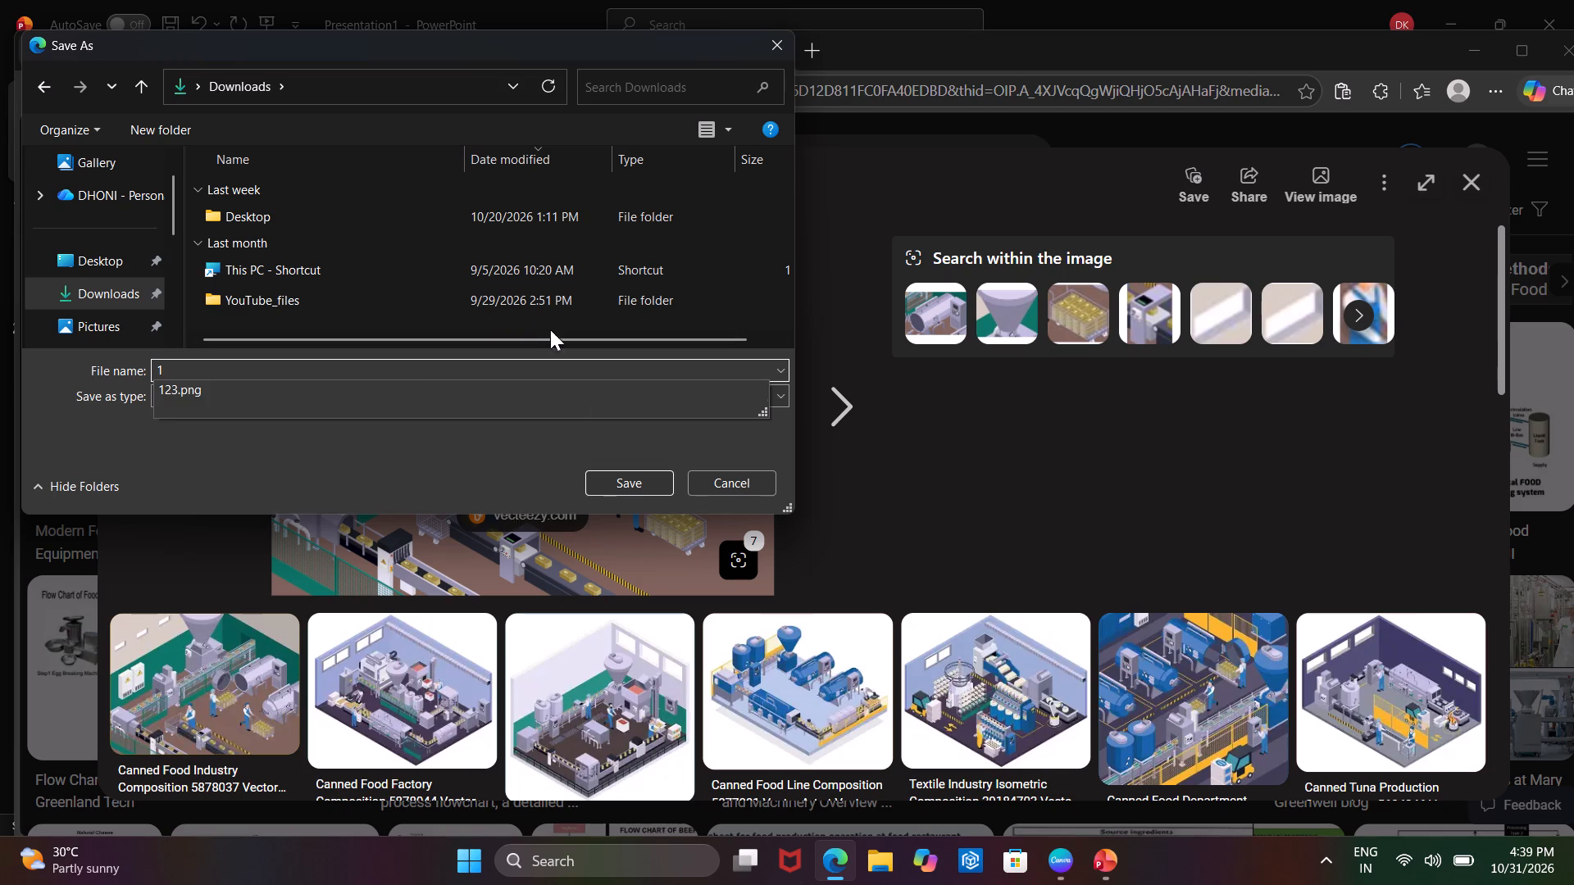
click(641, 485)
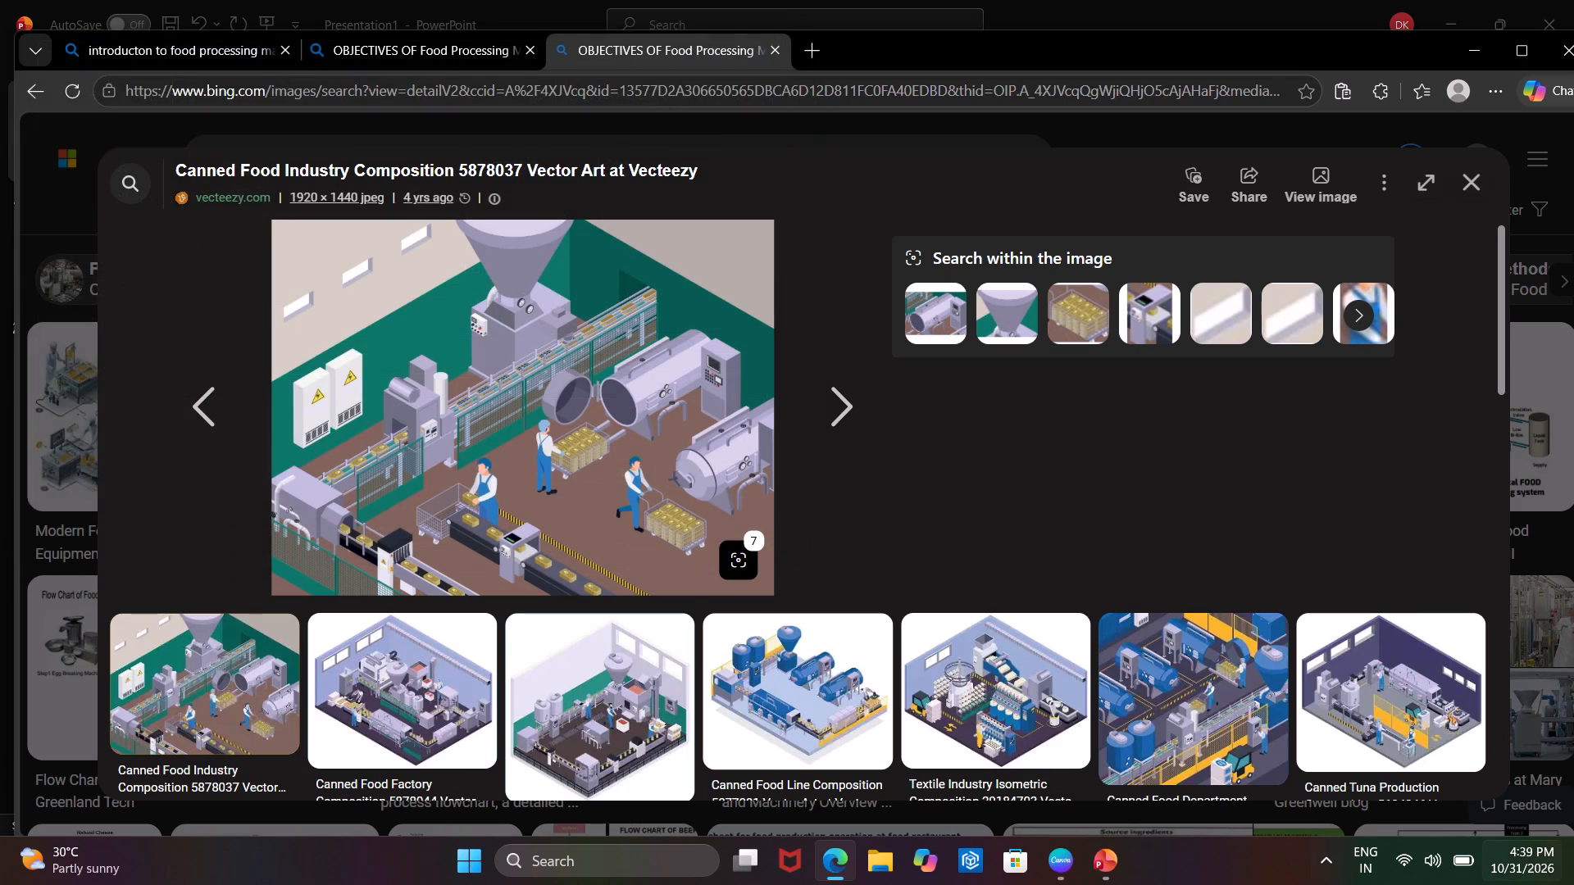
Switch to PowerPoint and insert picture 1 from the Downloads folder into the OBJECTIVES slide.
click(1108, 857)
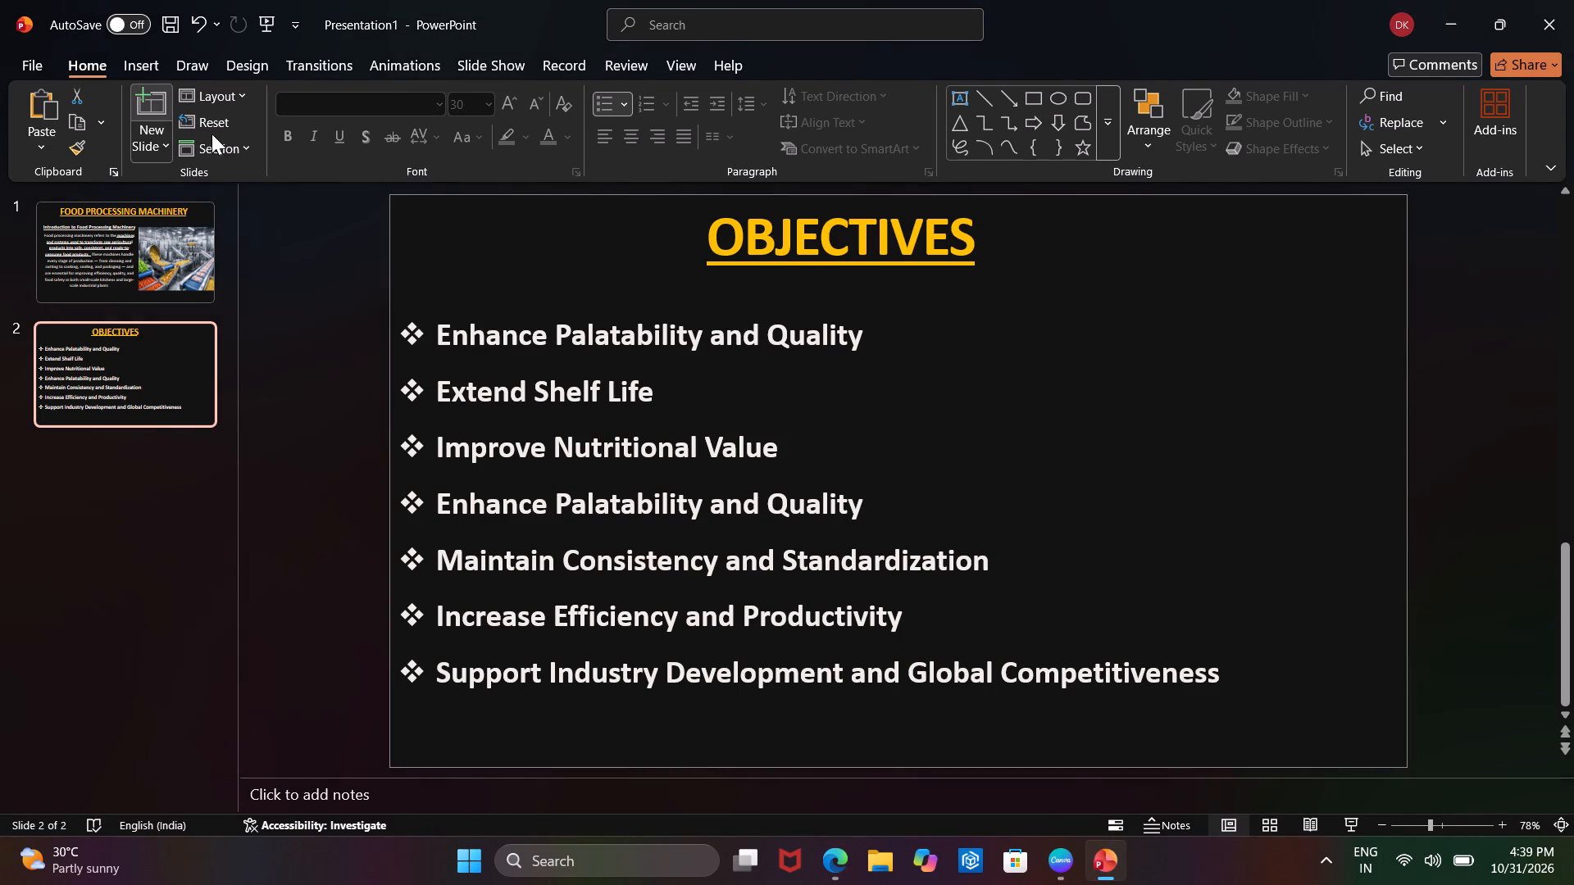
click(149, 61)
click(144, 116)
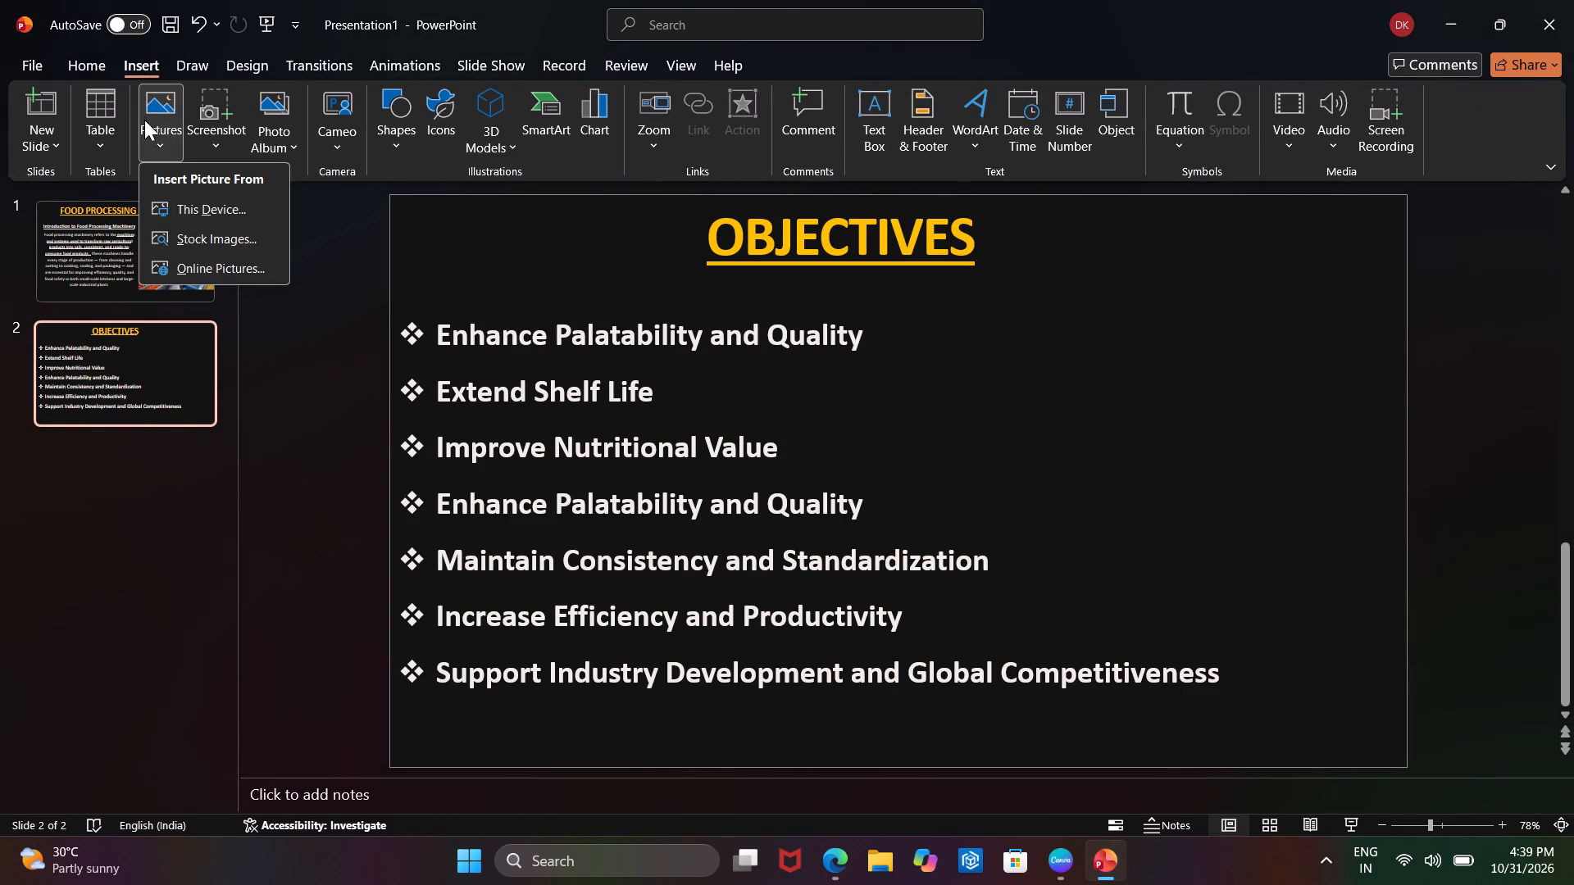
click(159, 206)
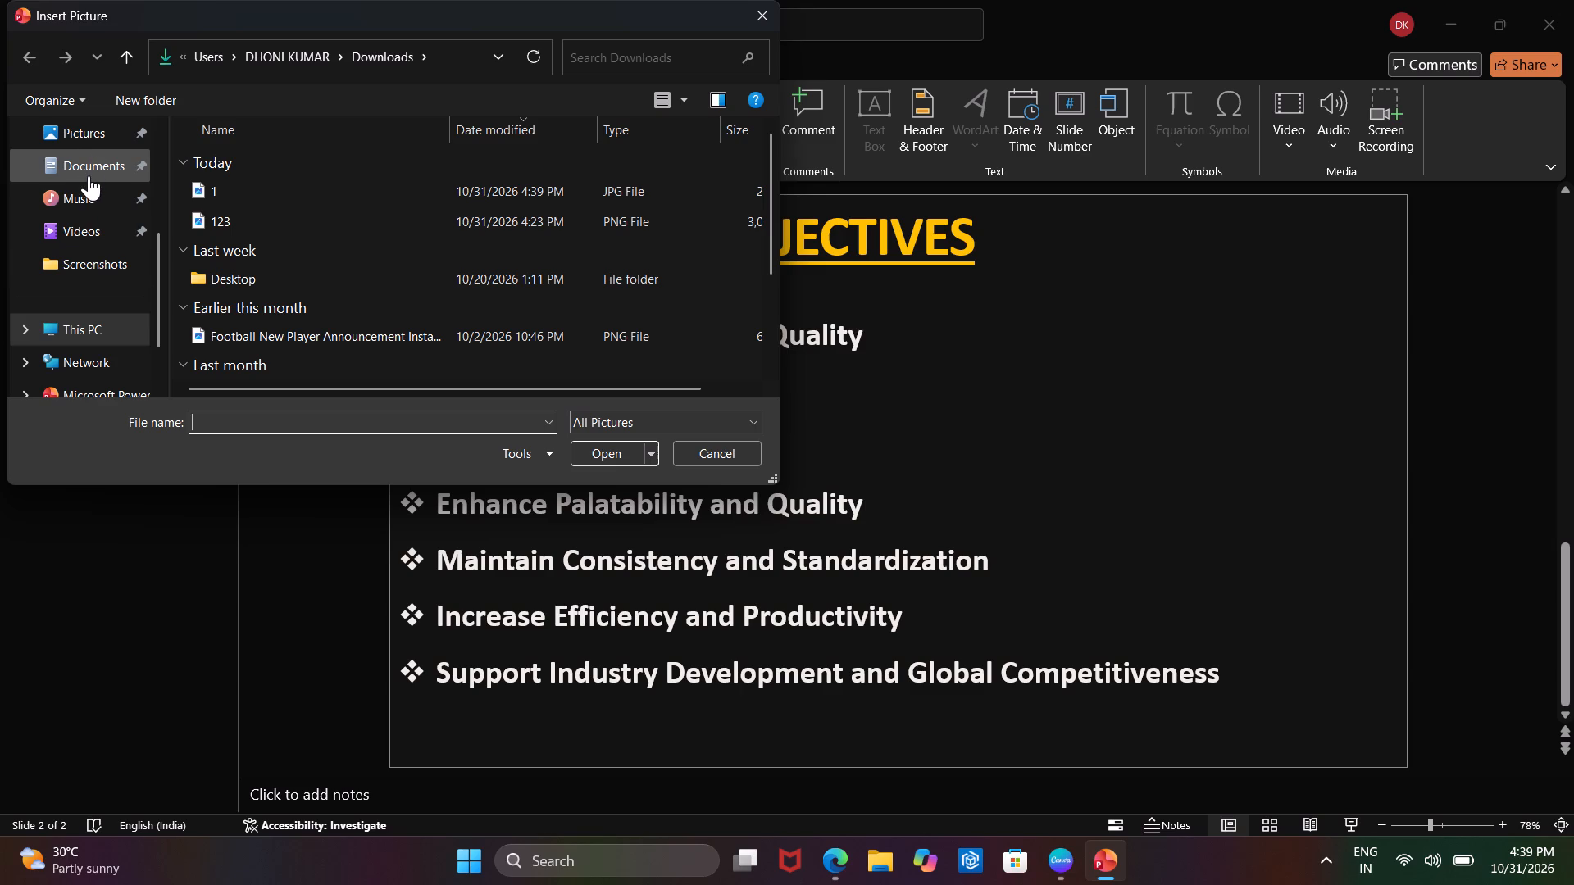
scroll(89, 175, down, 2)
scroll(89, 175, up, 2)
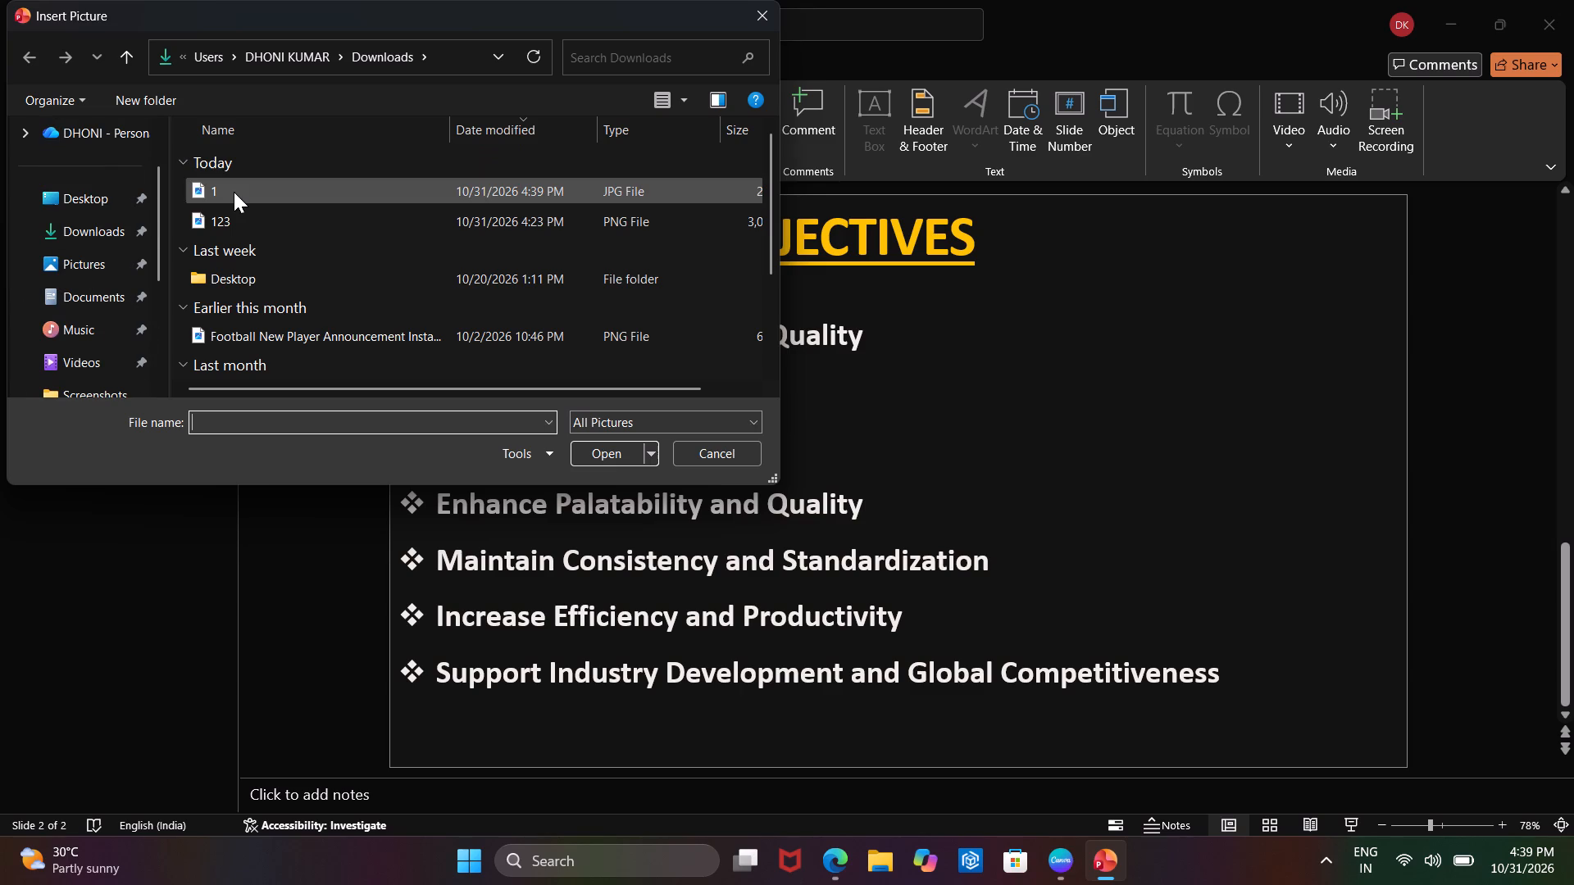
click(234, 192)
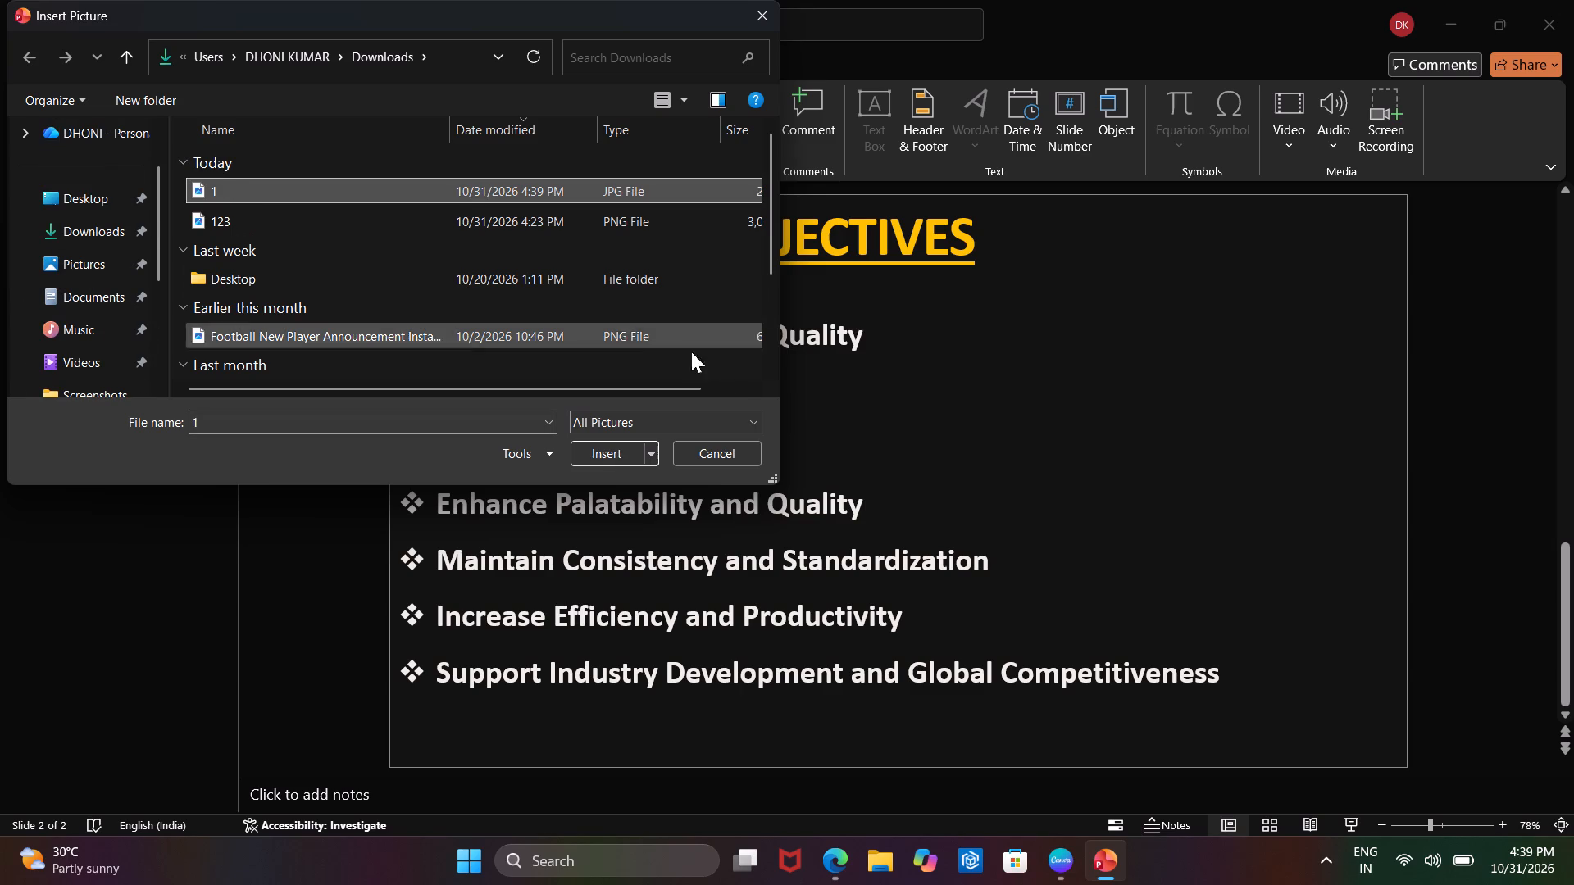
click(618, 449)
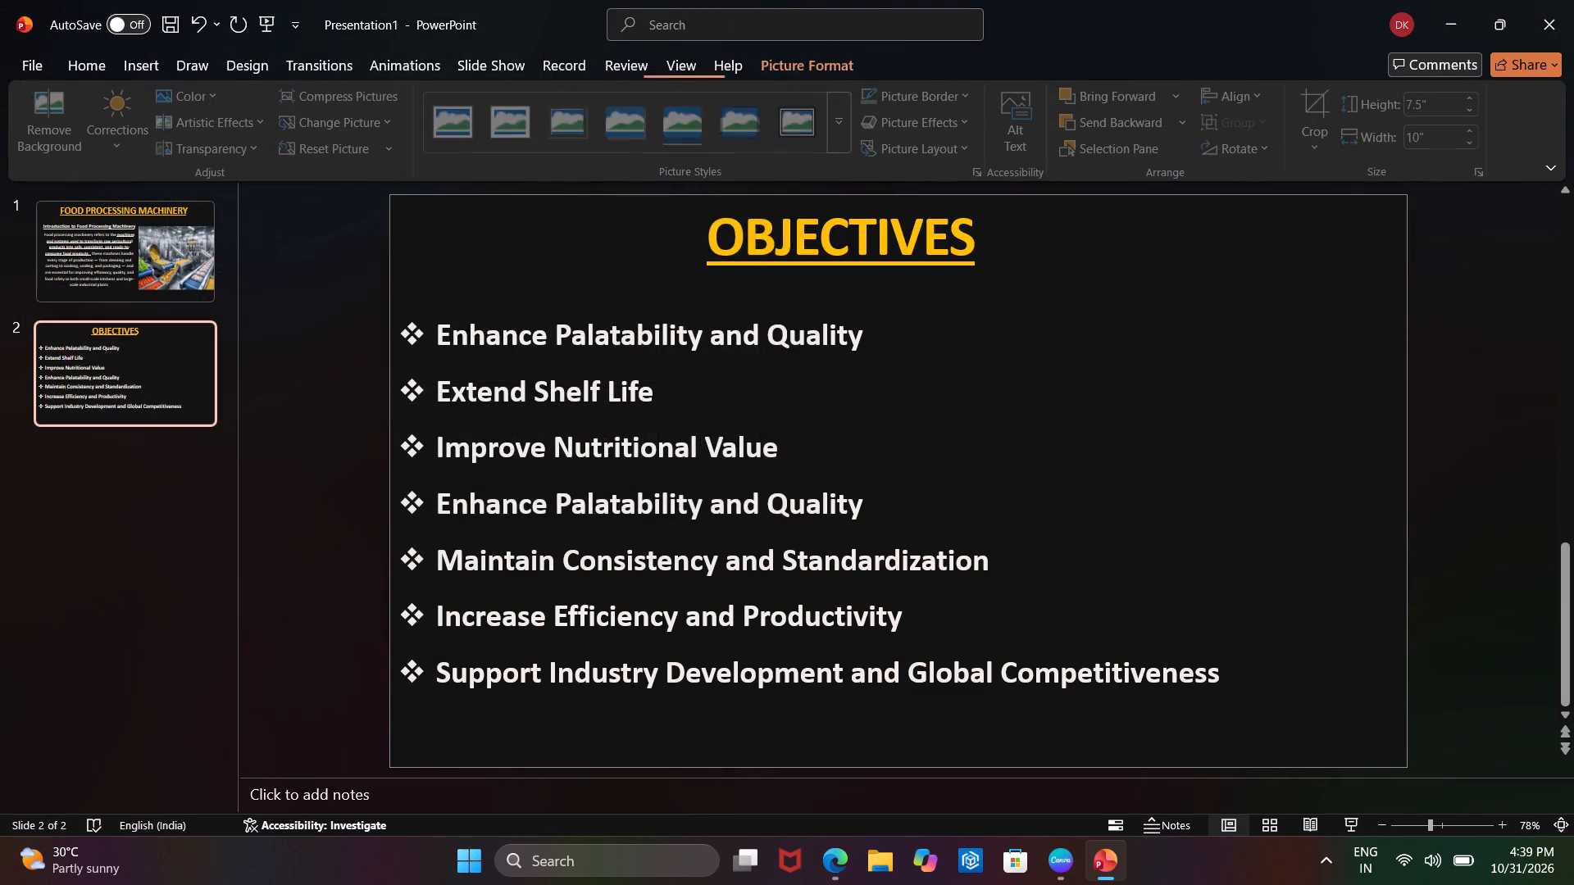
double_click(540, 217)
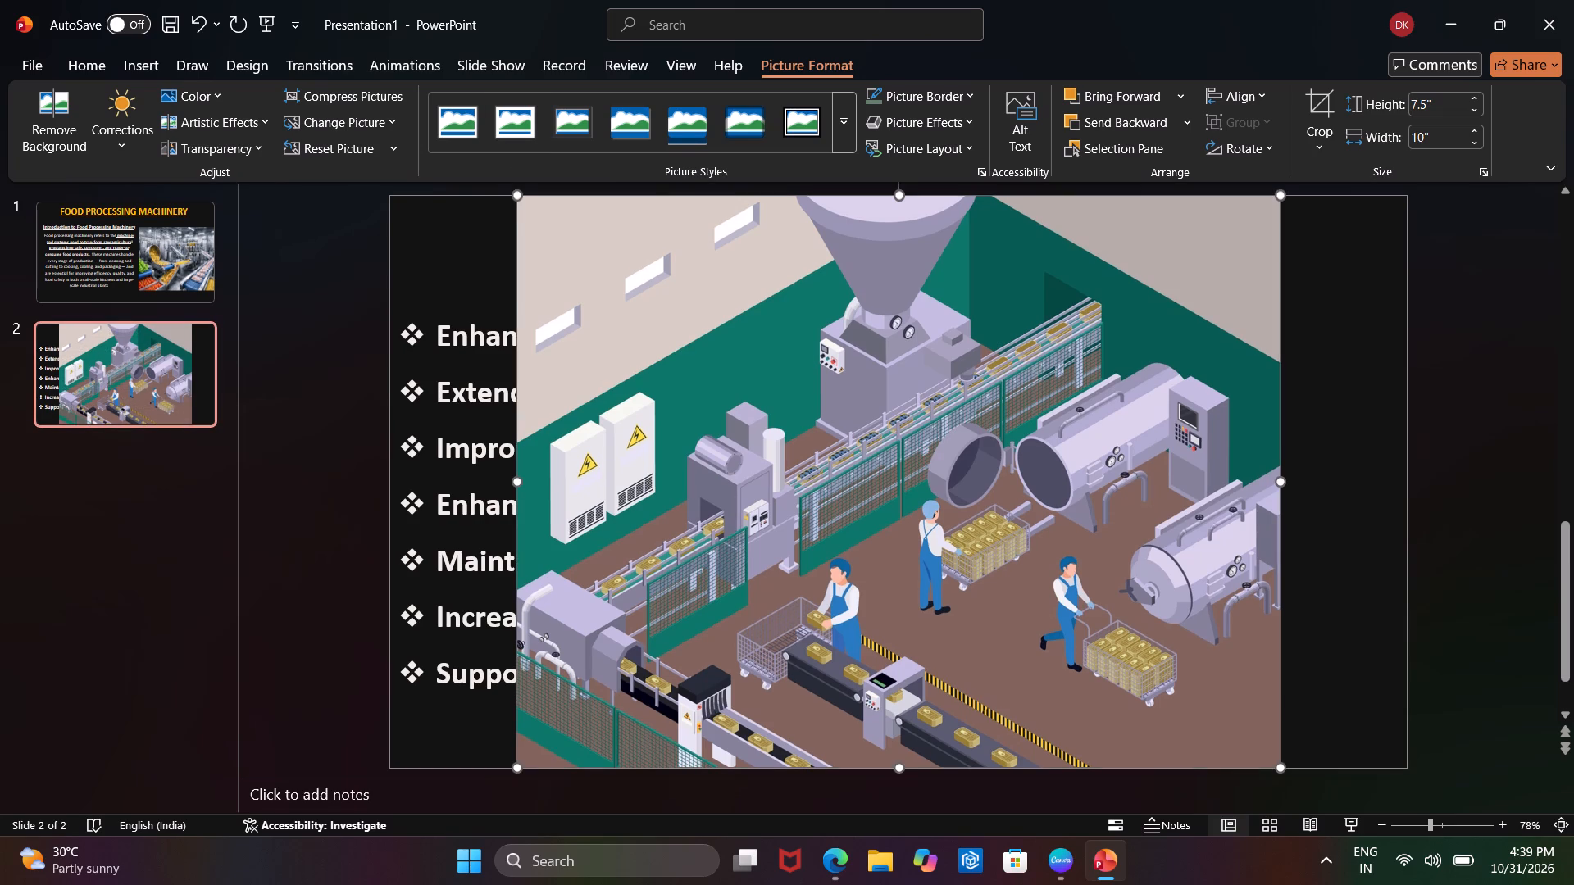
Shrink the inserted picture to about 5.09 by 6.79 inches, mirrored horizontally, and move it over the right part of the slide.
drag(518, 200, 1160, 306)
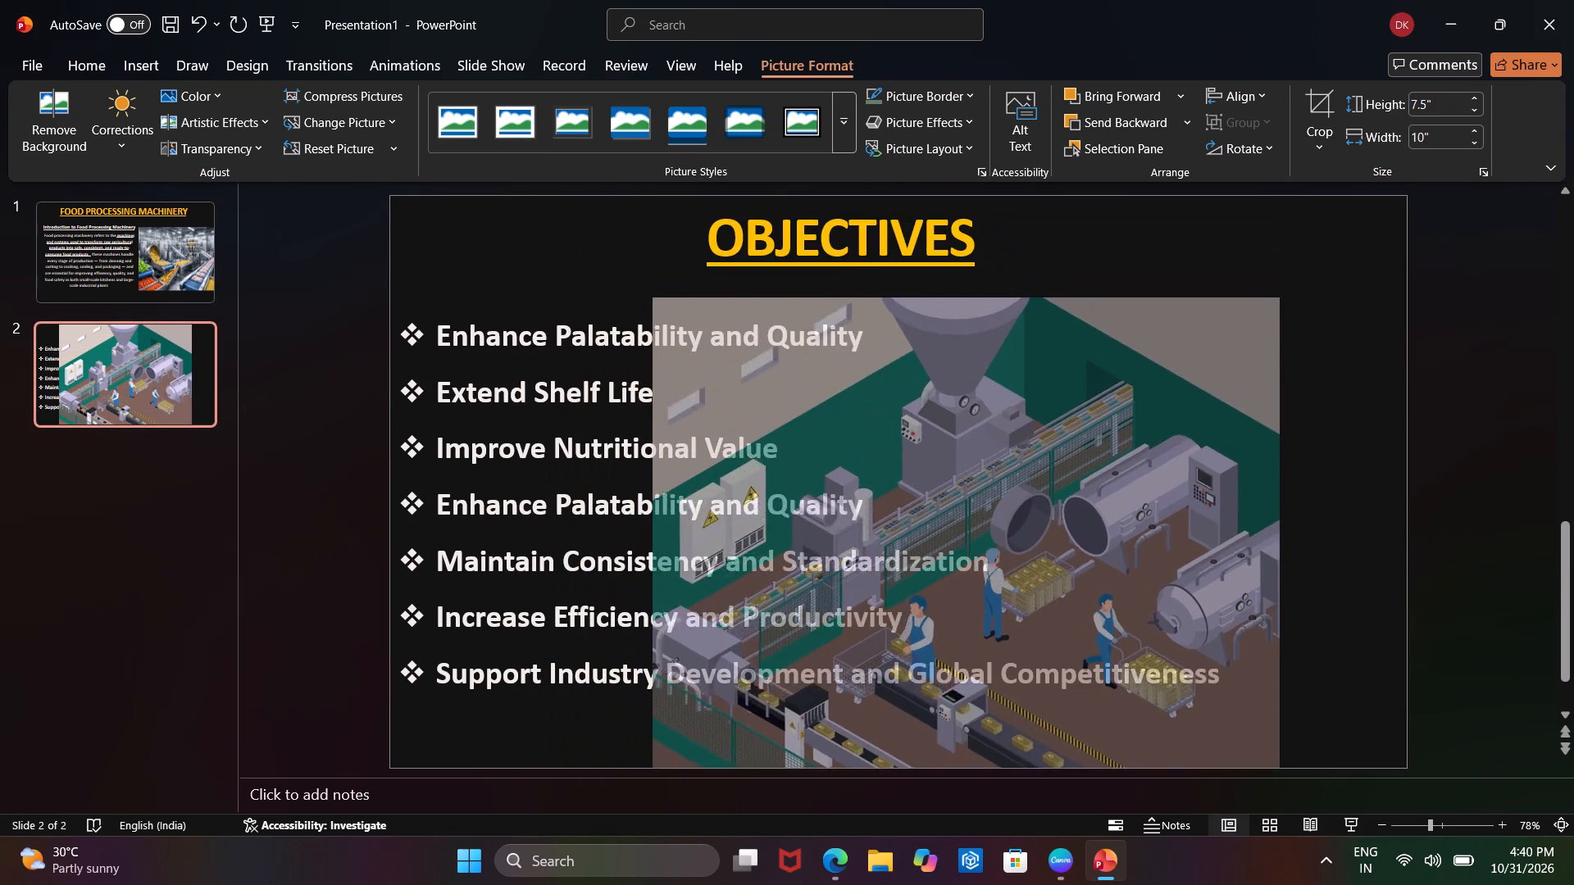
drag(1160, 306, 1350, 321)
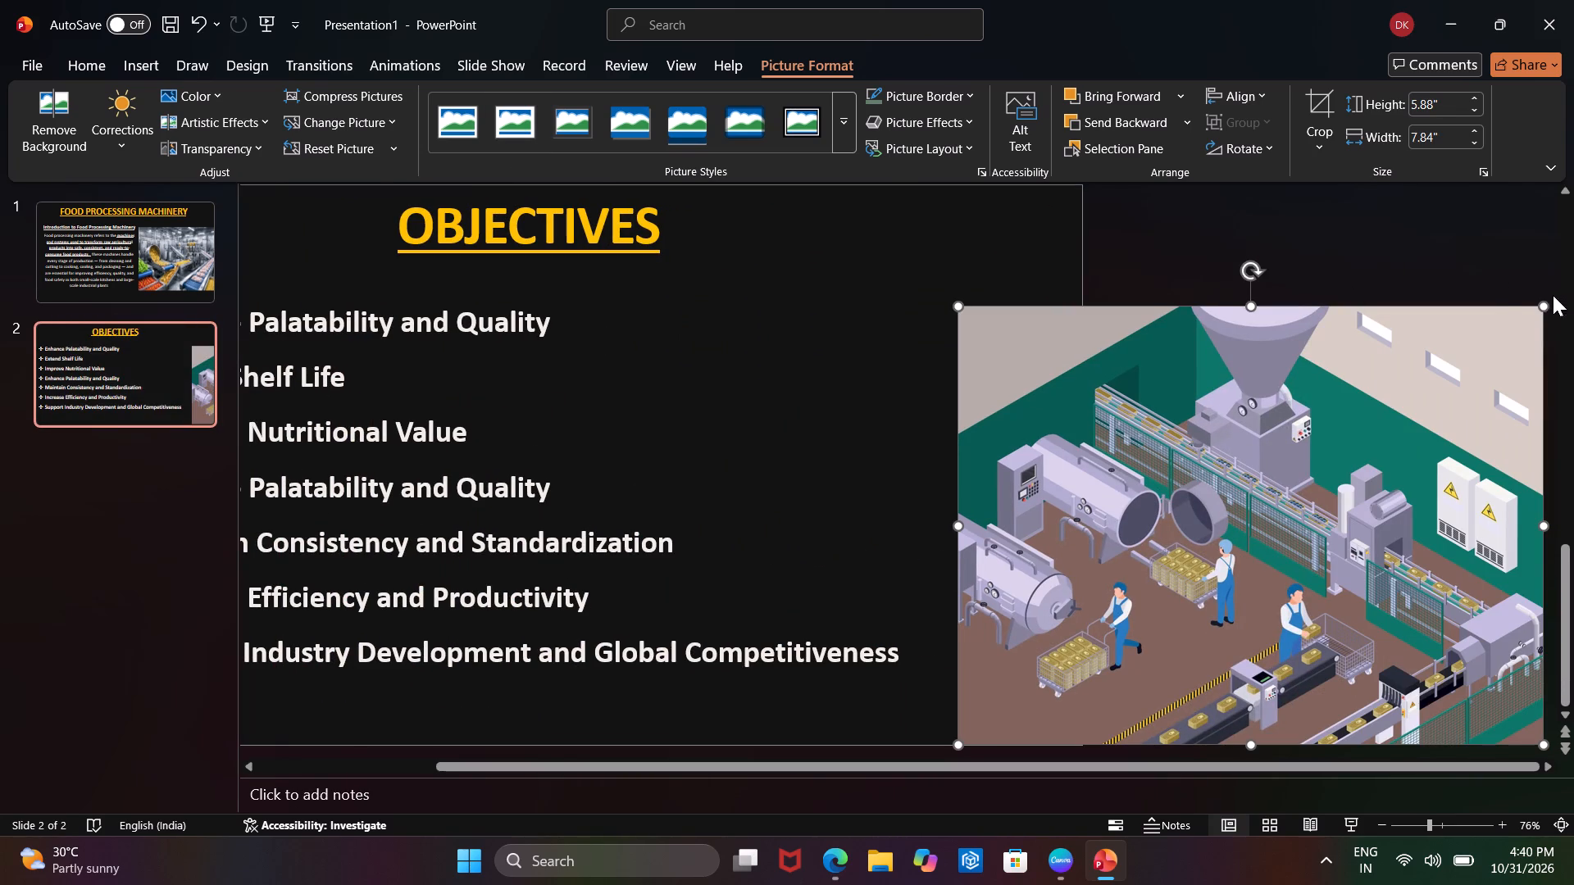
drag(1544, 300, 1349, 365)
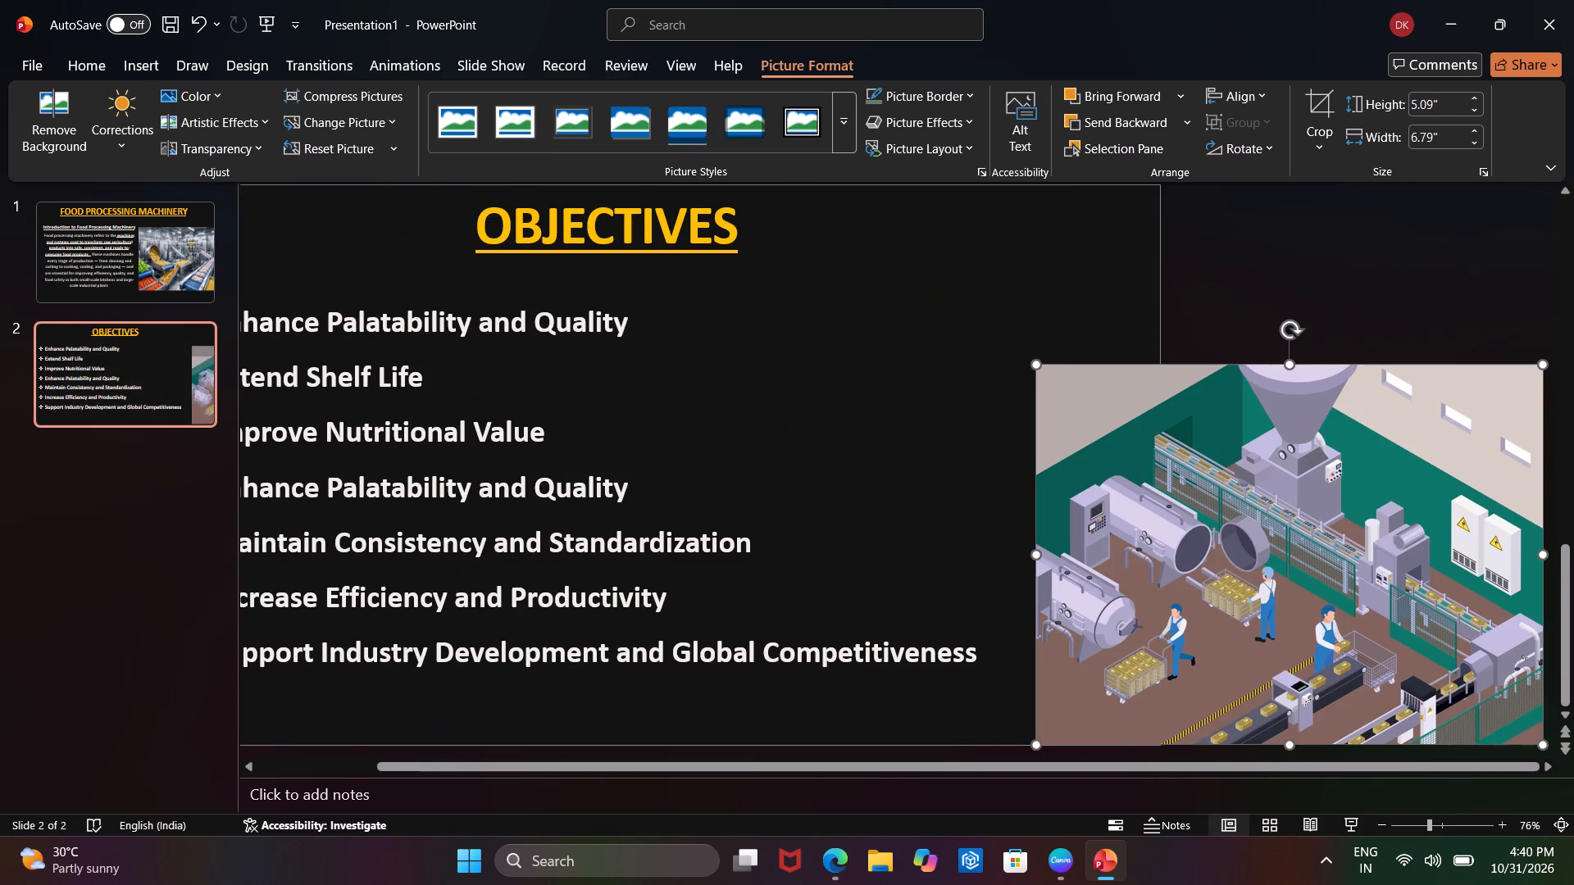
drag(1181, 467, 854, 350)
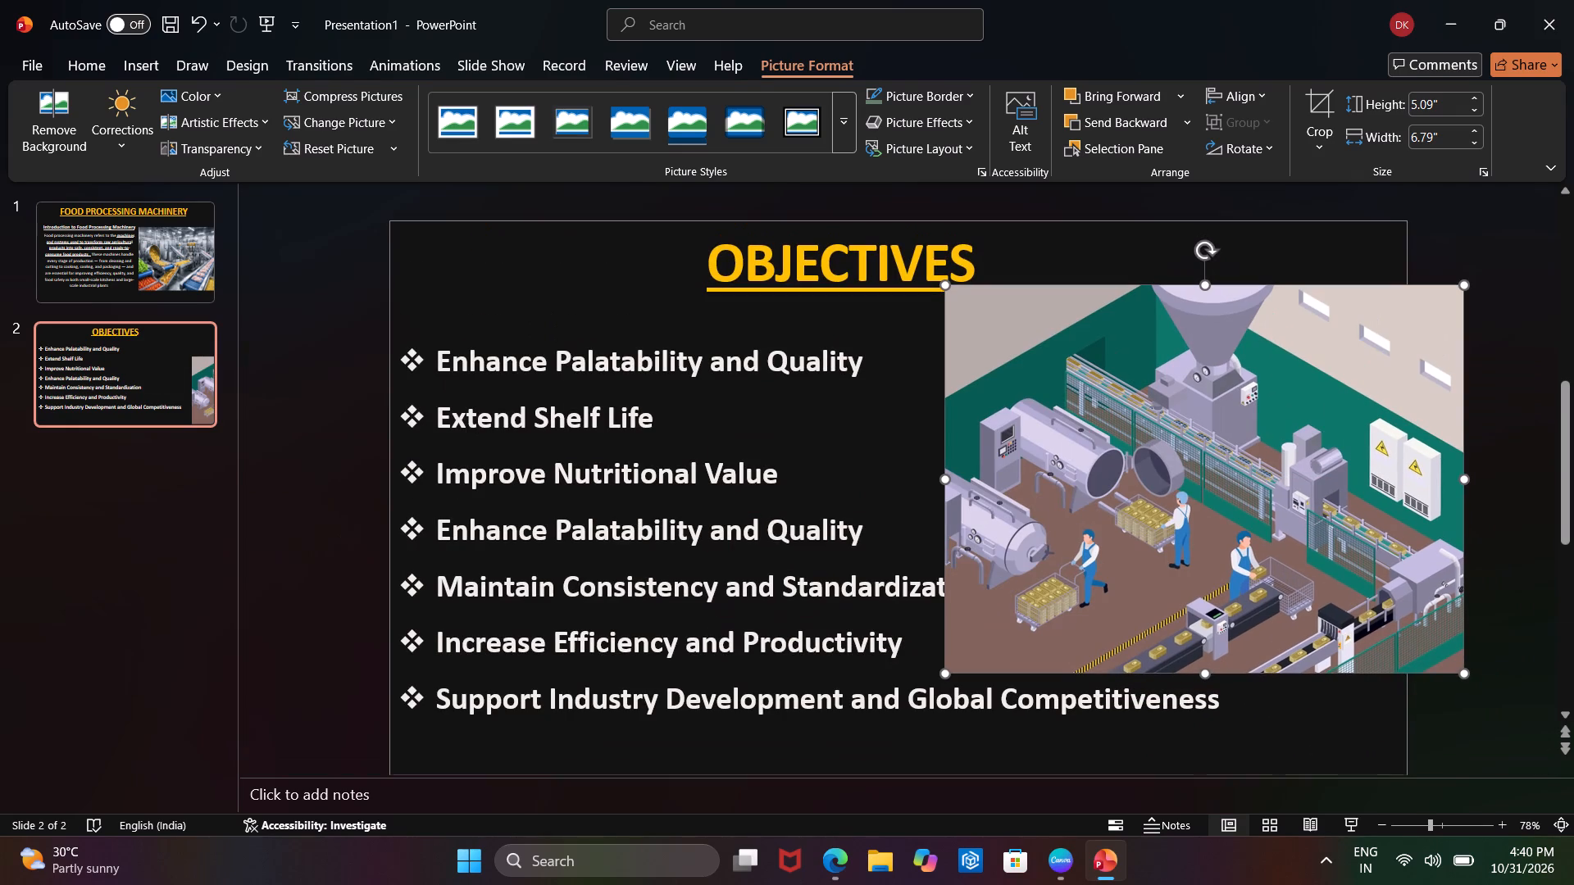
Reduce the picture to about 4.47 by 5.96 inches and align it with the slide's right edge below the heading.
drag(1462, 285, 1294, 317)
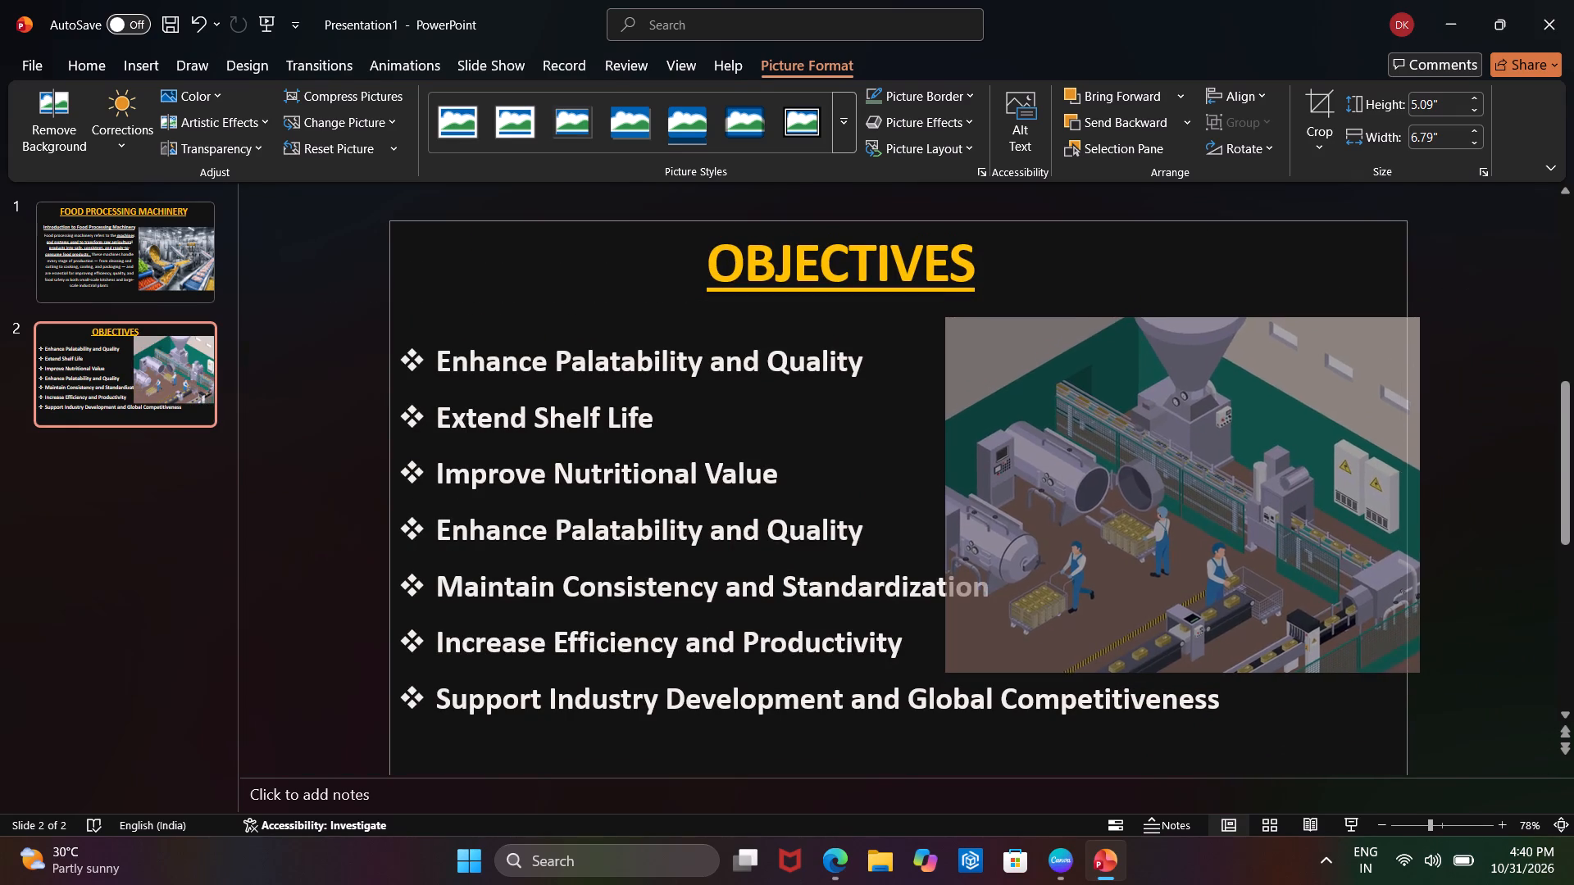
drag(1294, 317, 1158, 330)
drag(1153, 434, 1160, 406)
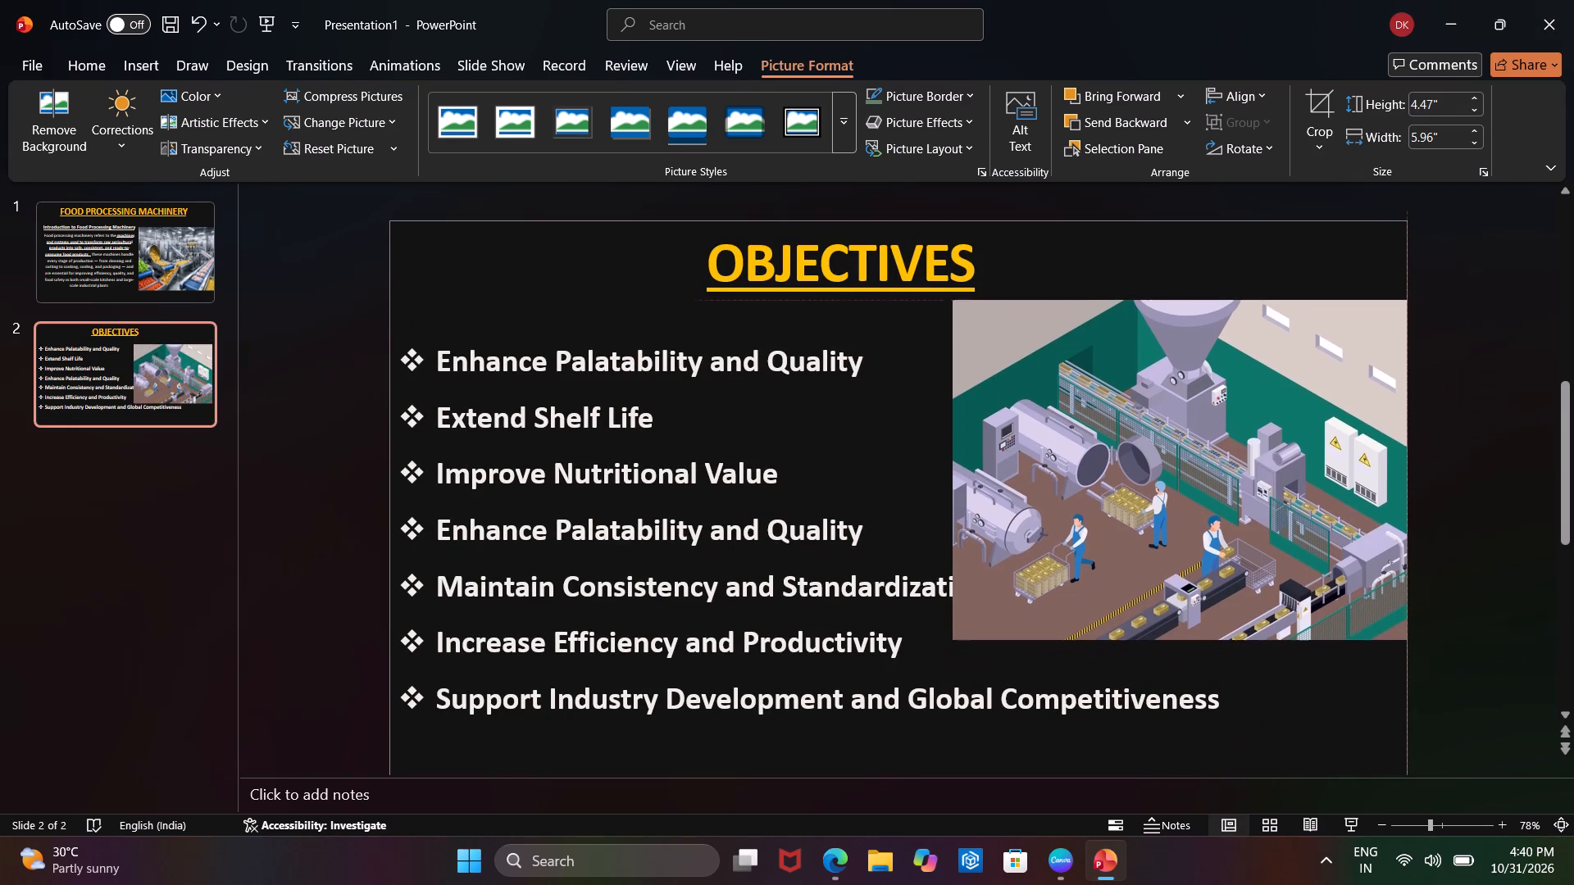
drag(1160, 406, 1152, 422)
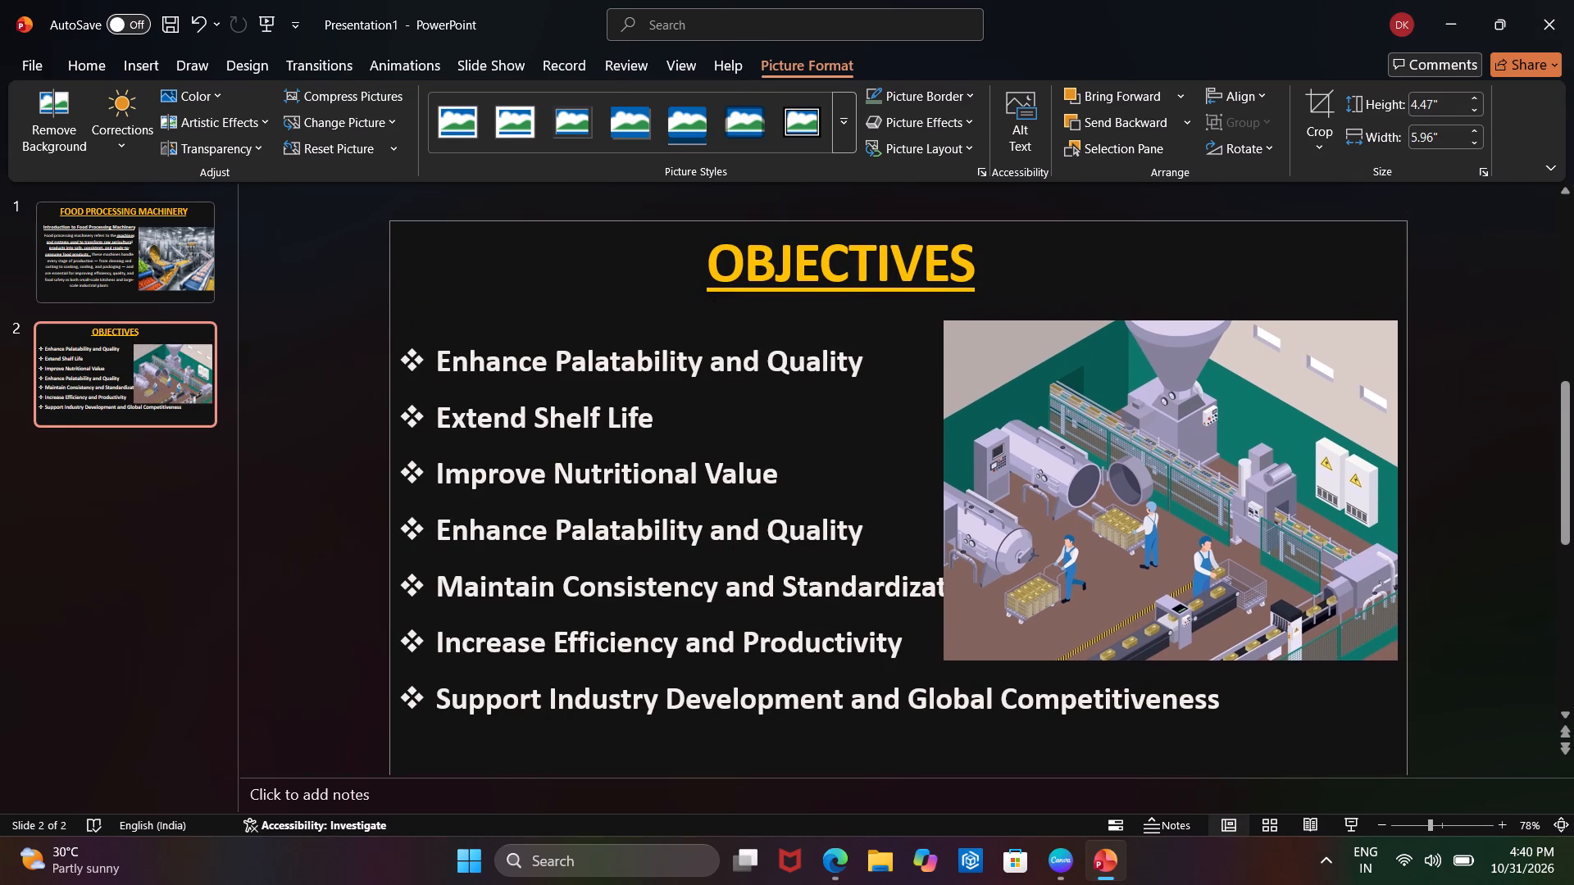
drag(1152, 422, 1164, 427)
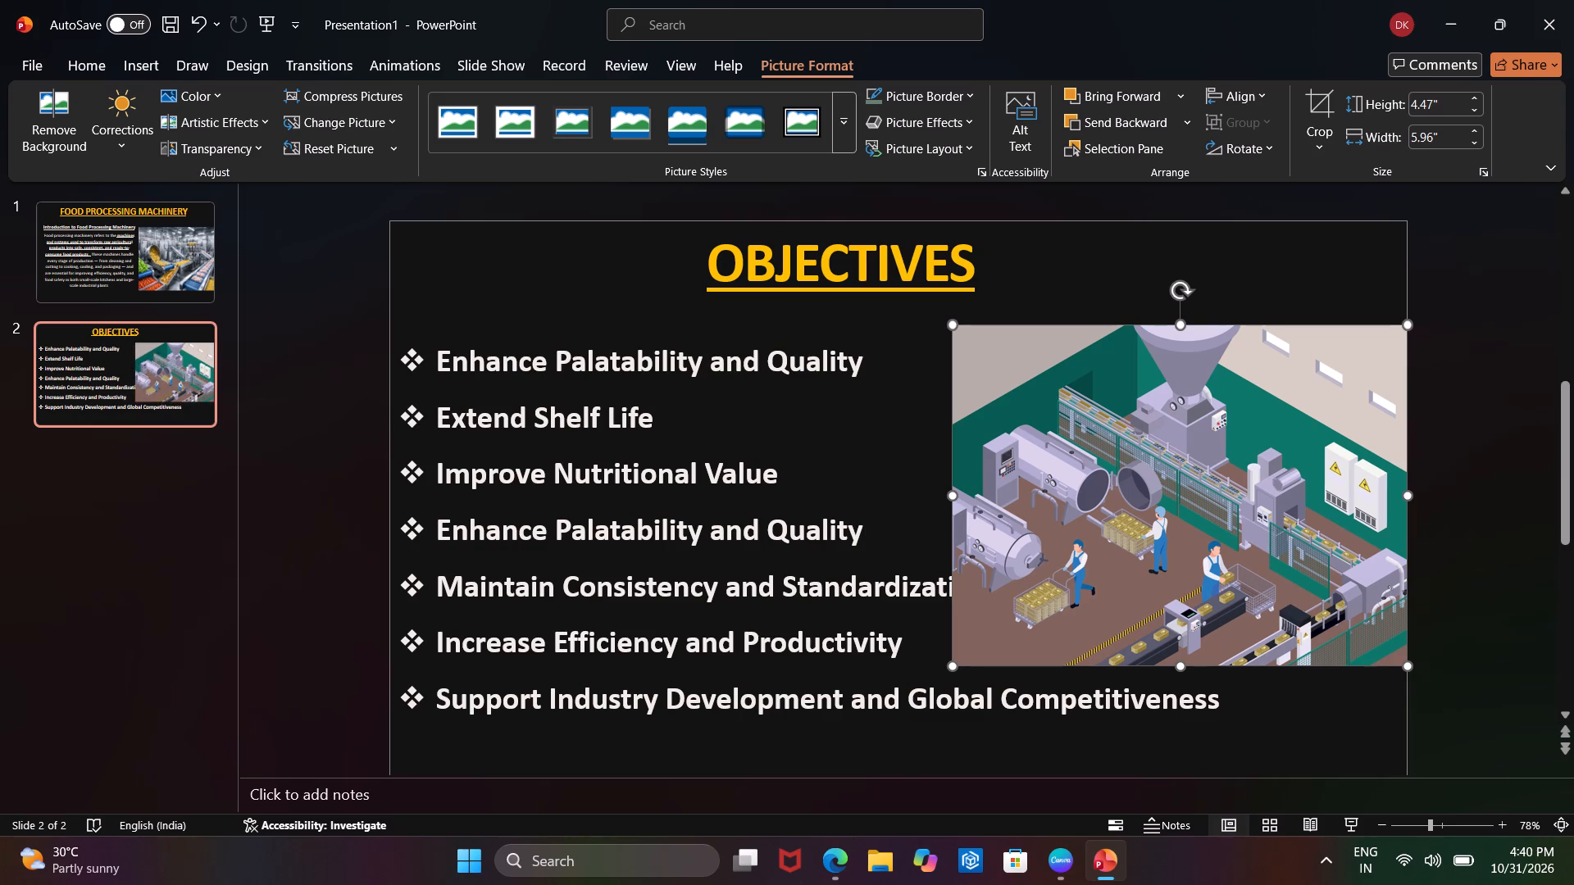
Shrink the picture to about 4.04 by 5.38 inches to clear the Standardization bullet, and stretch its top edge up towards the heading.
drag(956, 326, 1042, 342)
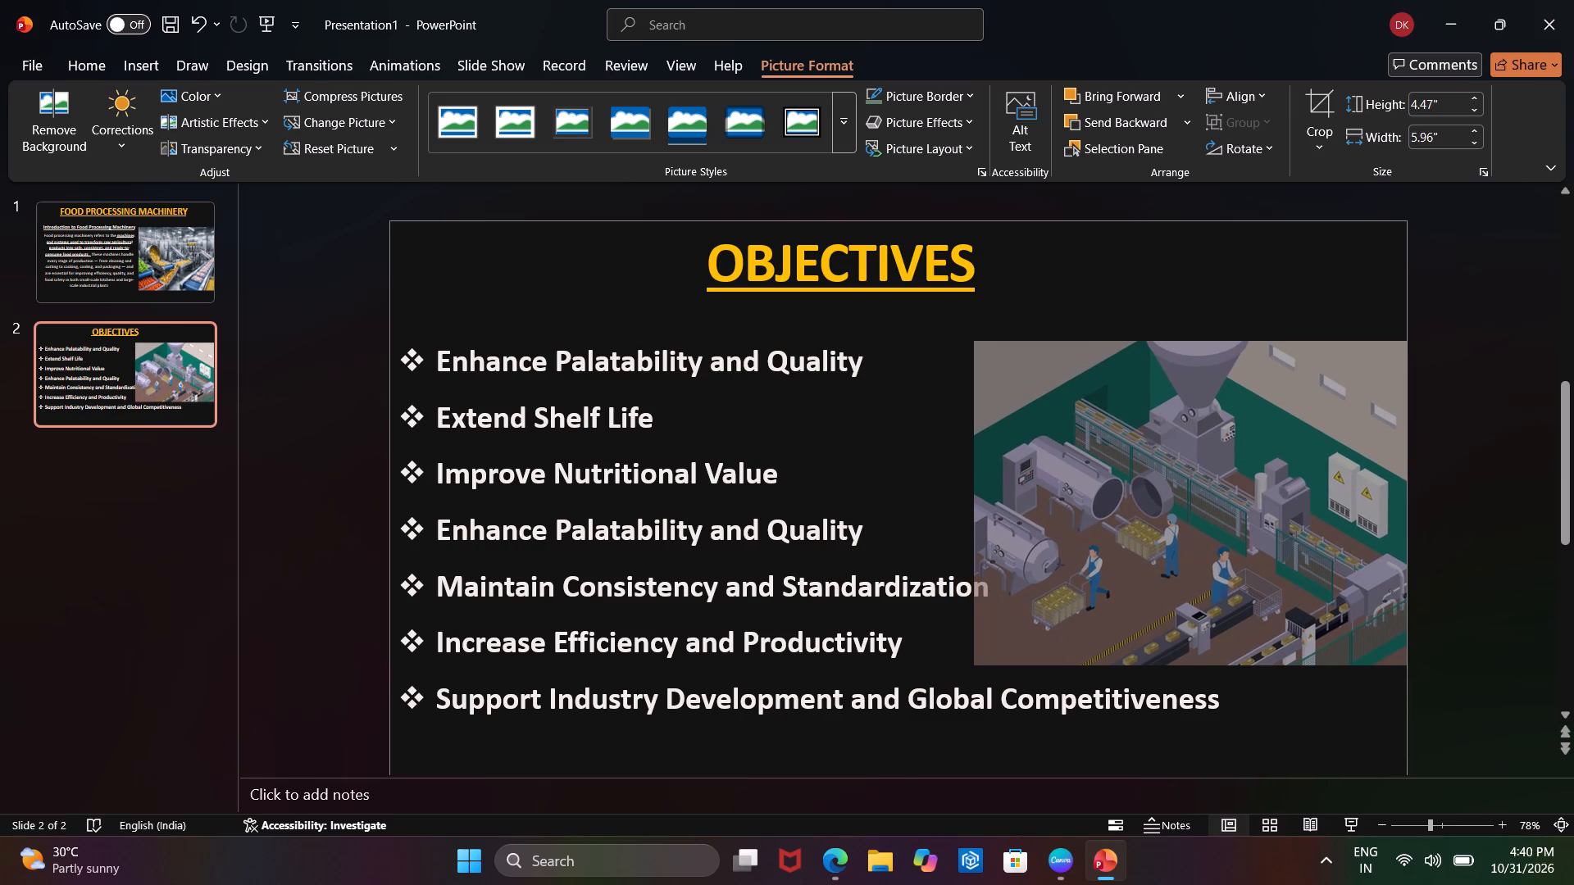
drag(1042, 342, 1121, 358)
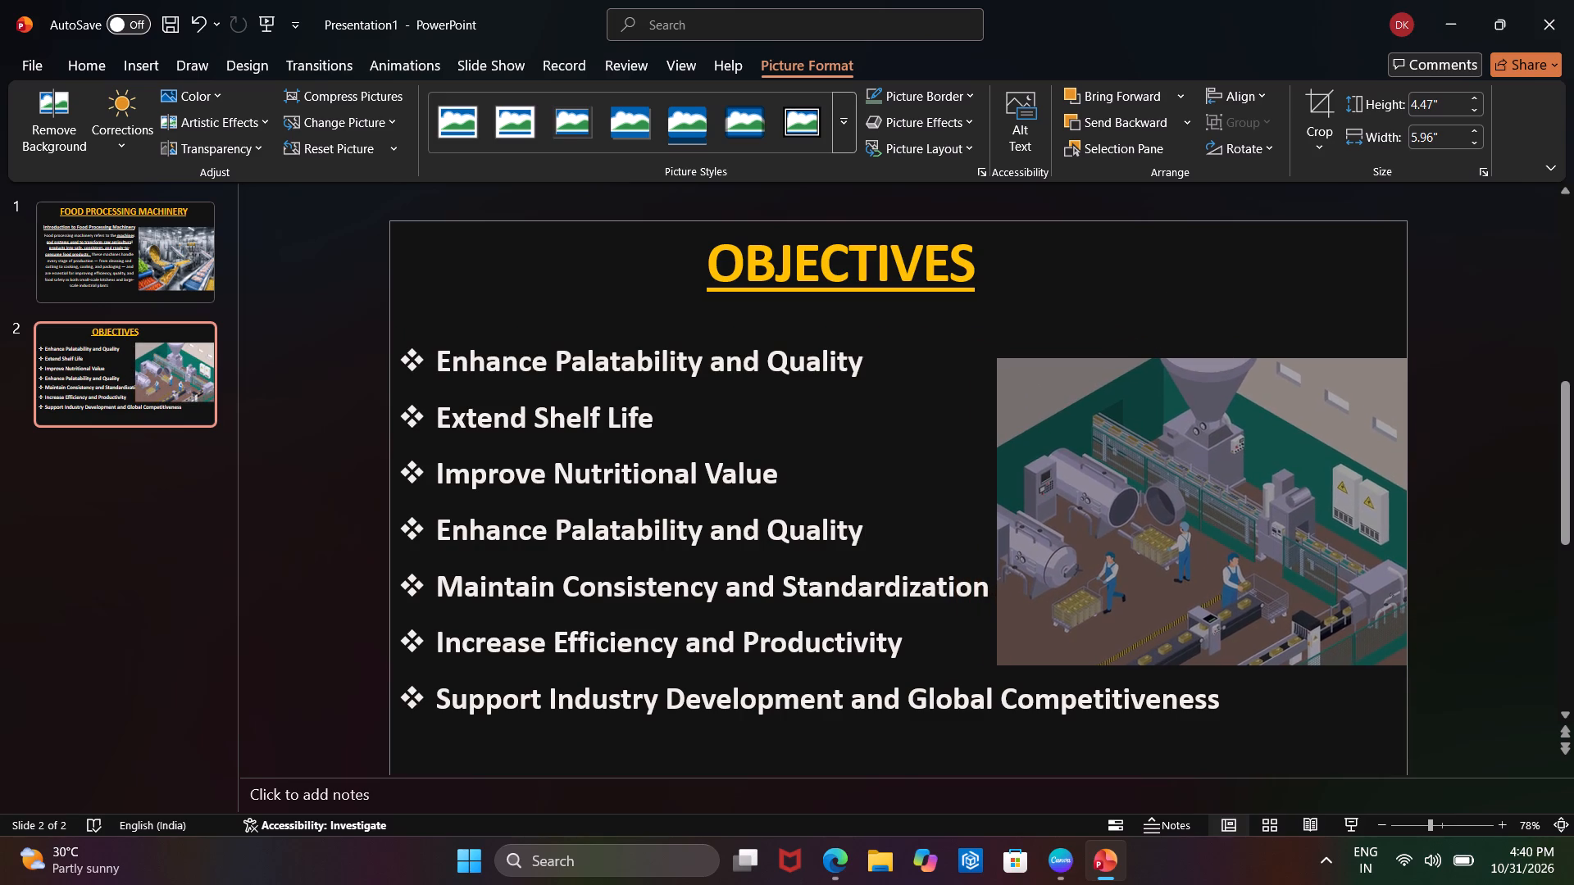
drag(1121, 358, 1126, 359)
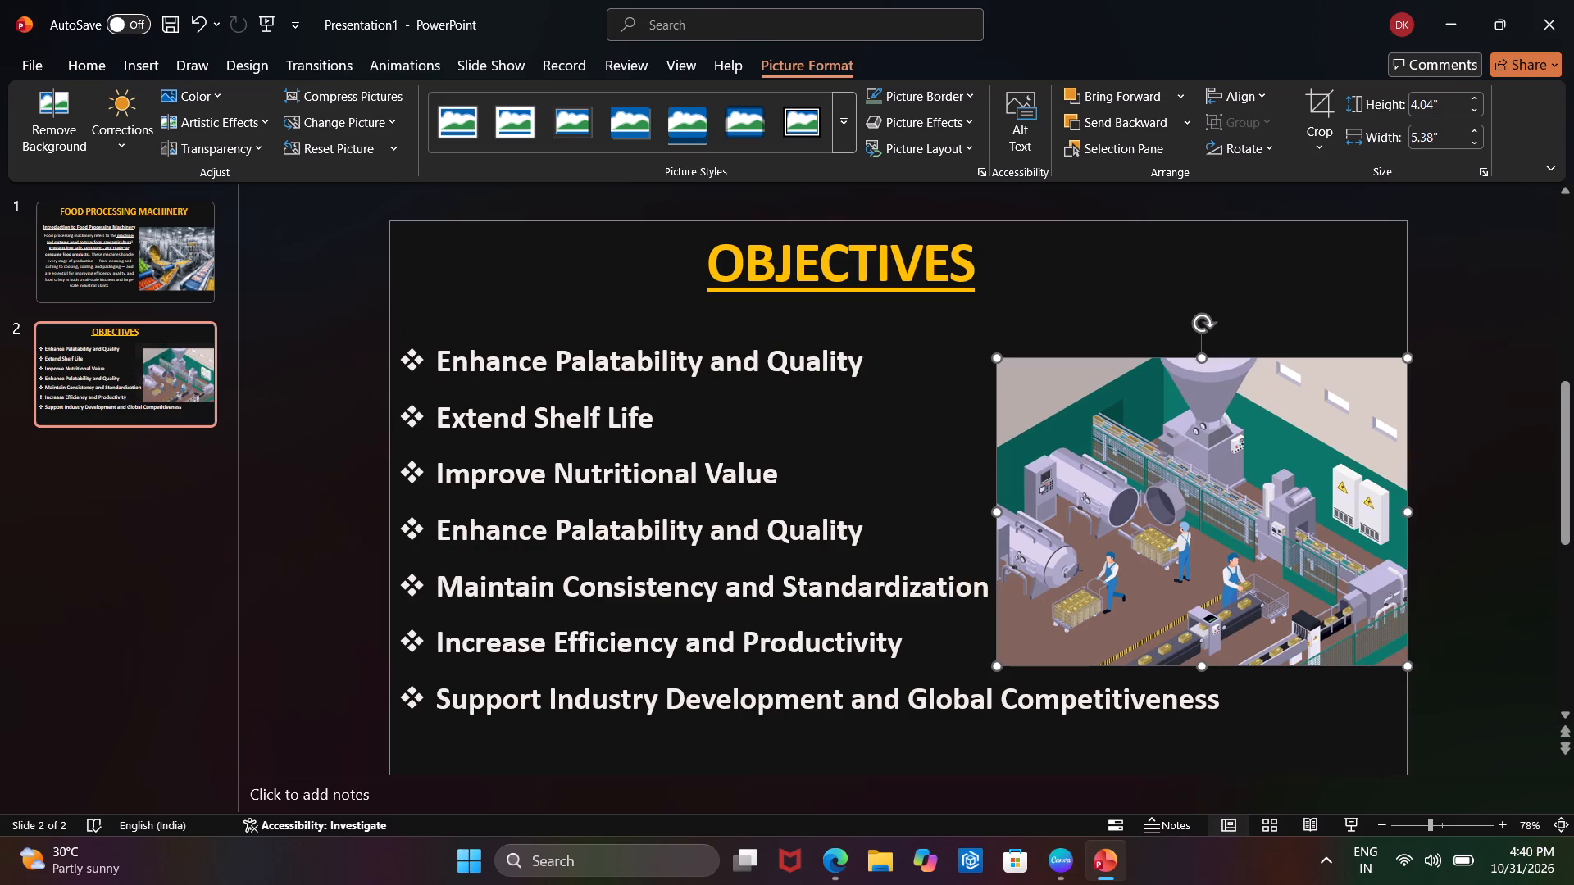
drag(1202, 361, 1204, 297)
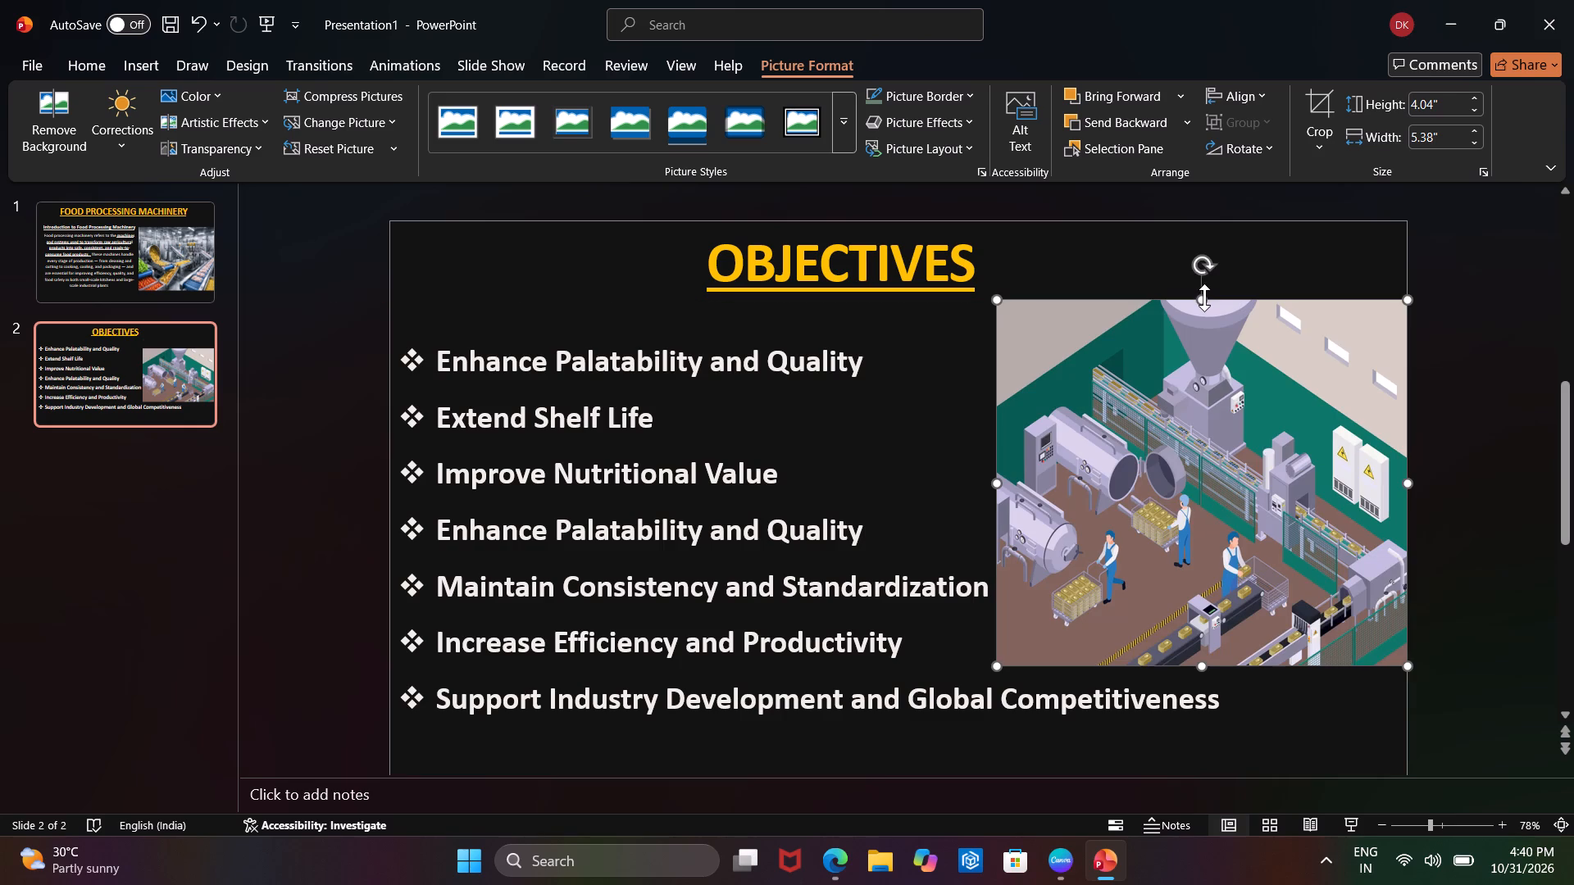
click(971, 457)
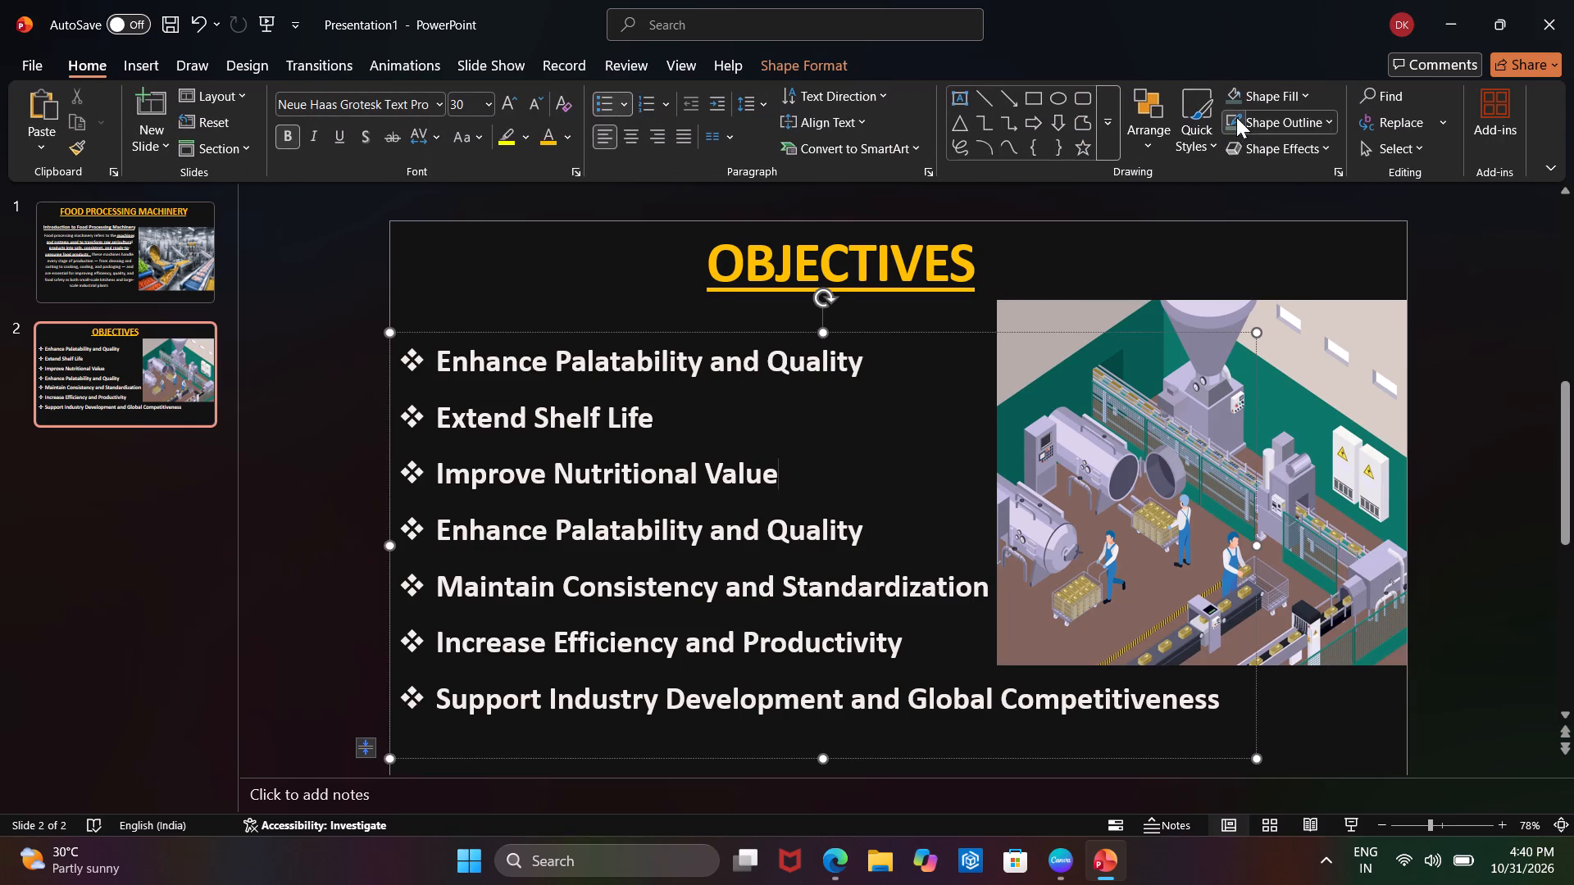
click(1482, 338)
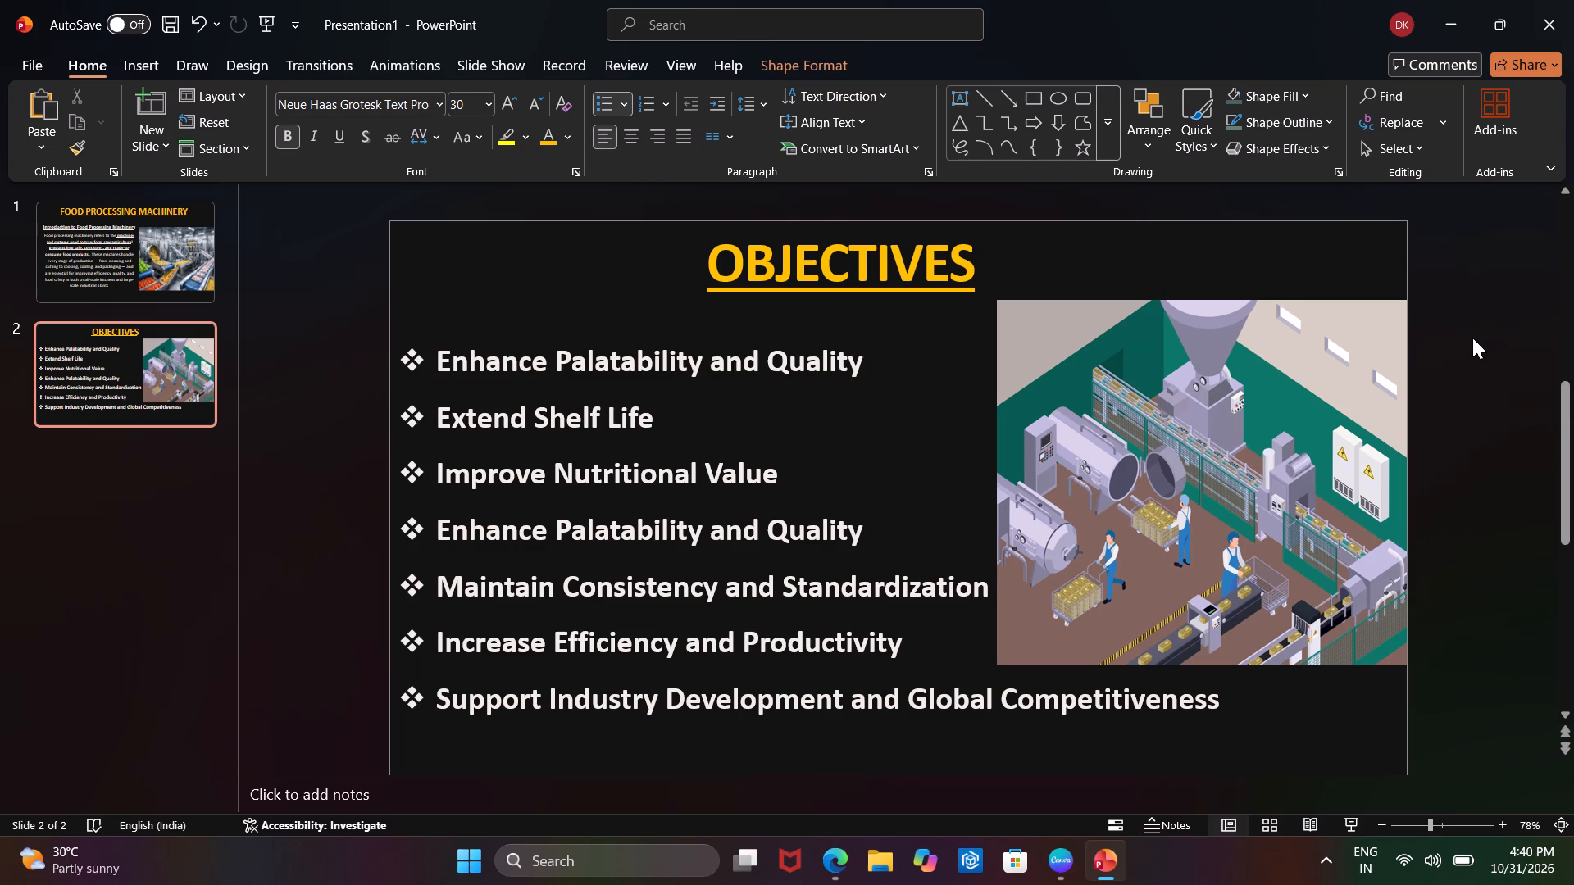
Add a new slide with the Content layout after the OBJECTIVES slide.
click(74, 244)
click(57, 346)
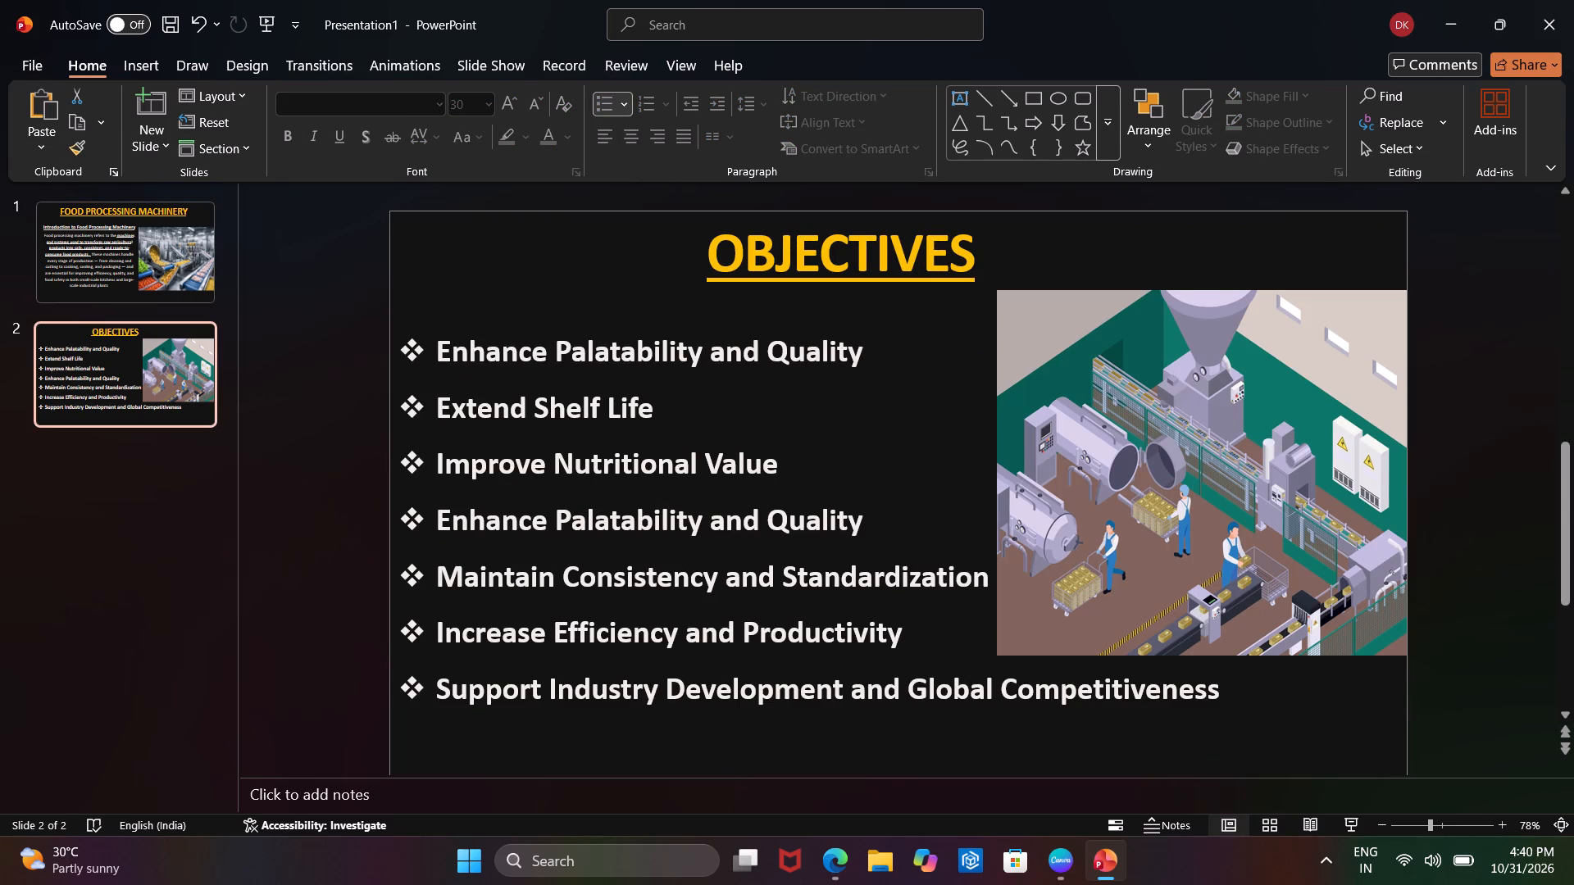
click(155, 138)
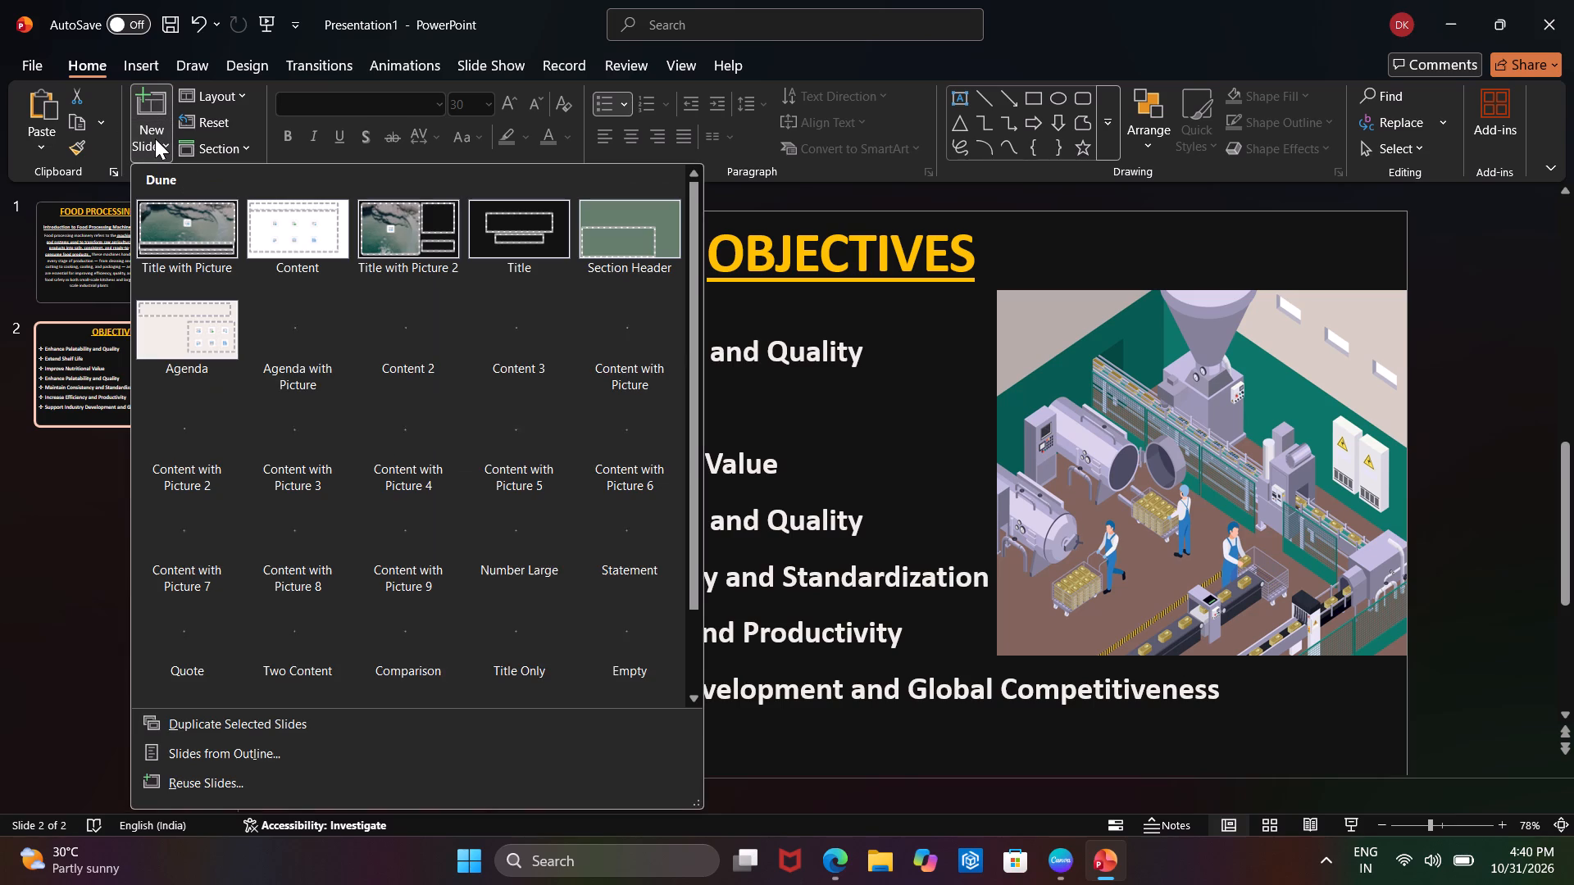
click(63, 482)
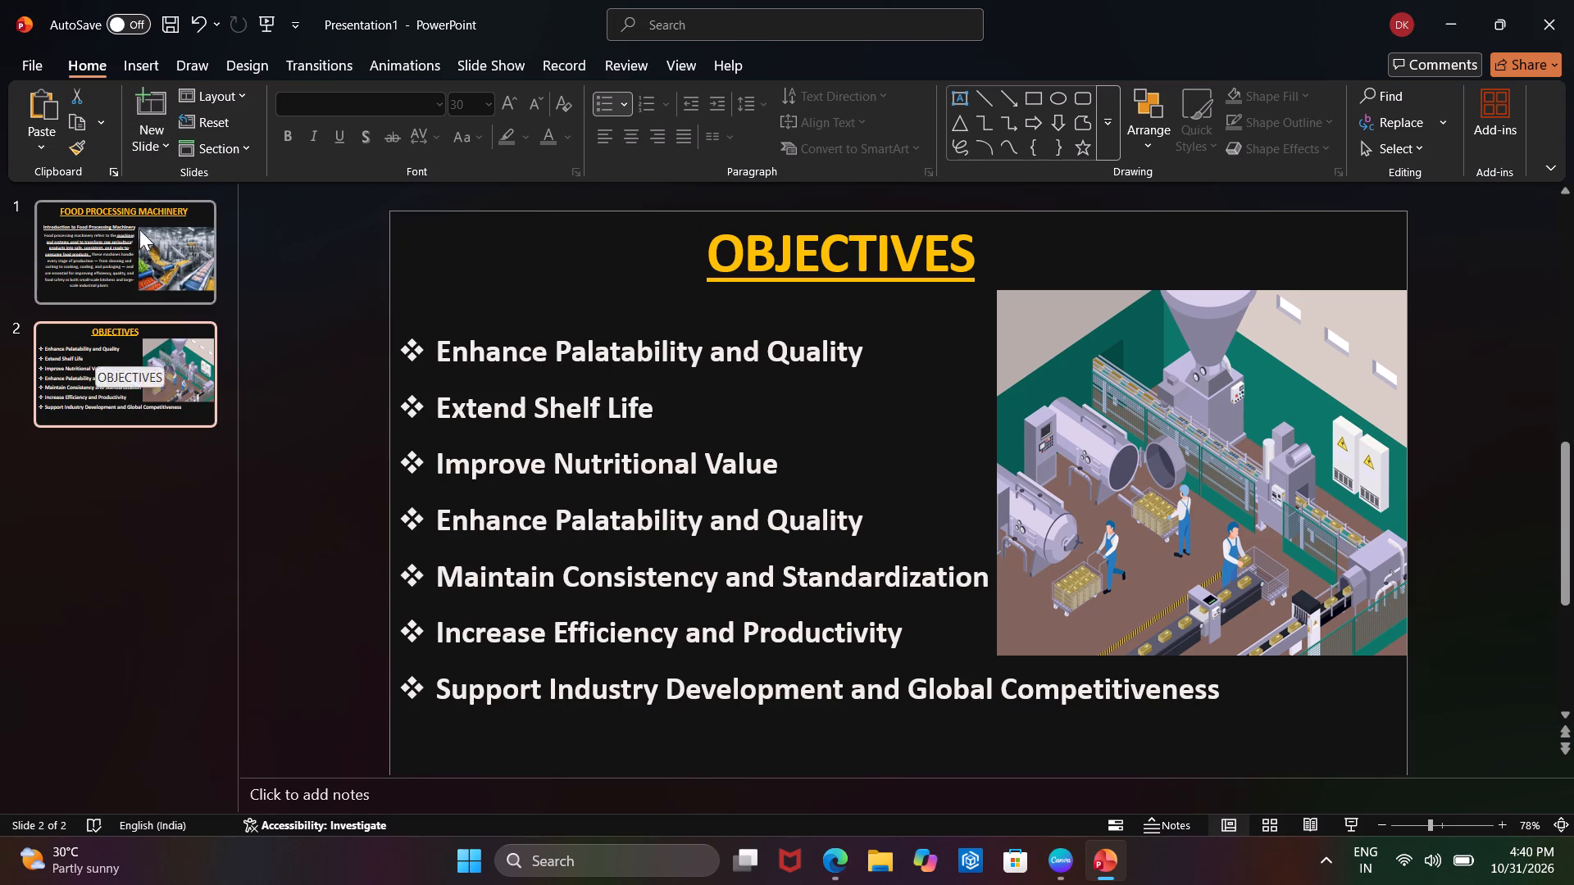
click(162, 145)
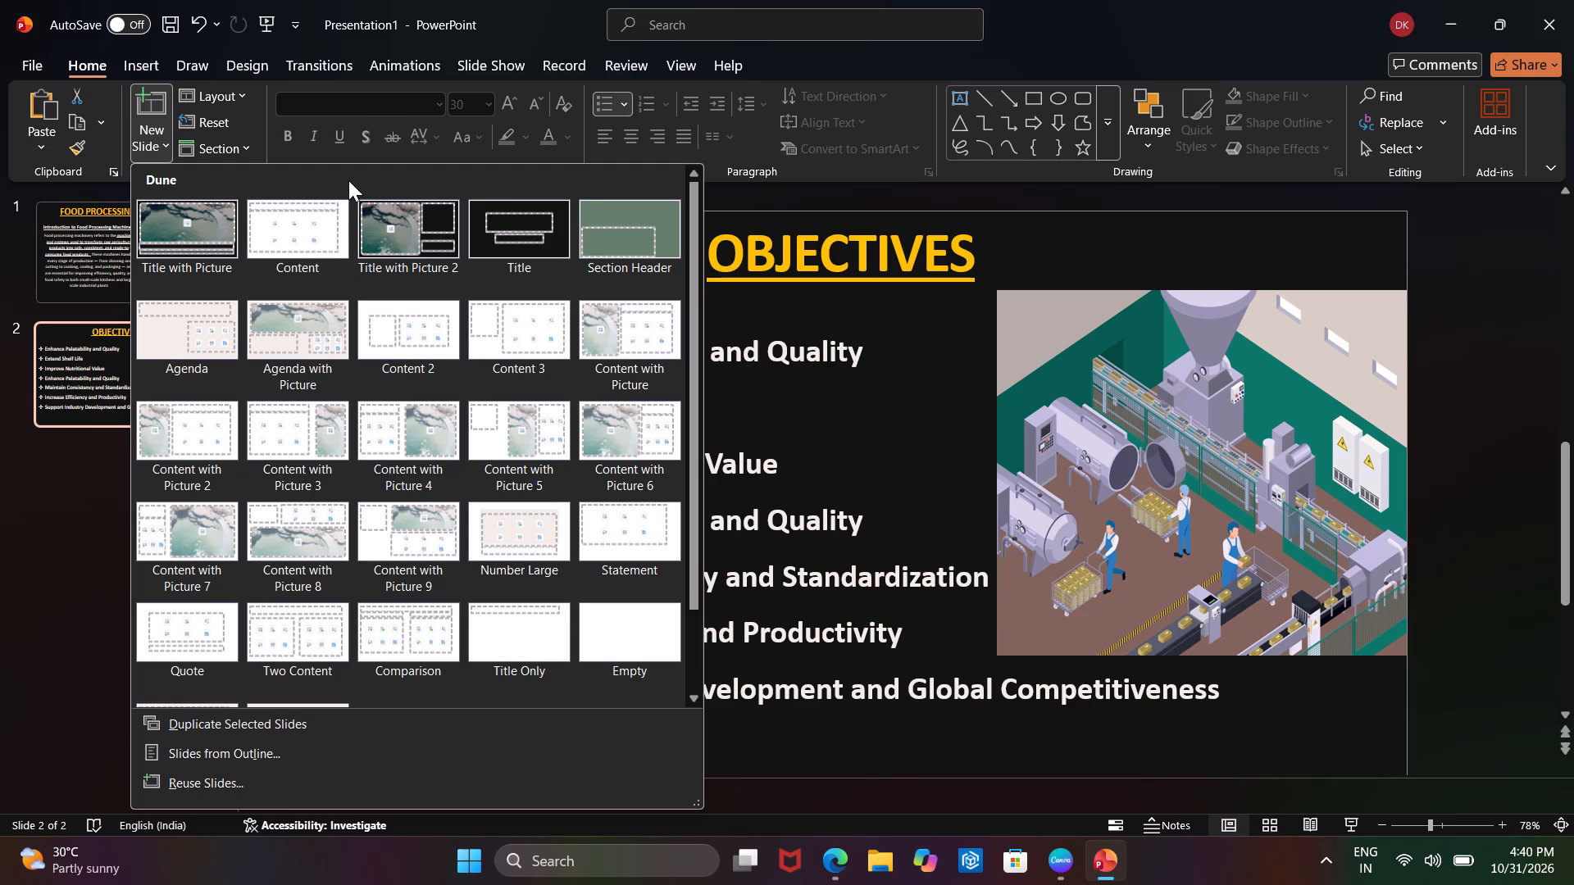
click(315, 254)
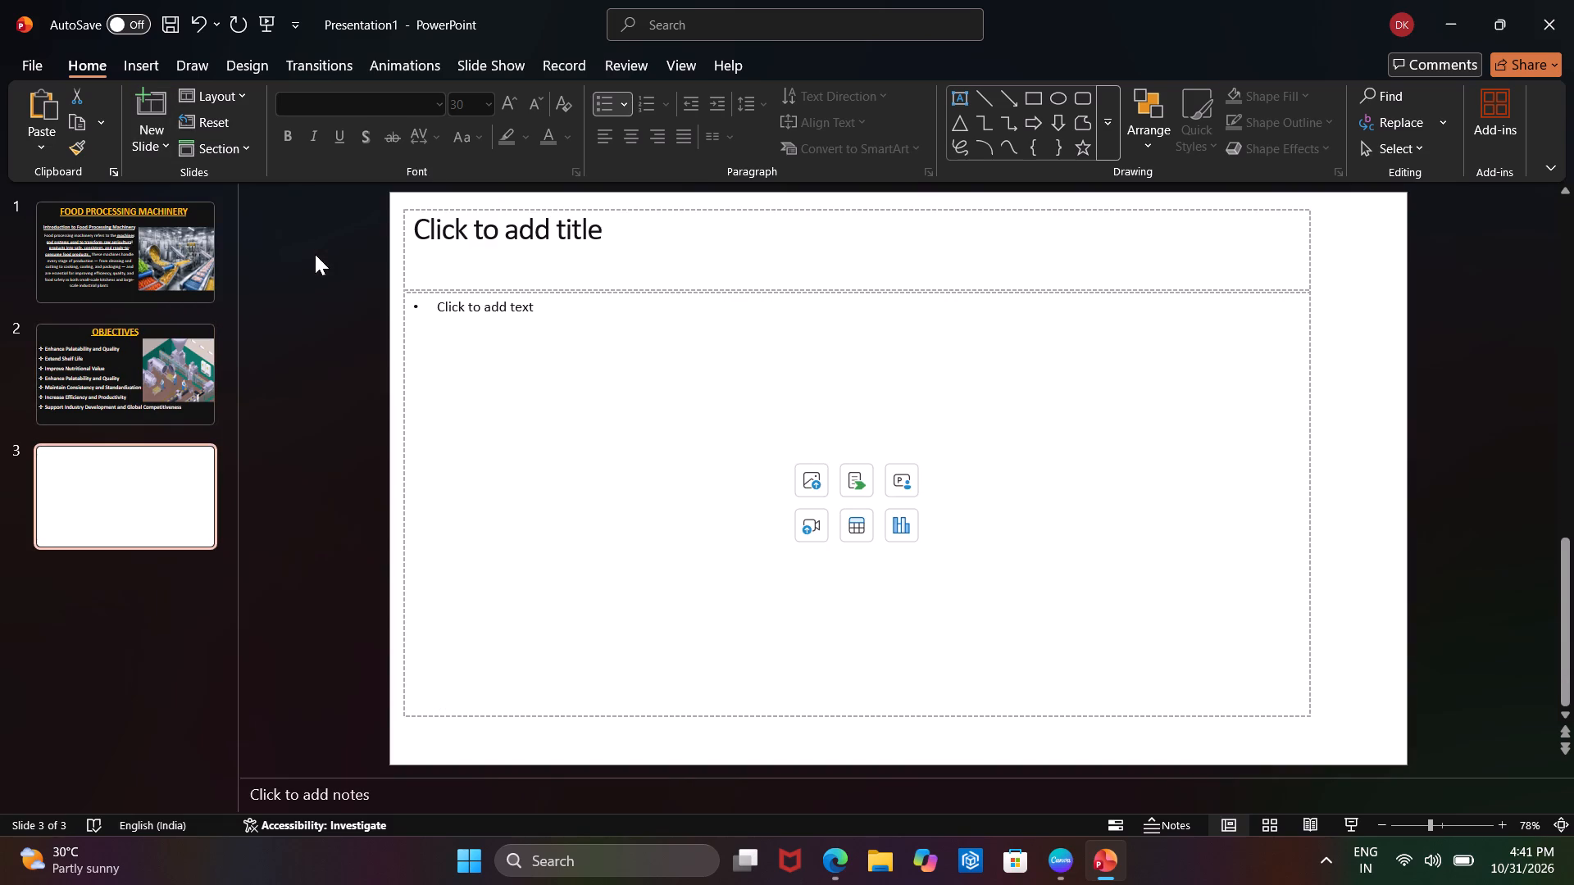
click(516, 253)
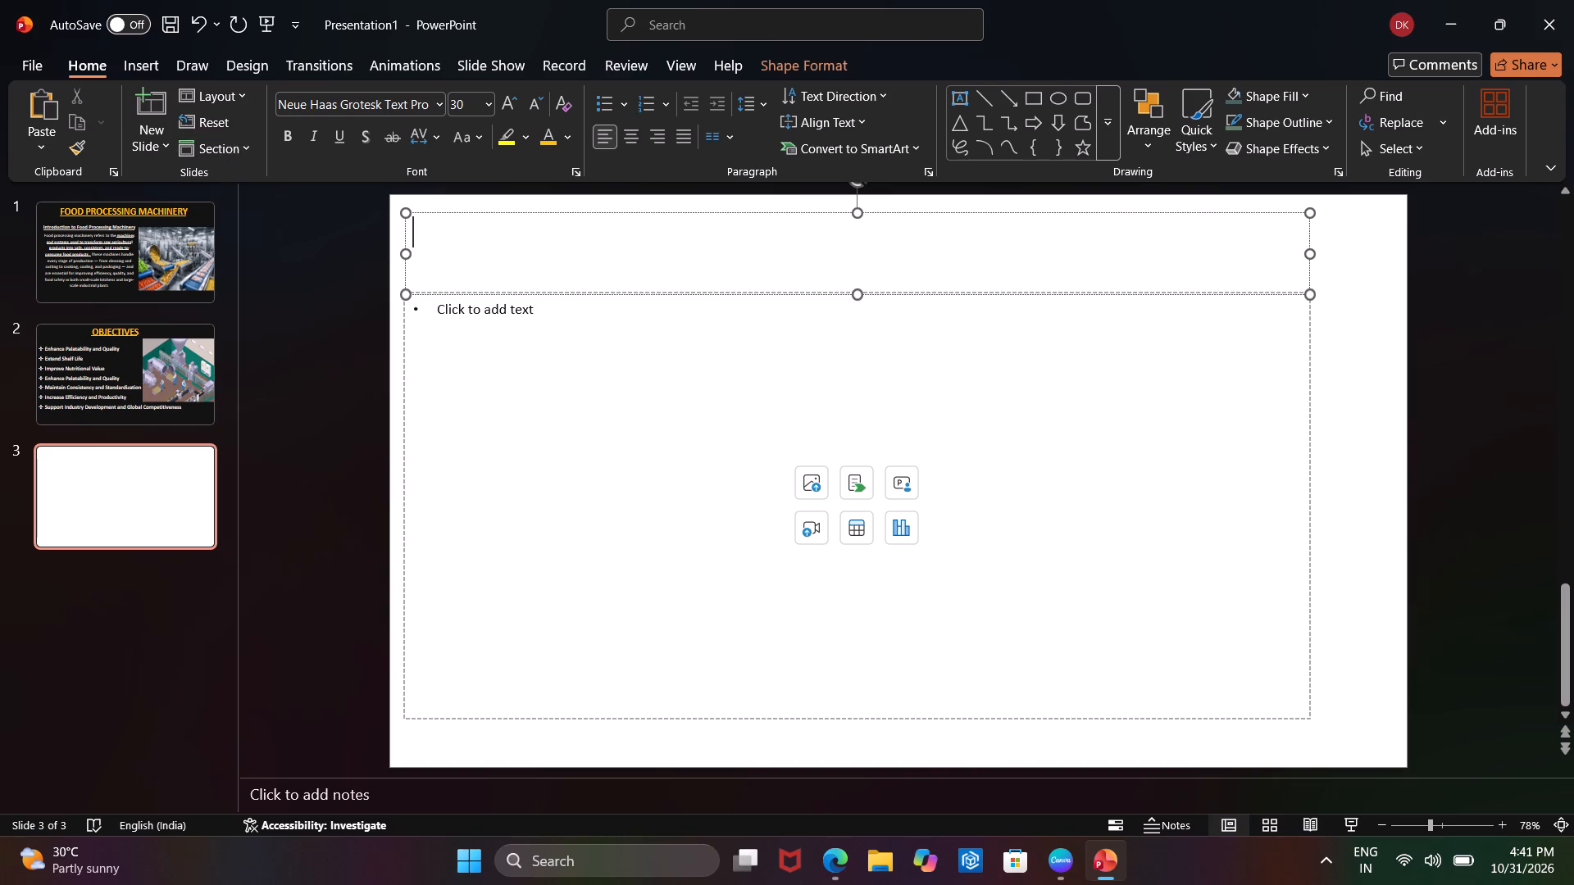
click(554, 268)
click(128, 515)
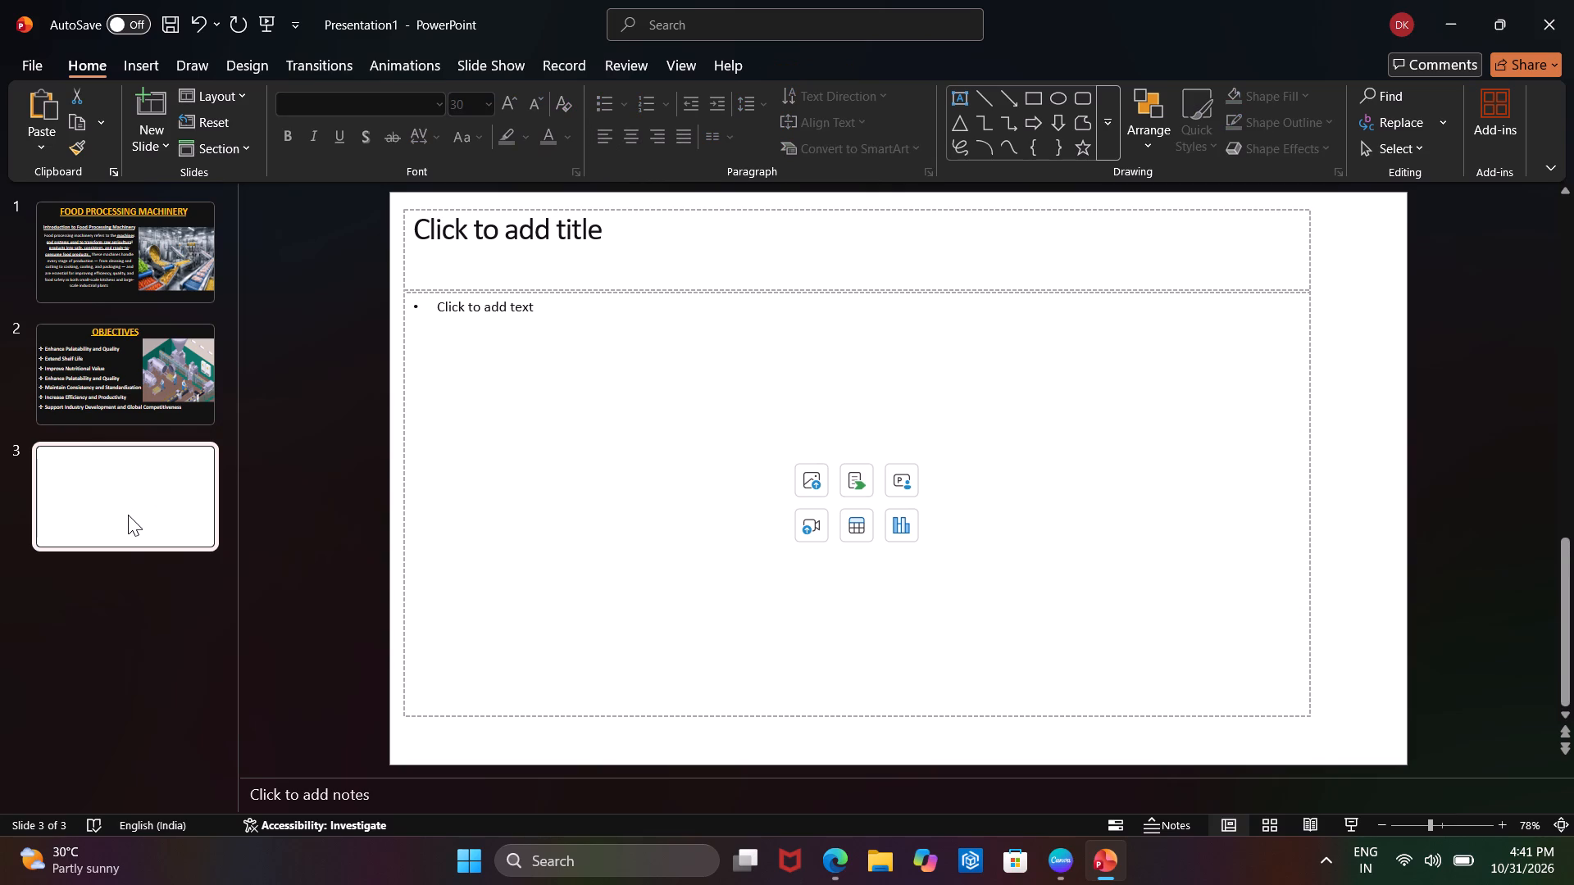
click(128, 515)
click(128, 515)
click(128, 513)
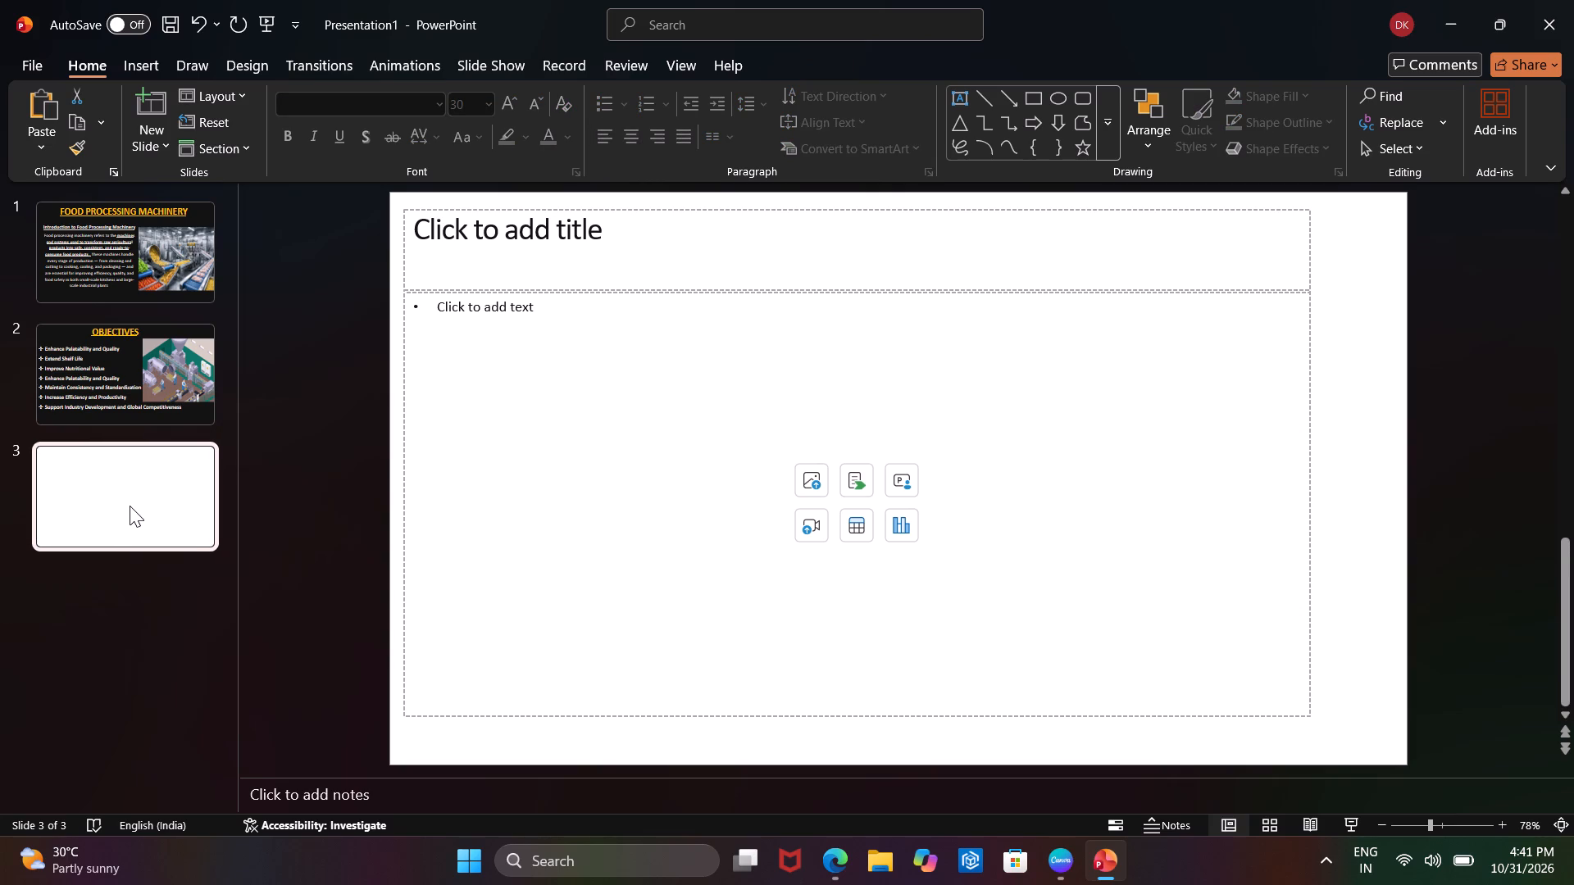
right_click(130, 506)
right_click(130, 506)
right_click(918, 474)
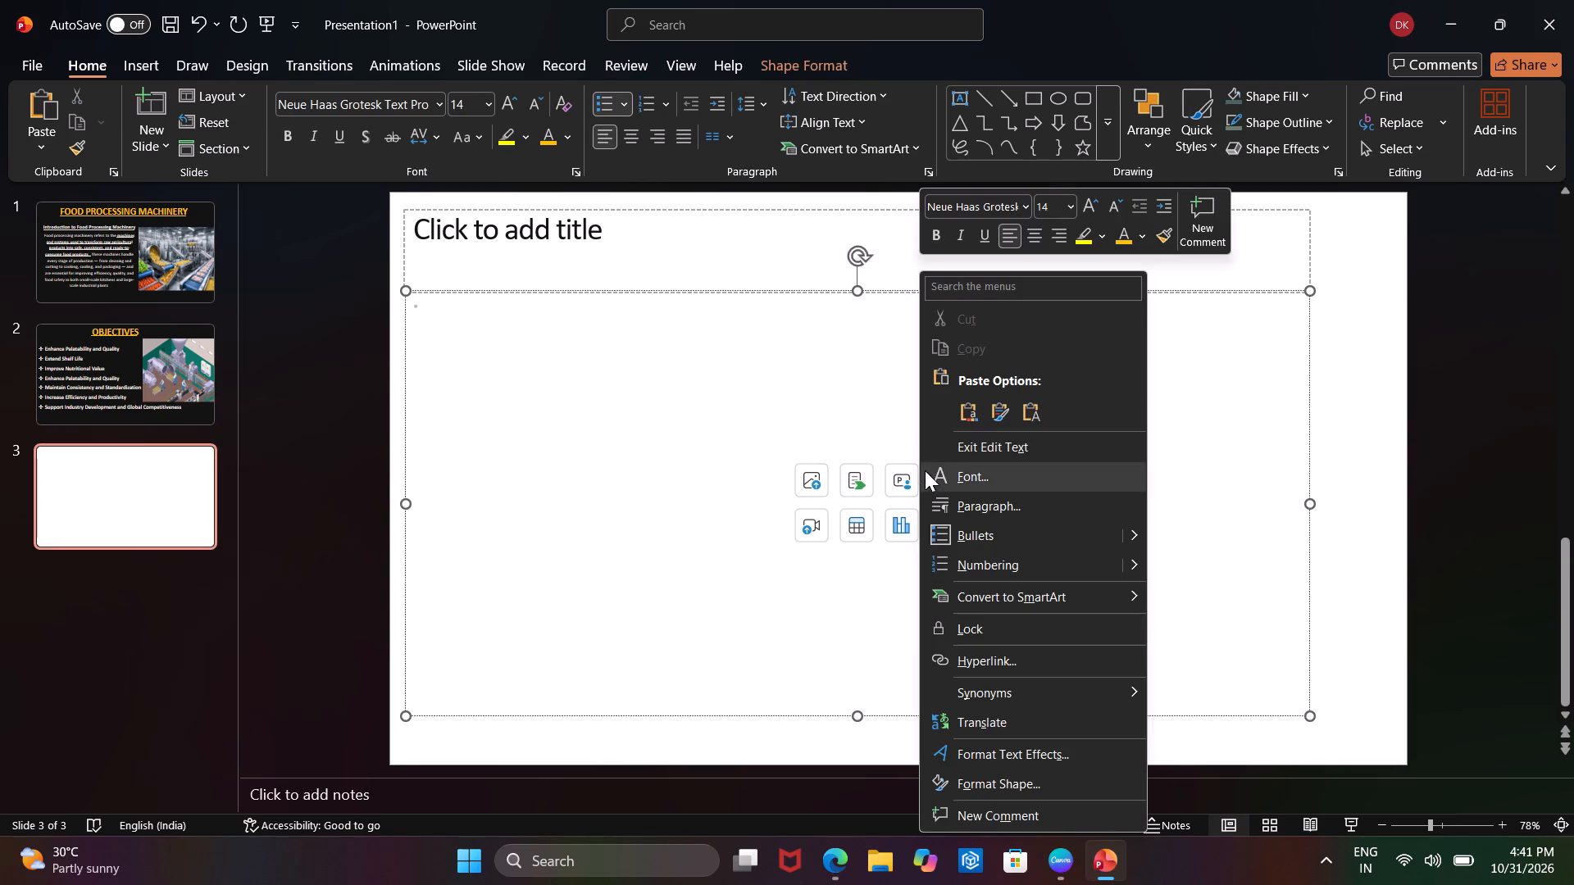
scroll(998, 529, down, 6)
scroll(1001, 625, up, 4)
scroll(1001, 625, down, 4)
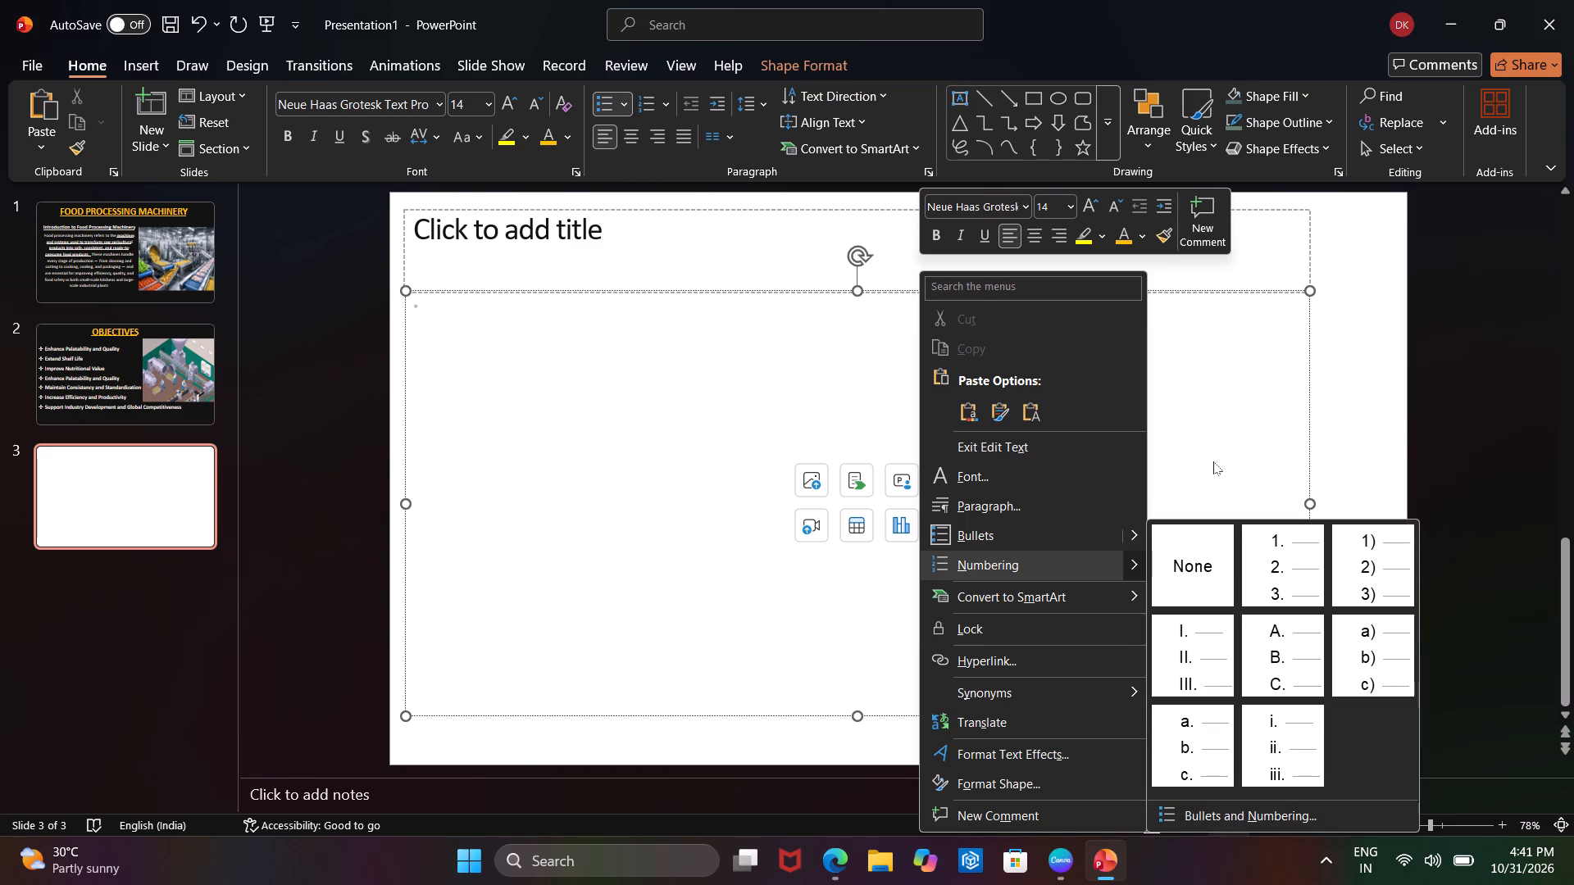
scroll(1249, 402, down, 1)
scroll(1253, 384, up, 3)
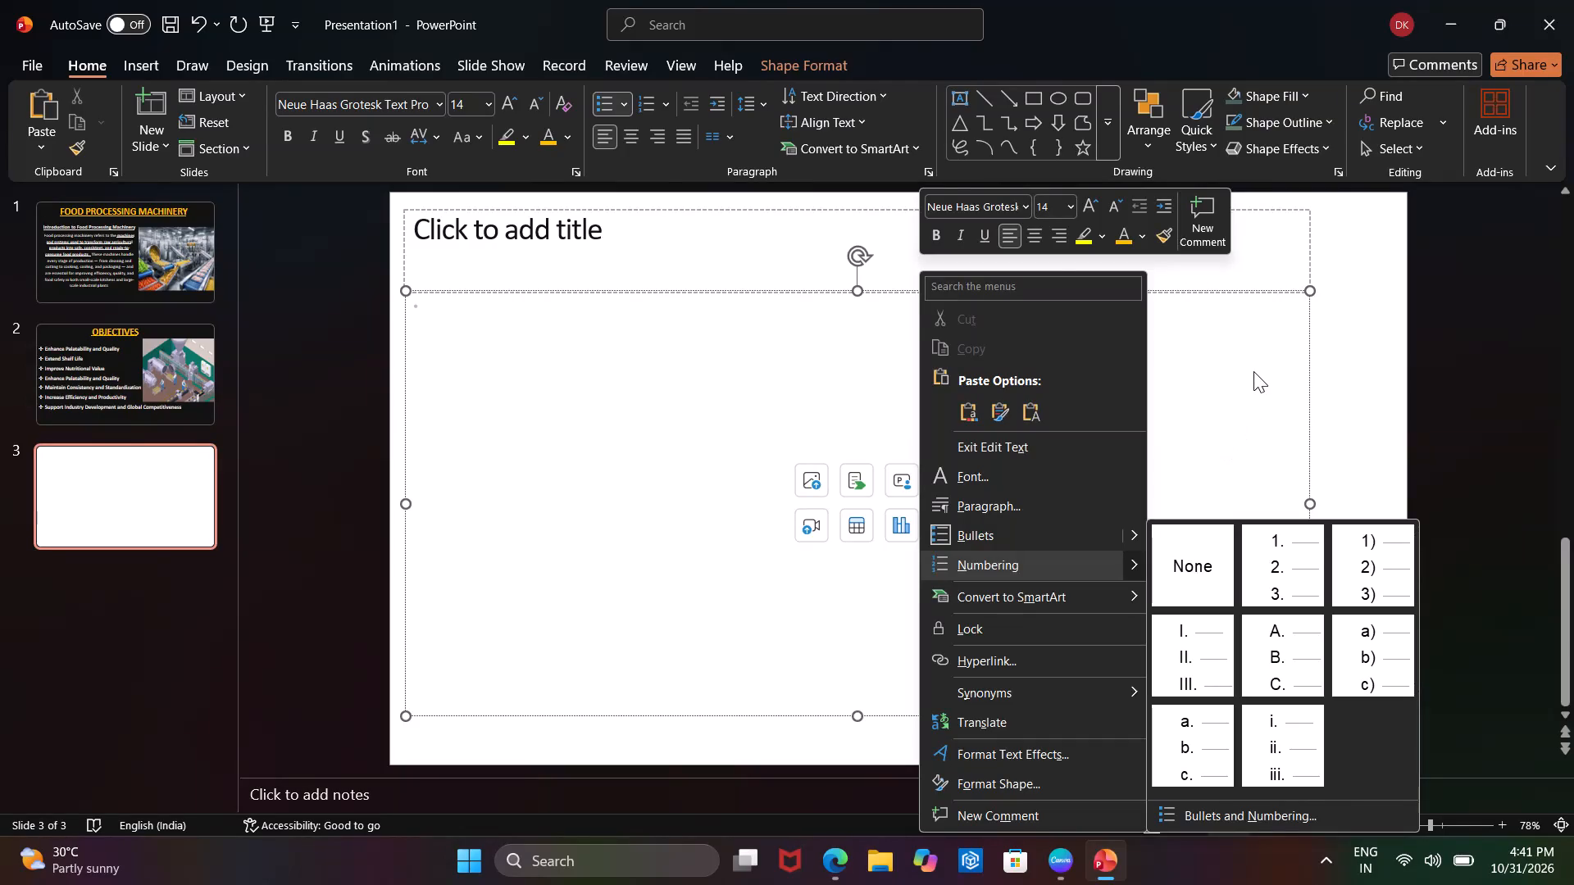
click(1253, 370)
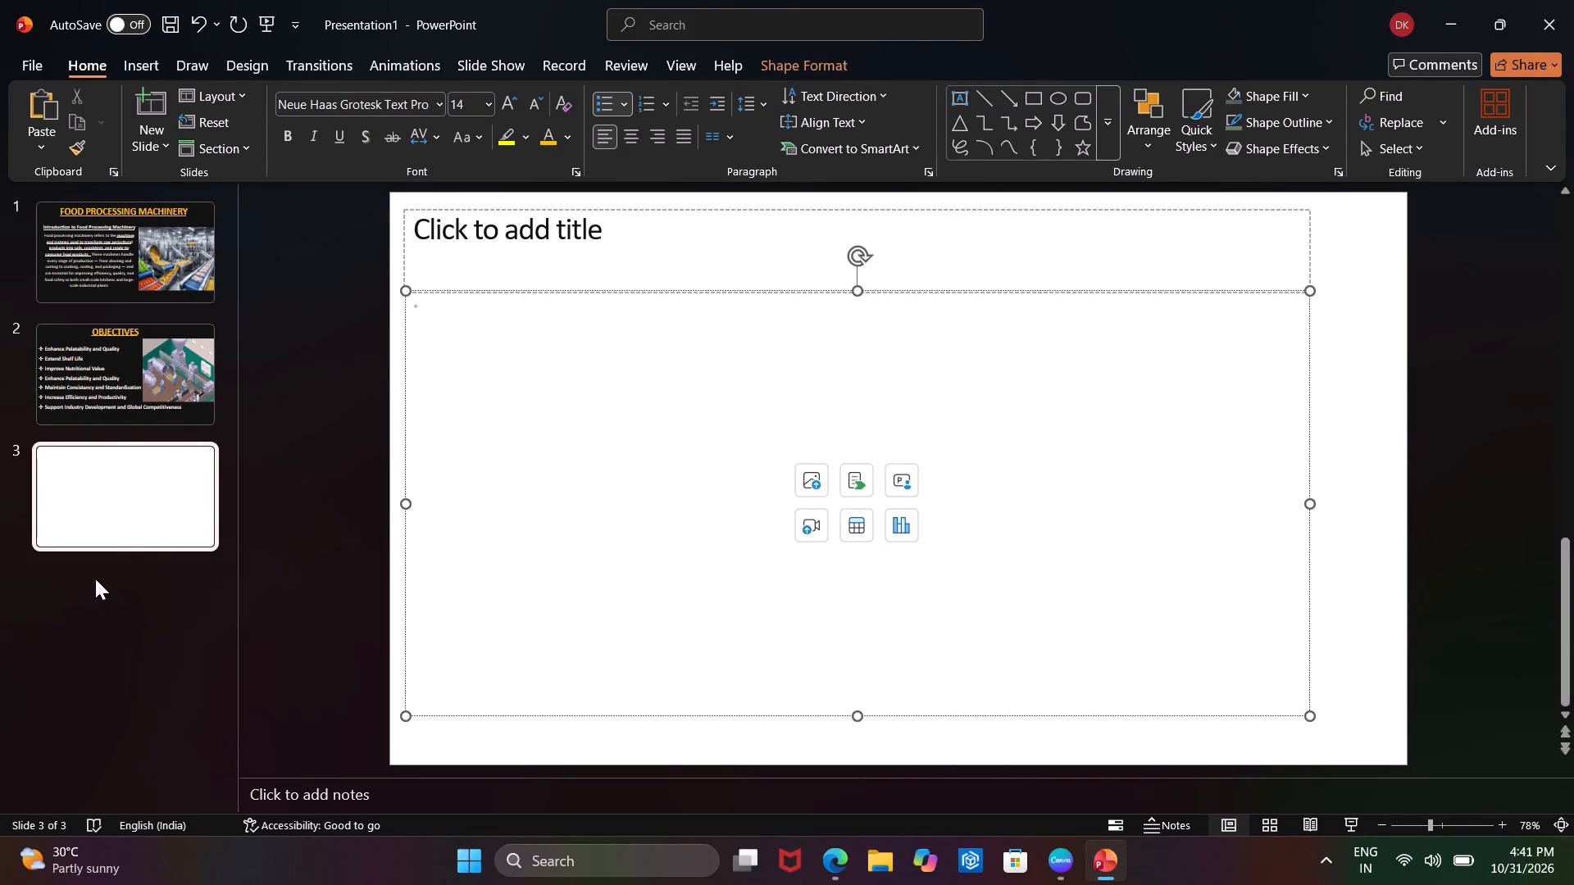
Cut the blank third slide out of the presentation.
right_click(121, 512)
right_click(121, 512)
right_click(121, 512)
right_click(126, 508)
right_click(126, 508)
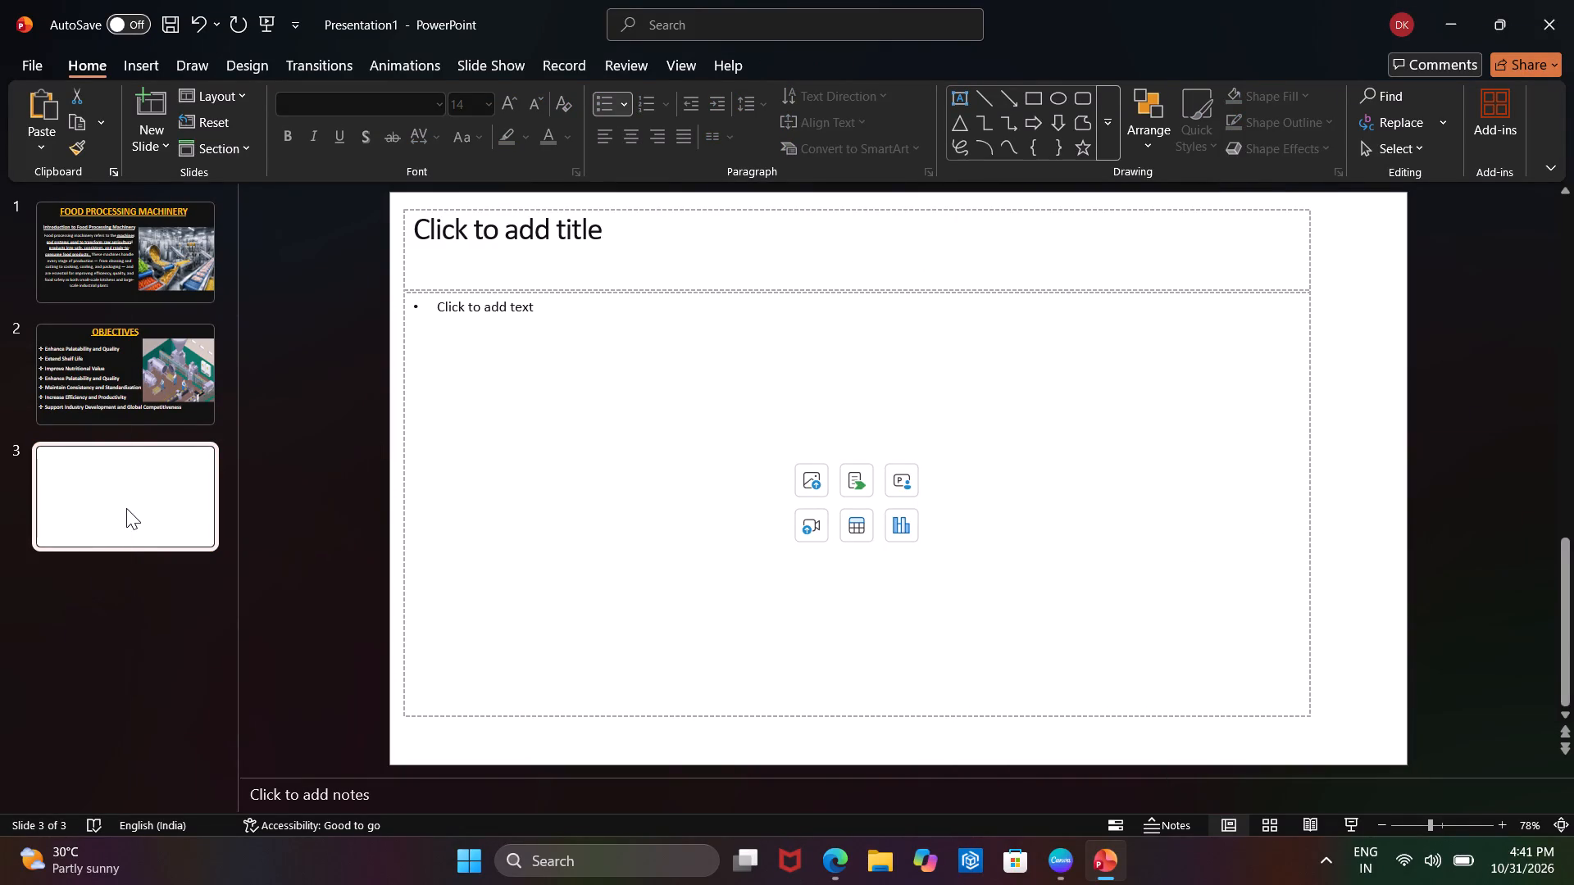
right_click(126, 508)
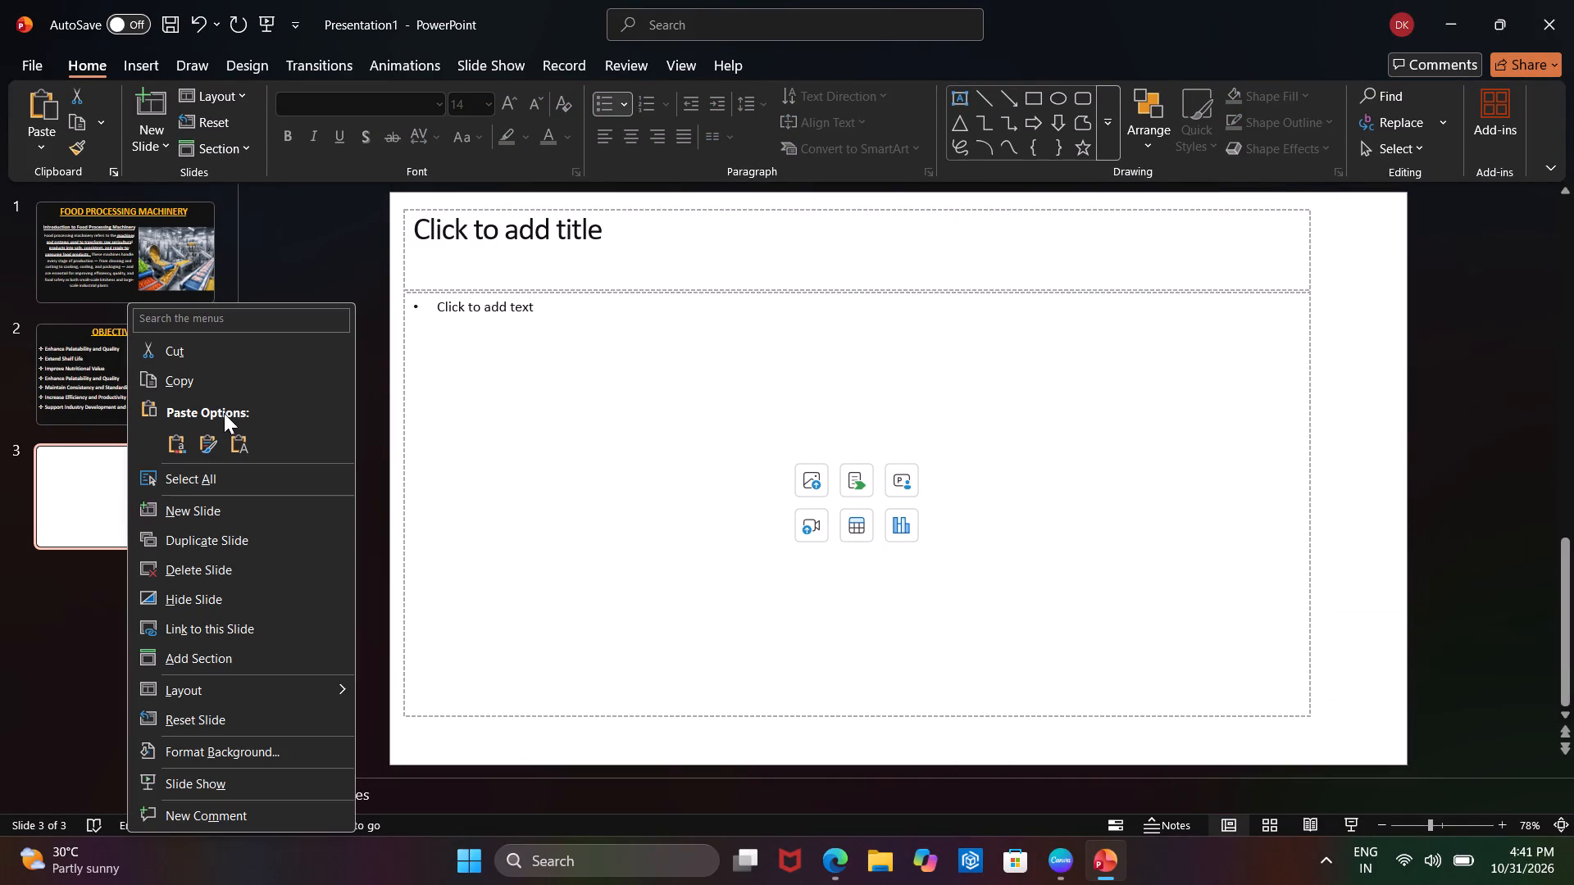
scroll(221, 405, down, 7)
click(175, 340)
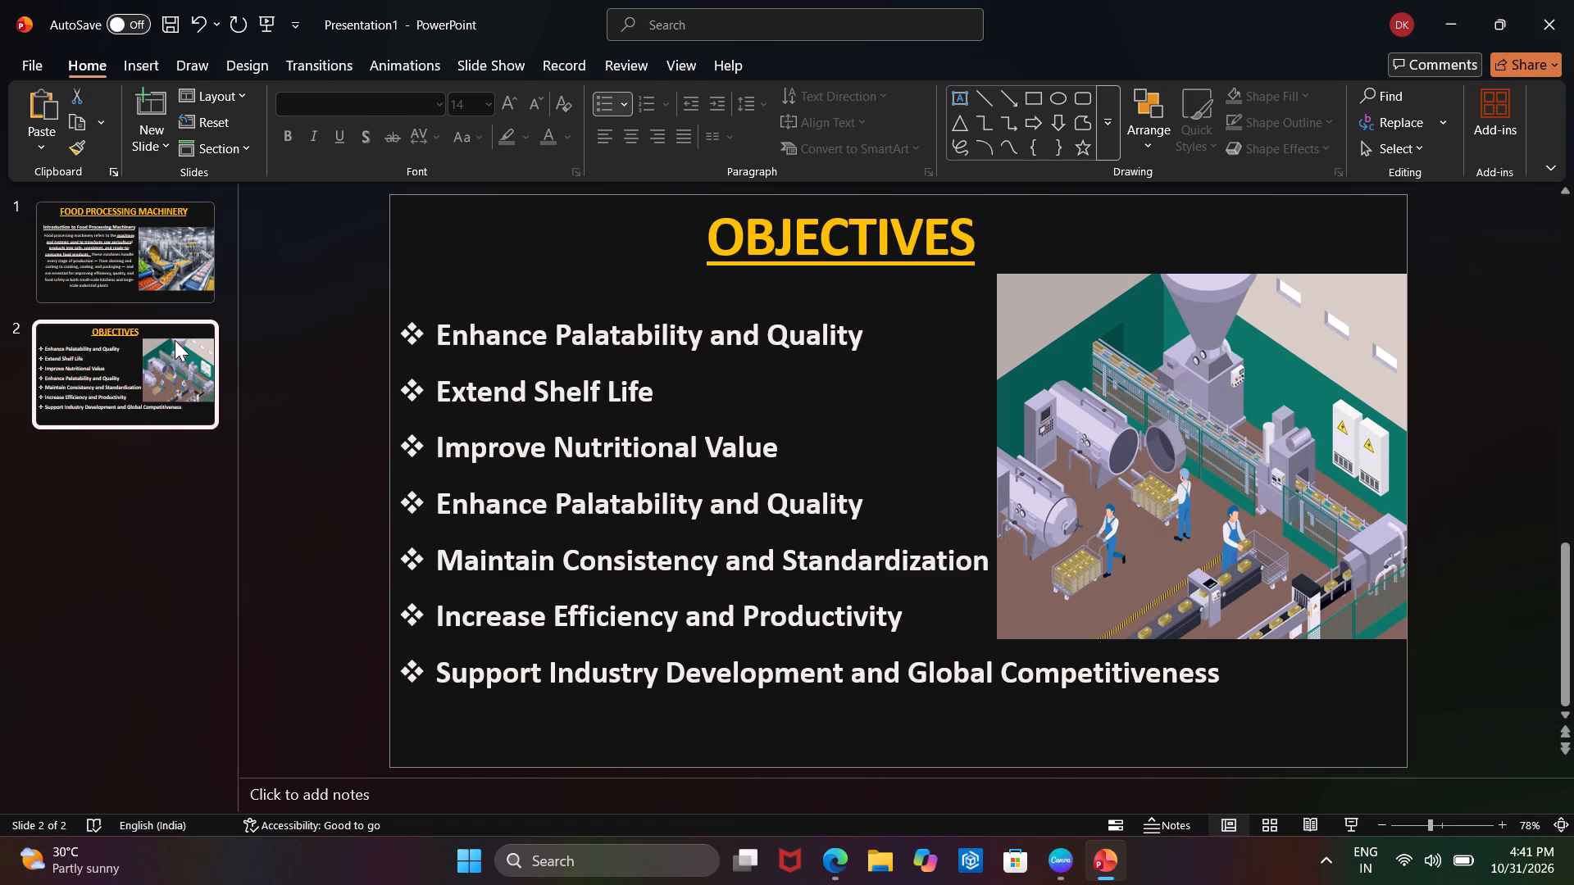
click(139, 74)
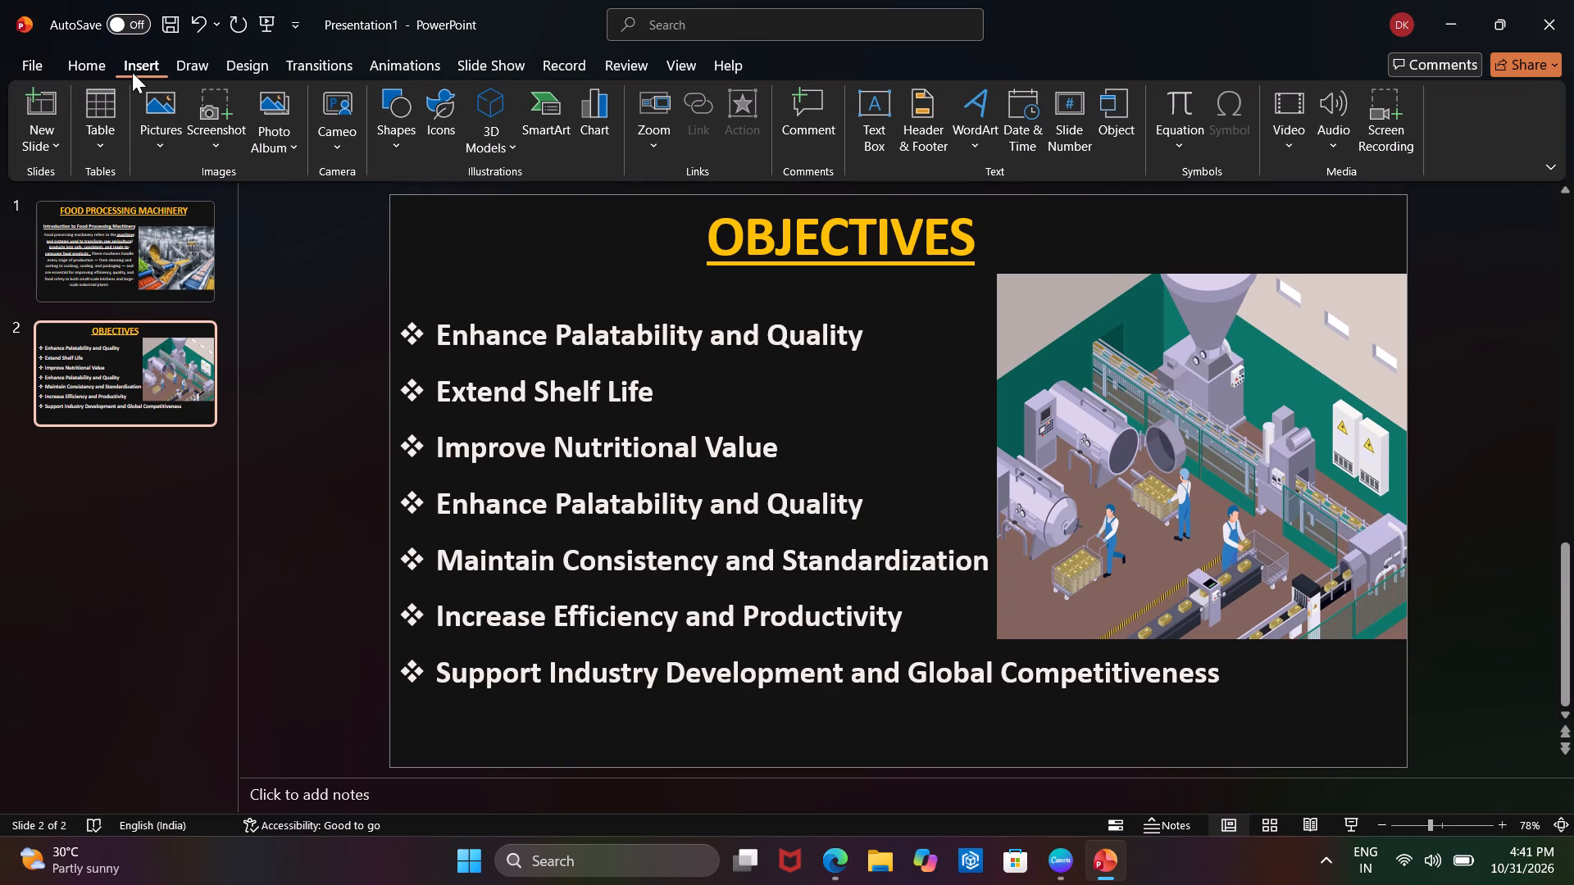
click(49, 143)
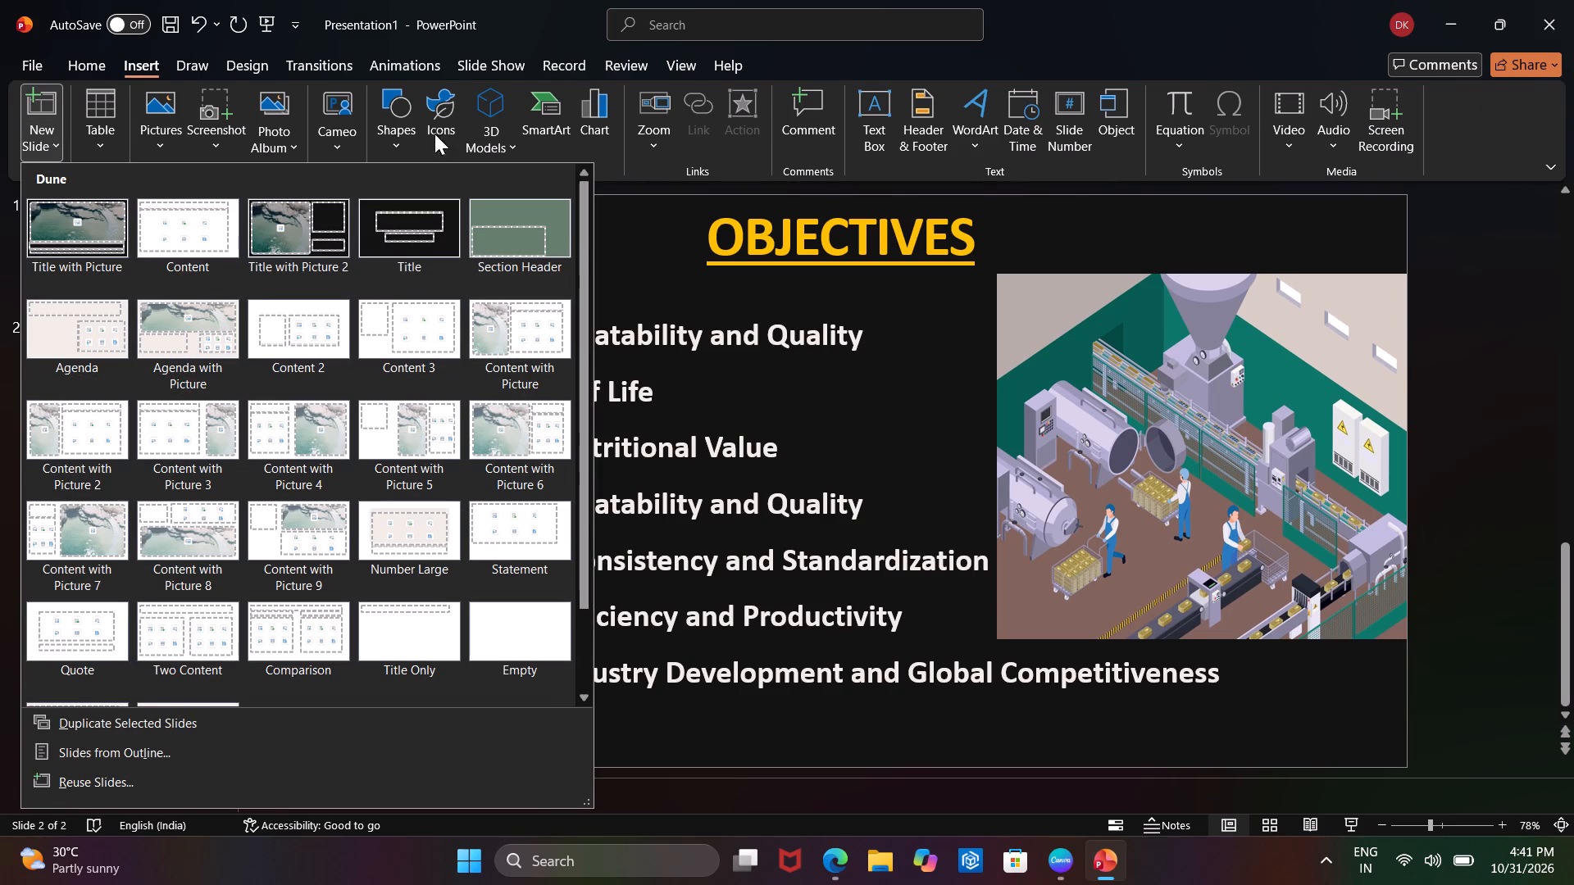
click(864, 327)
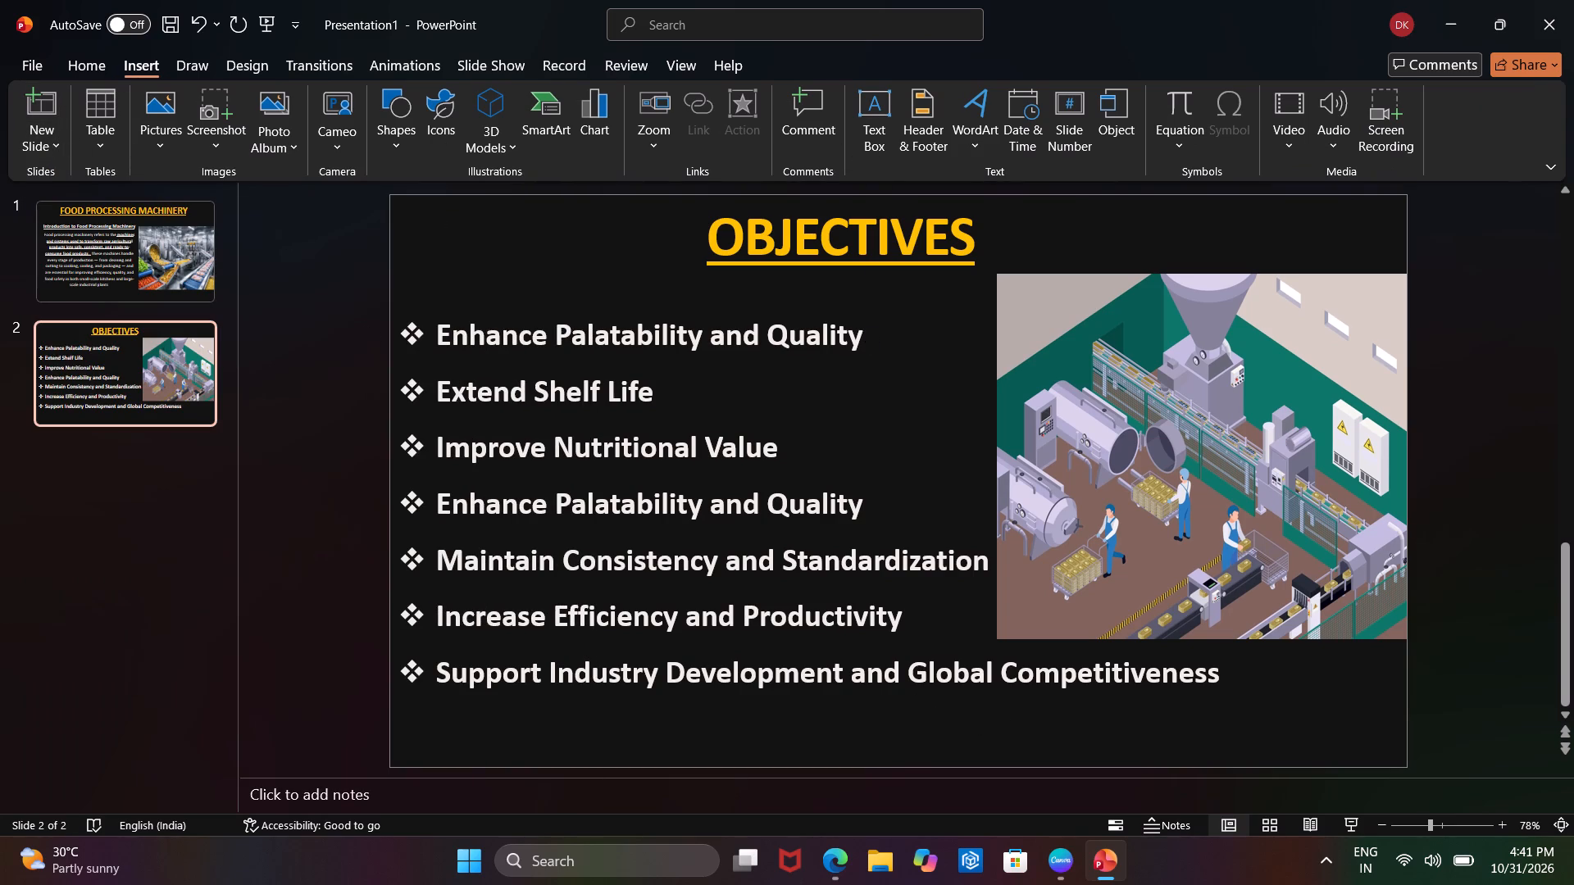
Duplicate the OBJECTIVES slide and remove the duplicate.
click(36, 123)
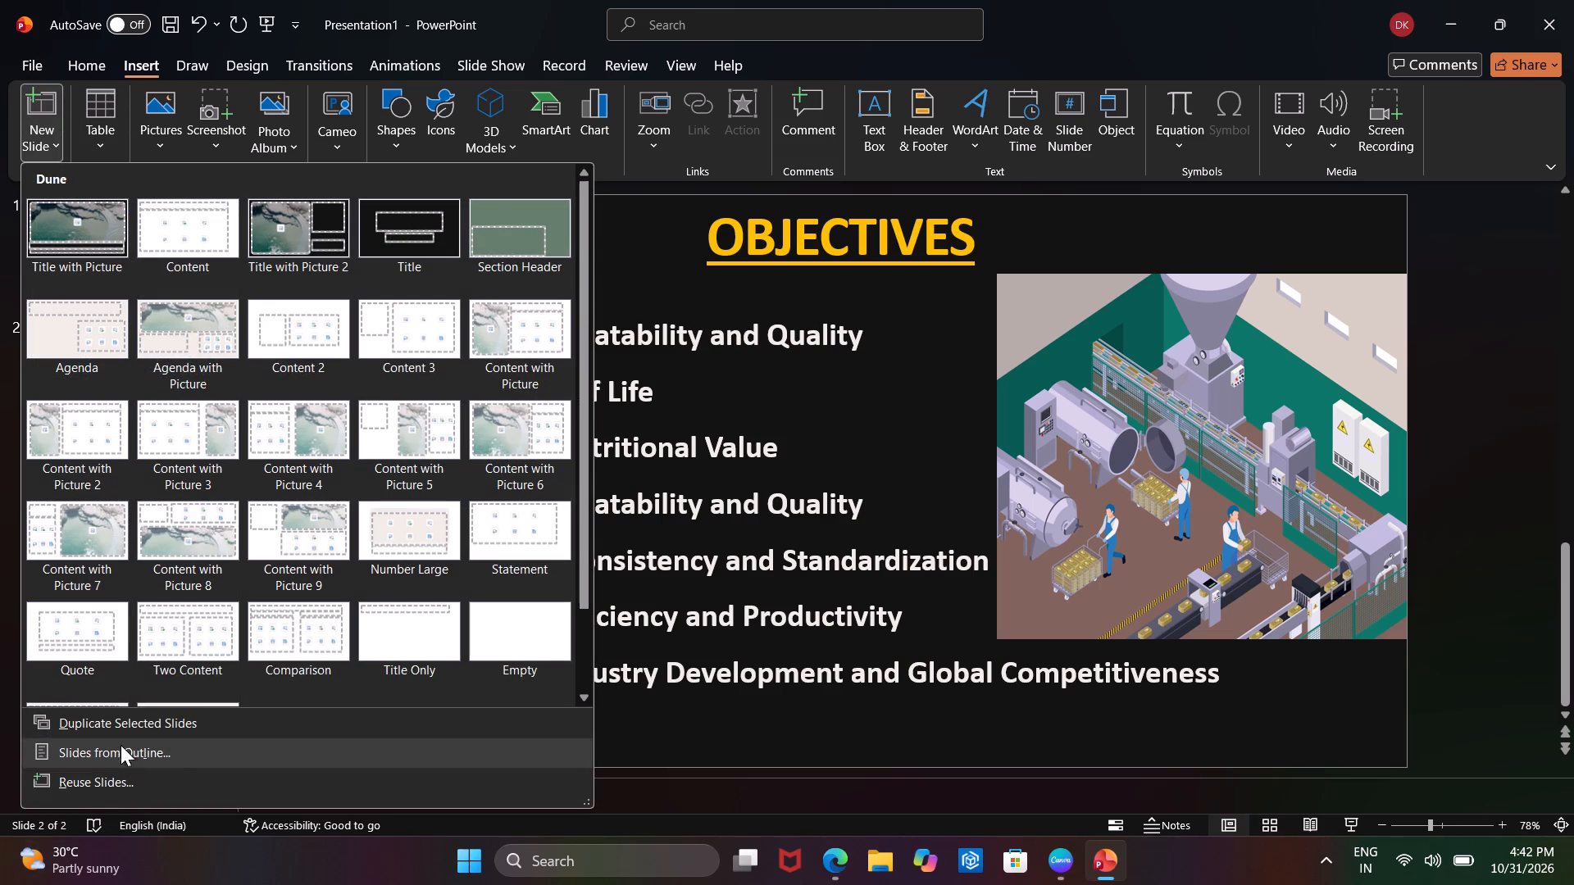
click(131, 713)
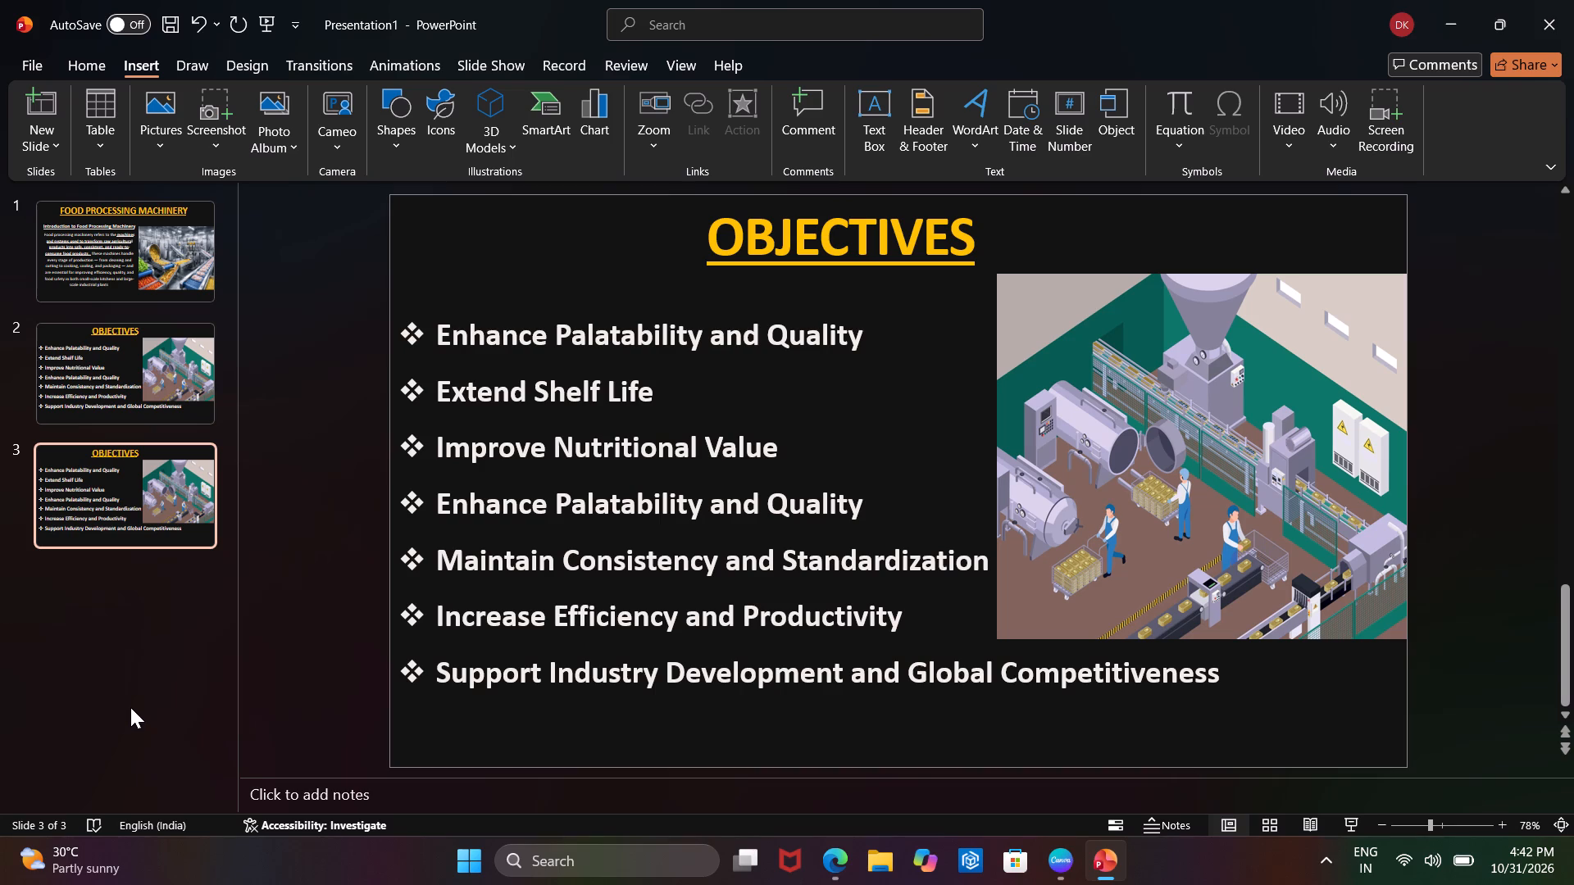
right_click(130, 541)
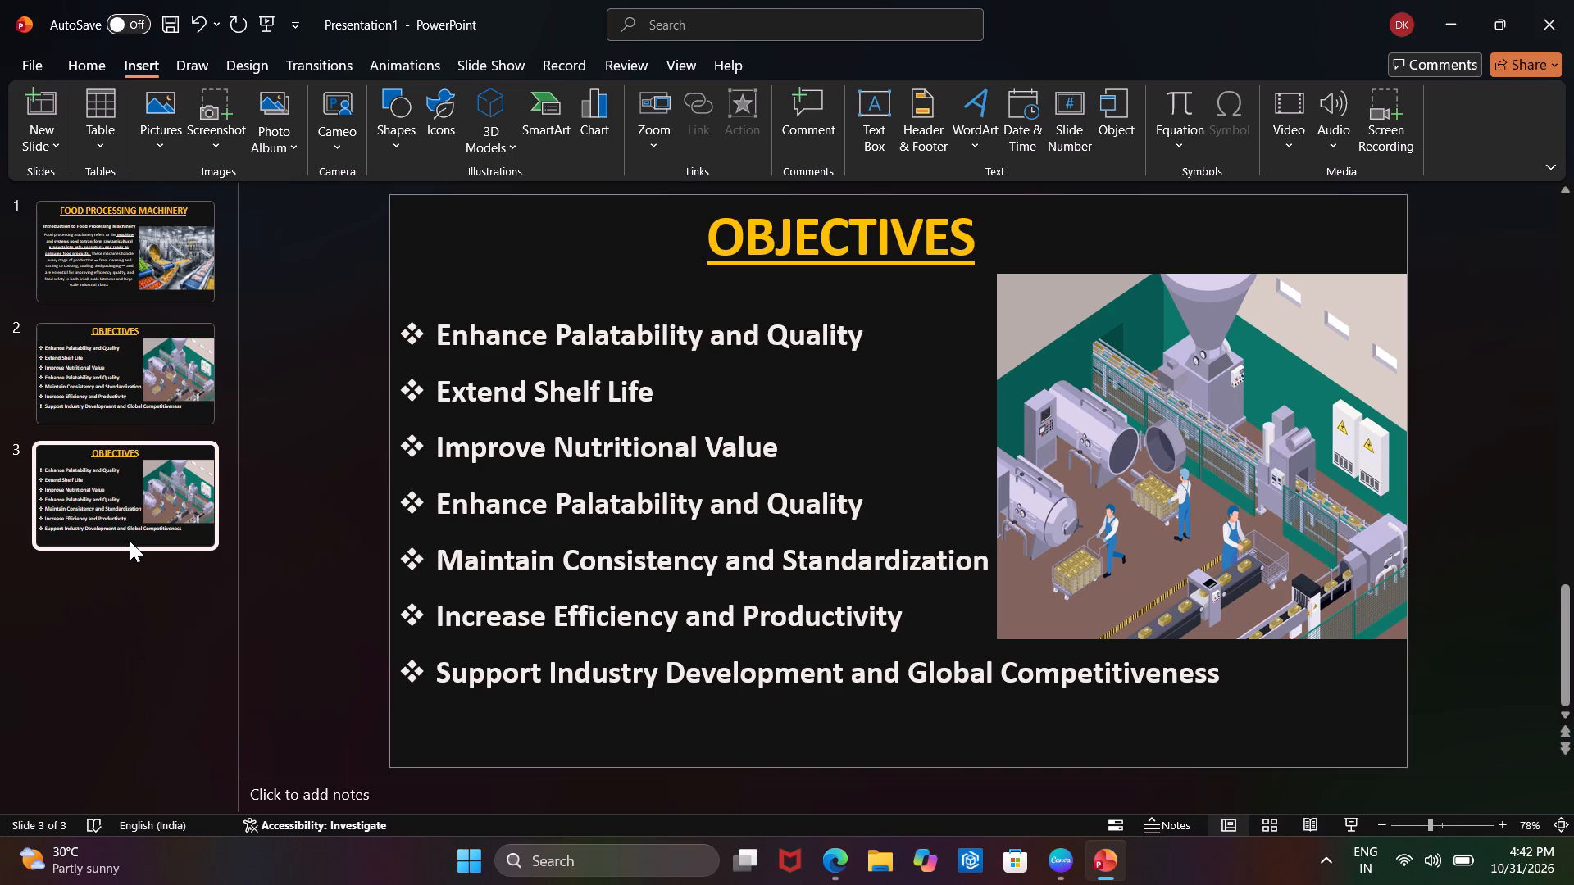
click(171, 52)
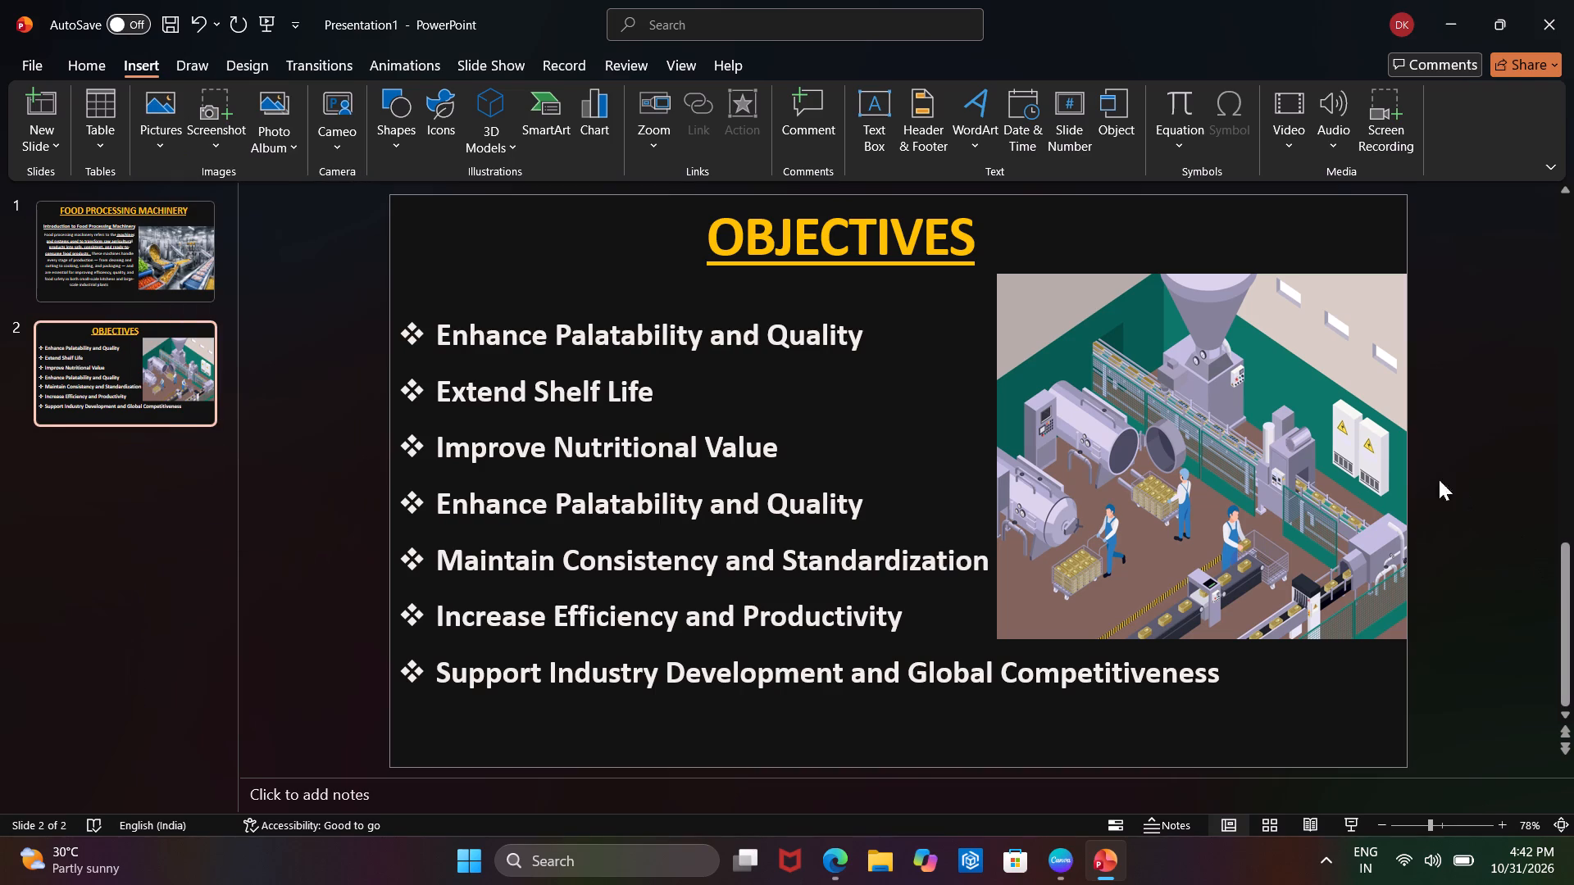
Add a new slide with the dark Title layout after the OBJECTIVES slide.
click(40, 61)
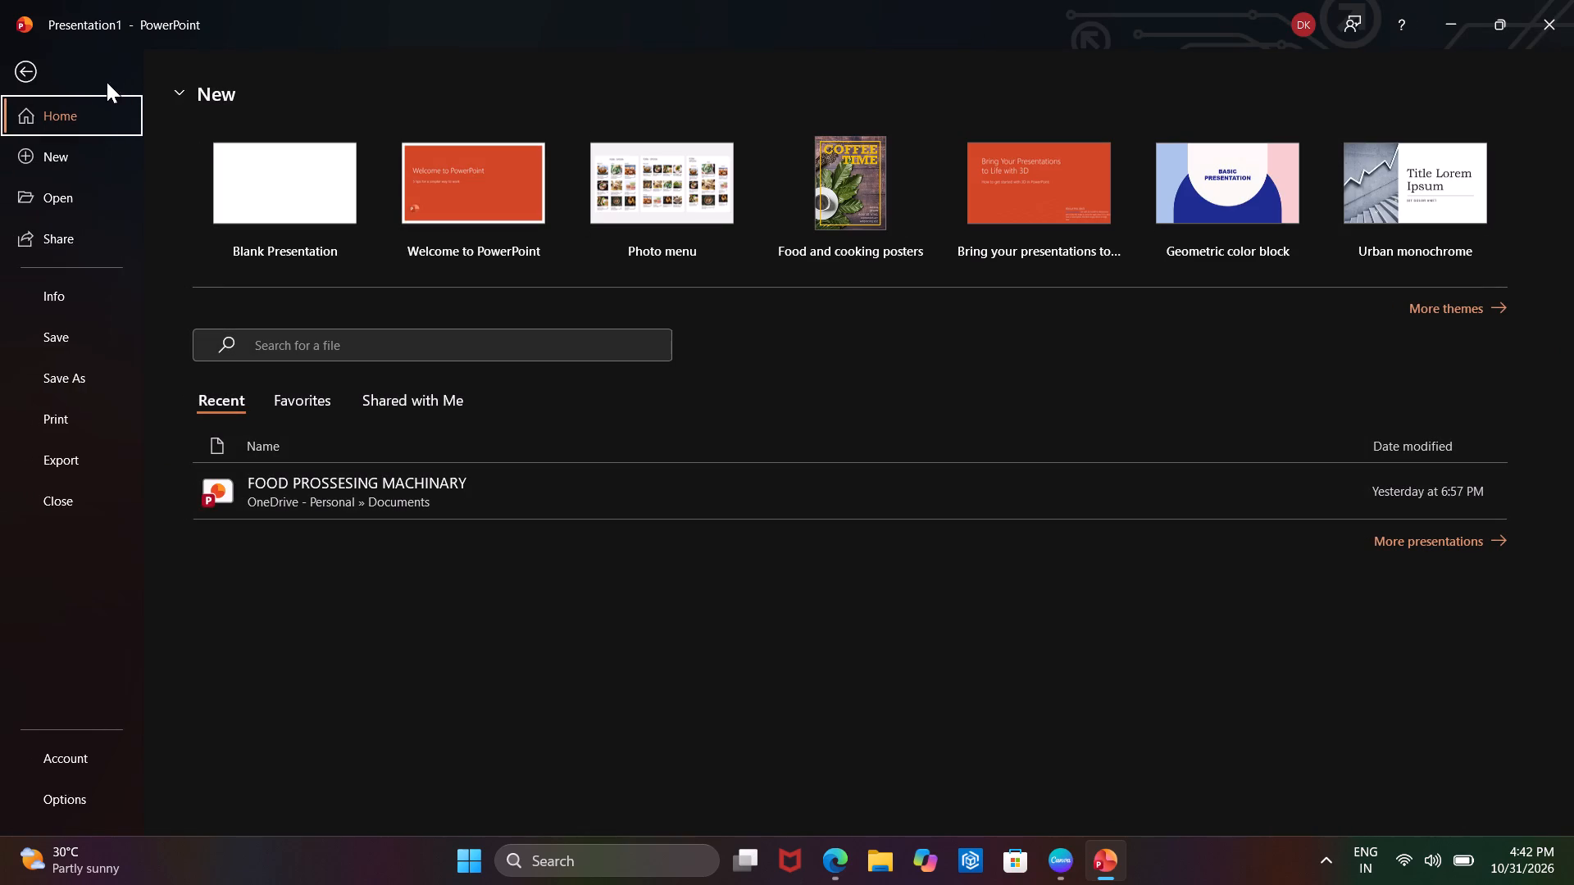
click(30, 75)
click(65, 57)
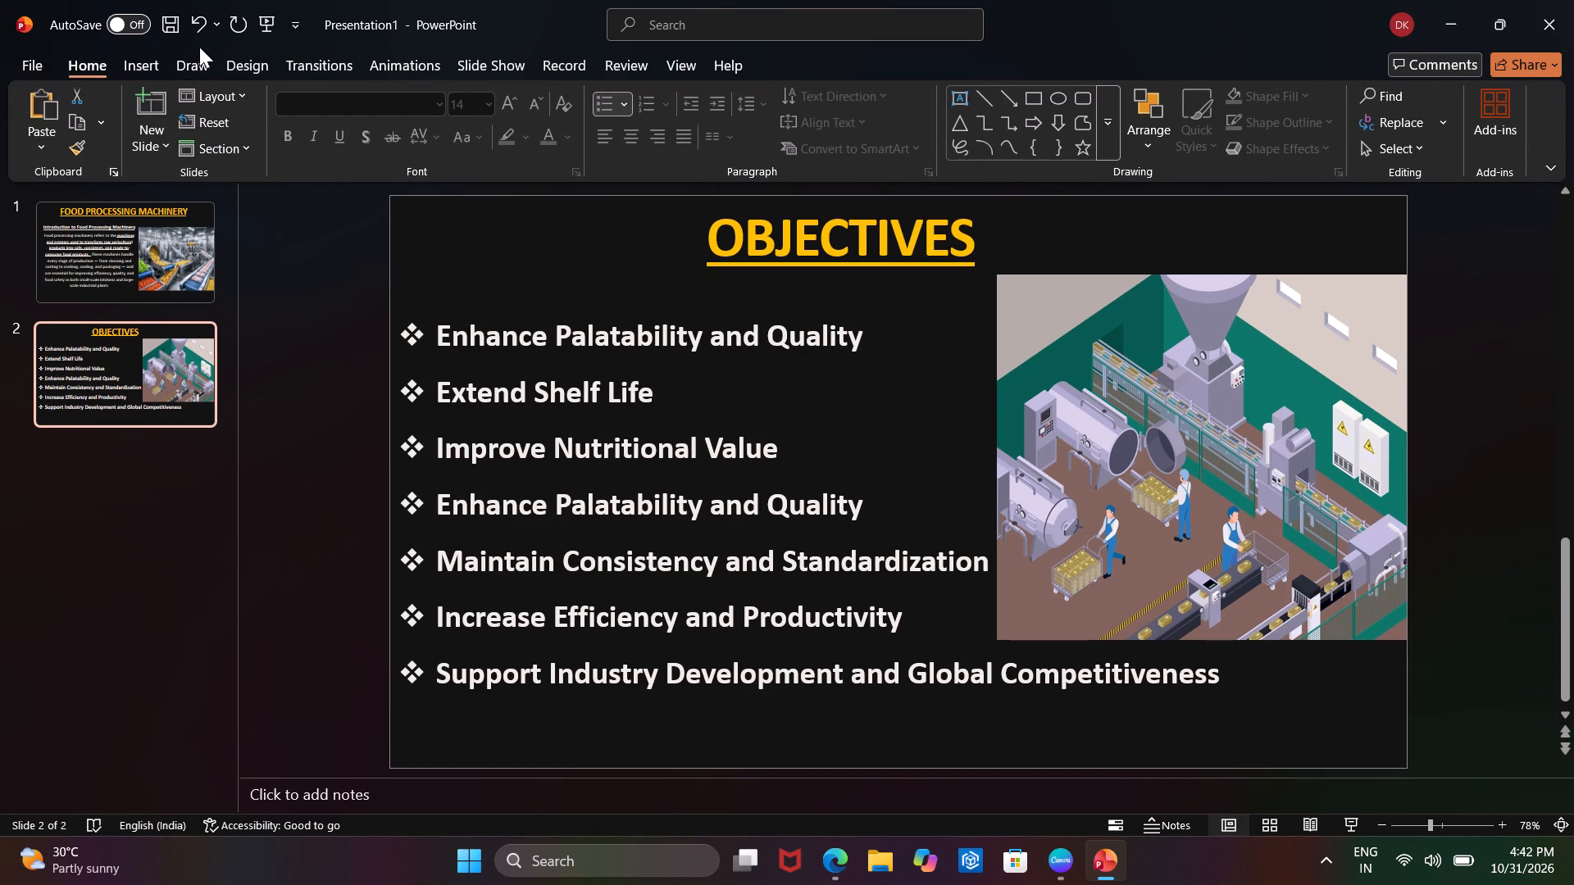
click(142, 85)
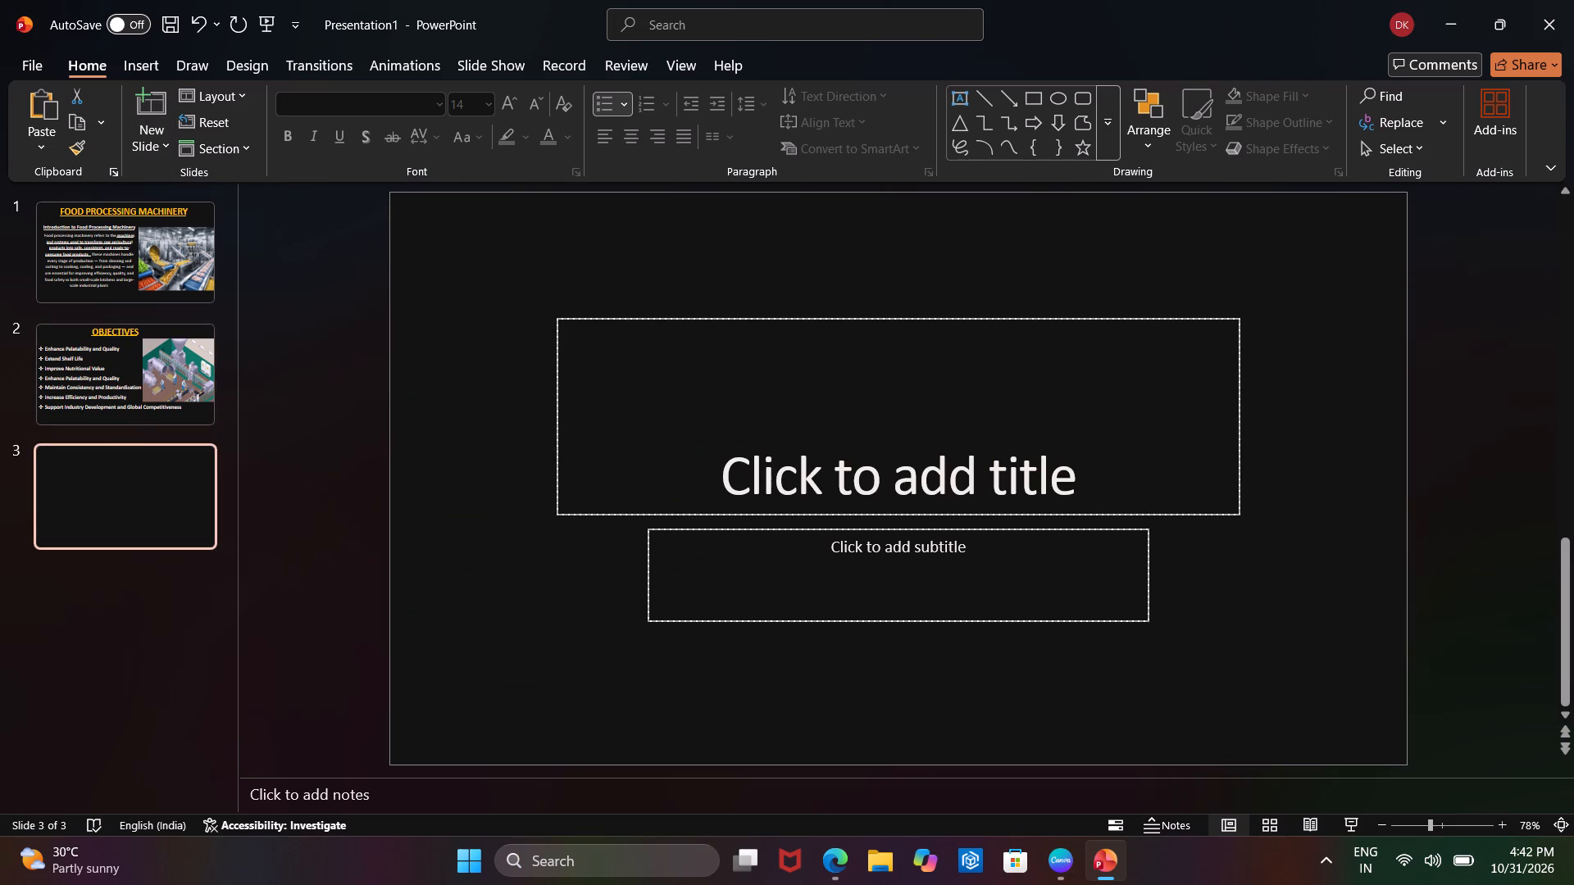
Reshape the new slide's title placeholder into a shallow band along the slide's top edge, spanning nearly its full width.
click(793, 395)
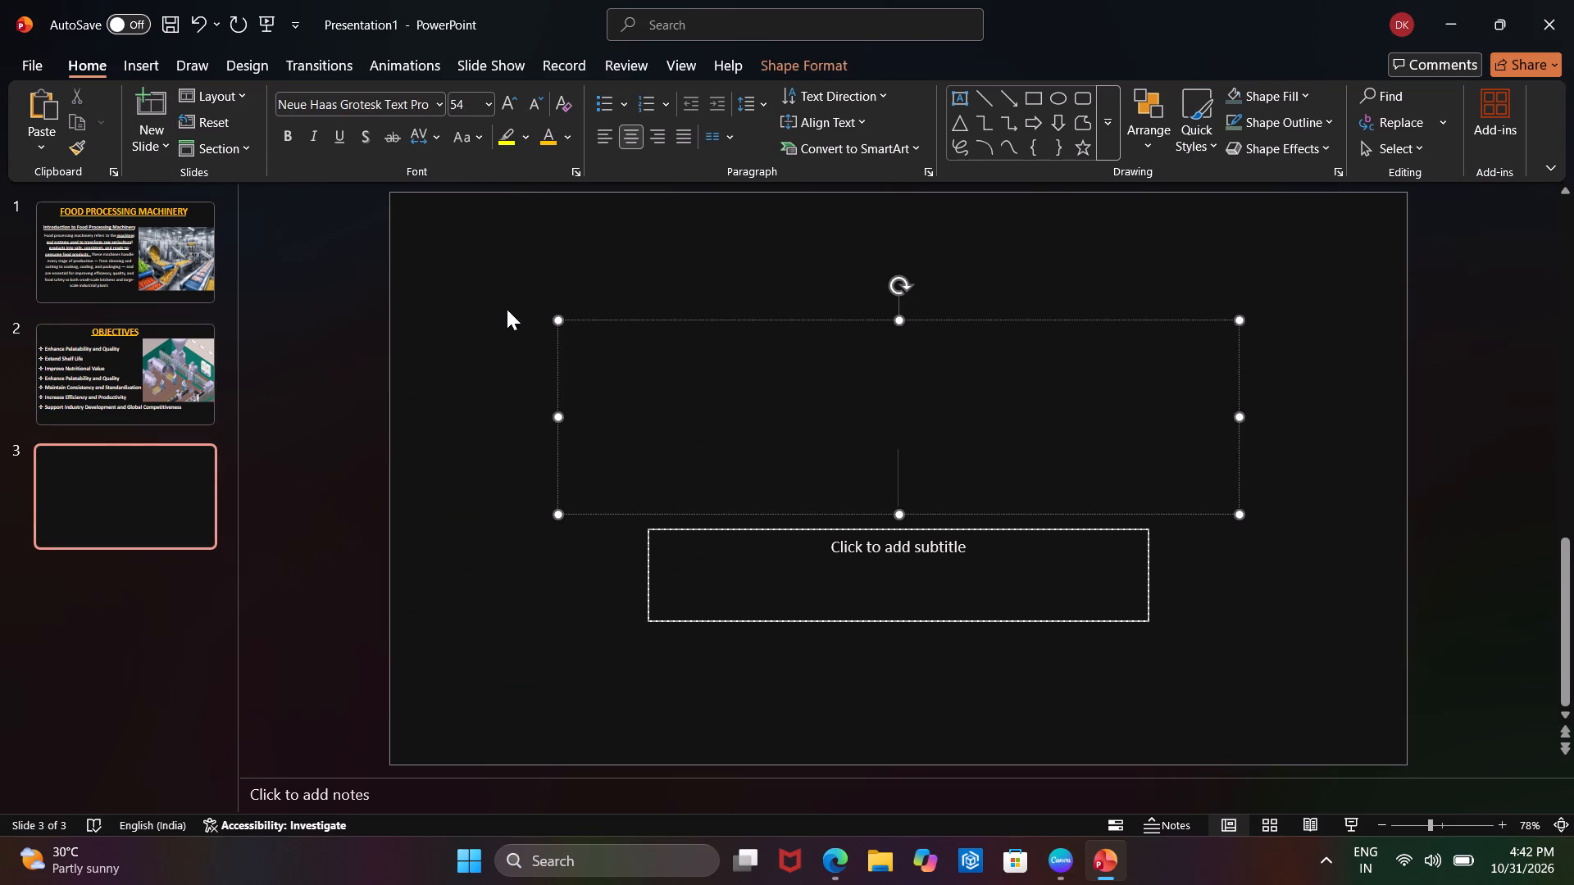
drag(555, 314, 421, 214)
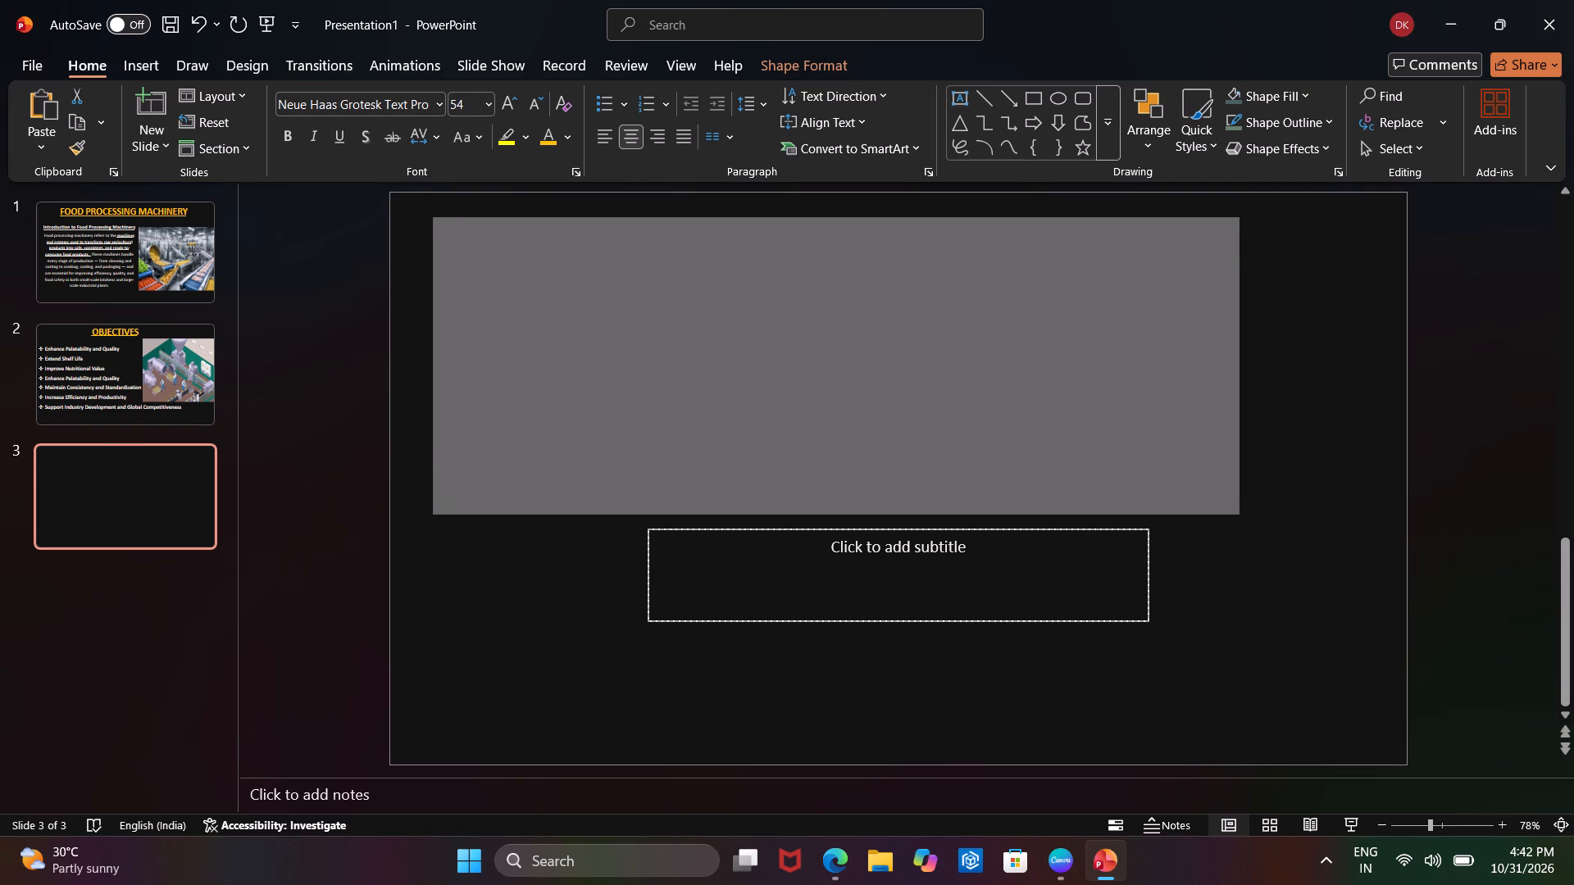
drag(421, 214, 397, 211)
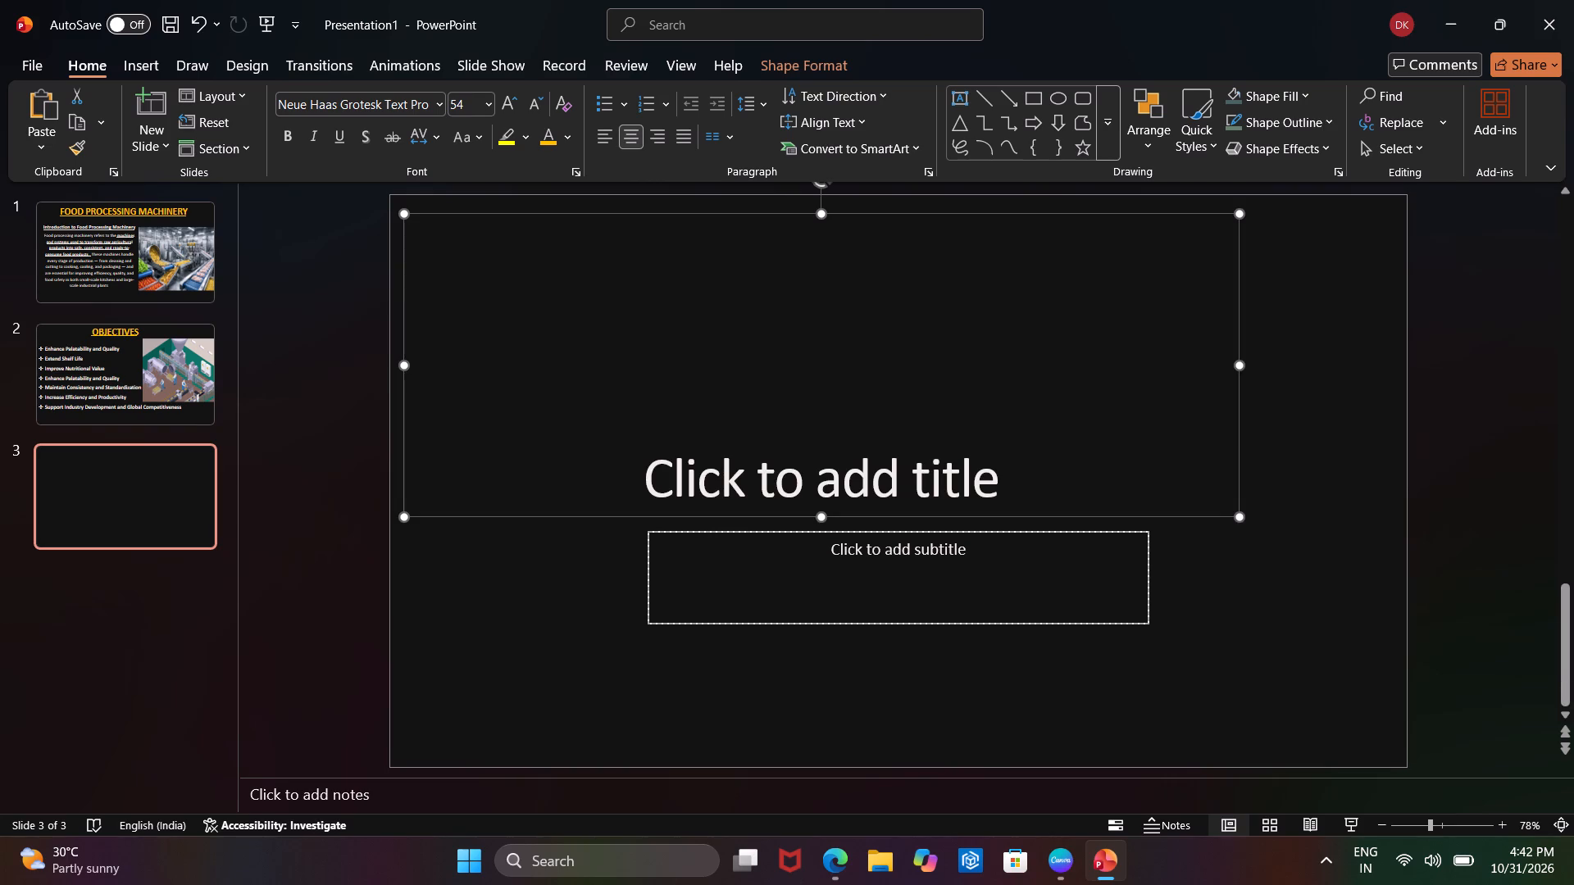
drag(822, 512, 872, 337)
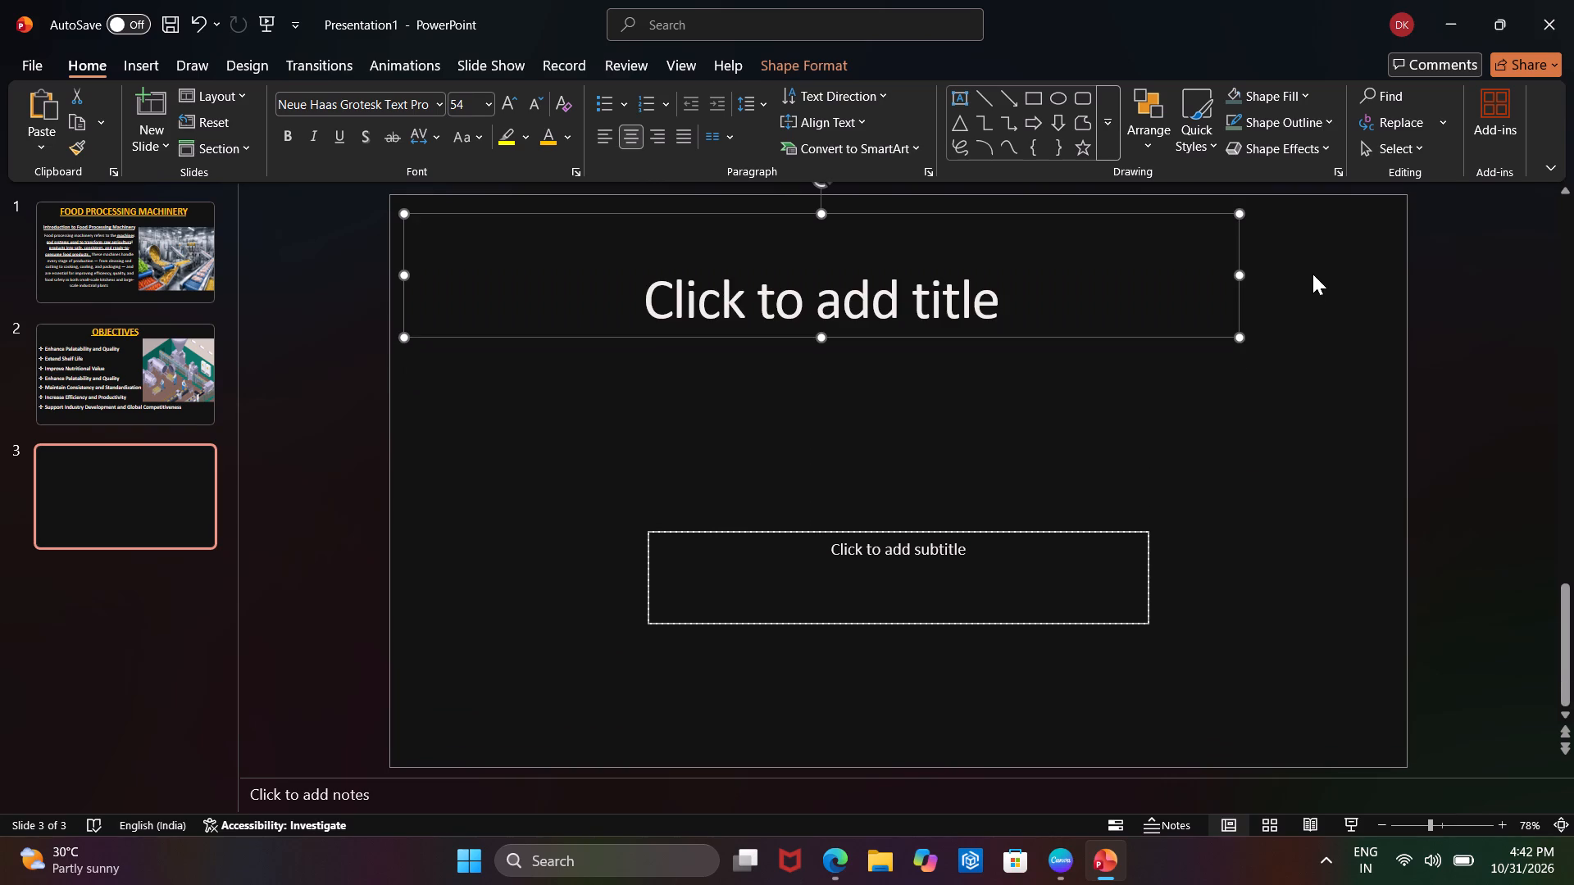
drag(1242, 274, 1366, 270)
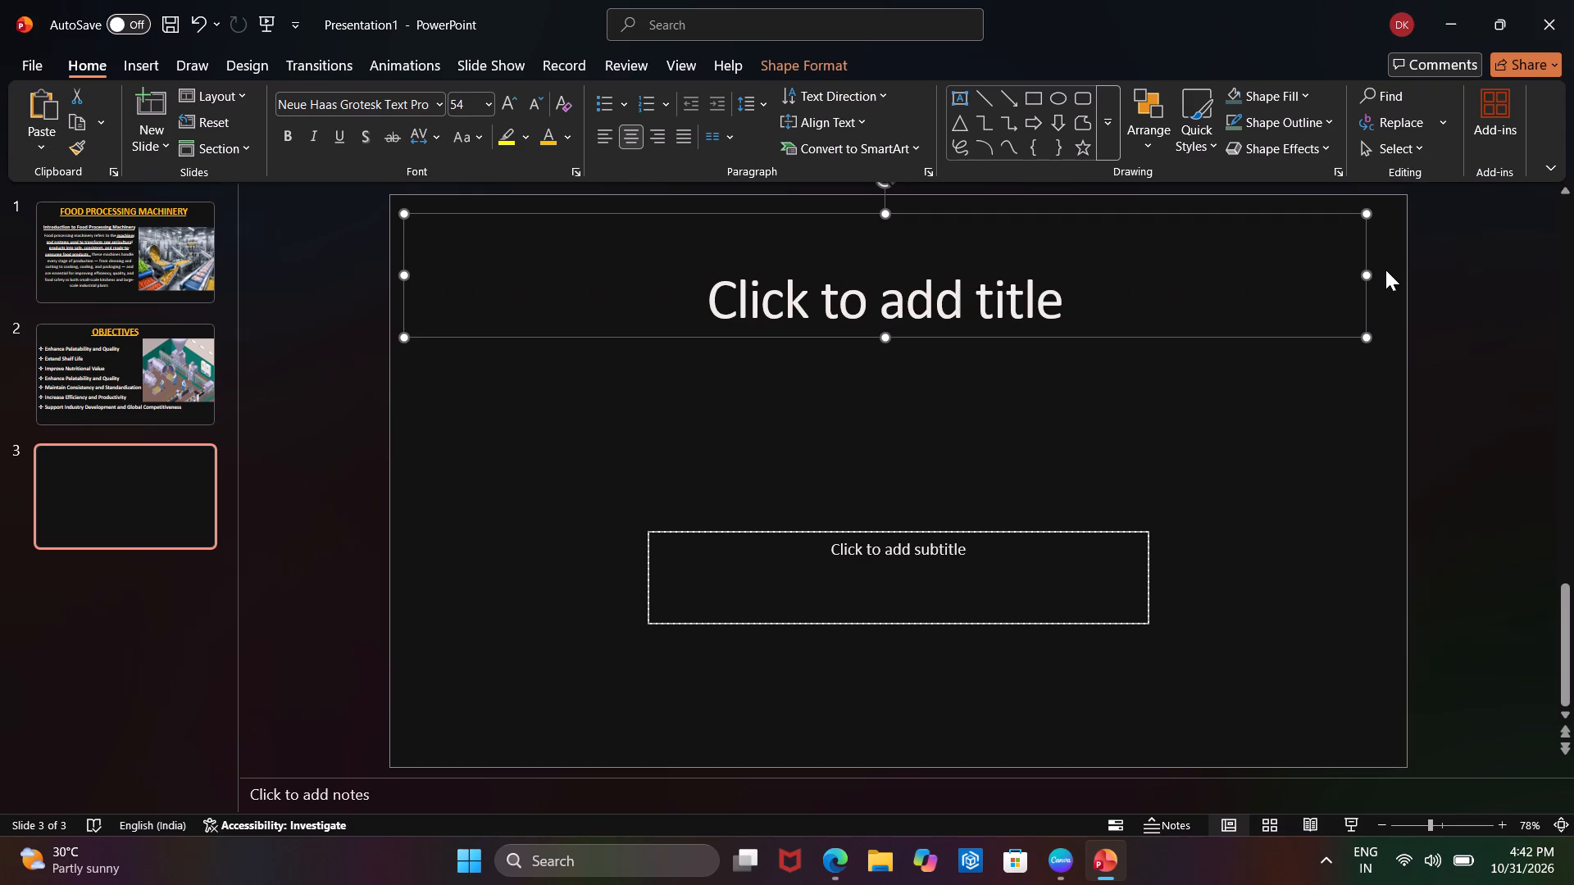
Left-align the title and enter the heading "MAJOR TYPES OF MACHINERY".
click(517, 279)
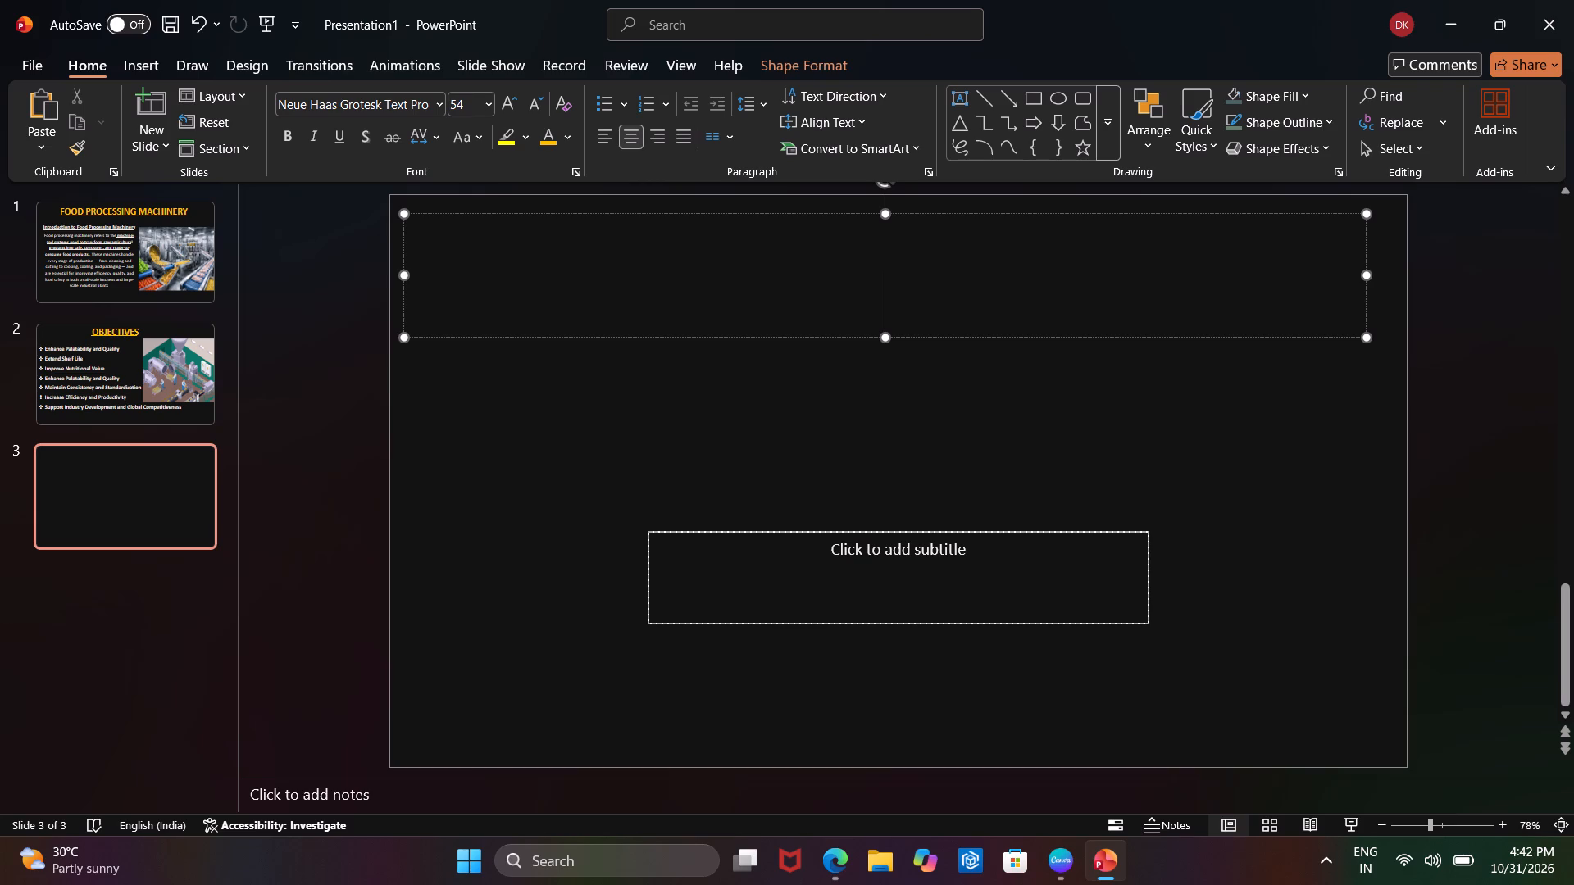
scroll(792, 247, down, 2)
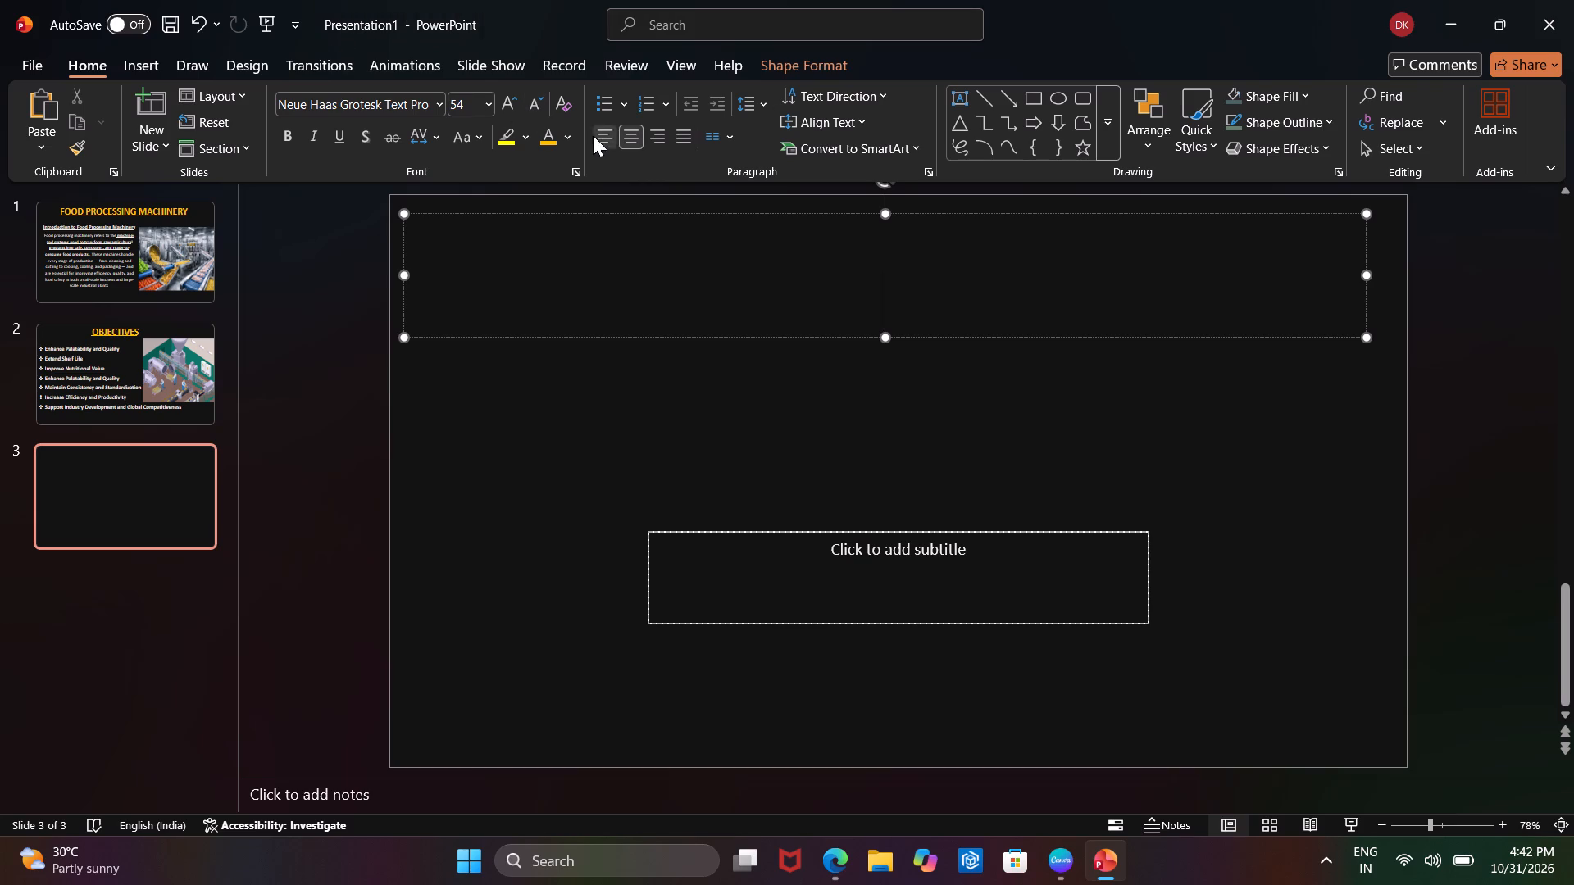
click(593, 135)
text(MAJOR)
key(space)
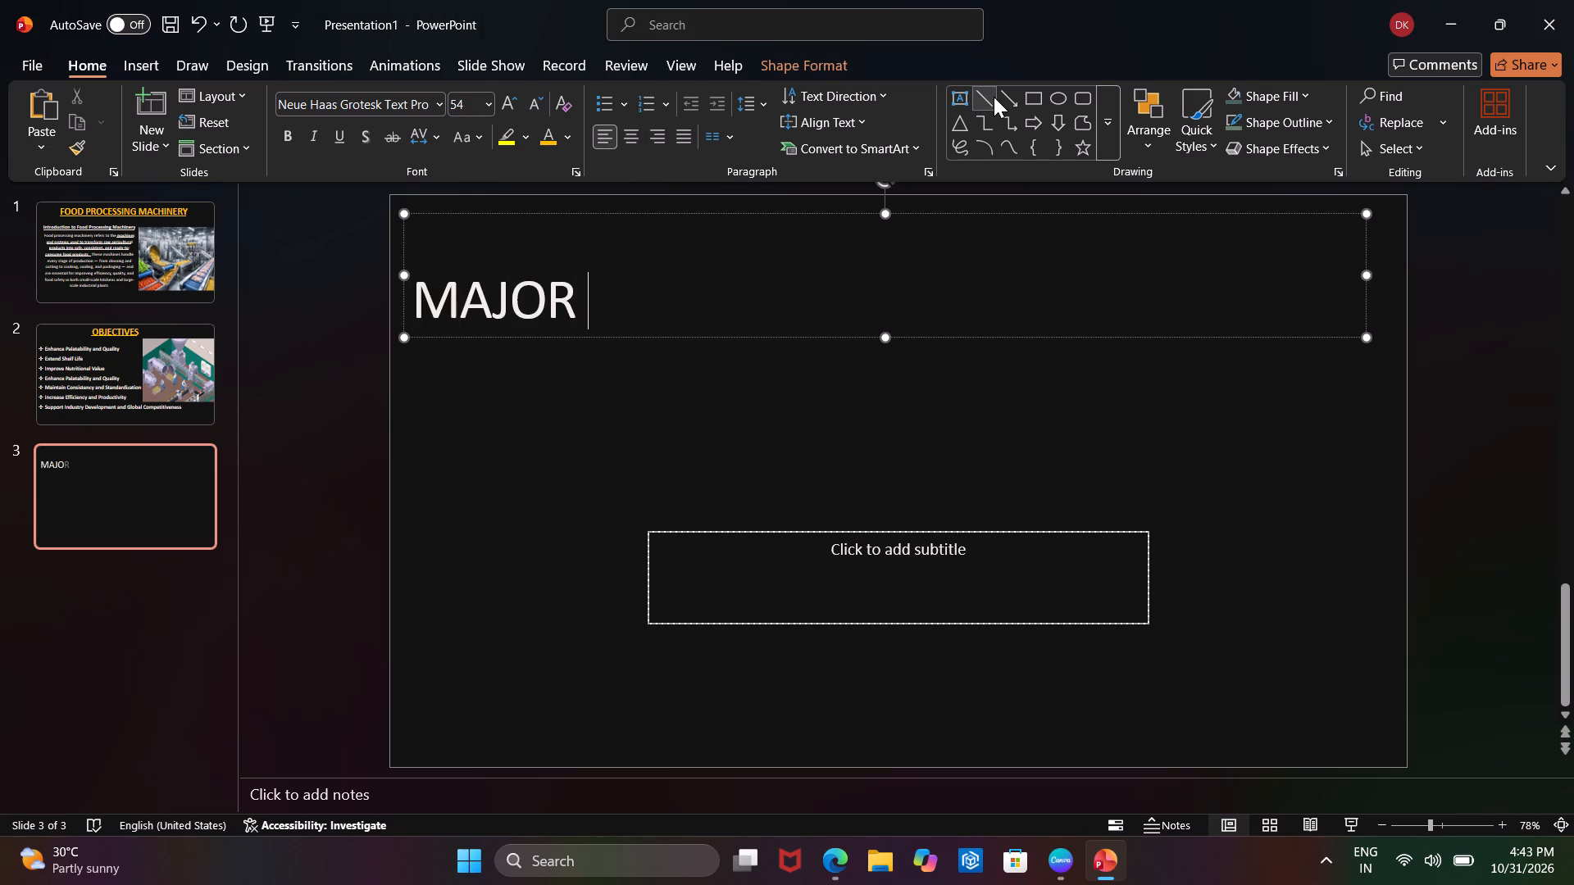
text(TYPES)
key(space)
text(OF)
key(space)
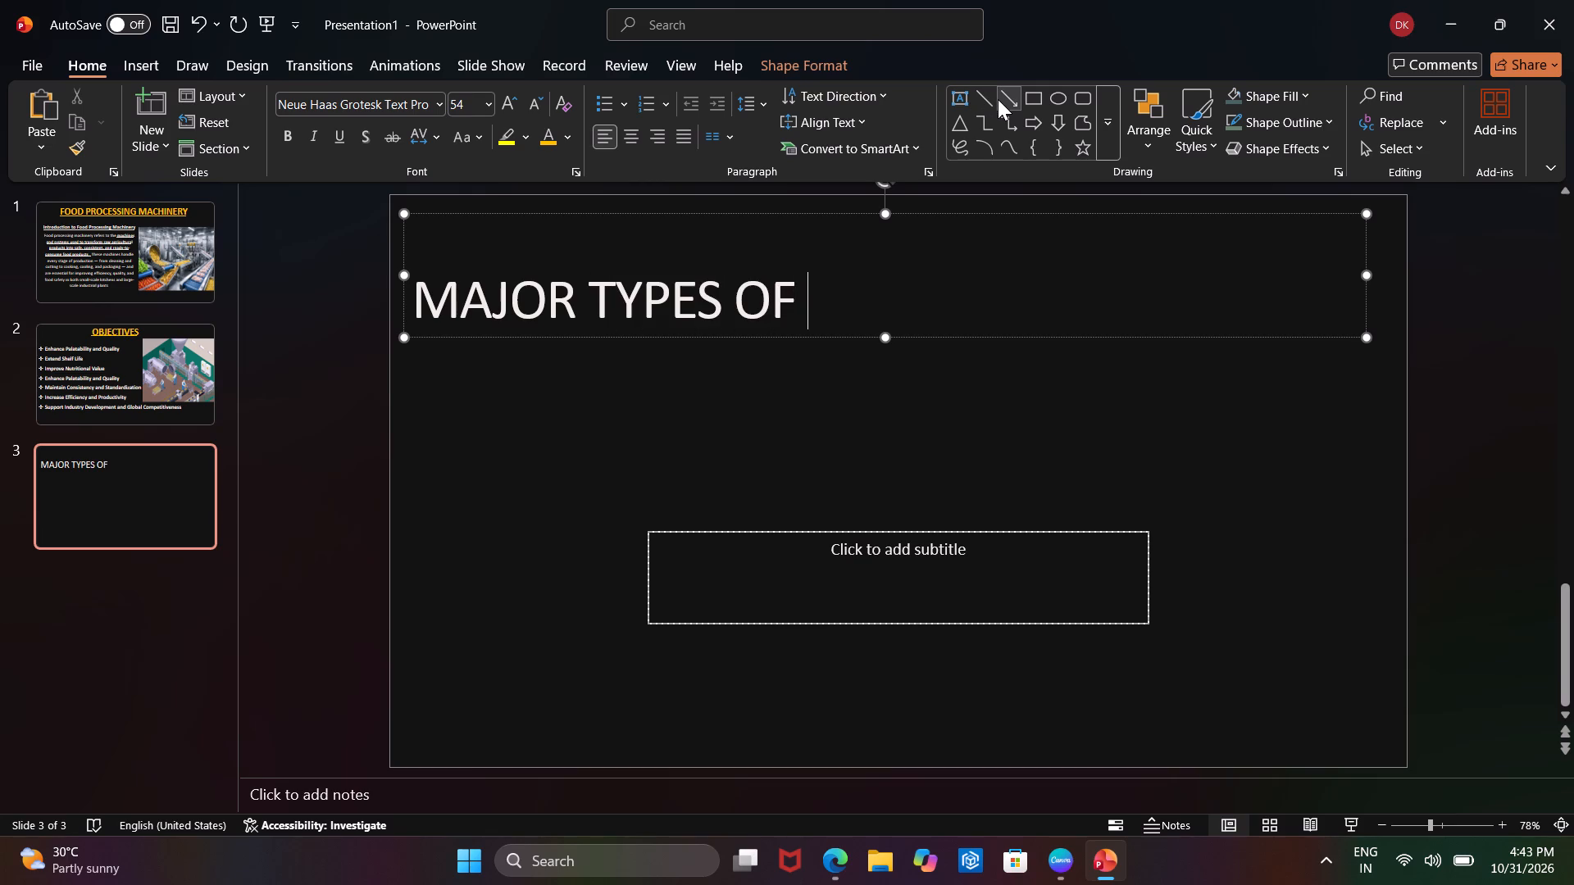
text(MACHINERY)
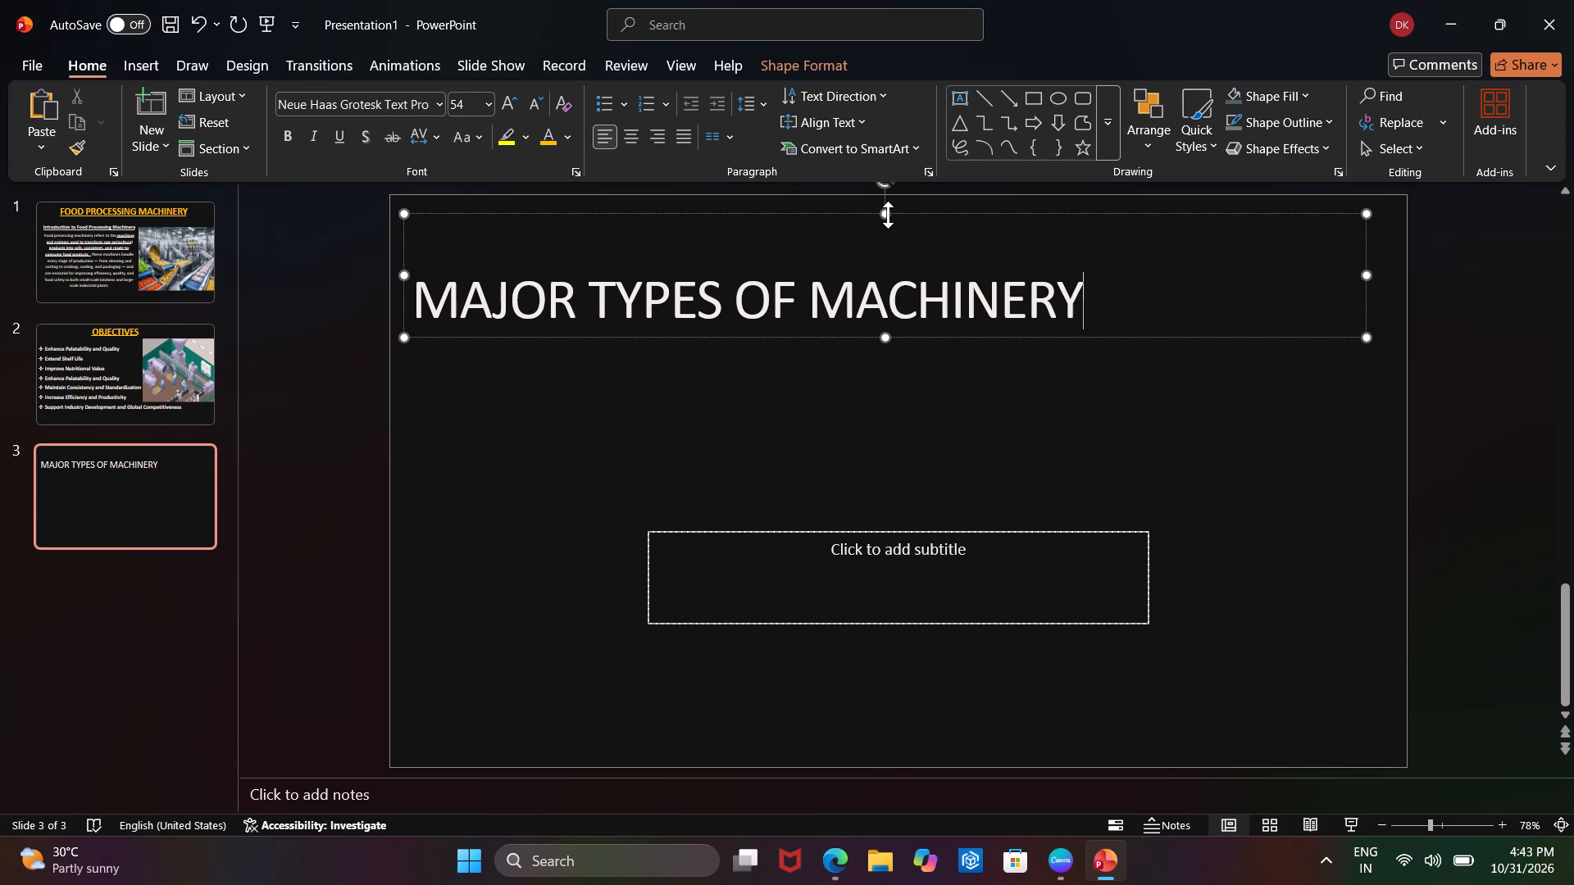
Stretch the title placeholder just above the slide's top edge and raise its lower edge so the heading sits higher.
drag(888, 215, 908, 188)
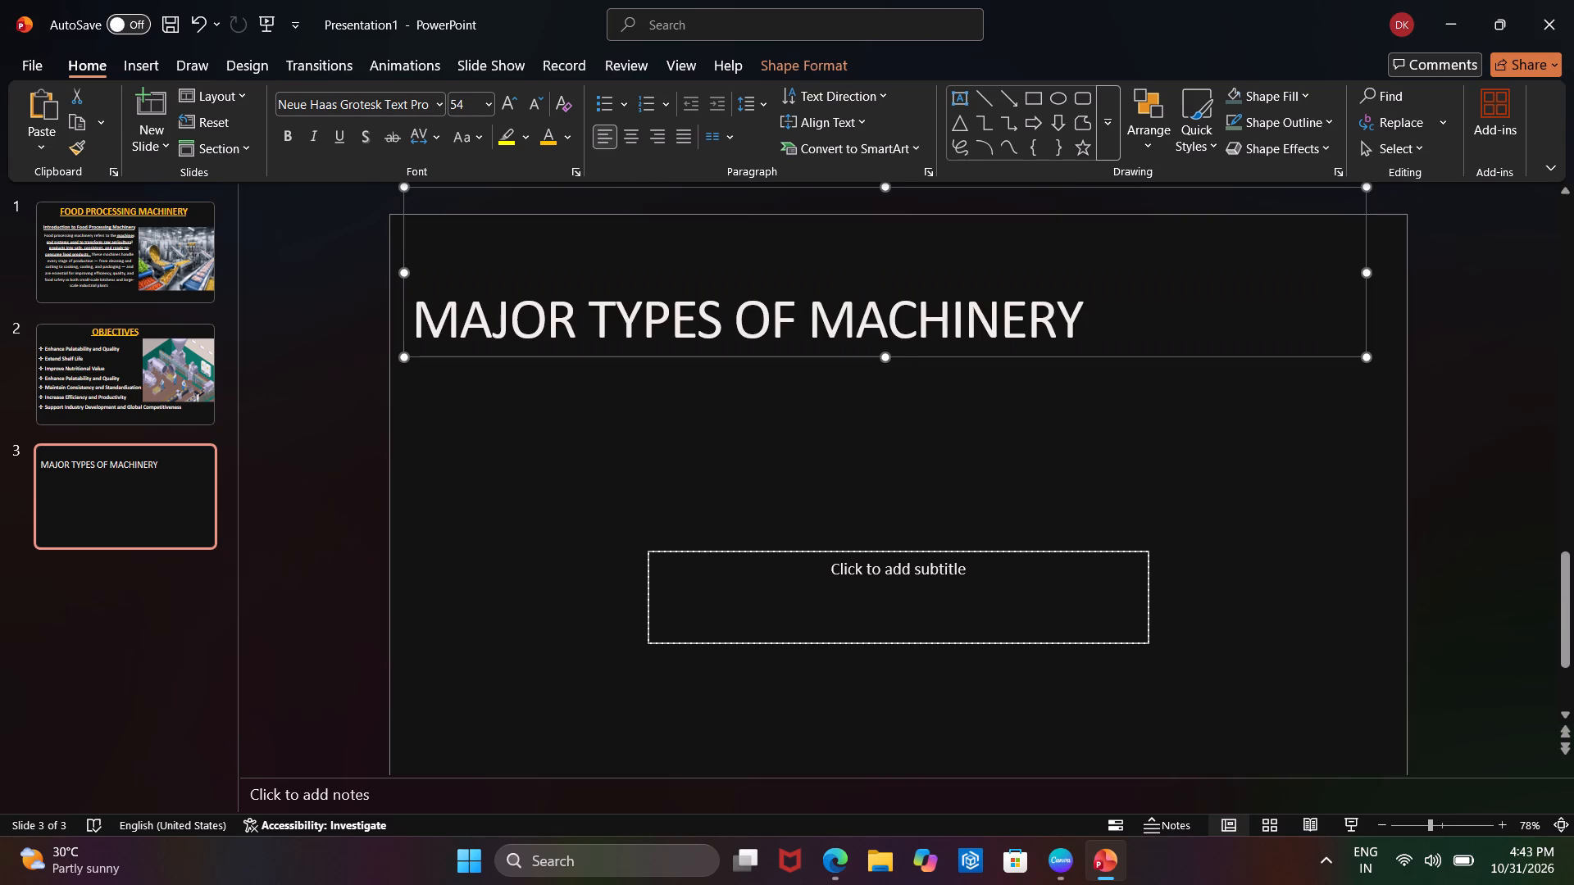
drag(885, 355, 929, 306)
click(785, 359)
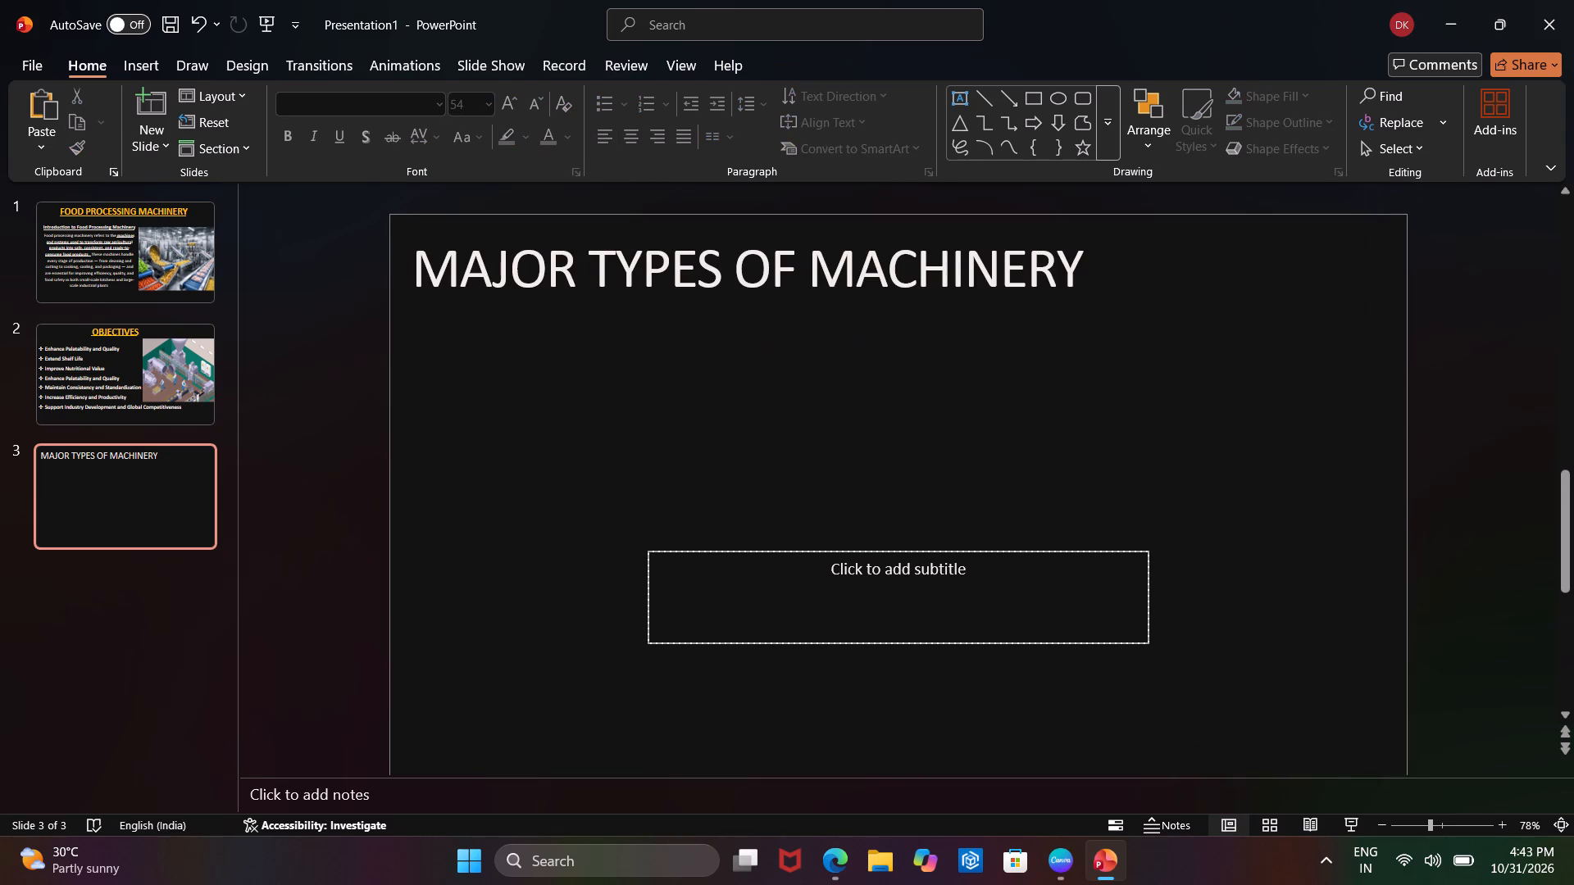
Format the "MAJOR TYPES OF MACHINERY" heading in gold, underlined and bold.
drag(416, 265, 1126, 270)
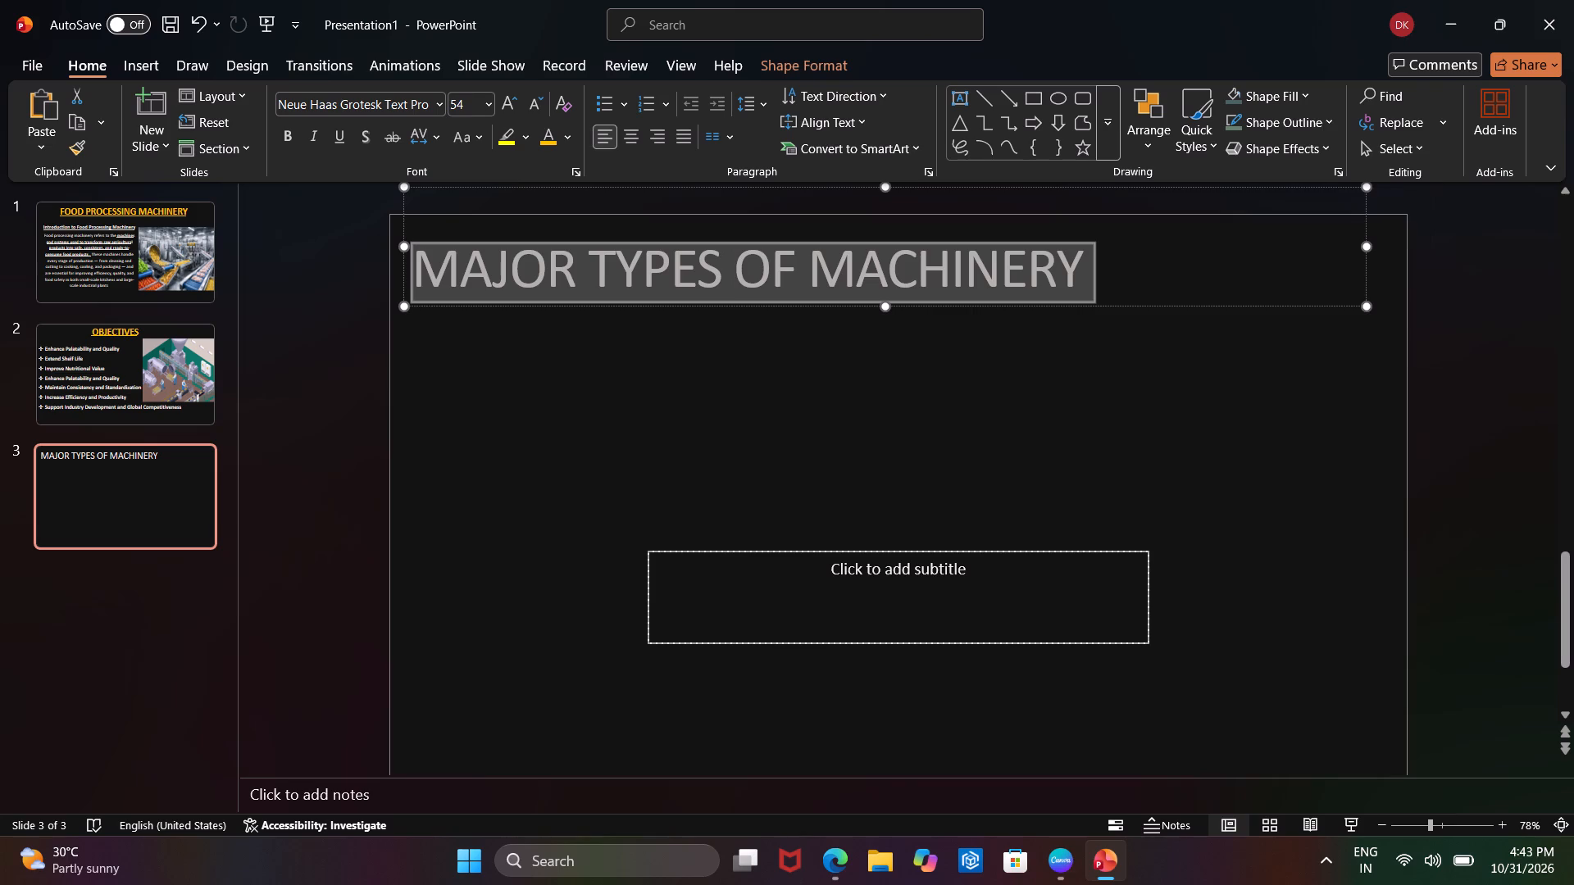
click(558, 145)
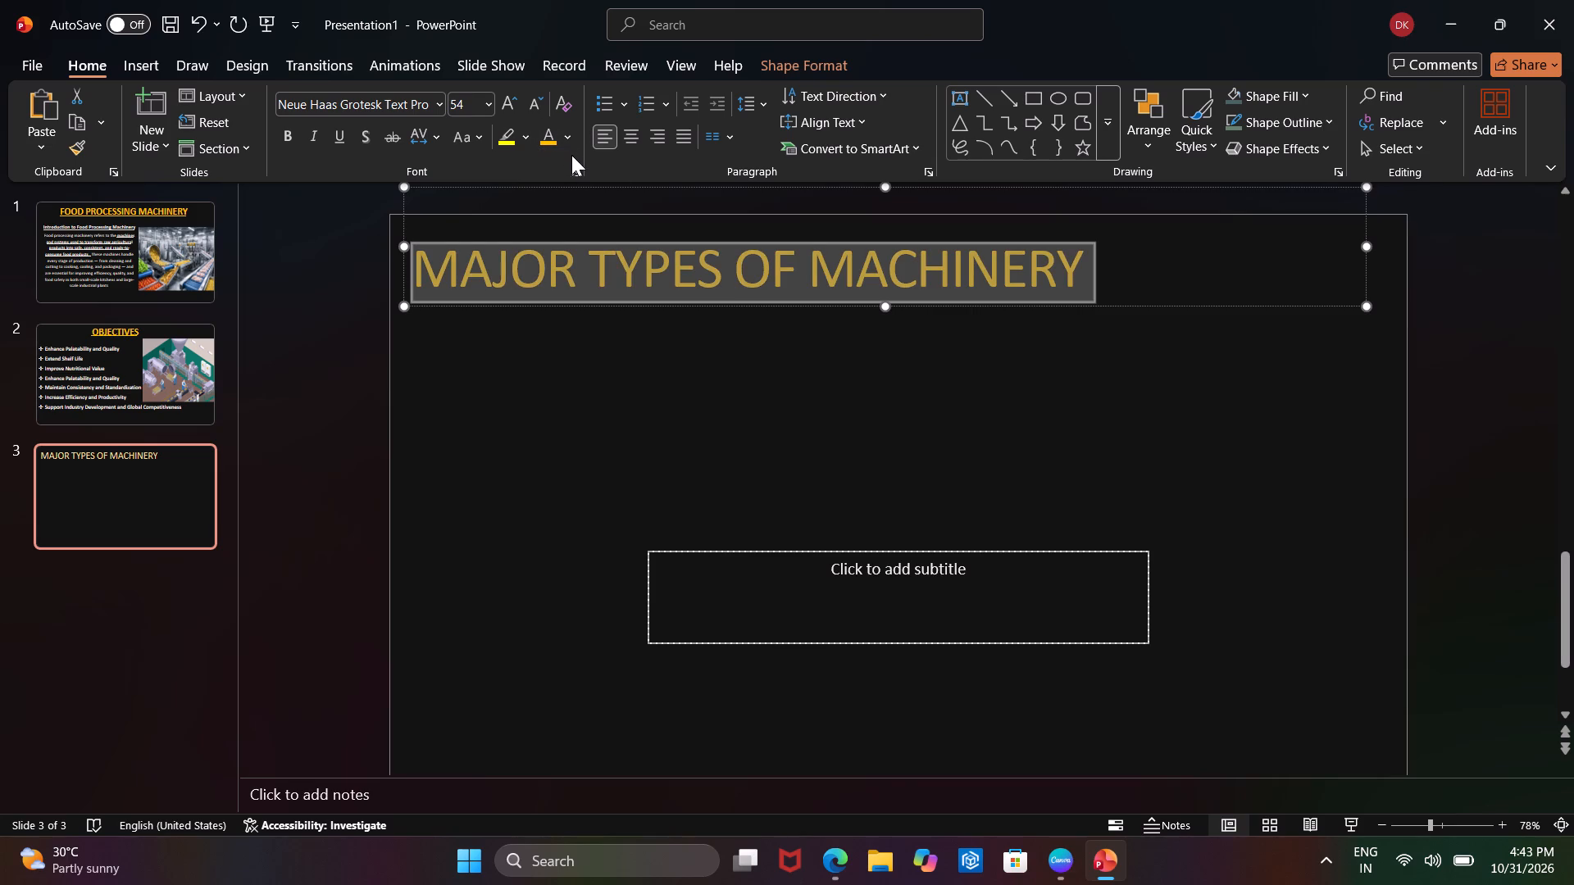
click(338, 144)
click(284, 132)
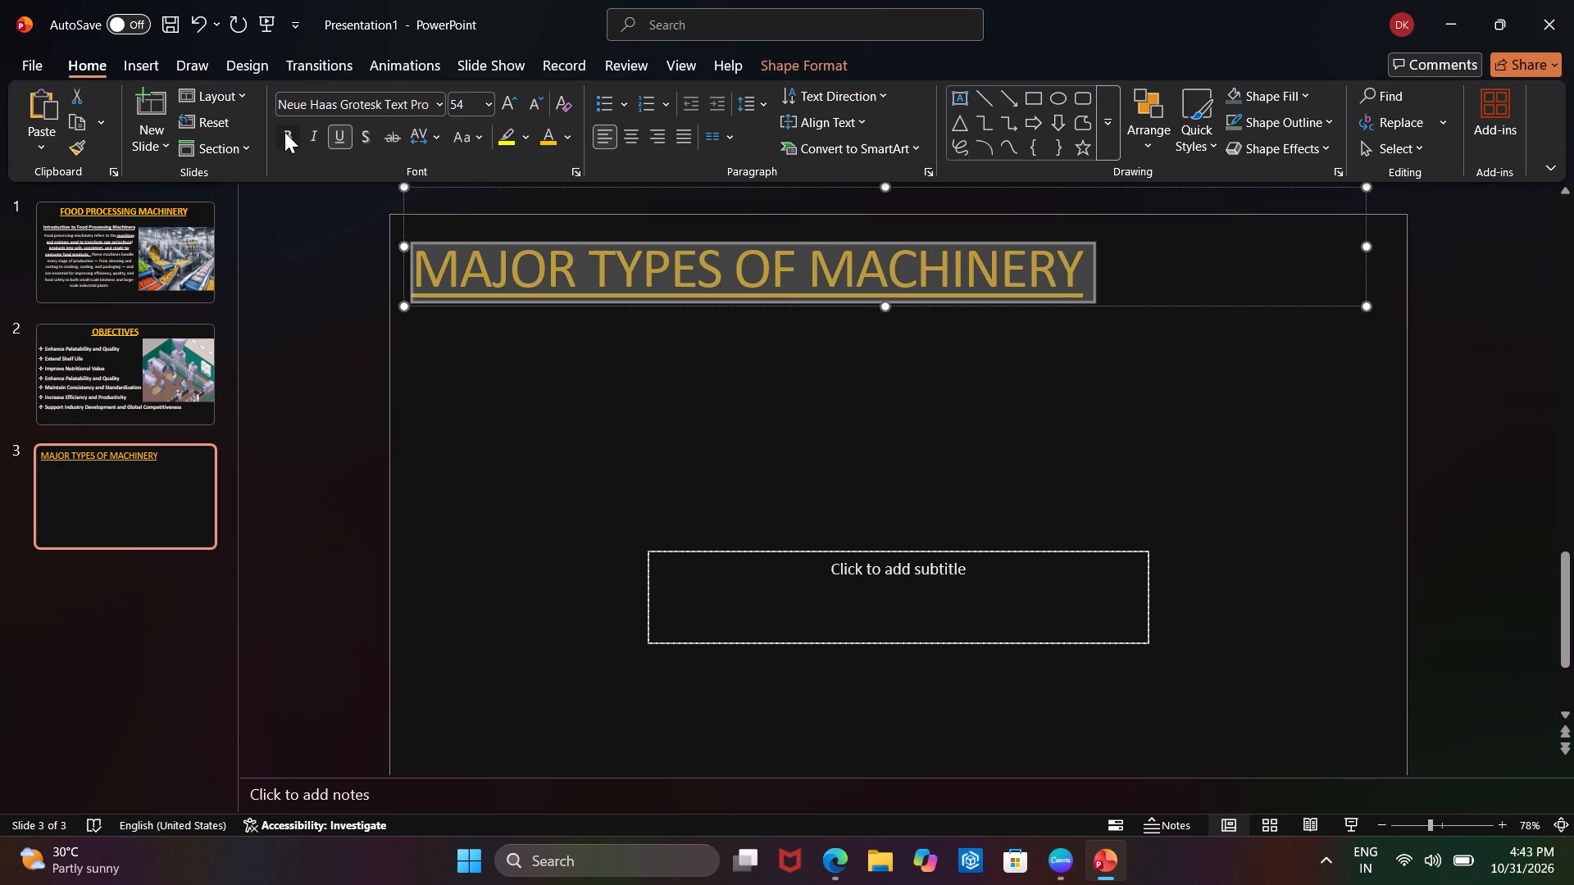
click(492, 357)
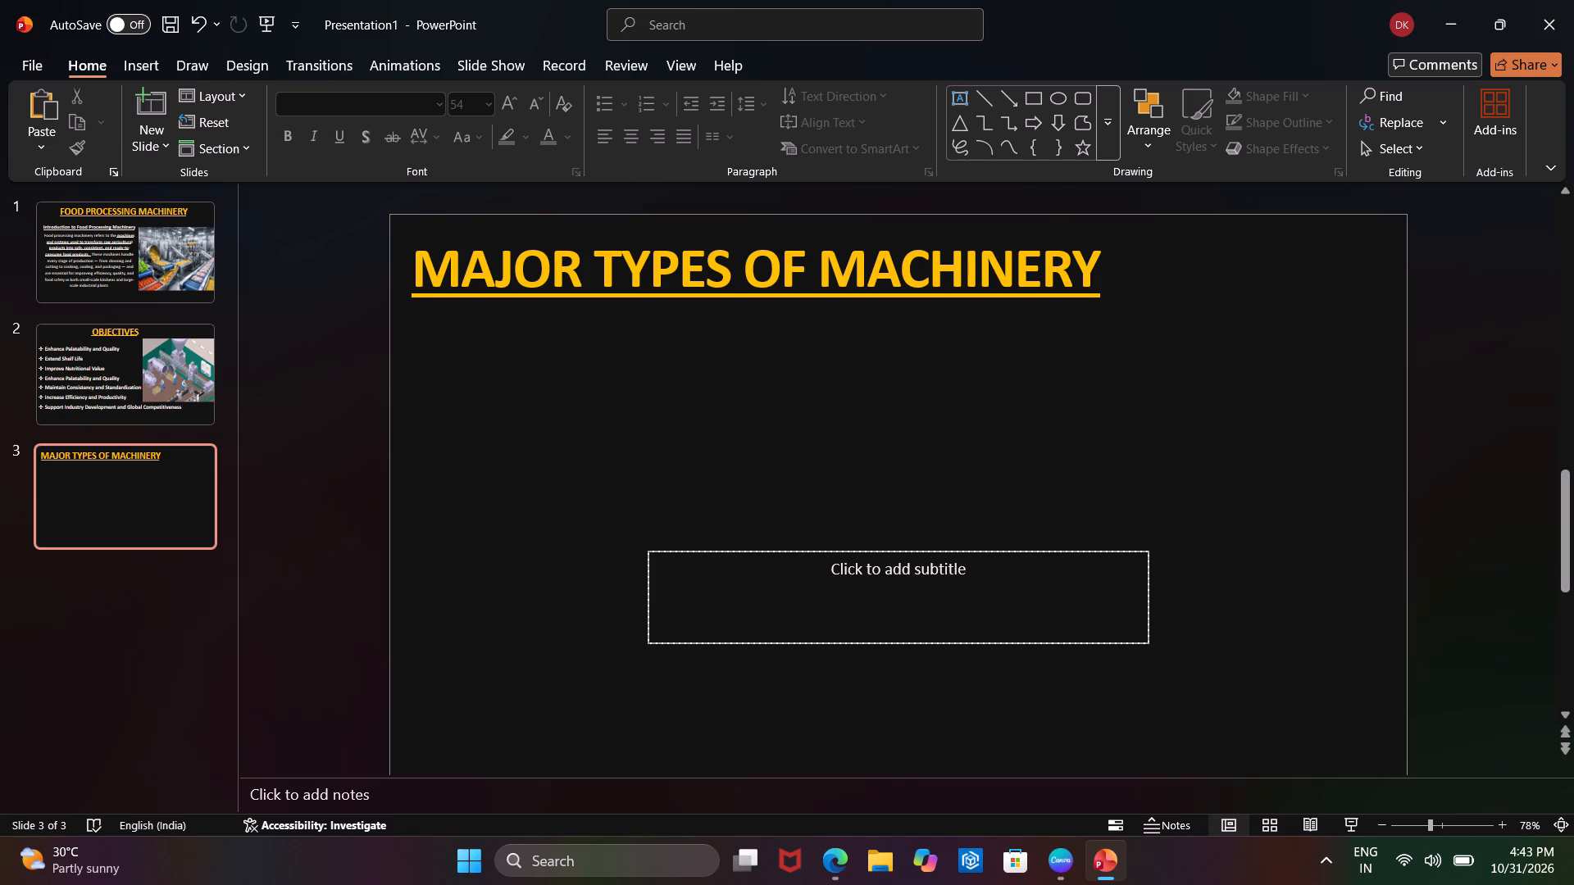
Enlarge the subtitle placeholder to fill the area under the heading, leaving a strip free along the slide's right side, and left-align its text.
click(753, 588)
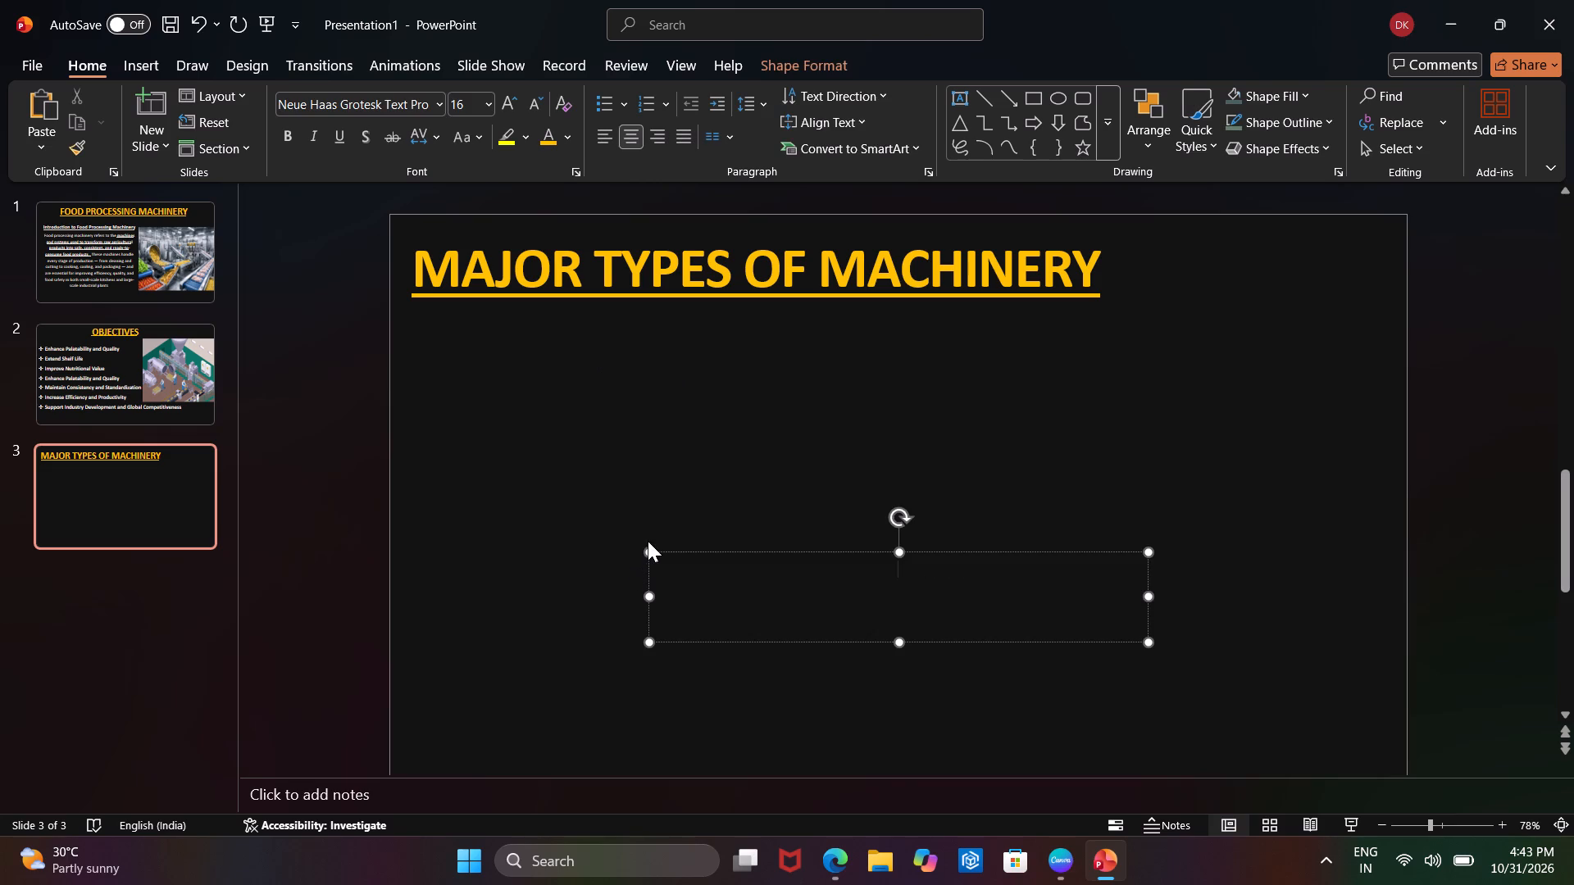
drag(646, 546, 409, 299)
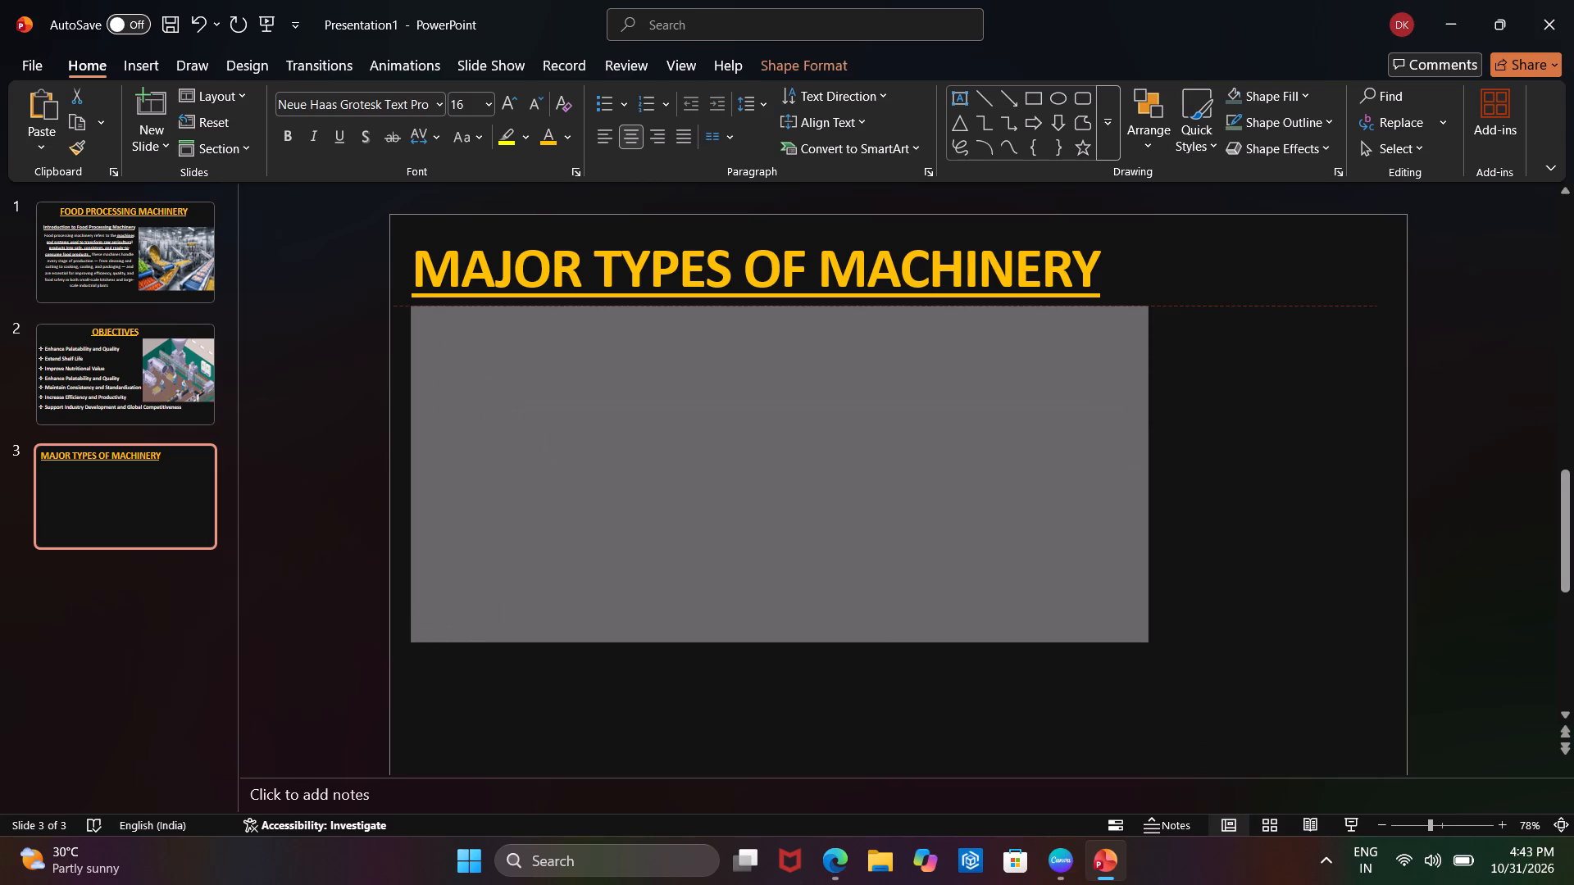
drag(409, 299, 397, 314)
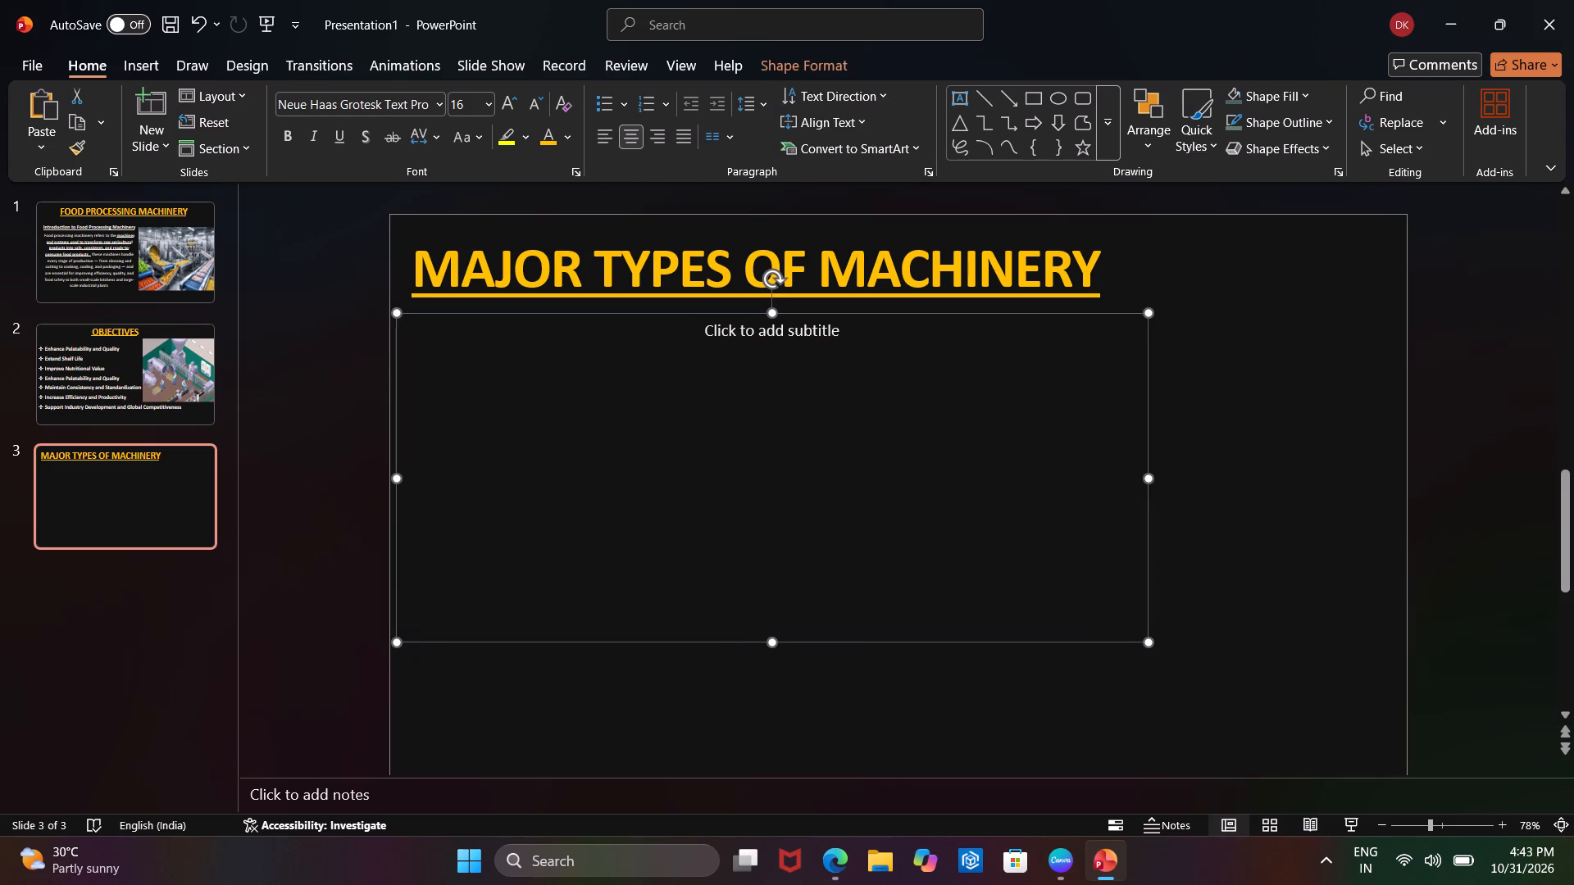
drag(770, 642, 774, 750)
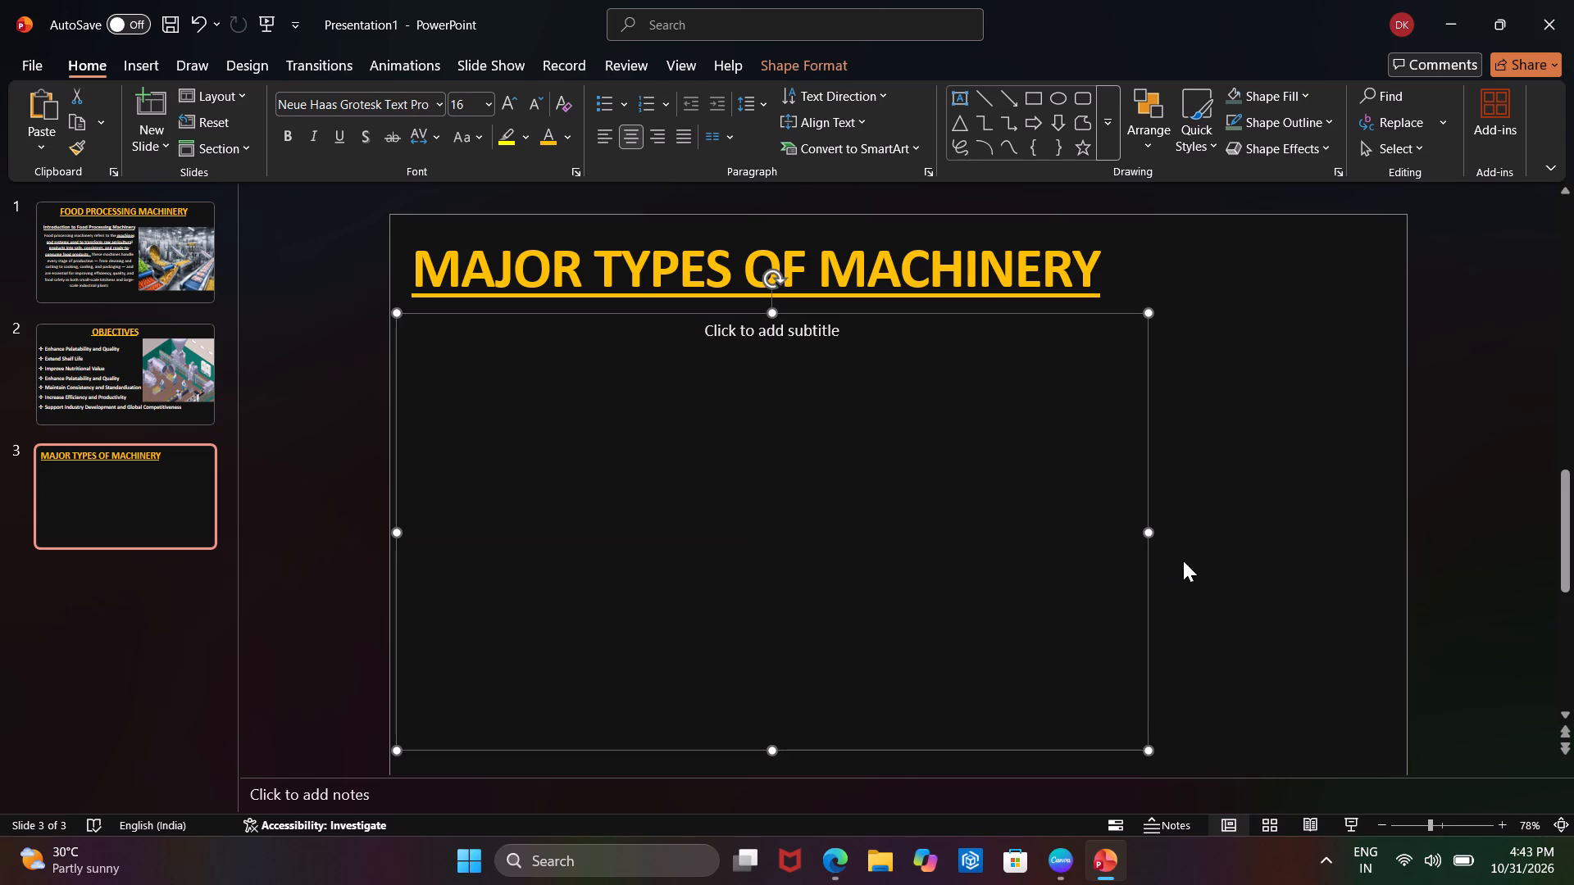
drag(1099, 535, 1071, 534)
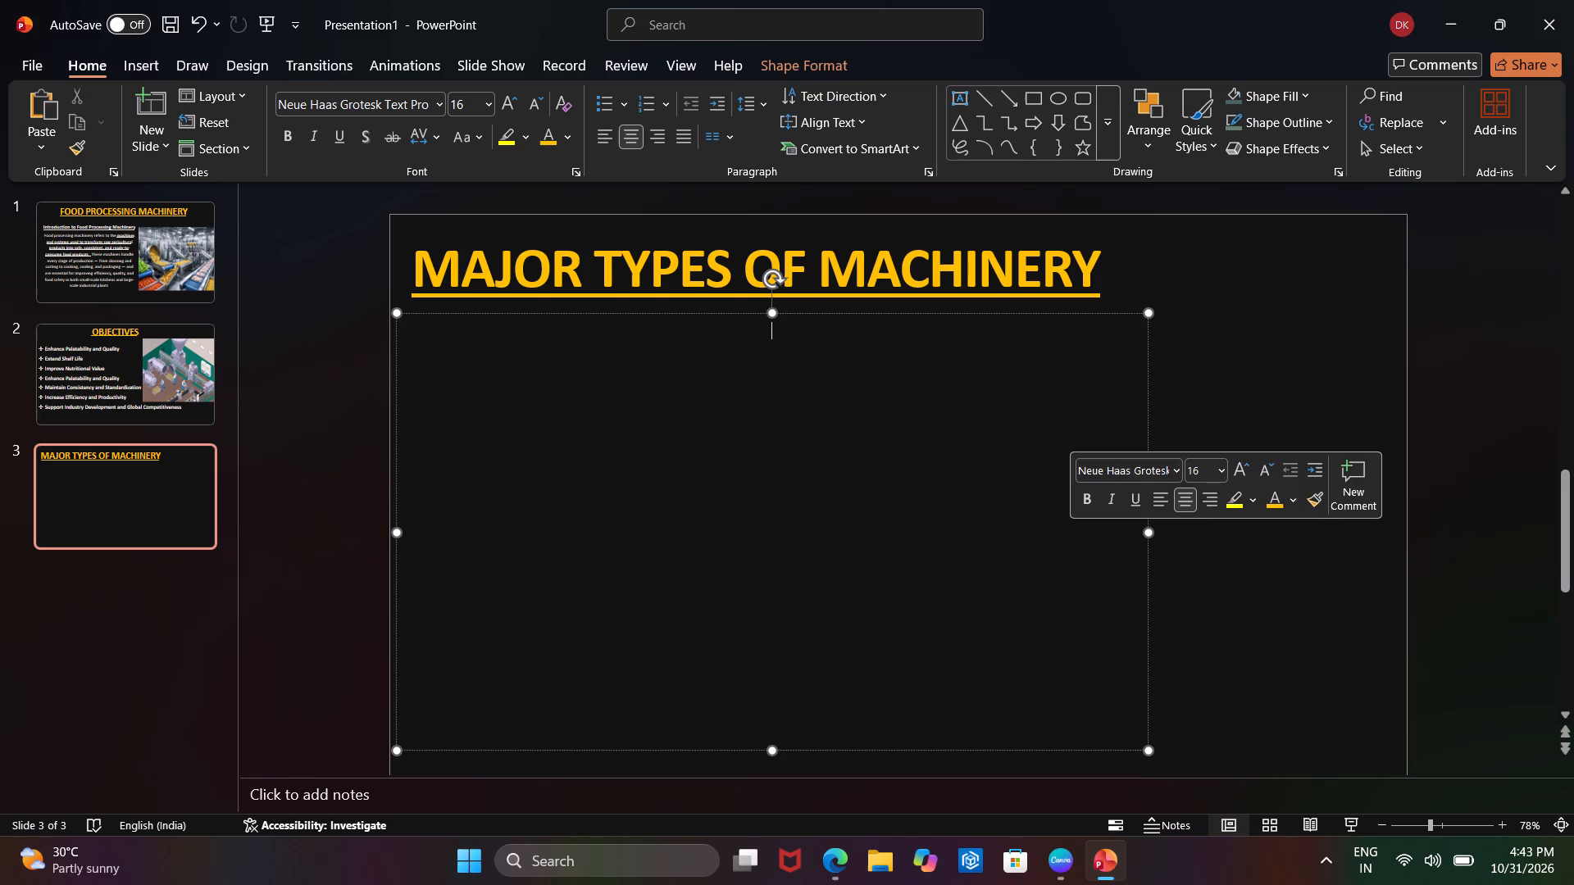
drag(1149, 533, 1084, 531)
click(680, 420)
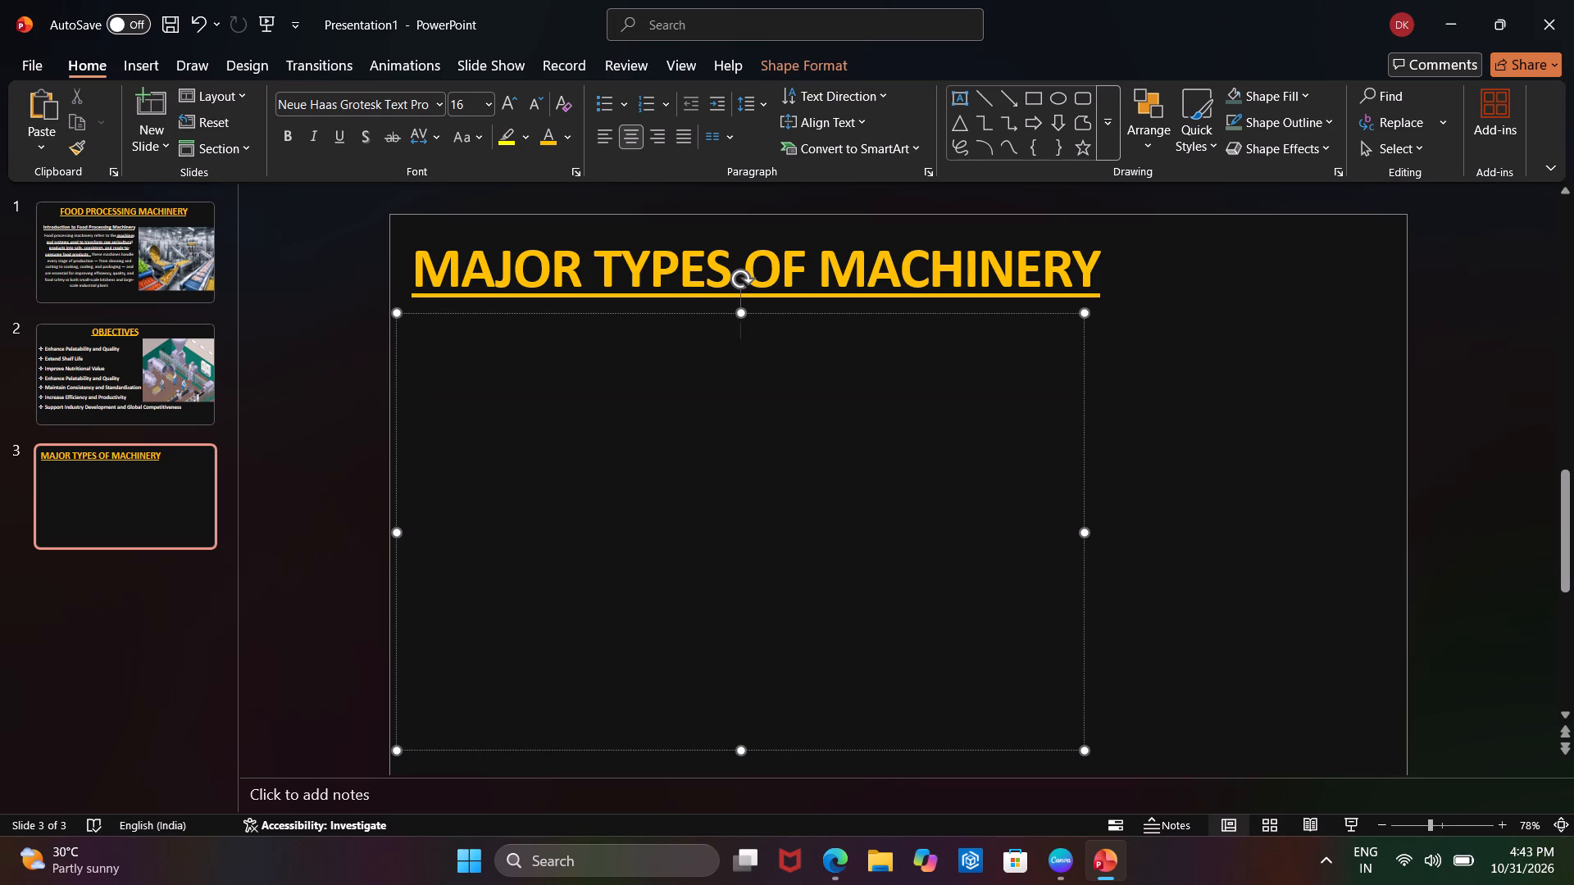
click(603, 137)
Switch to Edge, close the image preview, search Bing for "MAJOR TYPES OF FOOD PROCESSING MACHINARY" and show results of all kinds.
click(837, 867)
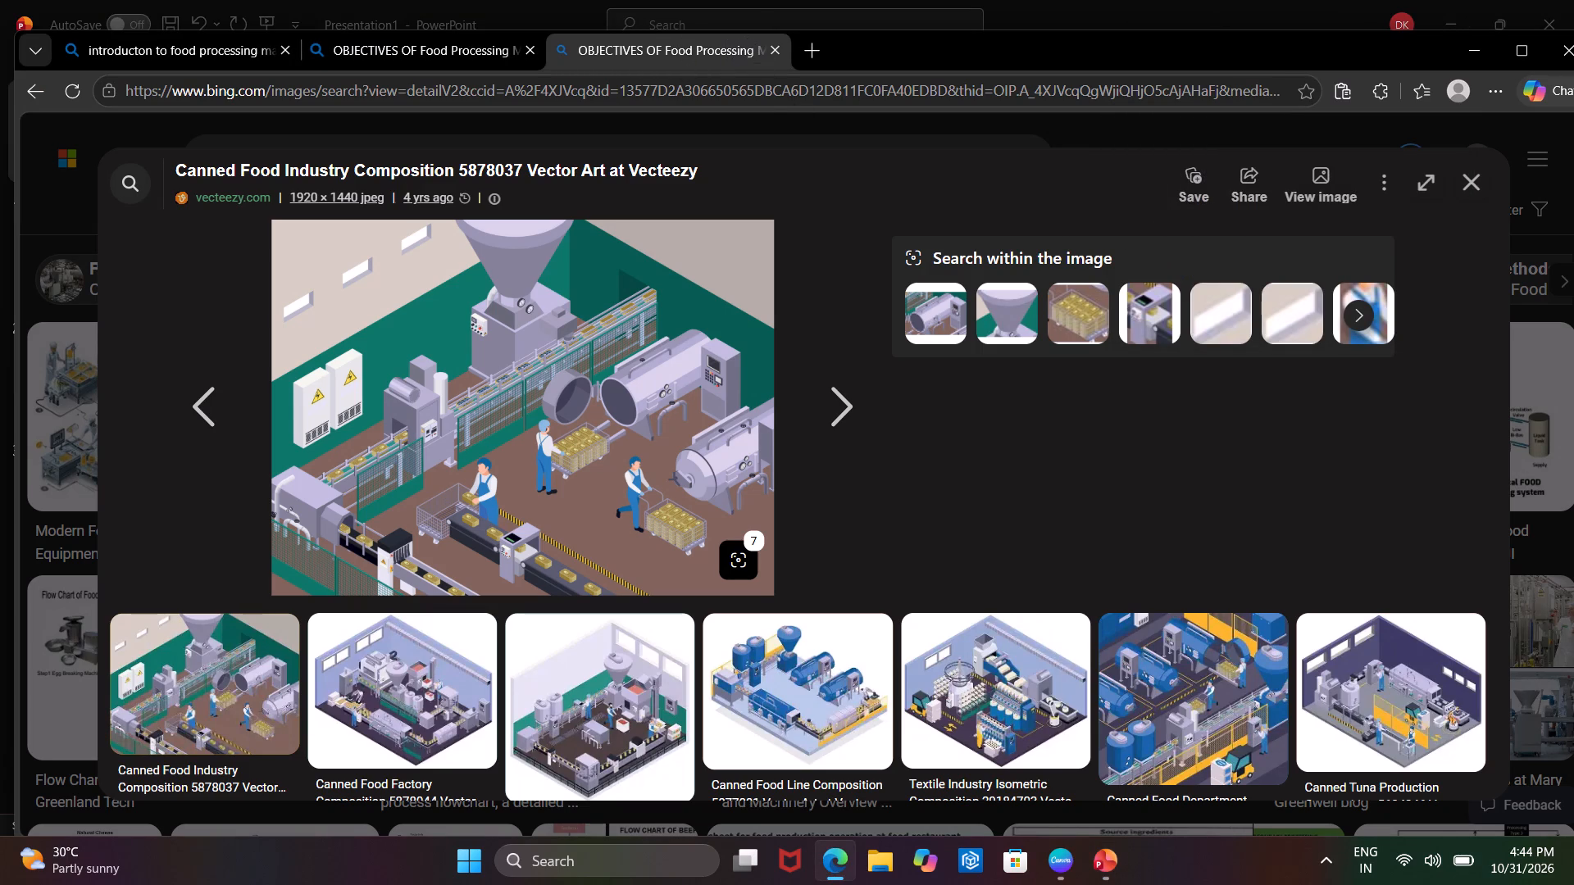
click(1463, 183)
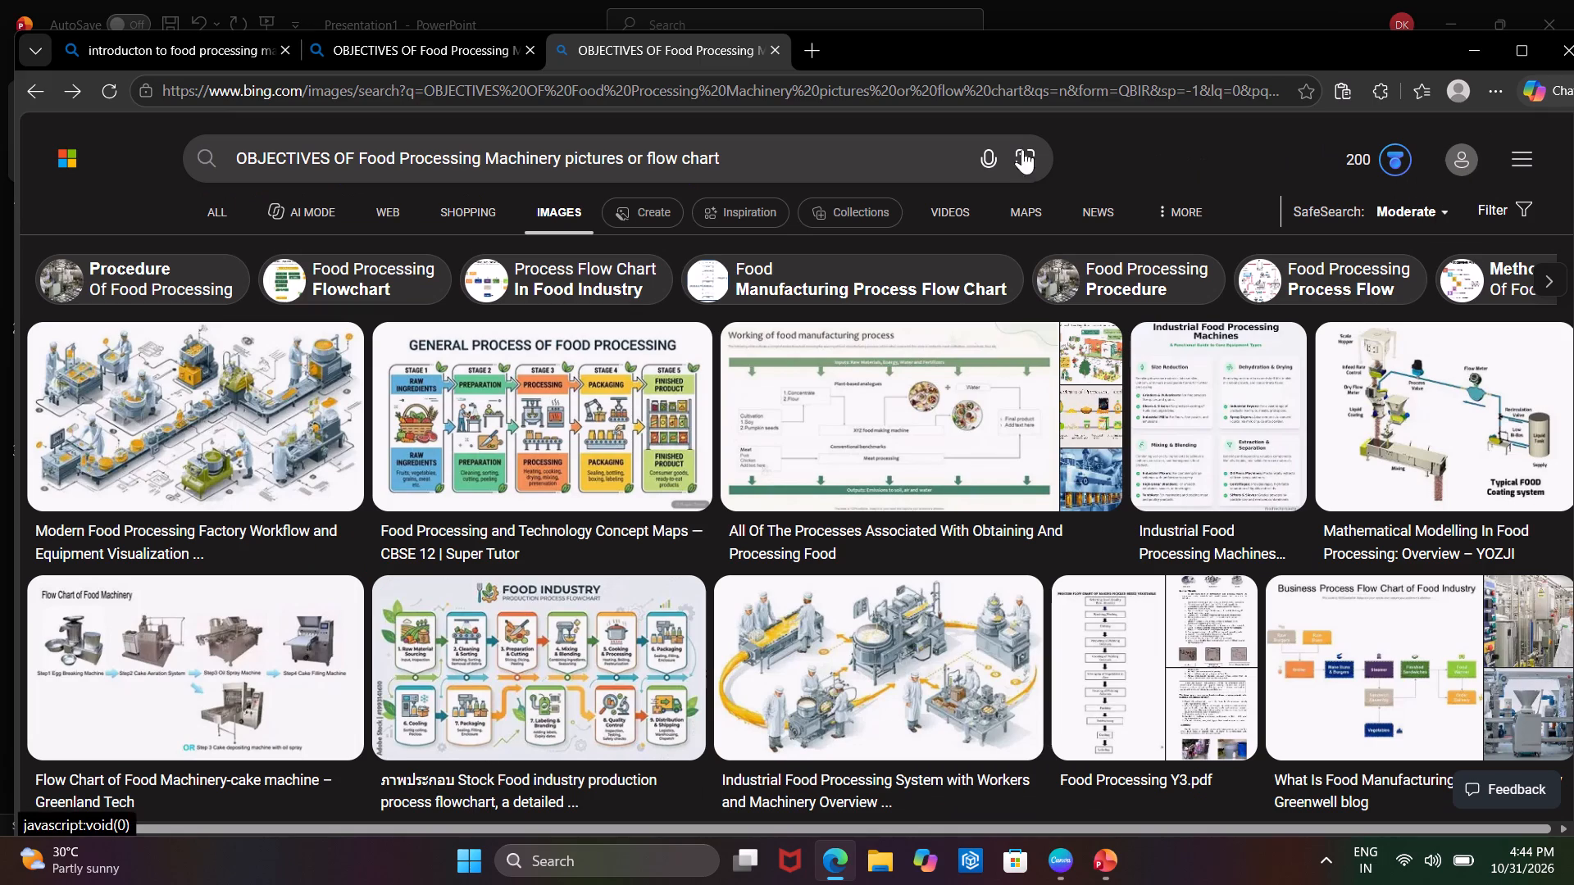
click(891, 153)
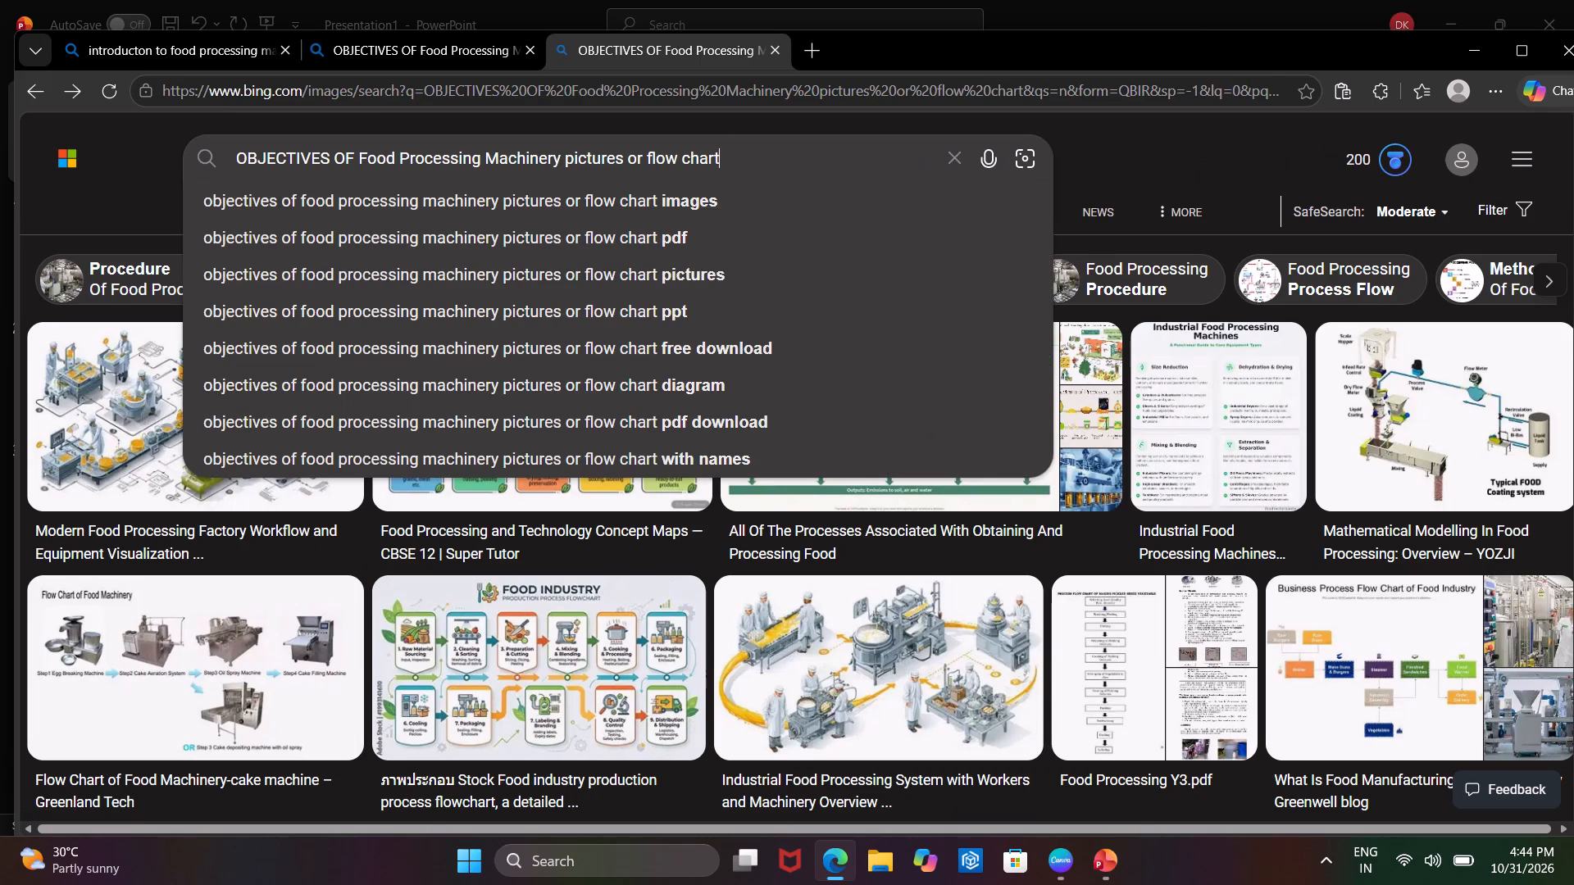
key(BackSpace)
key(BackSpace)
key(BackSpace)
key(BackSpace)
key(BackSpace)
key(BackSpace)
key(BackSpace)
key(BackSpace)
key(BackSpace)
key(BackSpace)
key(BackSpace)
key(BackSpace)
key(BackSpace)
key(BackSpace)
key(BackSpace)
key(BackSpace)
key(BackSpace)
key(BackSpace)
key(BackSpace)
key(BackSpace)
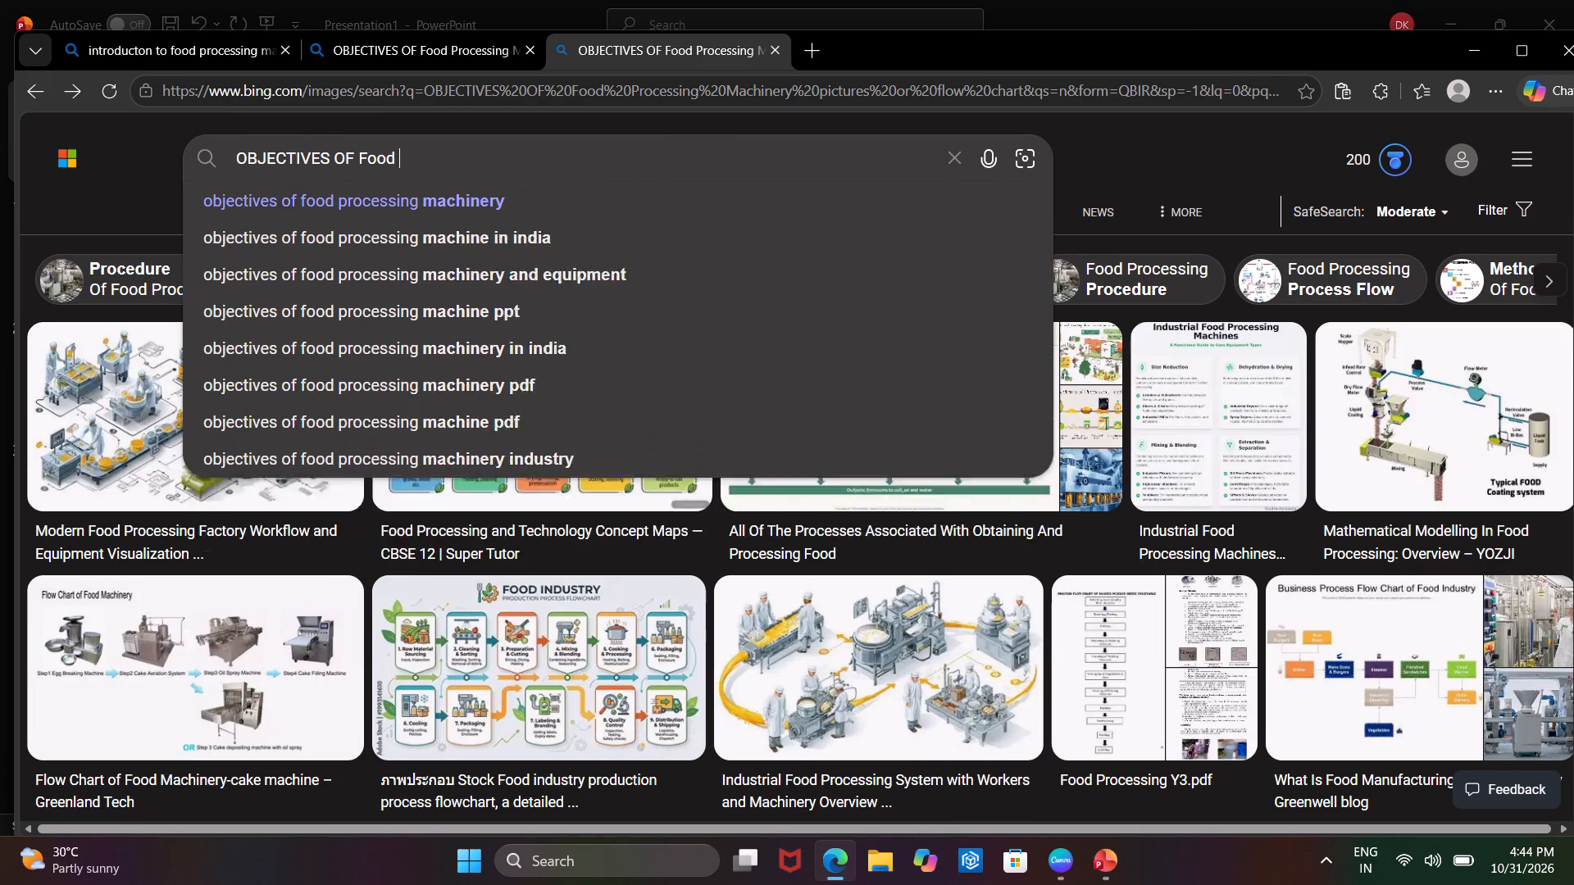
text(MAJOR RT)
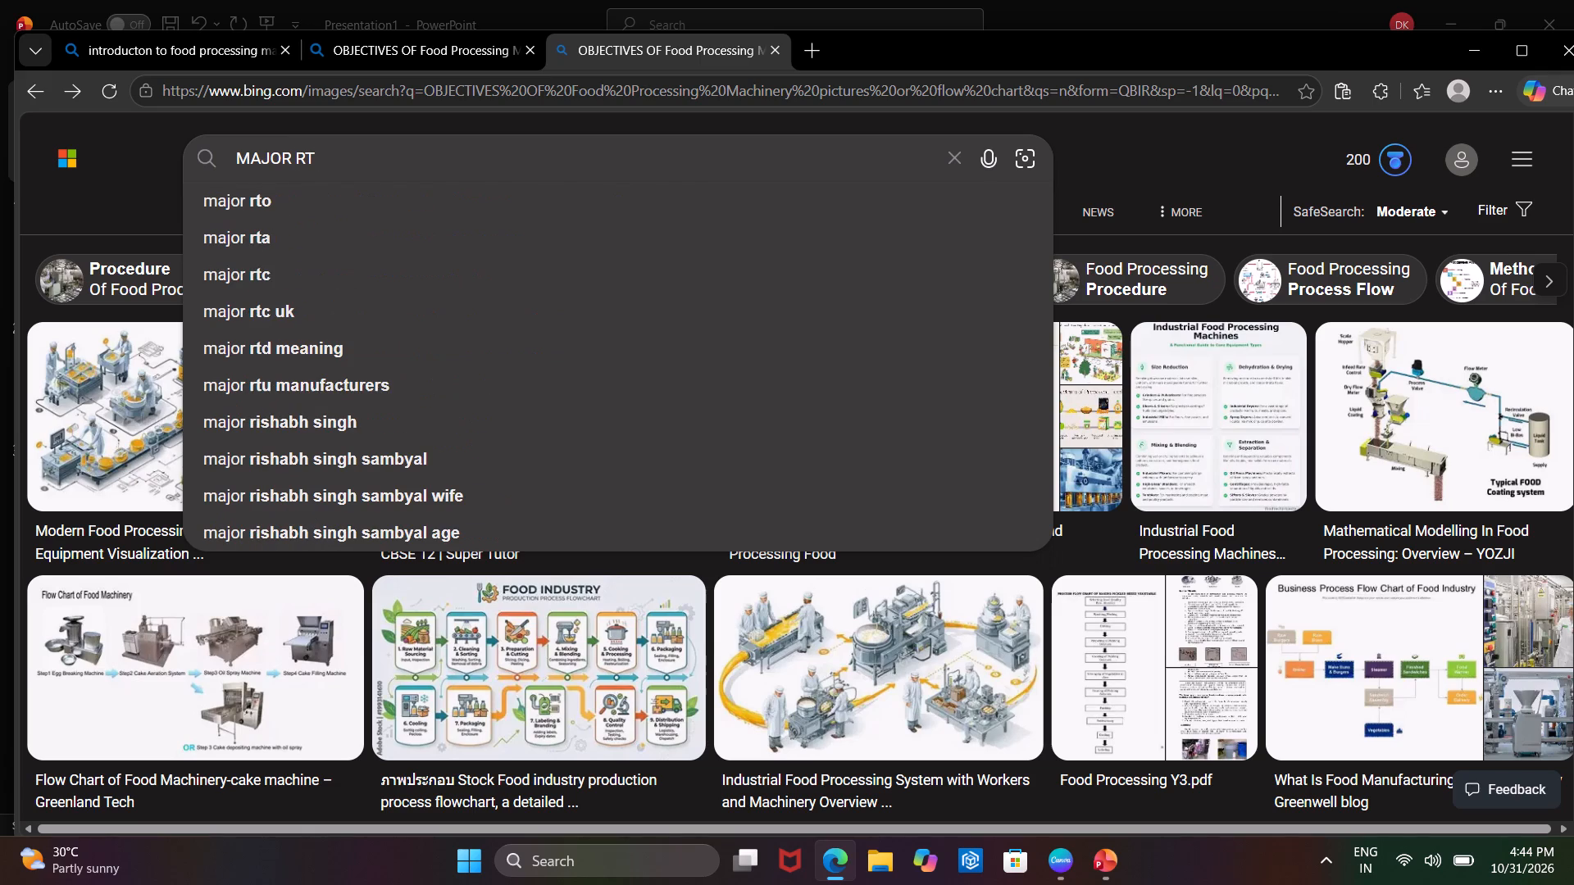
key(BackSpace)
key(BackSpace)
text(TYPES OF)
key(space)
text(FOOD)
key(space)
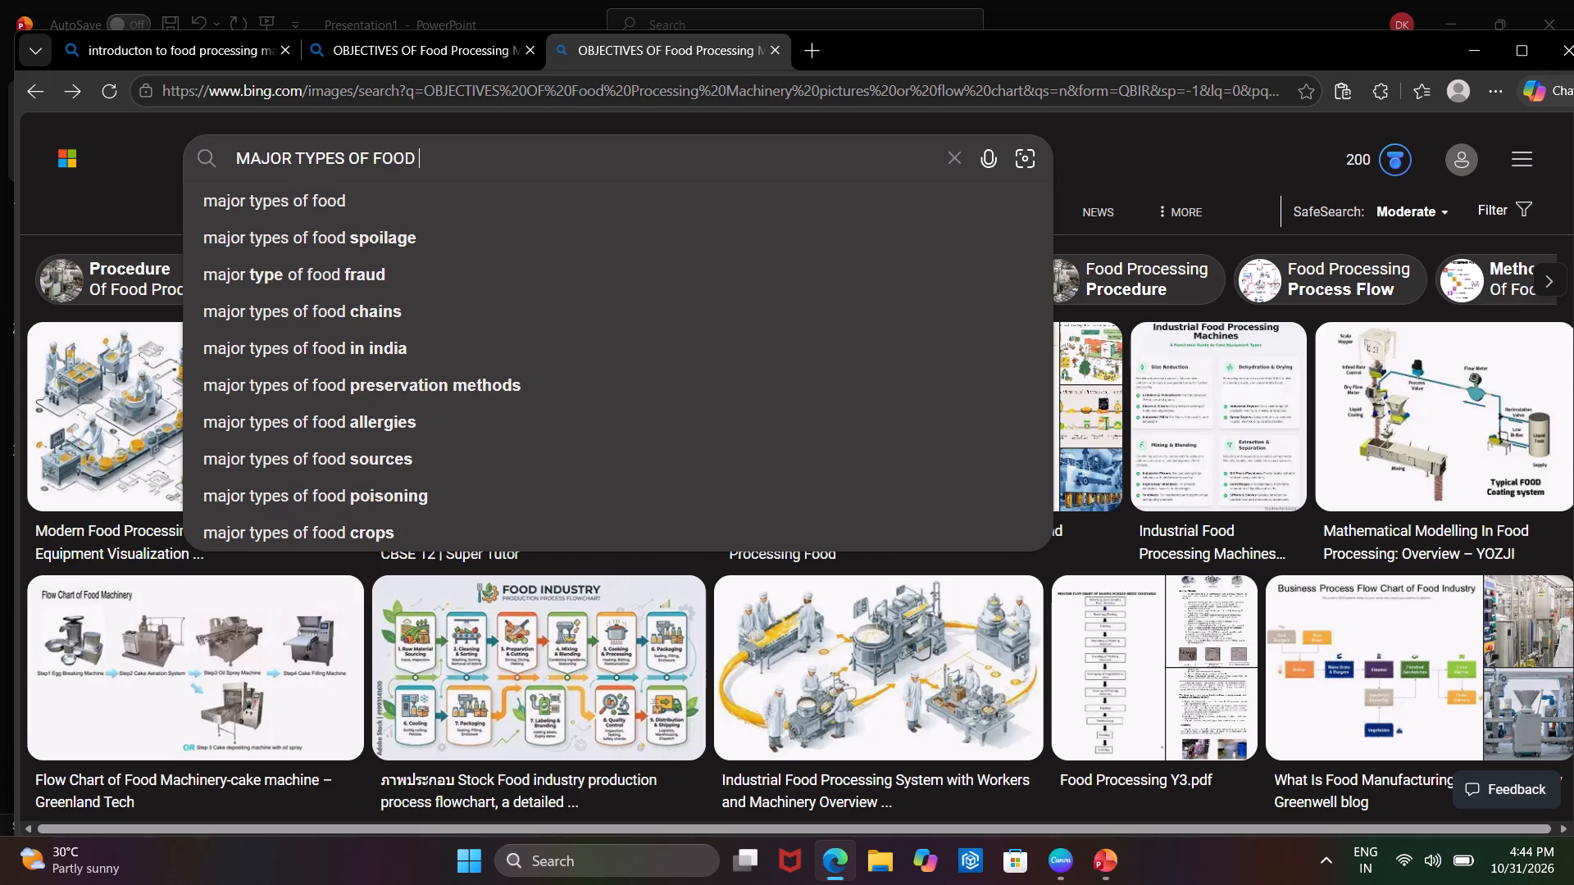
text(PROCESSING)
key(space)
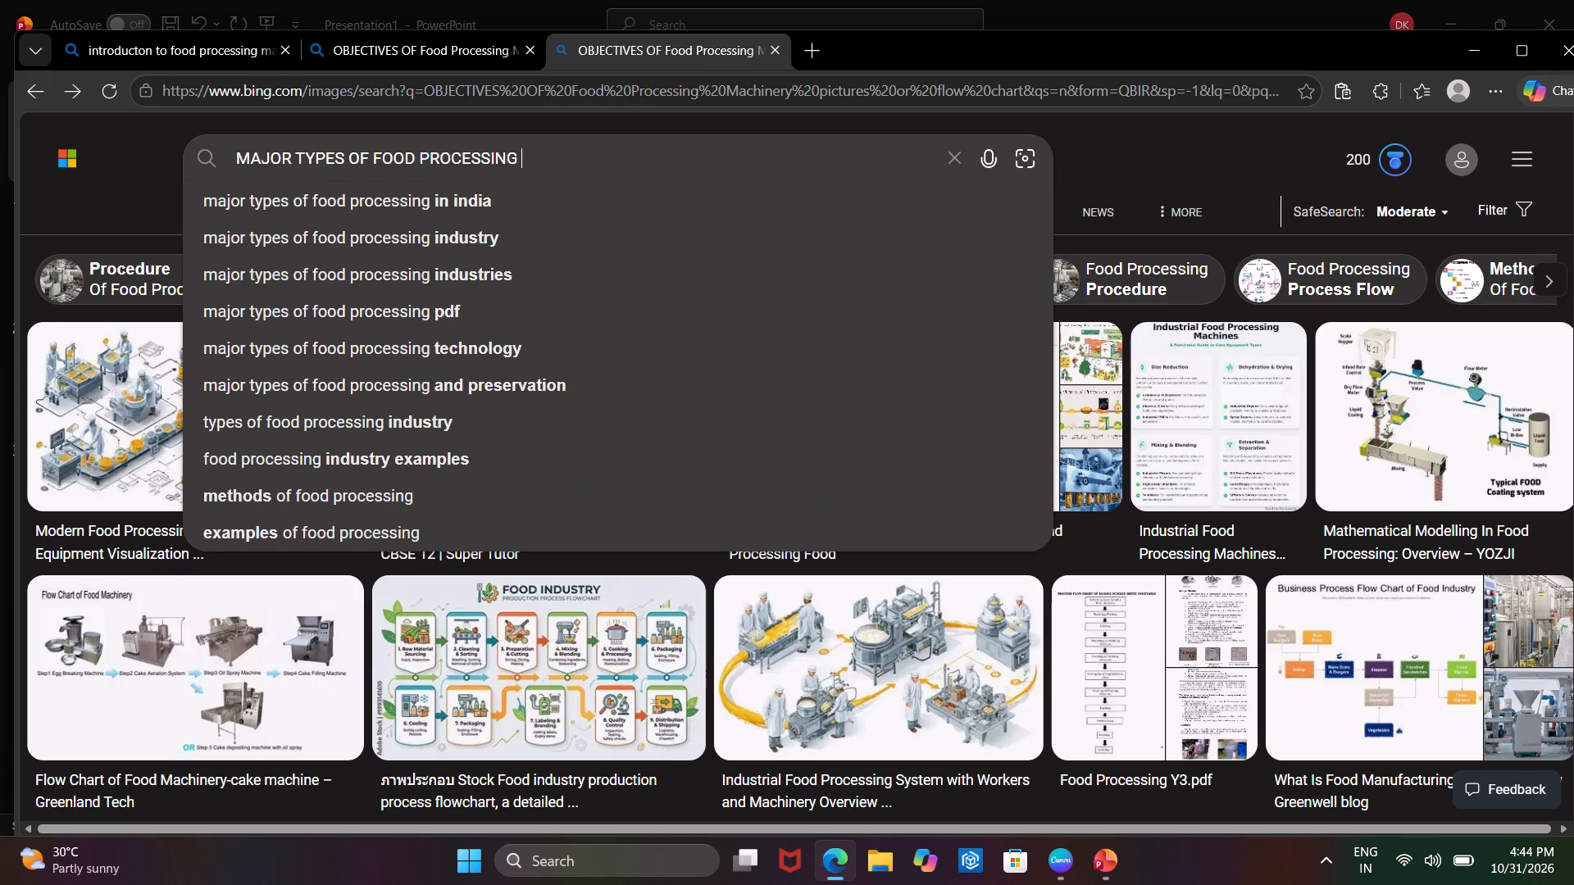
text(MACHINAR)
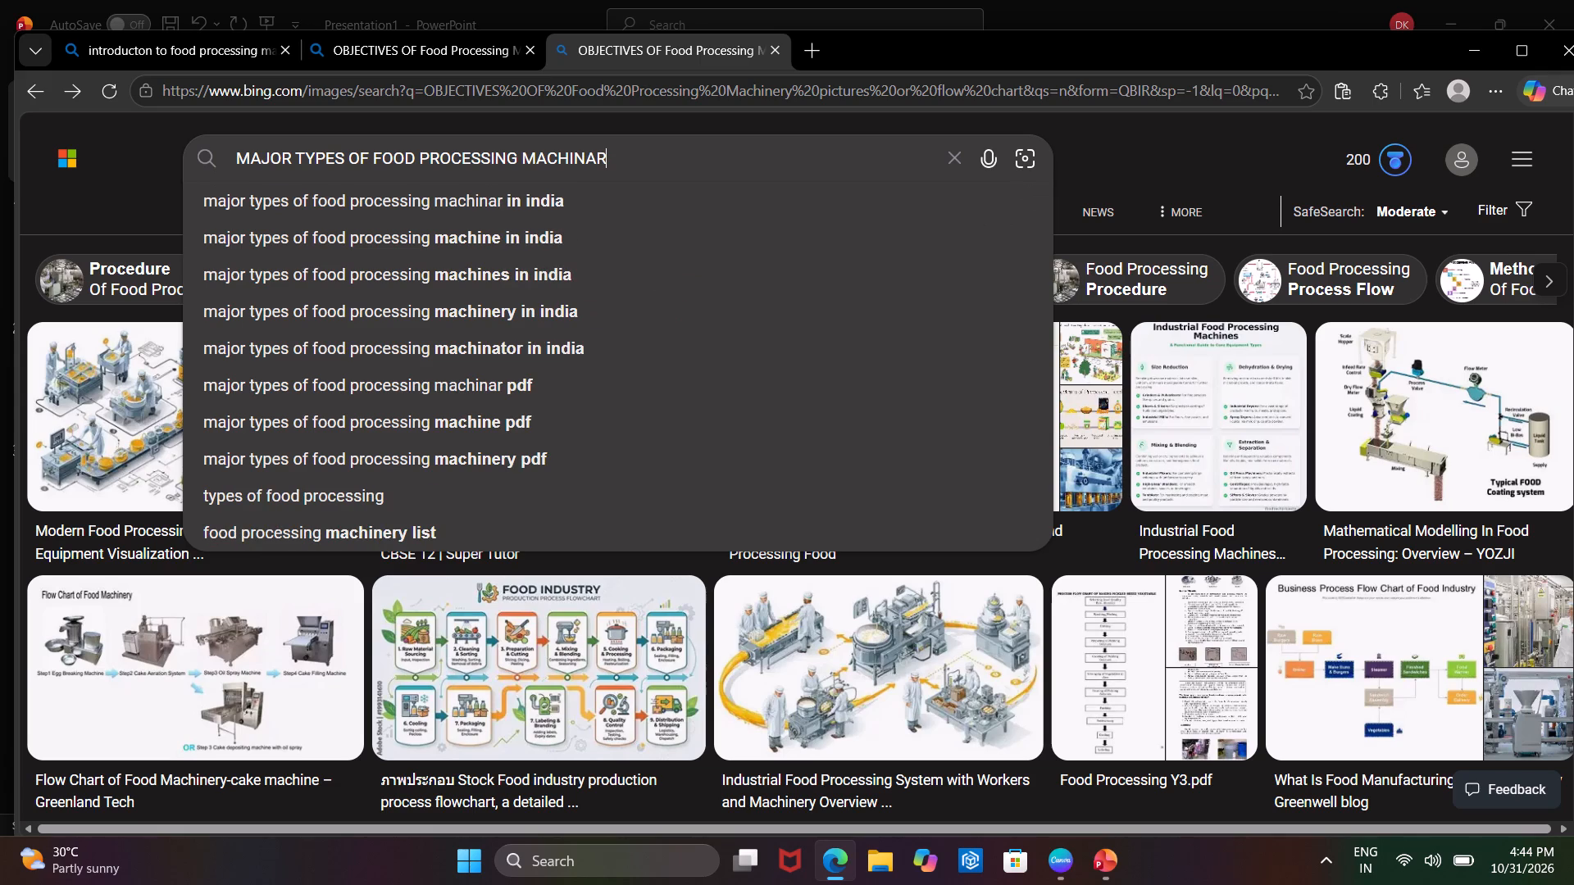
key(y)
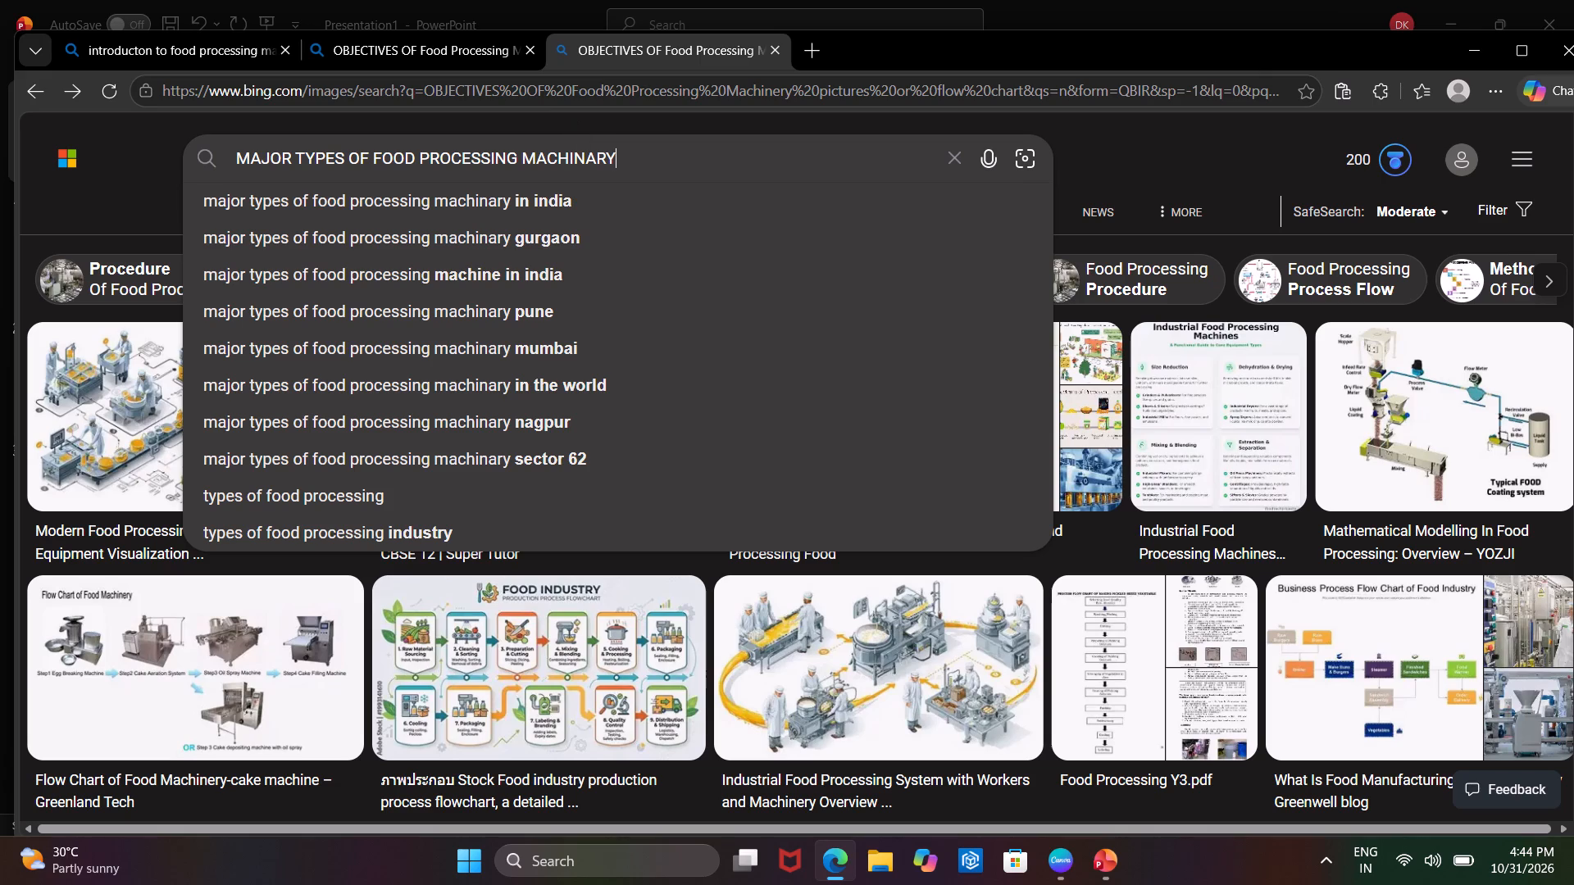
key(Return)
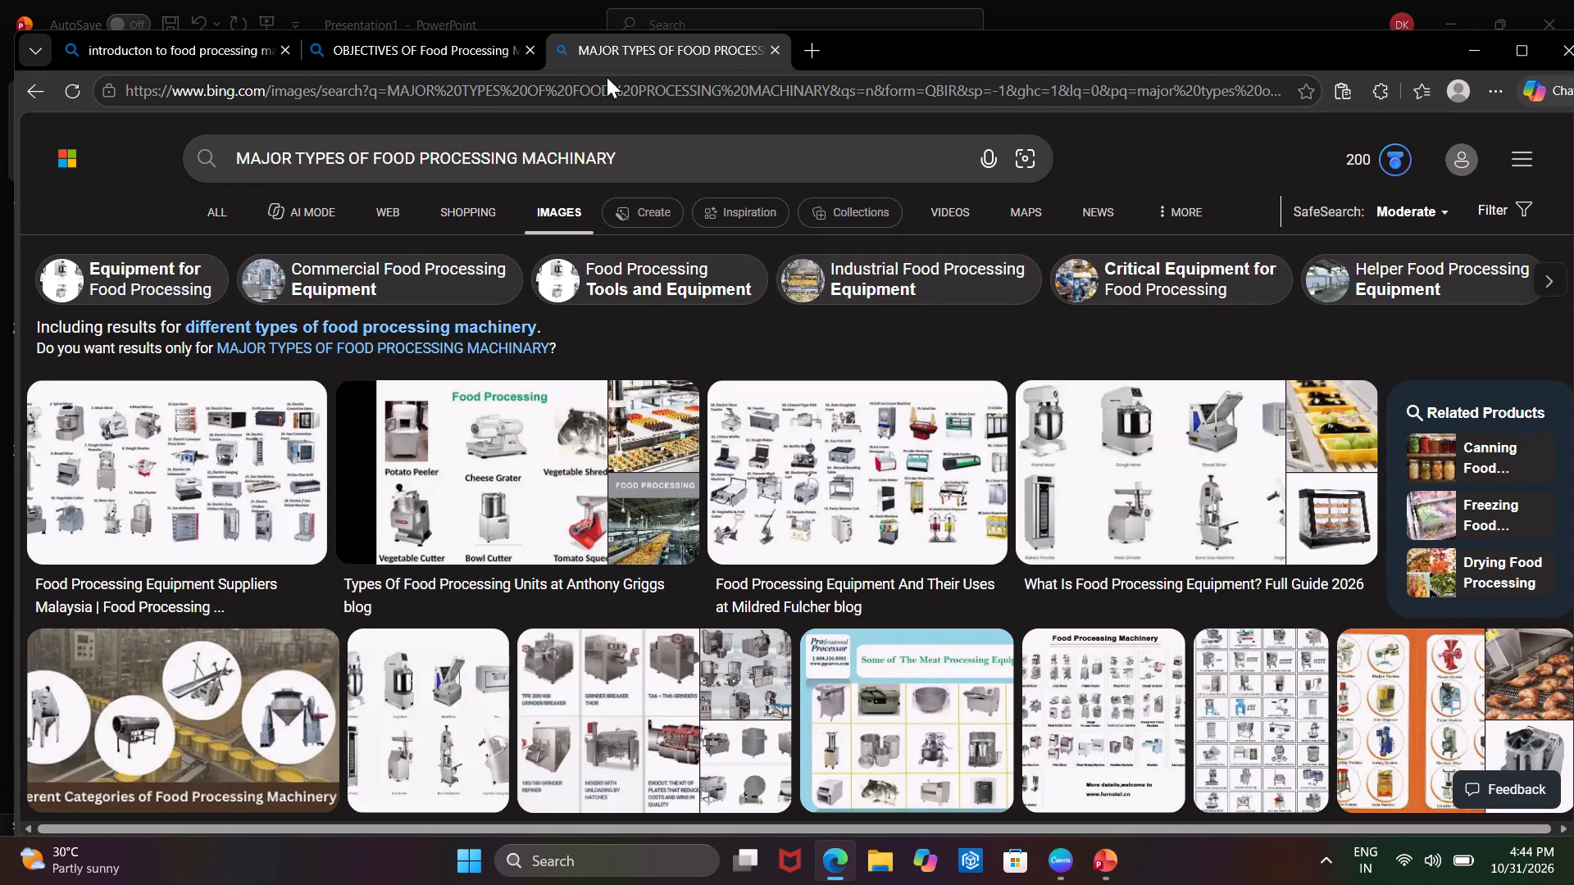
click(221, 212)
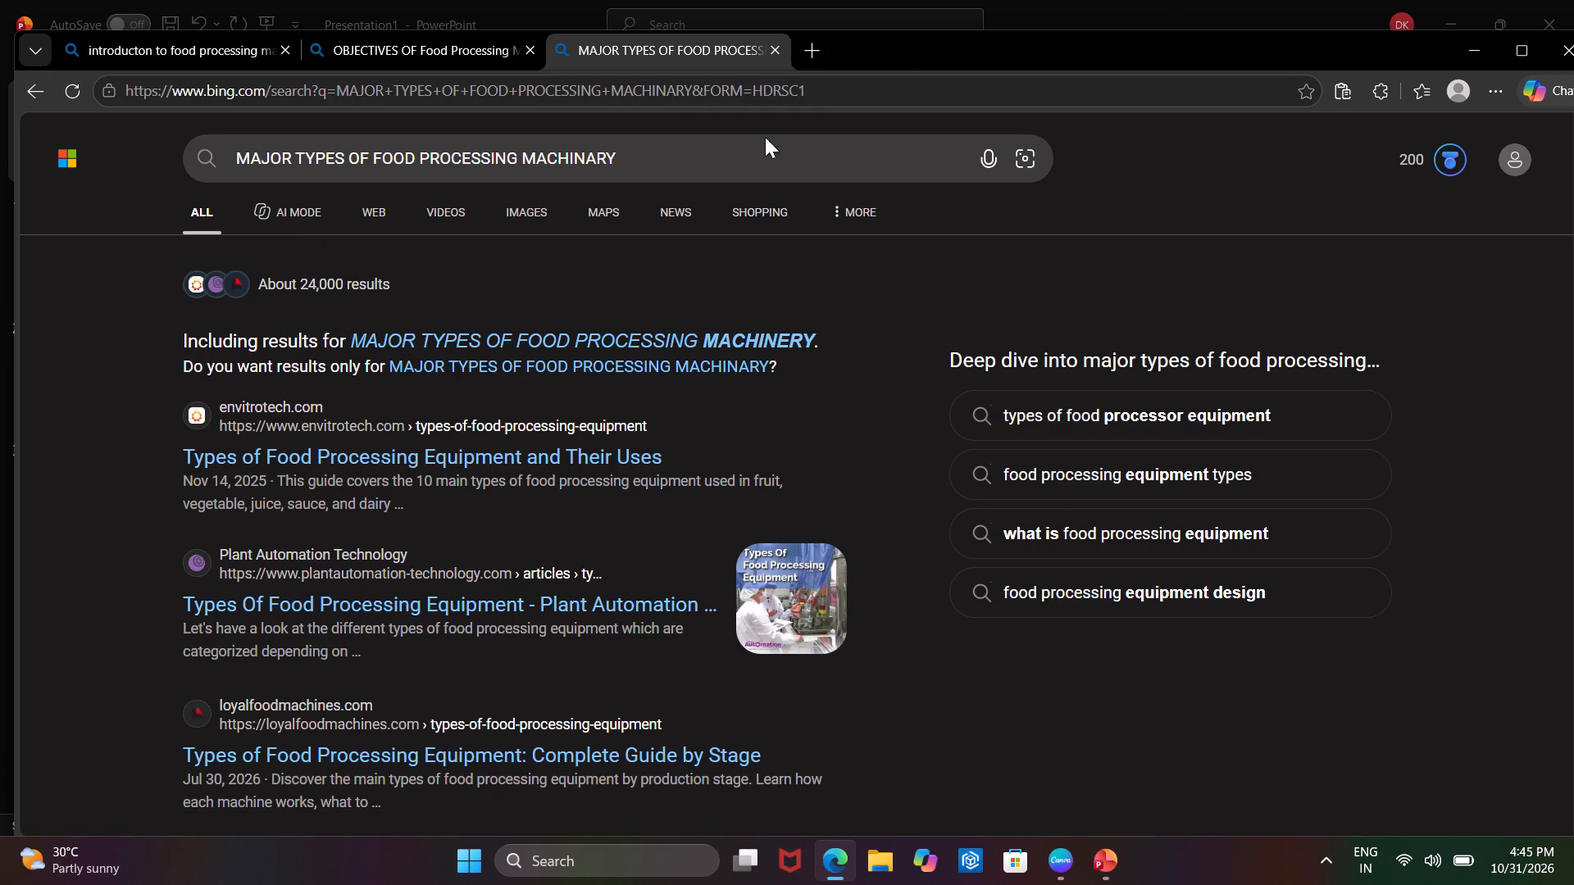
Replace the Bing query and search for "major types of machinery".
click(716, 170)
key(BackSpace)
key(BackSpace)
key(BackSpace)
key(BackSpace)
key(BackSpace)
key(BackSpace)
key(BackSpace)
key(BackSpace)
key(BackSpace)
key(BackSpace)
key(BackSpace)
key(BackSpace)
key(BackSpace)
key(BackSpace)
key(BackSpace)
key(BackSpace)
key(BackSpace)
key(BackSpace)
key(BackSpace)
key(BackSpace)
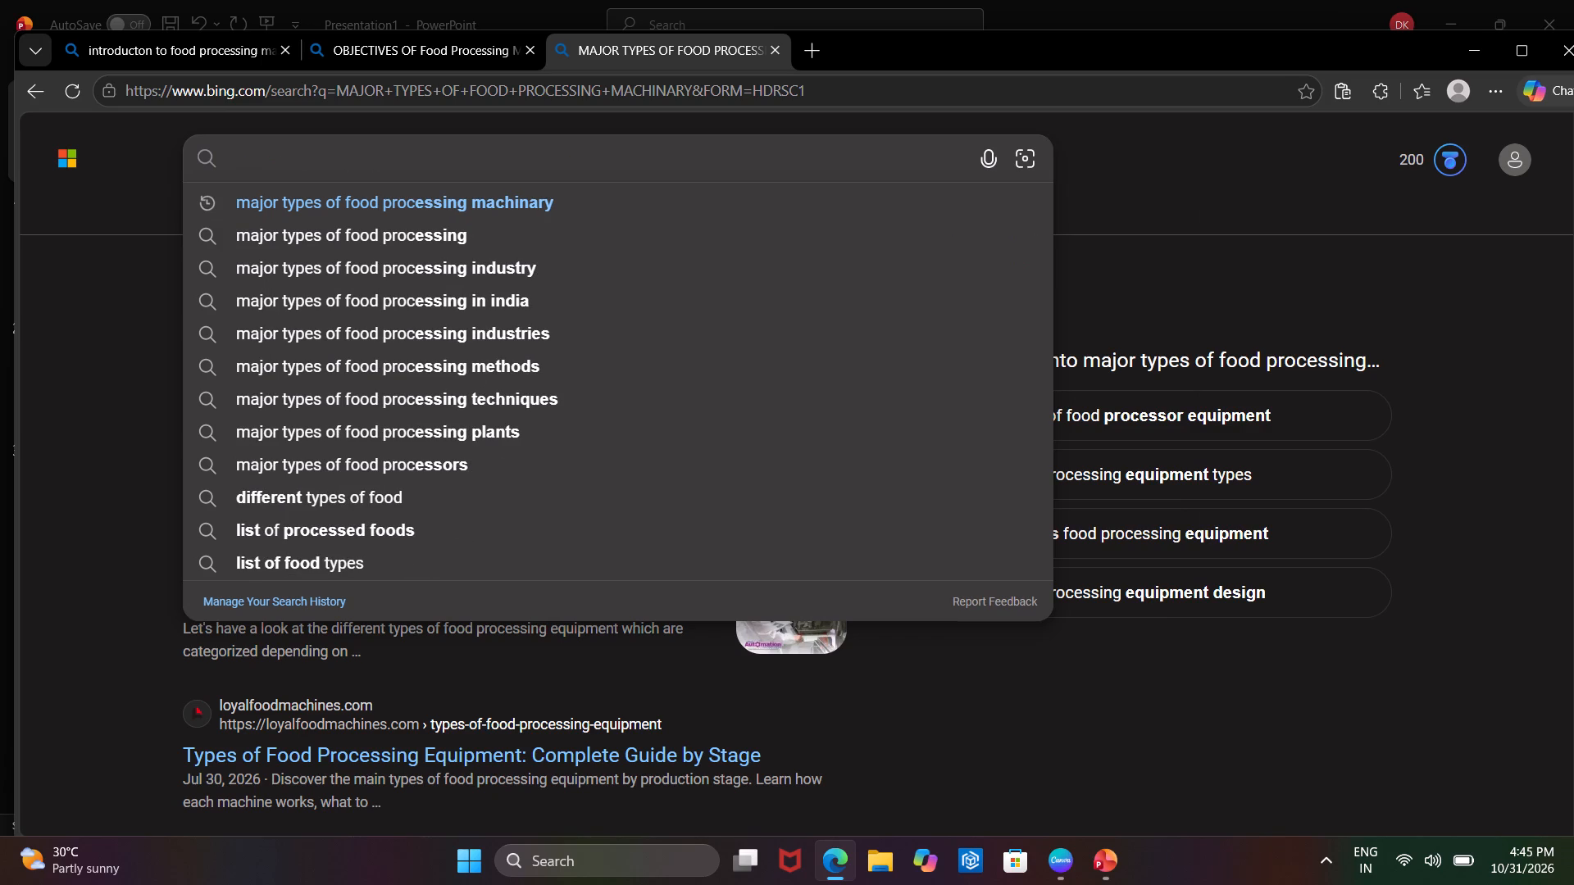
text(major)
key(space)
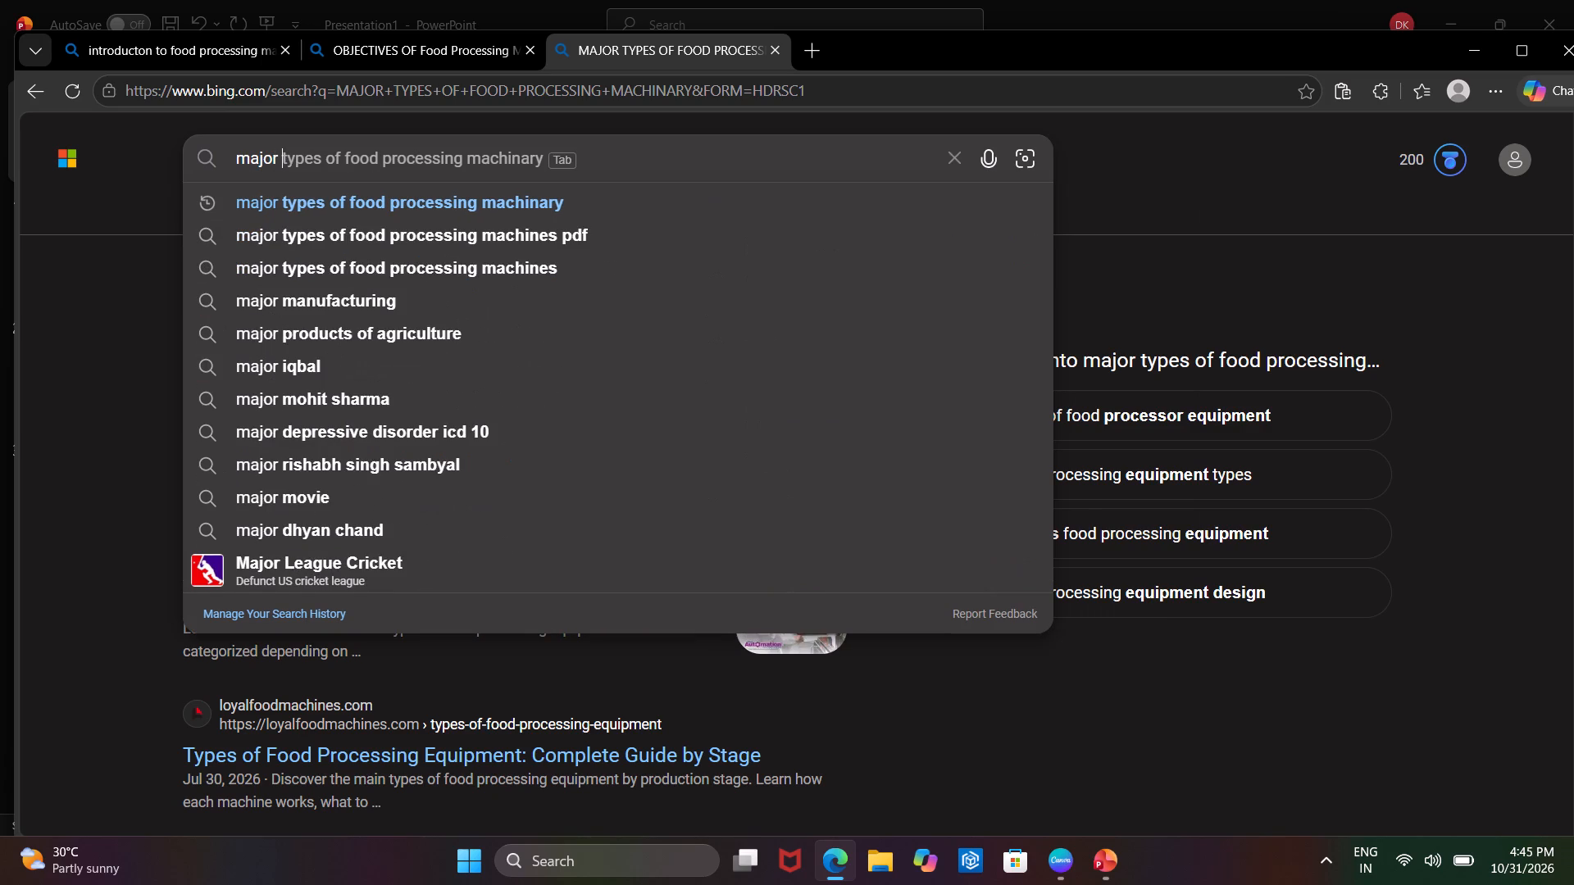
key(t)
key(y)
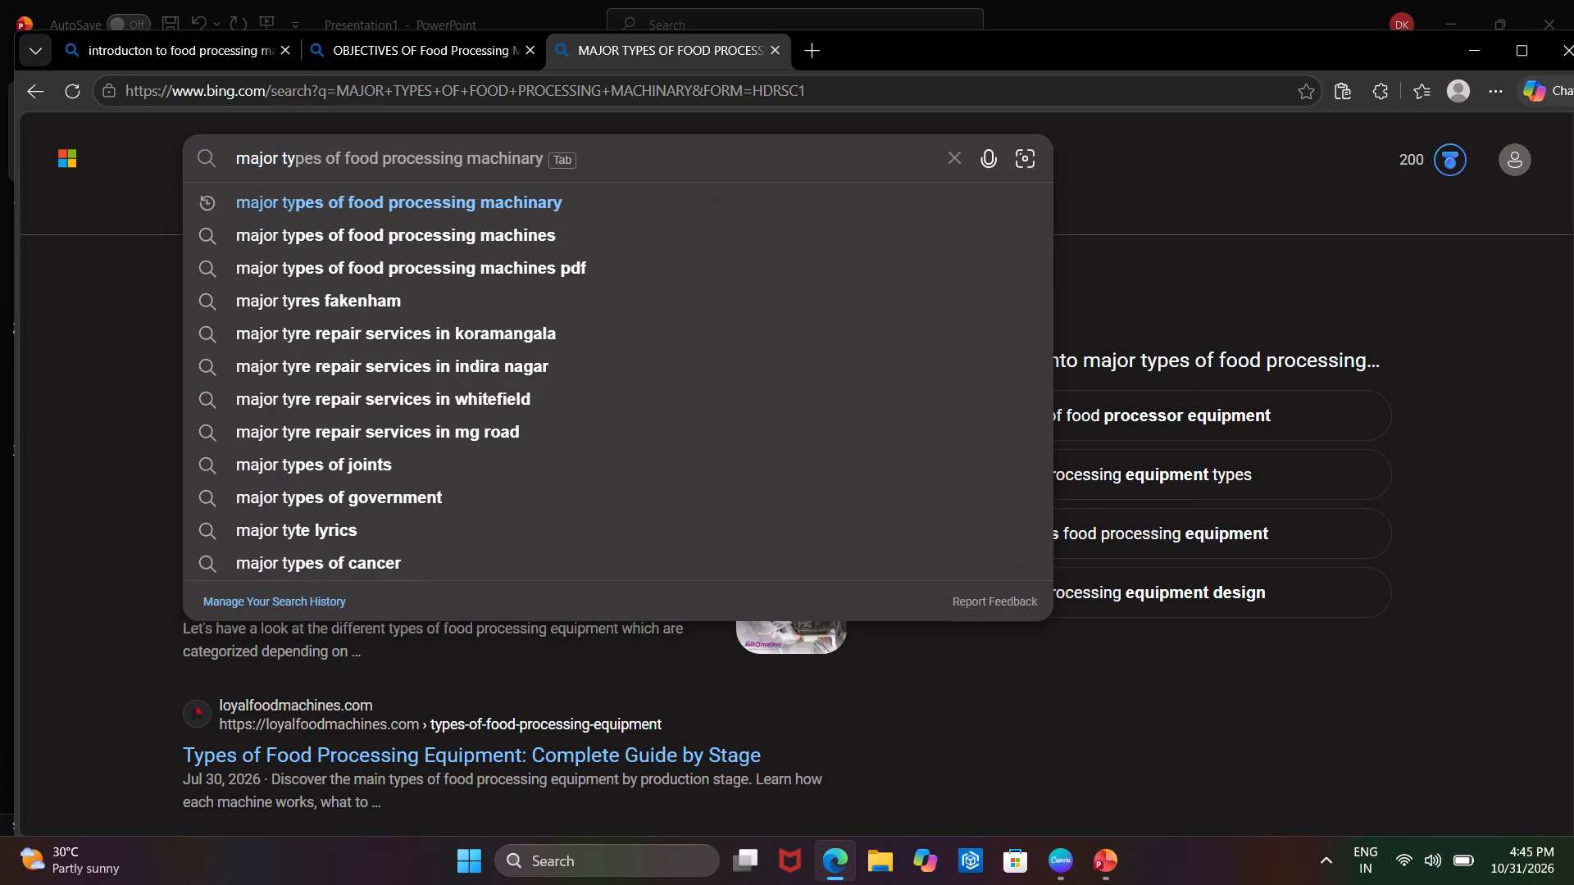
text(pes of machinert)
key(BackSpace)
key(y)
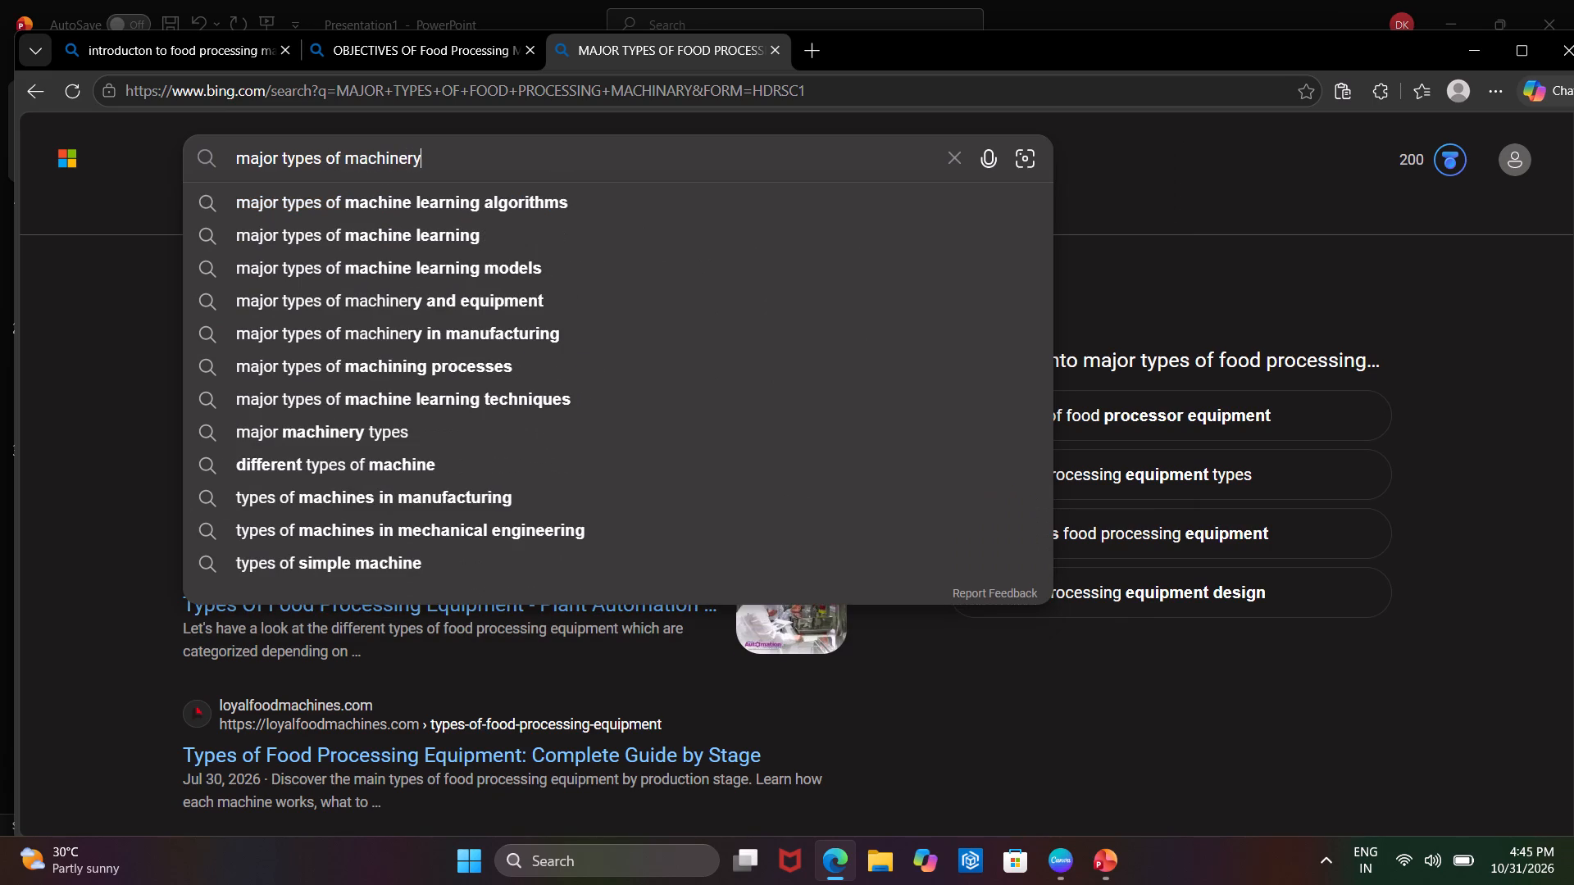
key(Return)
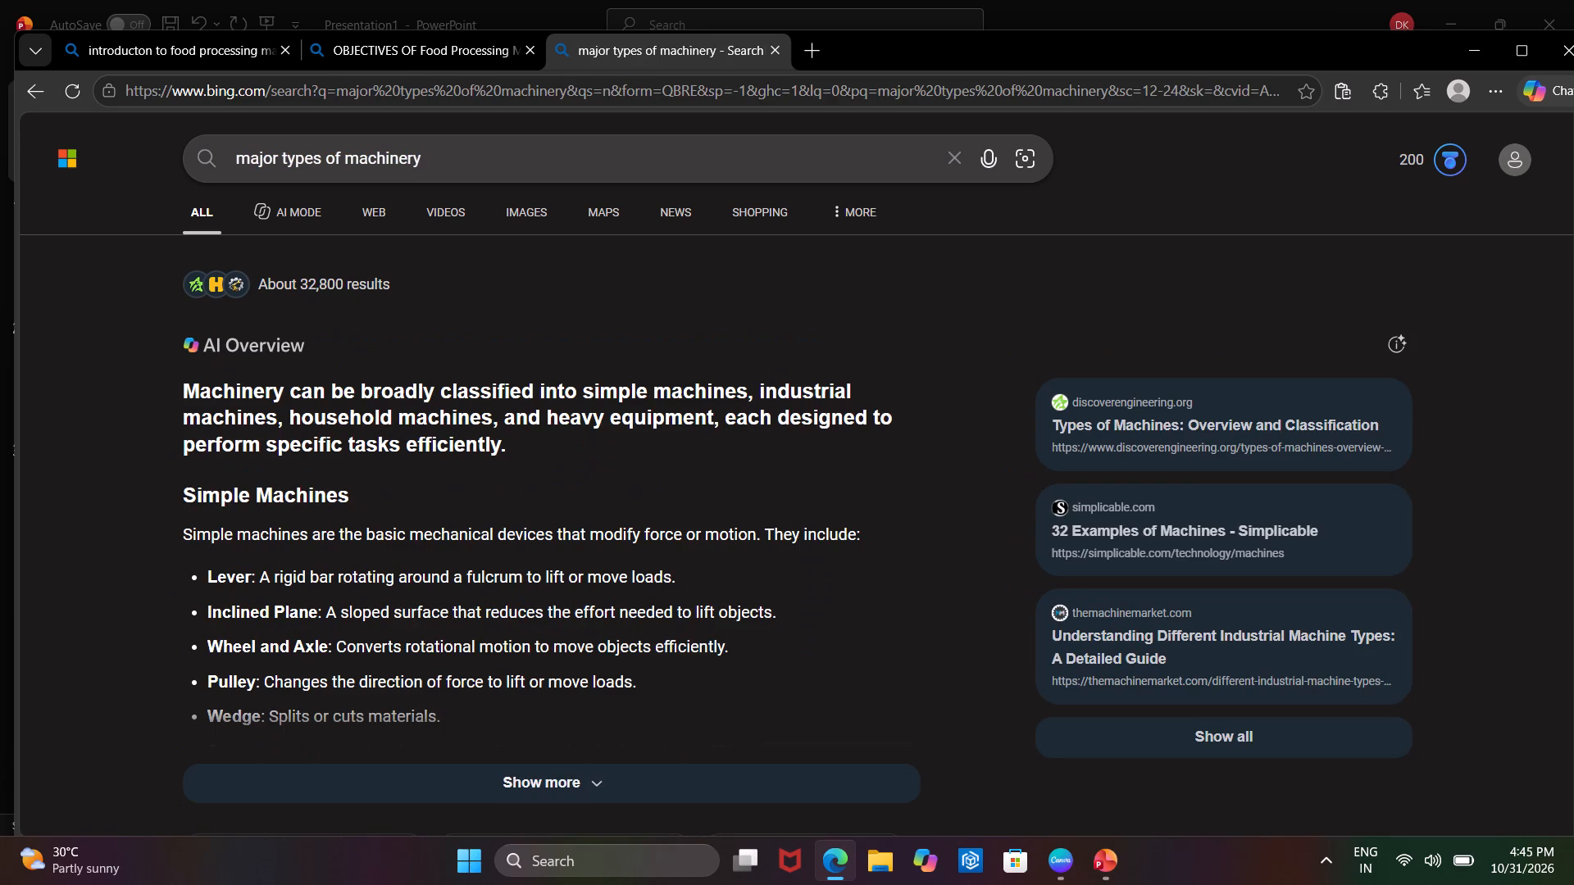
click(343, 157)
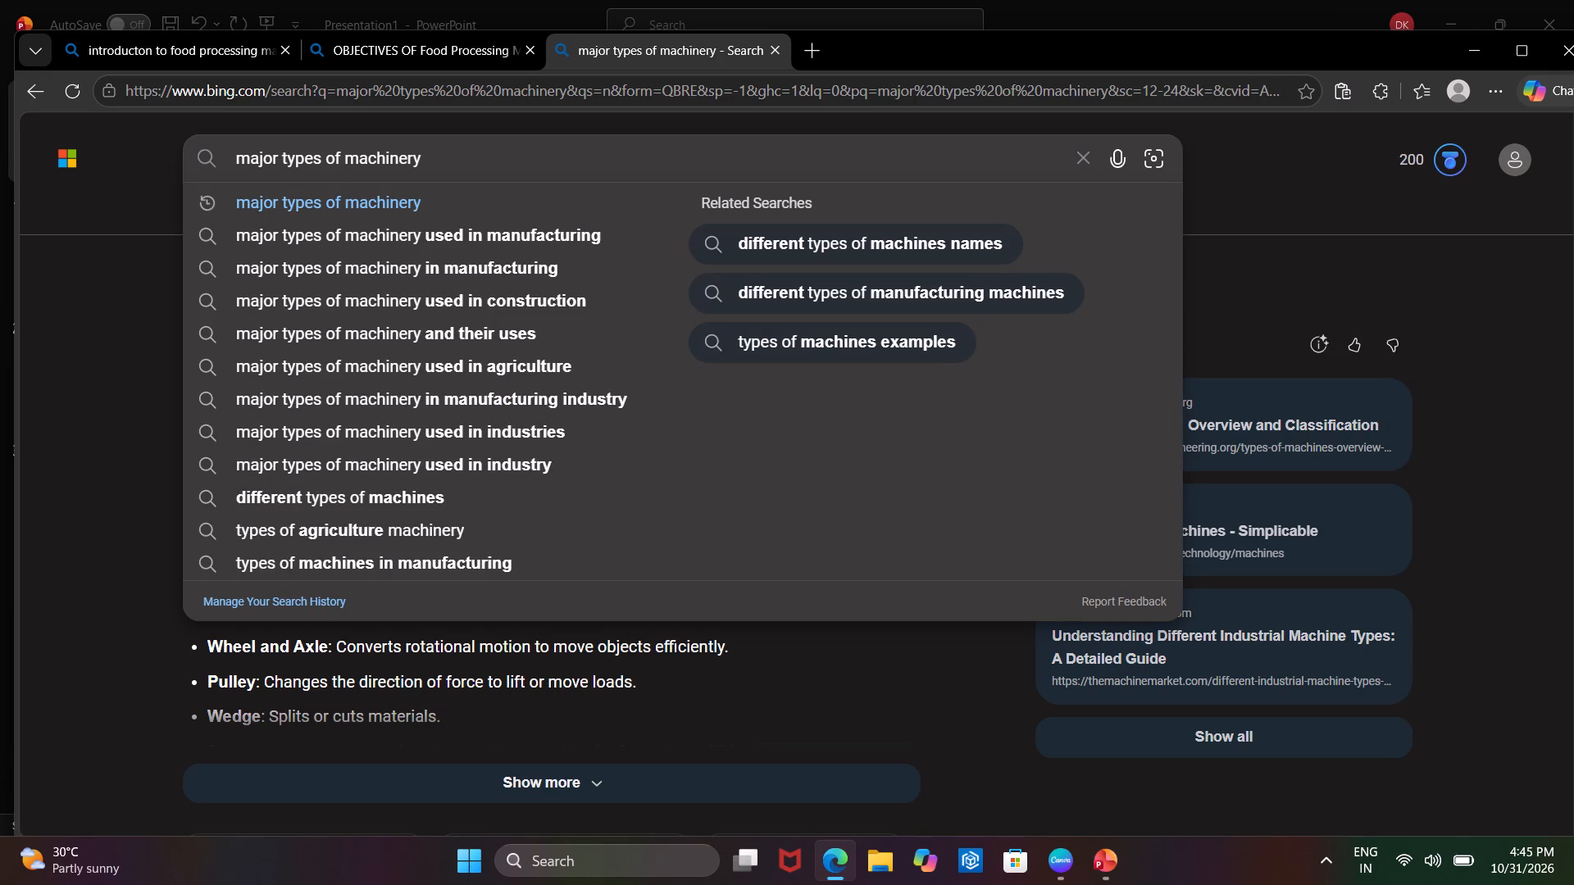
key(space)
text(food)
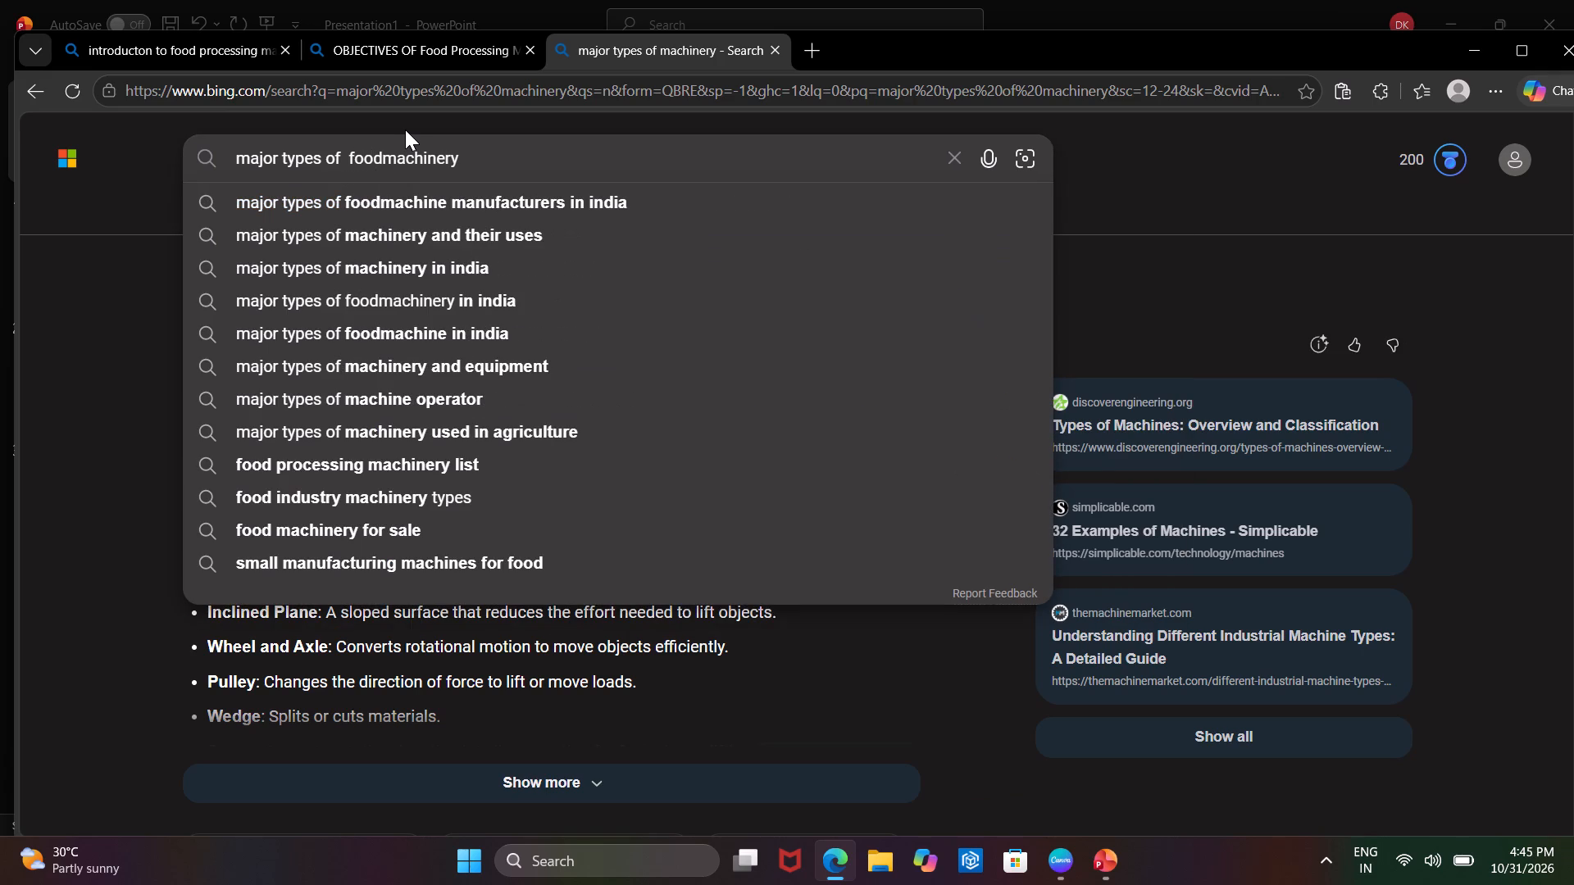
key(space)
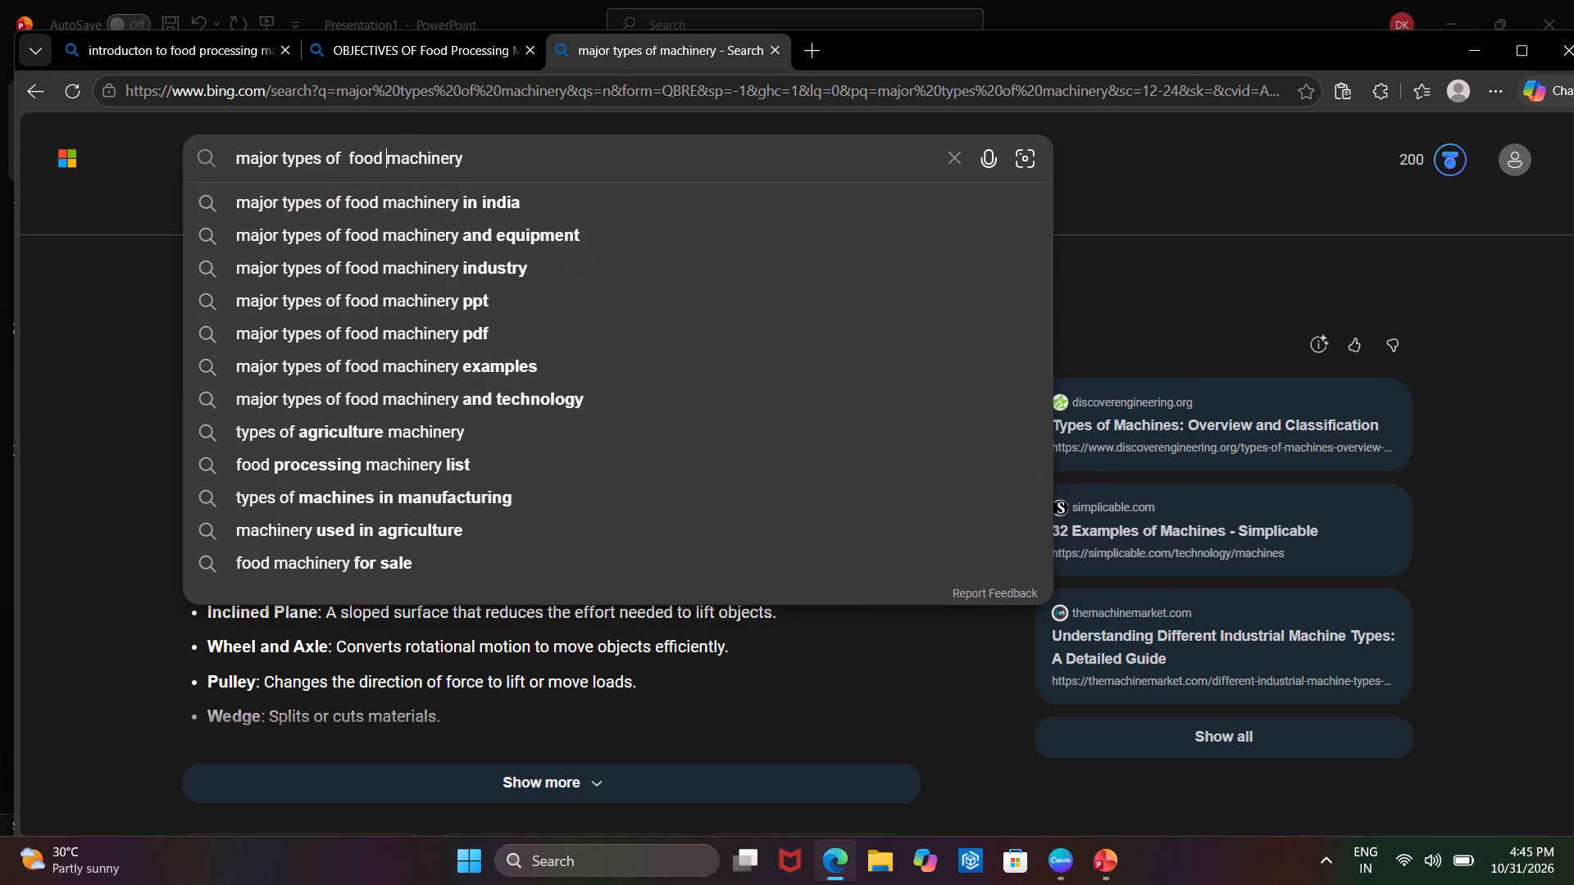
key(p)
text(rocessiong)
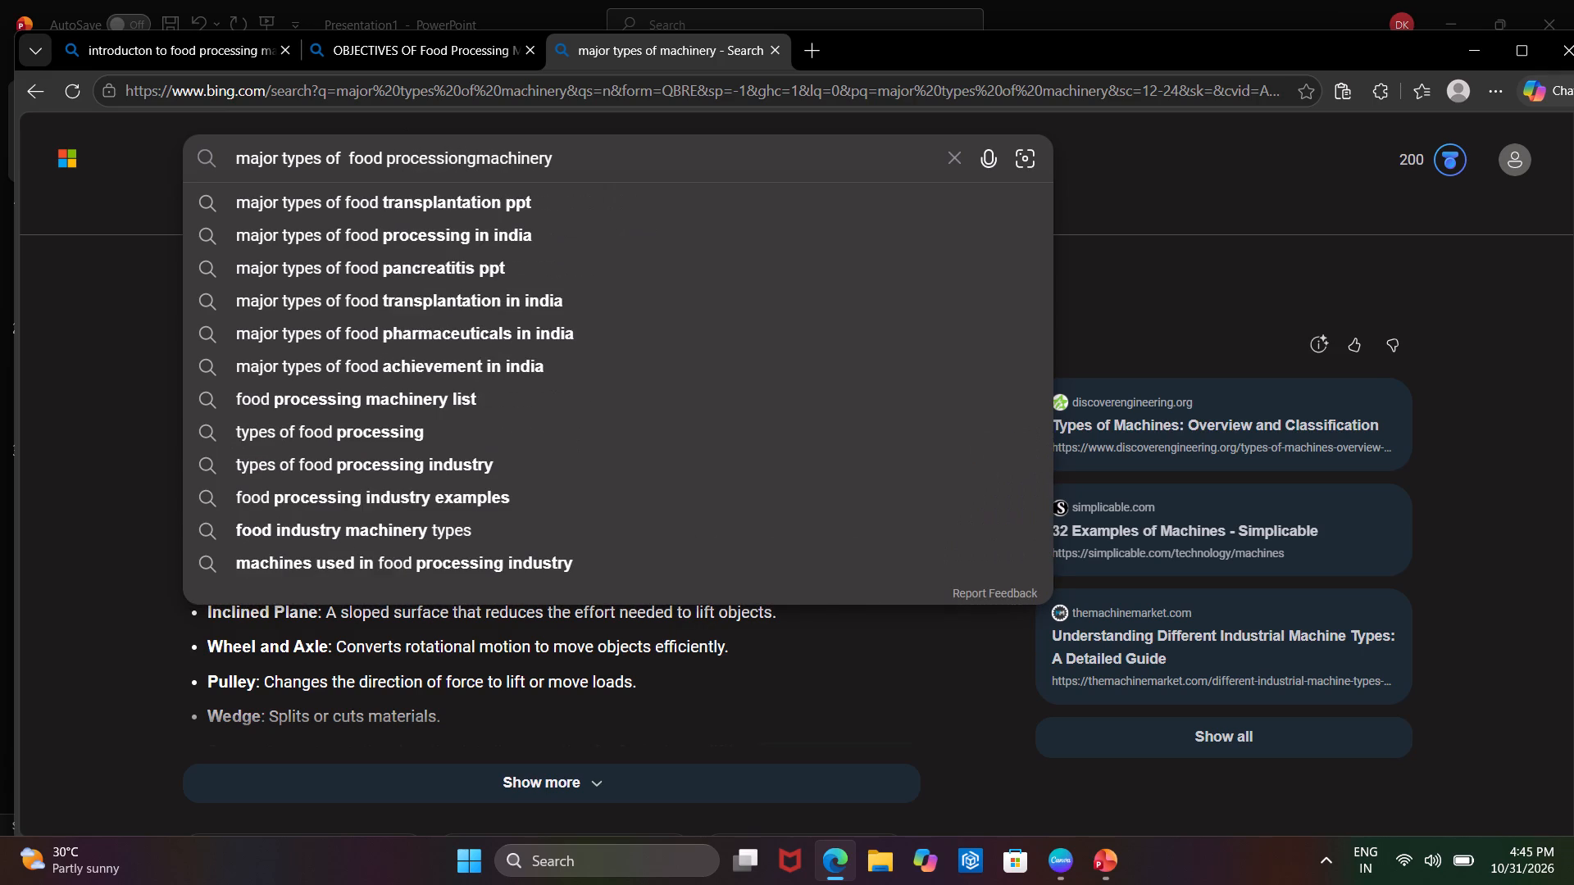
key(BackSpace)
key(BackSpace)
key(BackSpace)
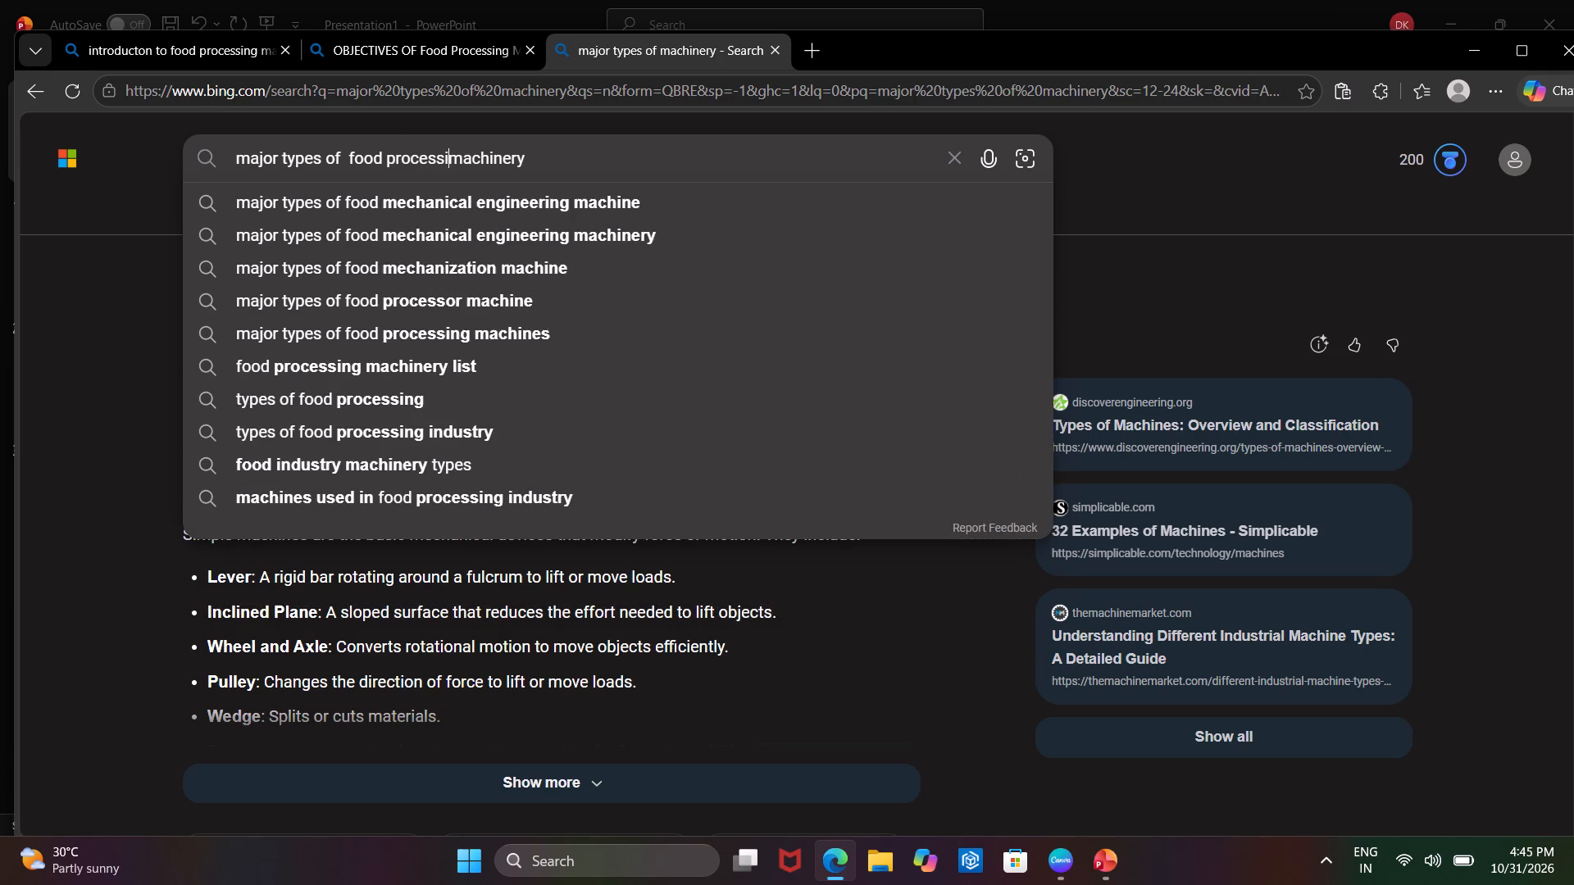
text(ng)
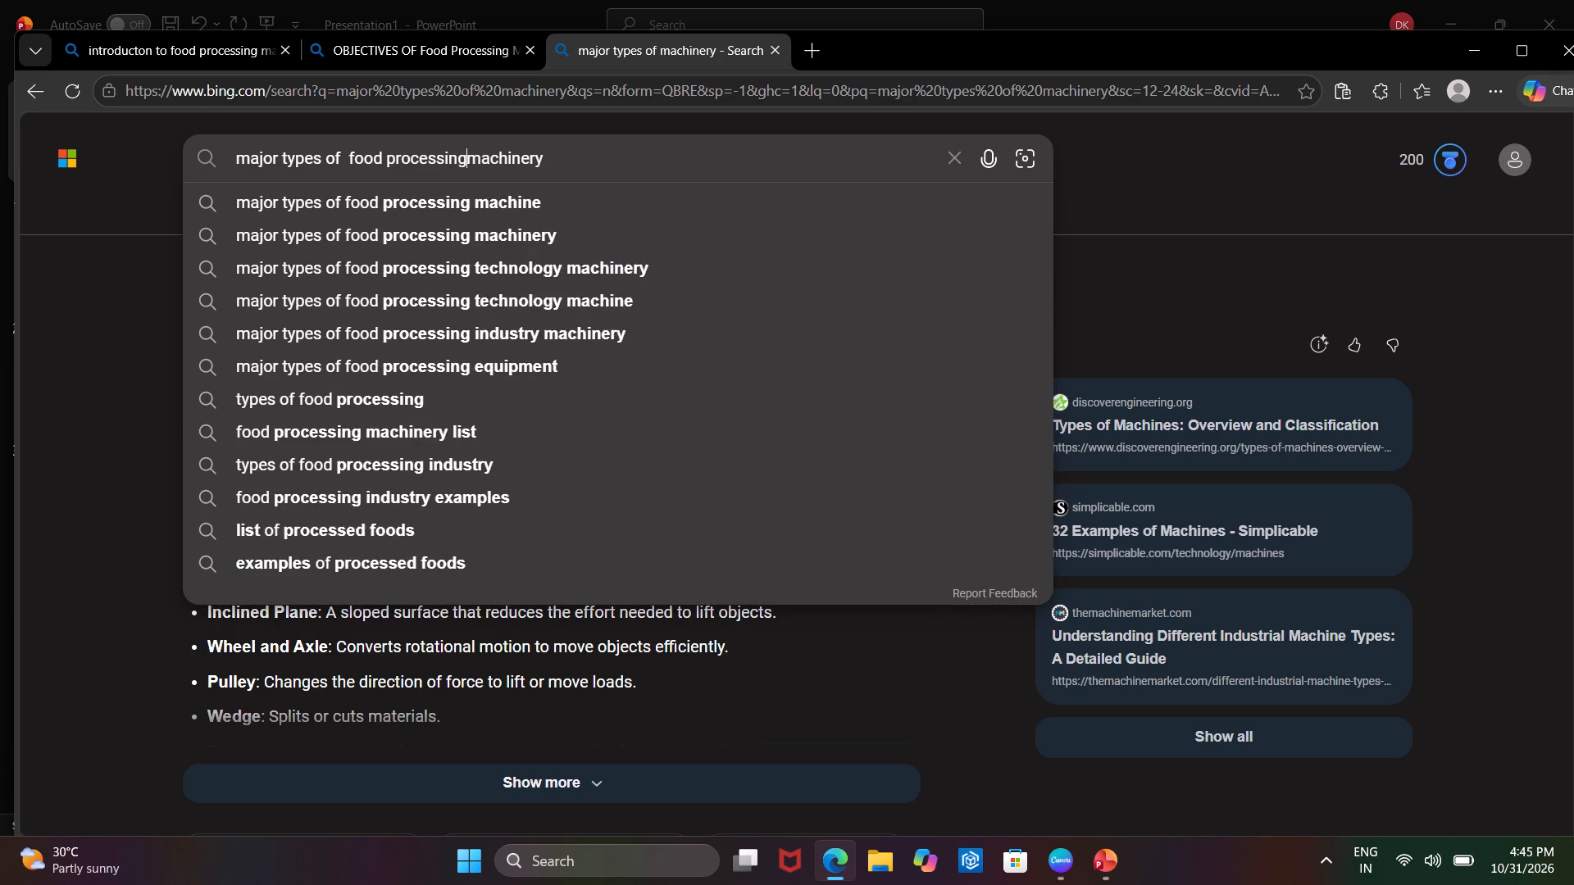
key(space)
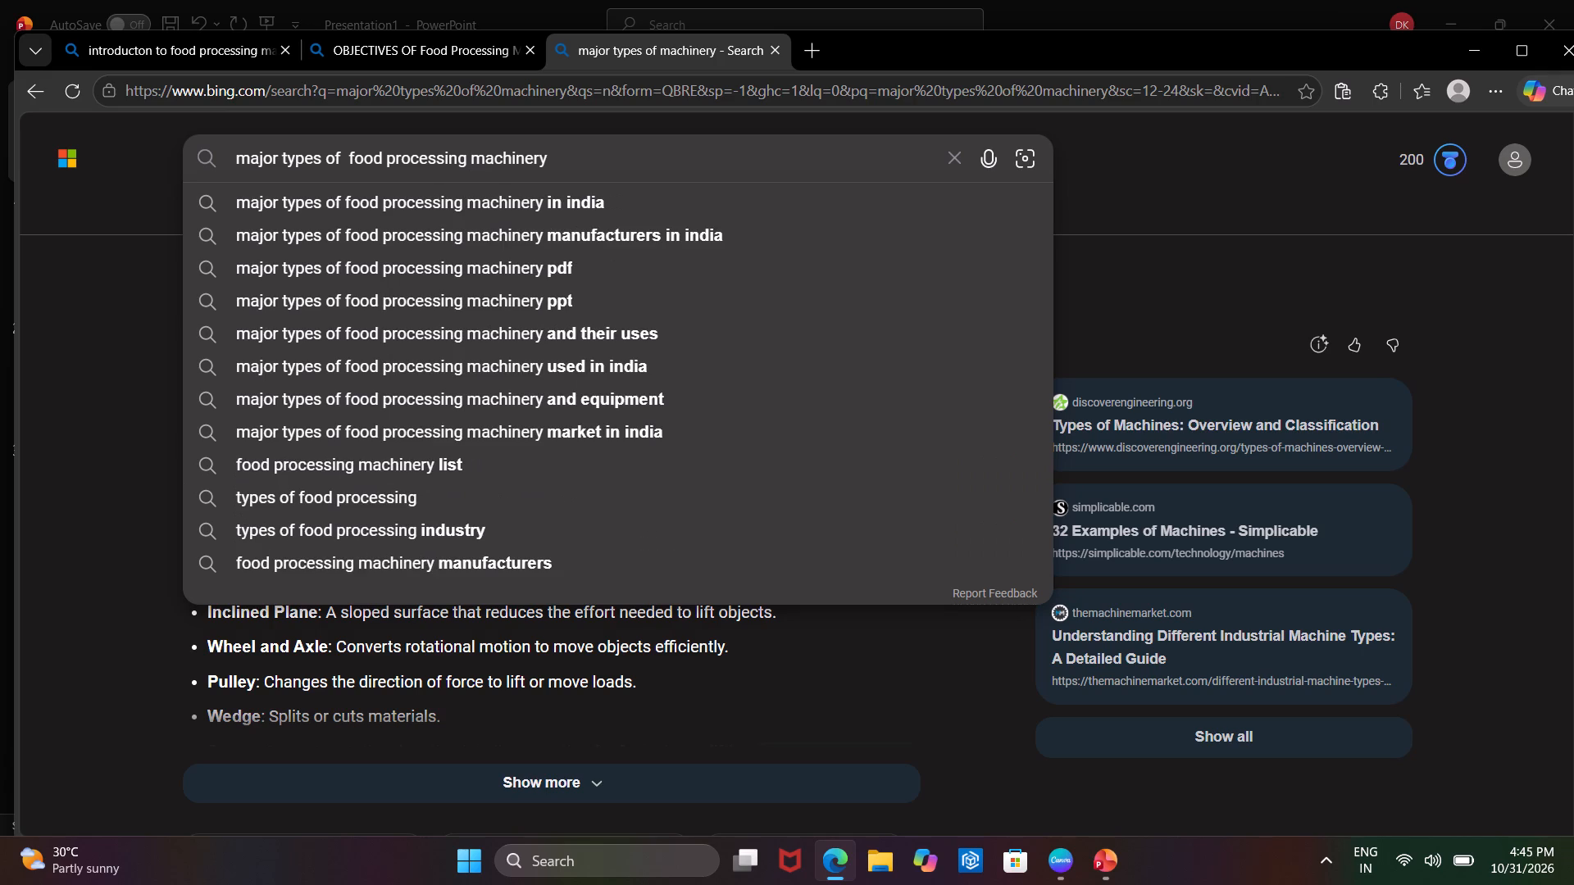
key(Return)
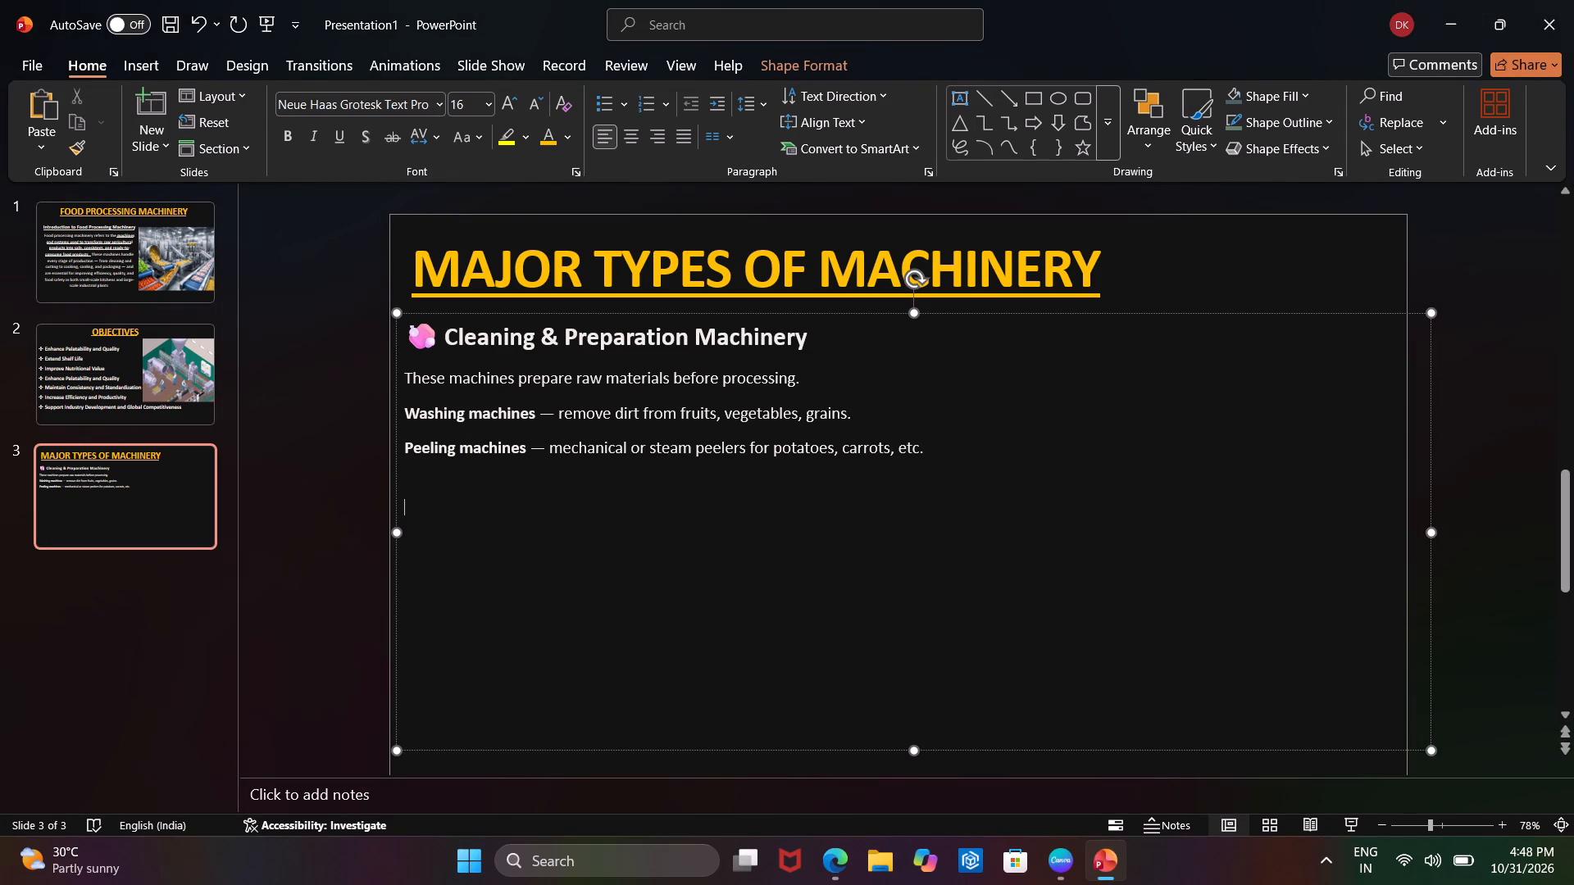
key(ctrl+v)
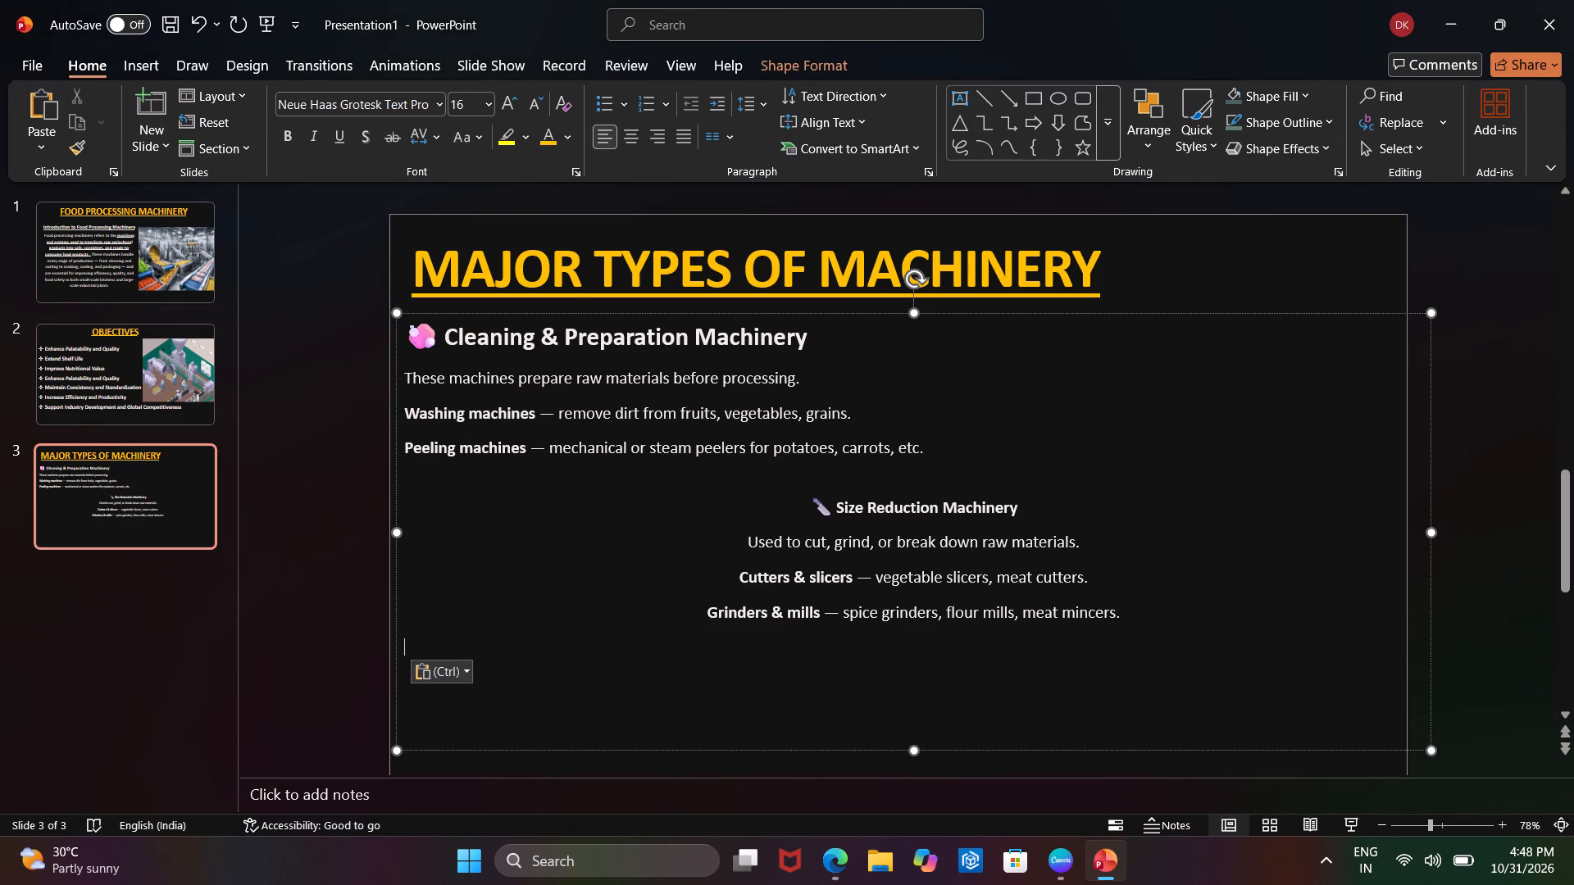
Left-align all the pasted Size Reduction Machinery text on slide 3.
drag(804, 506, 1070, 644)
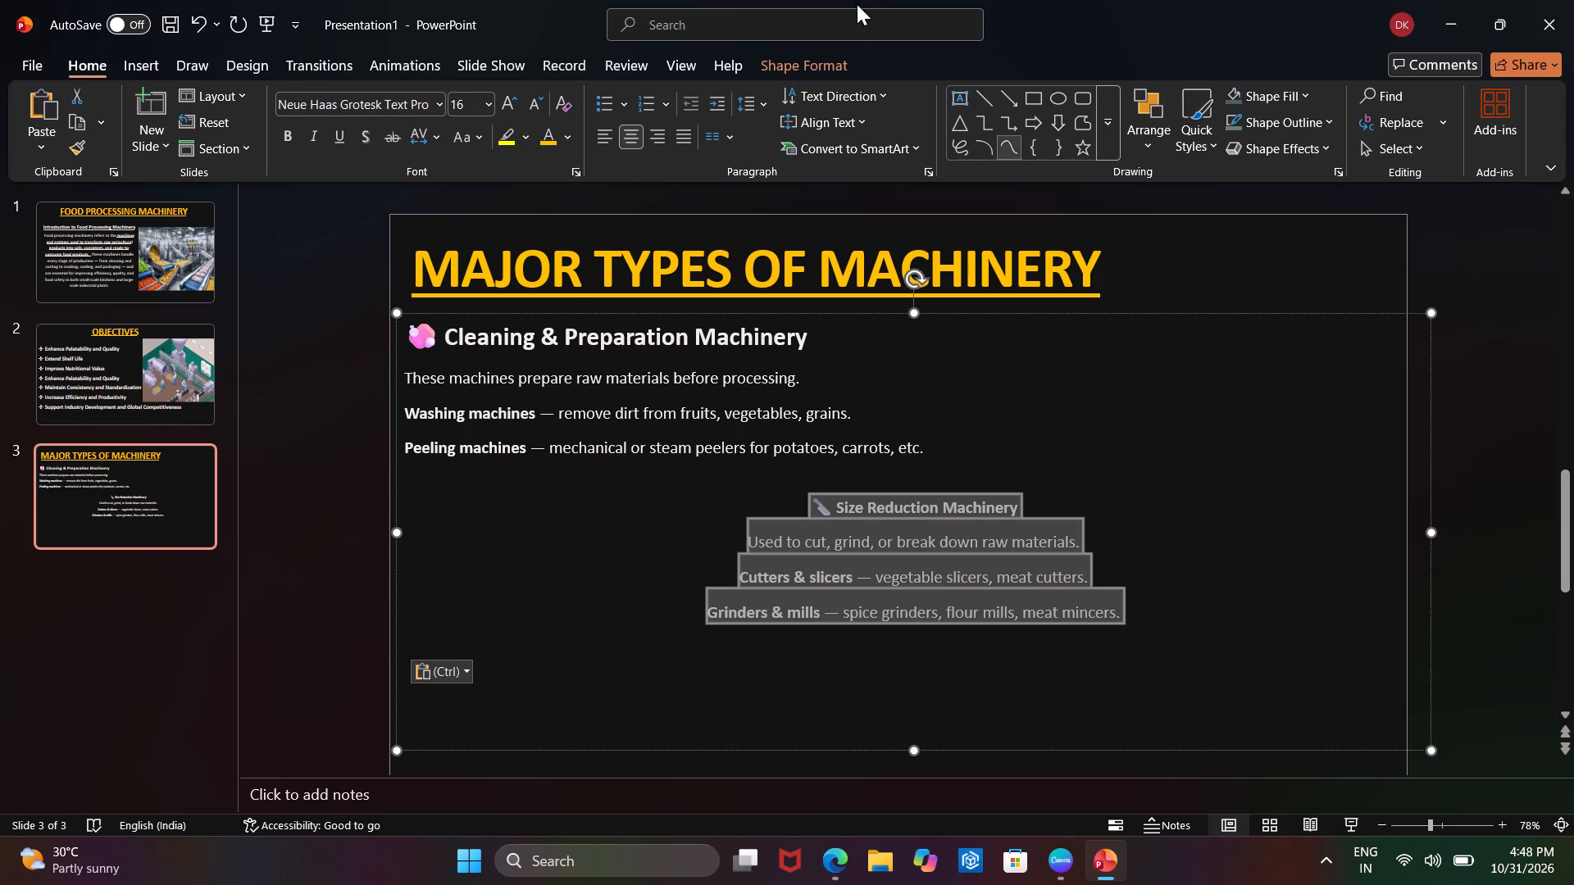
click(604, 129)
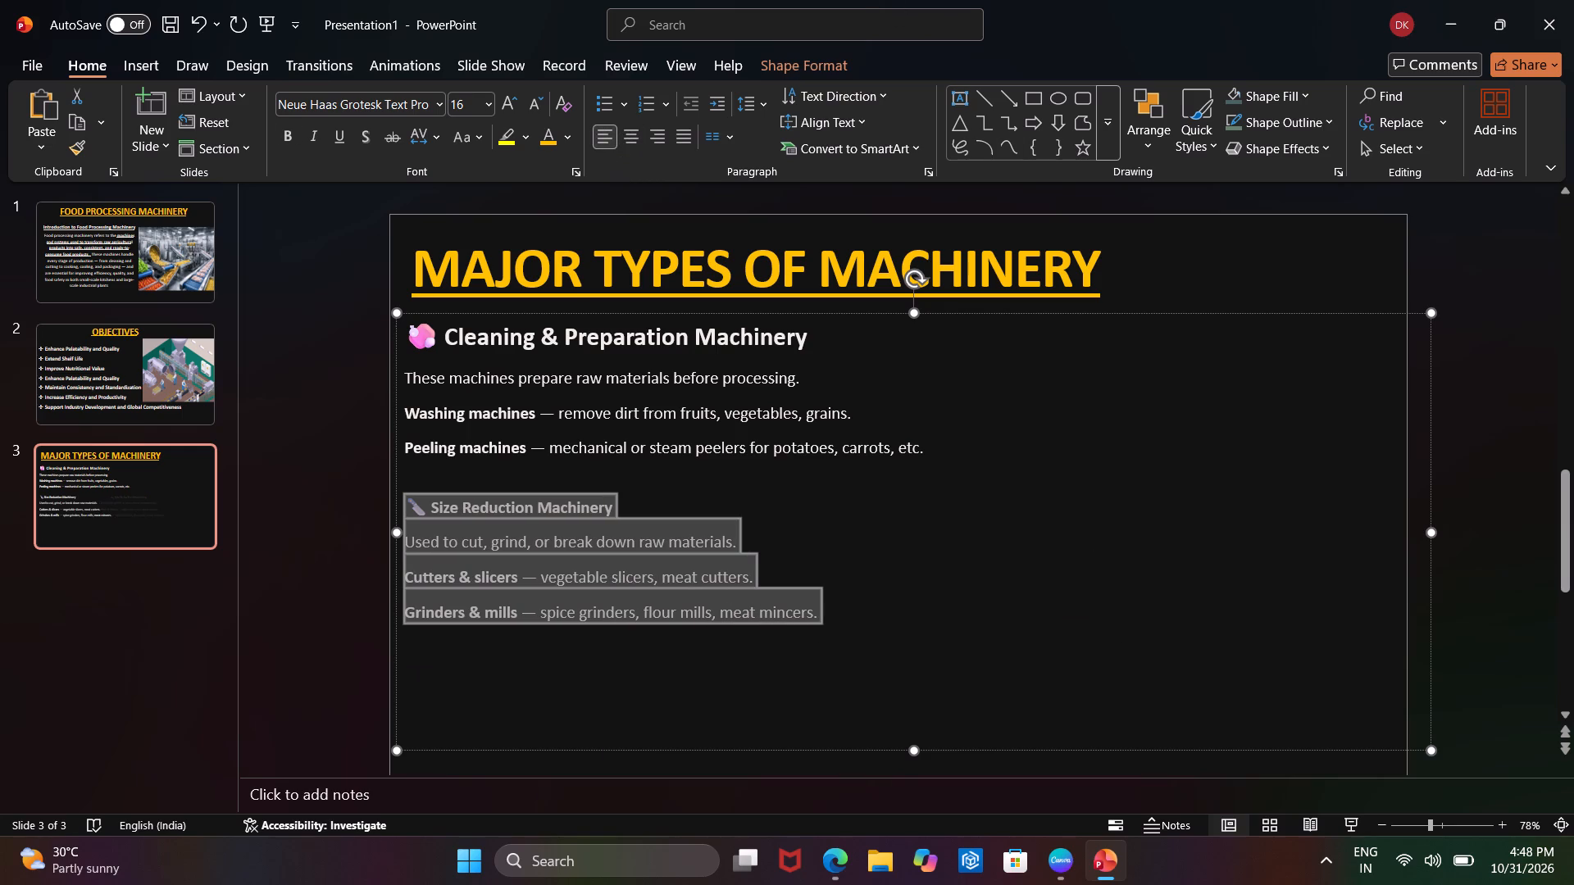
click(1058, 544)
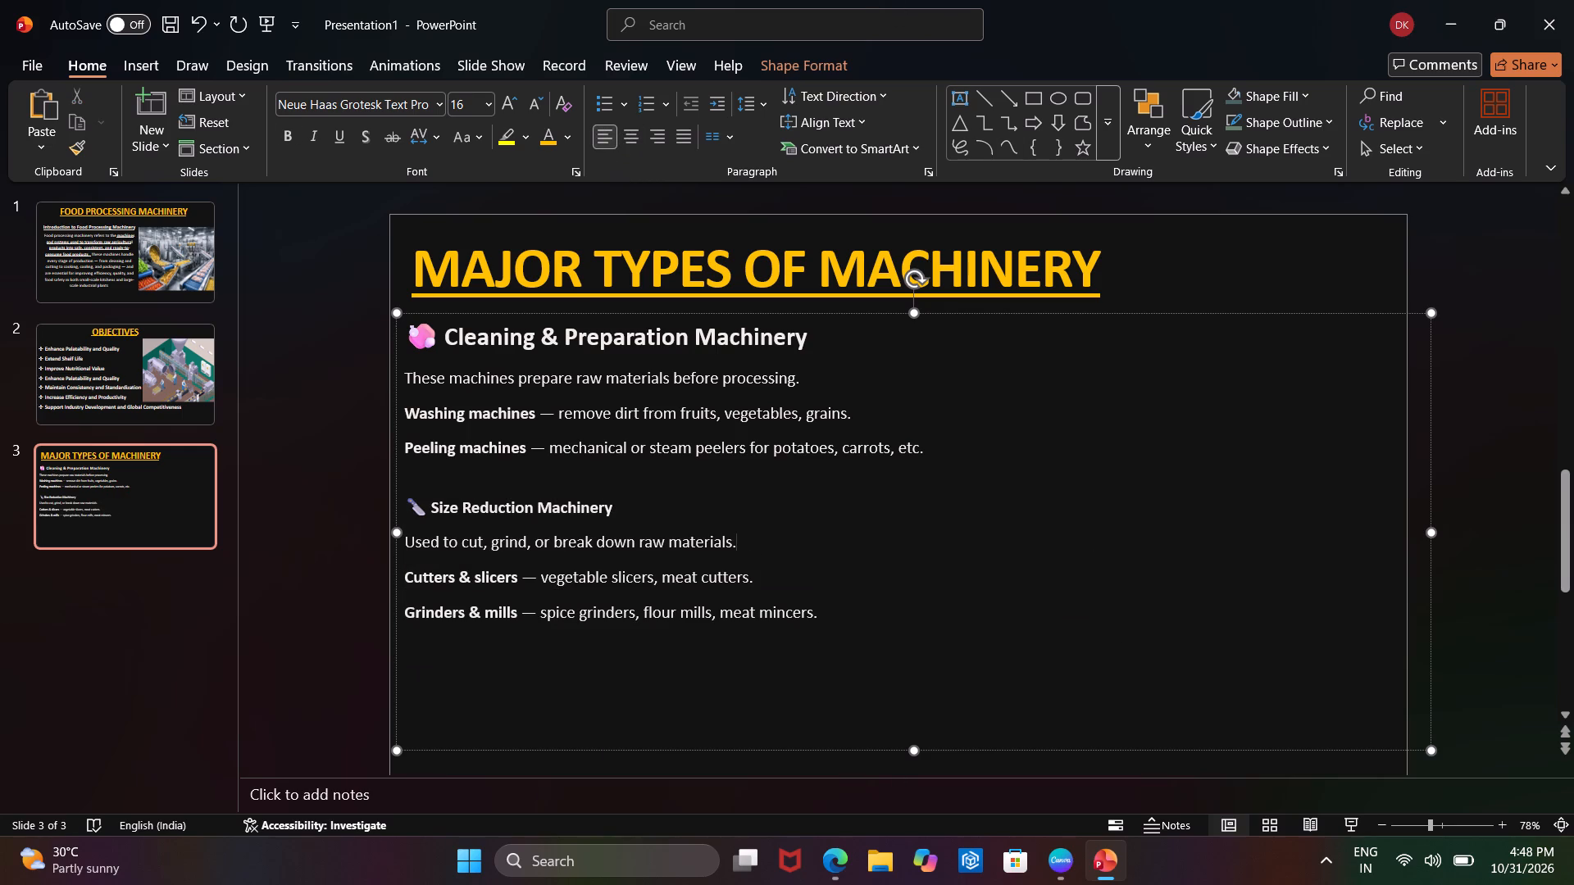
Set the font size of the "Size Reduction Machinery" heading to 24, keeping it bold.
drag(407, 504, 710, 509)
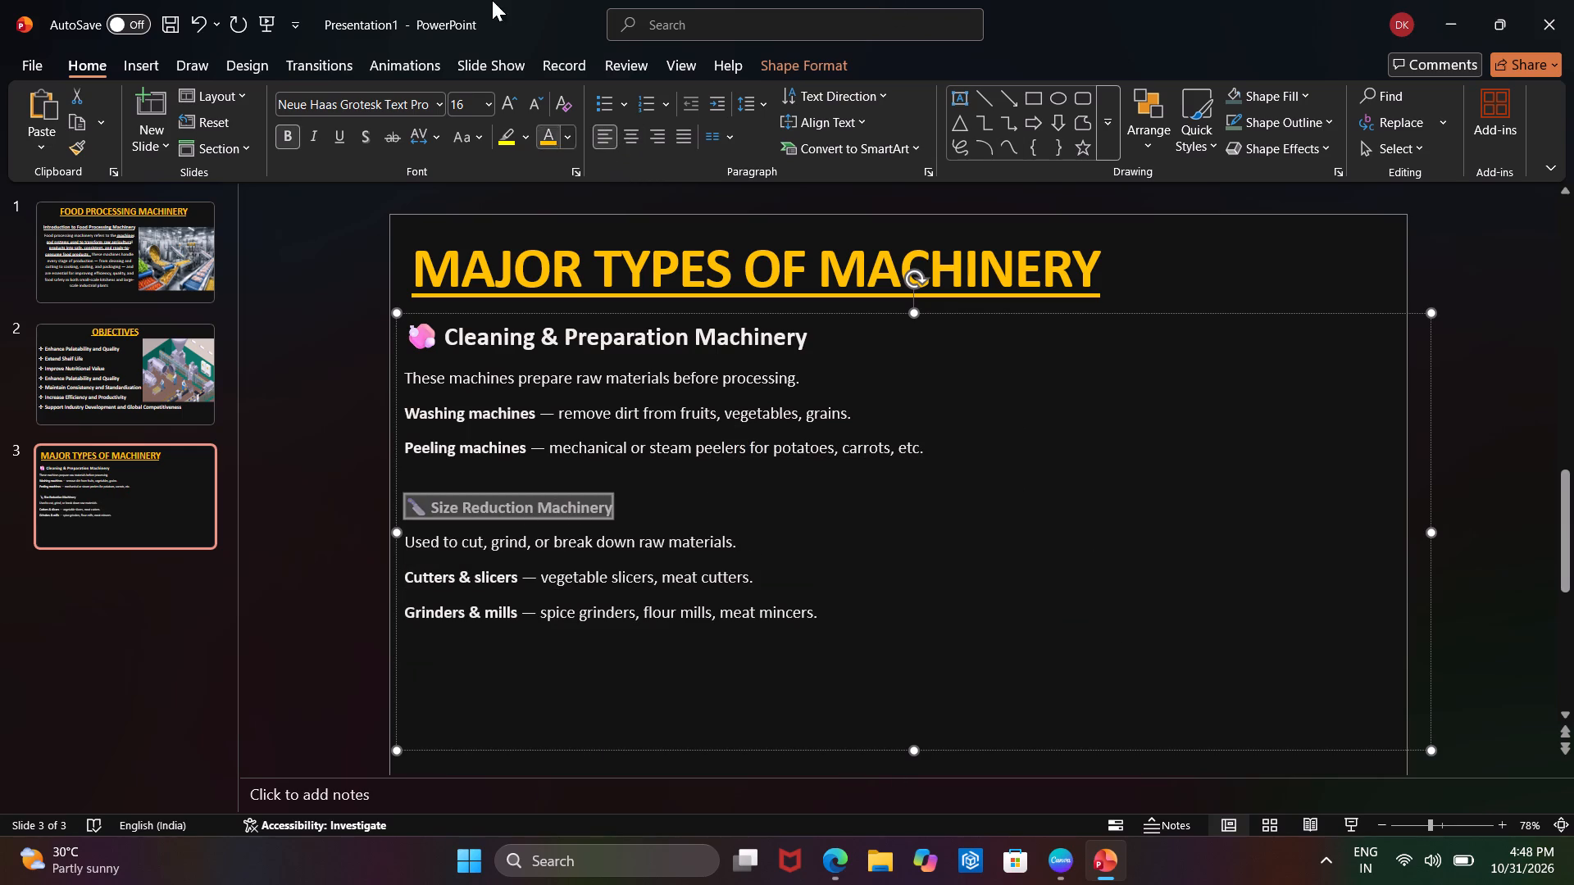
click(293, 132)
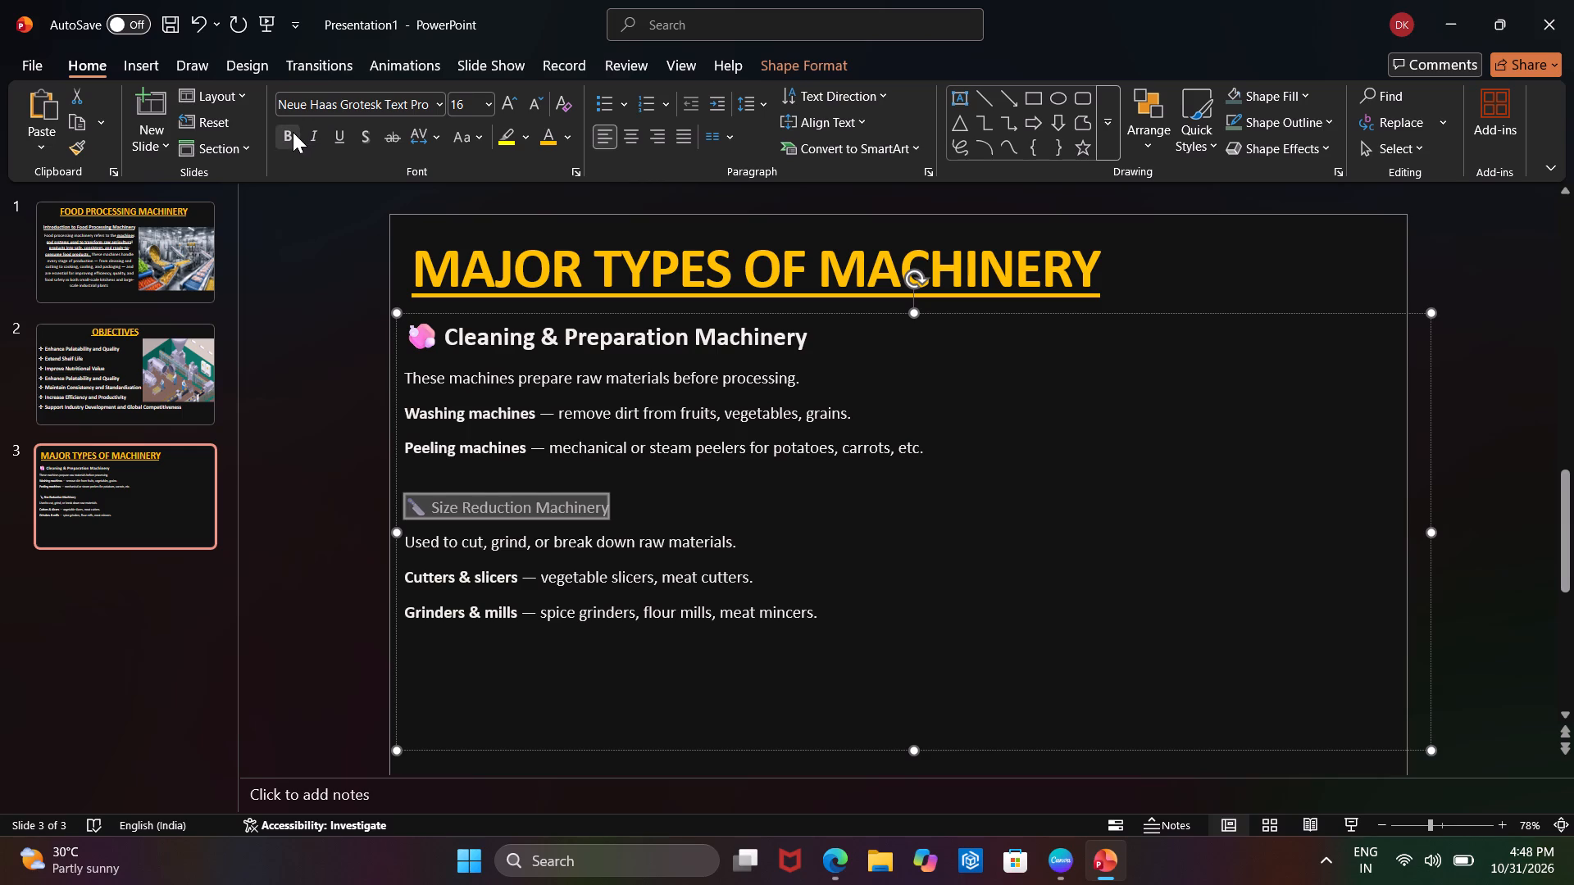
click(293, 132)
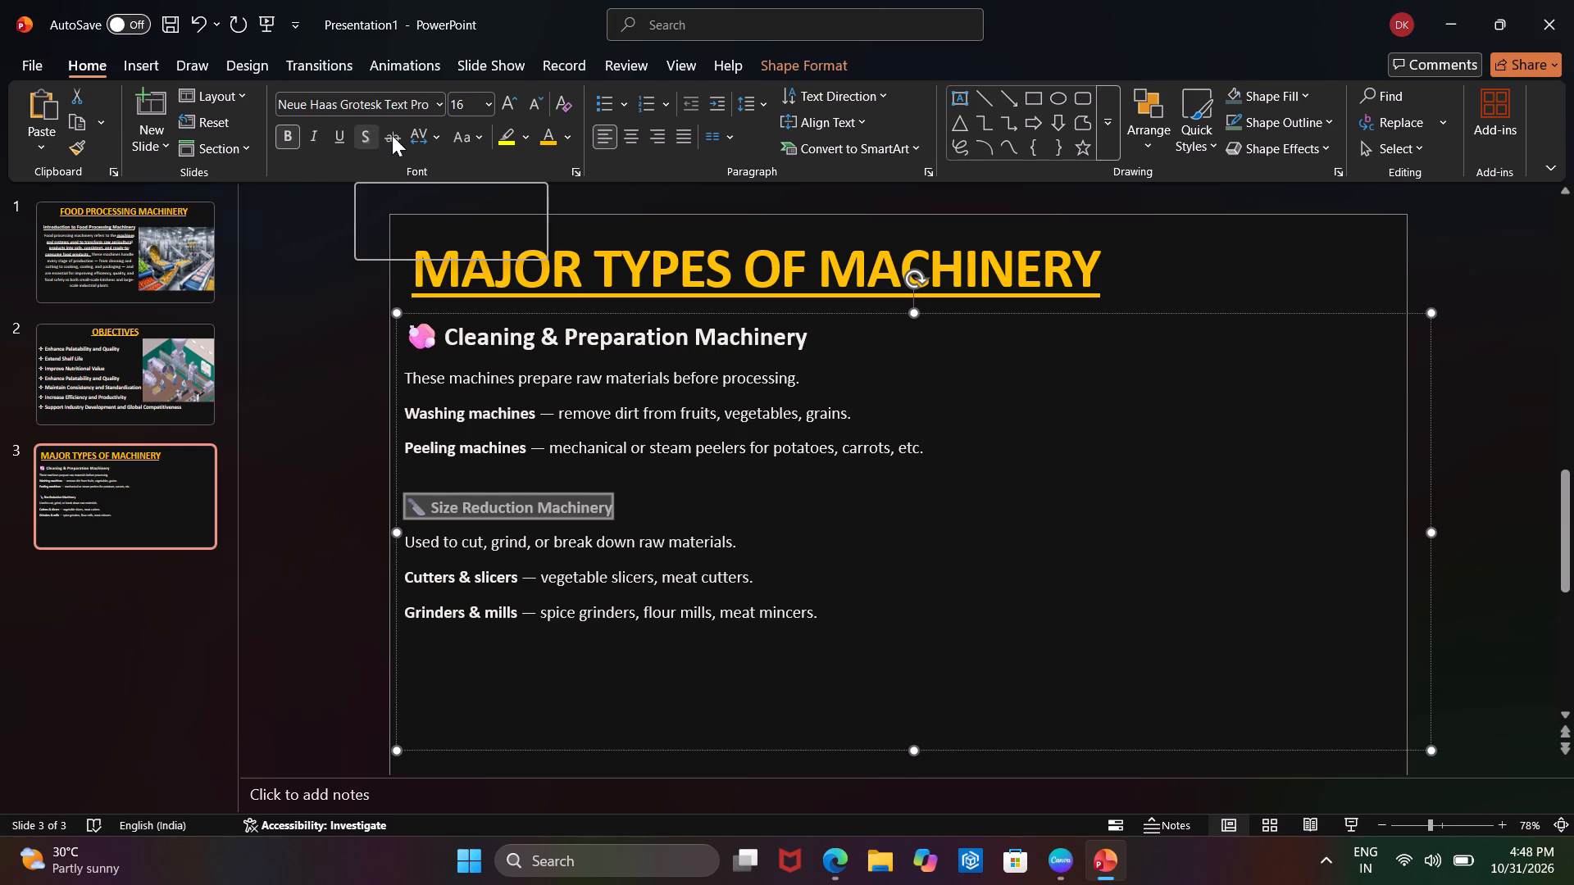
click(489, 98)
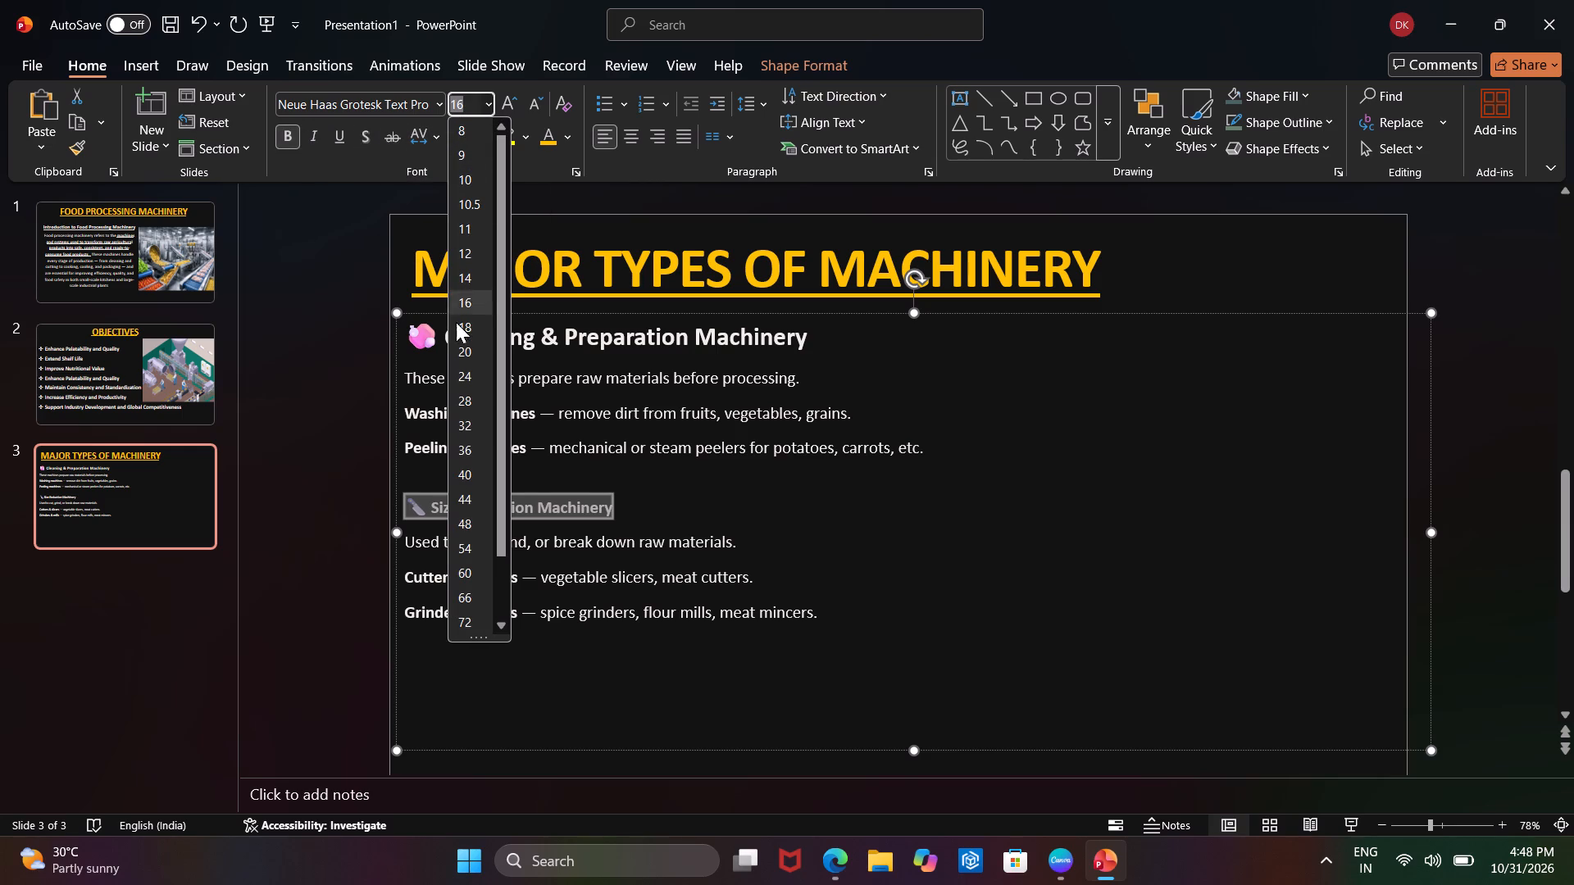
click(456, 368)
click(1067, 568)
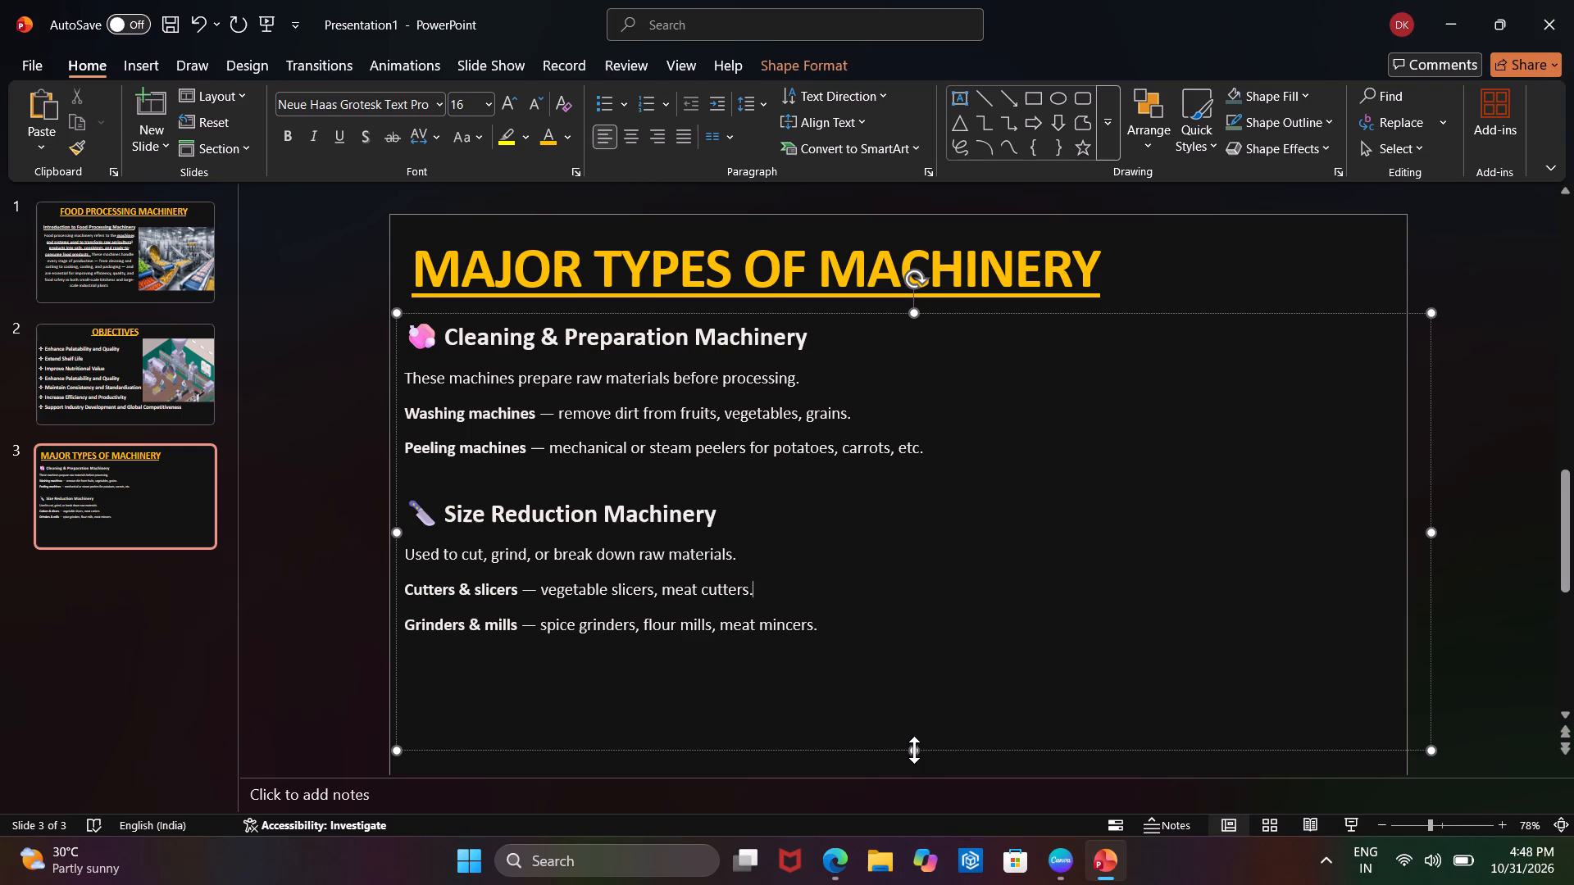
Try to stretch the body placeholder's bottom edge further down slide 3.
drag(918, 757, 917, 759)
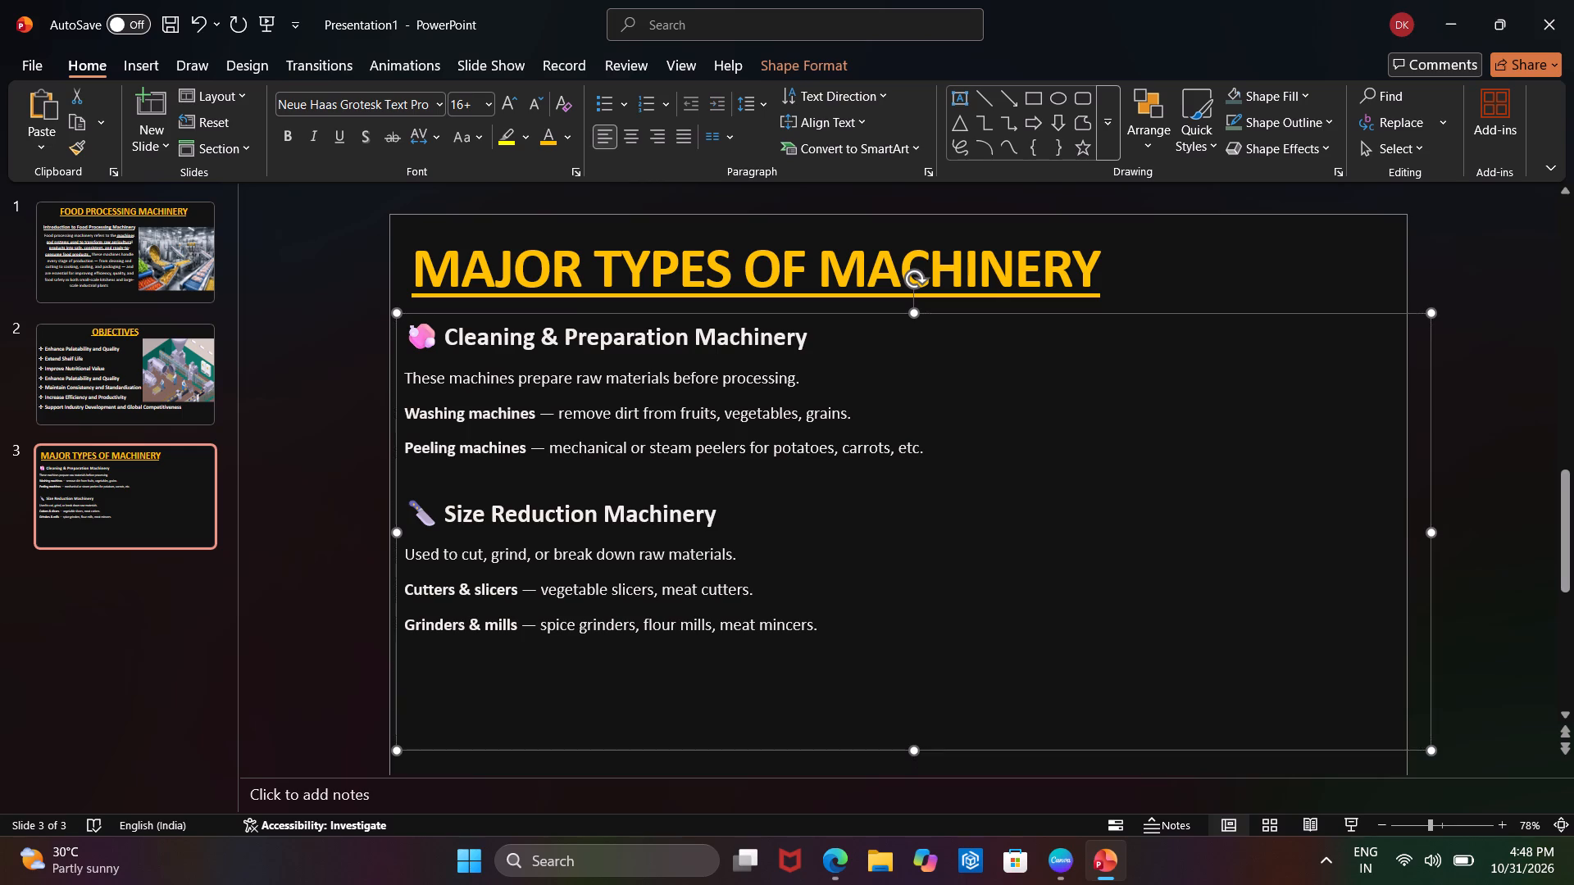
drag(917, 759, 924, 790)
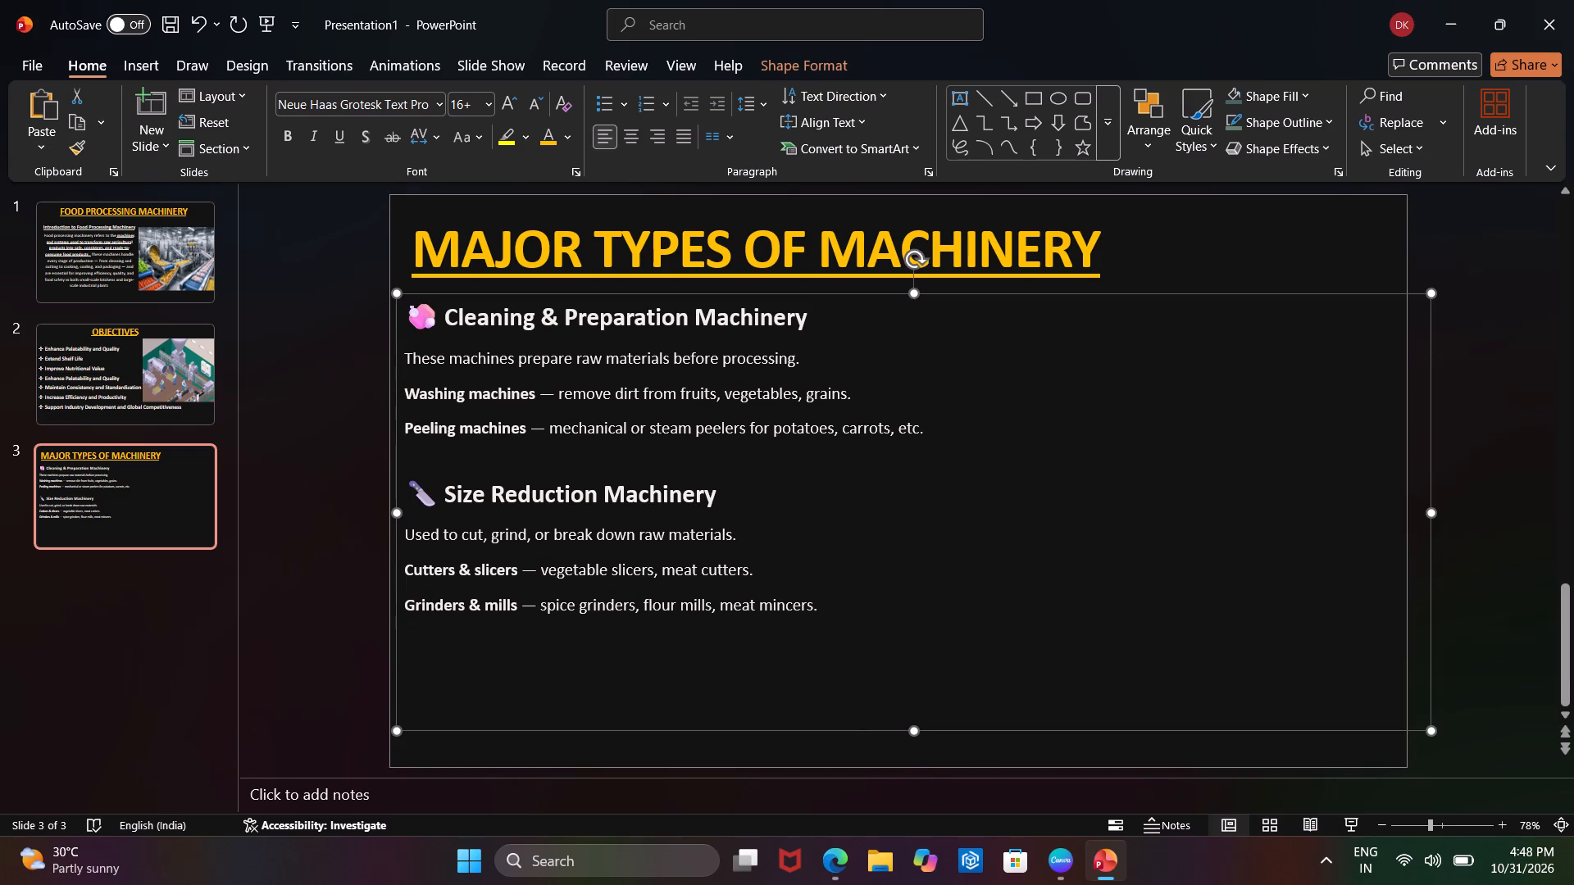
Move the MAJOR TYPES OF MACHINERY title up close to the top edge of slide 3.
click(680, 264)
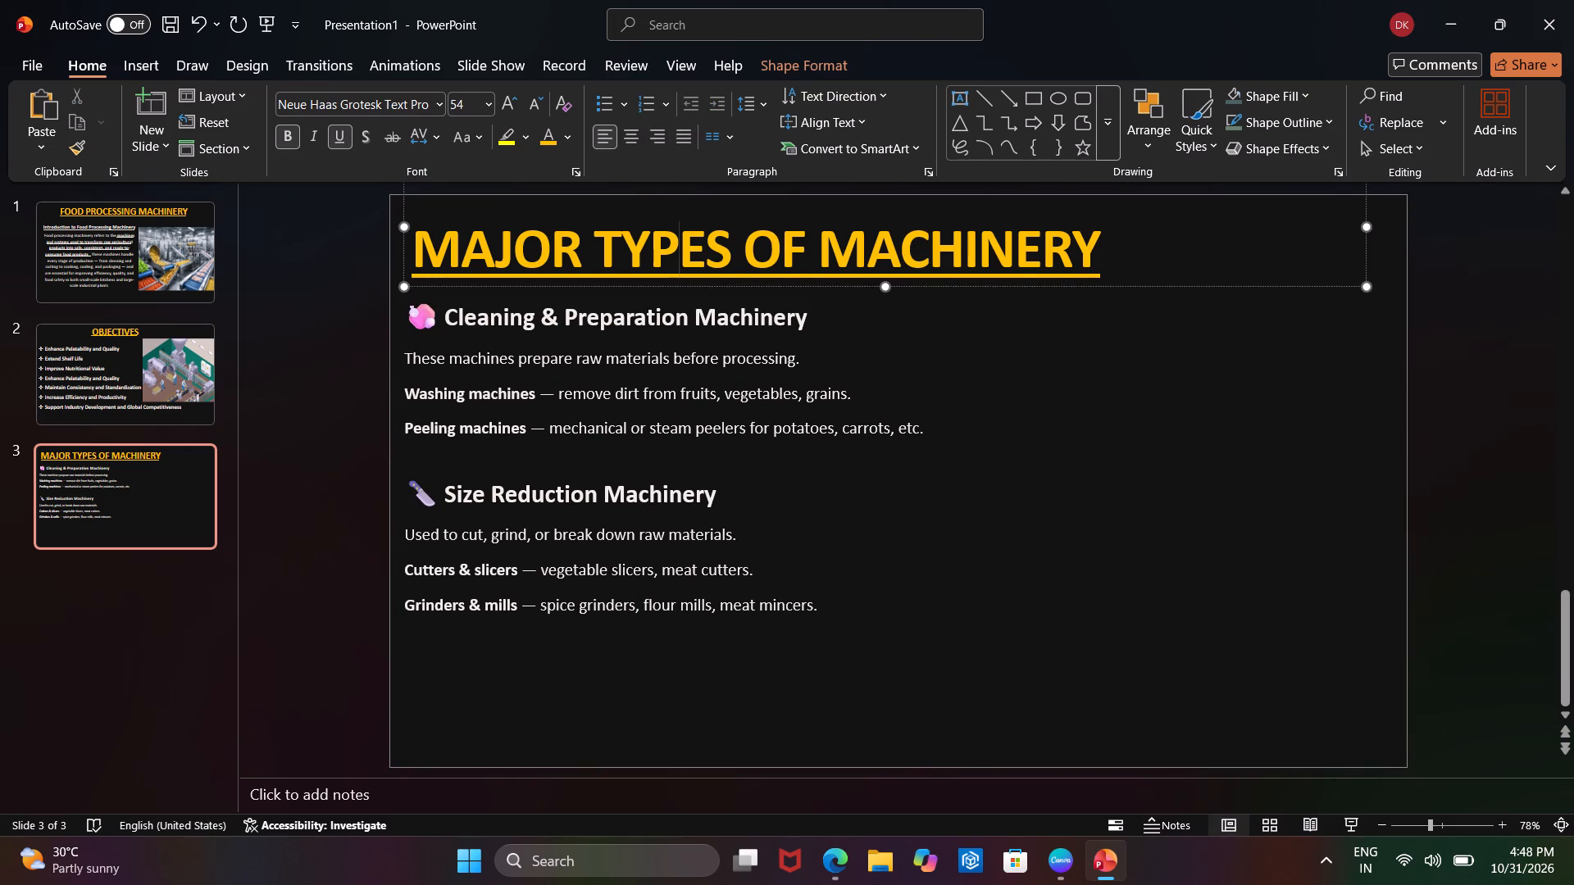
drag(464, 211, 464, 181)
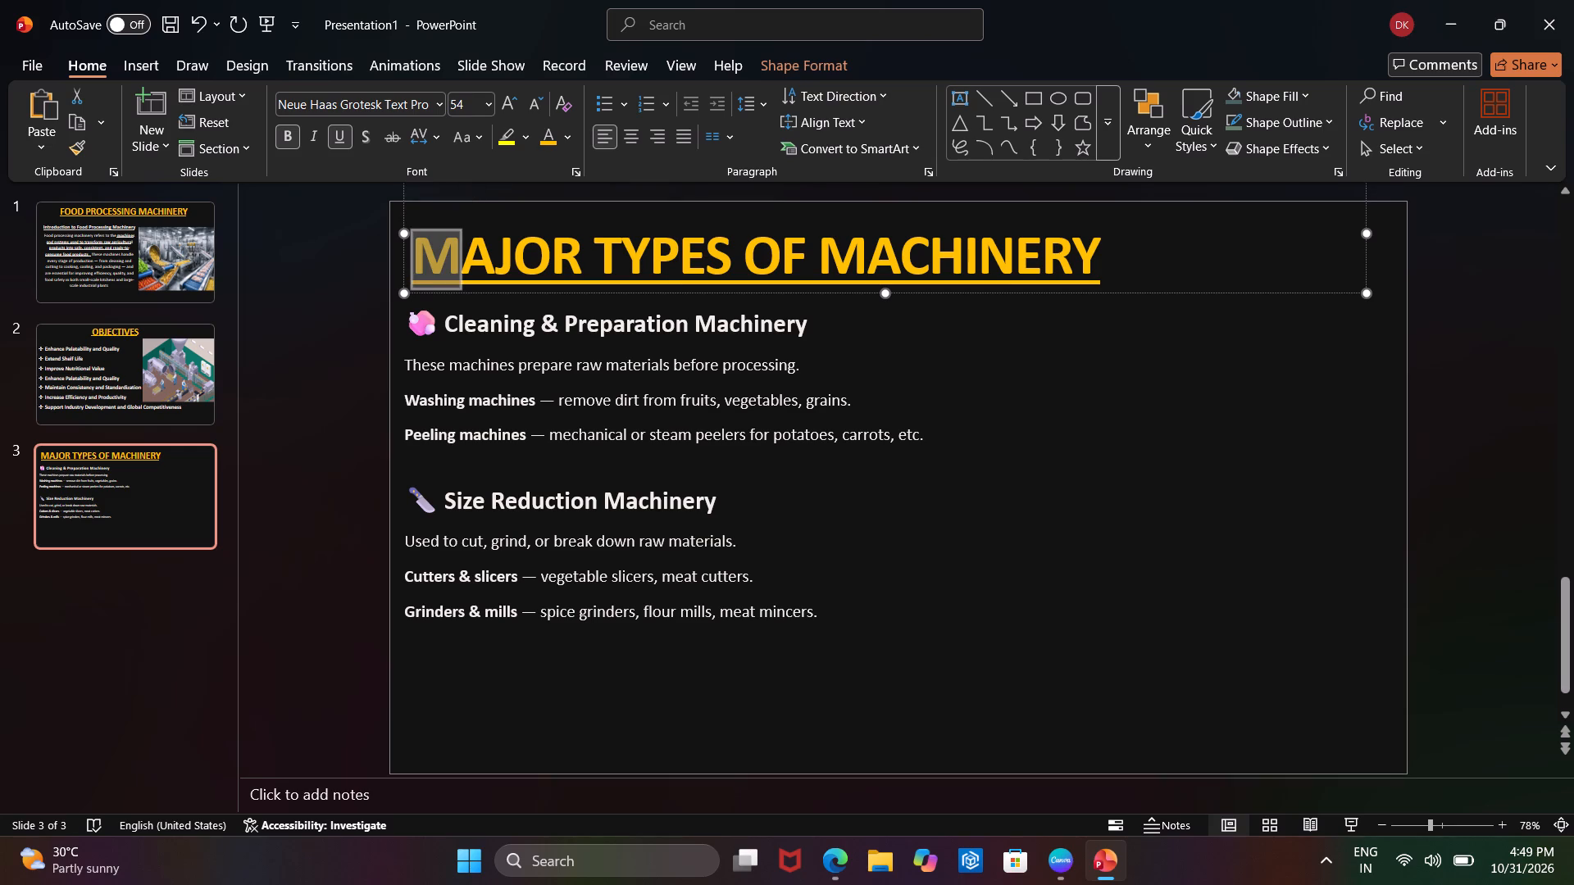
click(566, 227)
drag(600, 212, 600, 199)
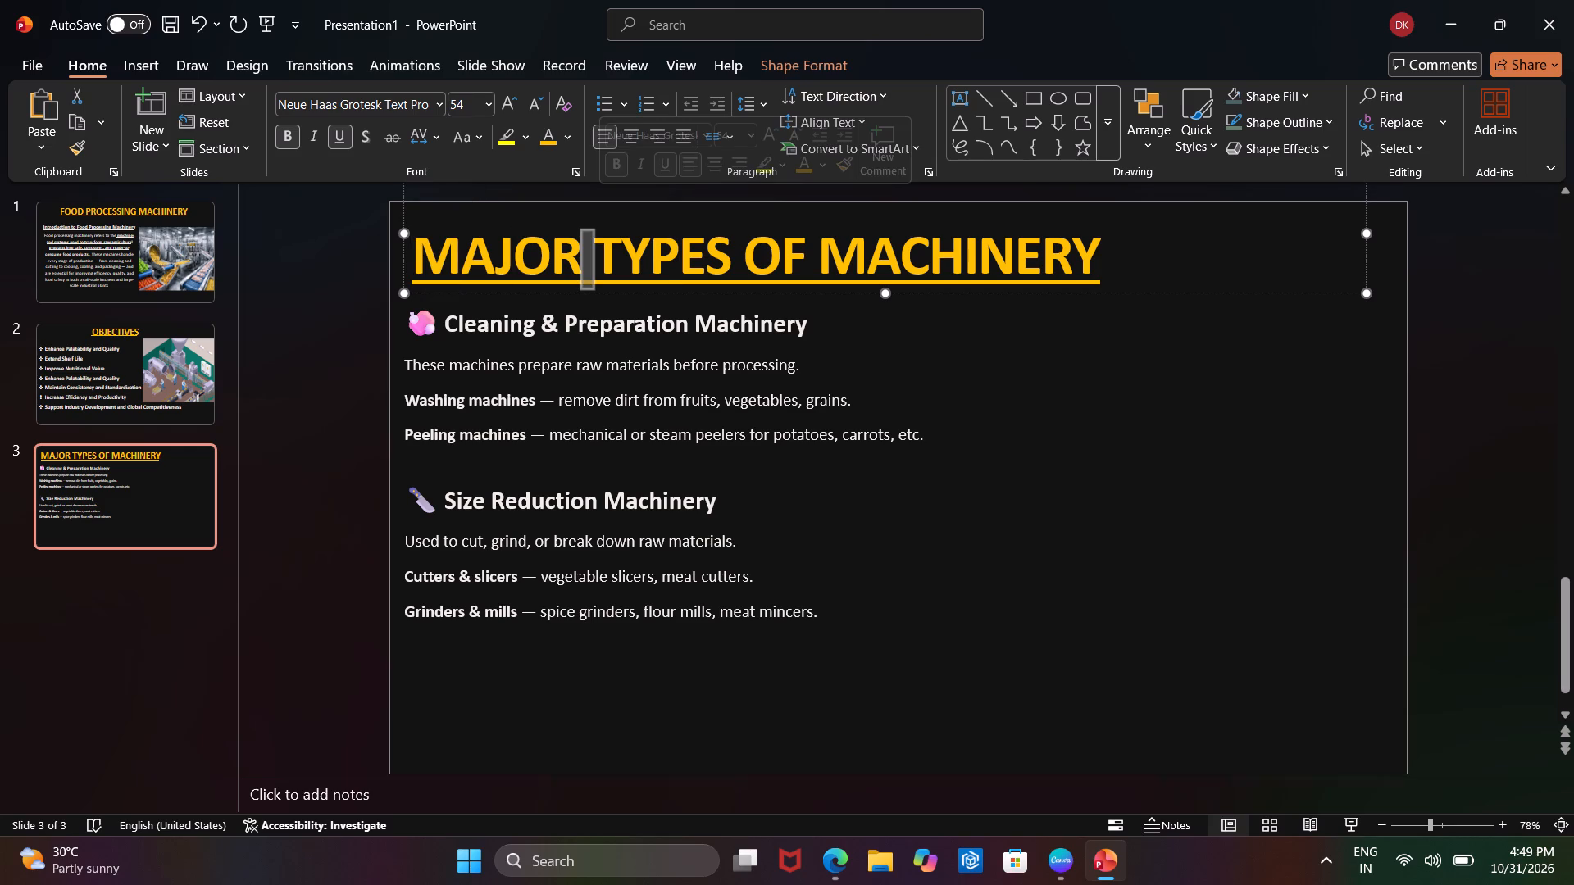
click(713, 289)
click(717, 236)
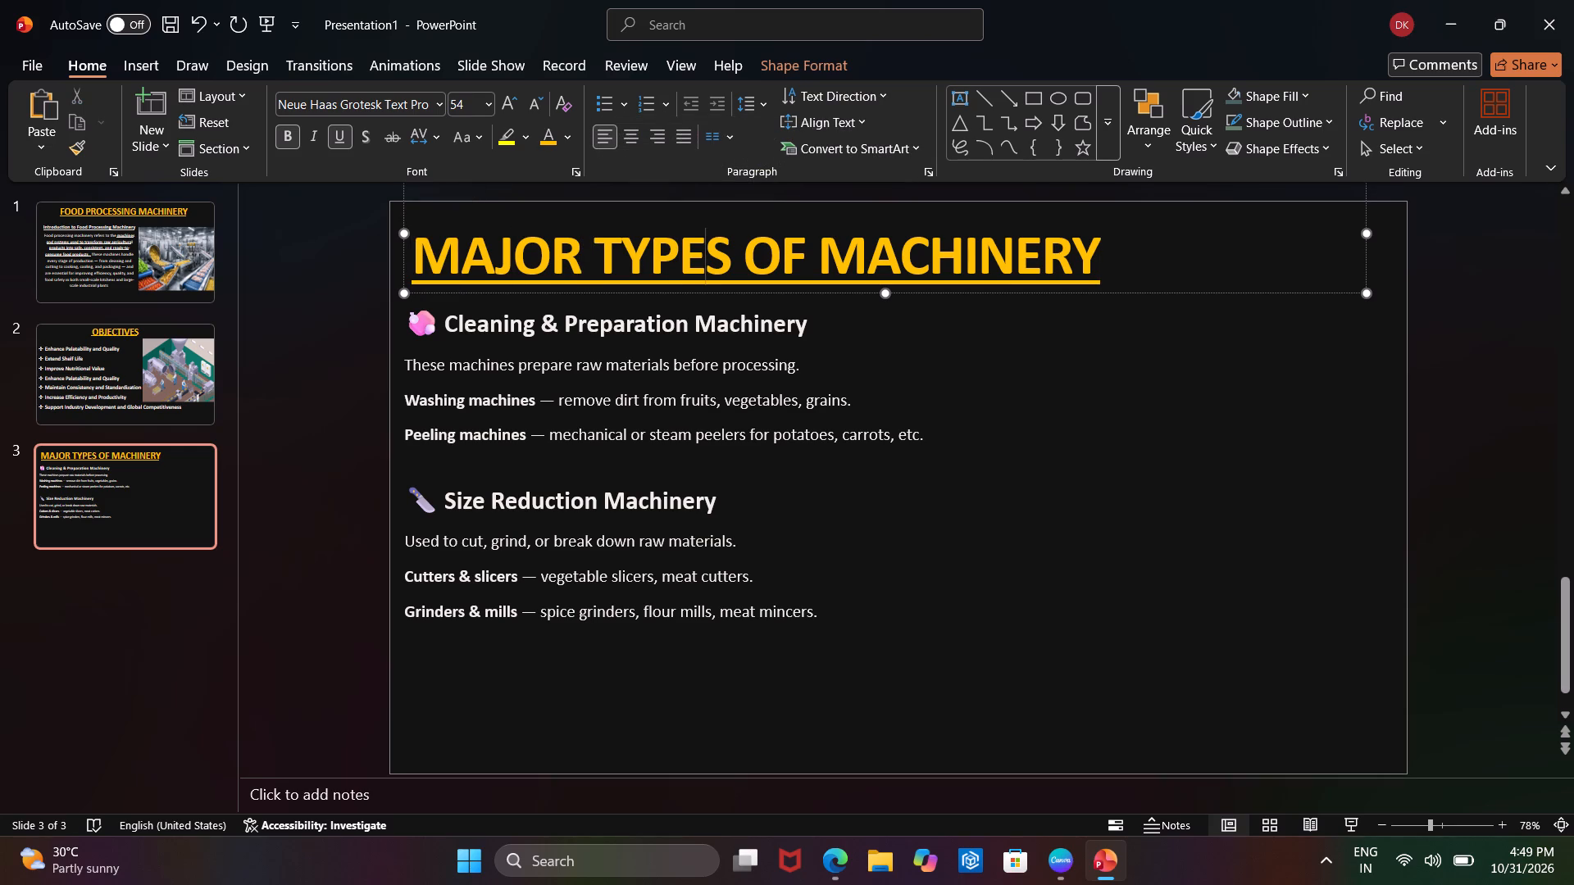
click(737, 285)
drag(739, 290, 739, 275)
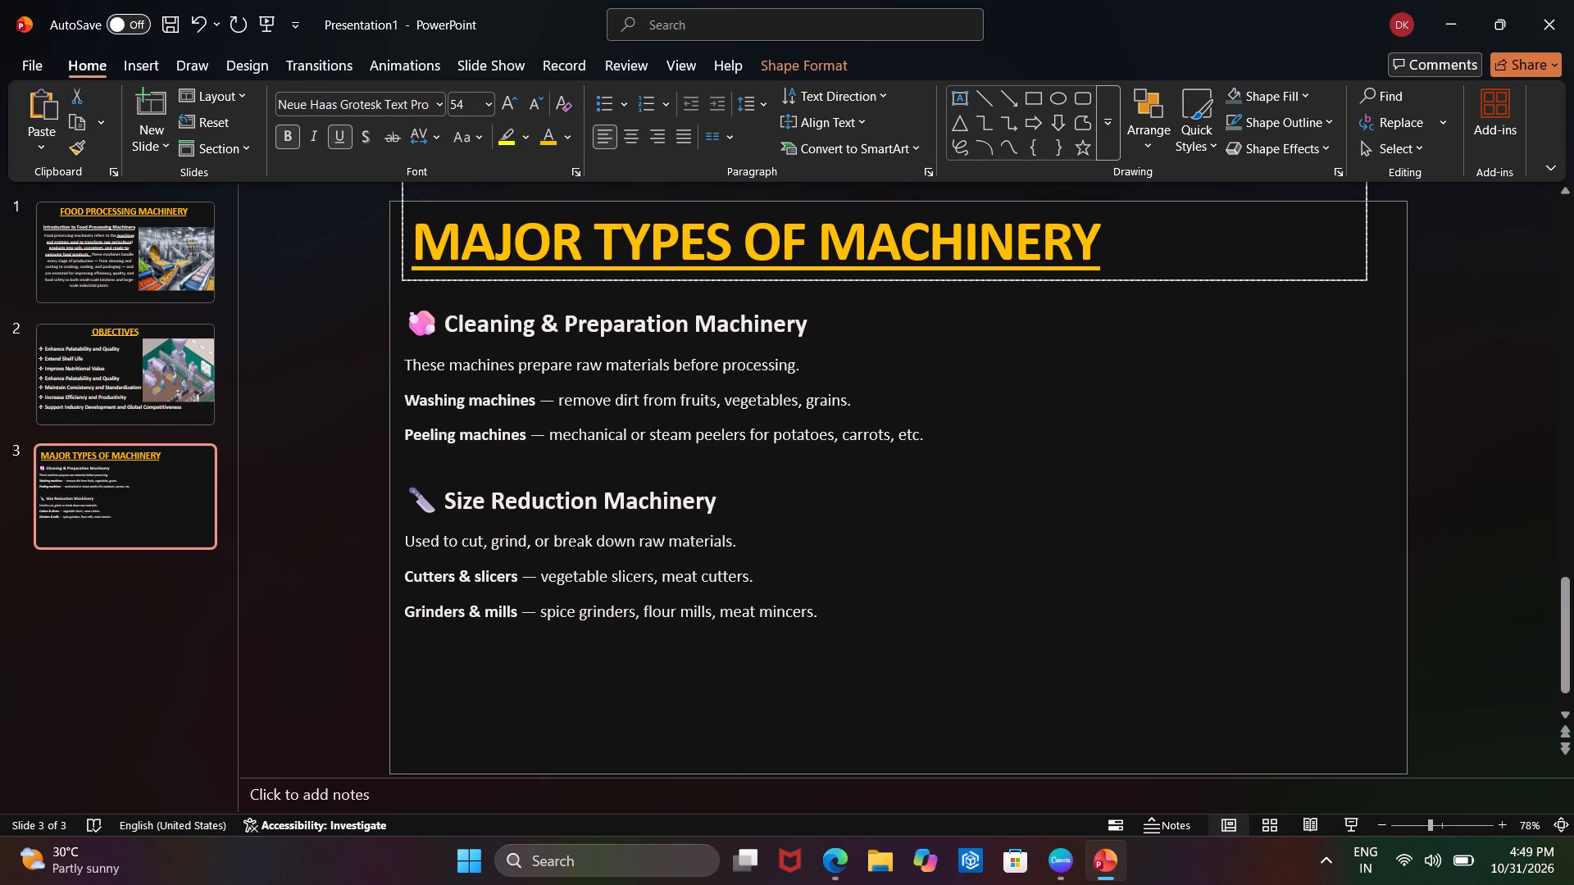
drag(739, 275, 739, 265)
Extend the body placeholder's top edge upward to just below the slide 3 title.
click(812, 515)
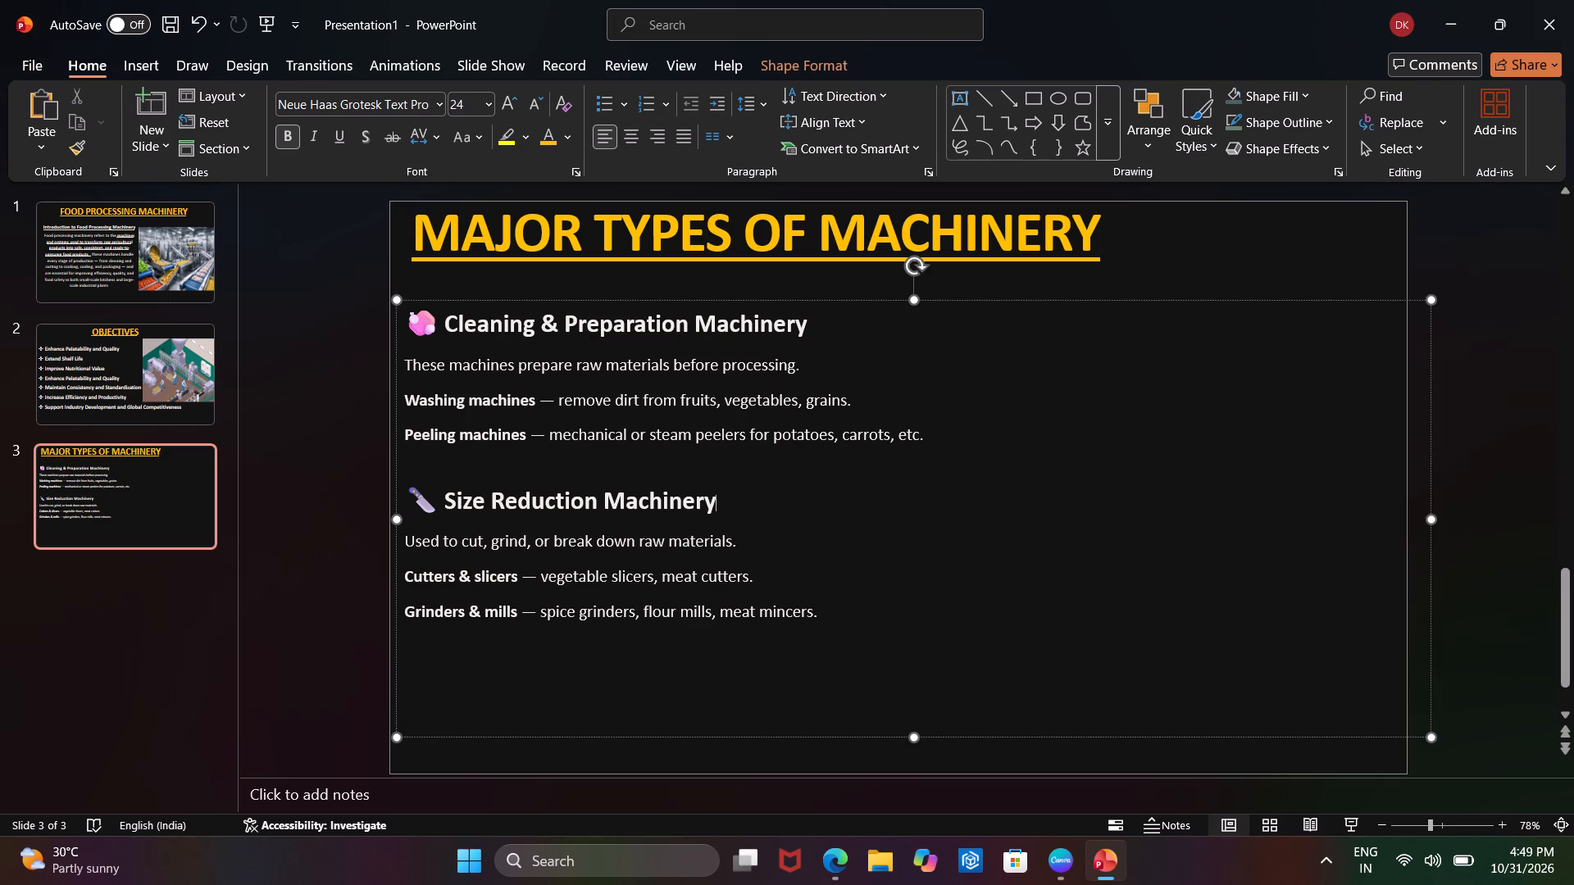
drag(912, 300, 912, 273)
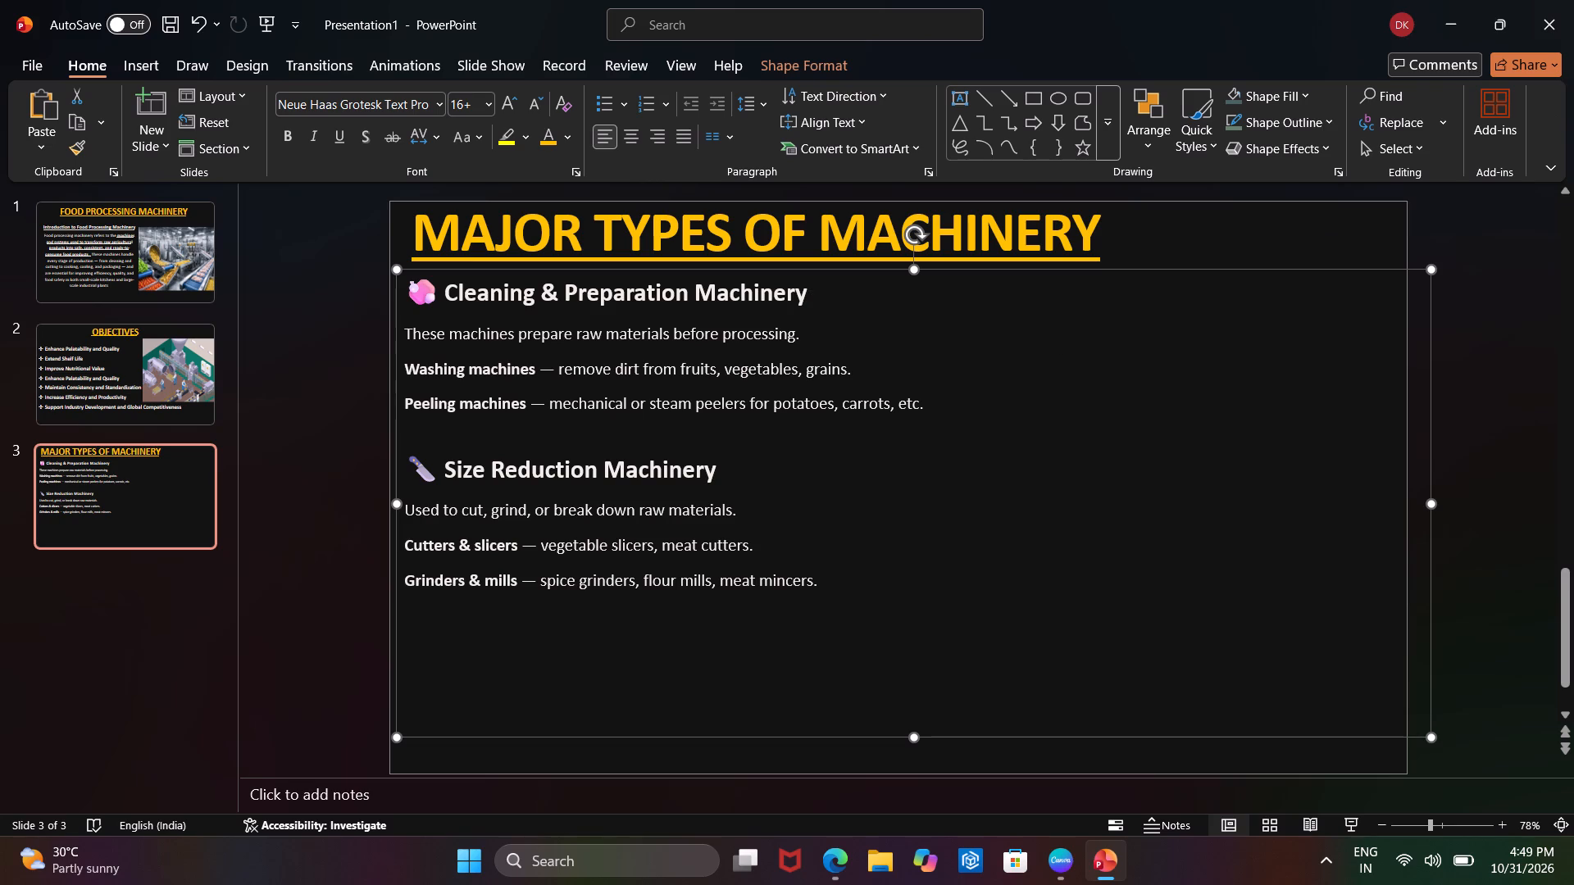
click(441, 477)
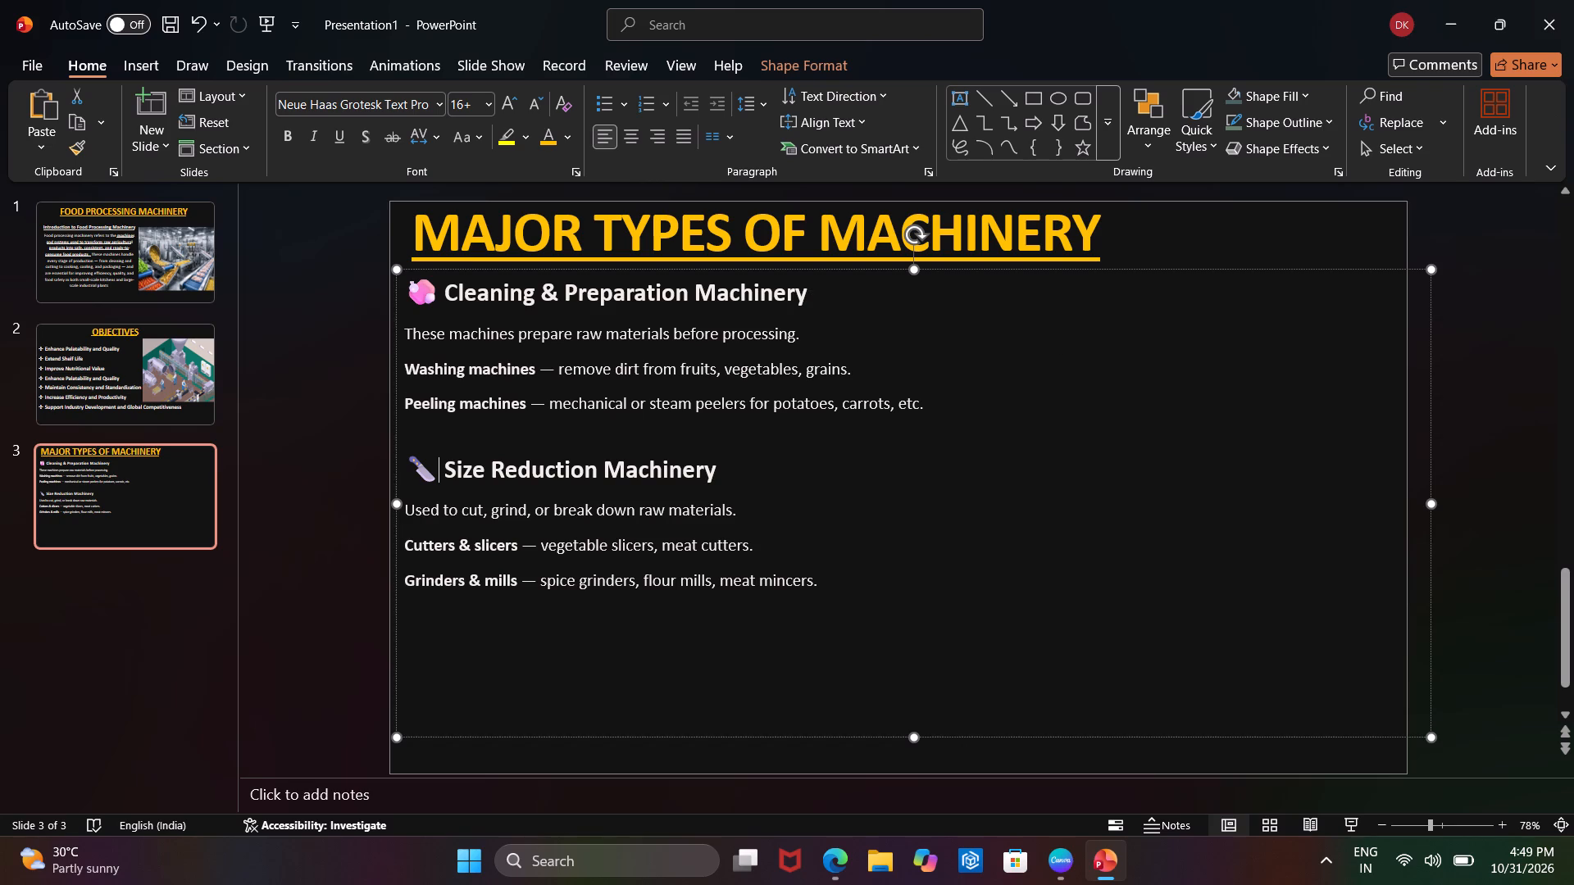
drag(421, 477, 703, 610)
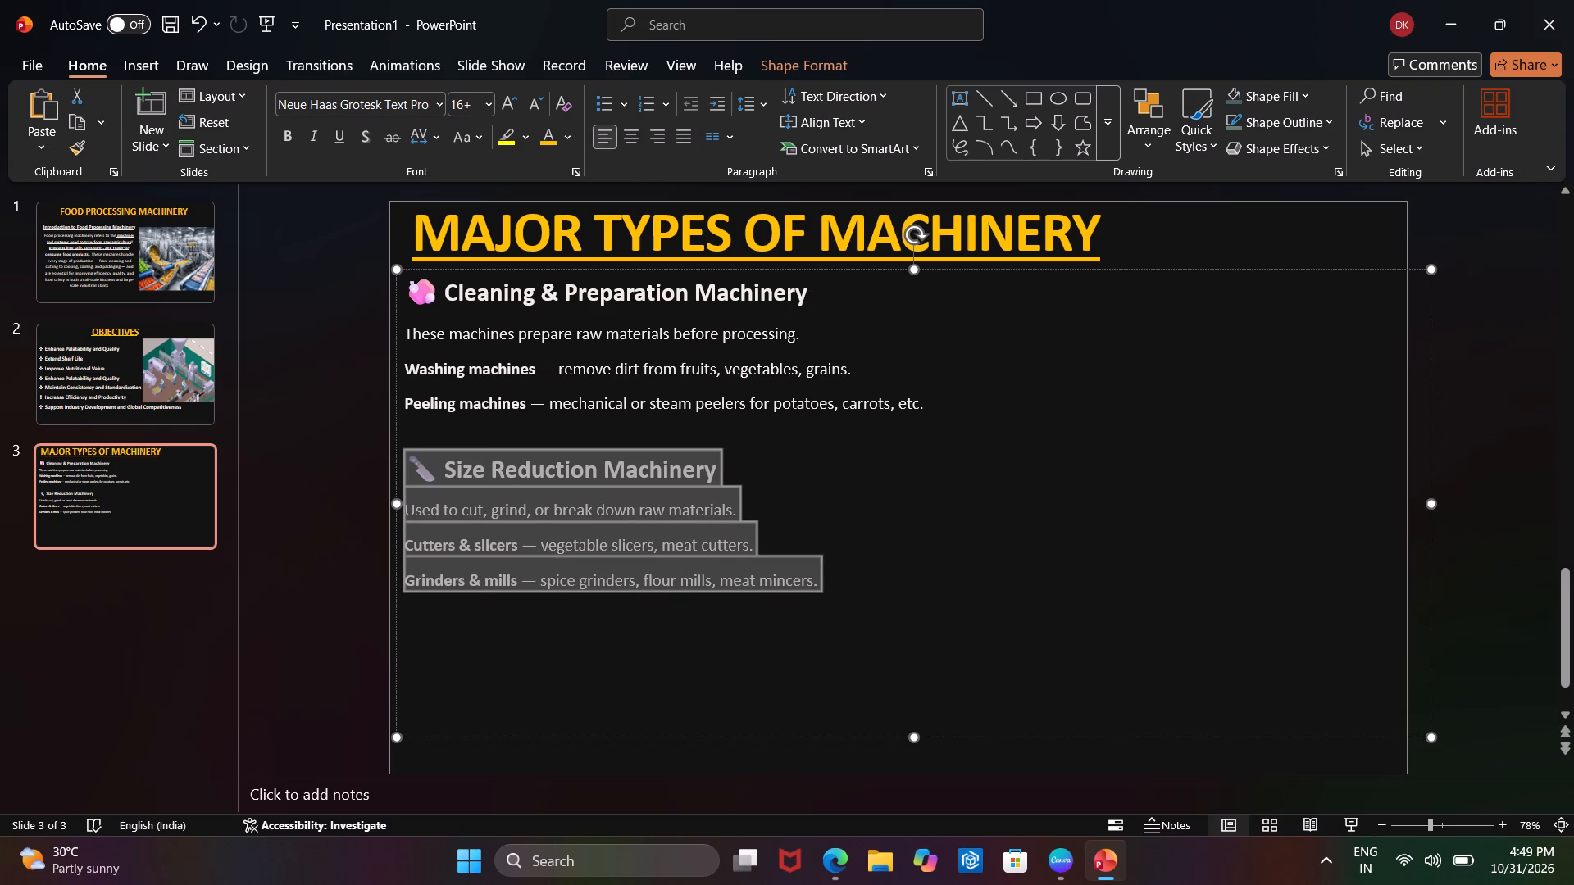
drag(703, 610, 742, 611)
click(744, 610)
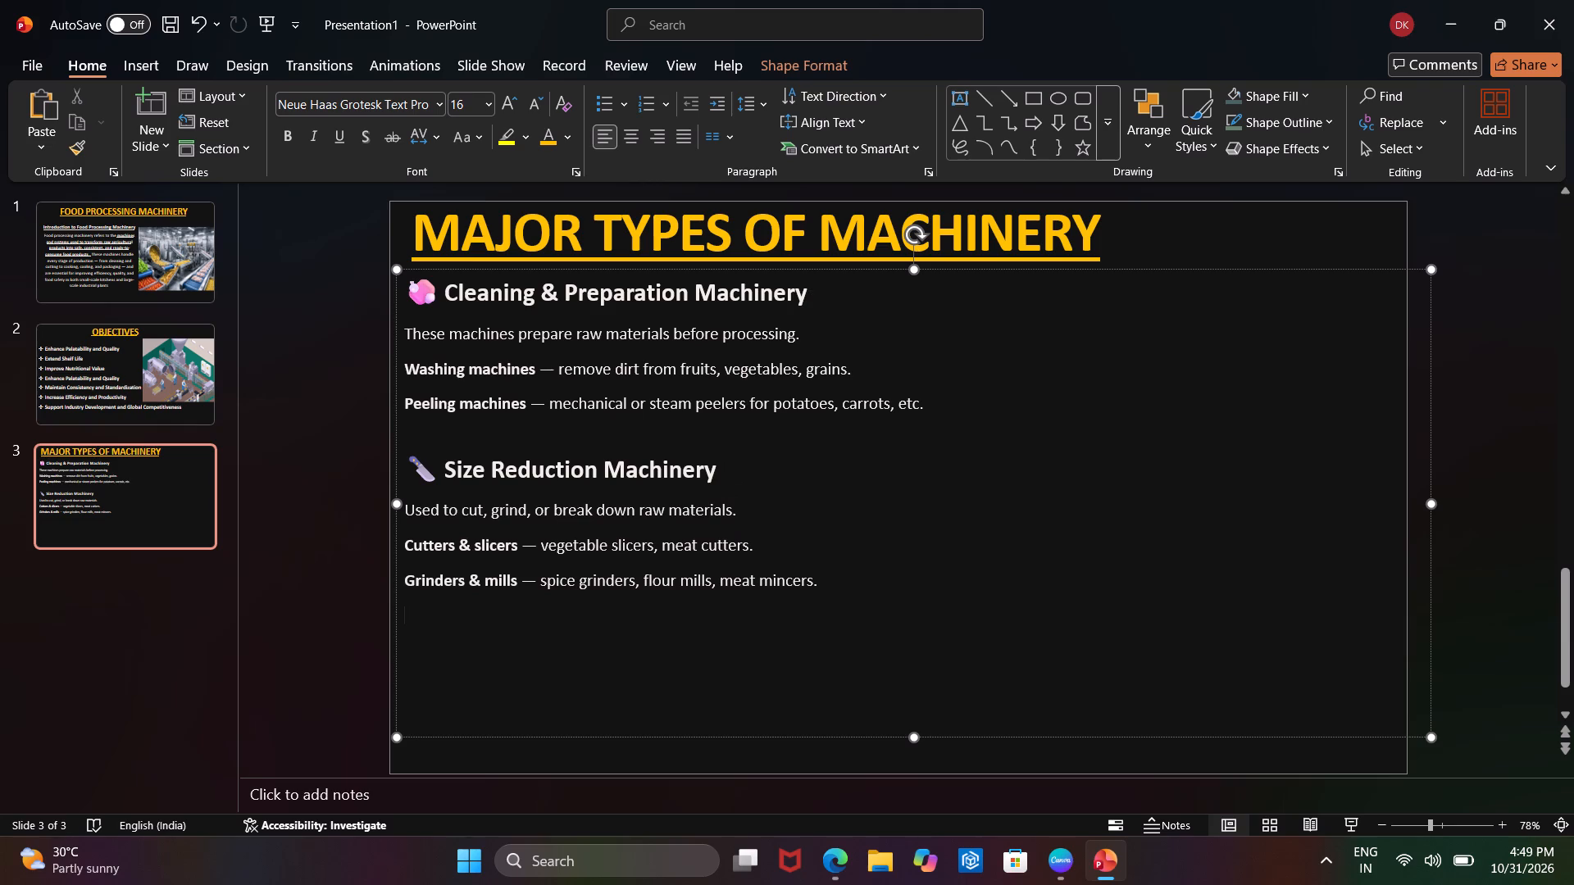
Delete the blank line between the peeling machines line and the "Size Reduction Machinery" heading.
click(940, 418)
key(BackSpace)
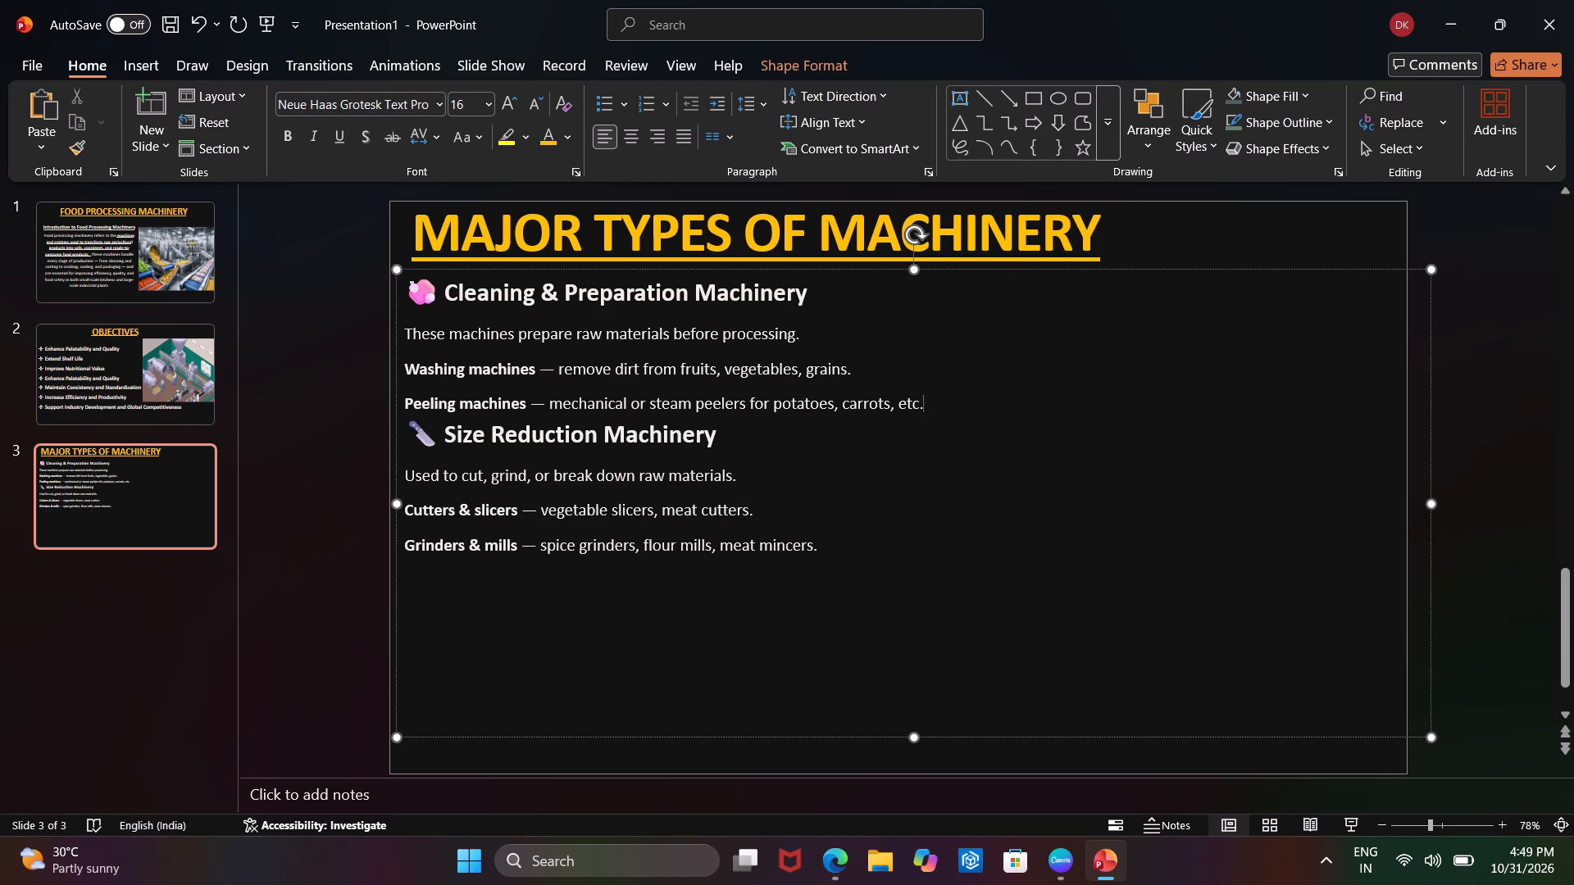
click(1241, 609)
Underline the "Cleaning & Preparation Machinery" and "Size Reduction Machinery" headings on slide 3.
drag(447, 293, 735, 301)
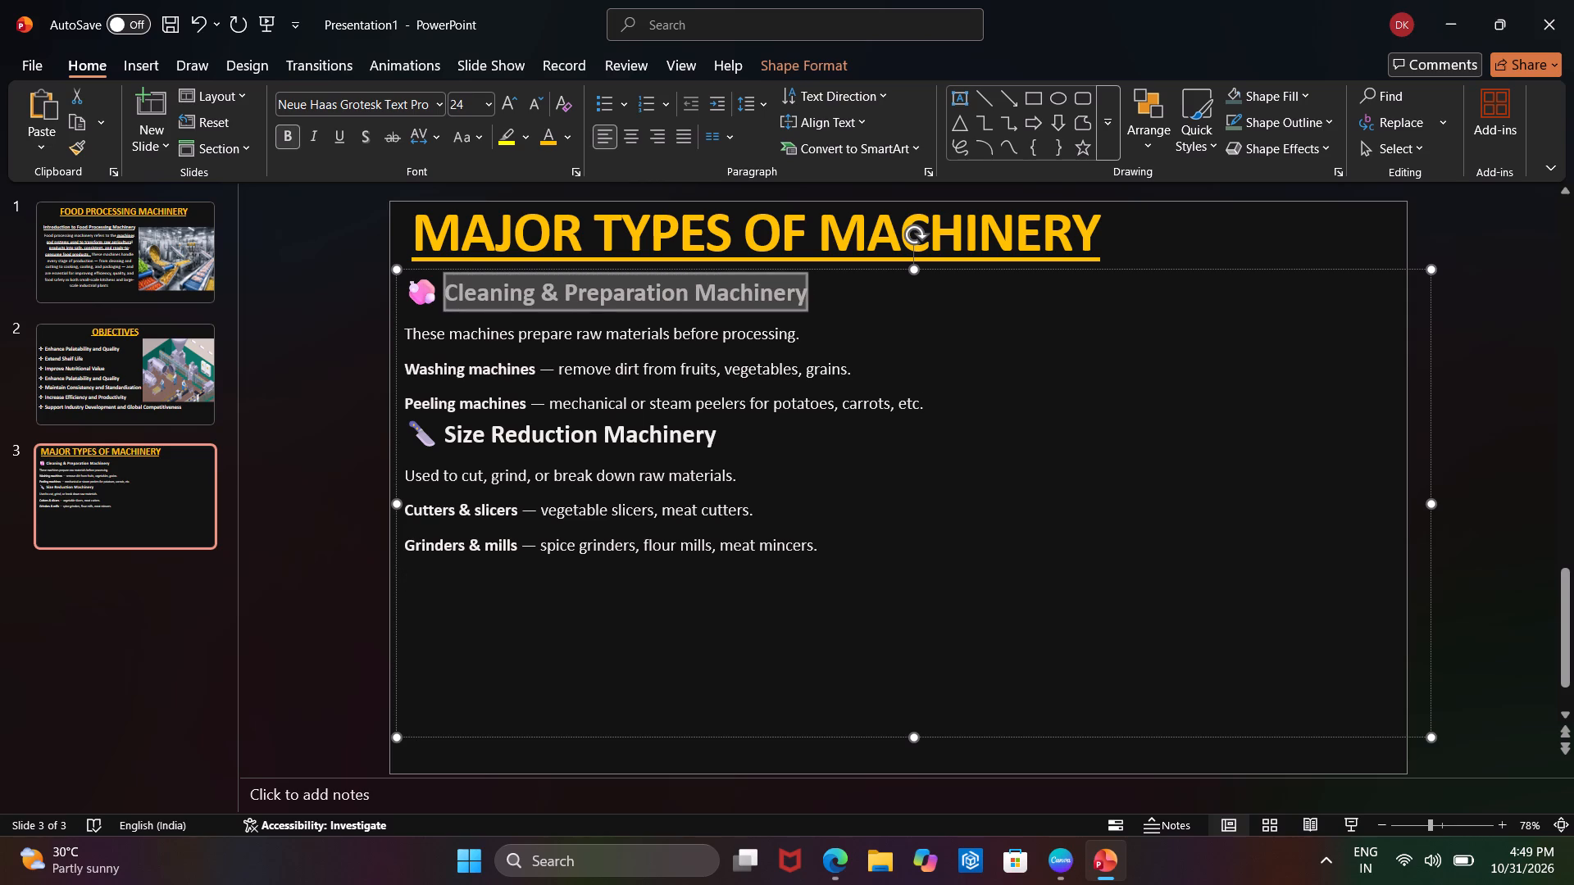
drag(735, 301, 807, 301)
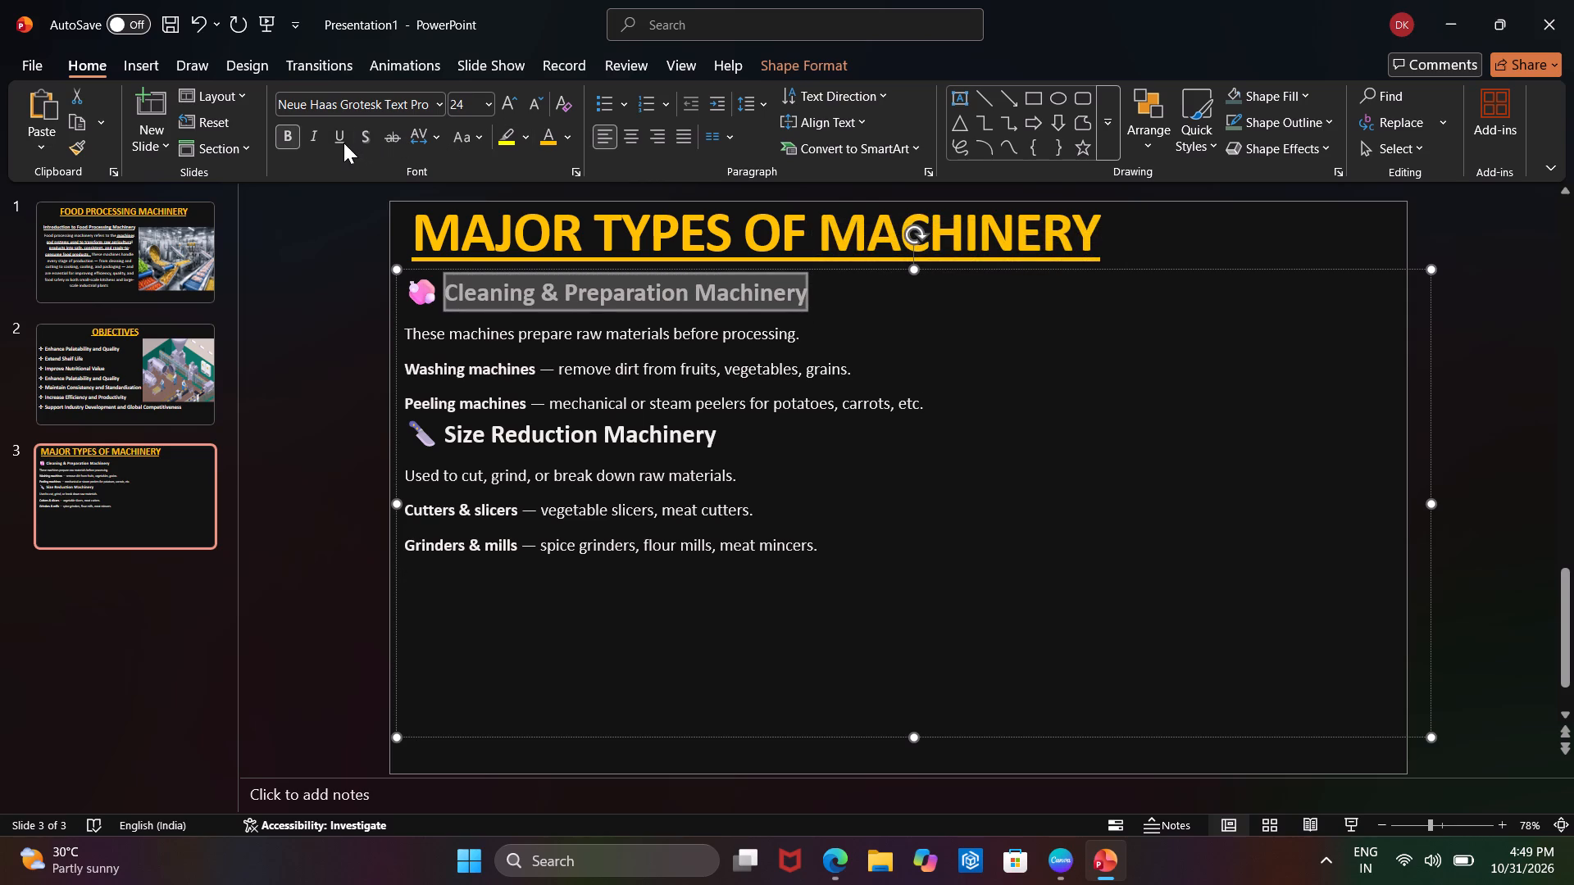
click(343, 143)
click(1302, 806)
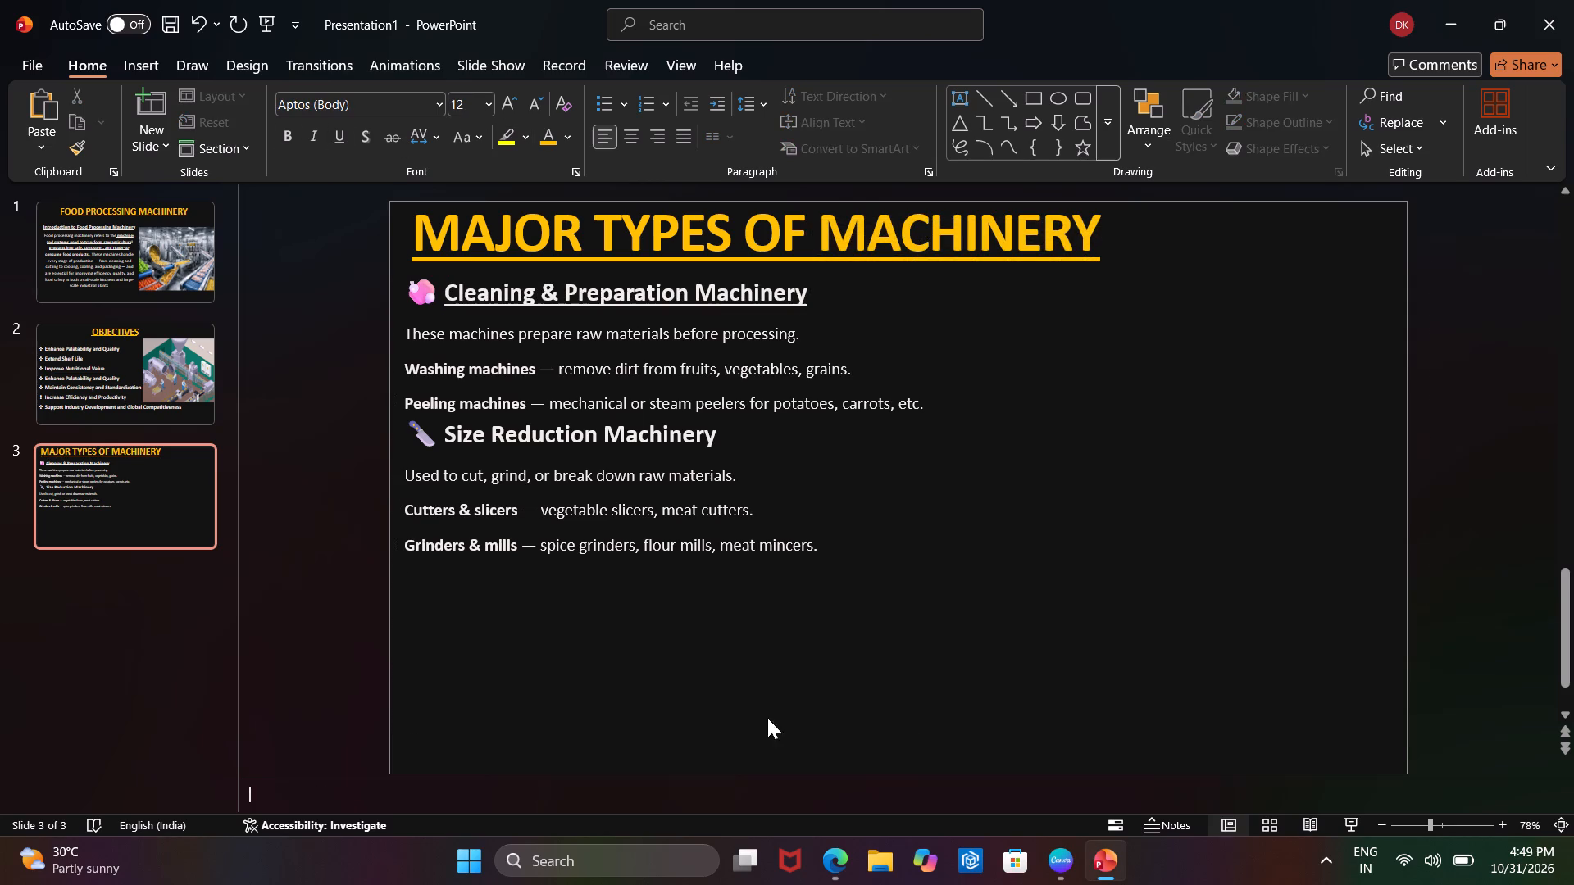
drag(448, 442, 565, 439)
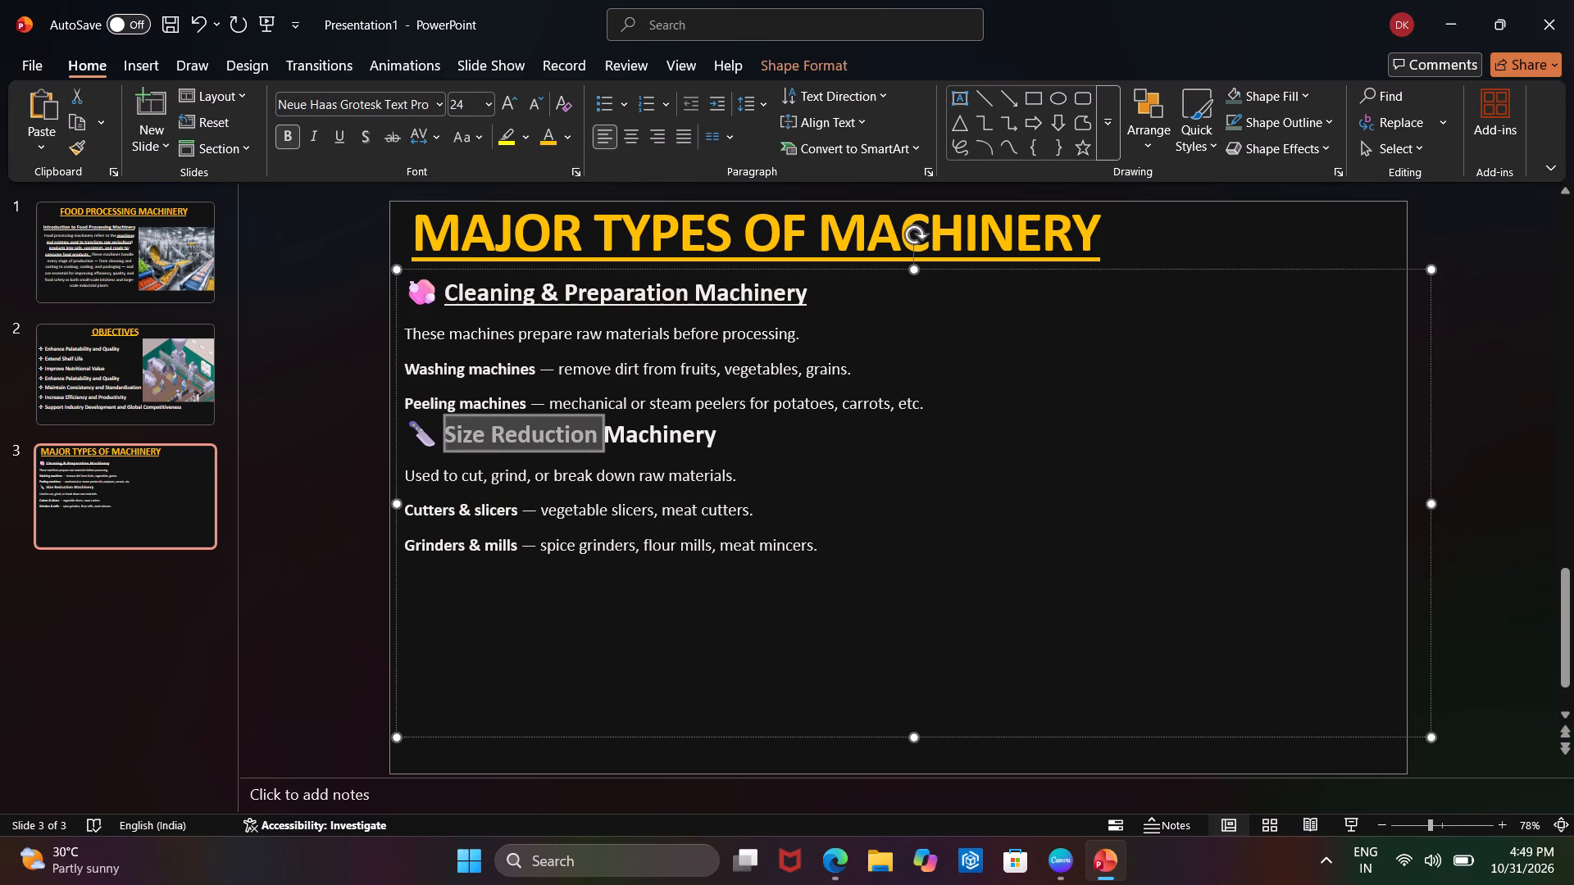
drag(565, 439, 768, 446)
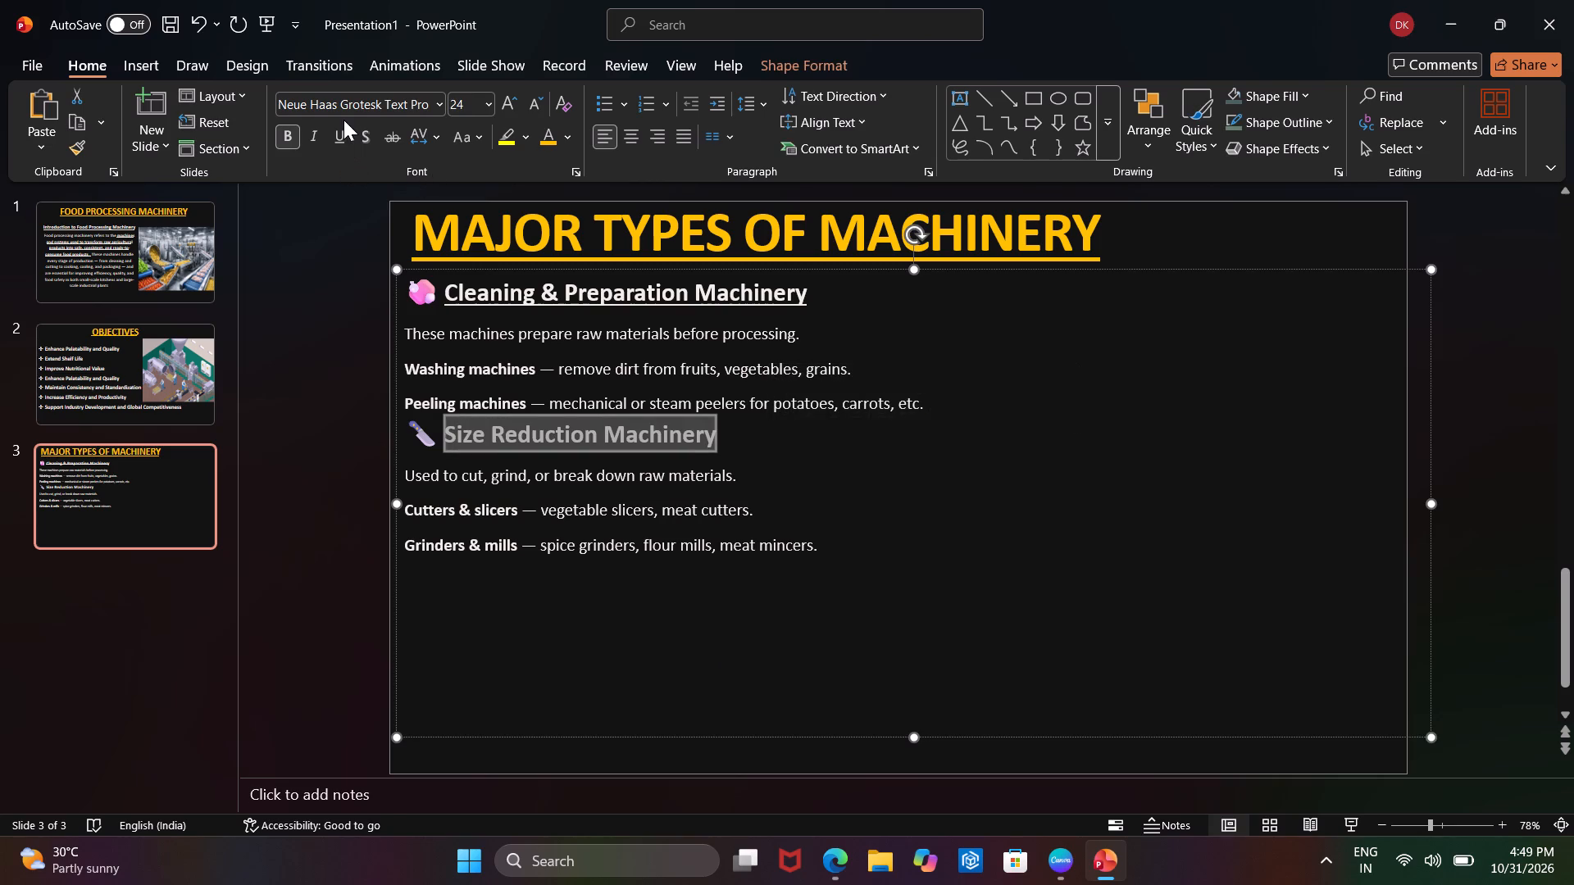
click(339, 140)
click(1000, 578)
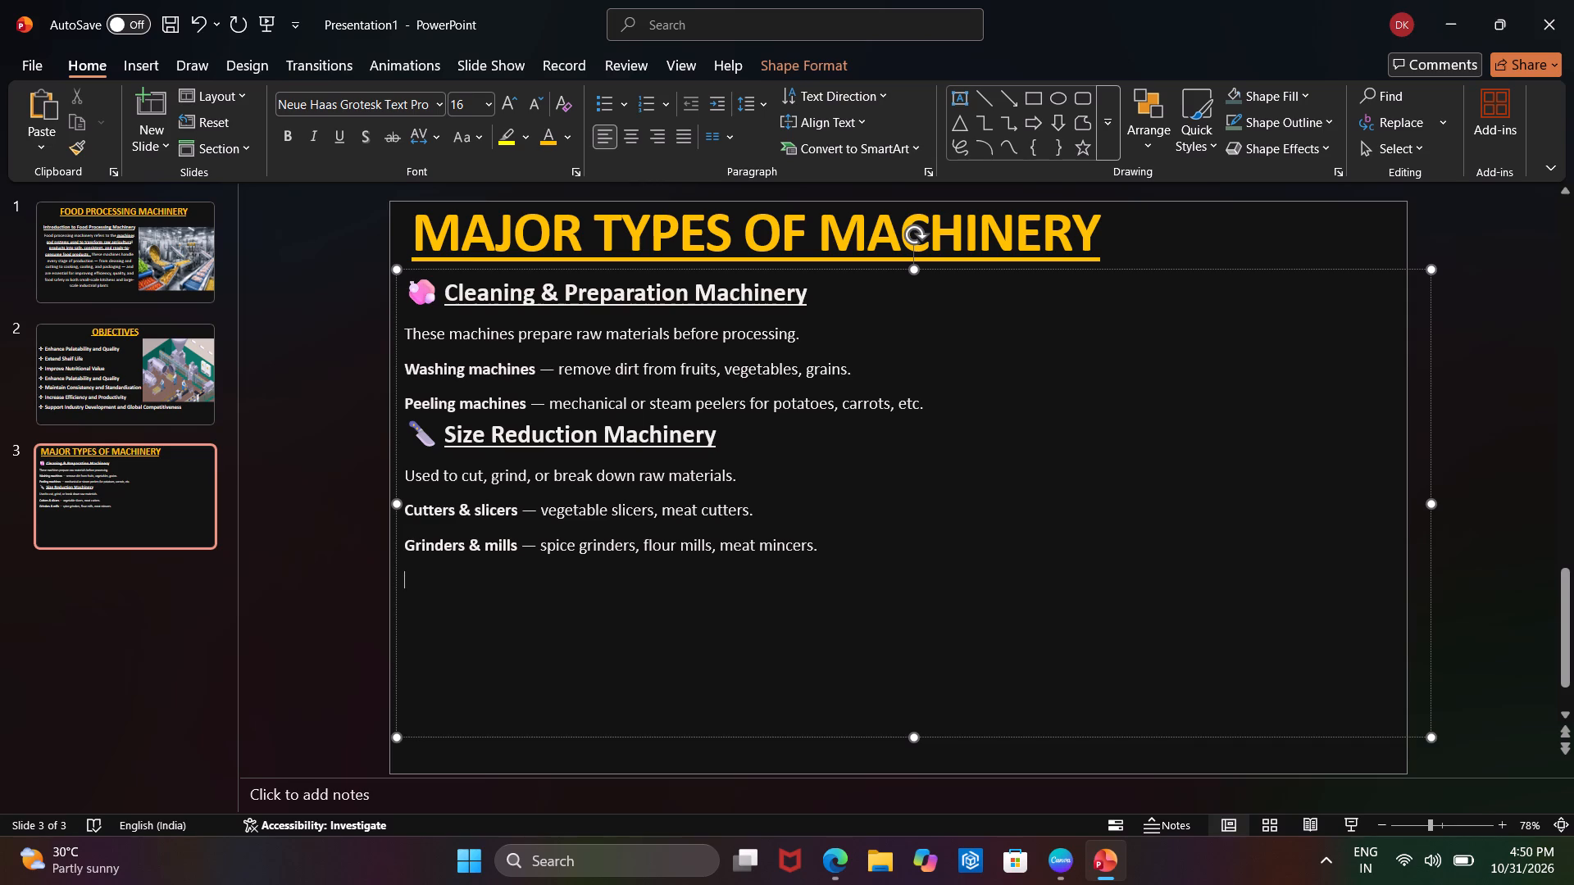
Delete the "Grinders & mills" and "Peeling machines" lines from the slide 3 body text.
drag(409, 546, 900, 567)
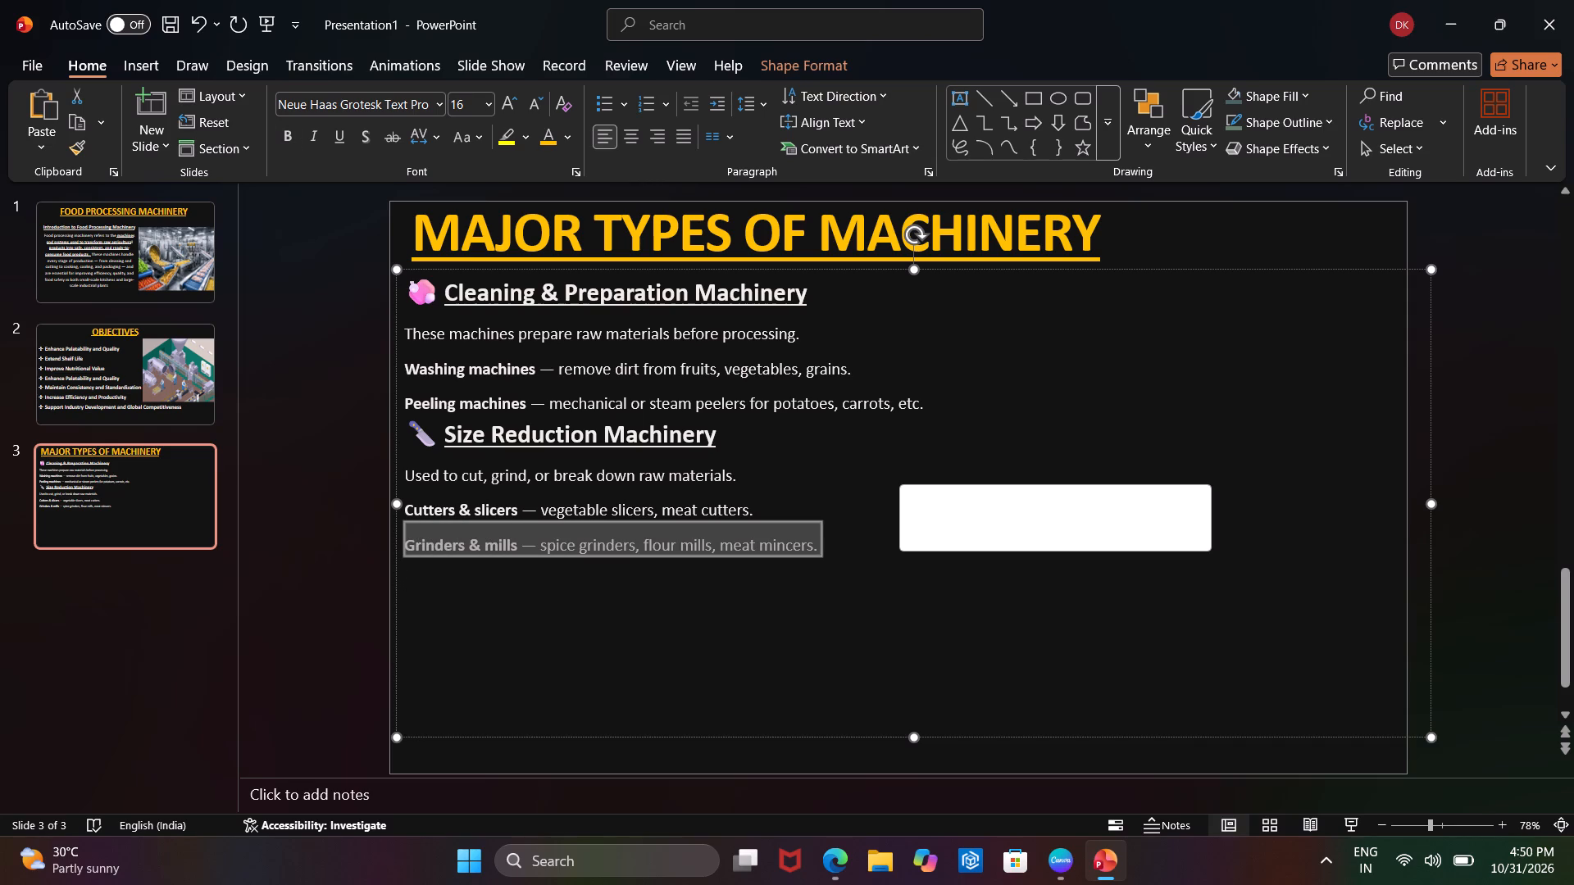
key(BackSpace)
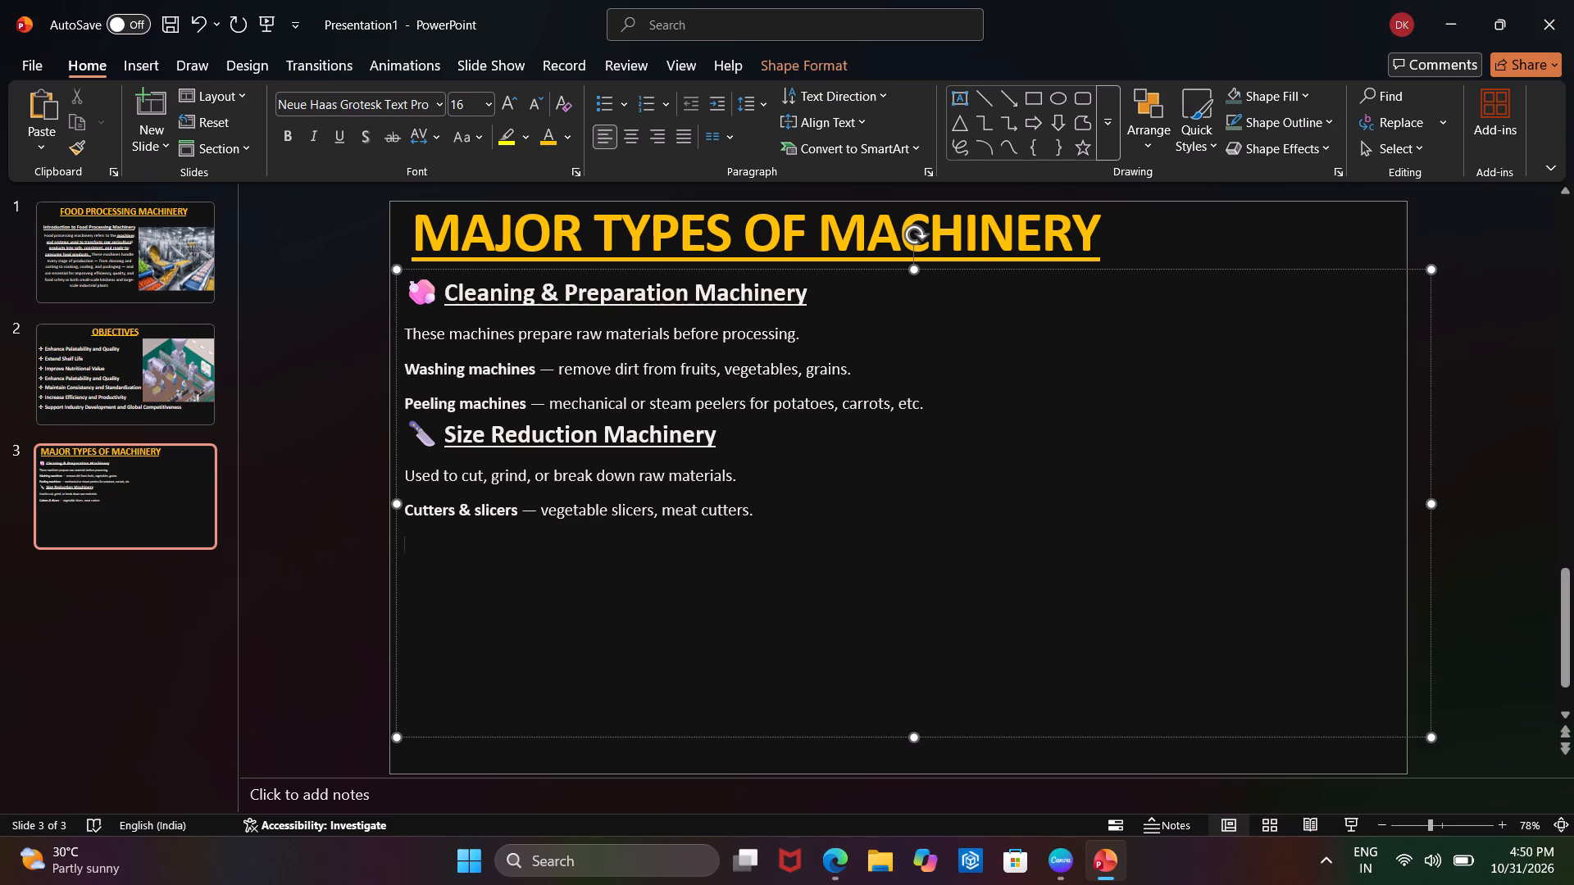
drag(405, 403, 1007, 413)
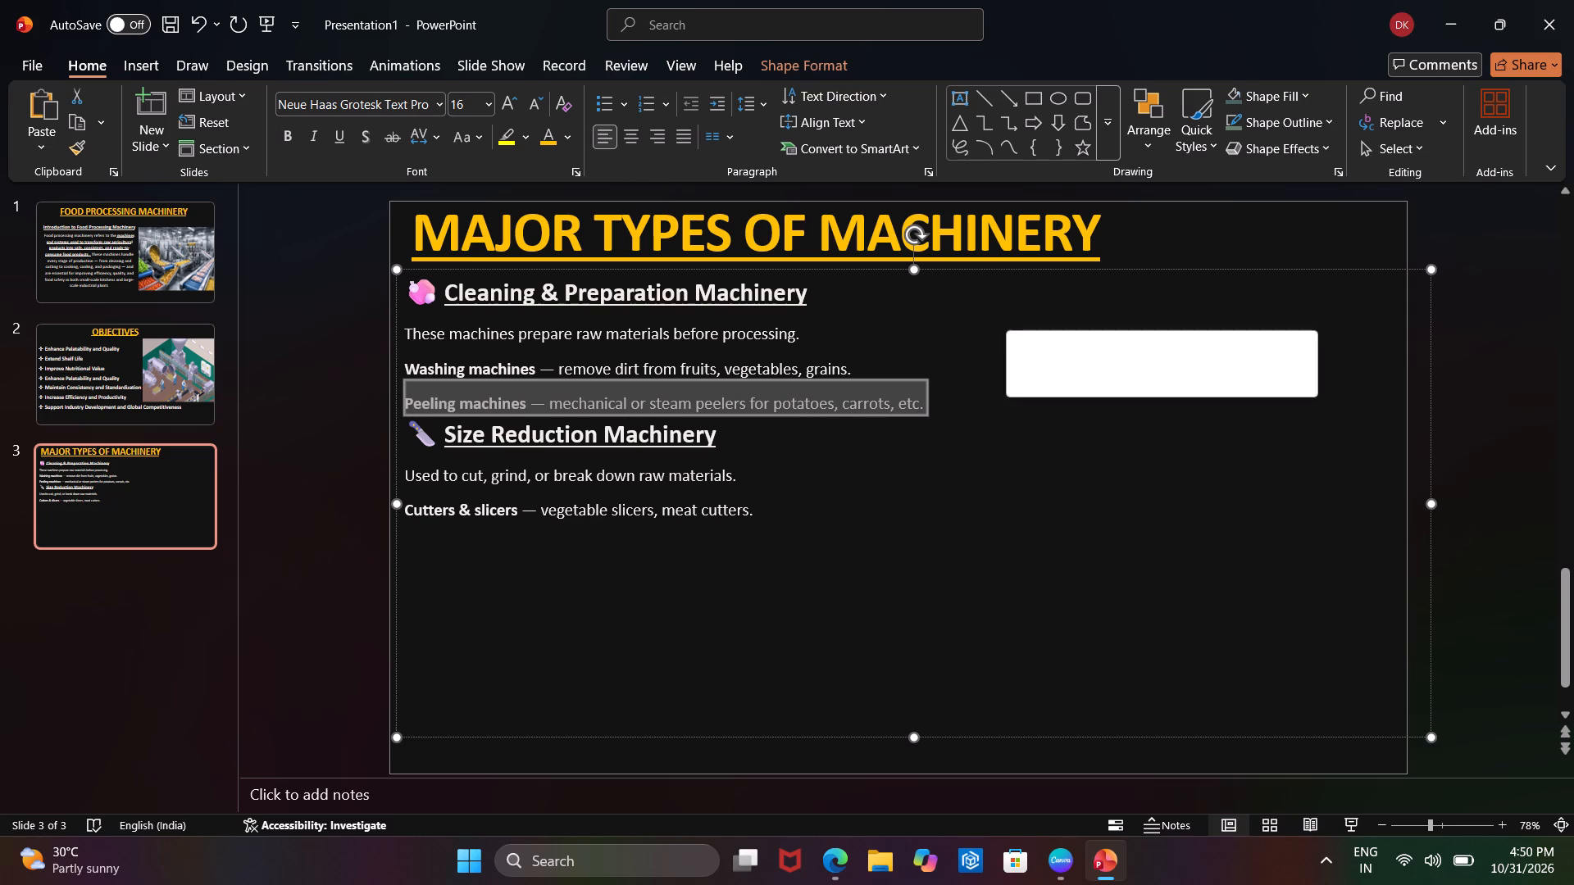
key(BackSpace)
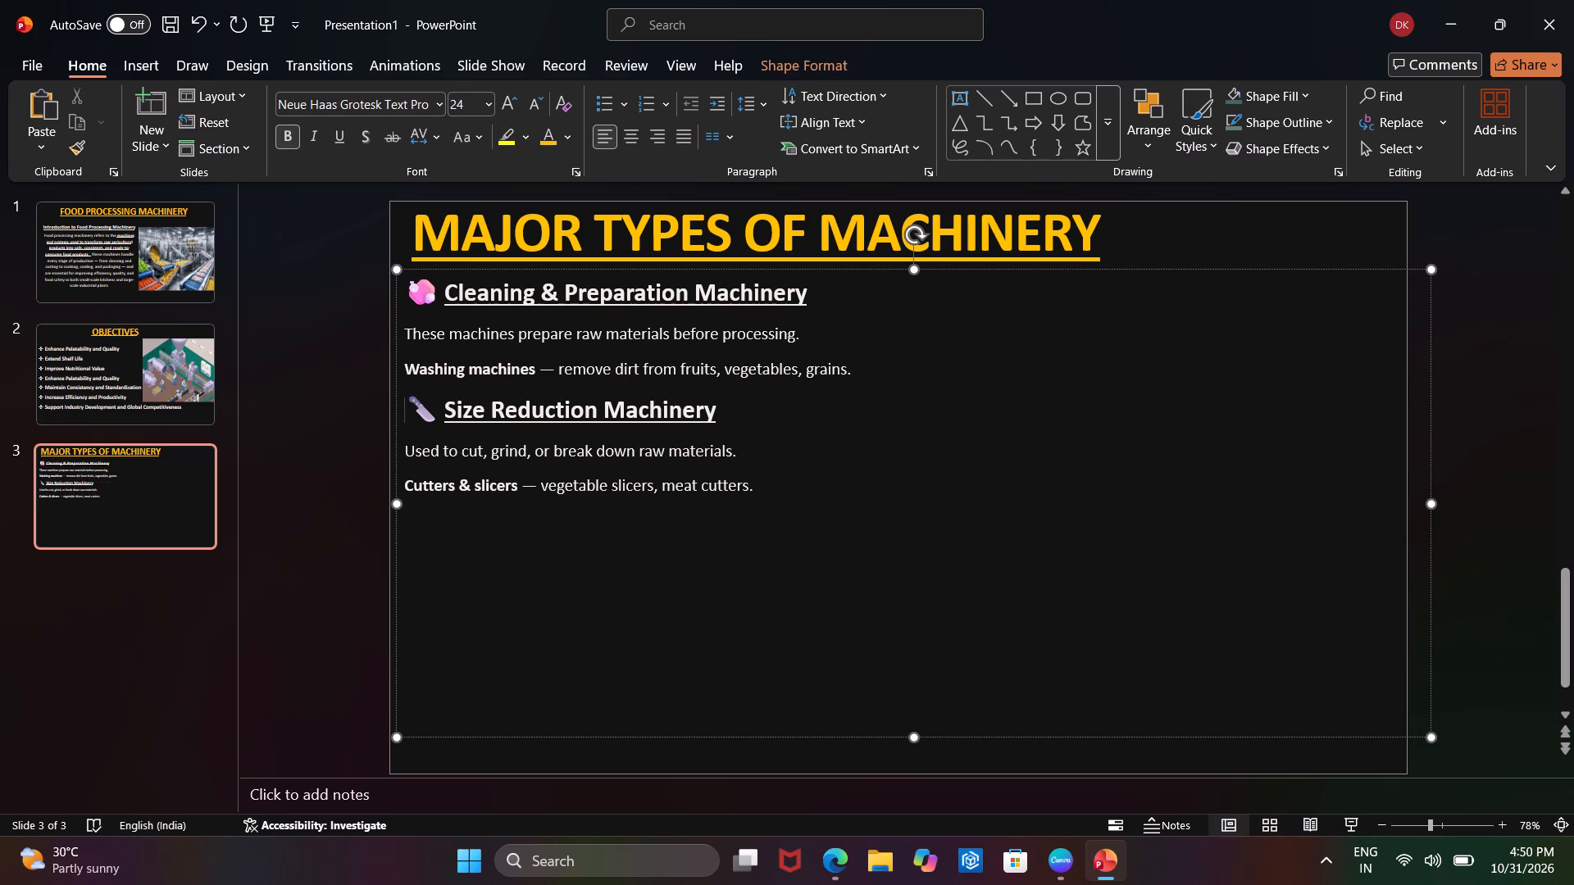
click(756, 490)
key(Return)
click(830, 863)
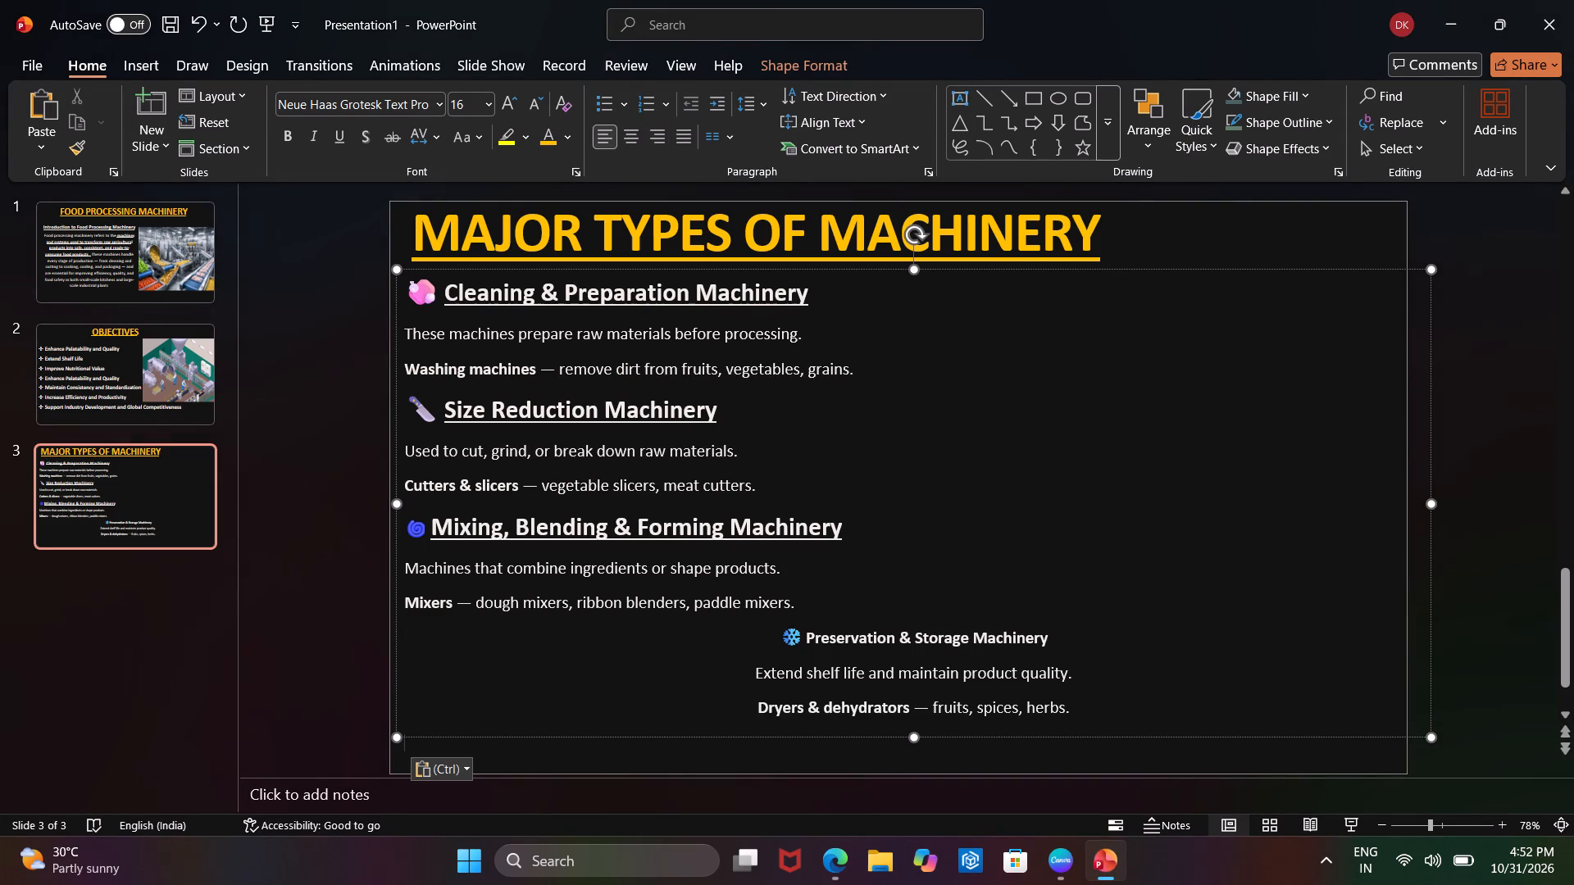
Left-align the pasted "Preservation & Storage Machinery" heading and the lines beneath it.
drag(785, 630, 896, 695)
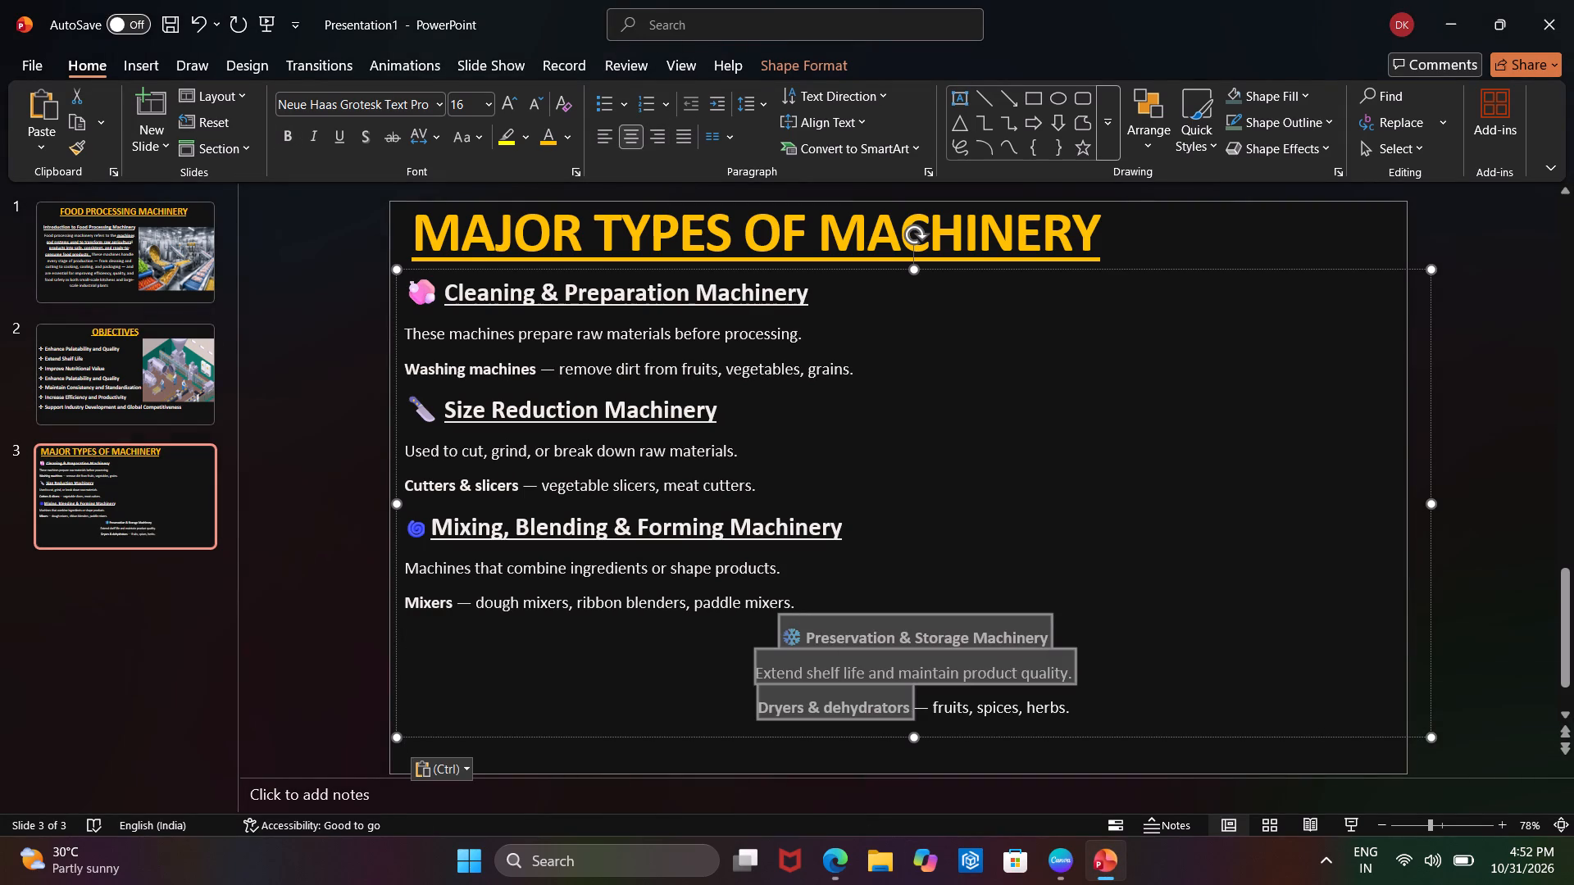
drag(896, 695, 1094, 697)
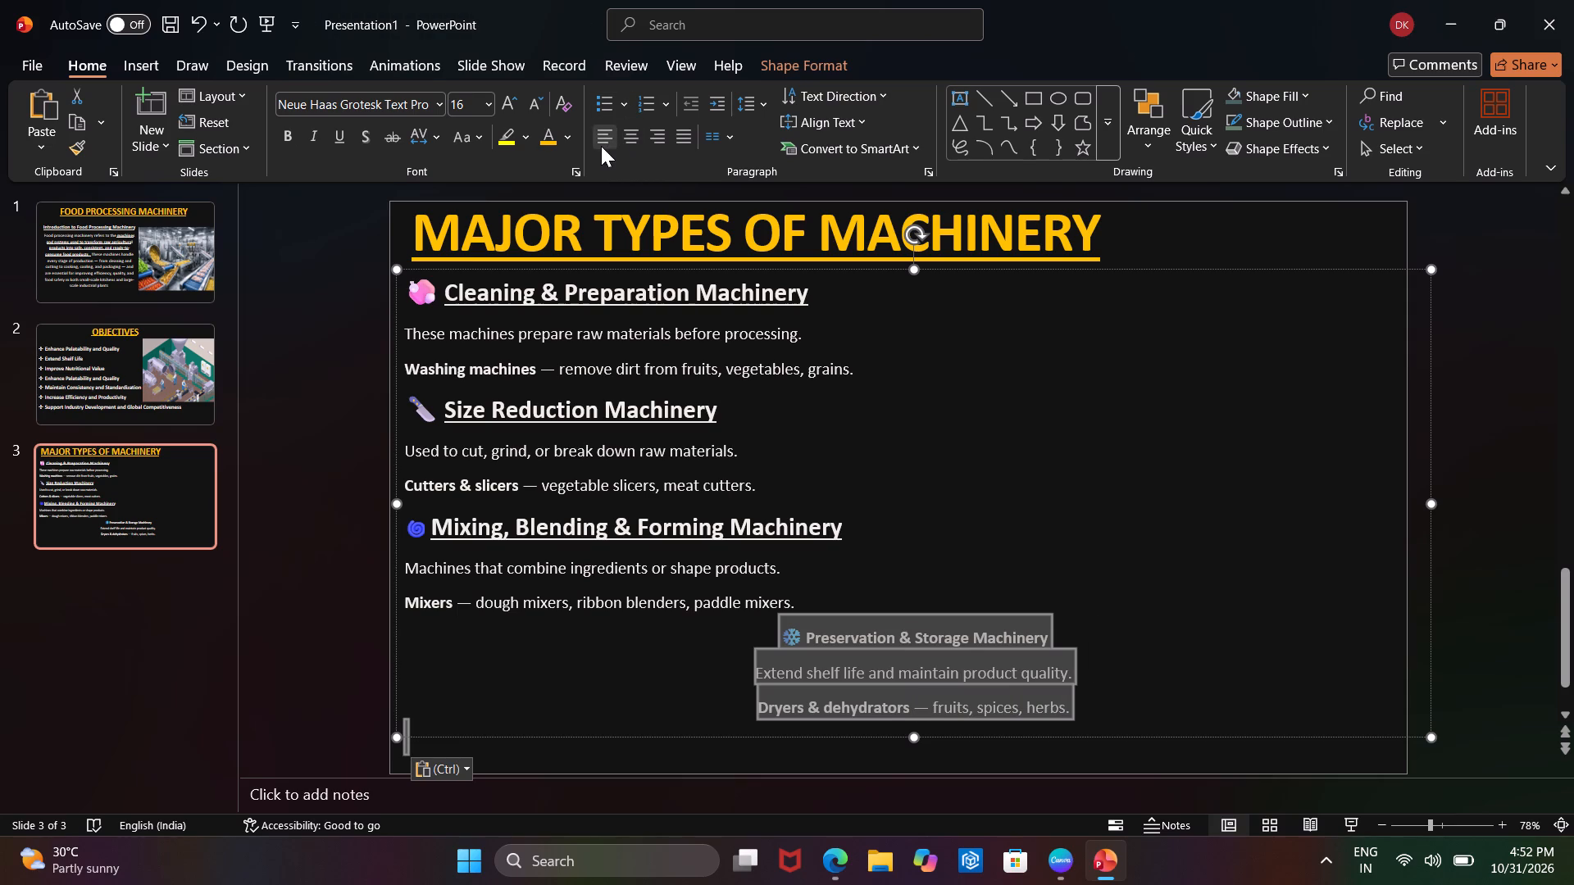
click(601, 146)
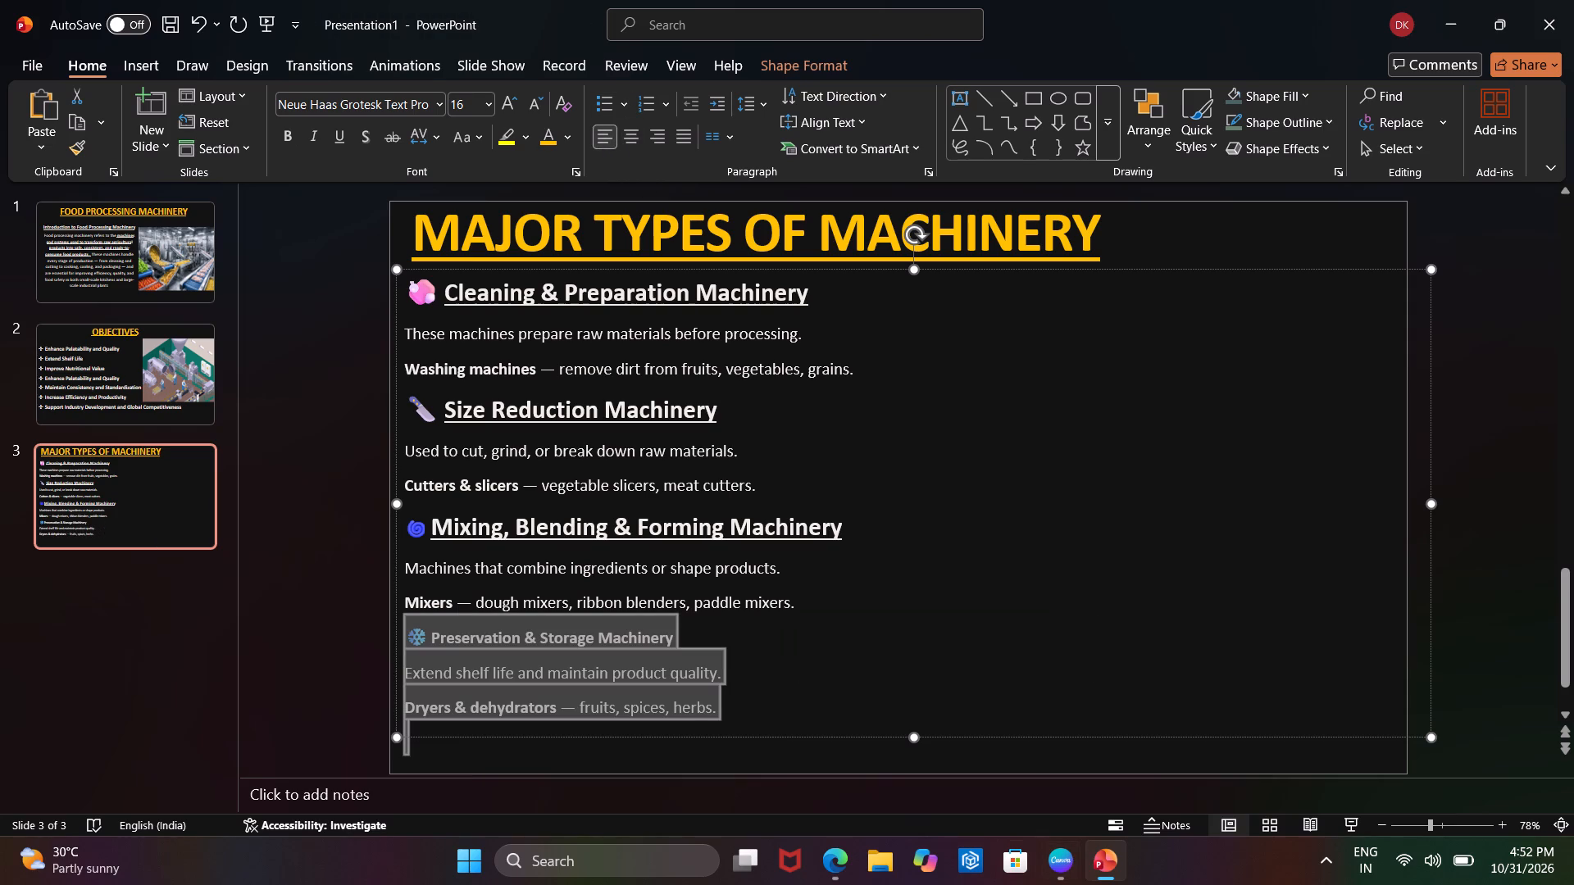
click(1059, 597)
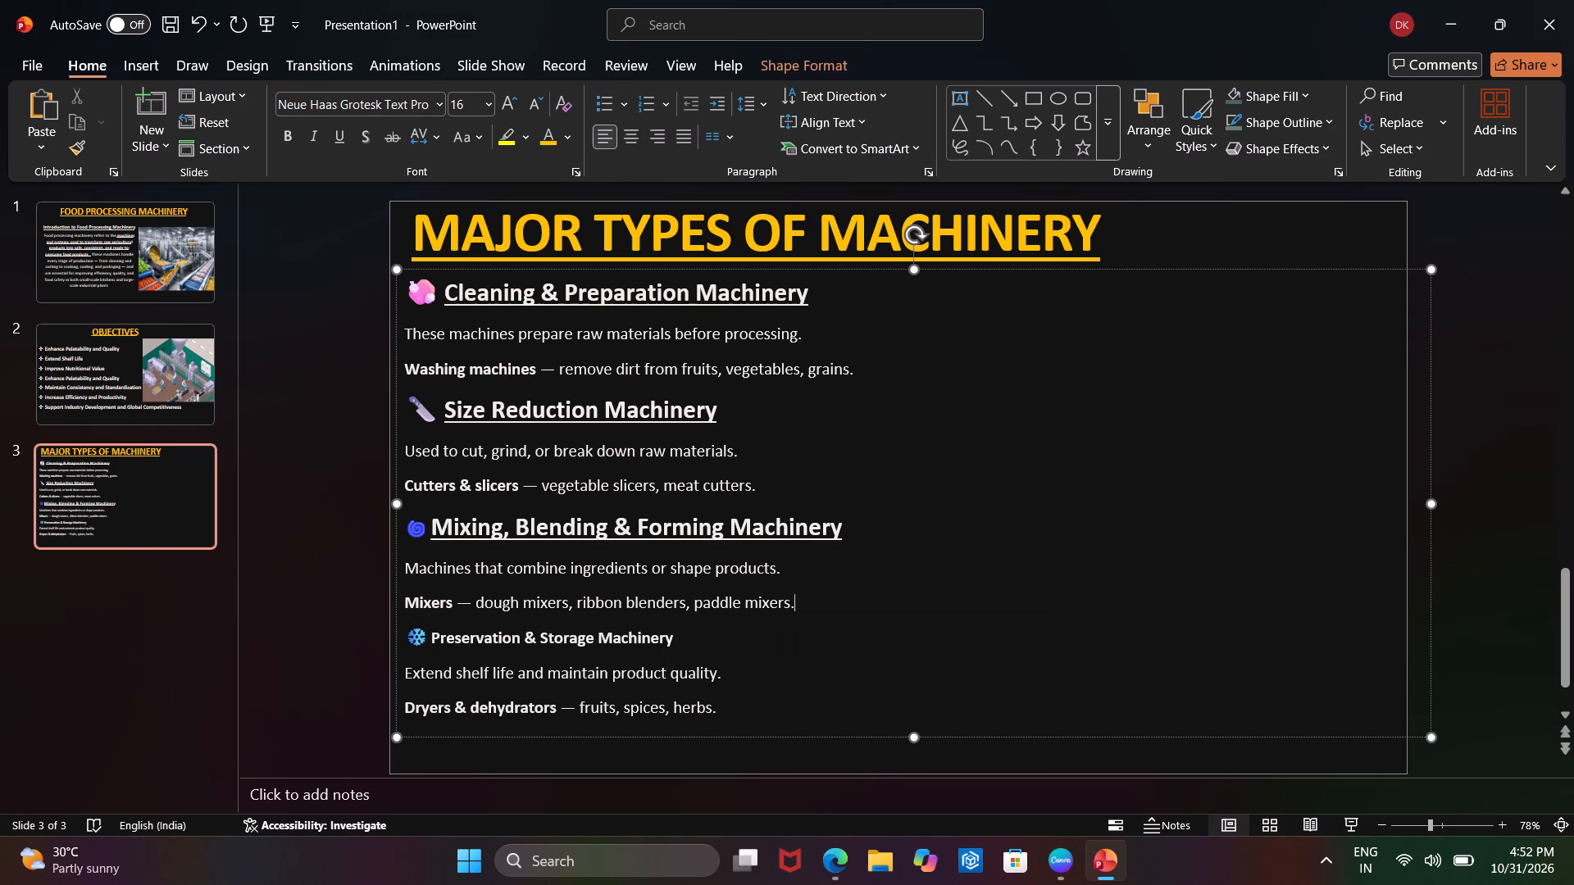
Underline the "Preservation & Storage Machinery" heading text and set its font size to 24.
drag(432, 635, 692, 614)
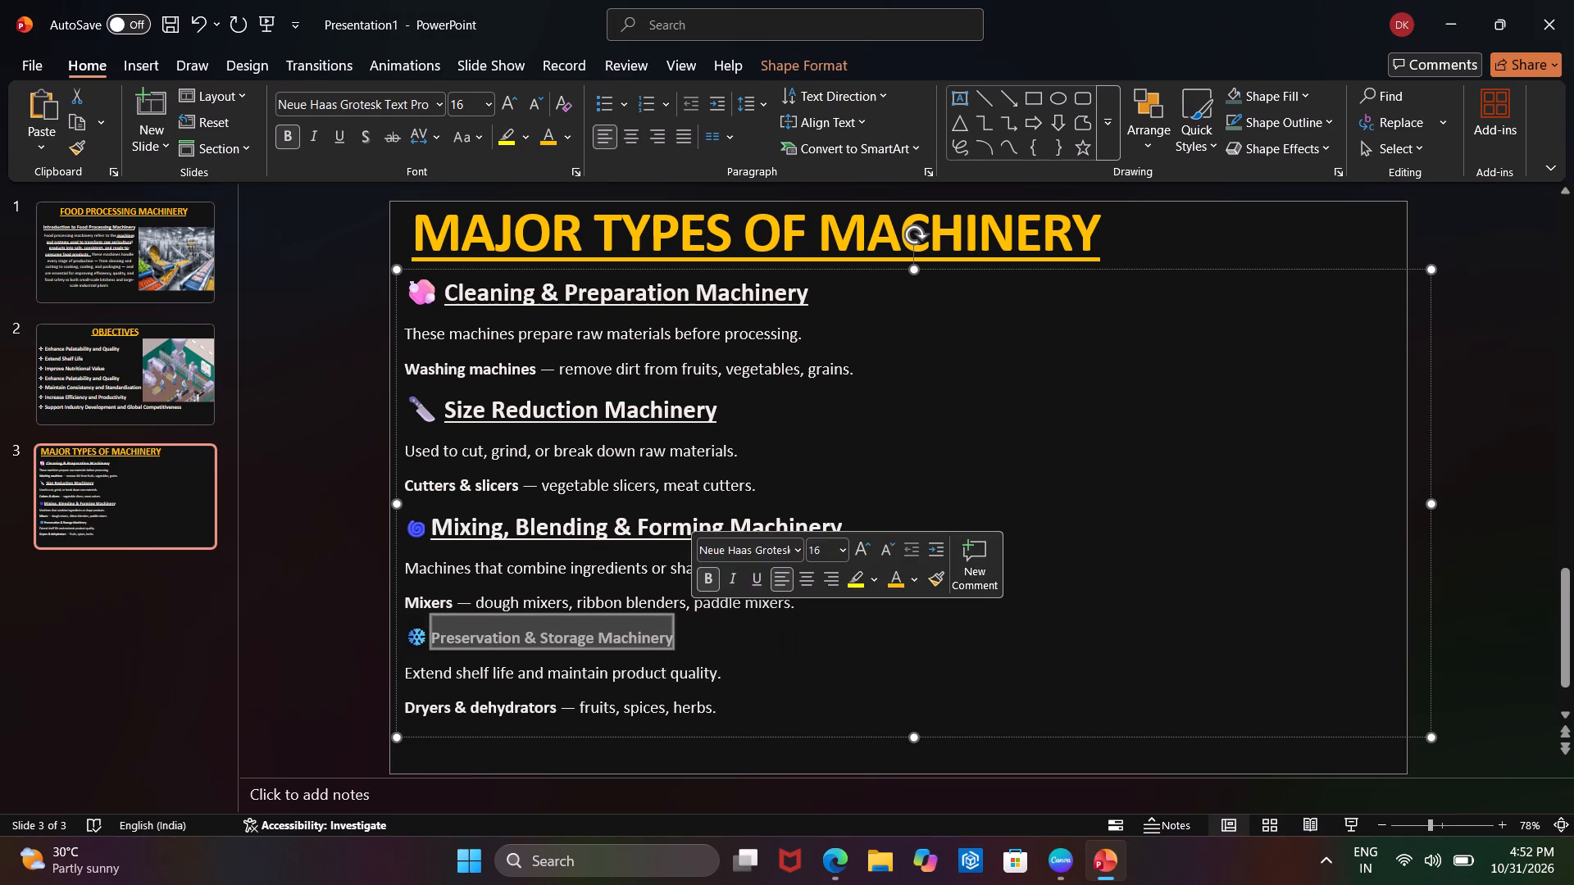
click(341, 130)
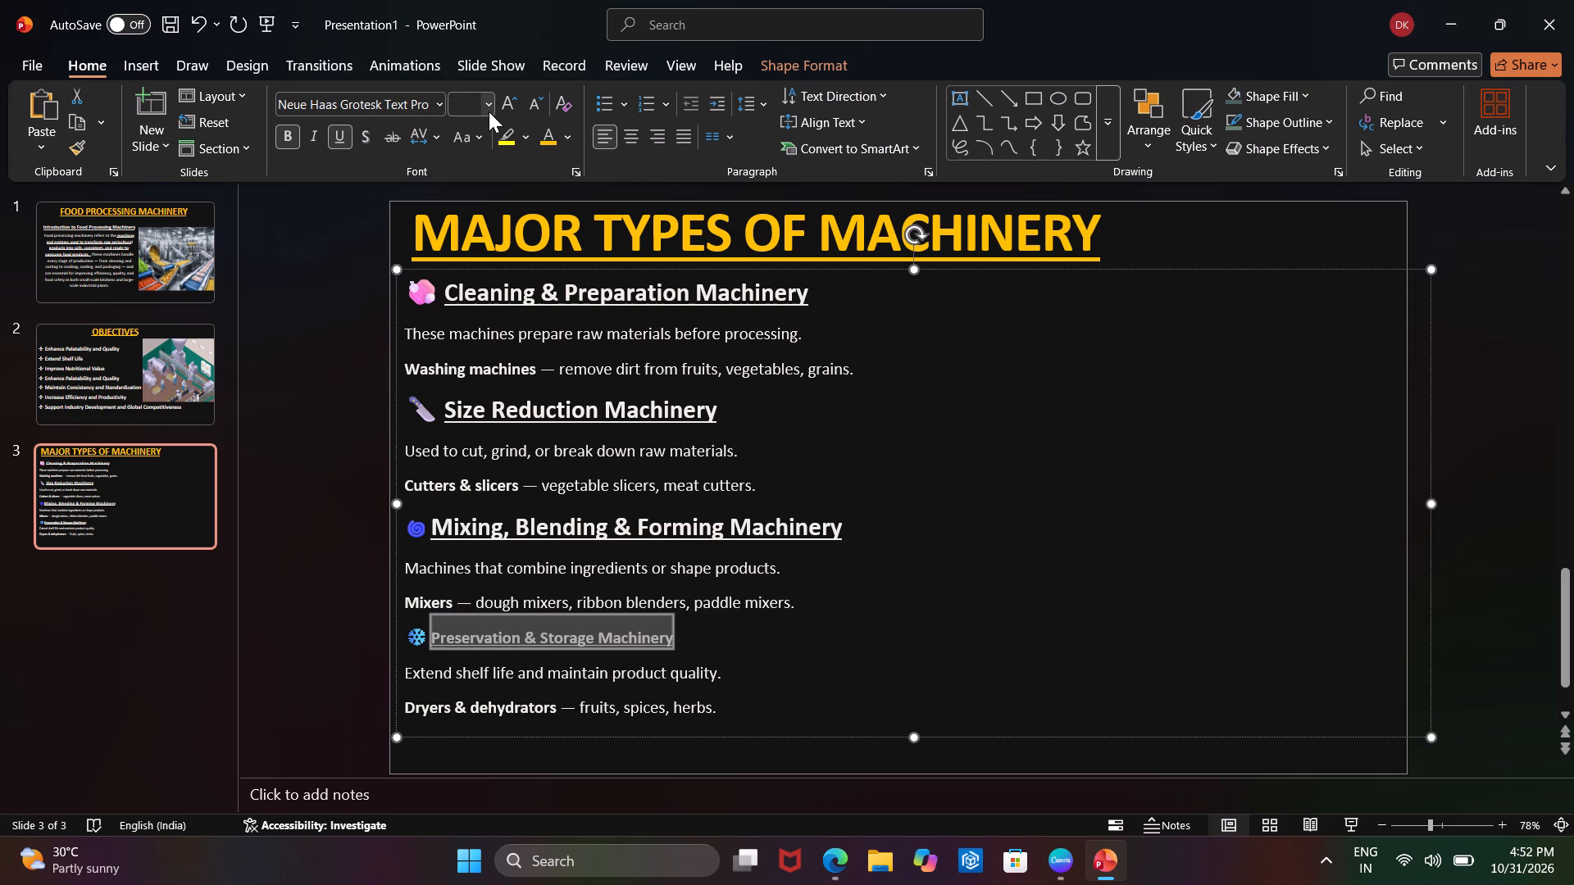
click(489, 111)
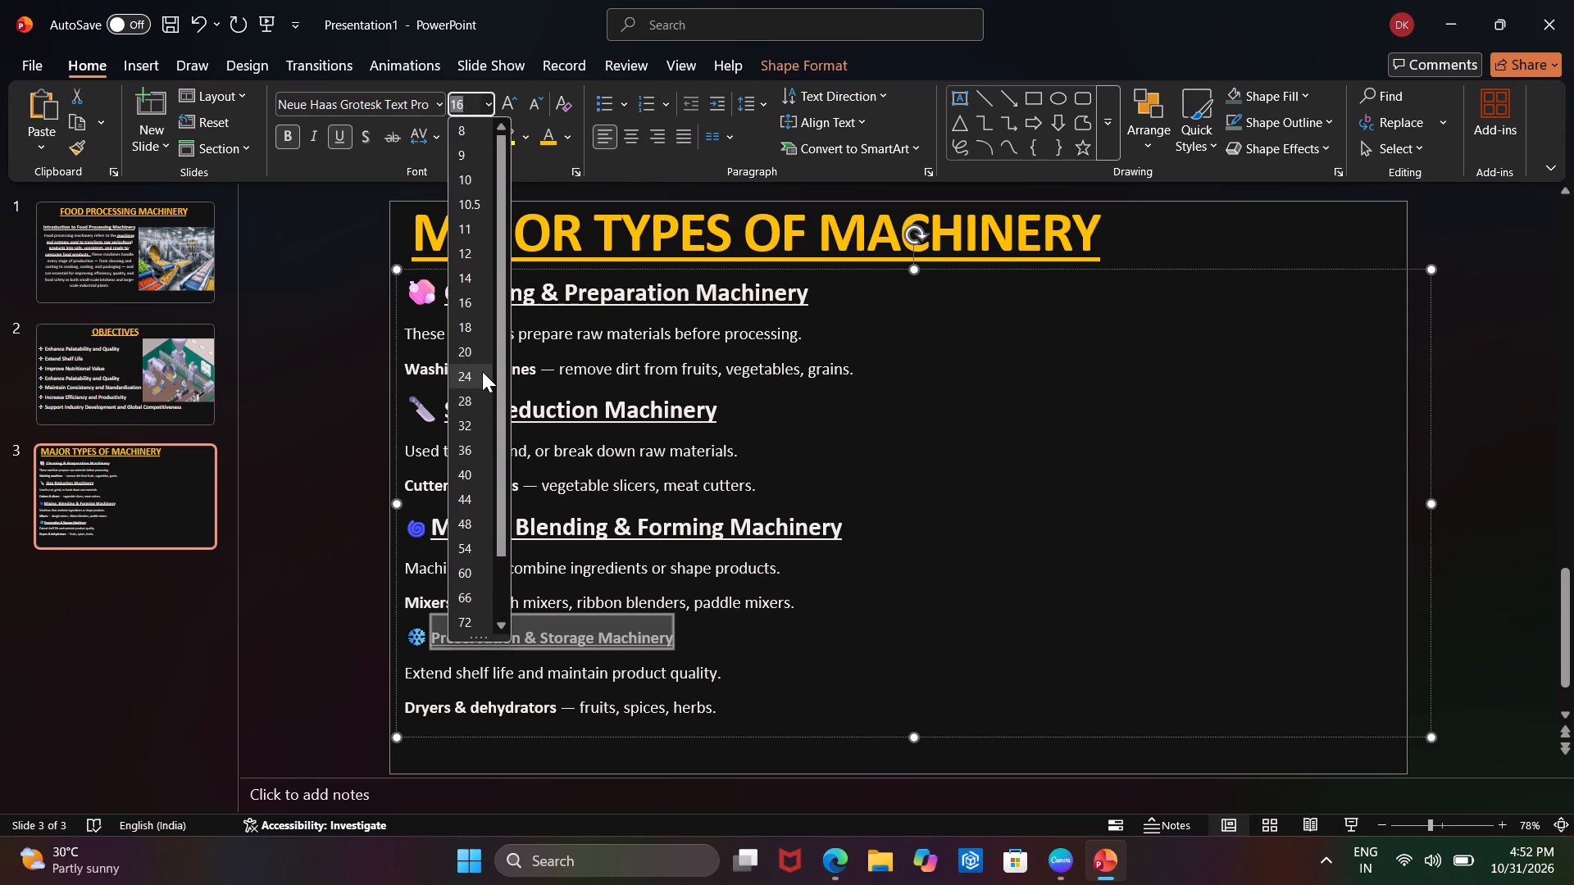
click(482, 371)
click(976, 402)
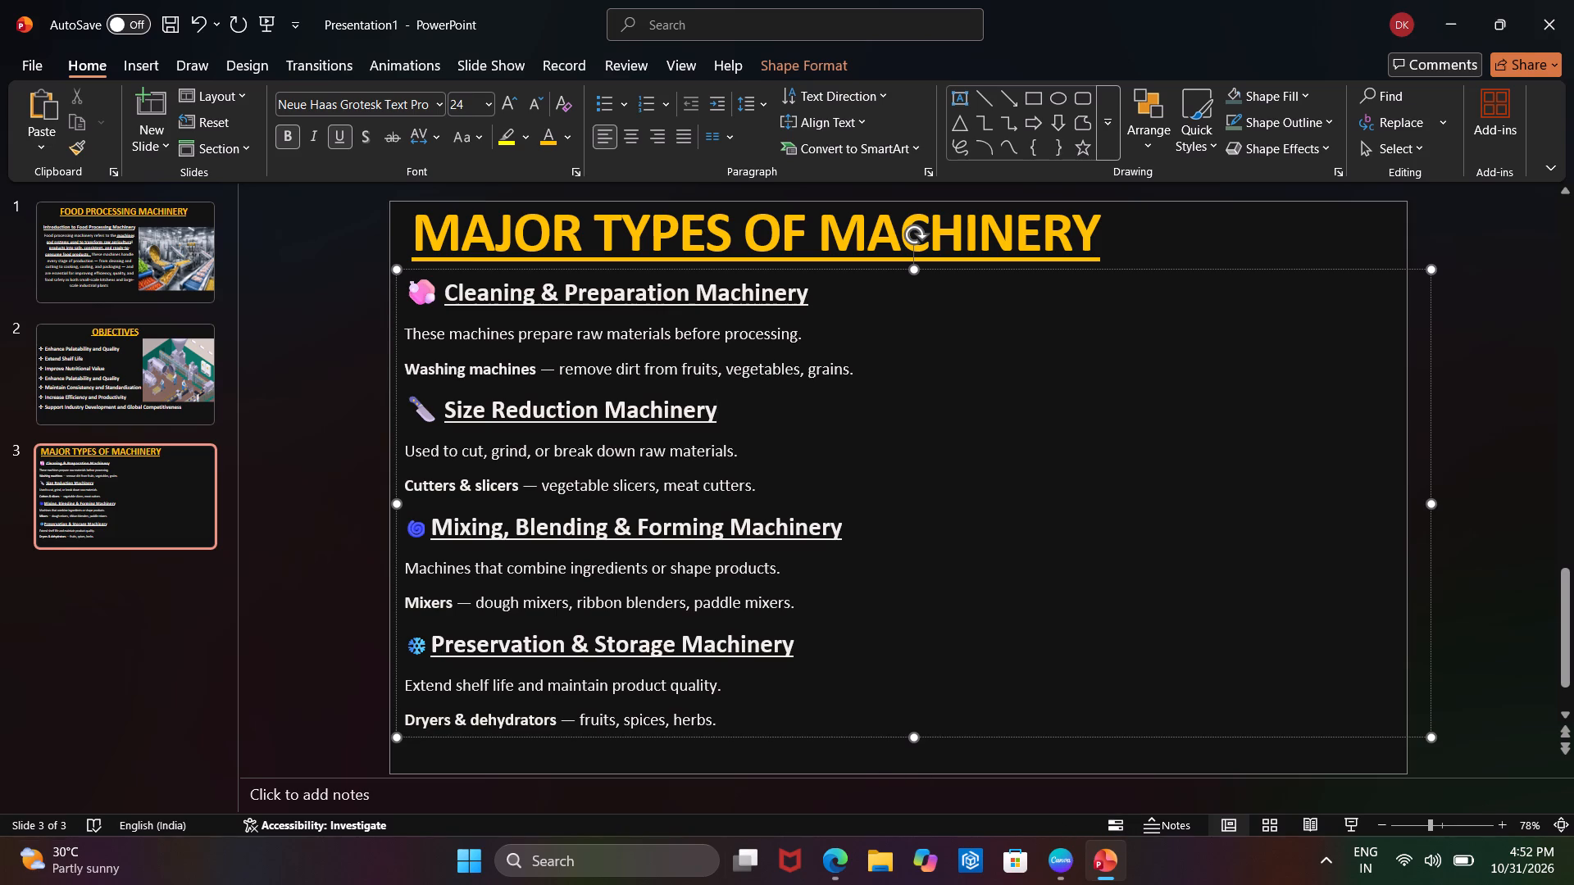
scroll(592, 731, down, 2)
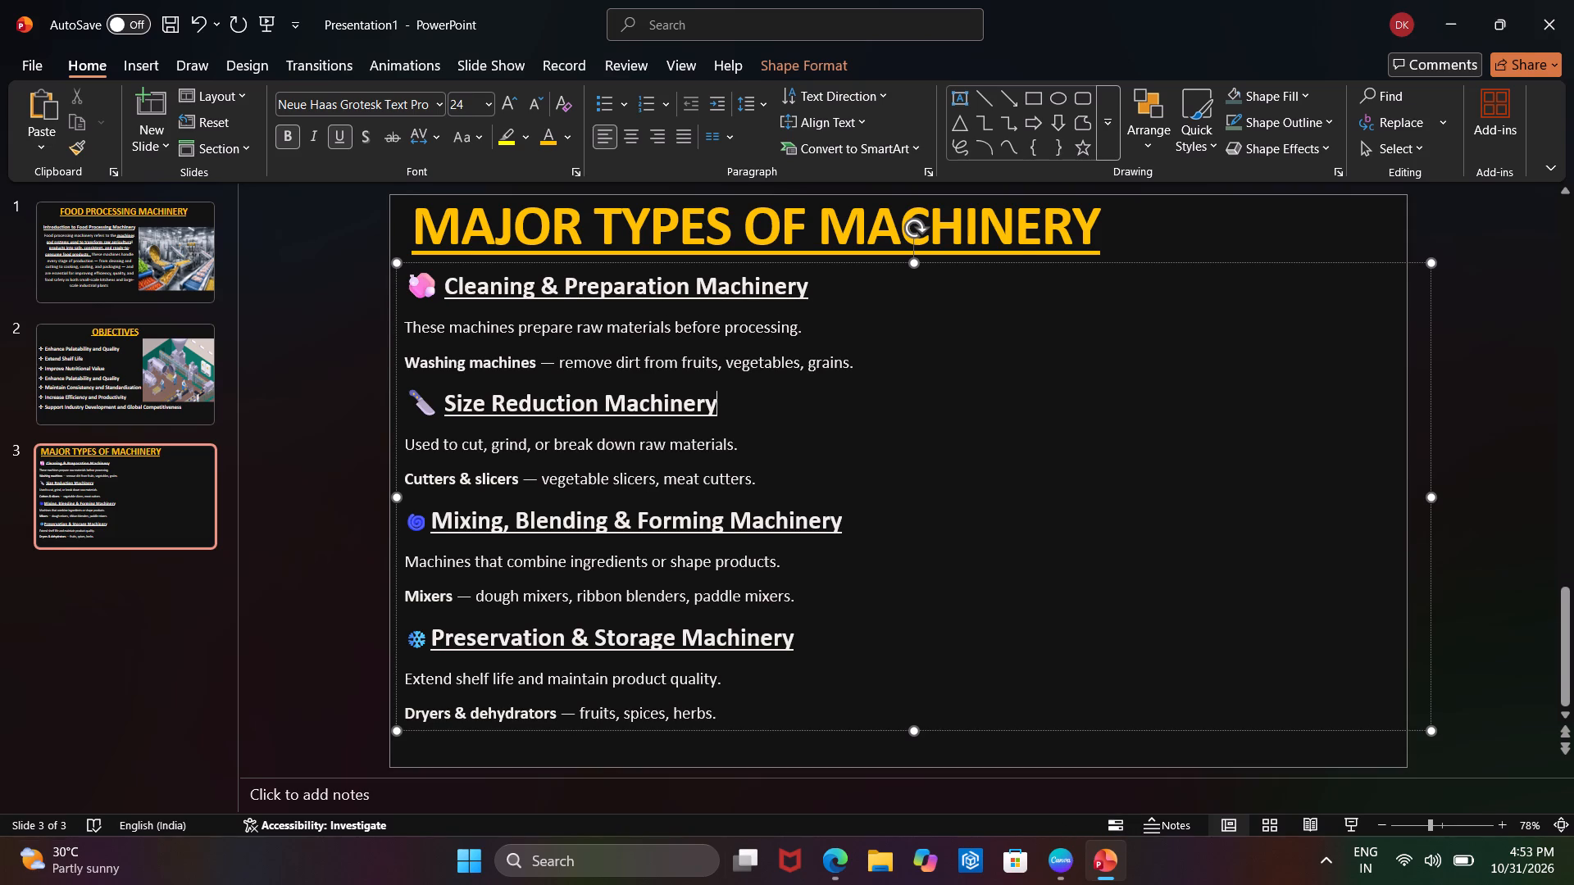
Switch to Edge and browse Bing's image results for major types of food processing machinery to find a suitable picture.
click(843, 860)
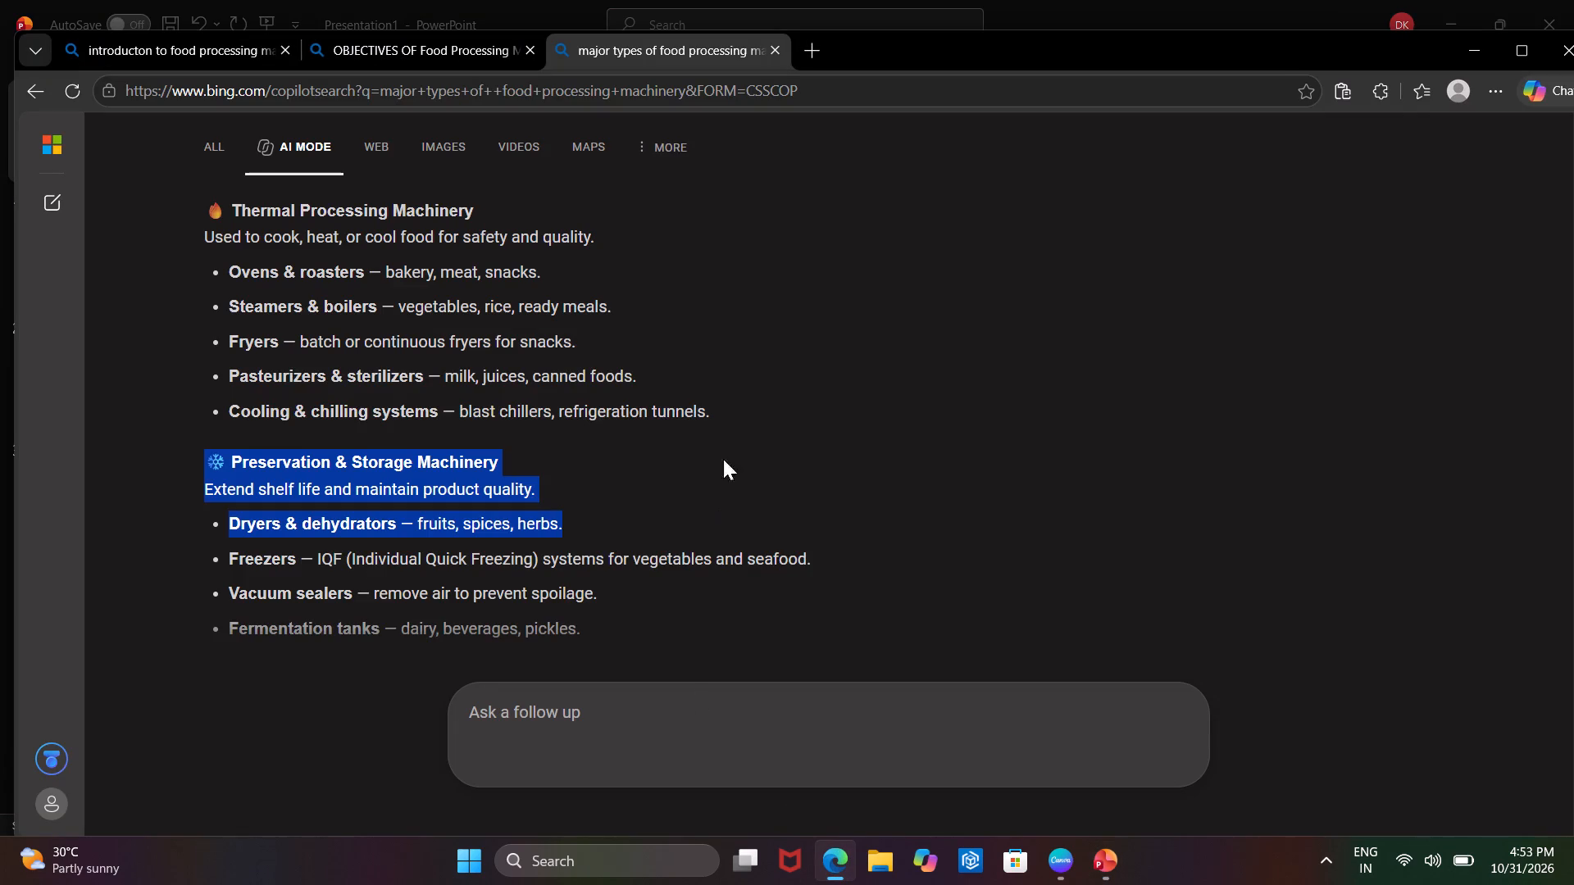
click(449, 140)
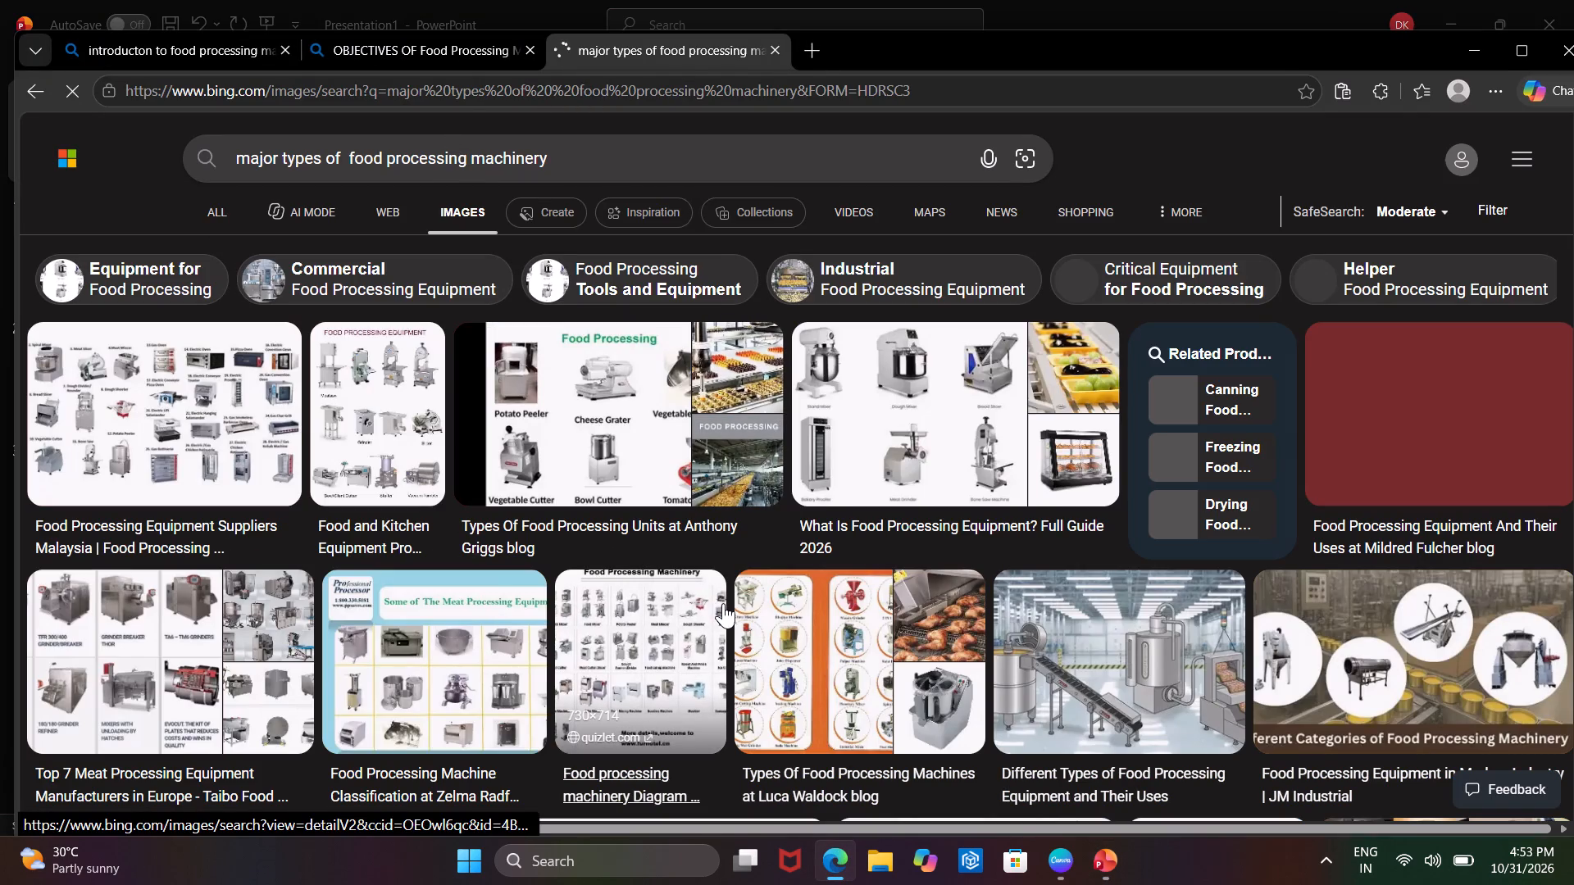
scroll(723, 607, down, 8)
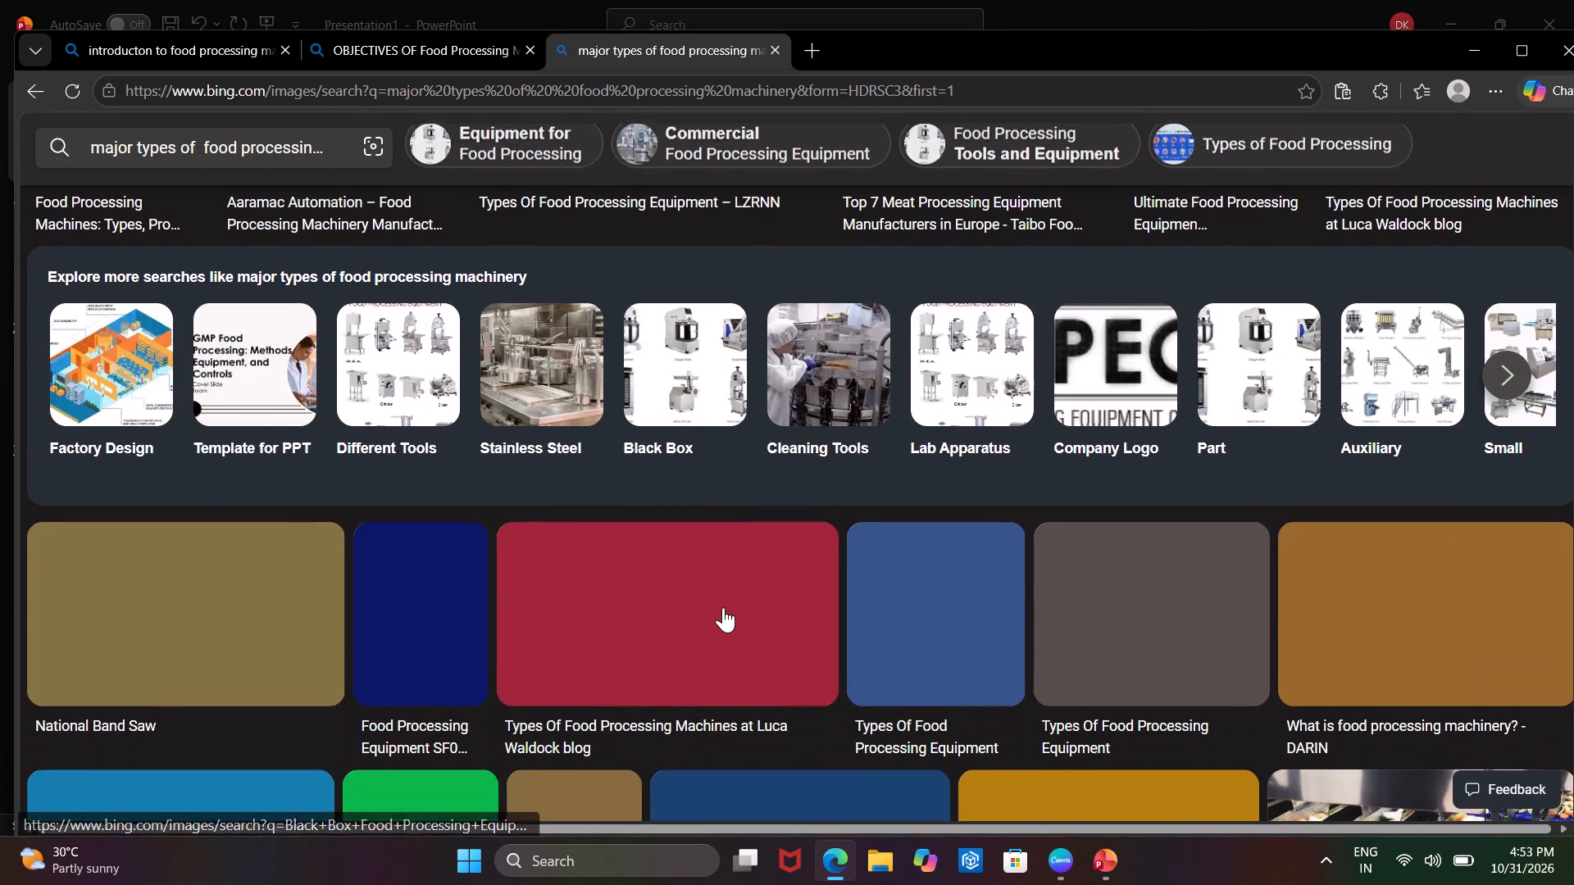
scroll(723, 607, down, 2)
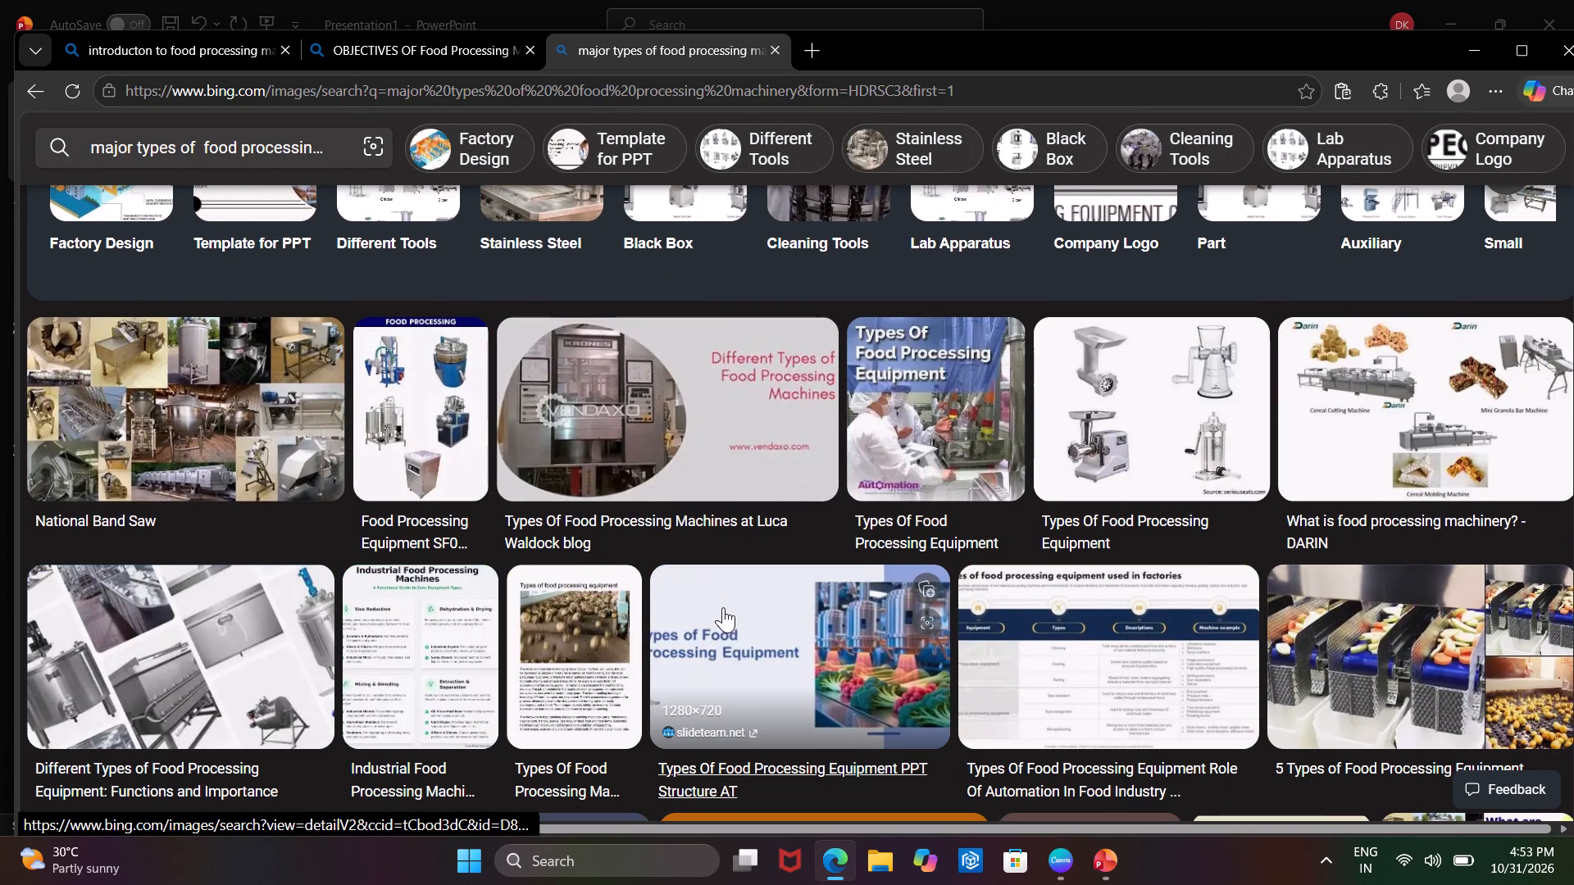
scroll(723, 608, down, 3)
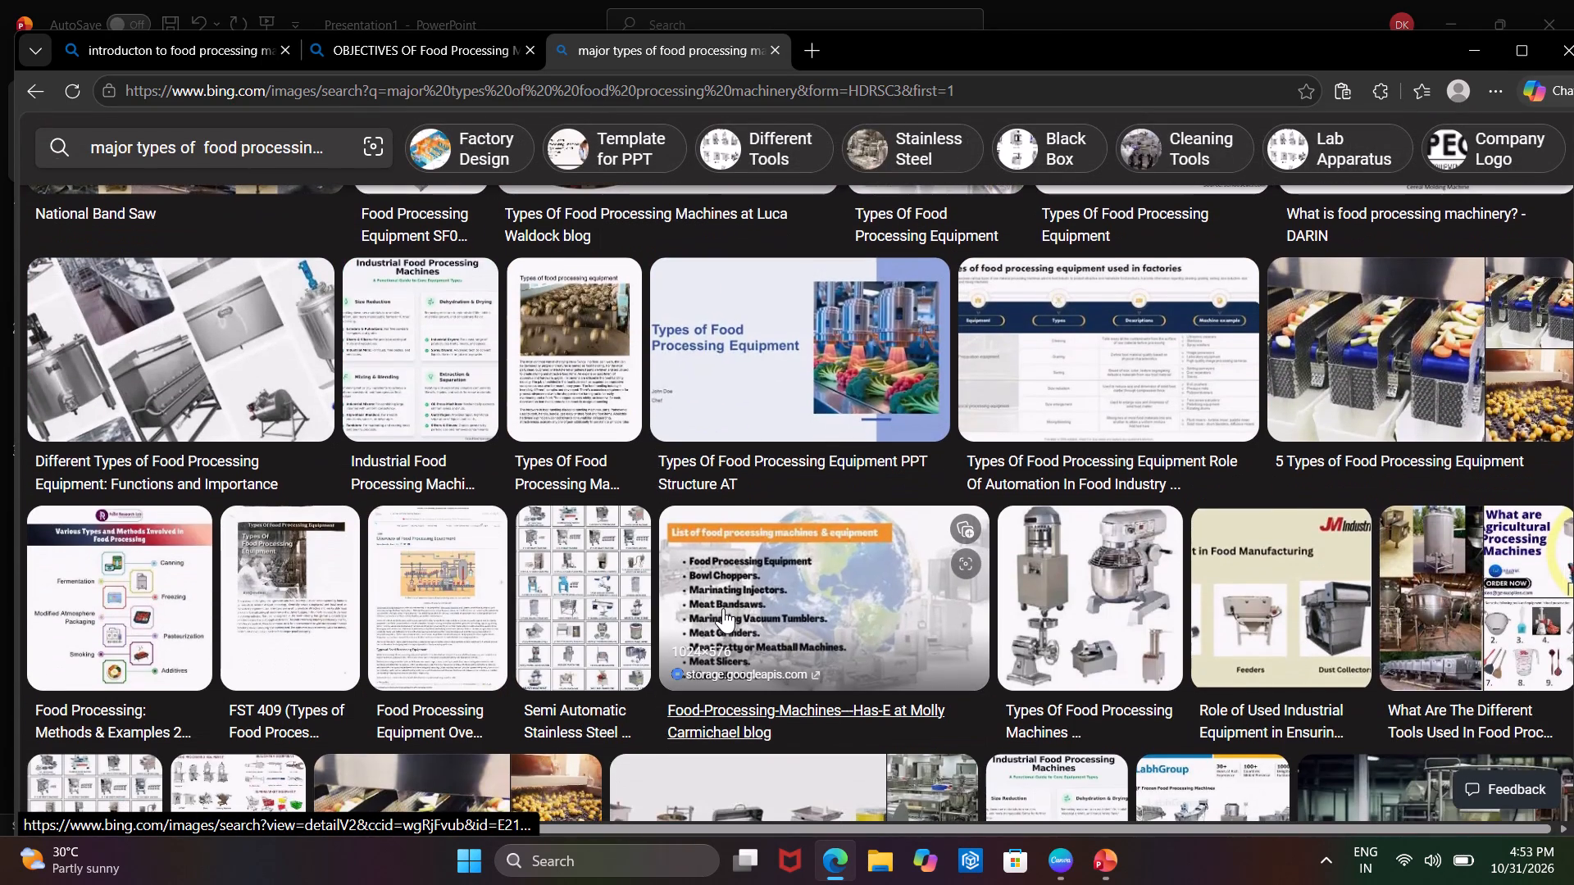
scroll(723, 608, down, 4)
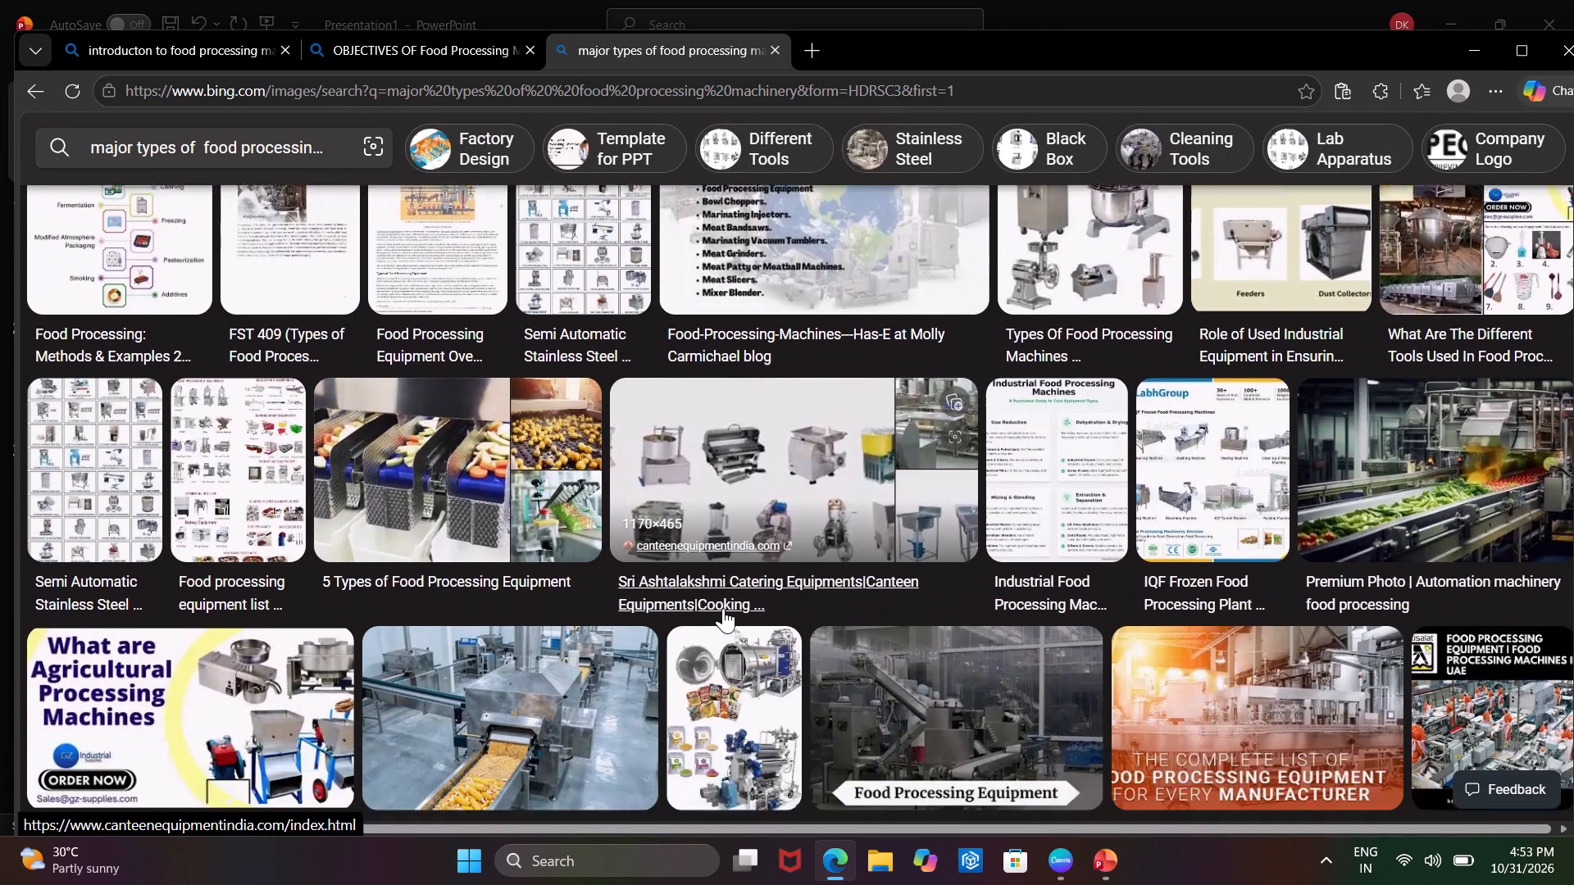
scroll(723, 608, down, 5)
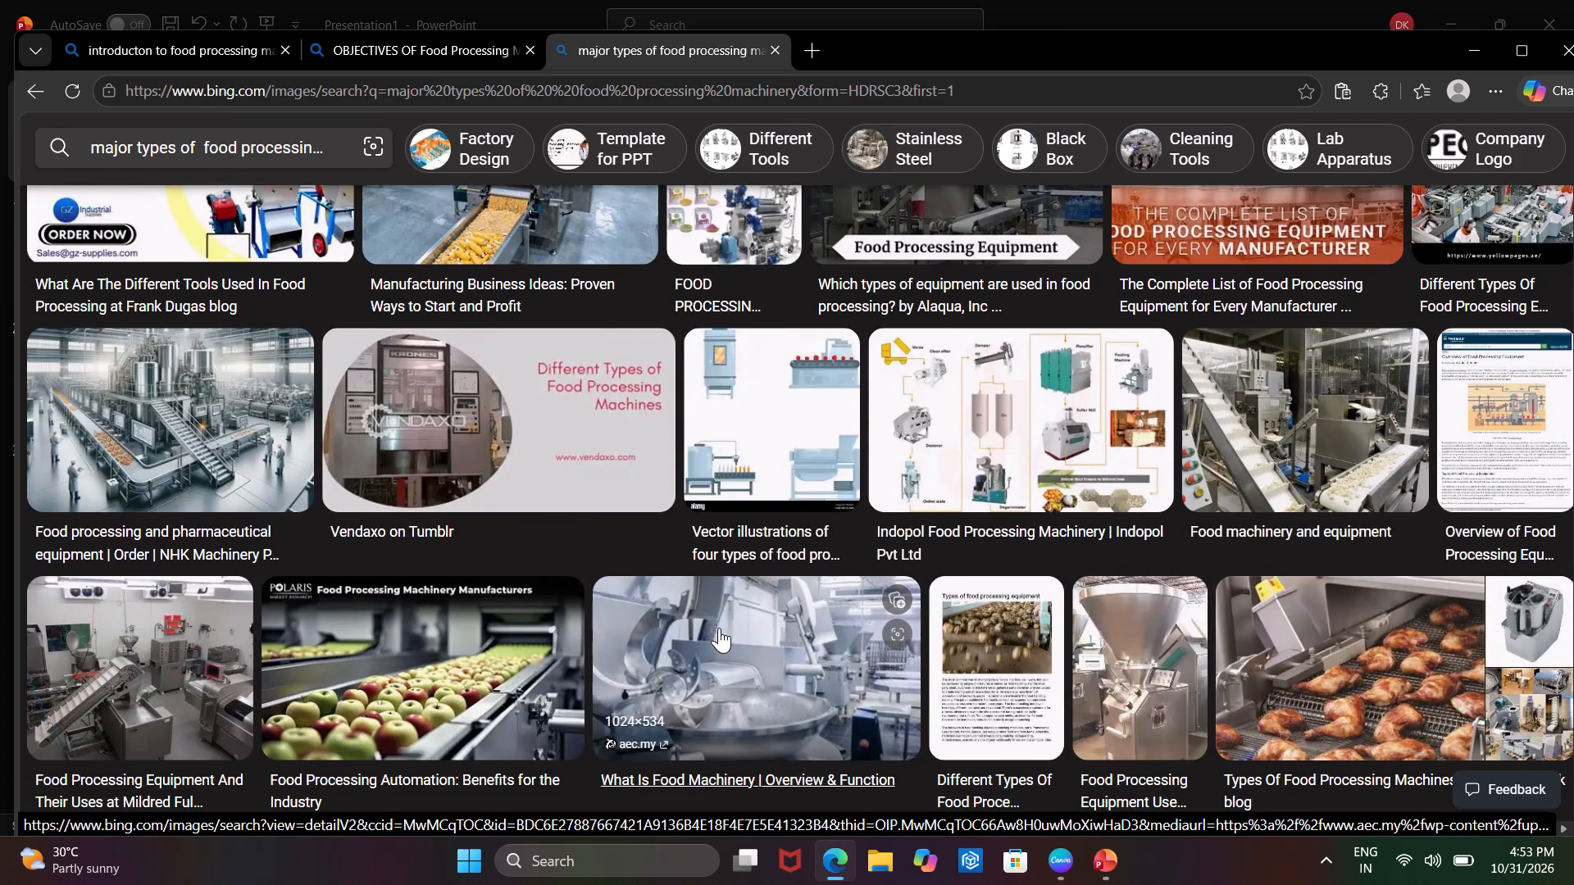
scroll(719, 628, down, 1)
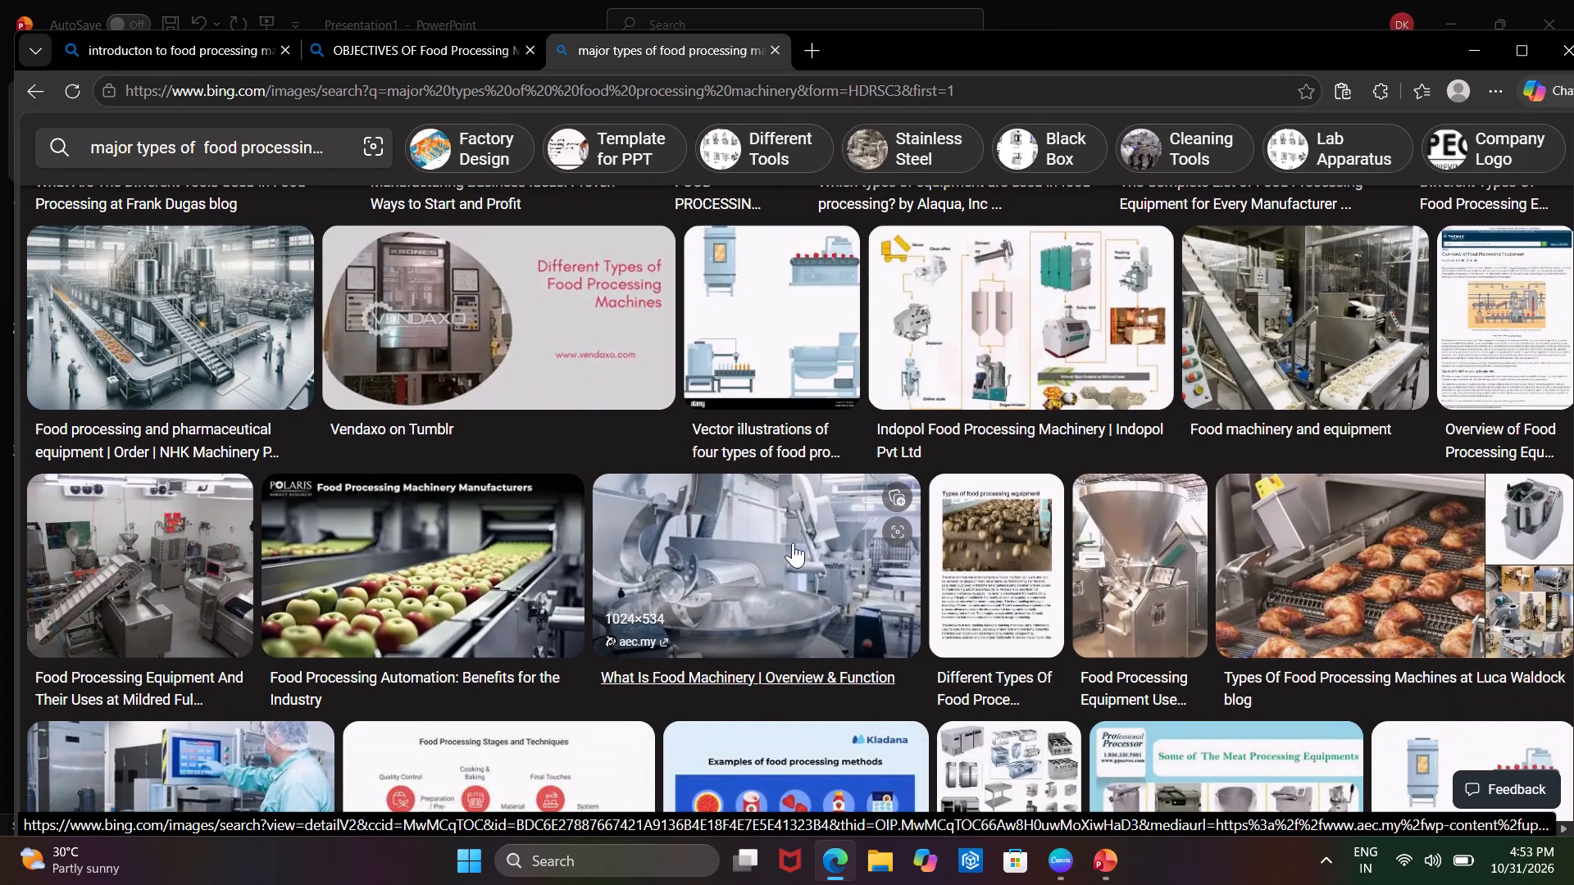
scroll(794, 548, down, 5)
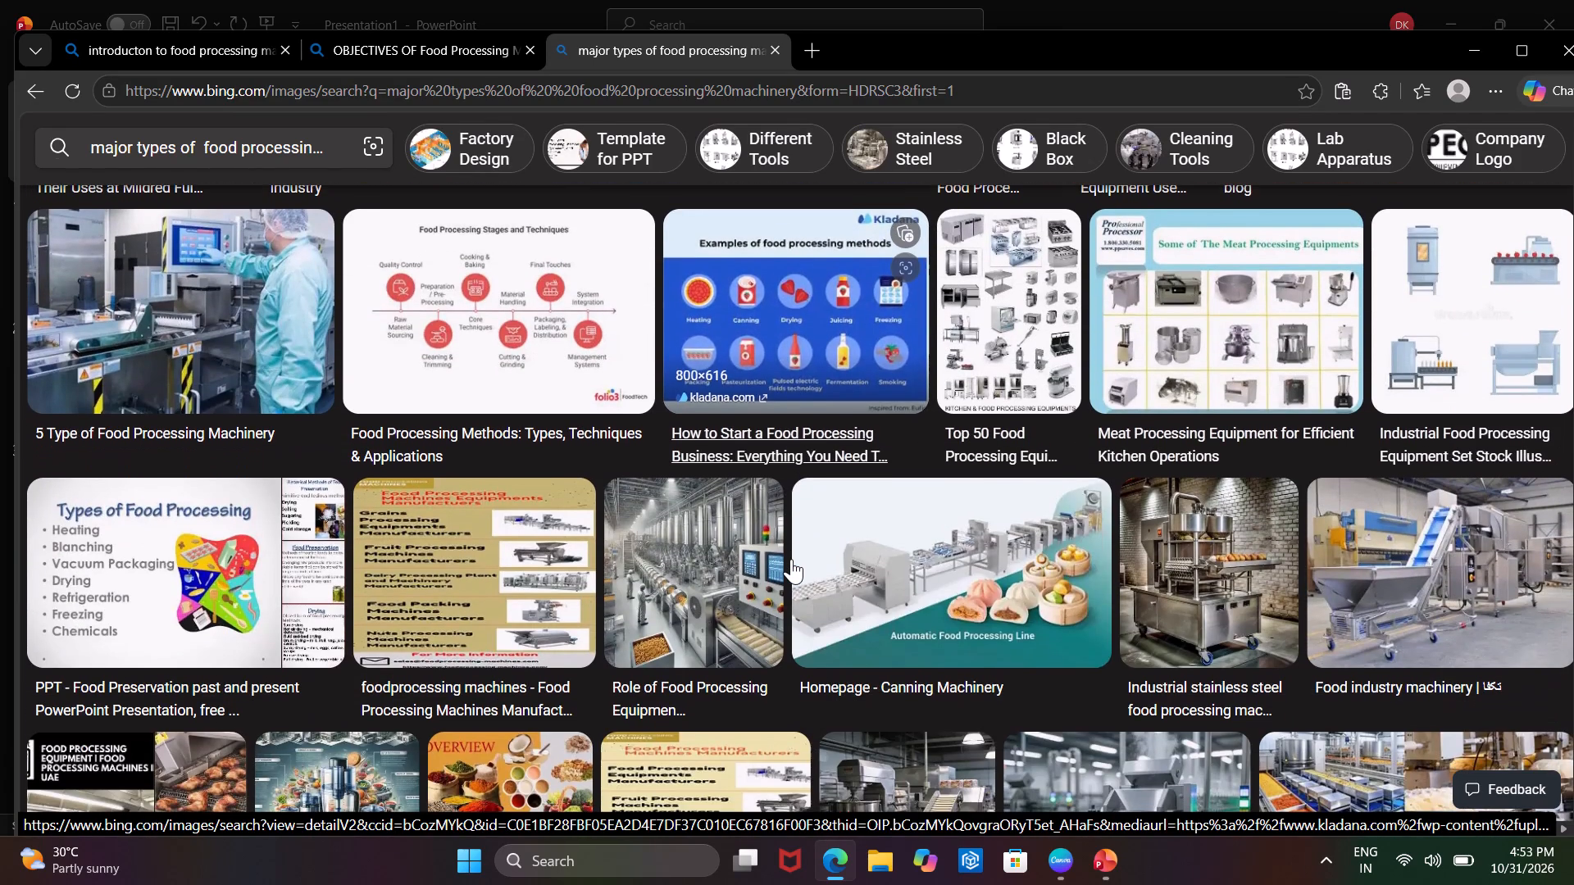
scroll(789, 568, down, 7)
scroll(785, 579, up, 2)
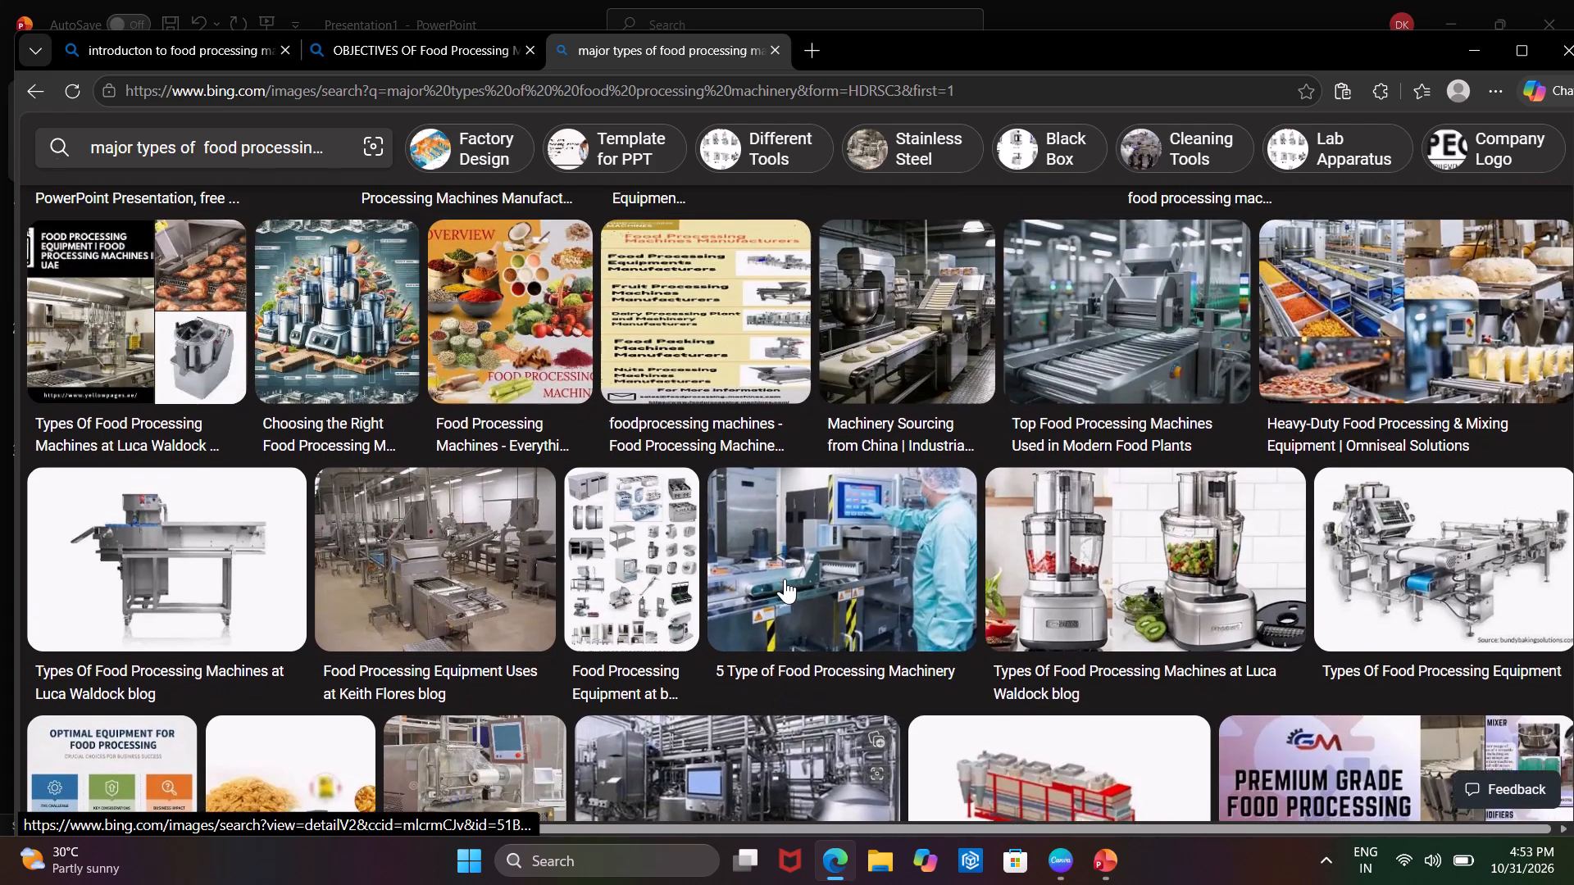
scroll(785, 579, up, 19)
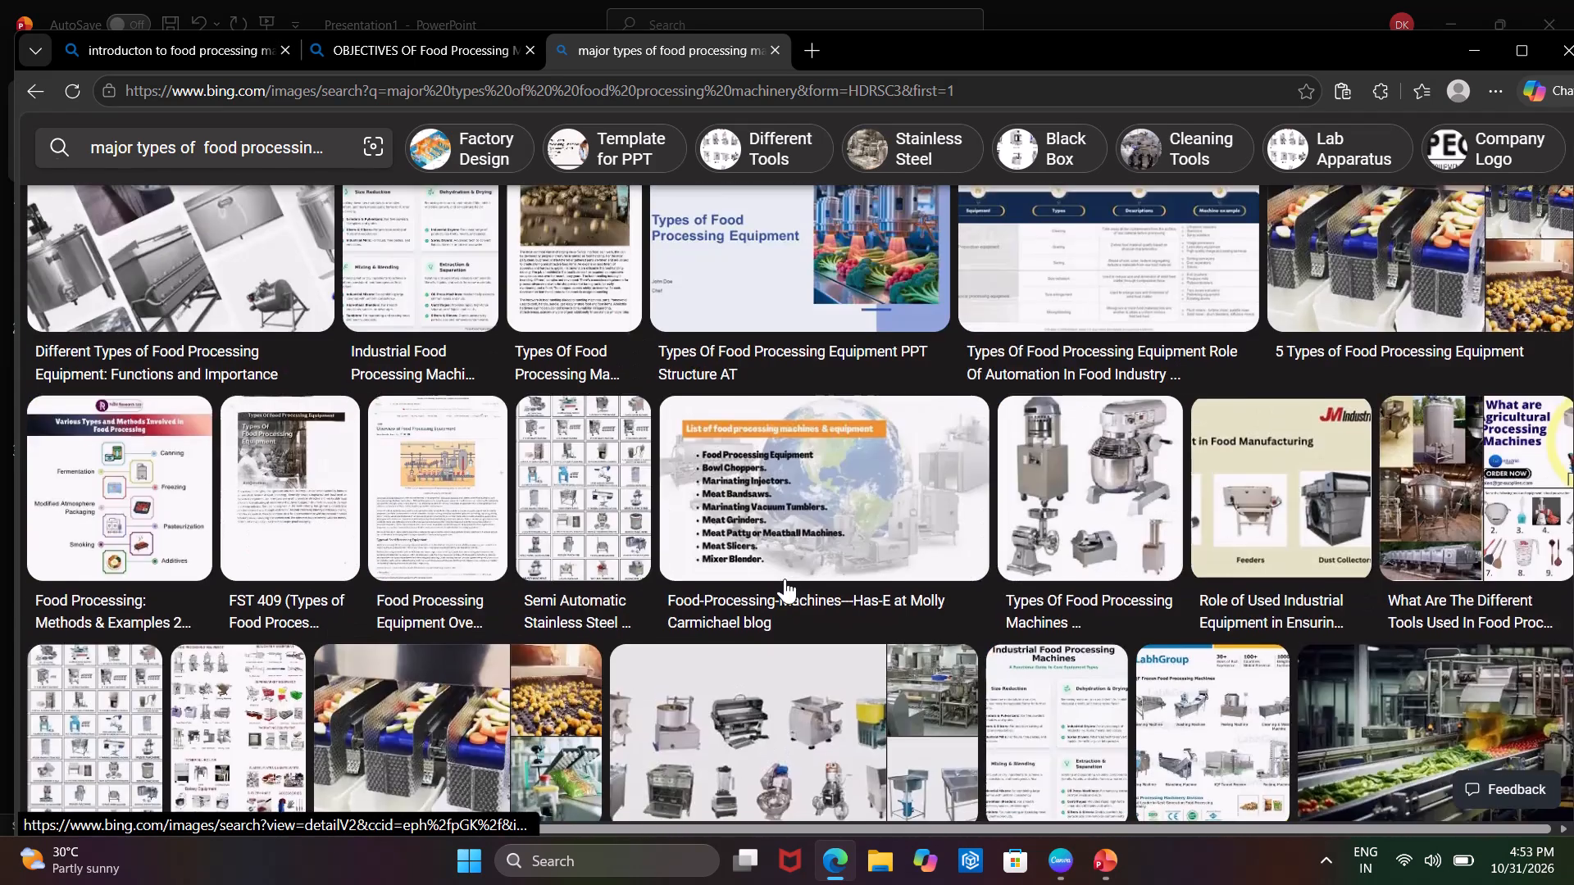
scroll(785, 579, up, 17)
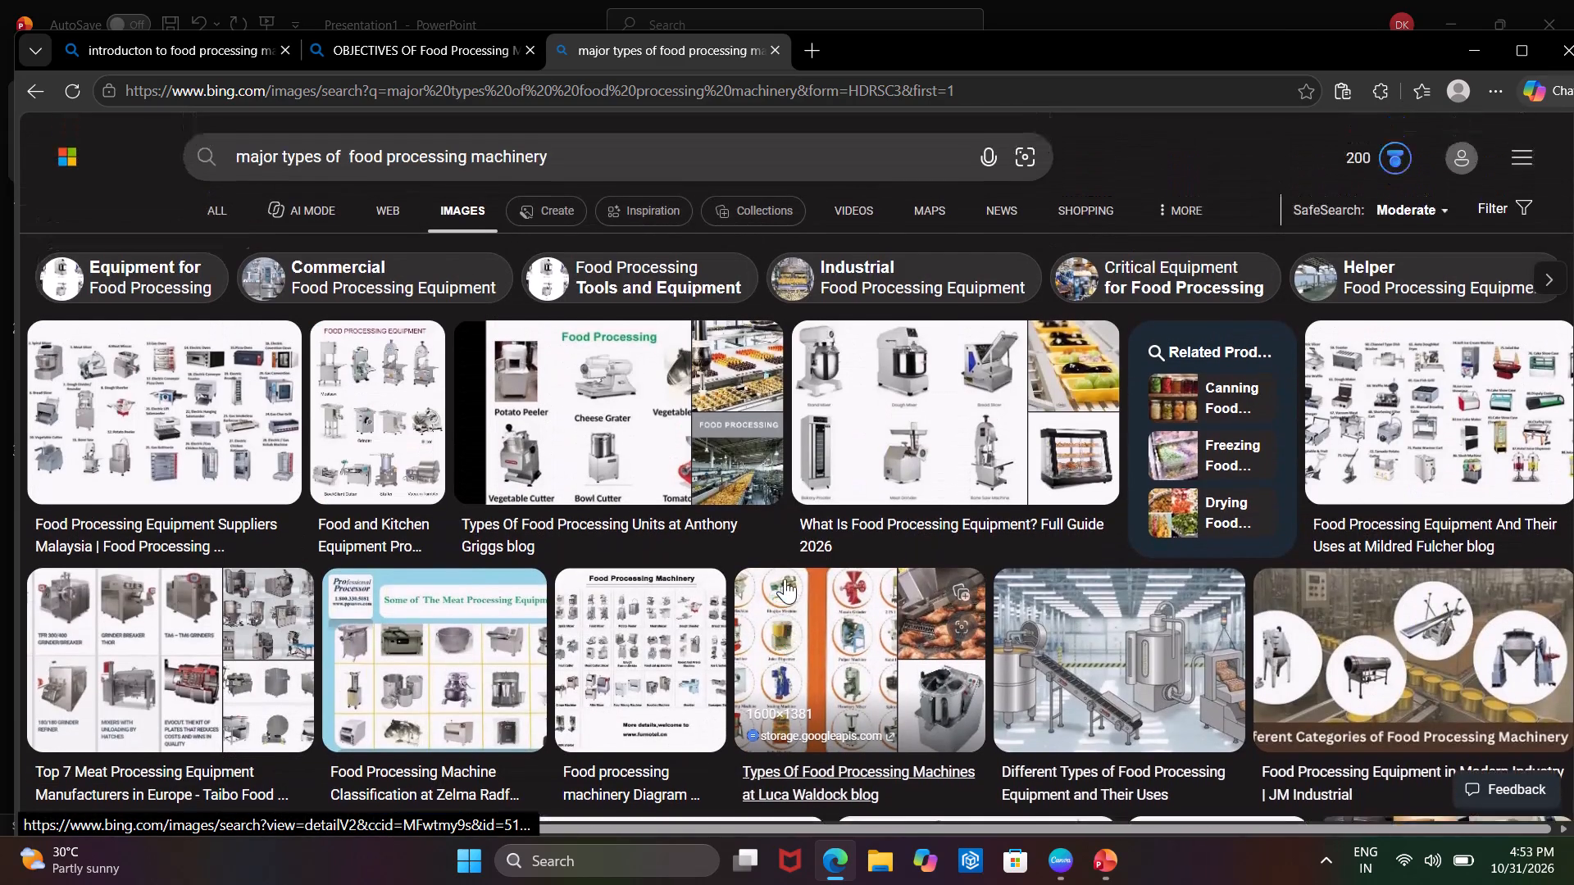
Save the "What Is Food Processing Equipment? Full Guide 2026" image to the Downloads folder under the name d.
click(930, 443)
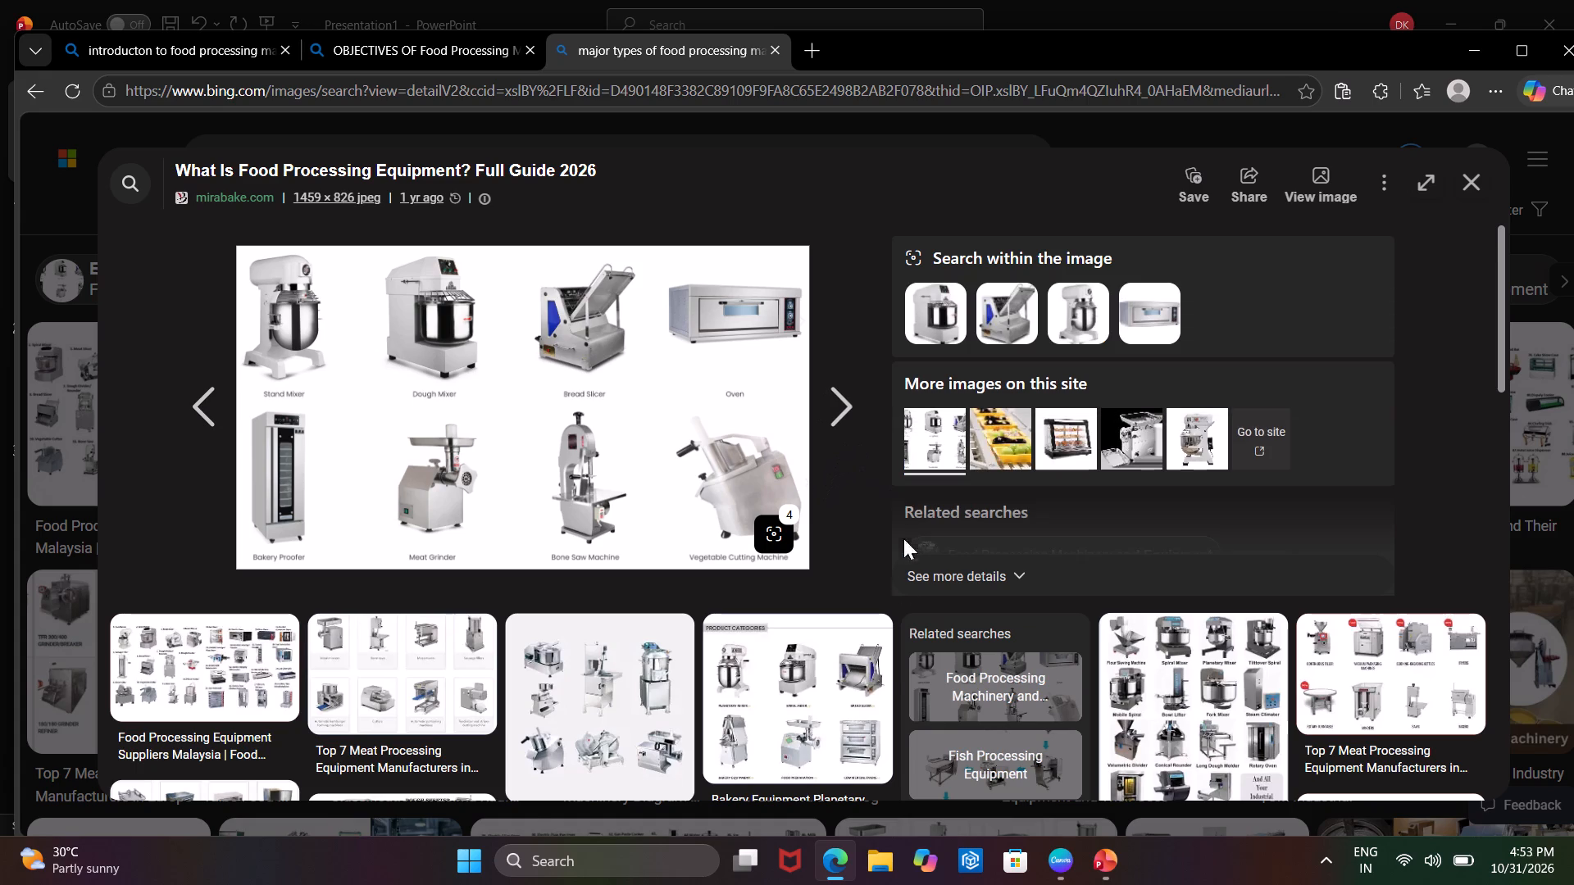
click(824, 686)
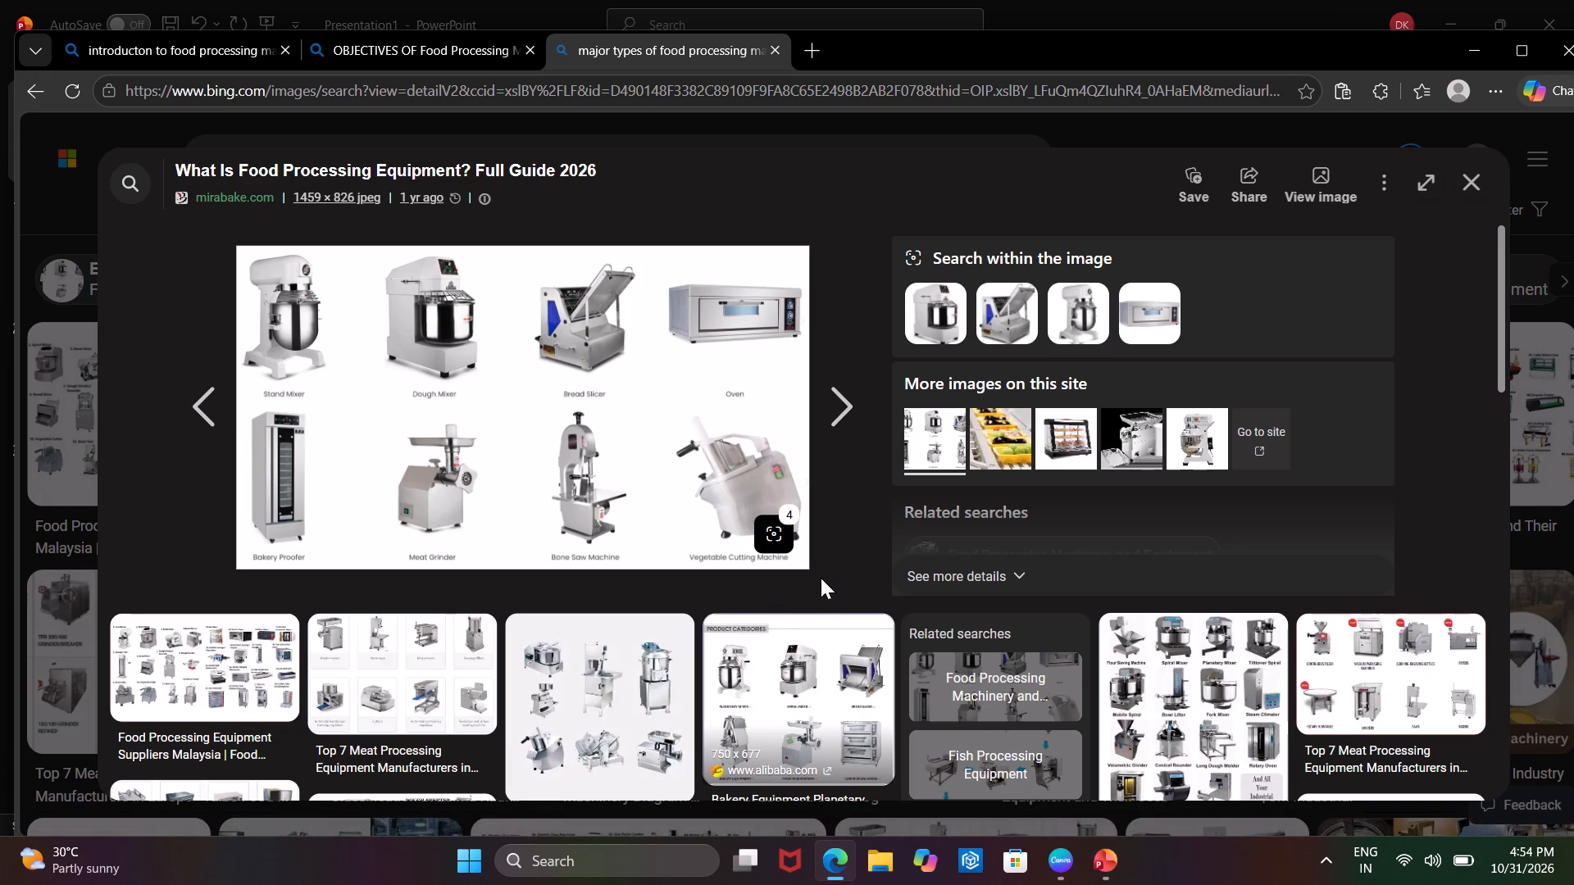
right_click(605, 456)
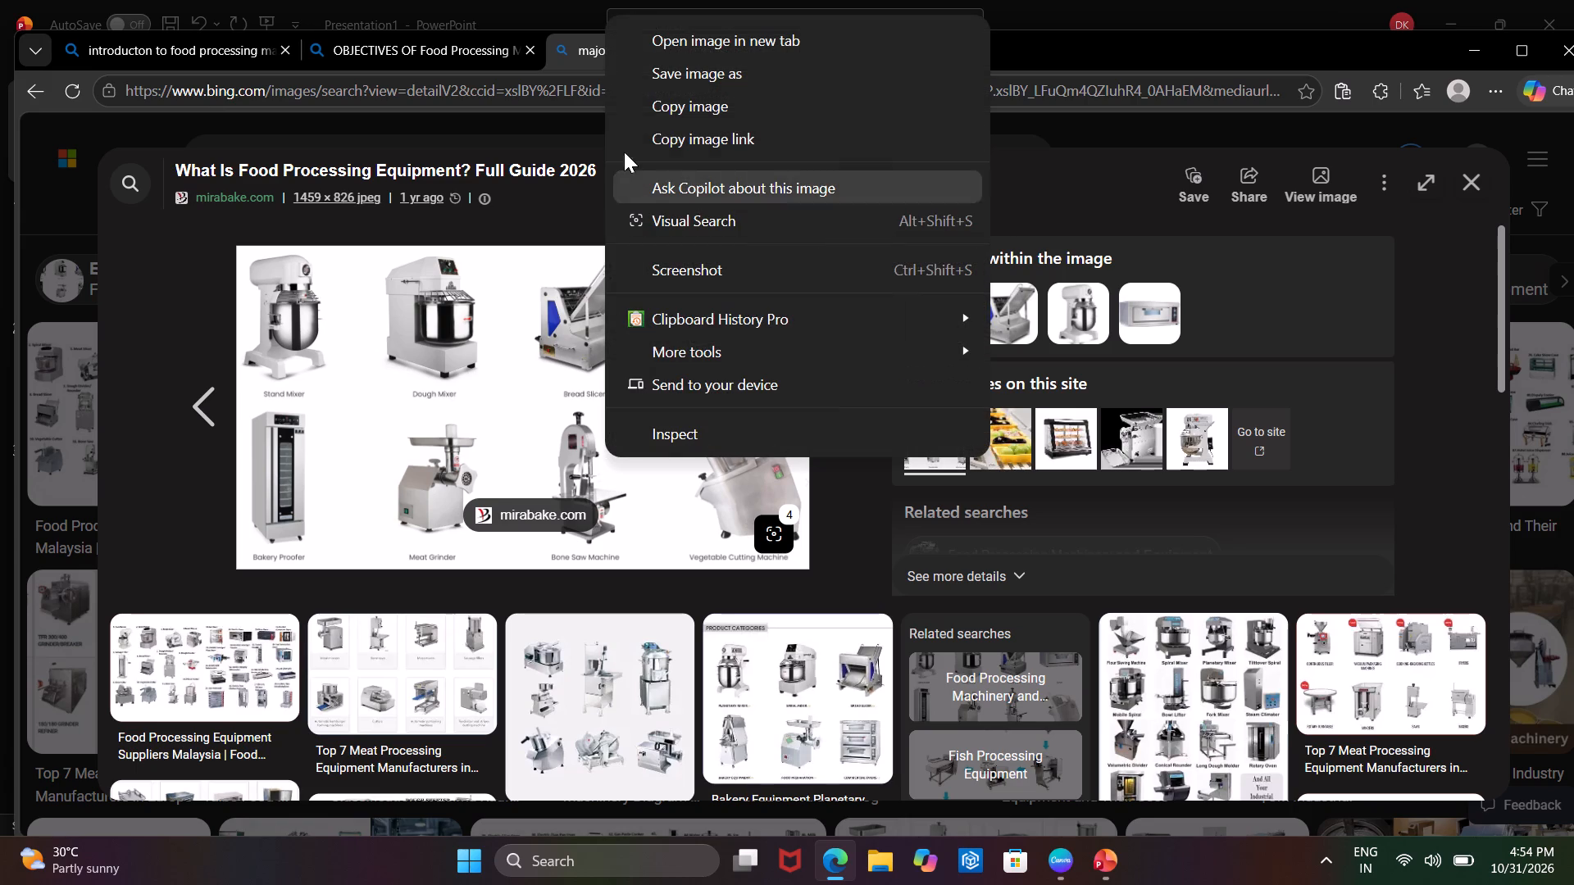
click(684, 60)
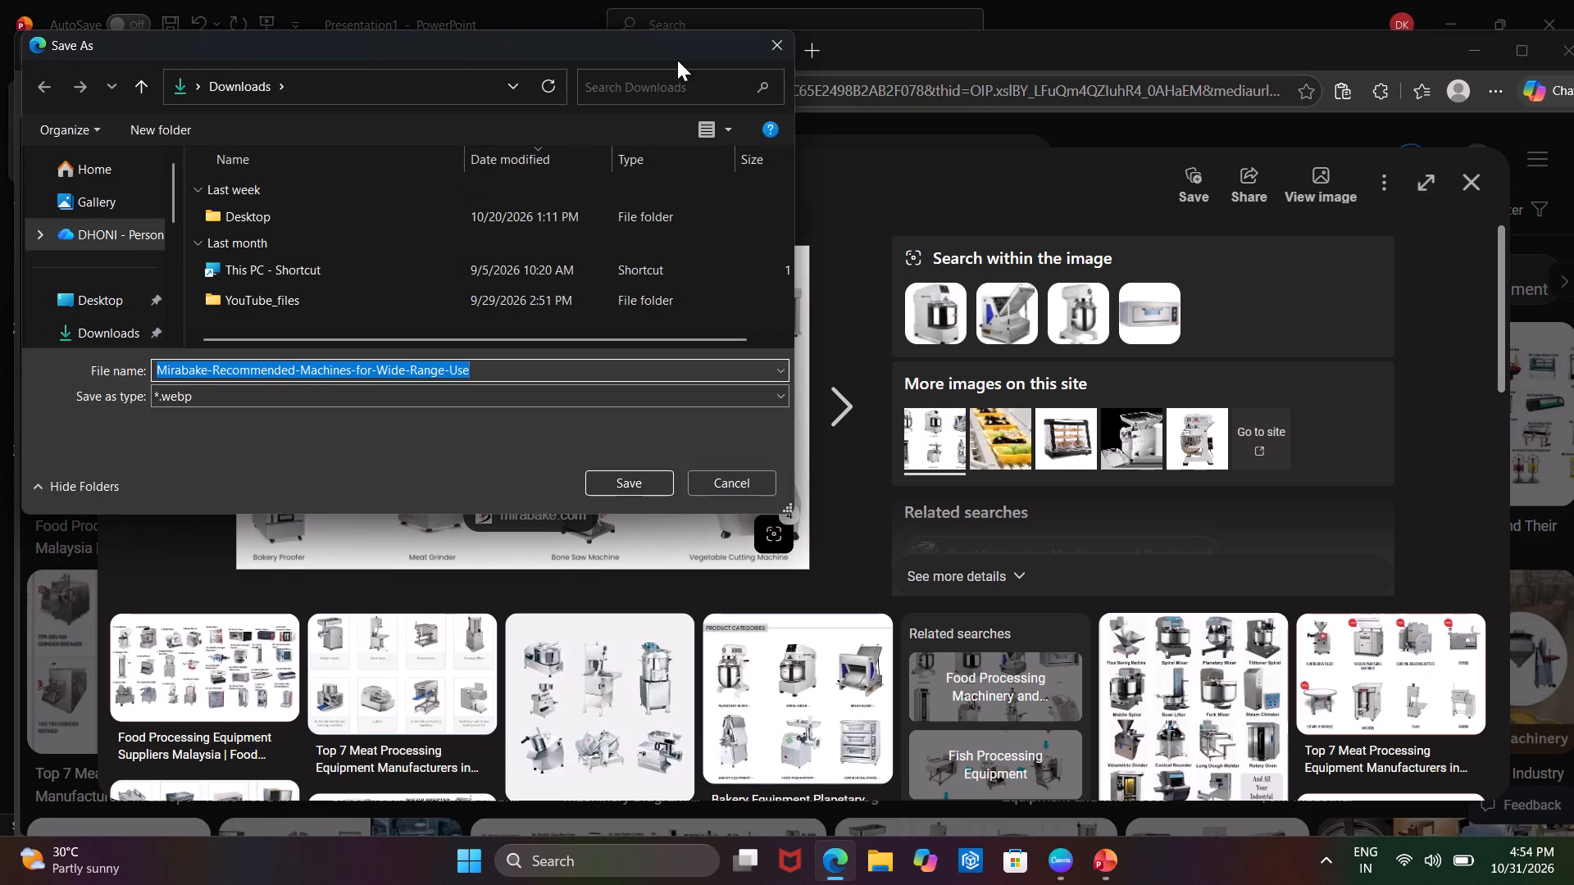
key(BackSpace)
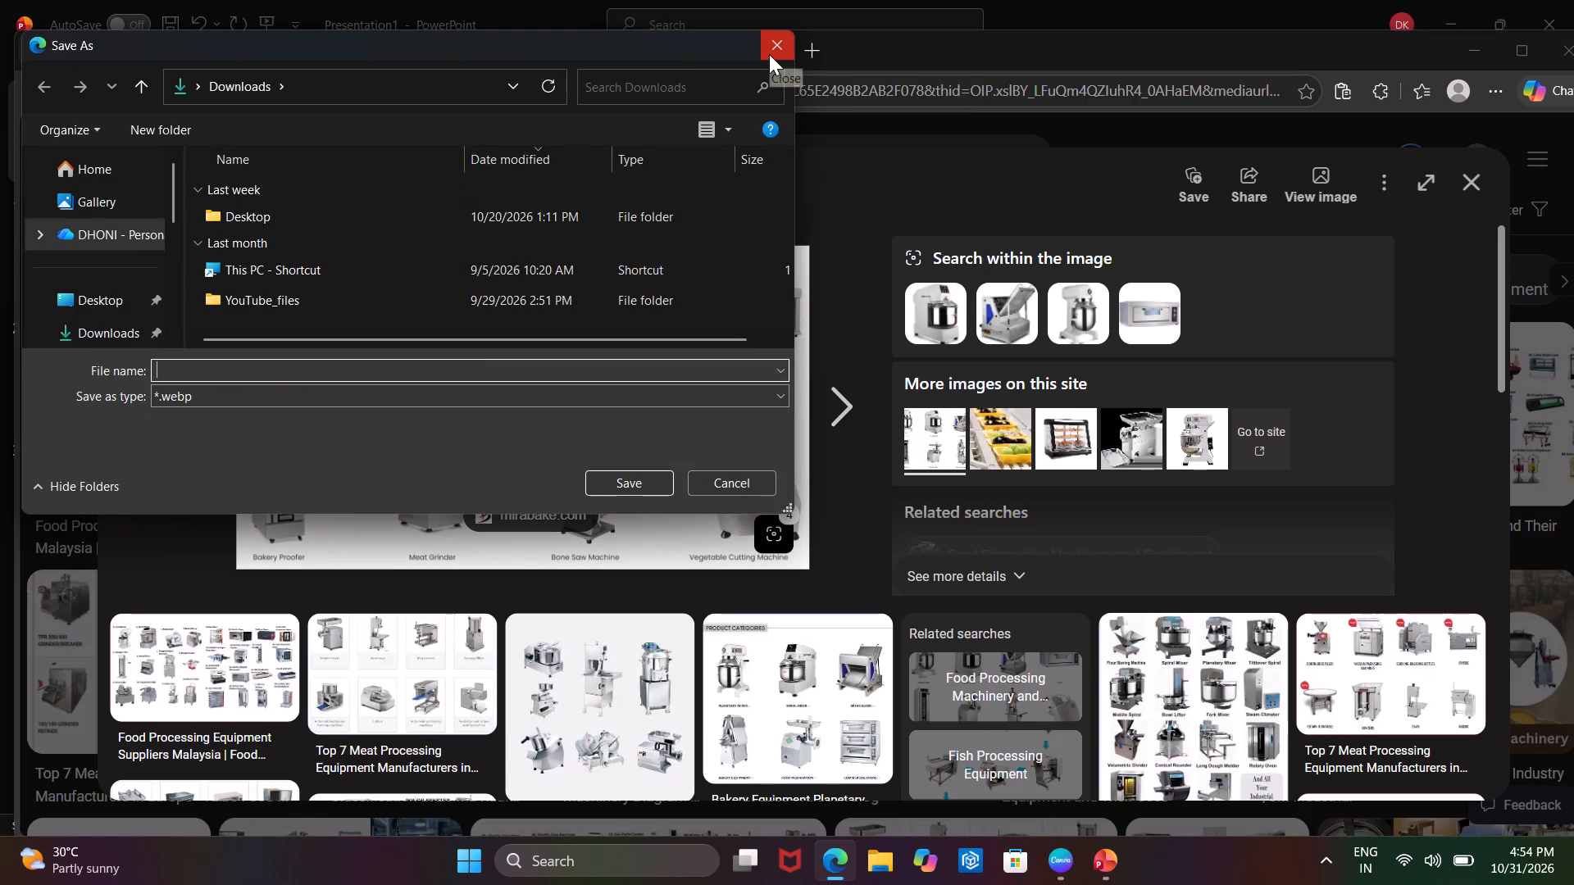
key(d)
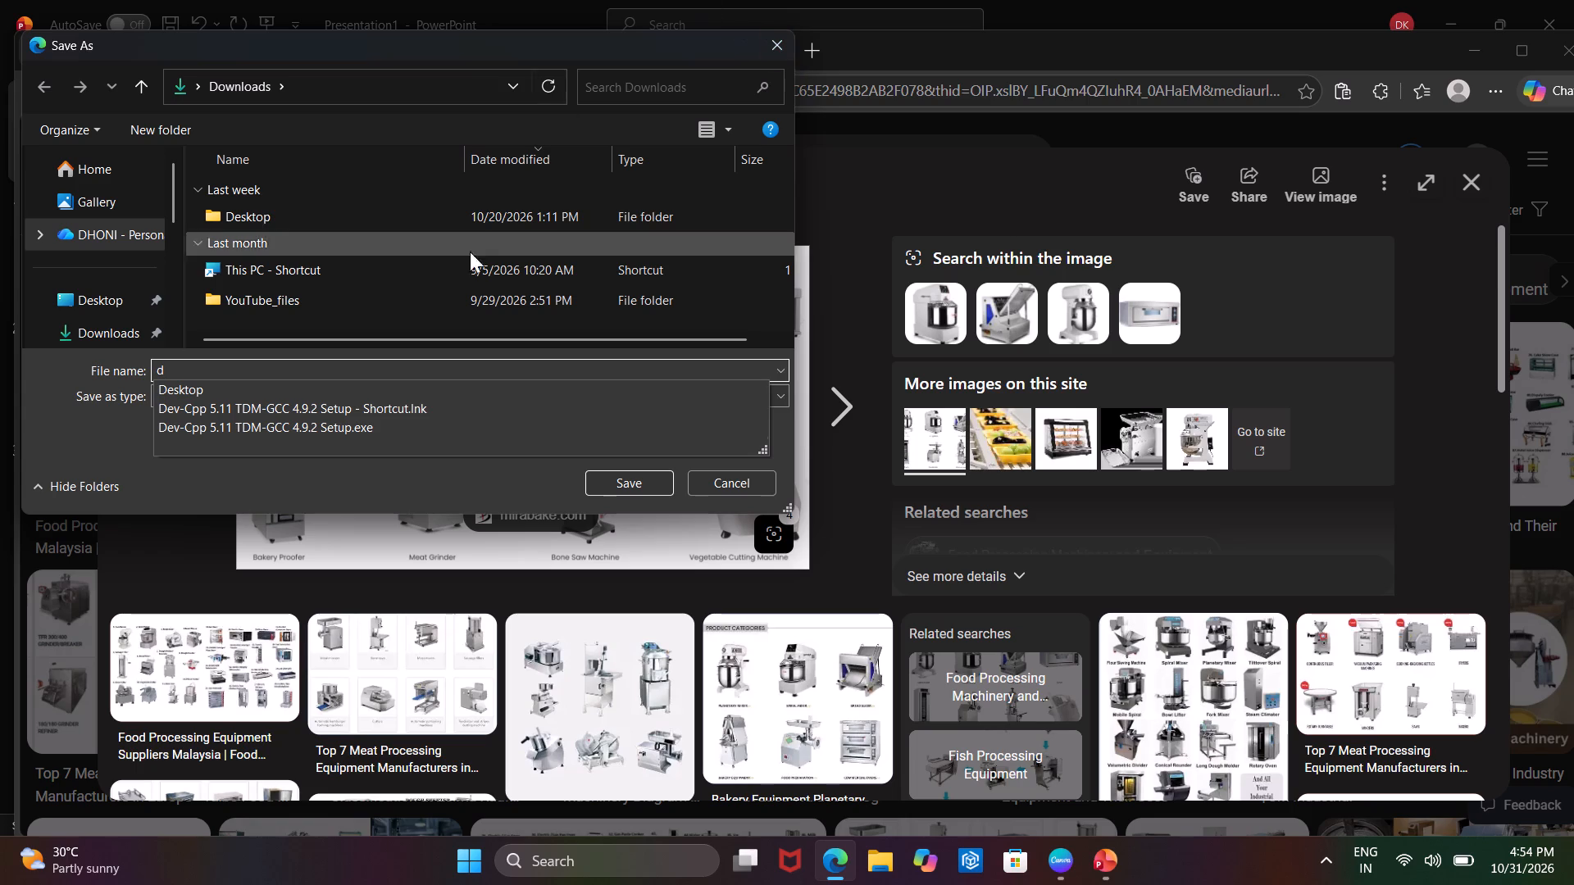
click(141, 338)
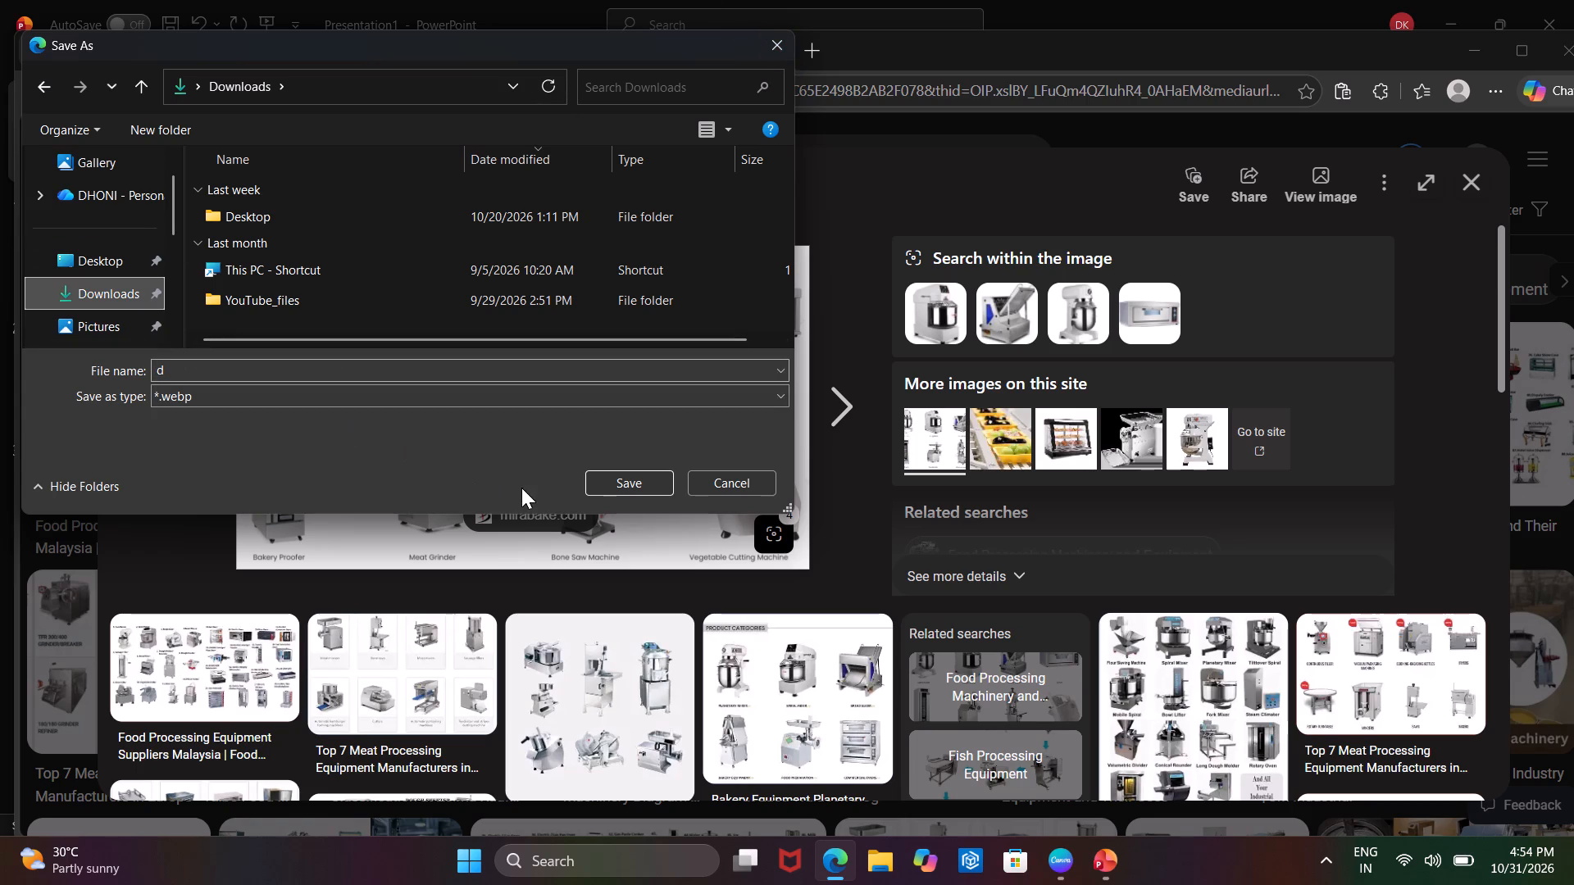
click(603, 478)
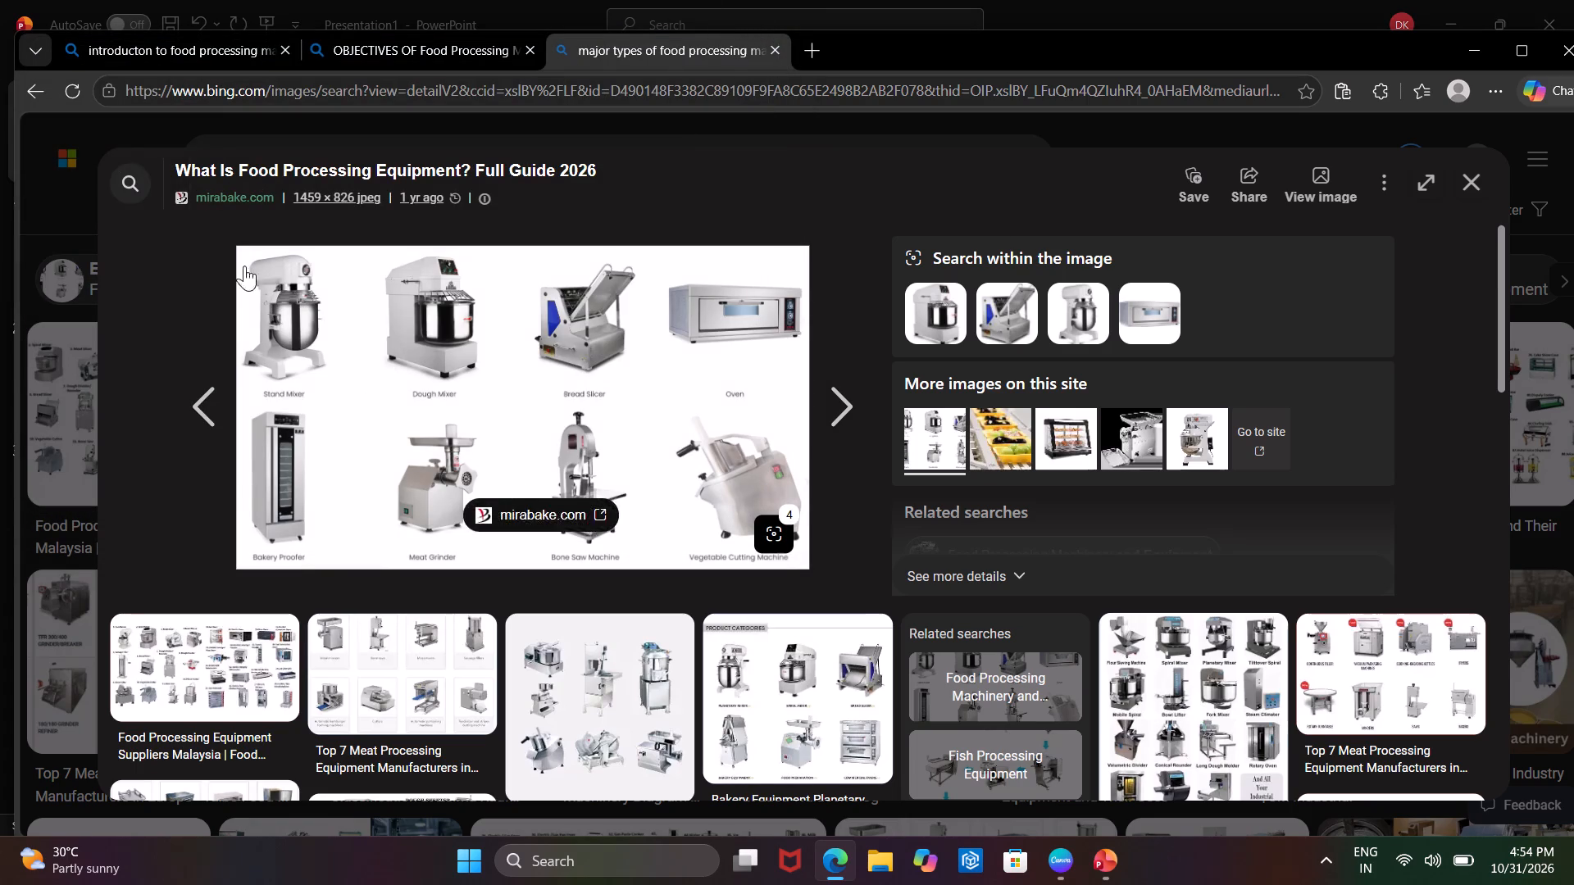
Switch to PowerPoint and insert the picture d from Downloads on the MAJOR TYPES OF MACHINERY slide.
click(1116, 864)
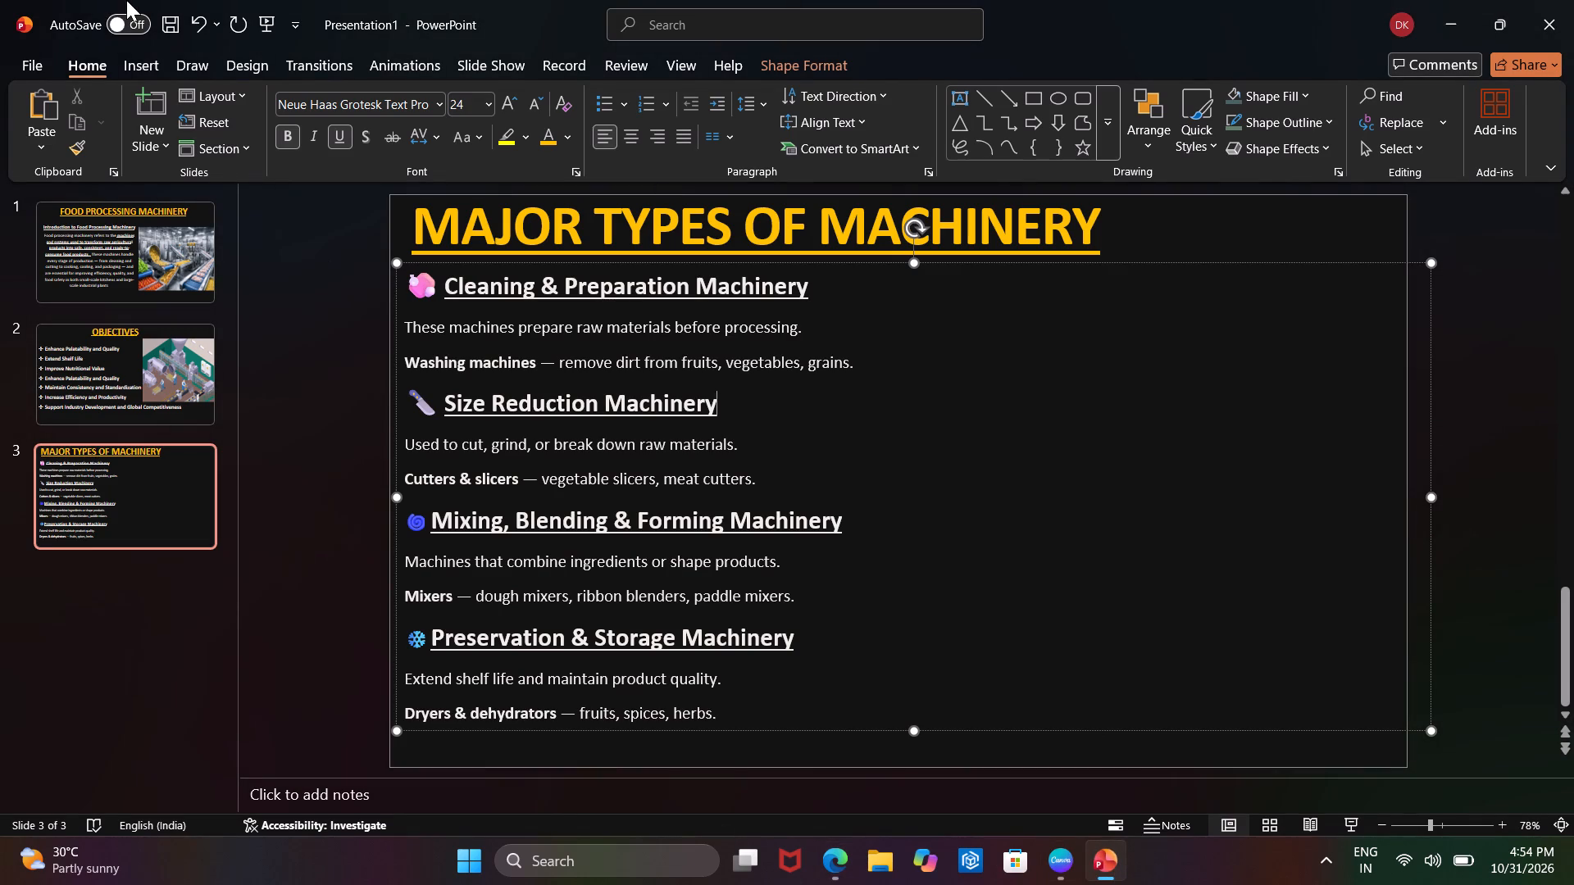
click(129, 65)
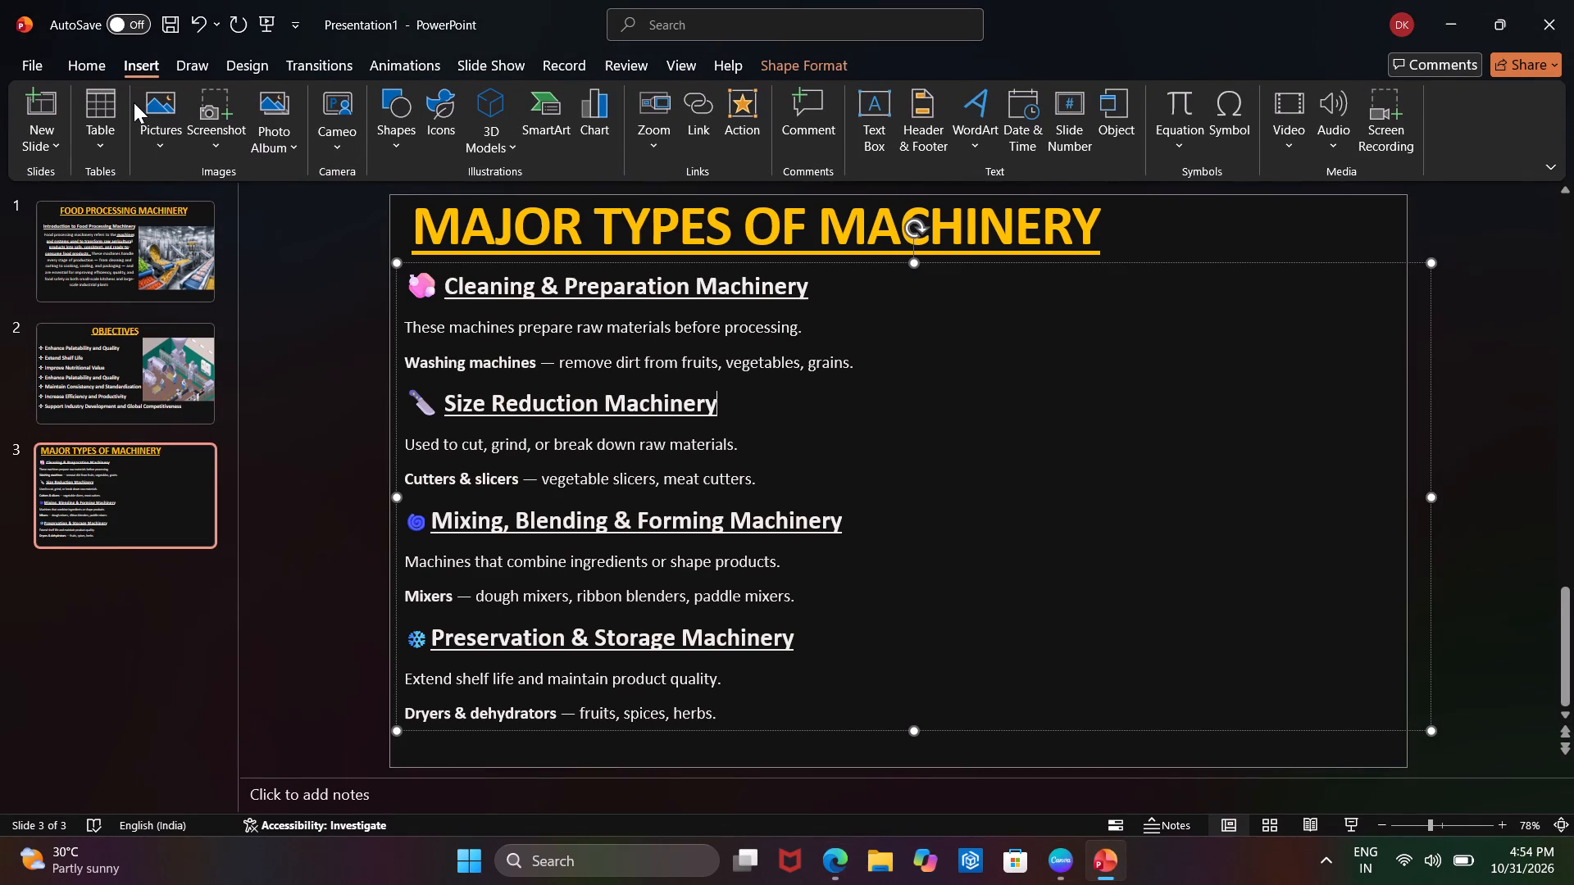
click(152, 108)
click(189, 215)
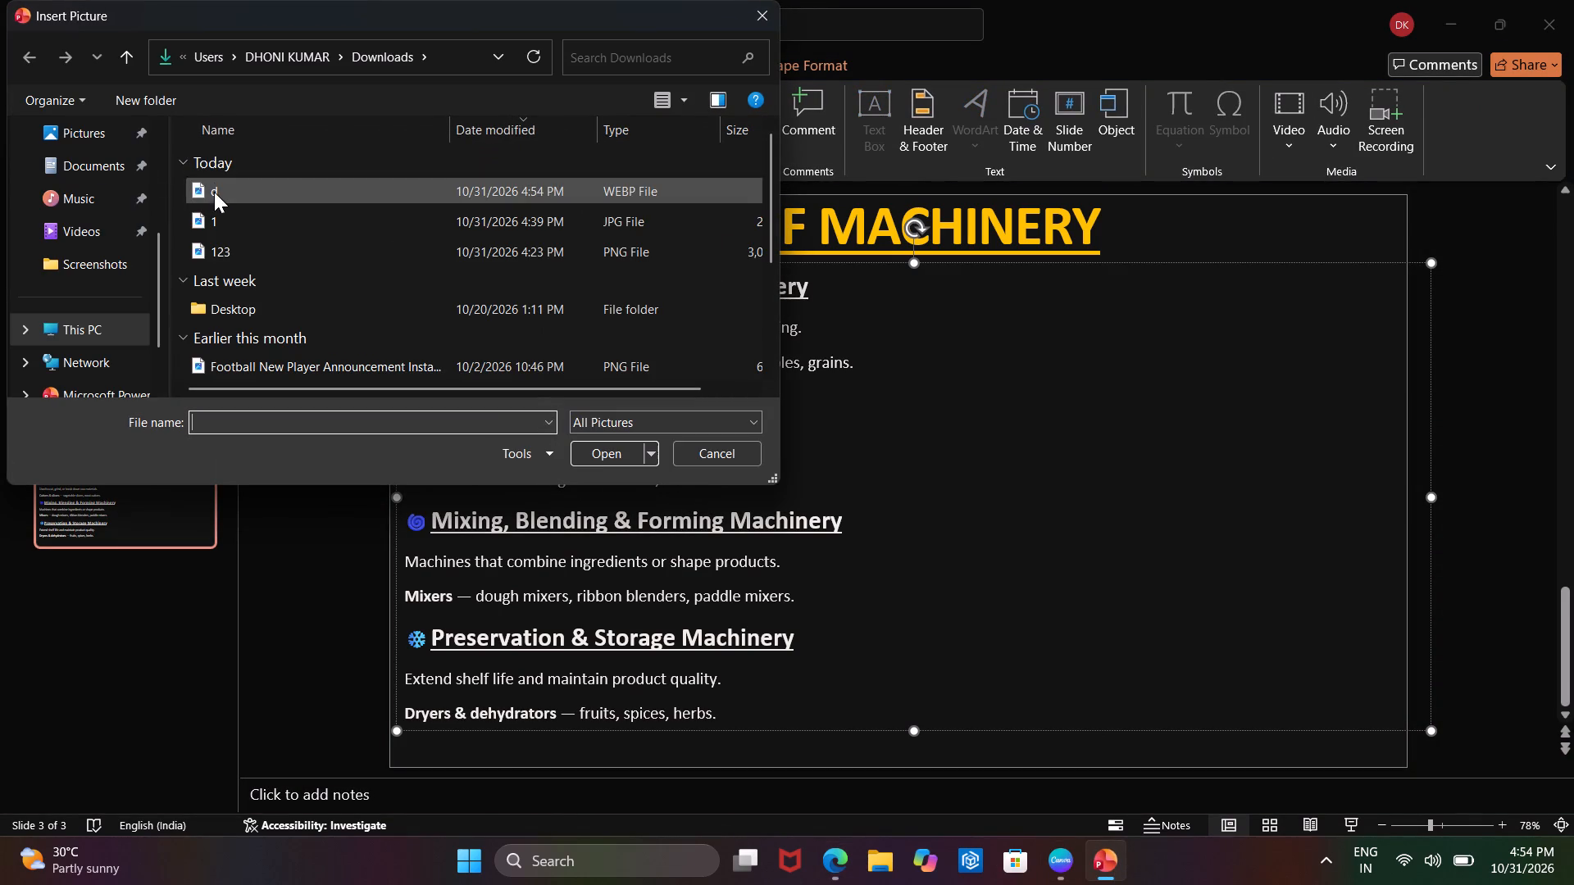
click(214, 195)
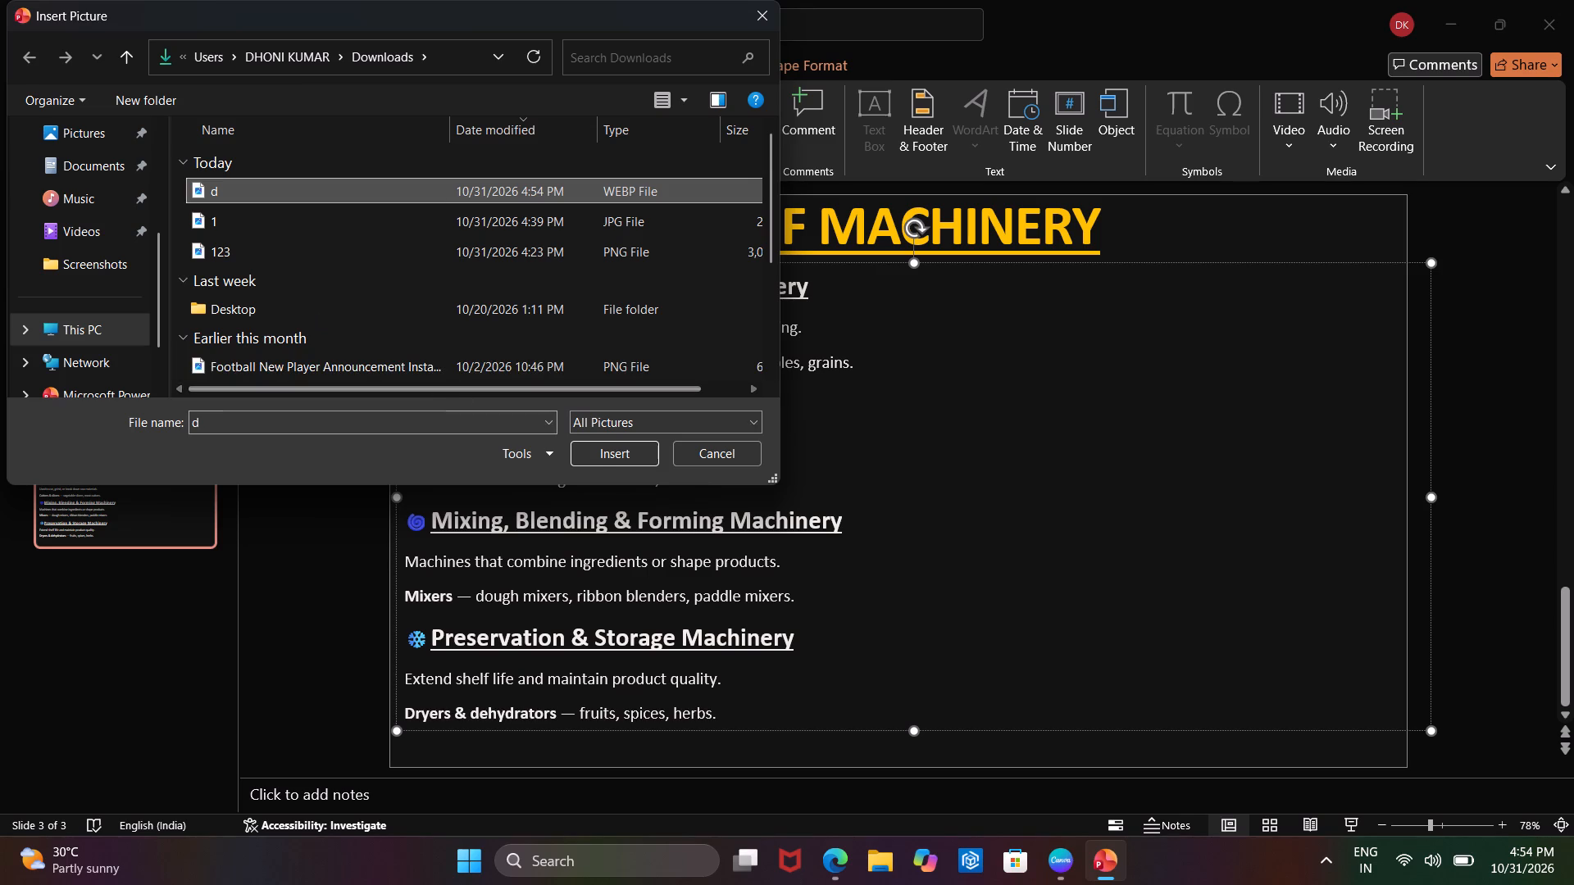
click(592, 449)
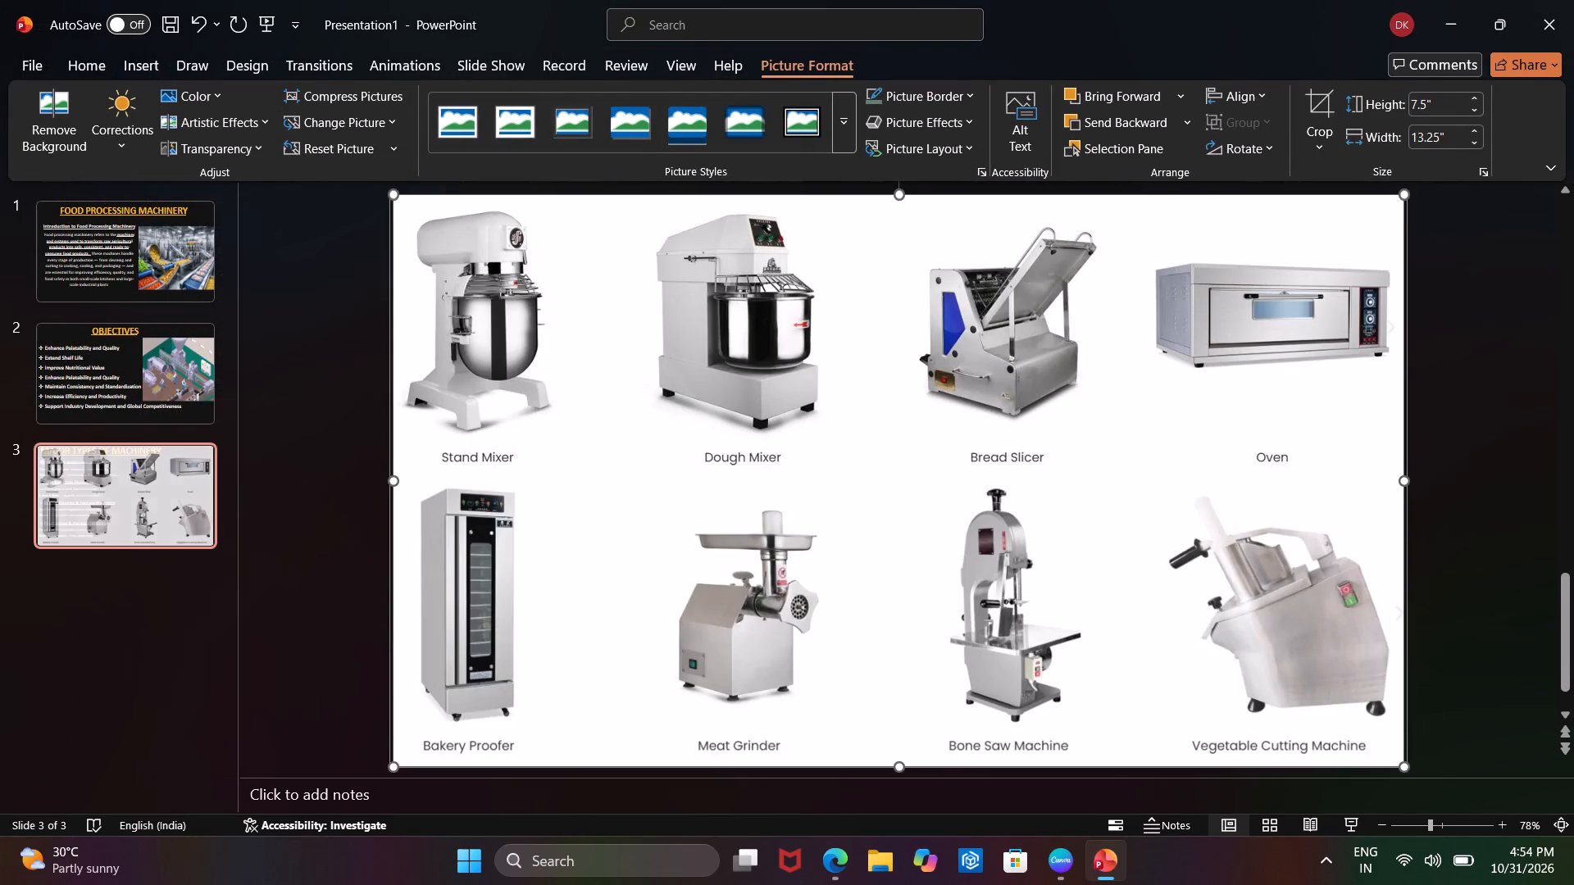
Shrink the inserted picture to about 4.07" by 7.19" and place it in the slide's lower right area, beside the text.
drag(398, 194, 955, 317)
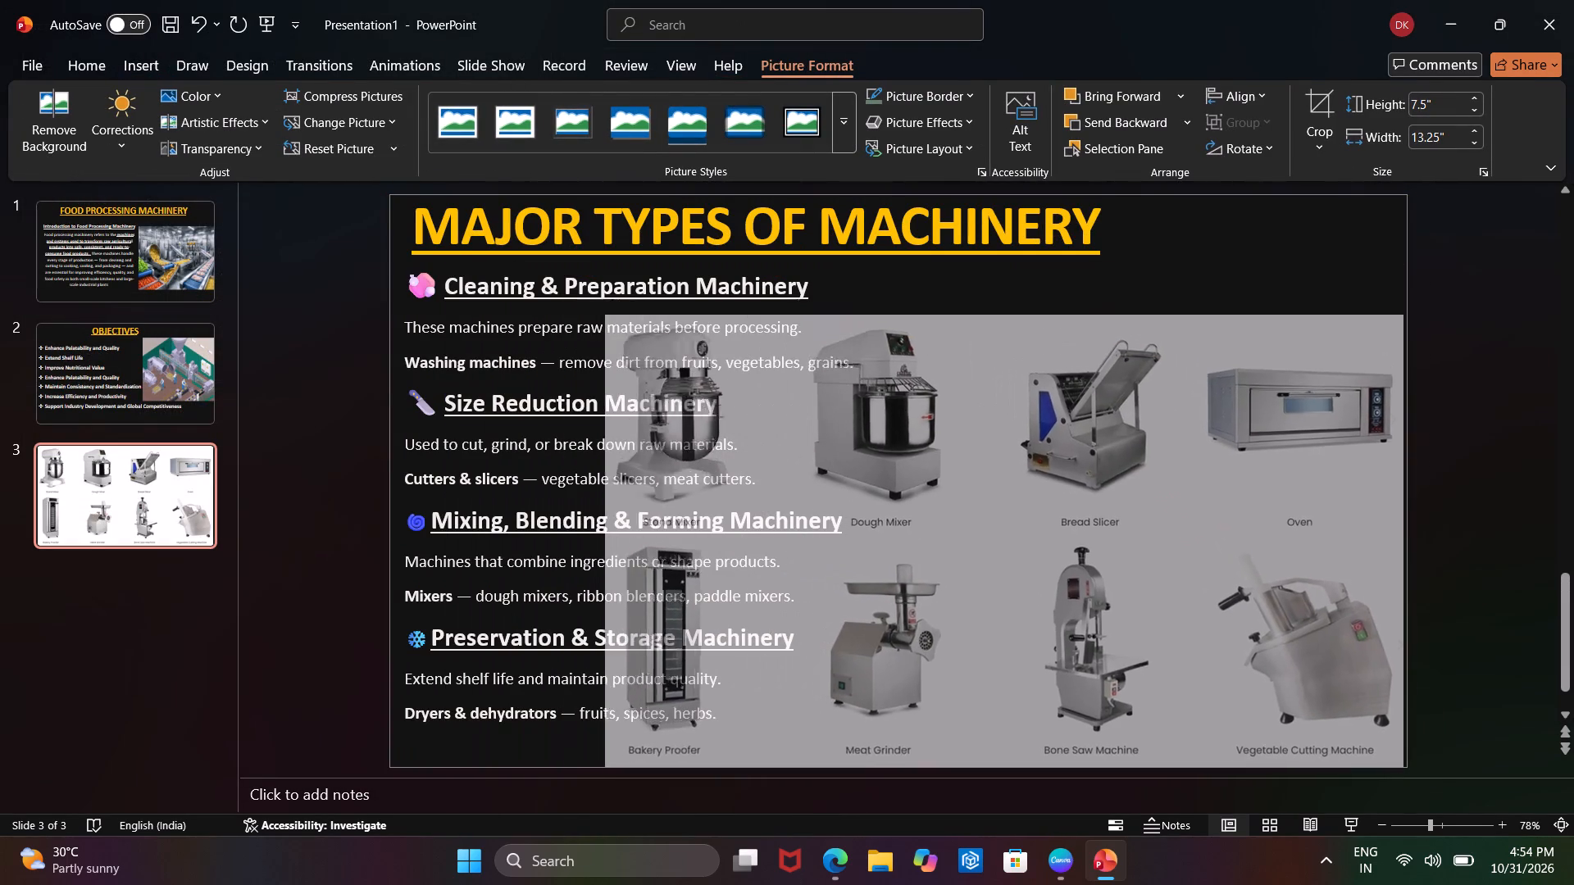
drag(955, 317, 1391, 386)
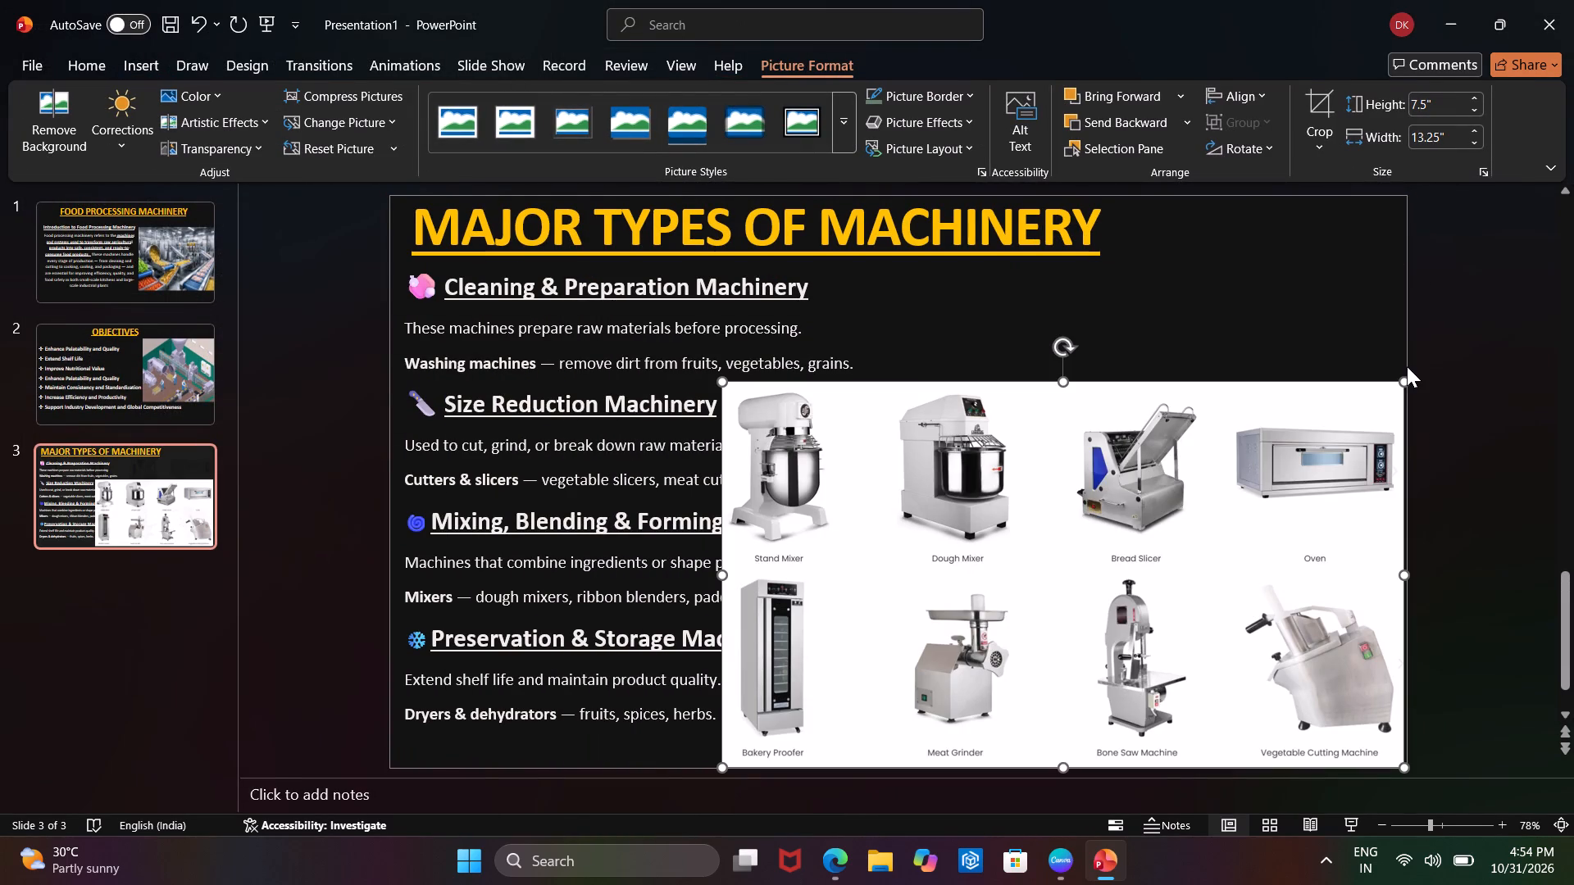
drag(1407, 379, 1293, 473)
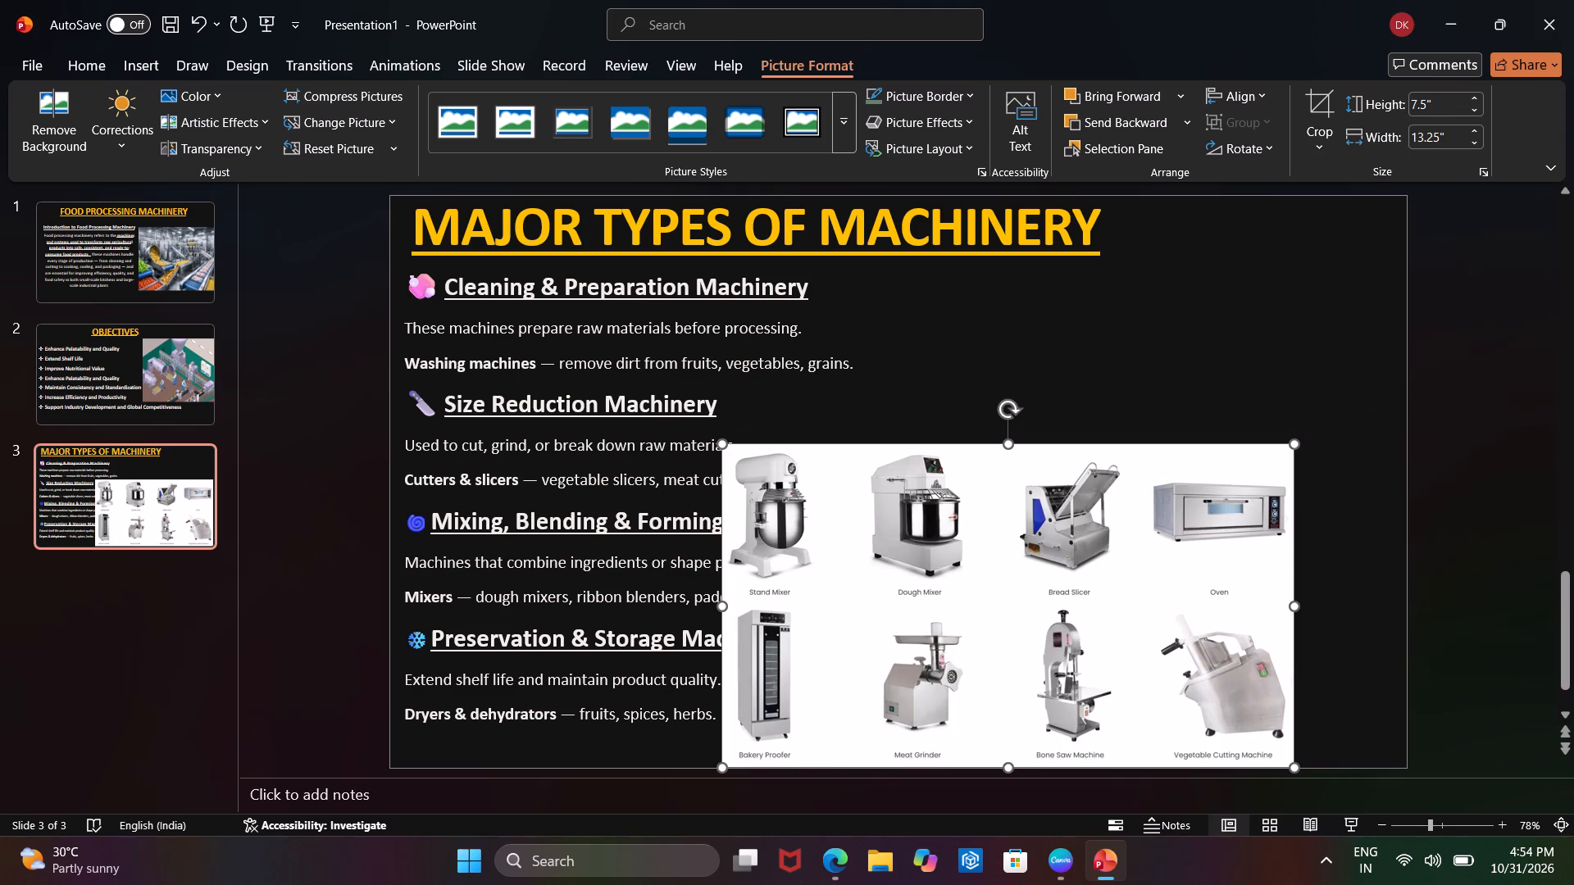
drag(967, 473, 1042, 425)
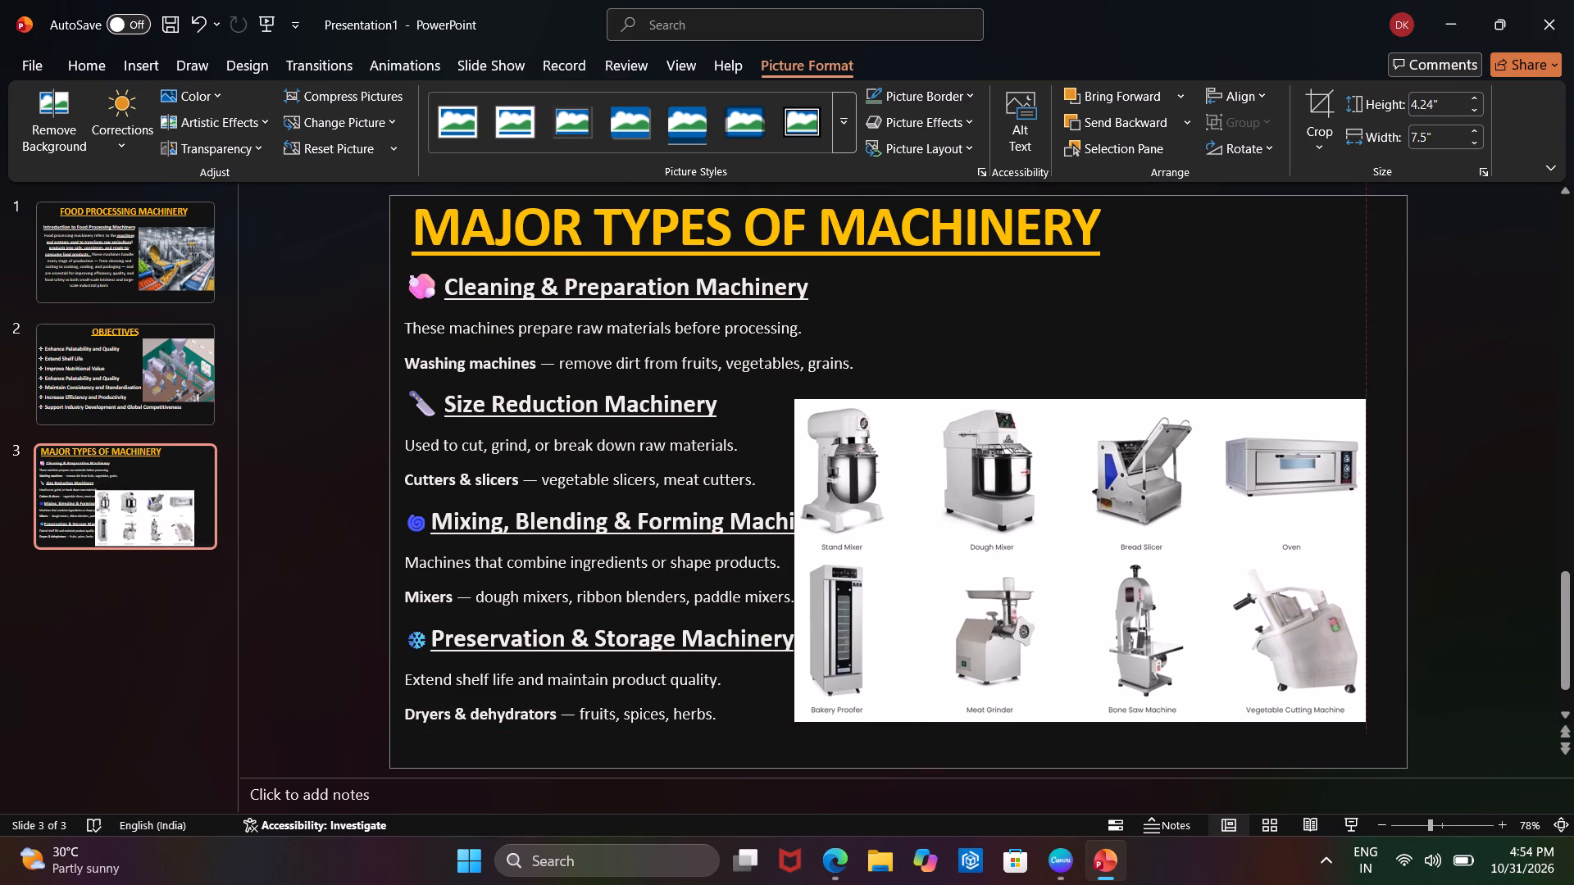
drag(1042, 425, 1086, 464)
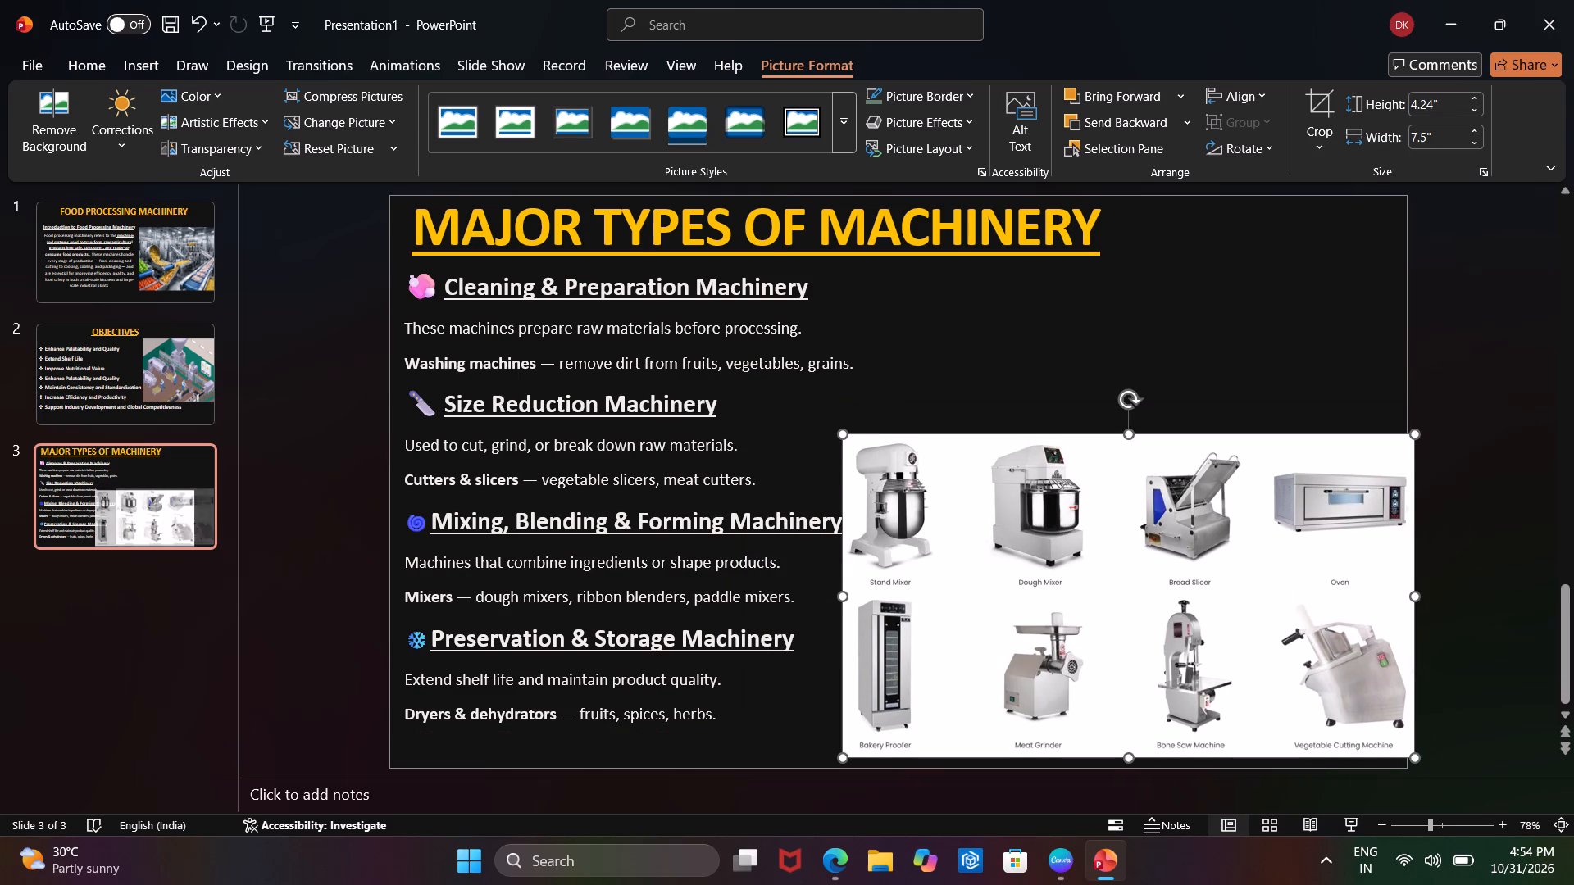
drag(1411, 435, 1403, 452)
drag(842, 447, 864, 447)
click(864, 447)
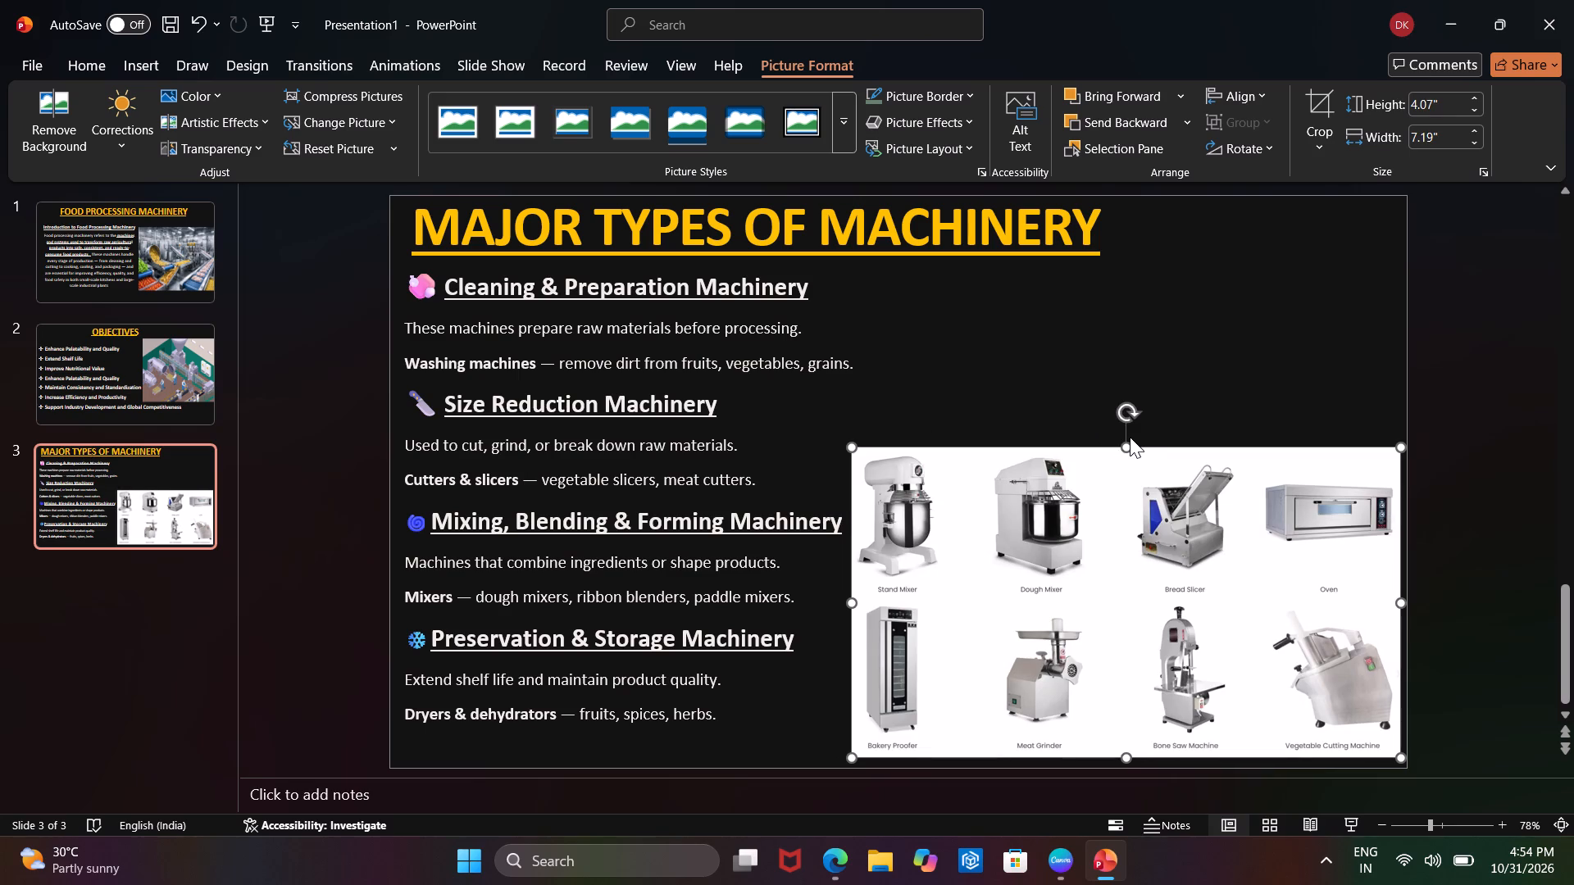
Stretch only the picture's height to about 4.97", with its upper edge just below the Cleaning & Preparation Machinery heading.
drag(1130, 449, 1139, 322)
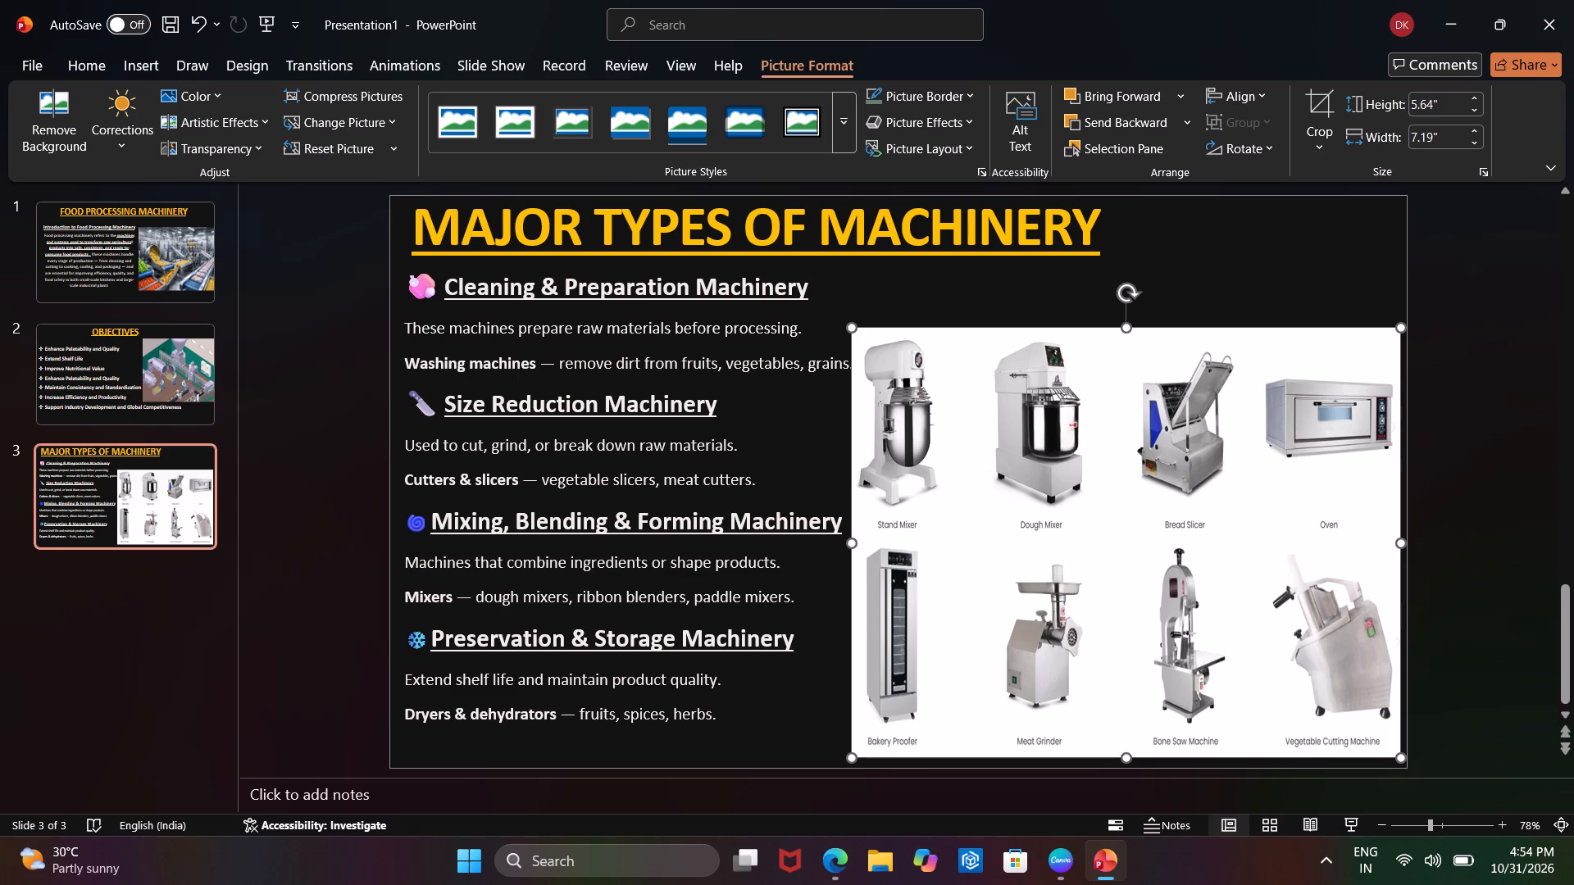
drag(1126, 756, 1125, 732)
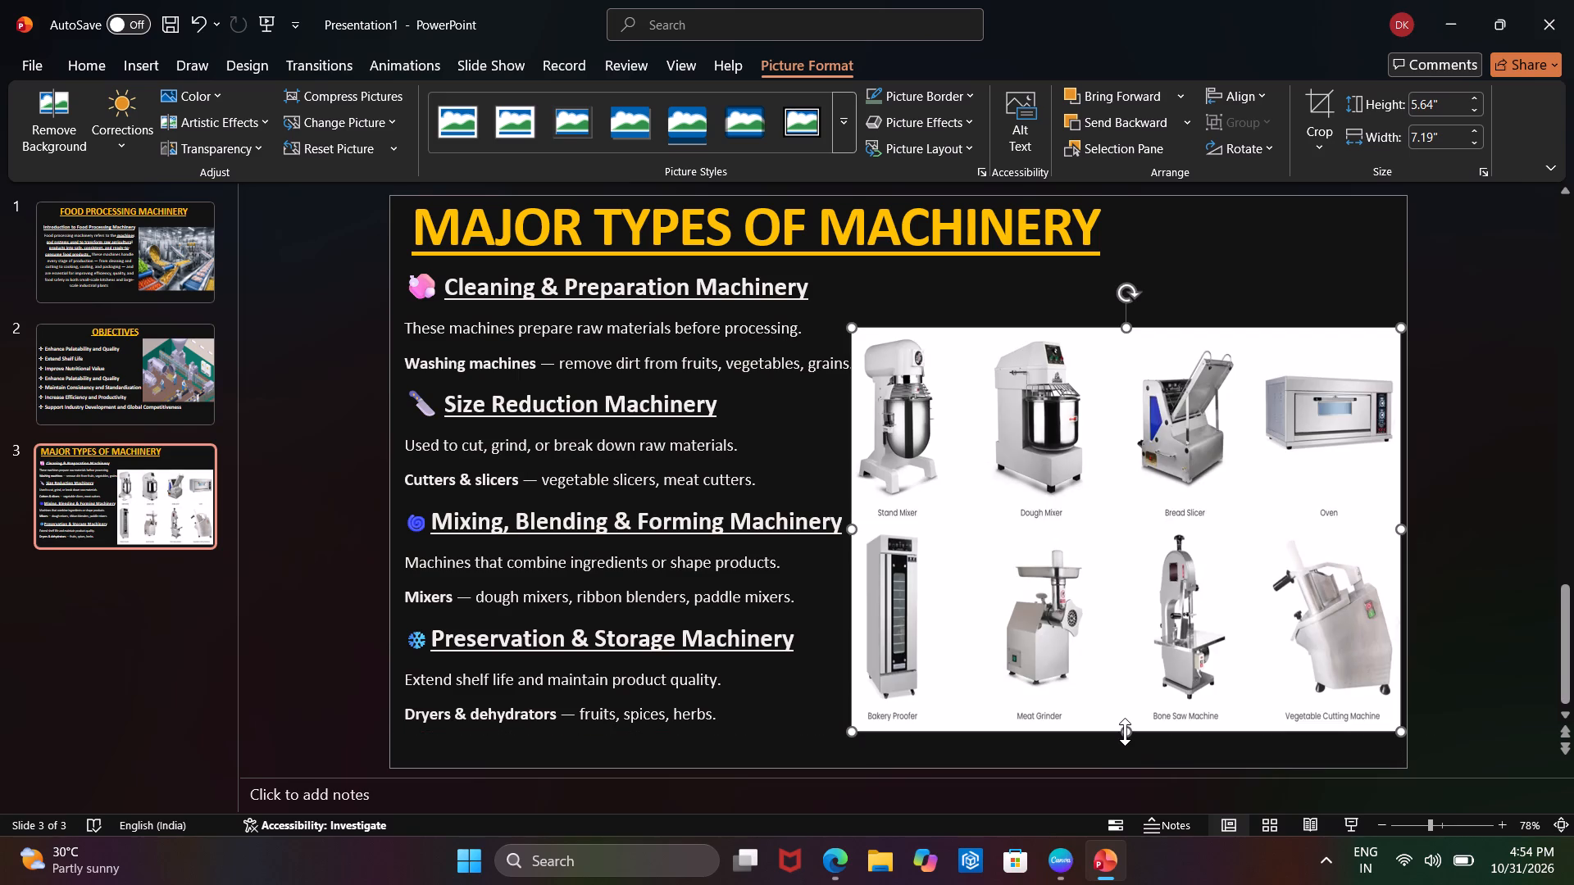
drag(1125, 732, 1125, 712)
click(1125, 712)
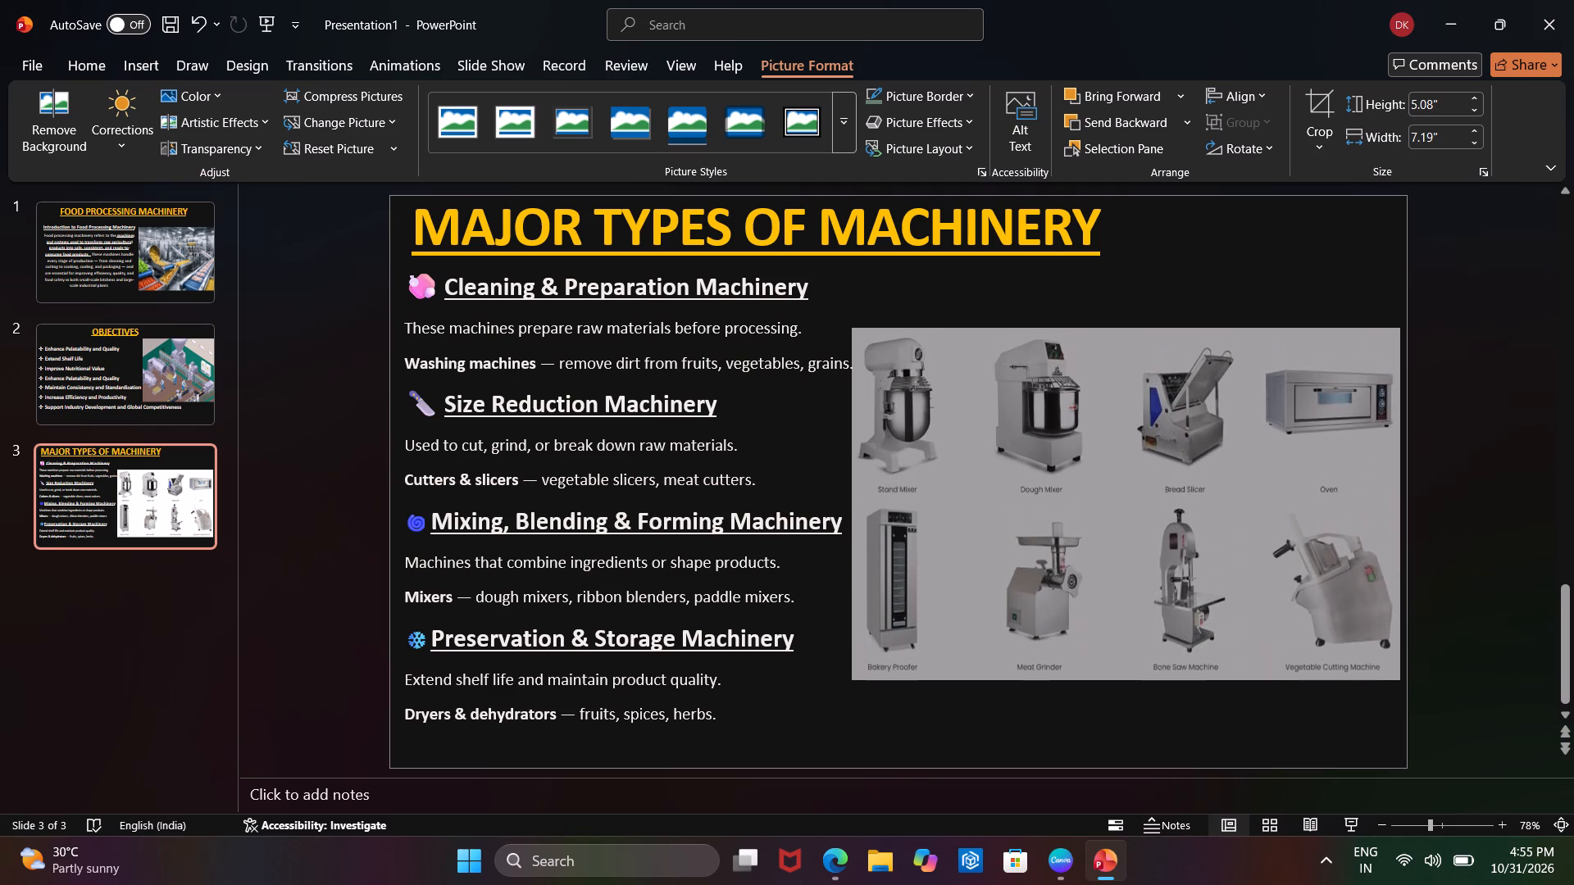
click(1122, 706)
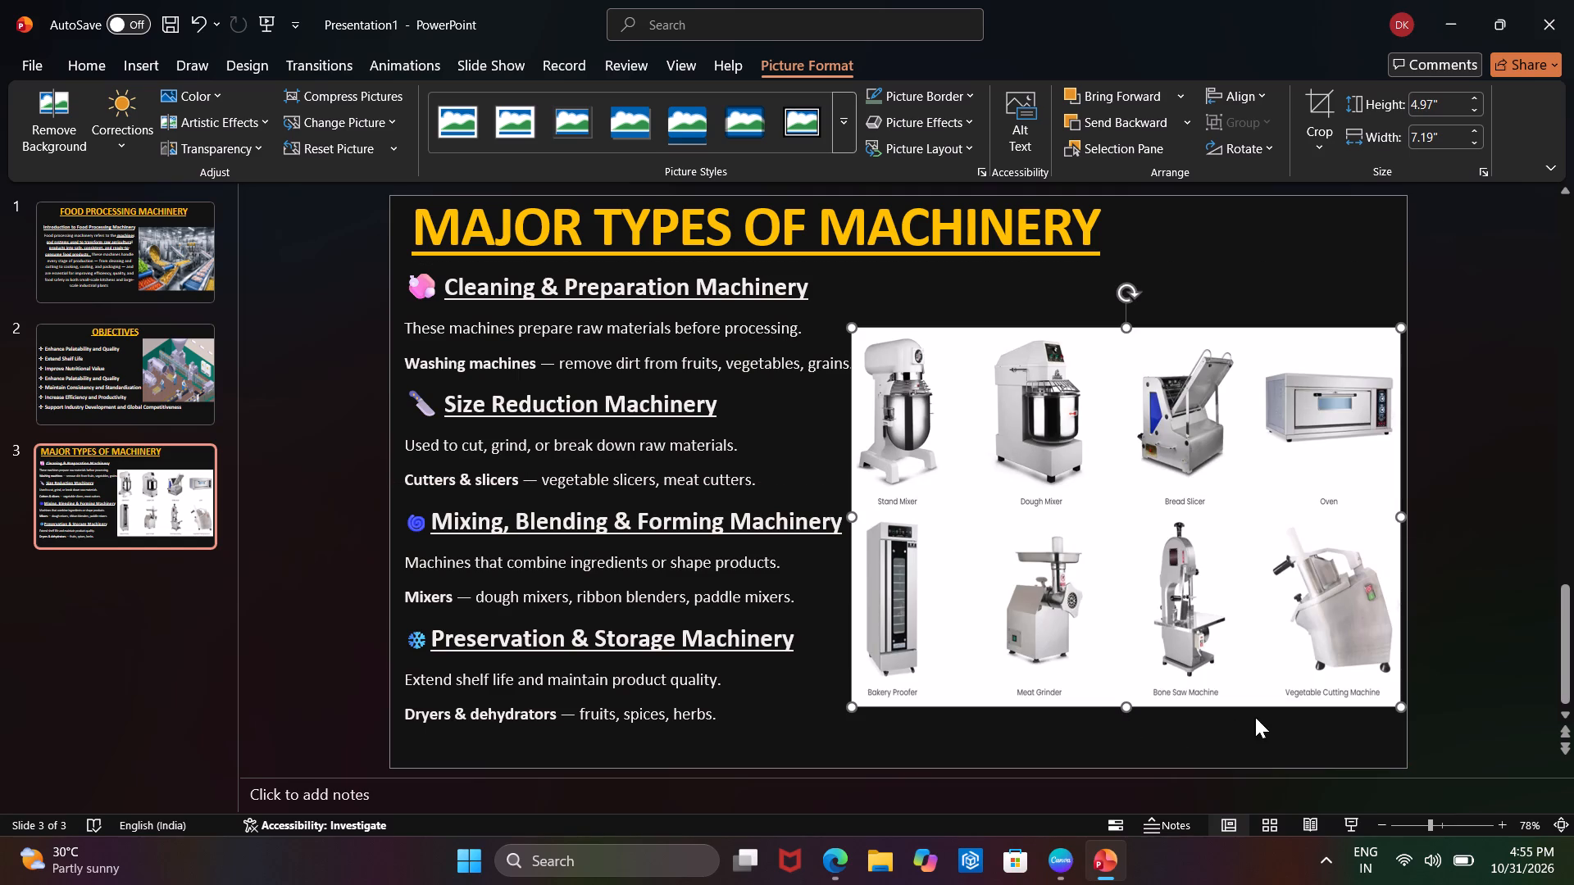
Shrink the machinery picture slightly from its upper-left corner so it clears the end of the Washing machines line.
click(1517, 586)
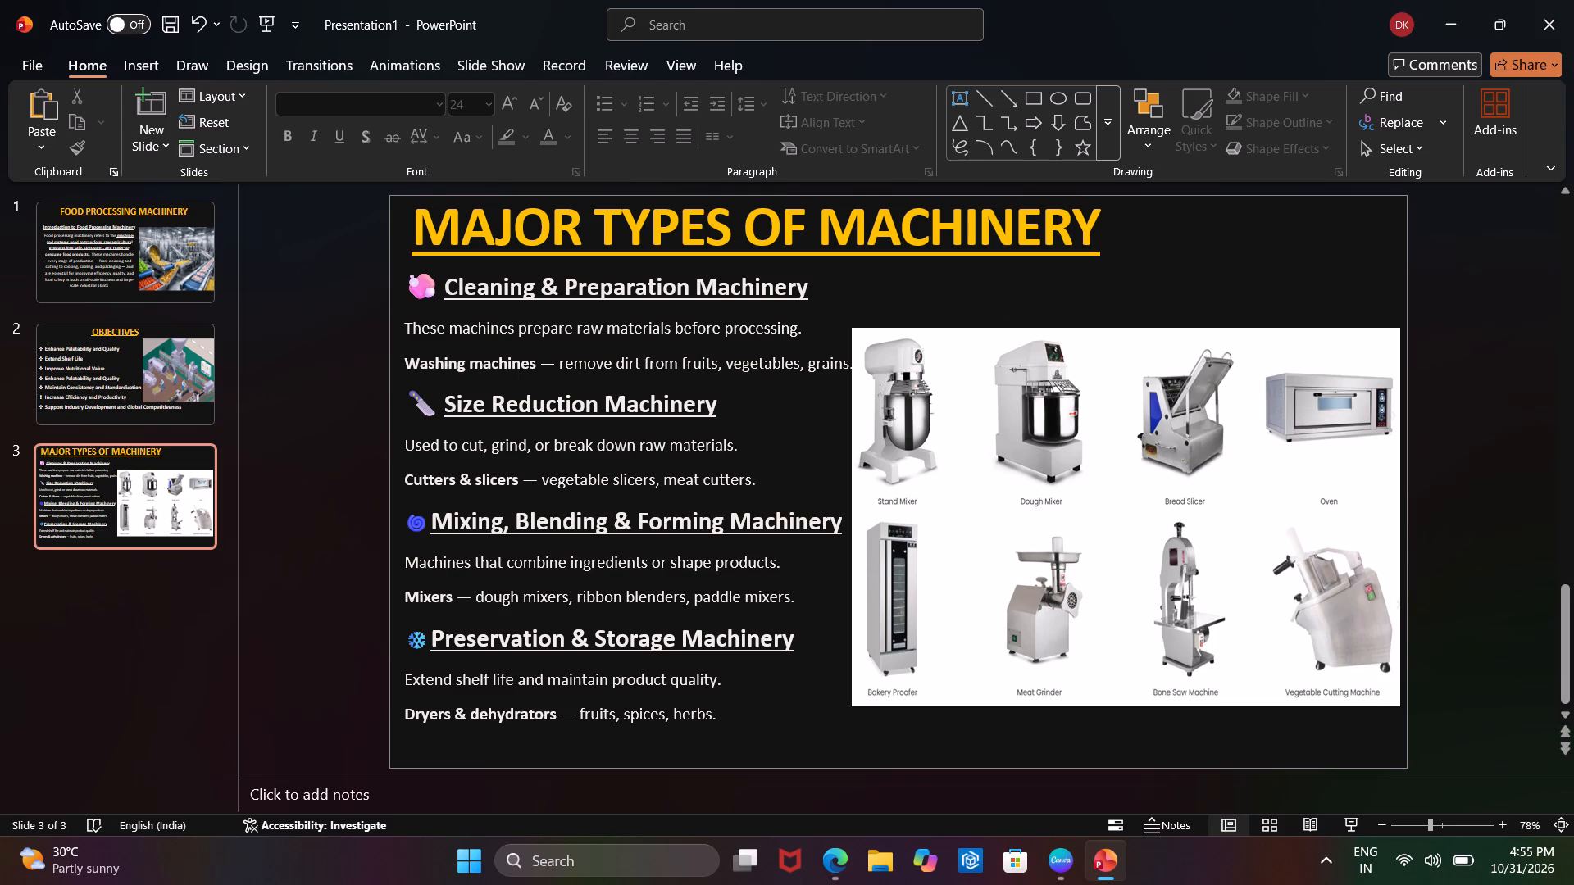
click(1023, 304)
click(965, 346)
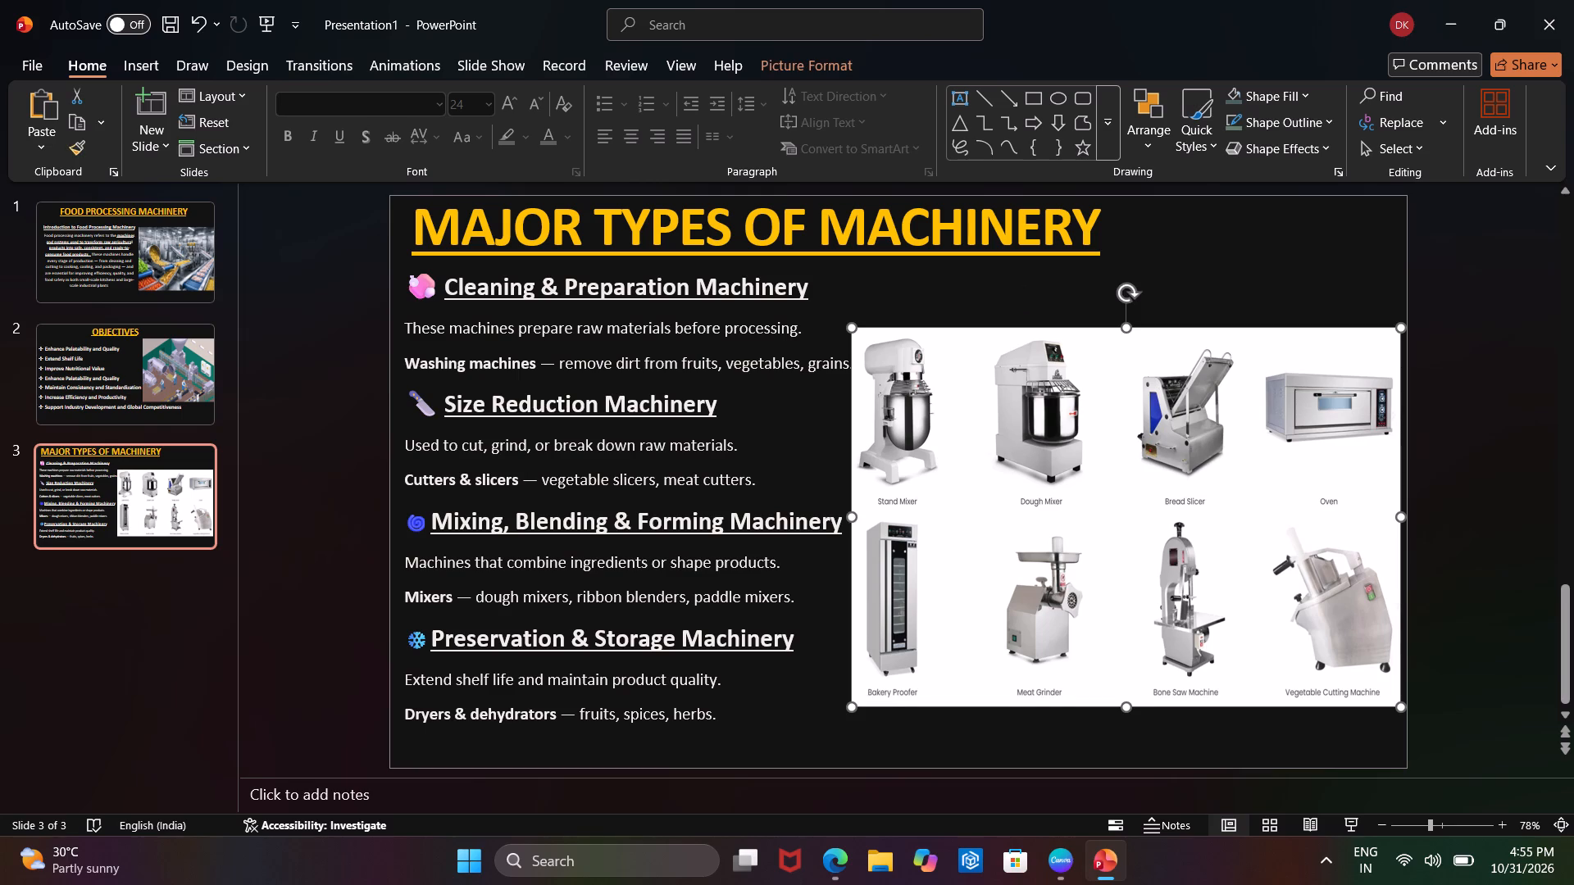
drag(849, 330, 857, 330)
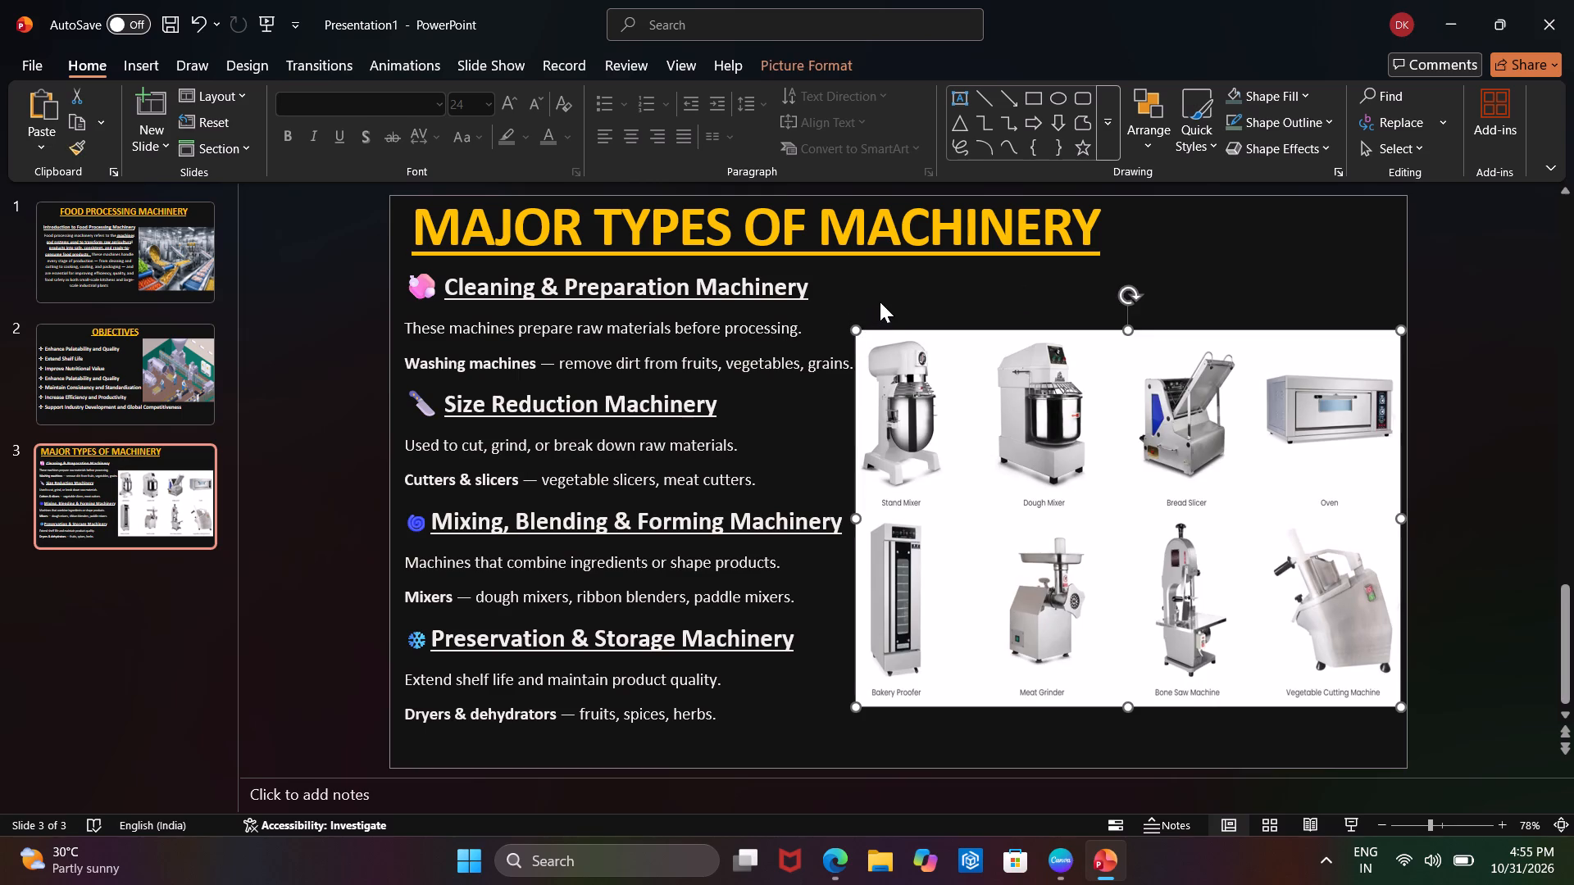
click(880, 302)
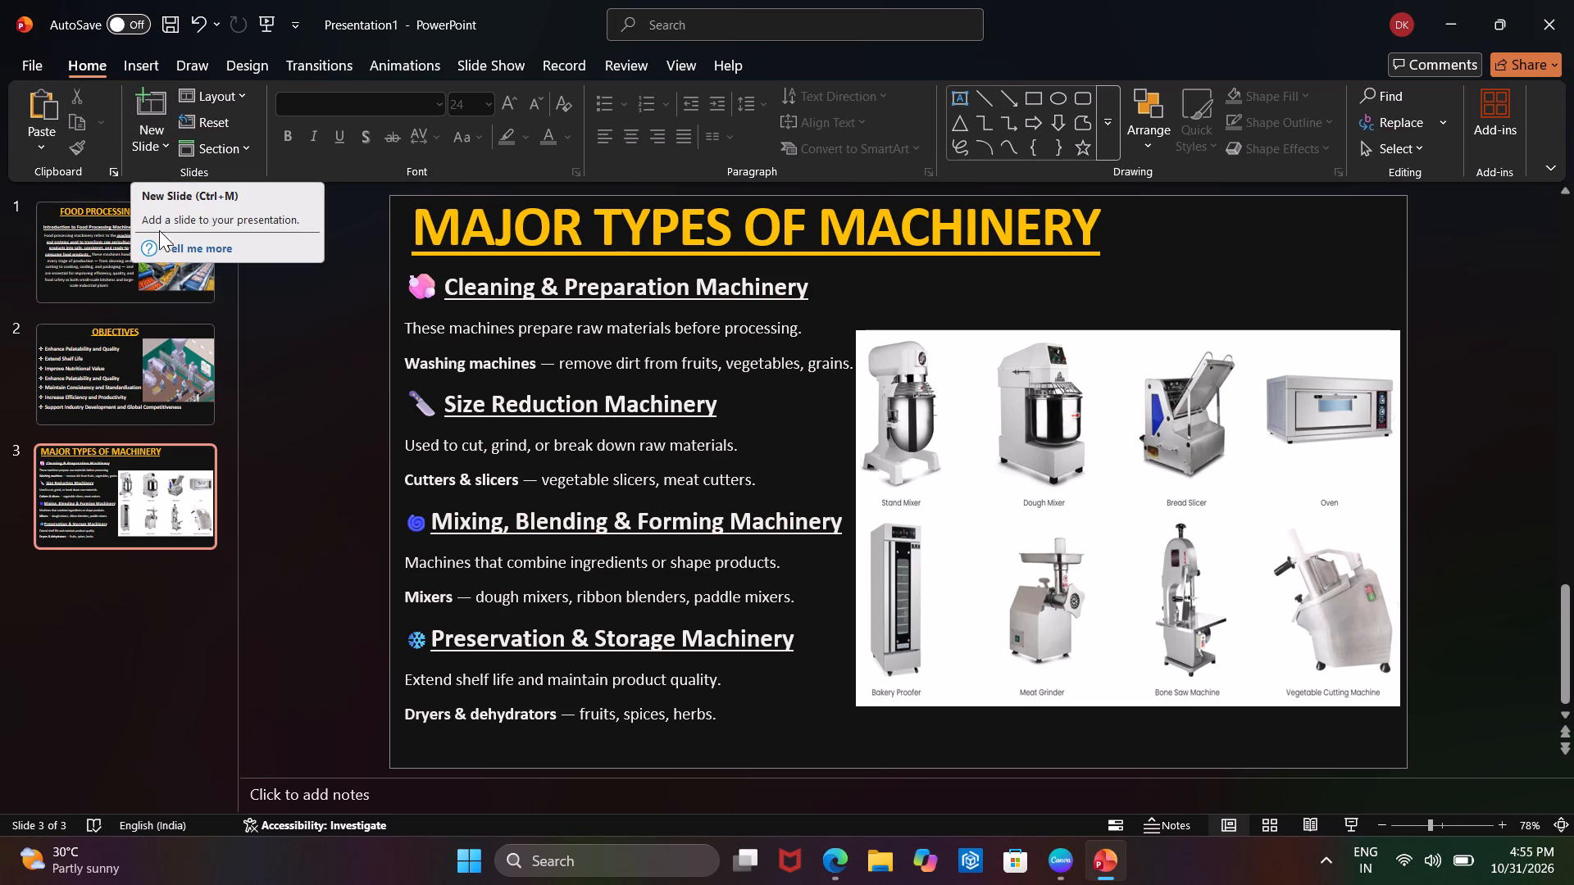
Review the FOOD PROCESSING MACHINERY and OBJECTIVES slides and add a new slide after MAJOR TYPES OF MACHINERY.
click(159, 393)
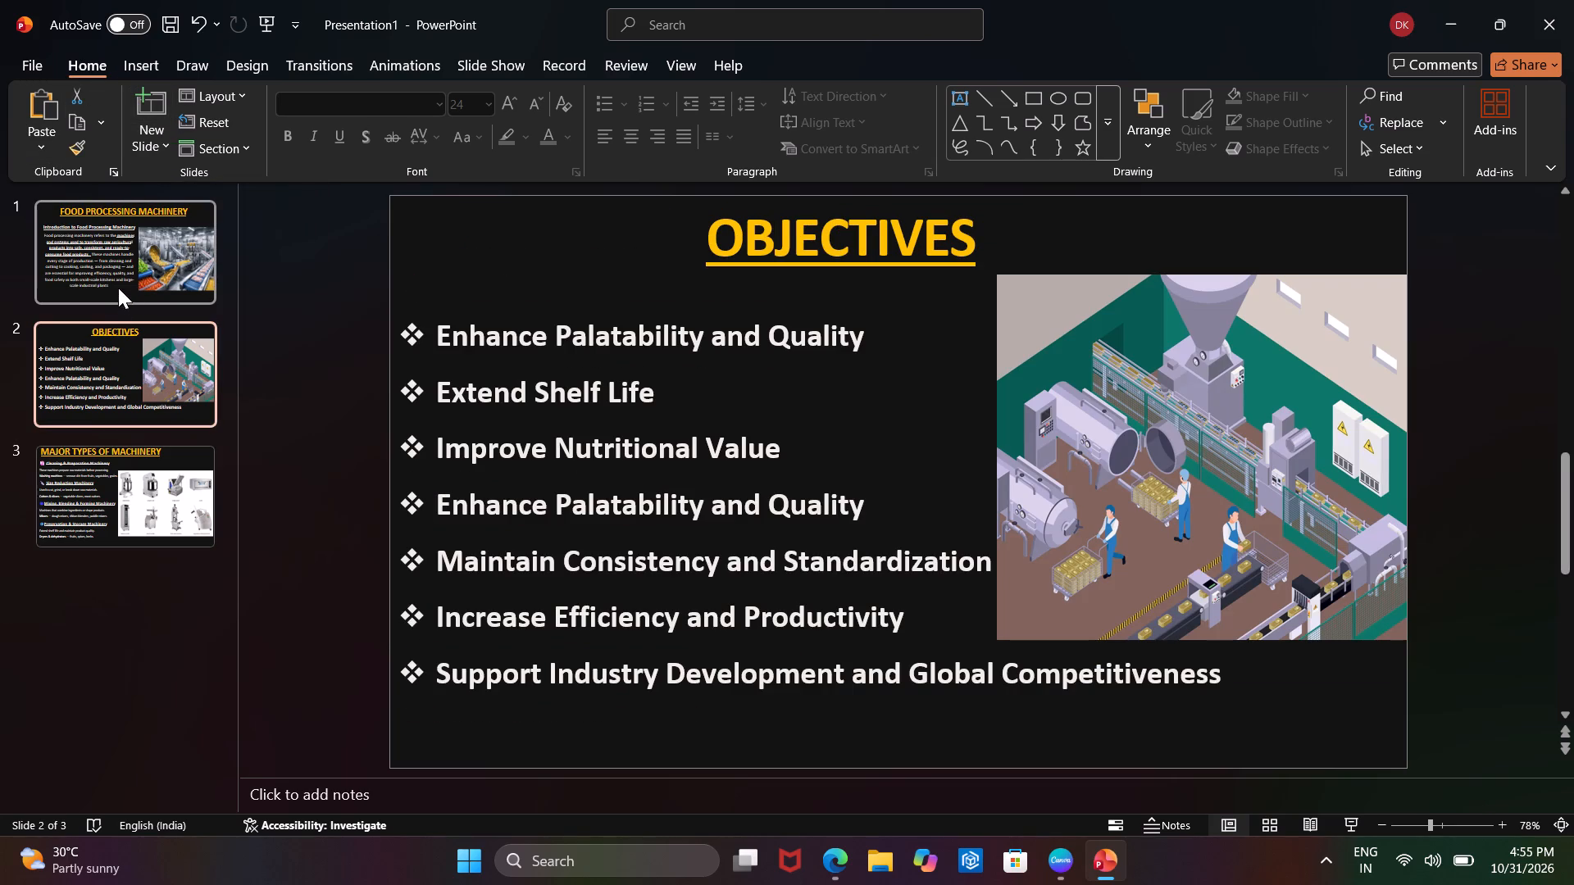
click(118, 270)
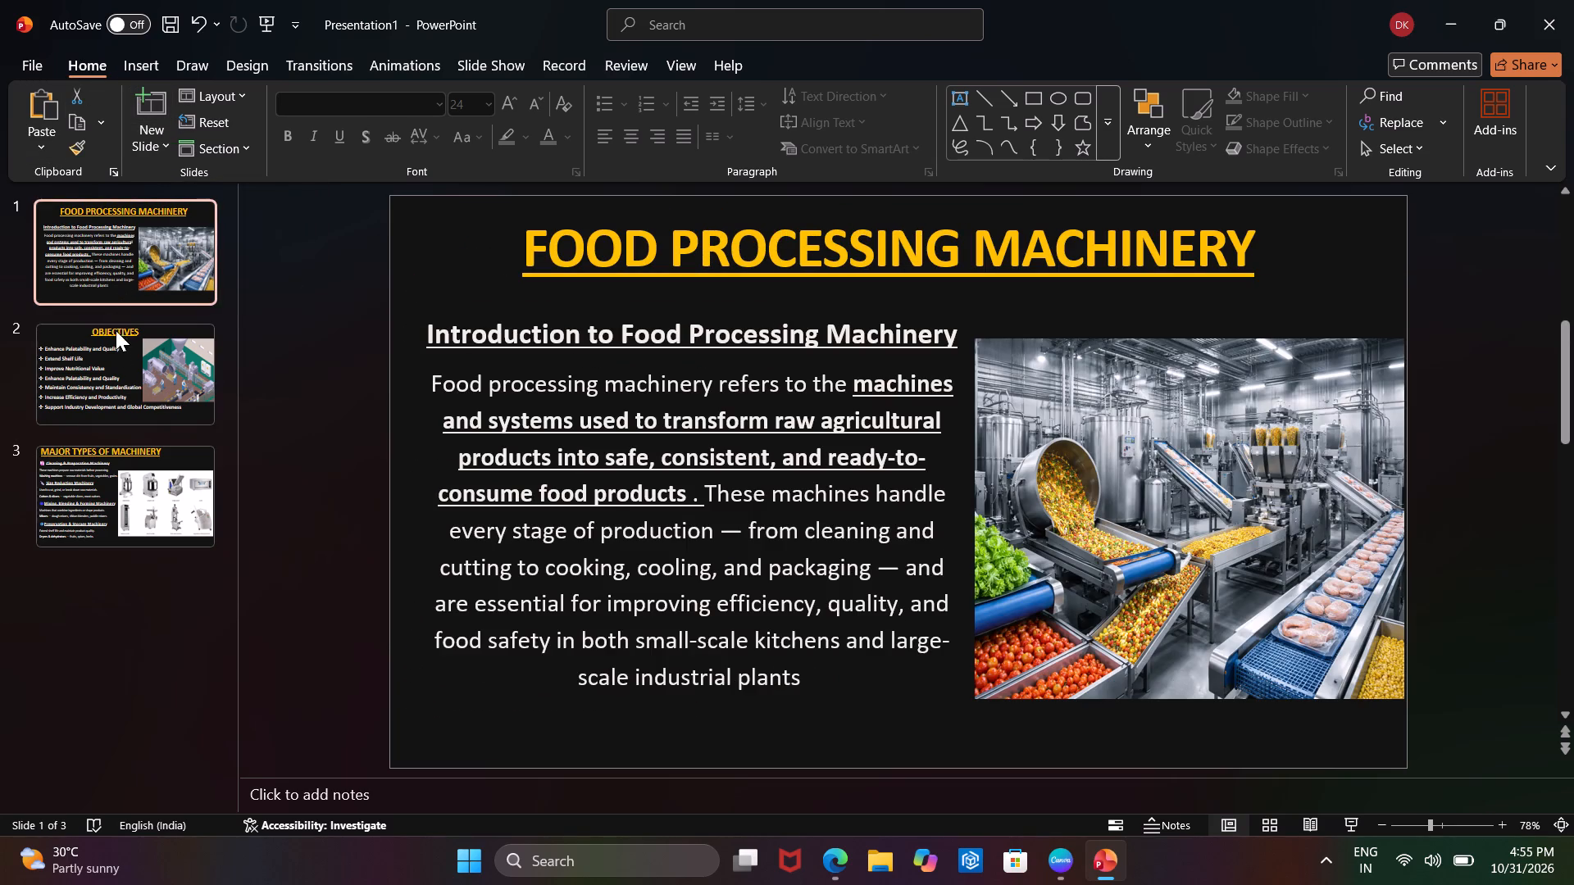
click(116, 347)
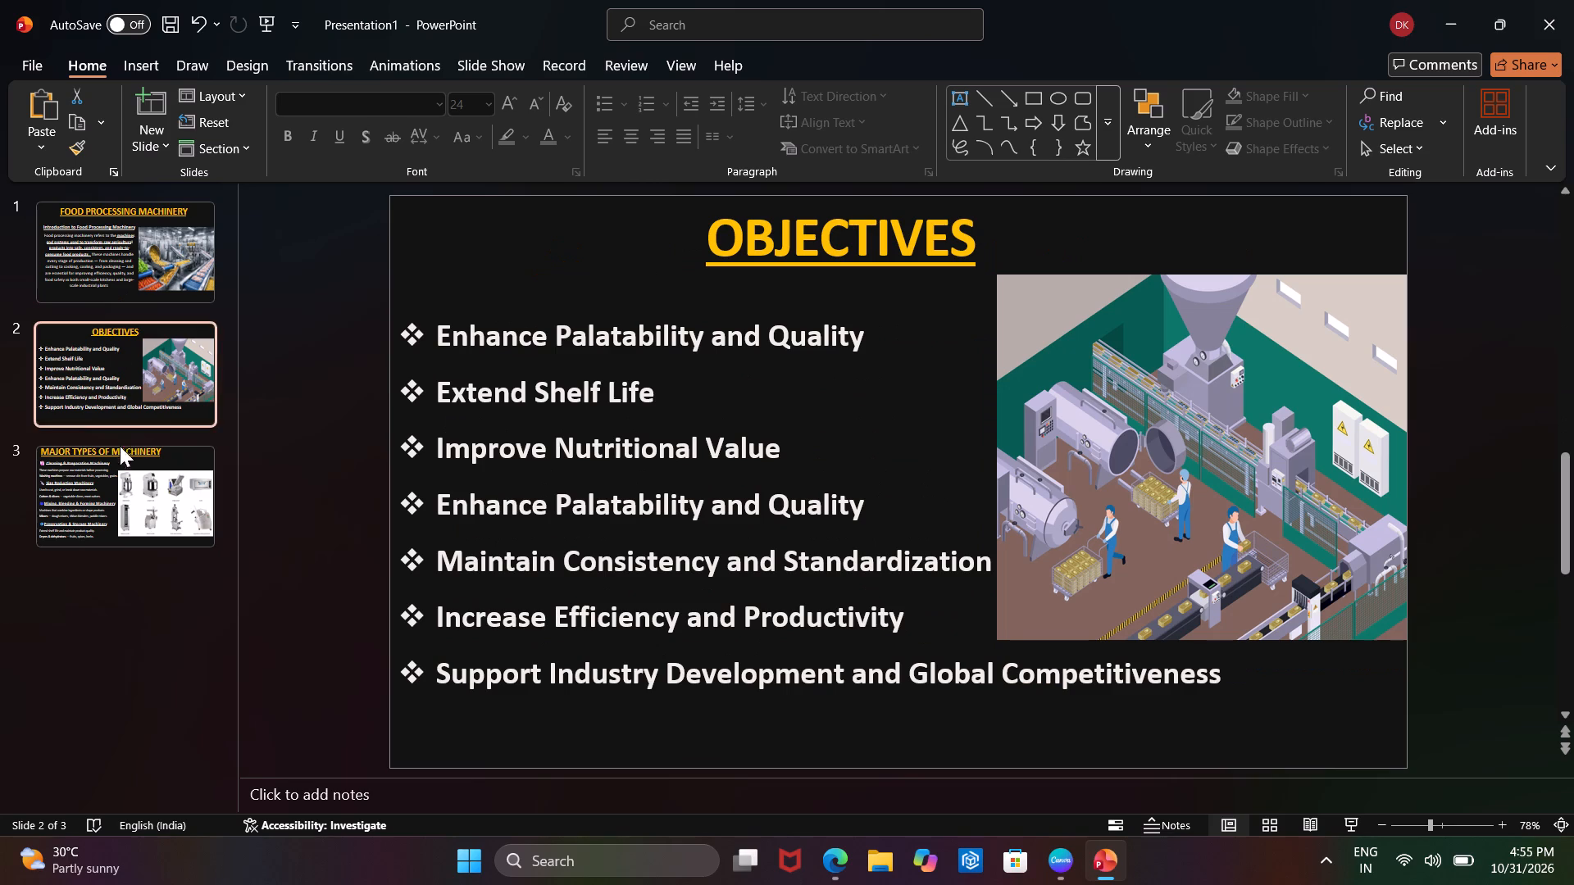
click(120, 453)
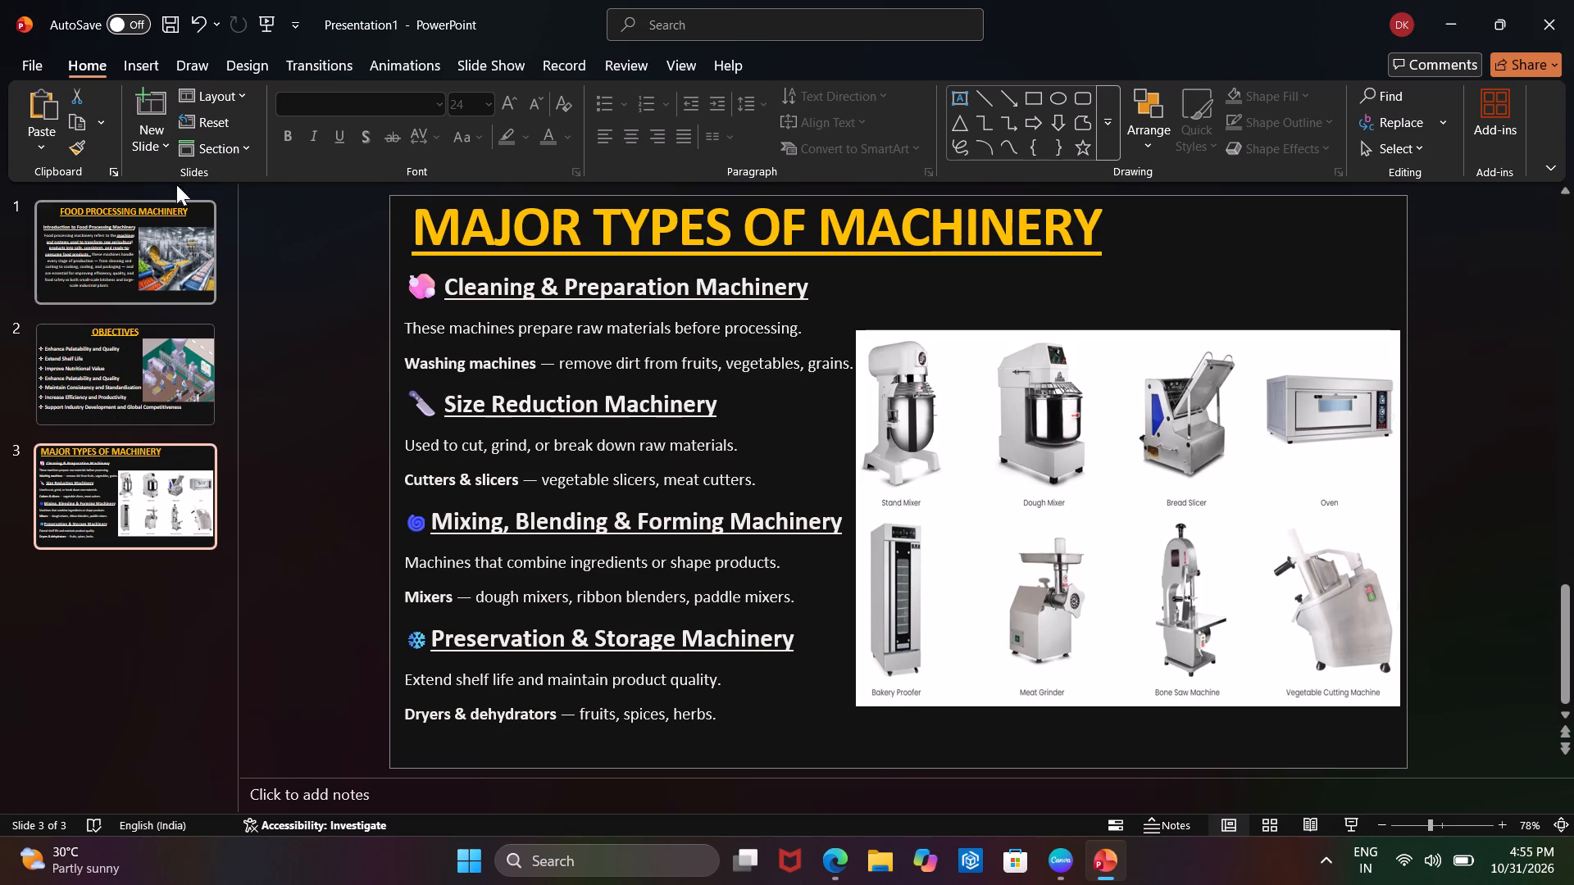
click(141, 101)
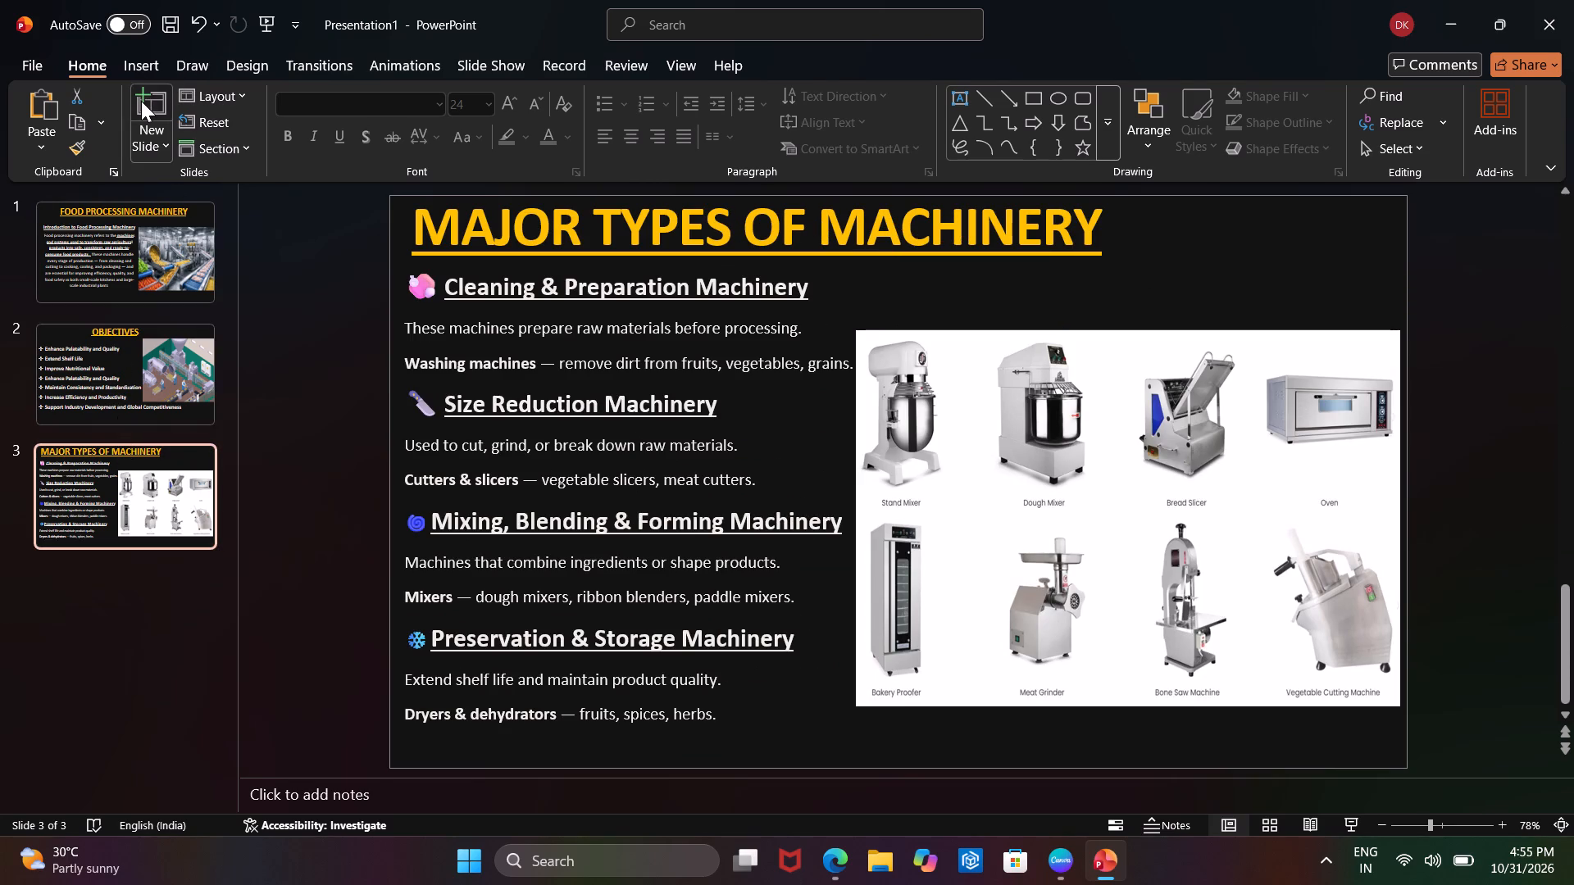
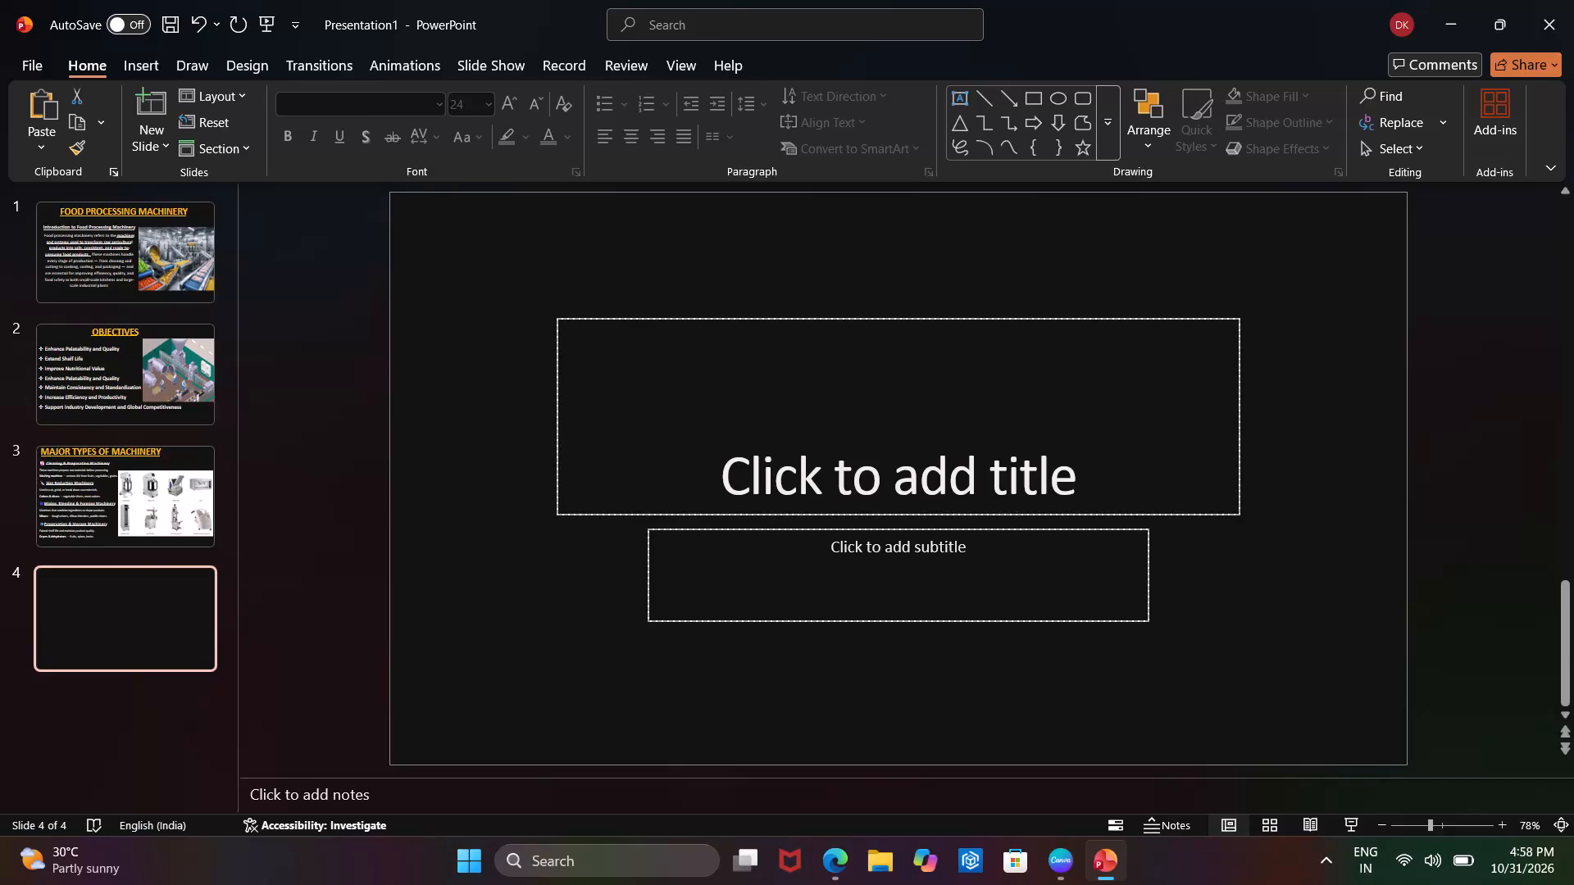
Reshape slide 4's title placeholder into a shallow band along the slide's top edge, starting near its left edge.
click(613, 373)
drag(557, 318, 520, 300)
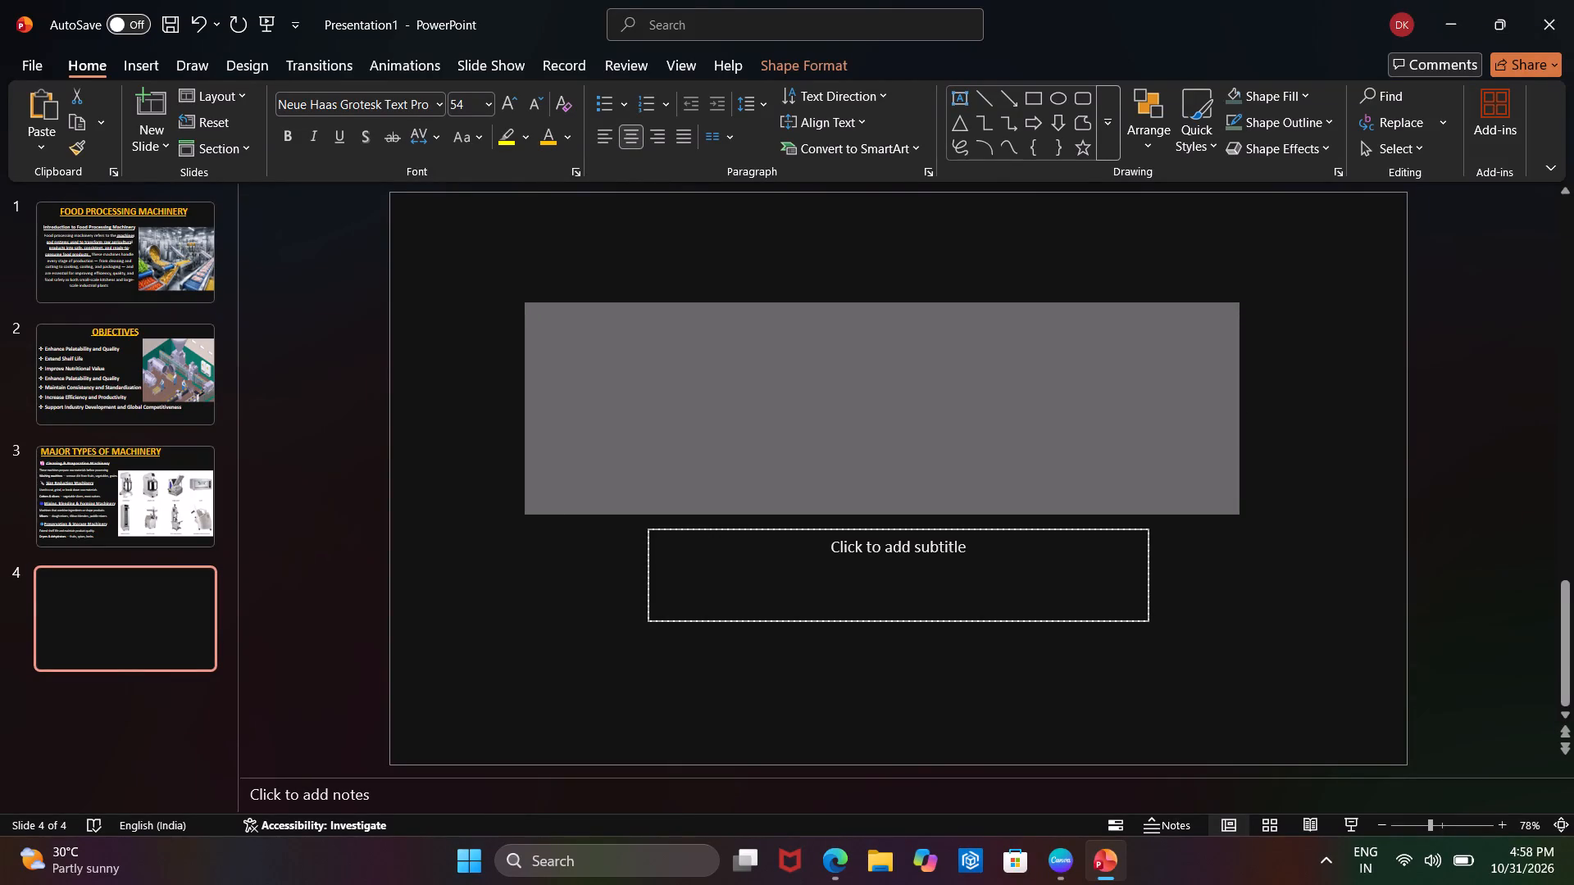
drag(520, 300, 435, 217)
click(403, 184)
click(466, 247)
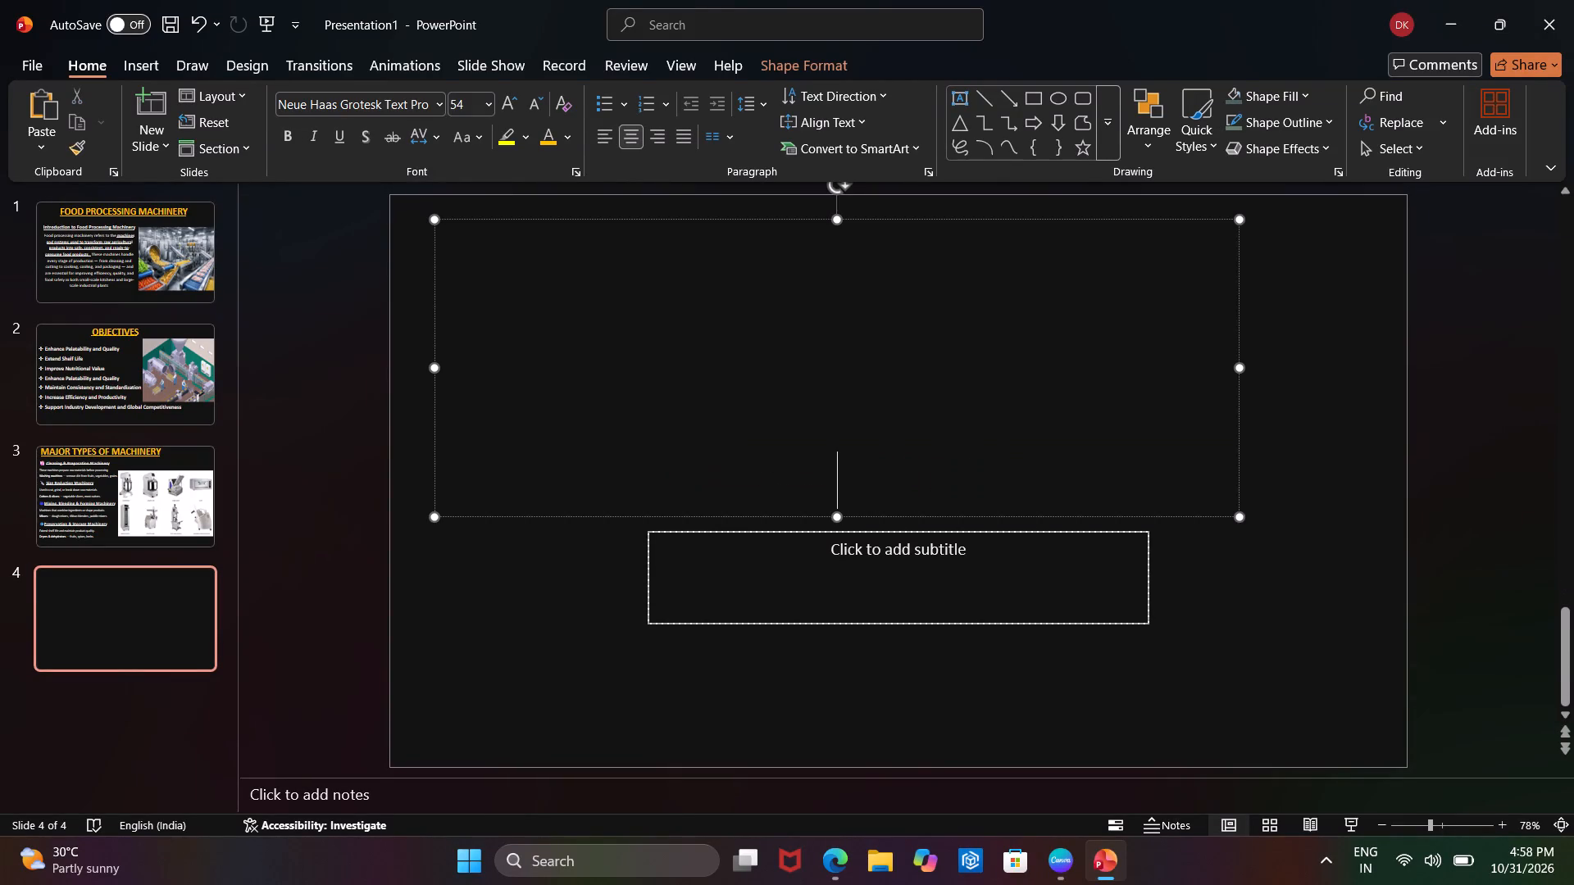
drag(429, 222, 412, 214)
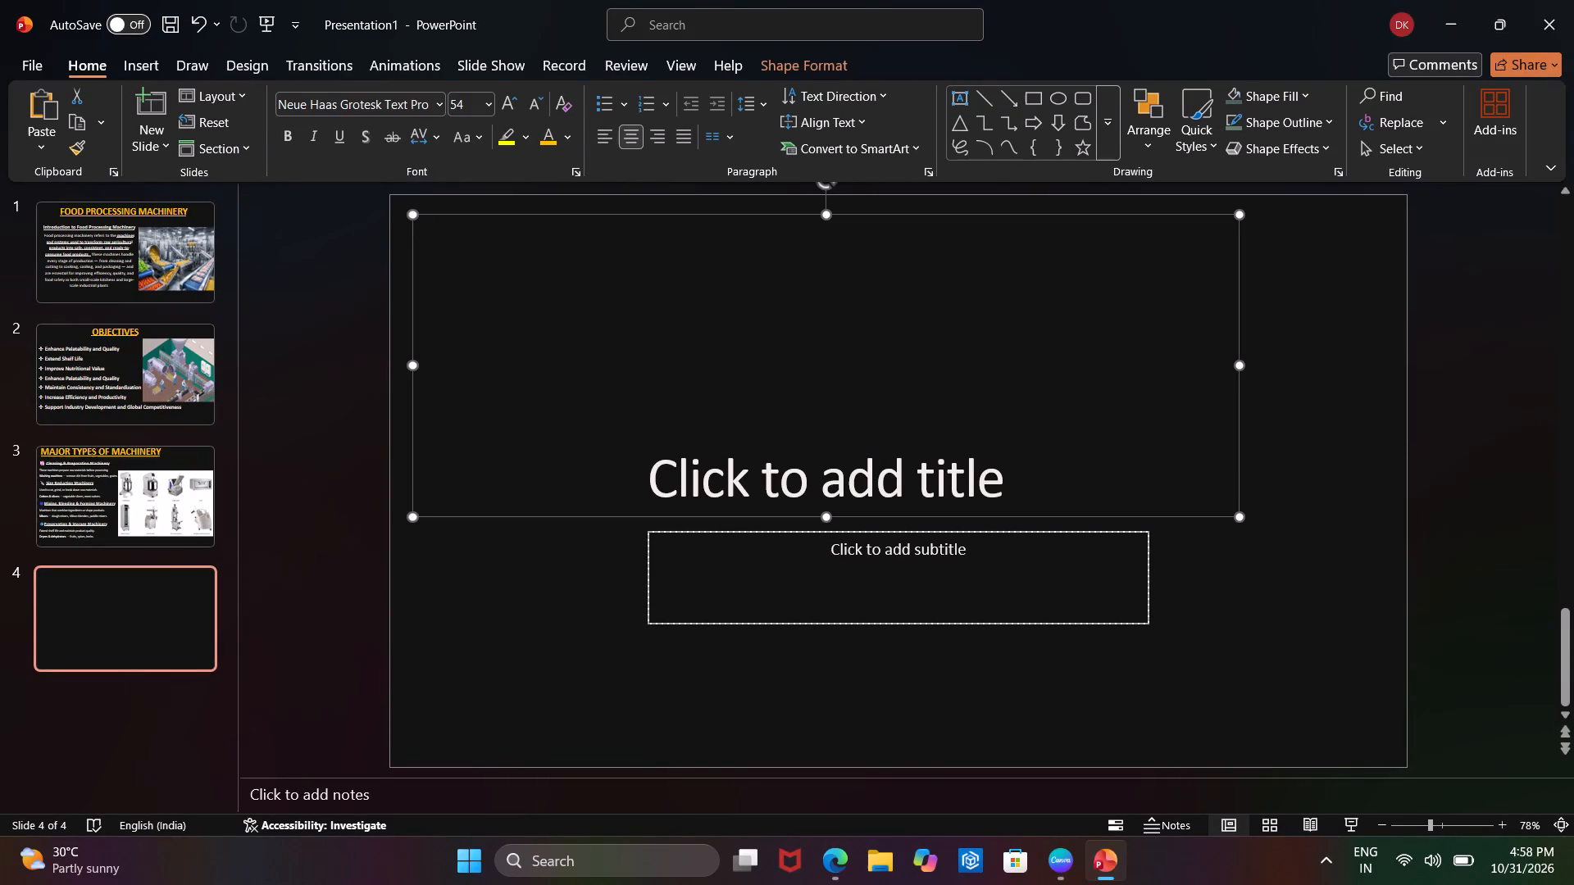
drag(832, 515, 811, 429)
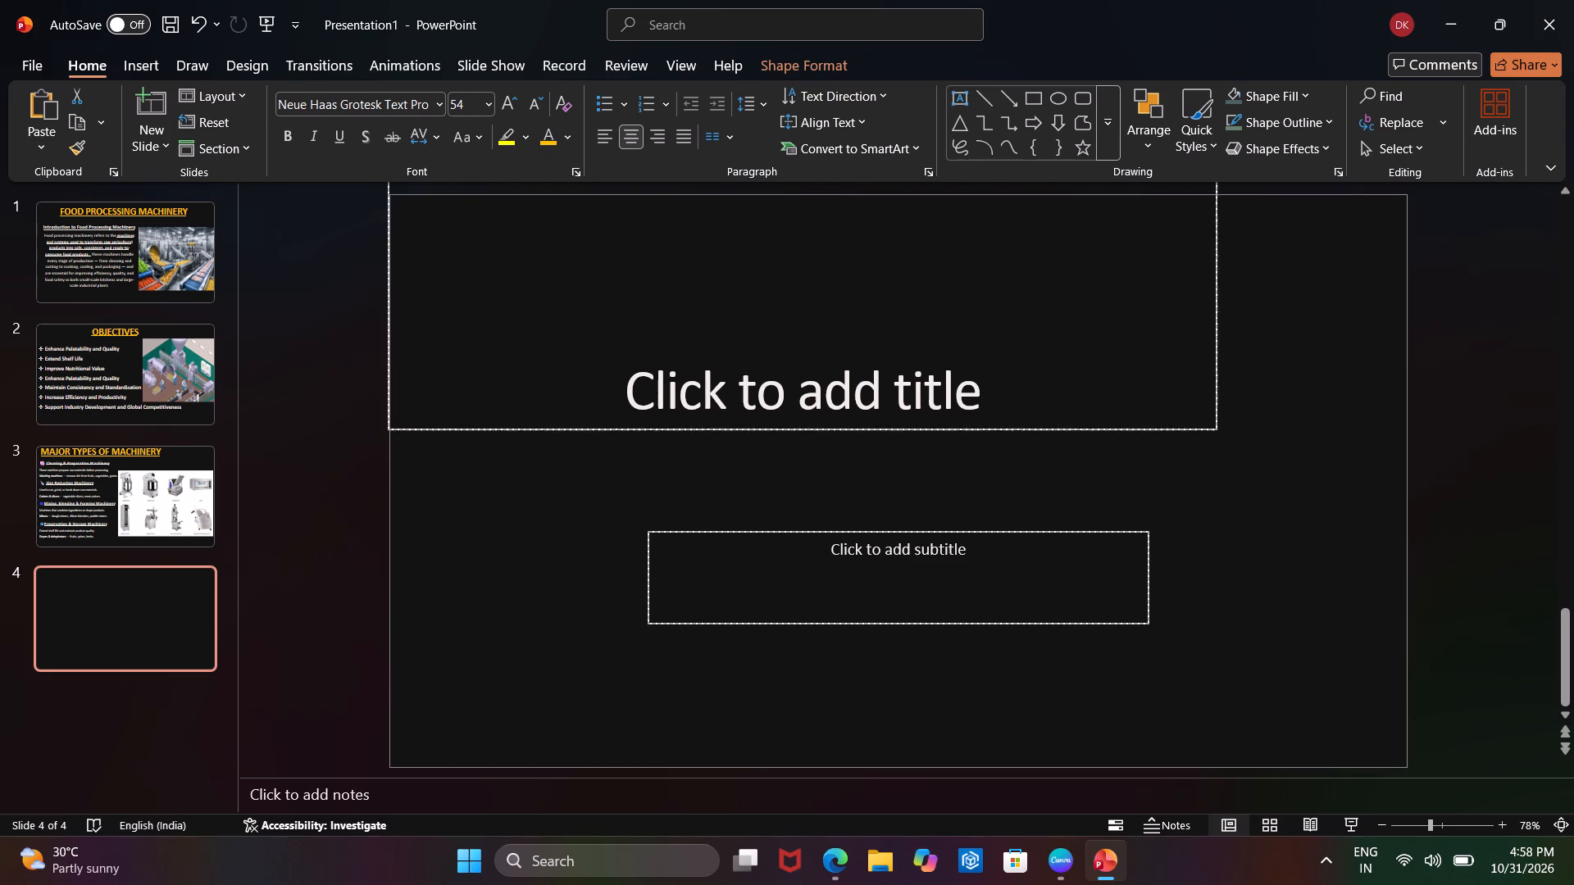
drag(811, 429, 835, 502)
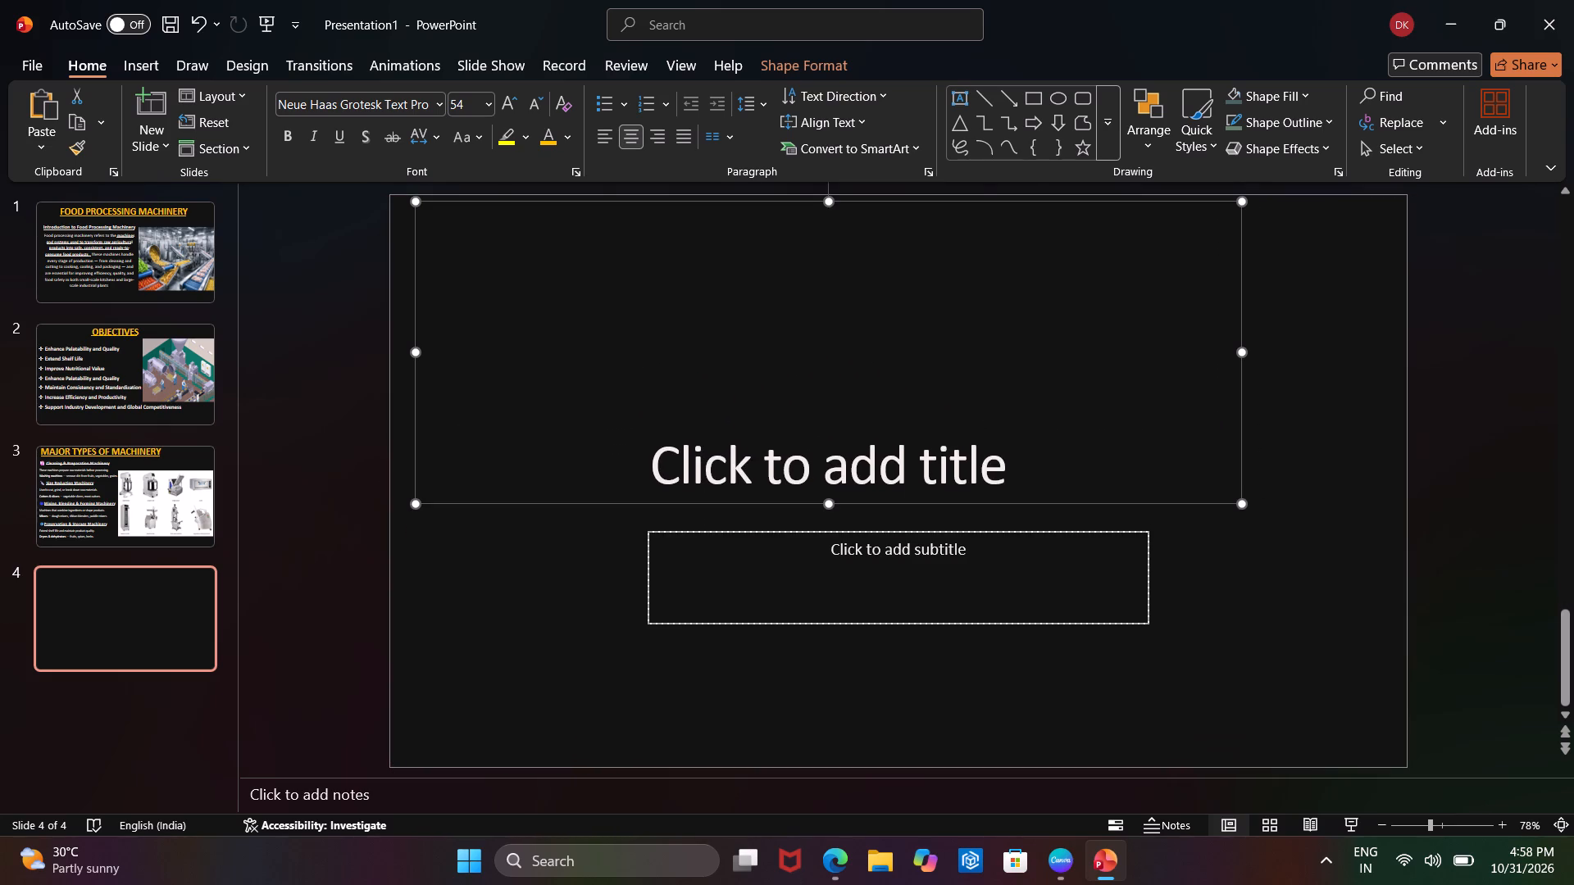
drag(834, 504, 829, 322)
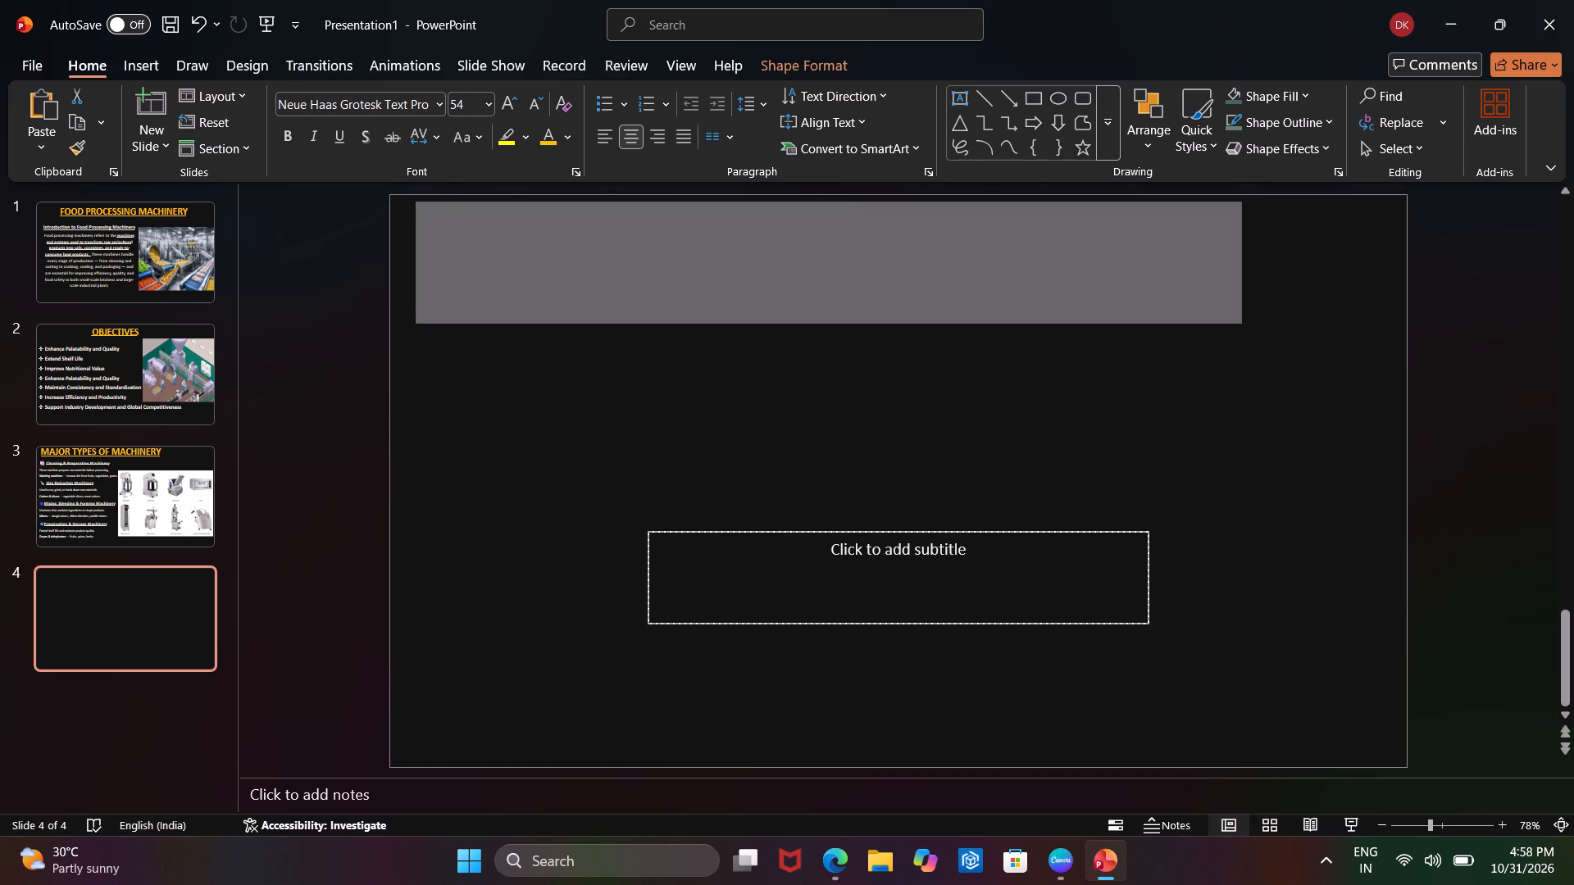
drag(829, 322, 829, 319)
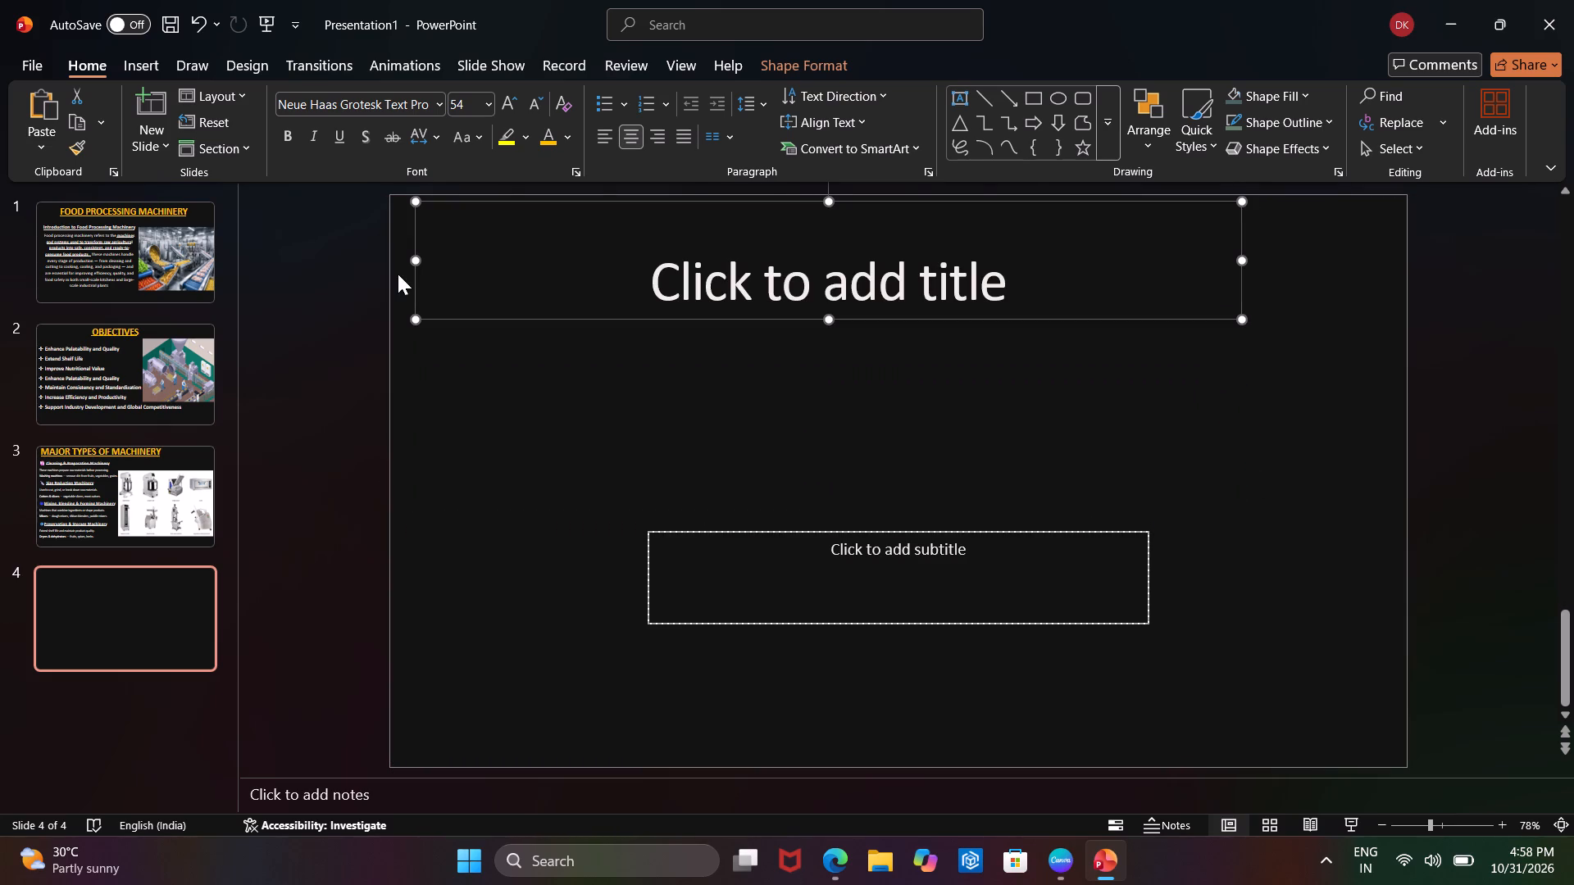
Widen the title placeholder to nearly the full slide width and trim its height slightly.
drag(412, 260, 405, 260)
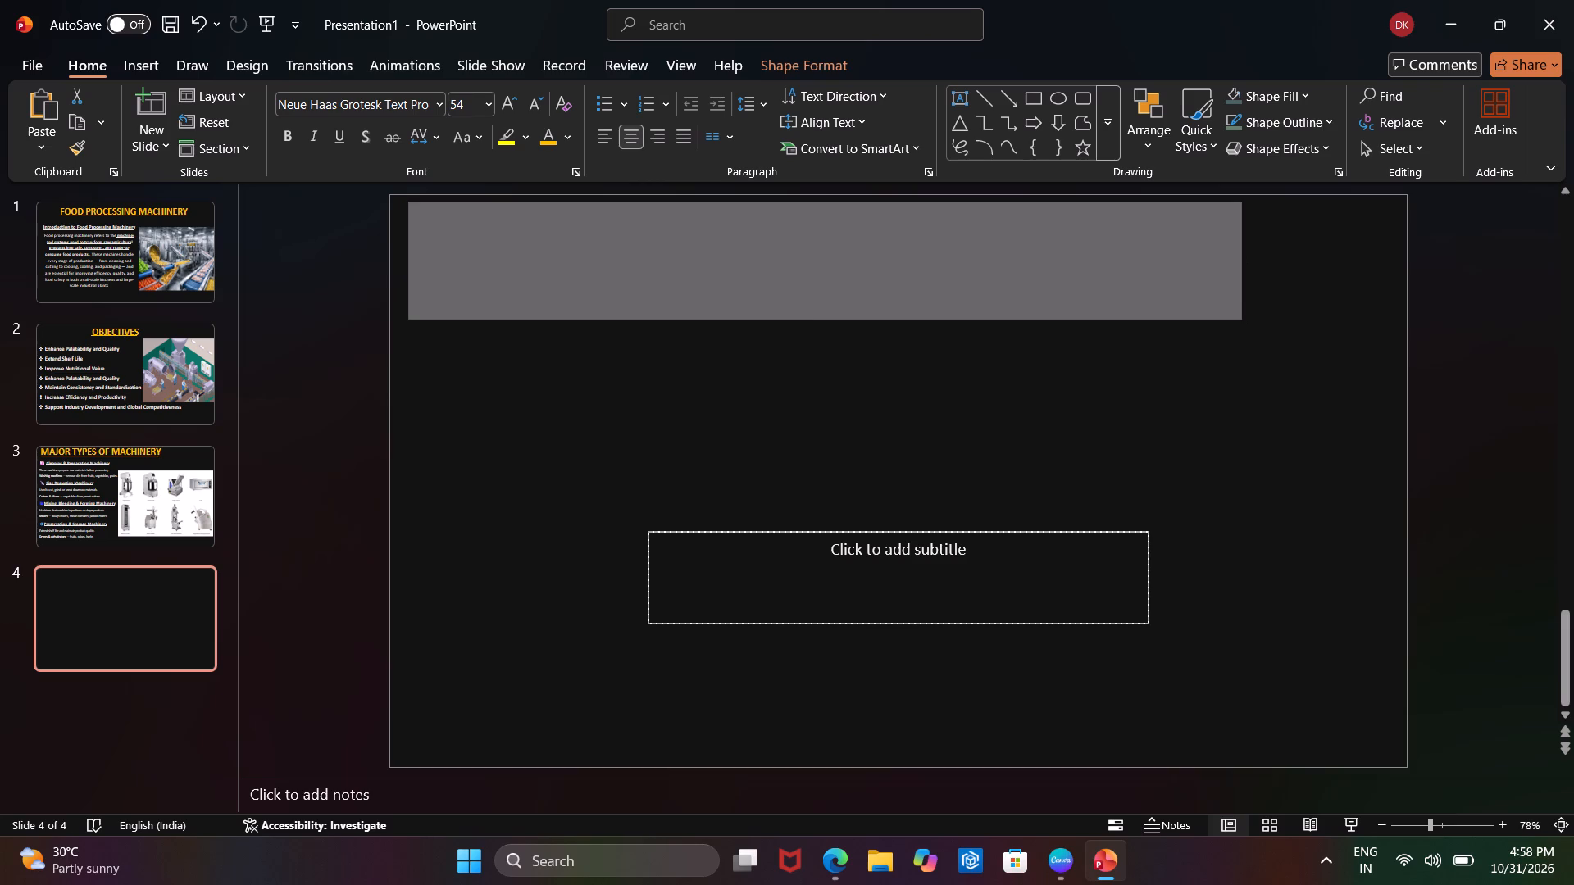
drag(405, 260, 403, 261)
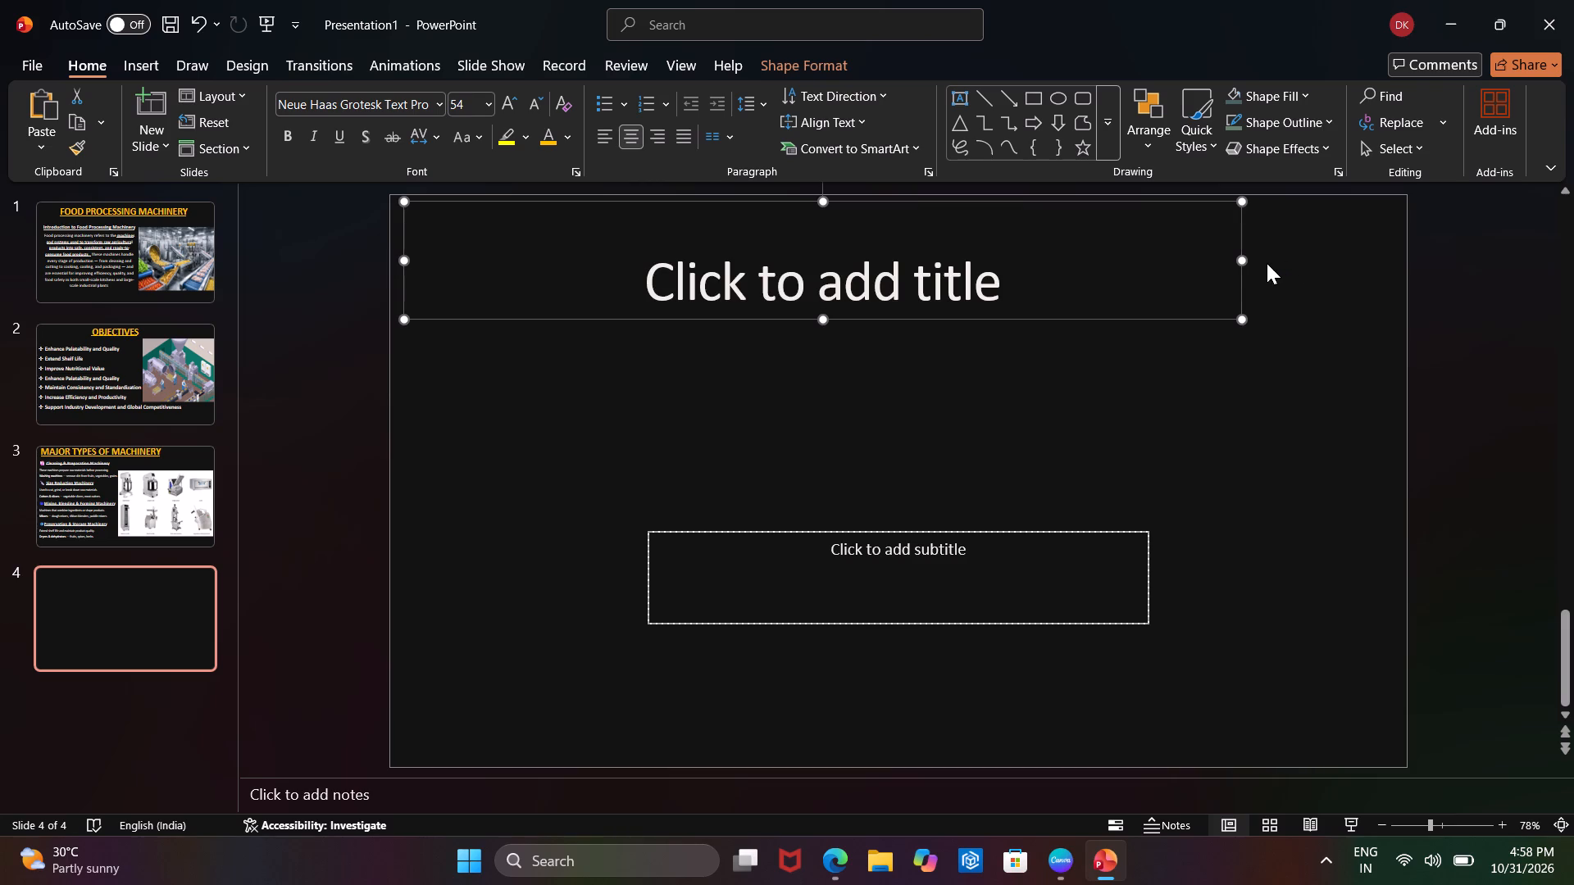
drag(1240, 263, 1368, 261)
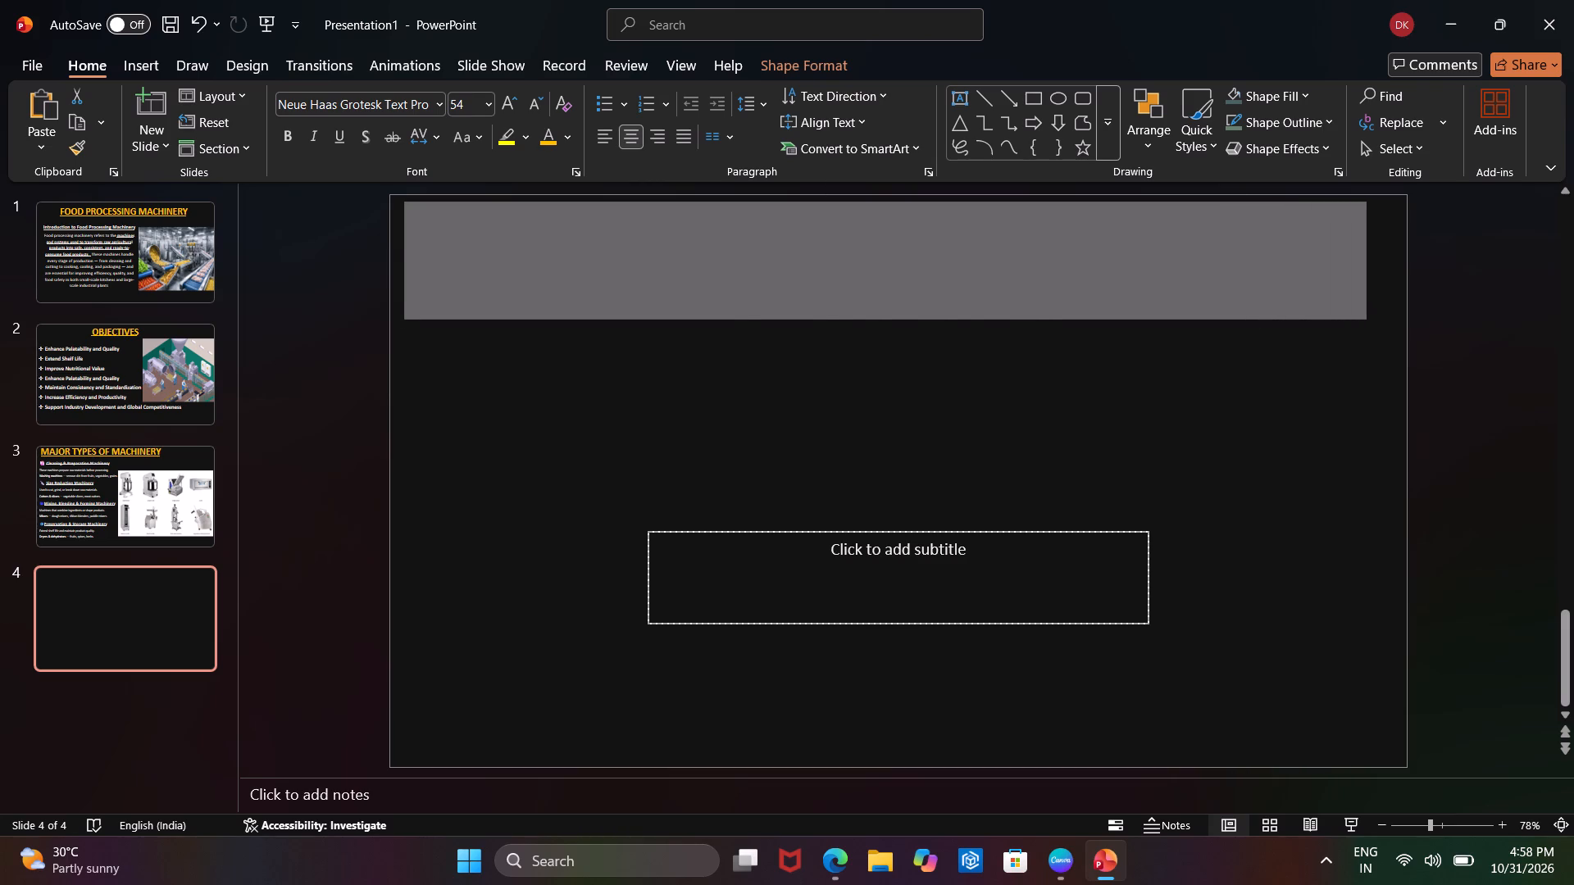
drag(1368, 261, 1385, 262)
drag(894, 324, 894, 325)
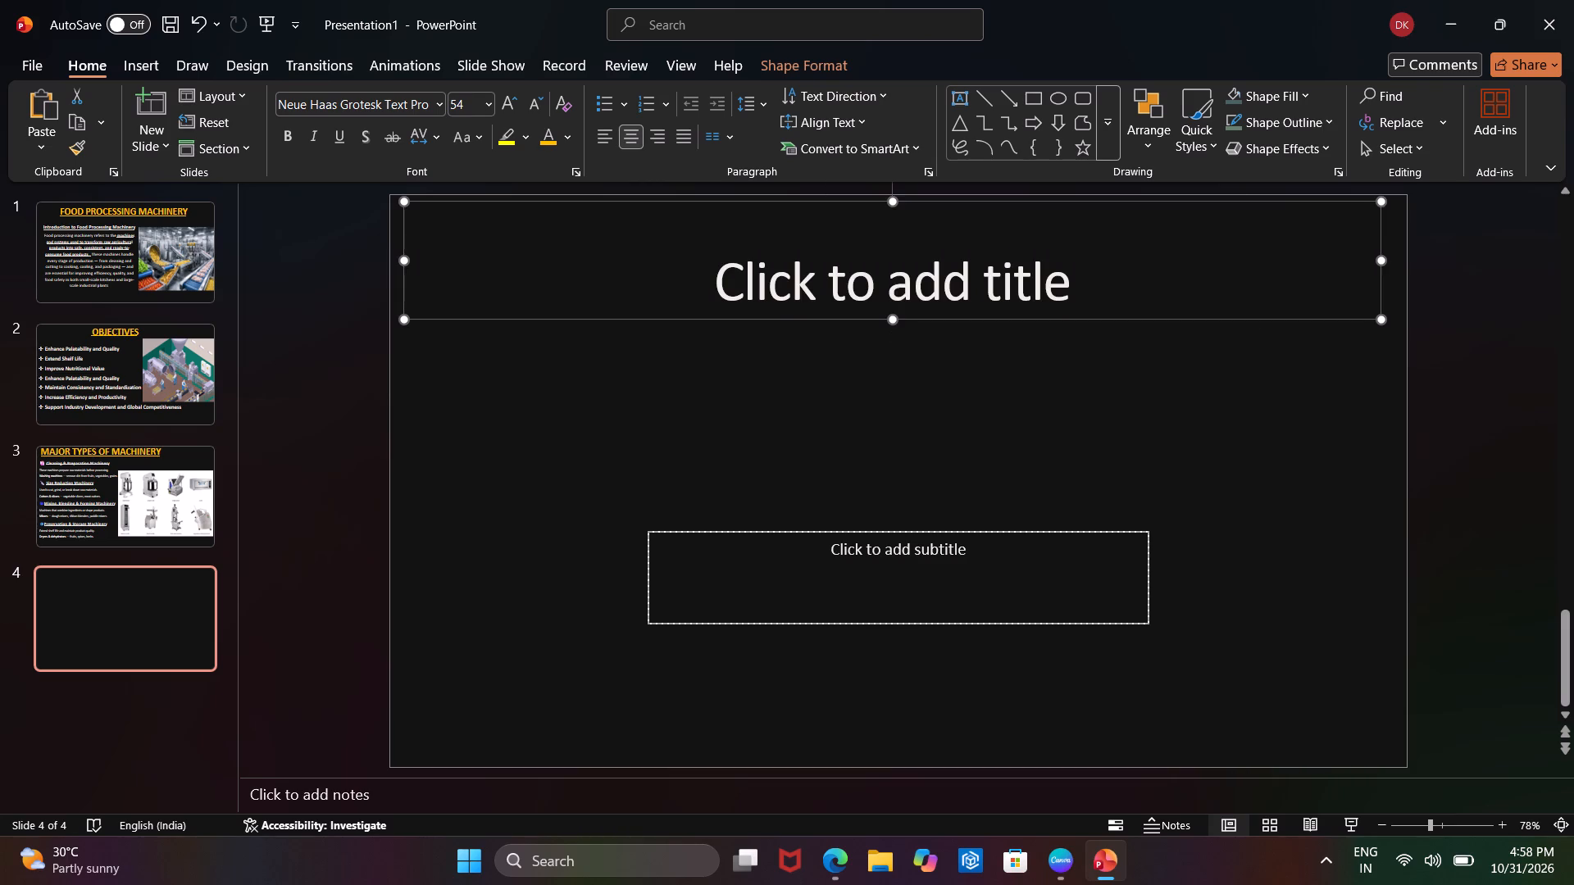
drag(894, 325, 891, 308)
Enter the slide title APPLICATIONS AND ADVANTAGES in capitals.
click(767, 251)
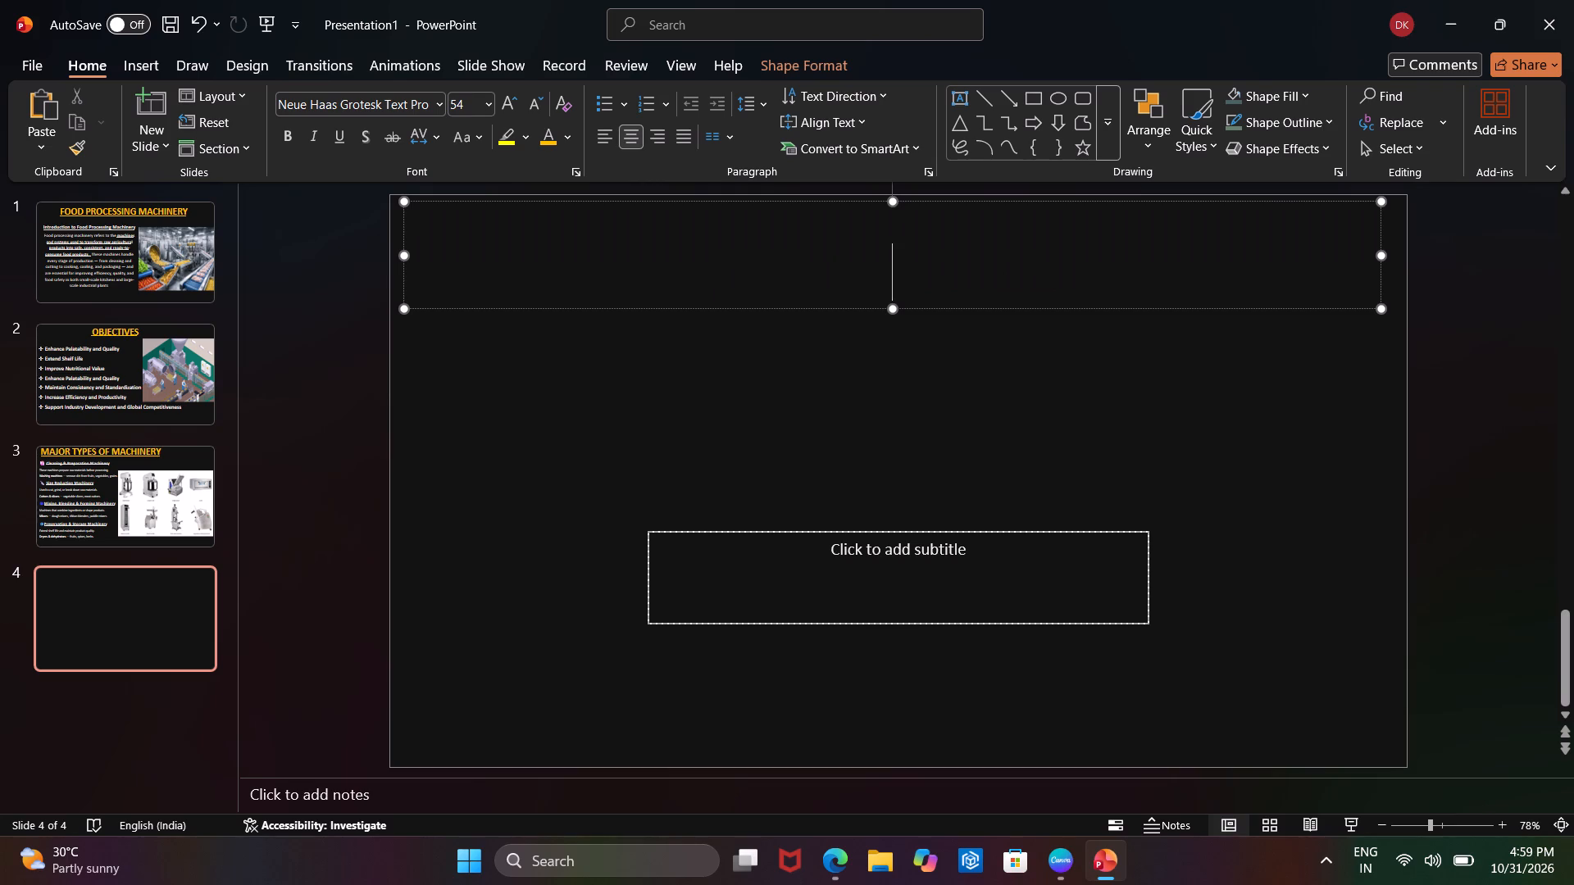
scroll(1573, 203, down, 1)
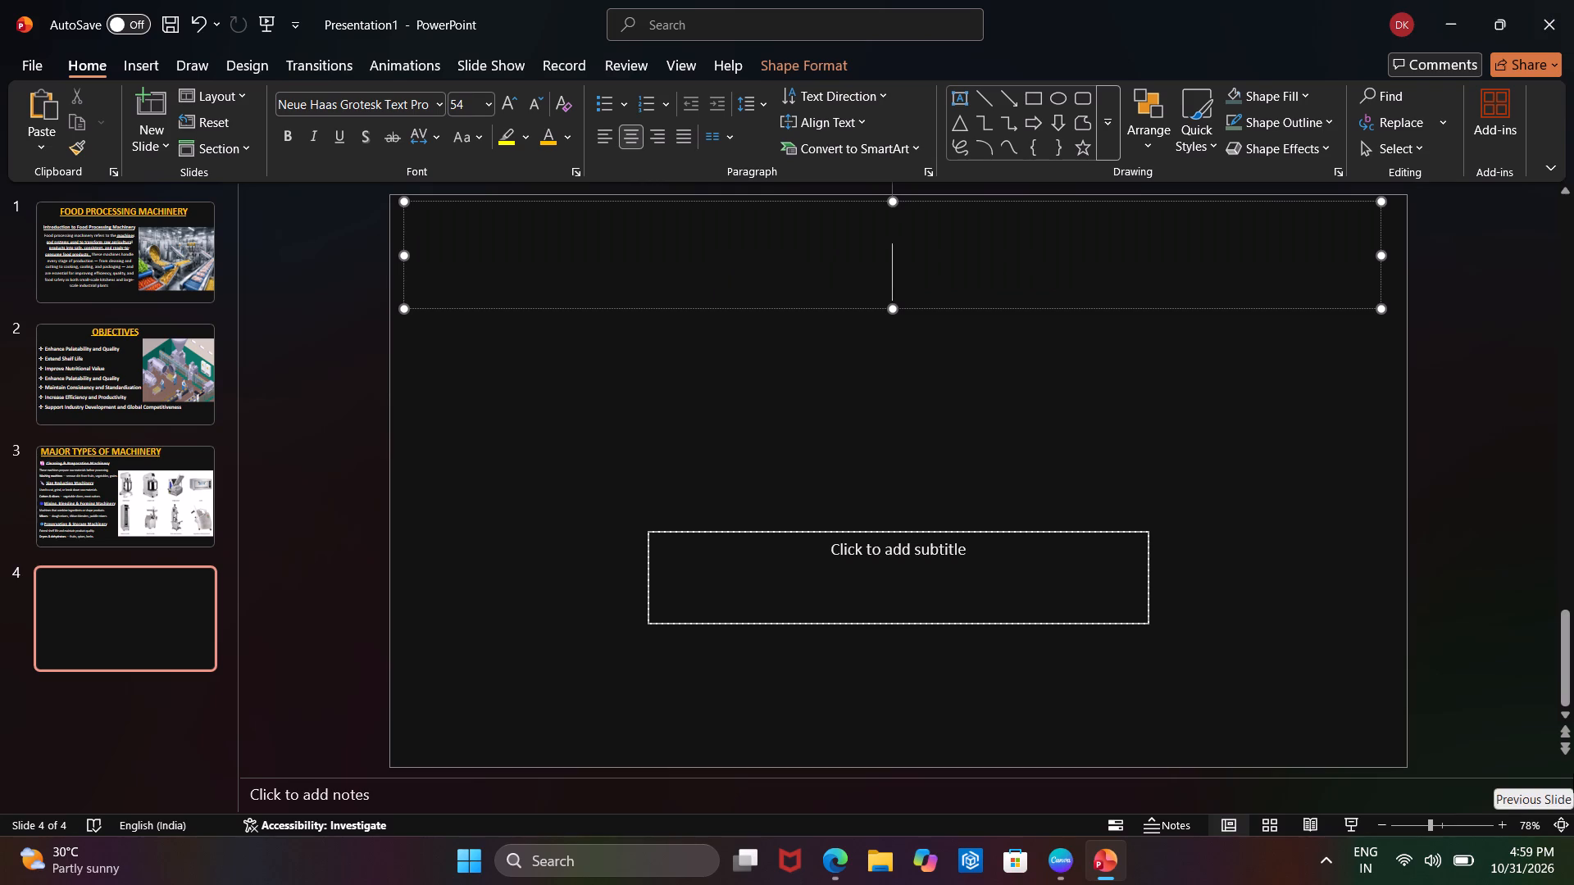
text(APPLIC)
key(t)
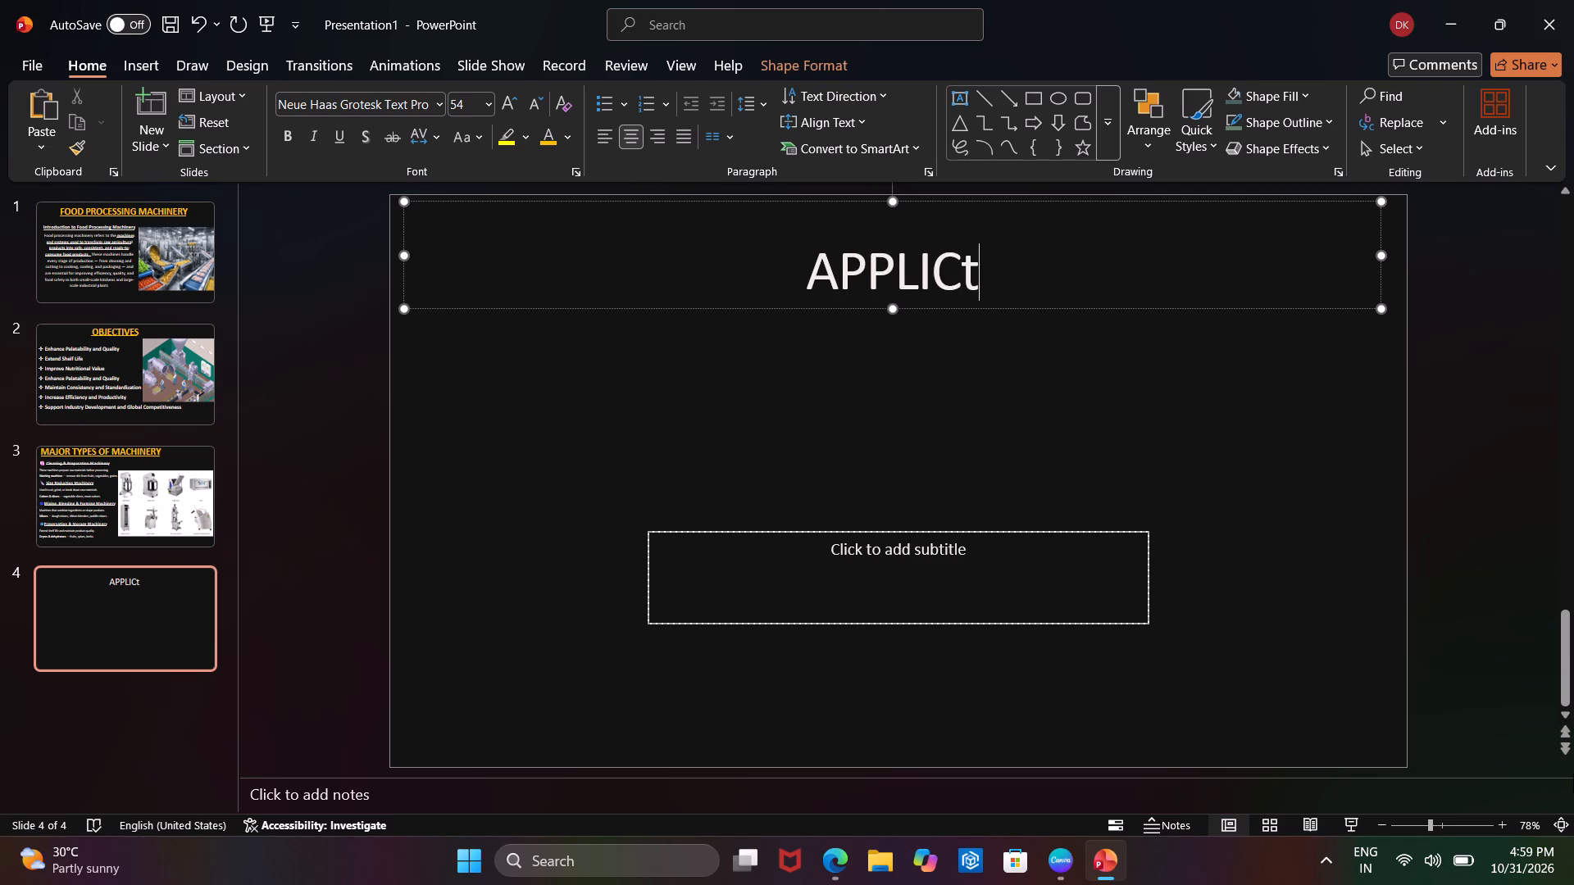
key(BackSpace)
text(ations)
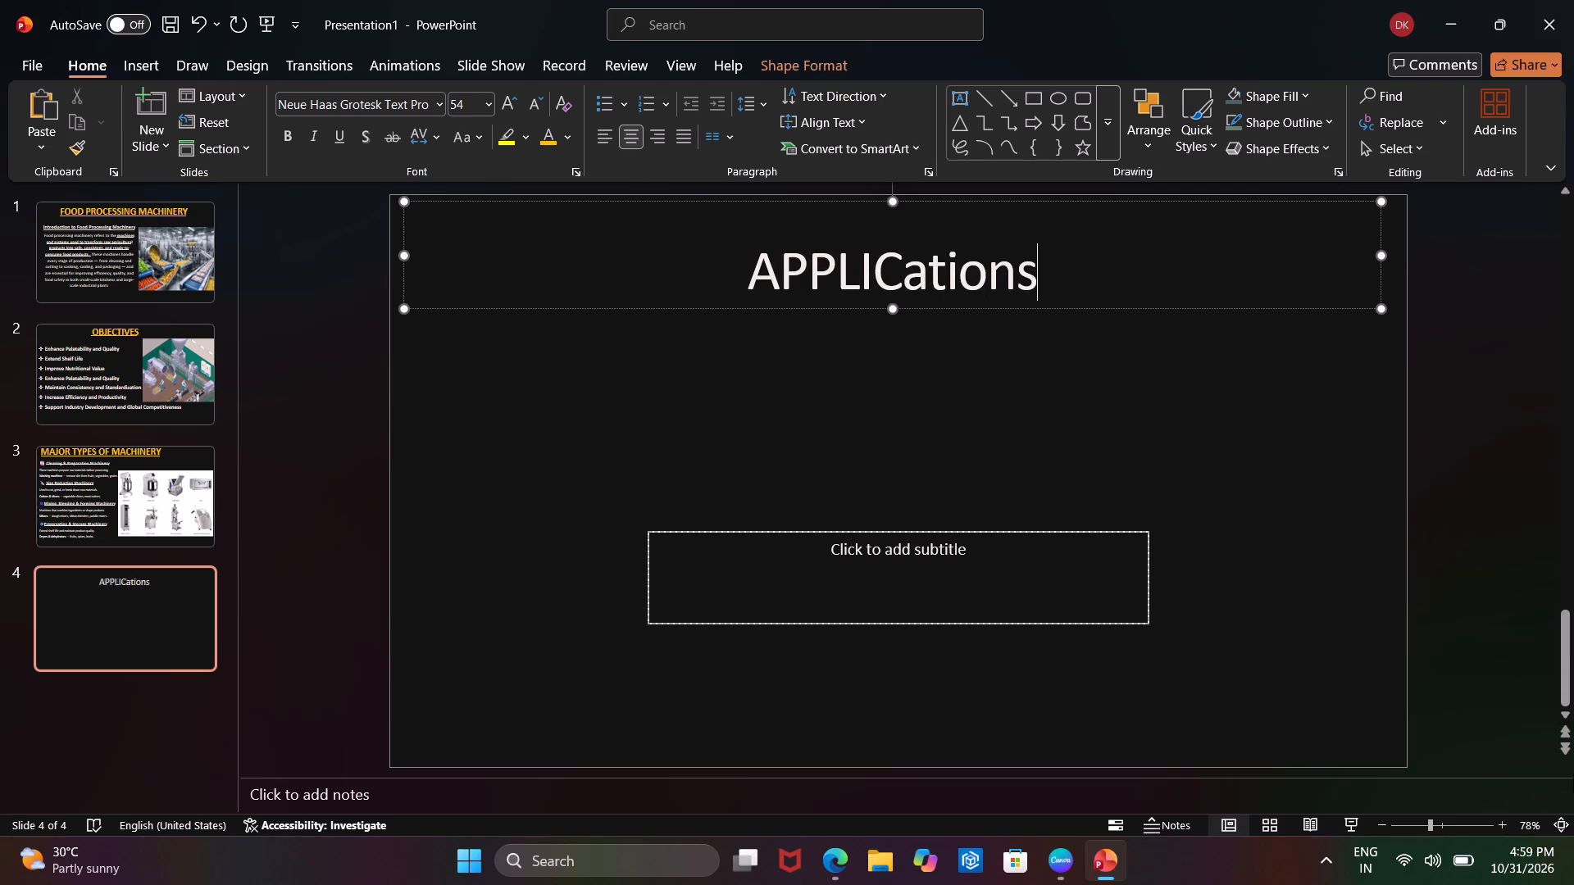
key(BackSpace)
key(BackSpace)
key(BackSpace)
key(BackSpace)
key(BackSpace)
key(BackSpace)
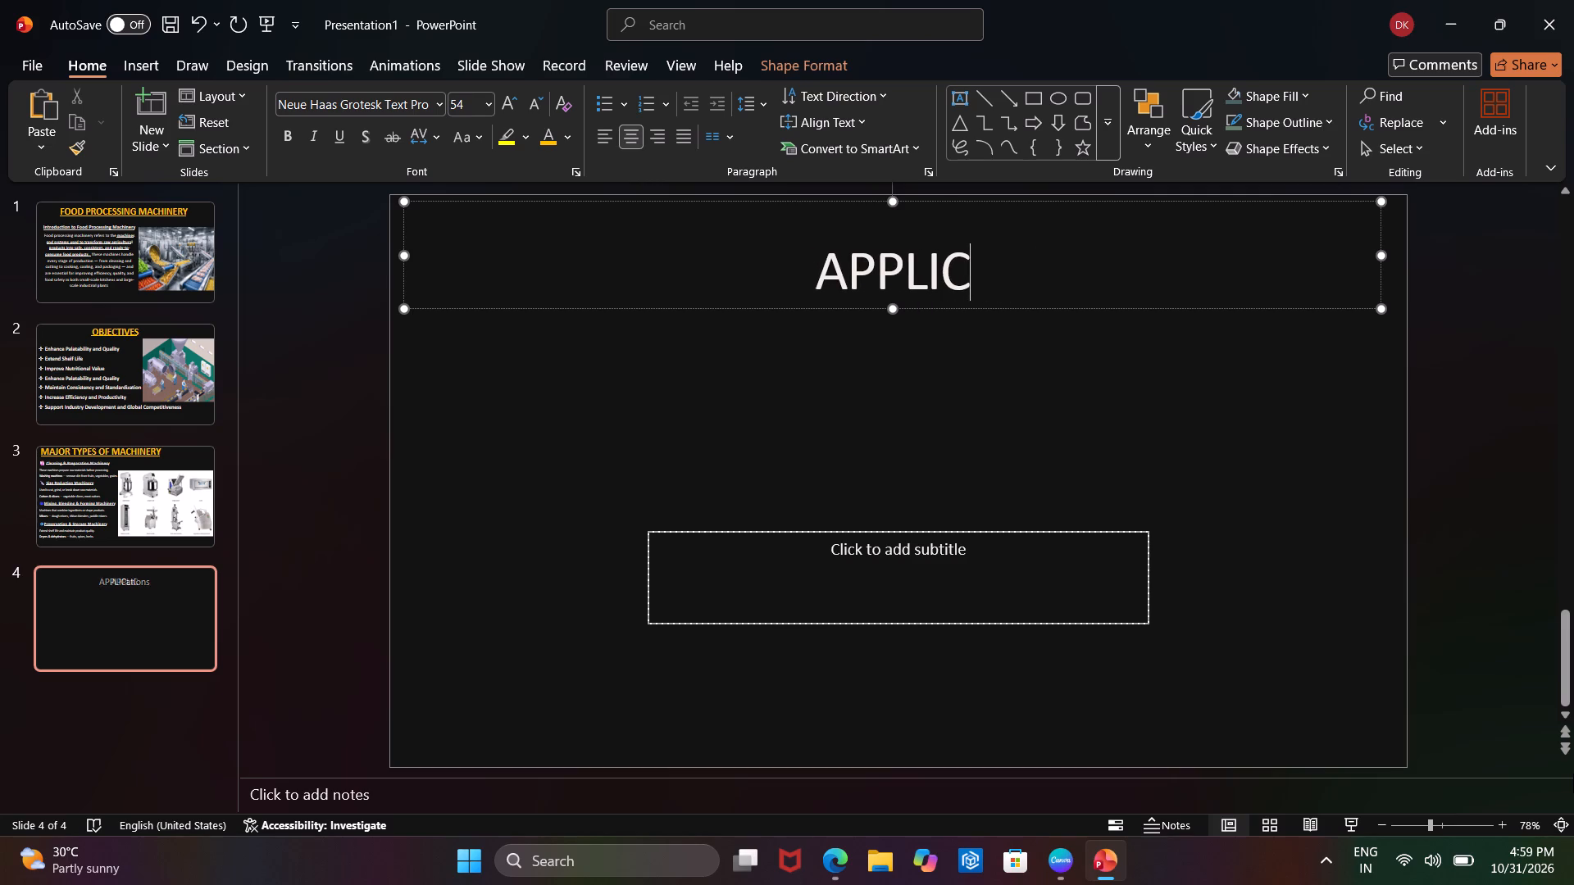
text(AT)
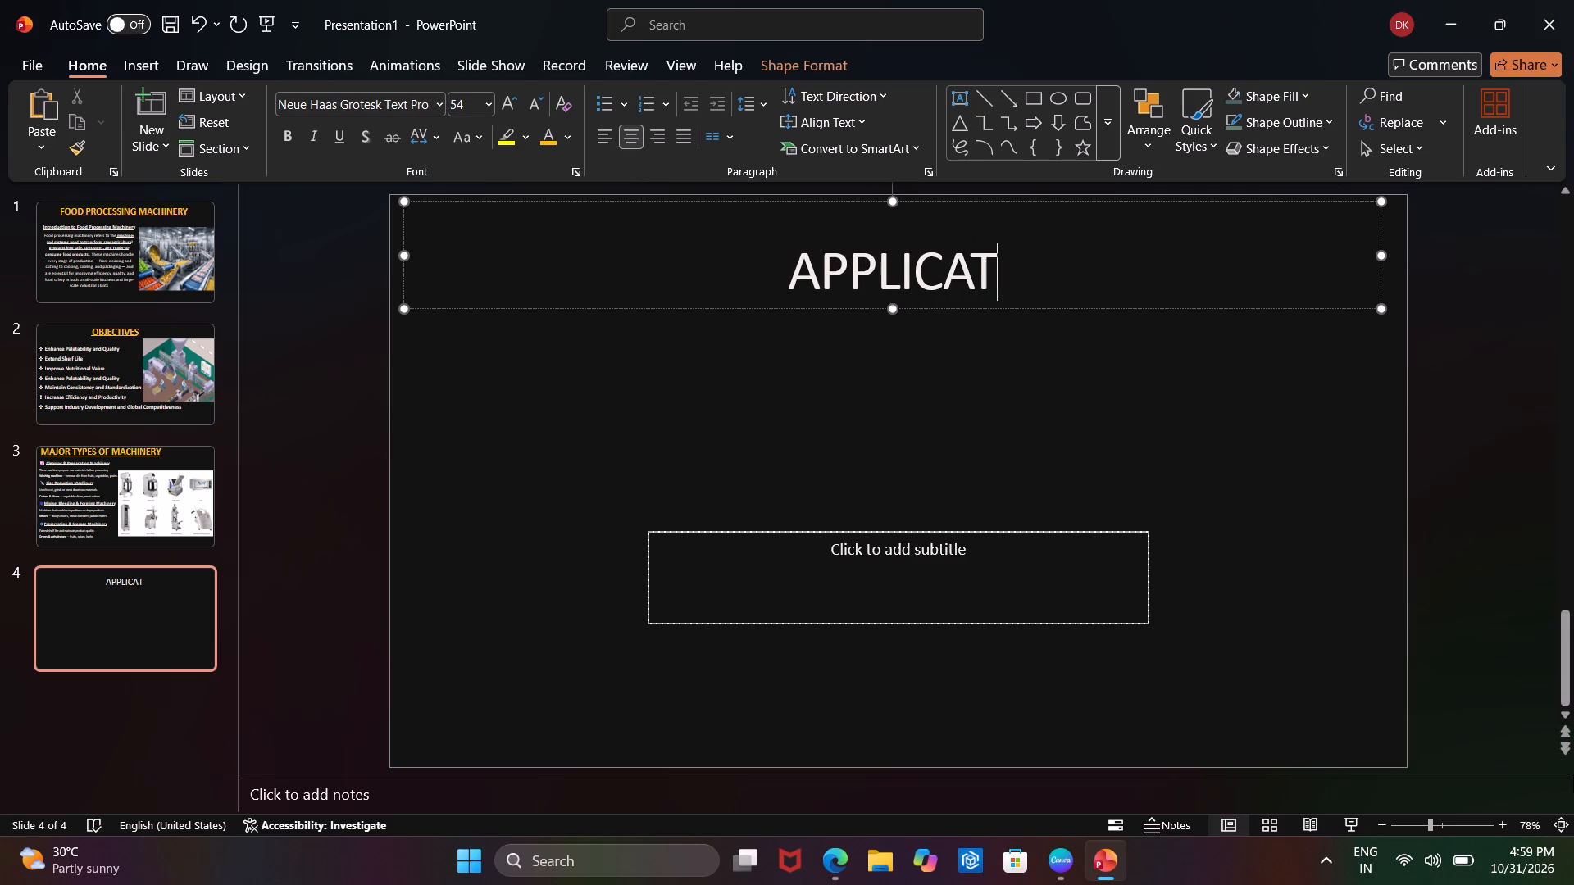
text(IONS)
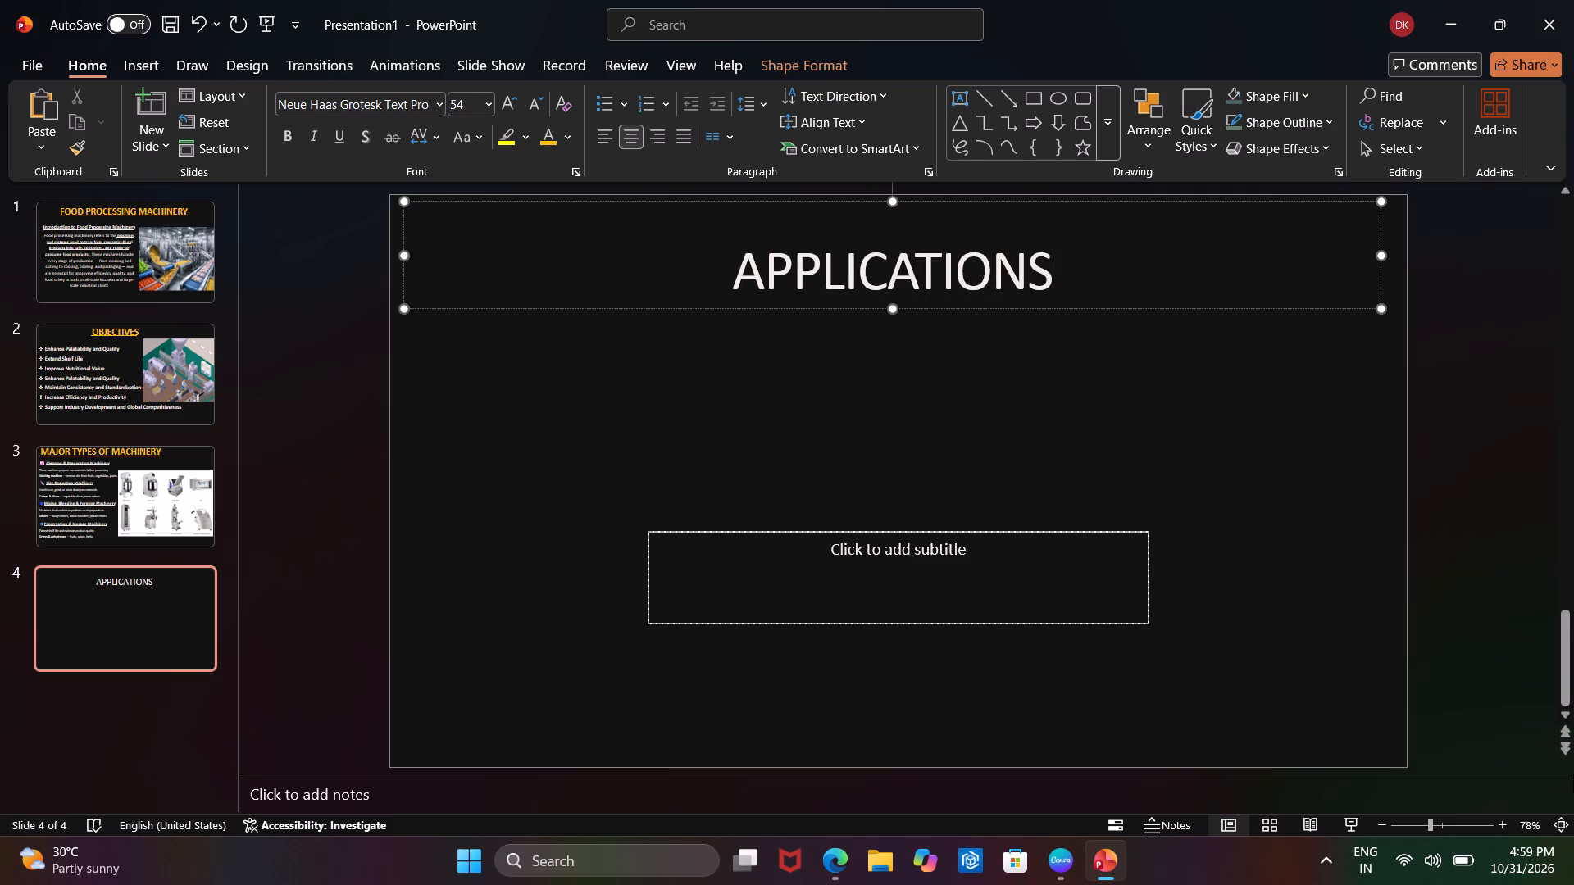
key(space)
text(AN)
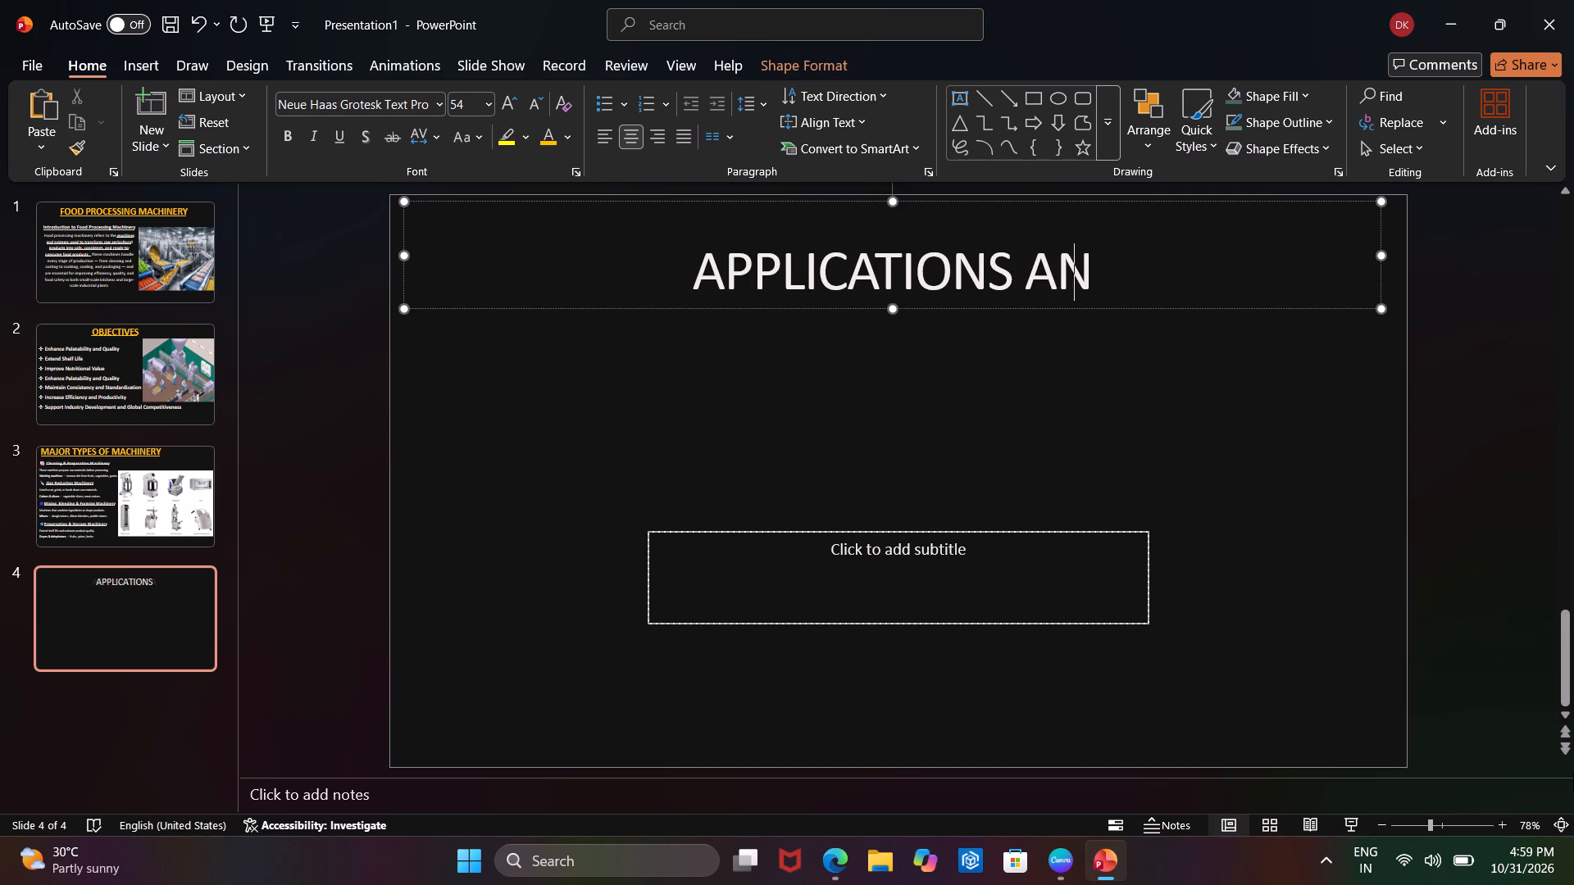
key(space)
key(BackSpace)
text(D ADAVAN)
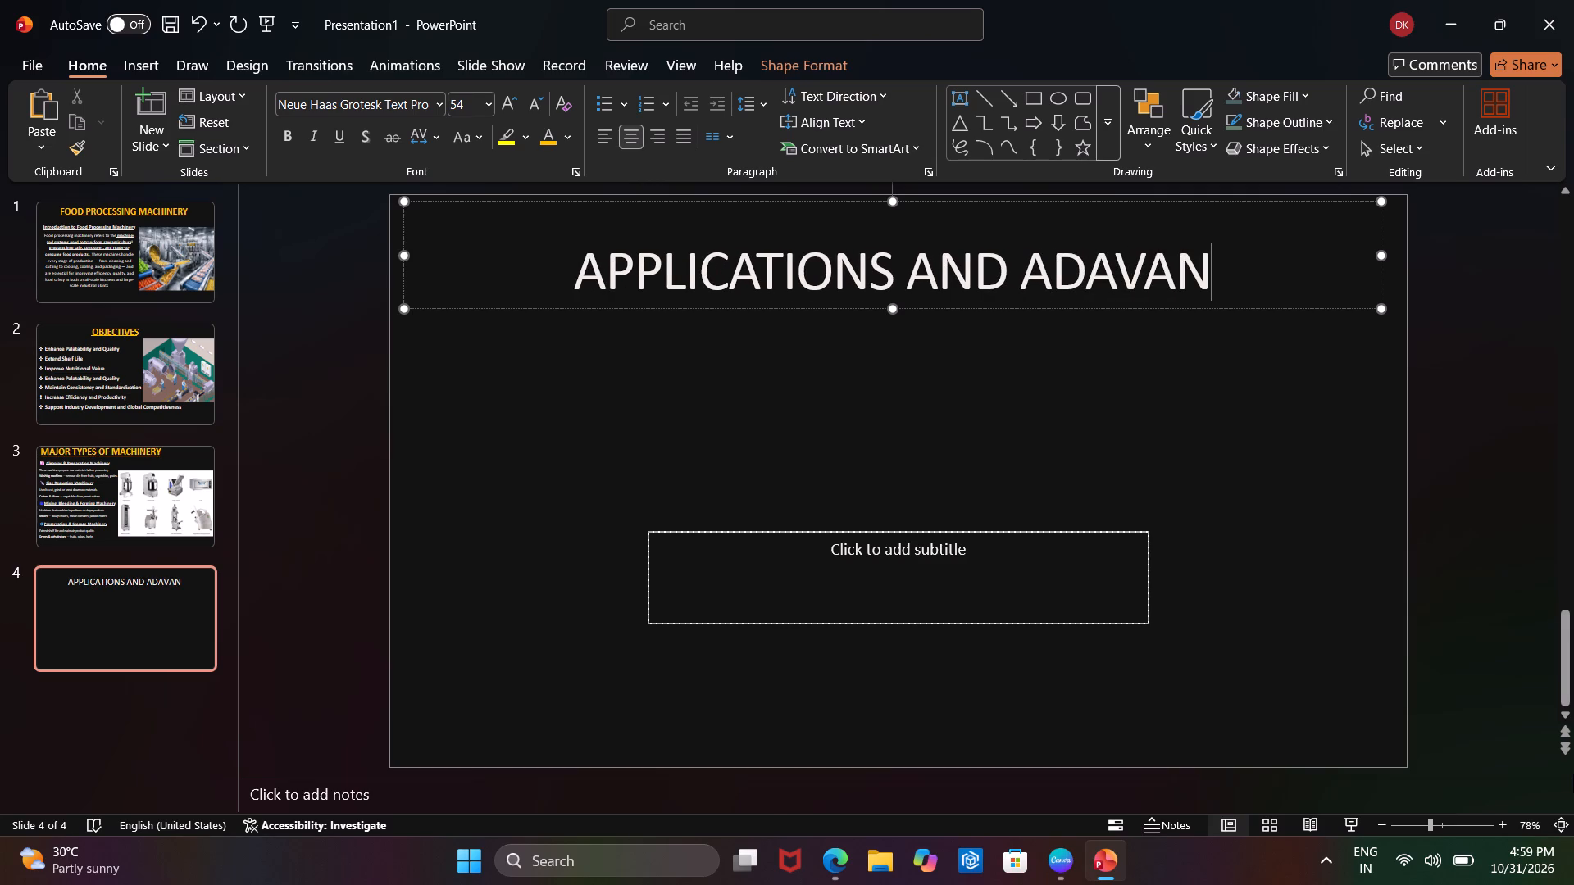
key(BackSpace)
key(BackSpace)
key(BackSpace)
key(BackSpace)
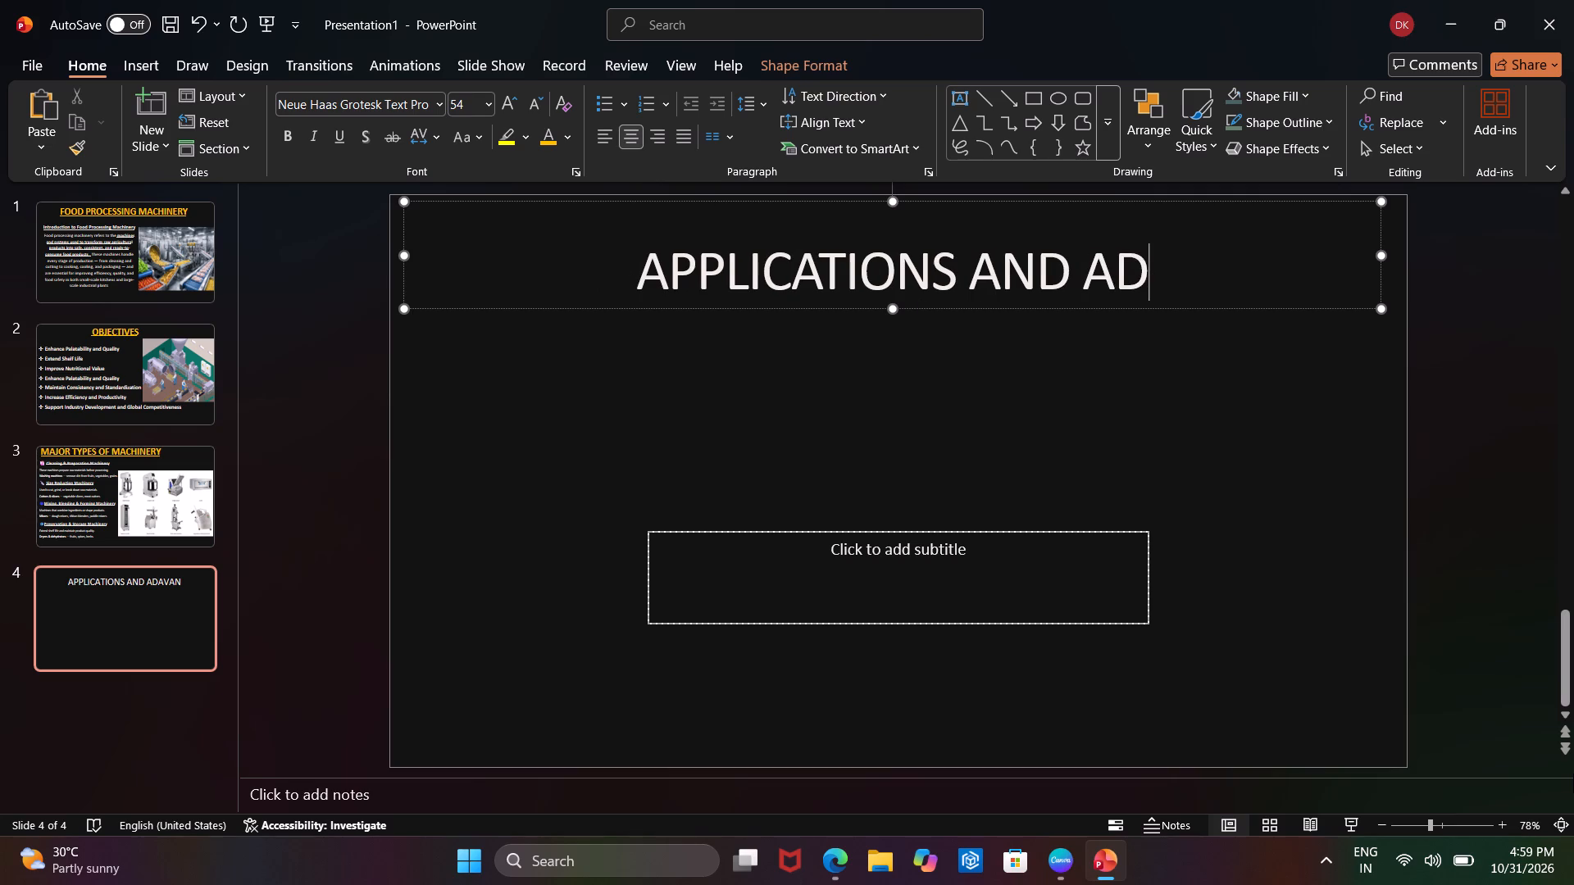
text(VANTAGES)
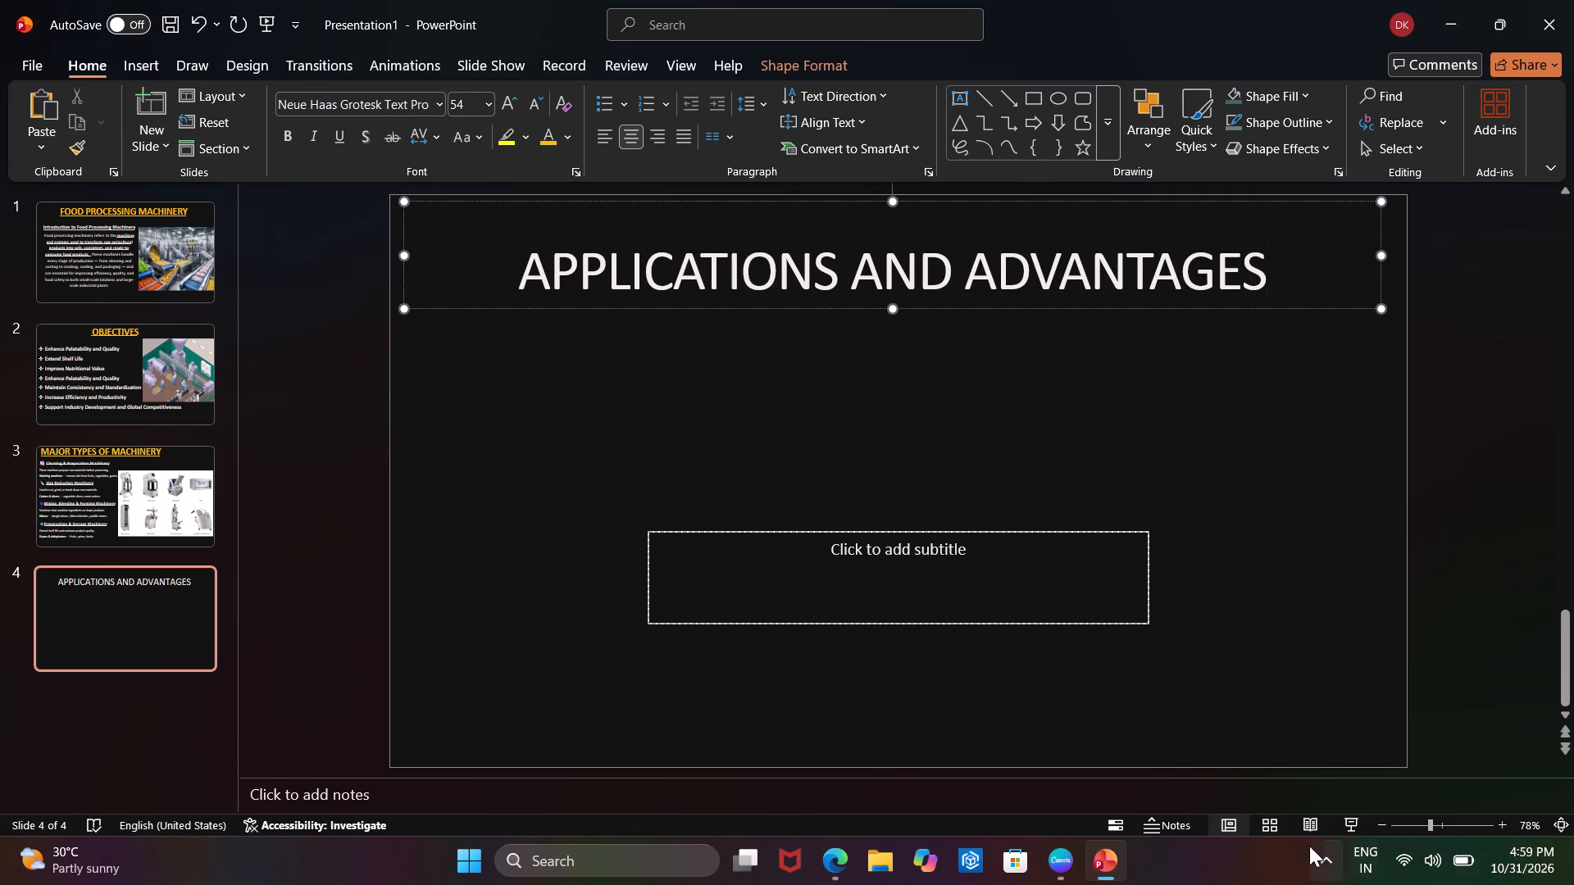
Format the APPLICATIONS AND ADVANTAGES title in gold, underlined and left-aligned.
drag(504, 261, 1451, 313)
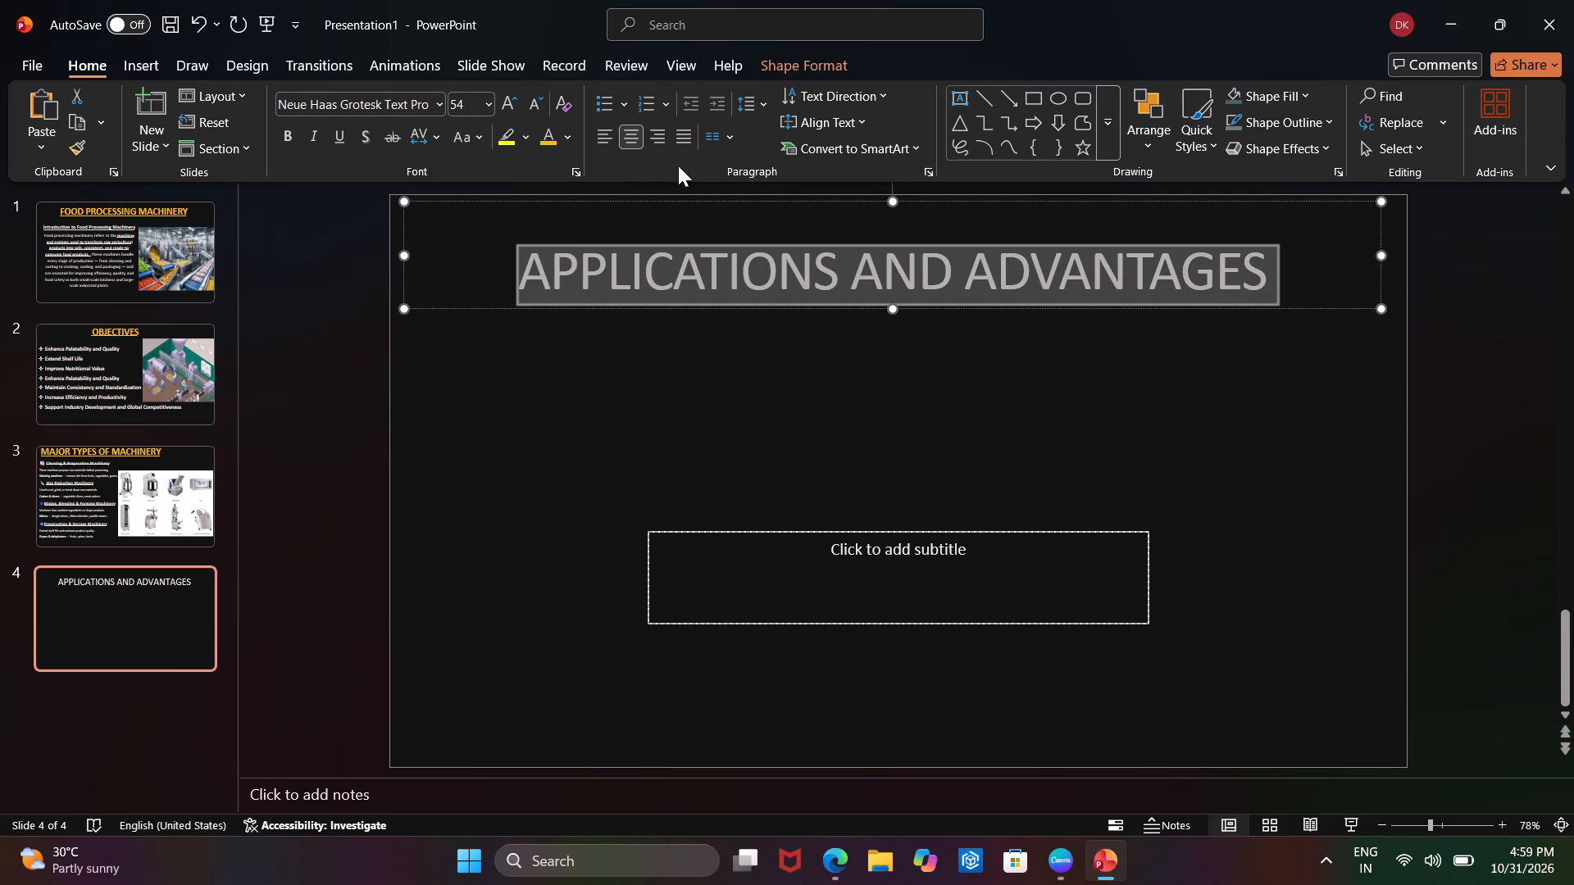
click(553, 143)
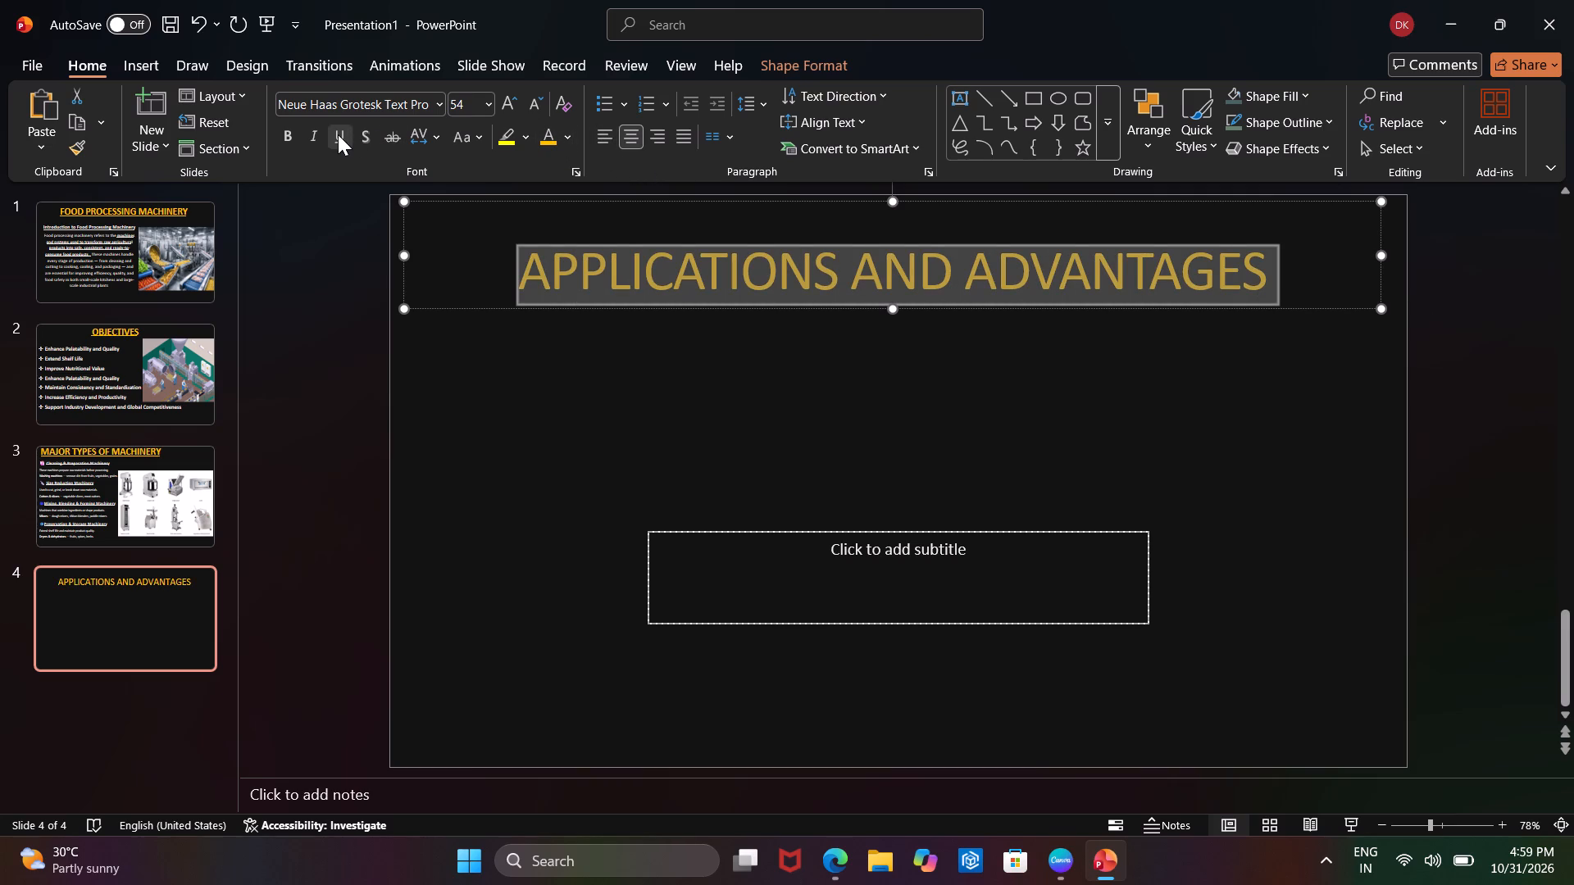
click(338, 134)
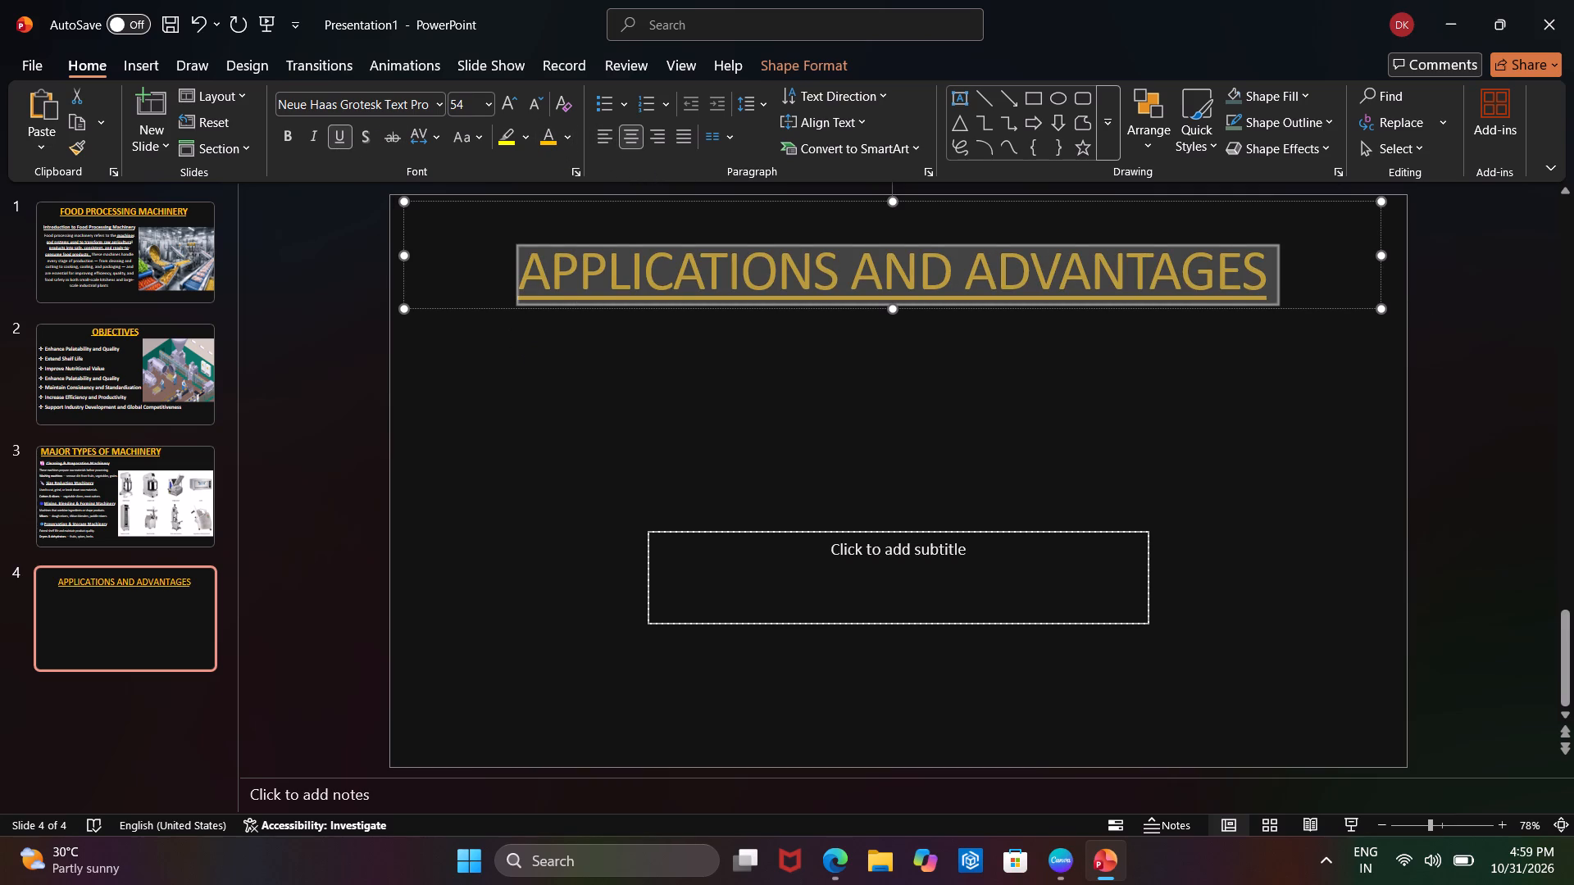
click(599, 138)
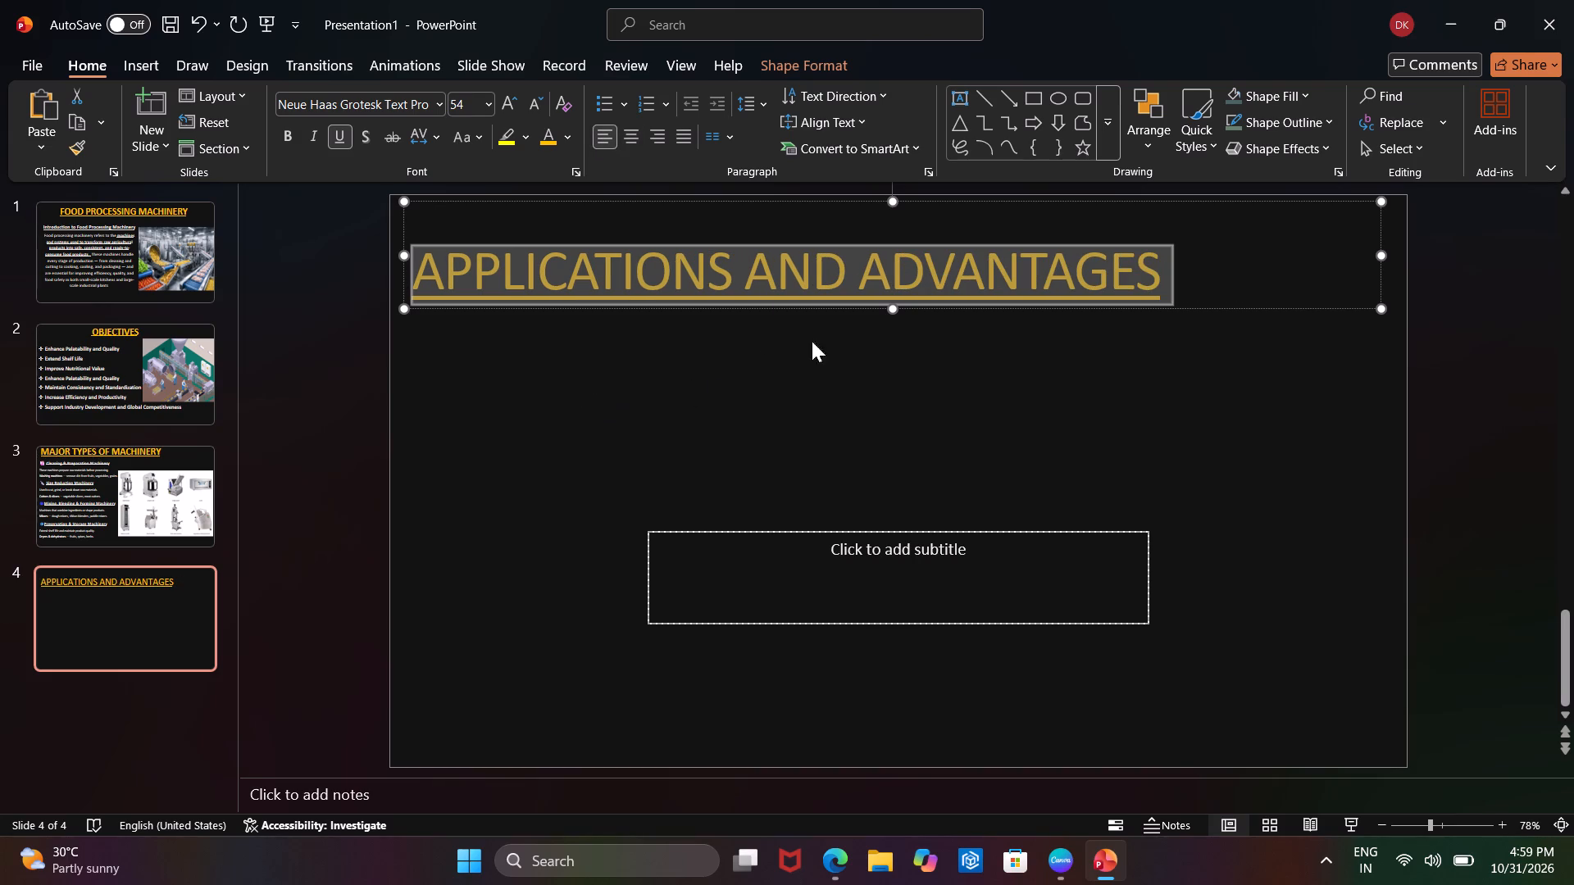
Reduce the title placeholder's height slightly from its lower edge so the title sits nearer the slide's top.
drag(894, 309, 899, 294)
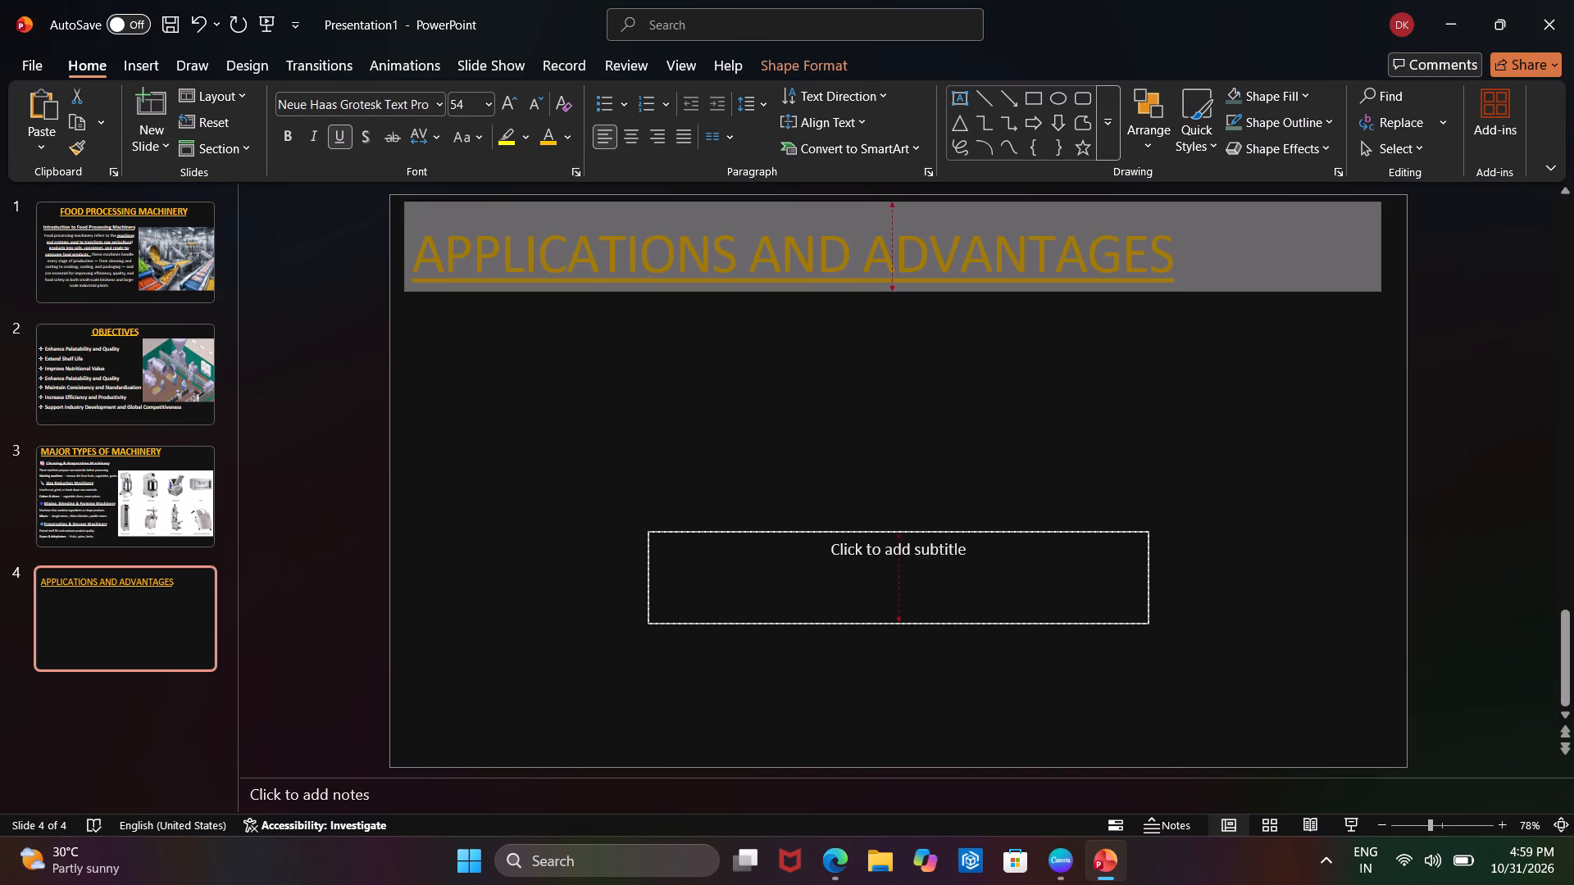
drag(899, 294, 900, 292)
click(853, 337)
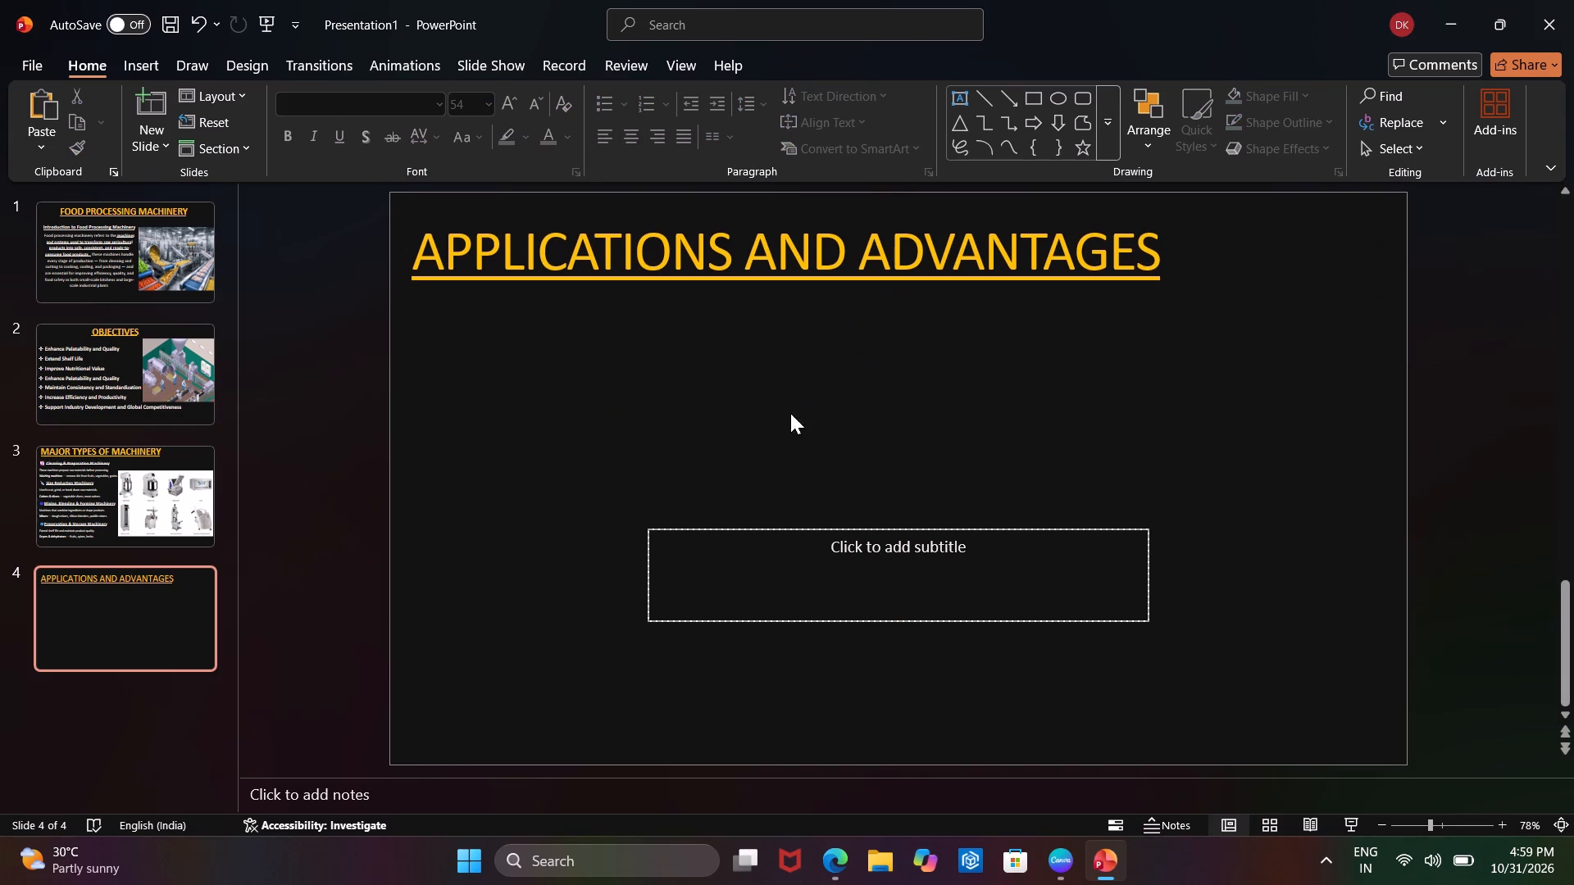
Check slide 3's layout, then enlarge slide 4's subtitle placeholder from its upper-left corner to start just beneath the title's left end.
click(141, 492)
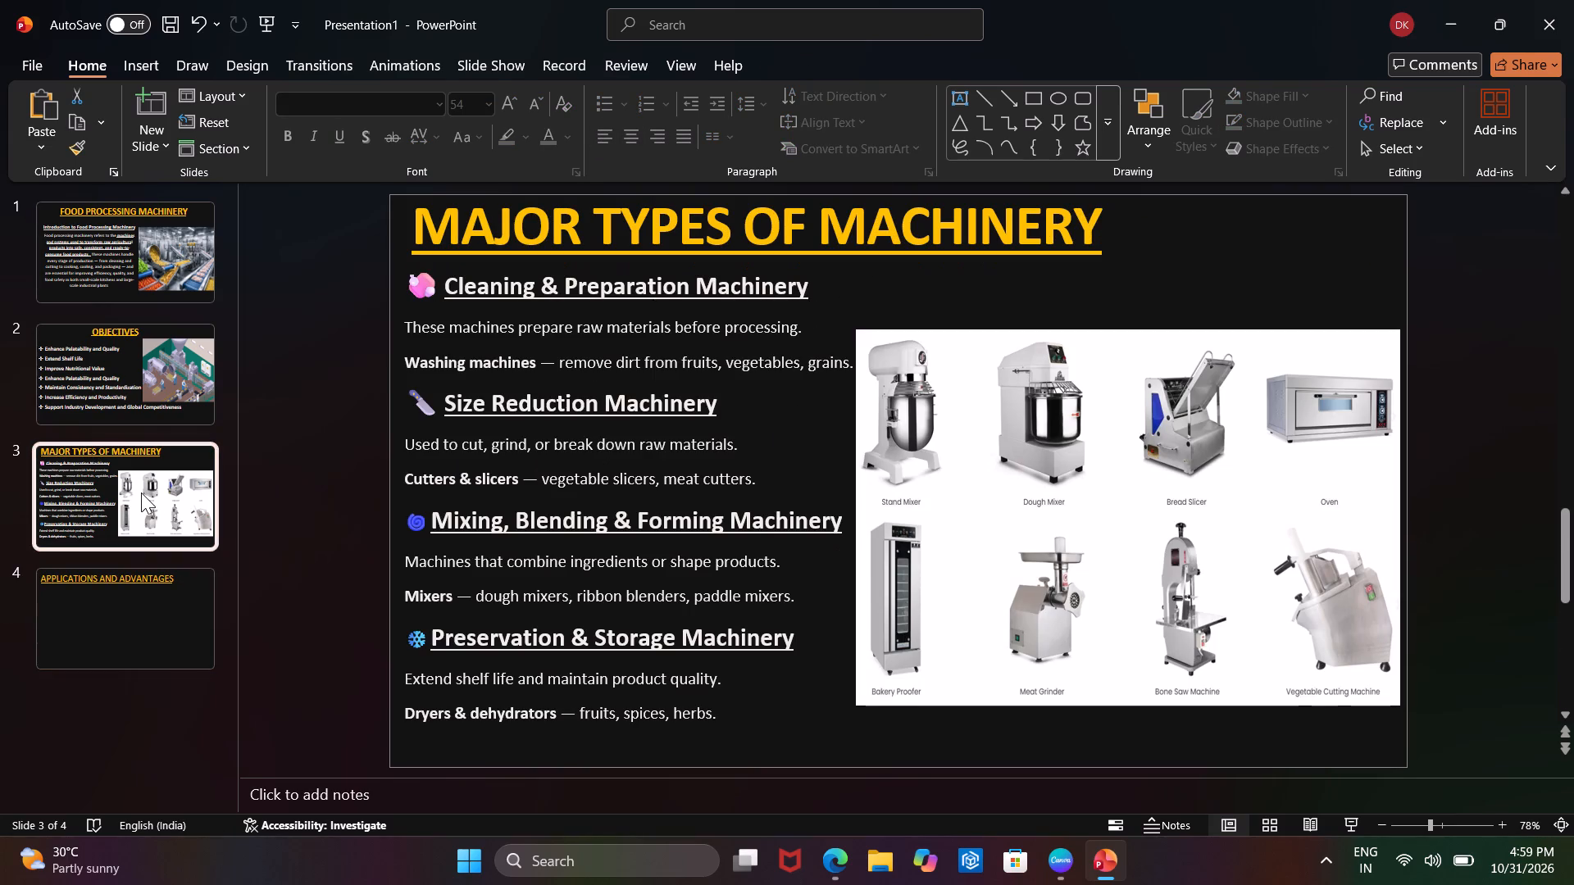
click(124, 649)
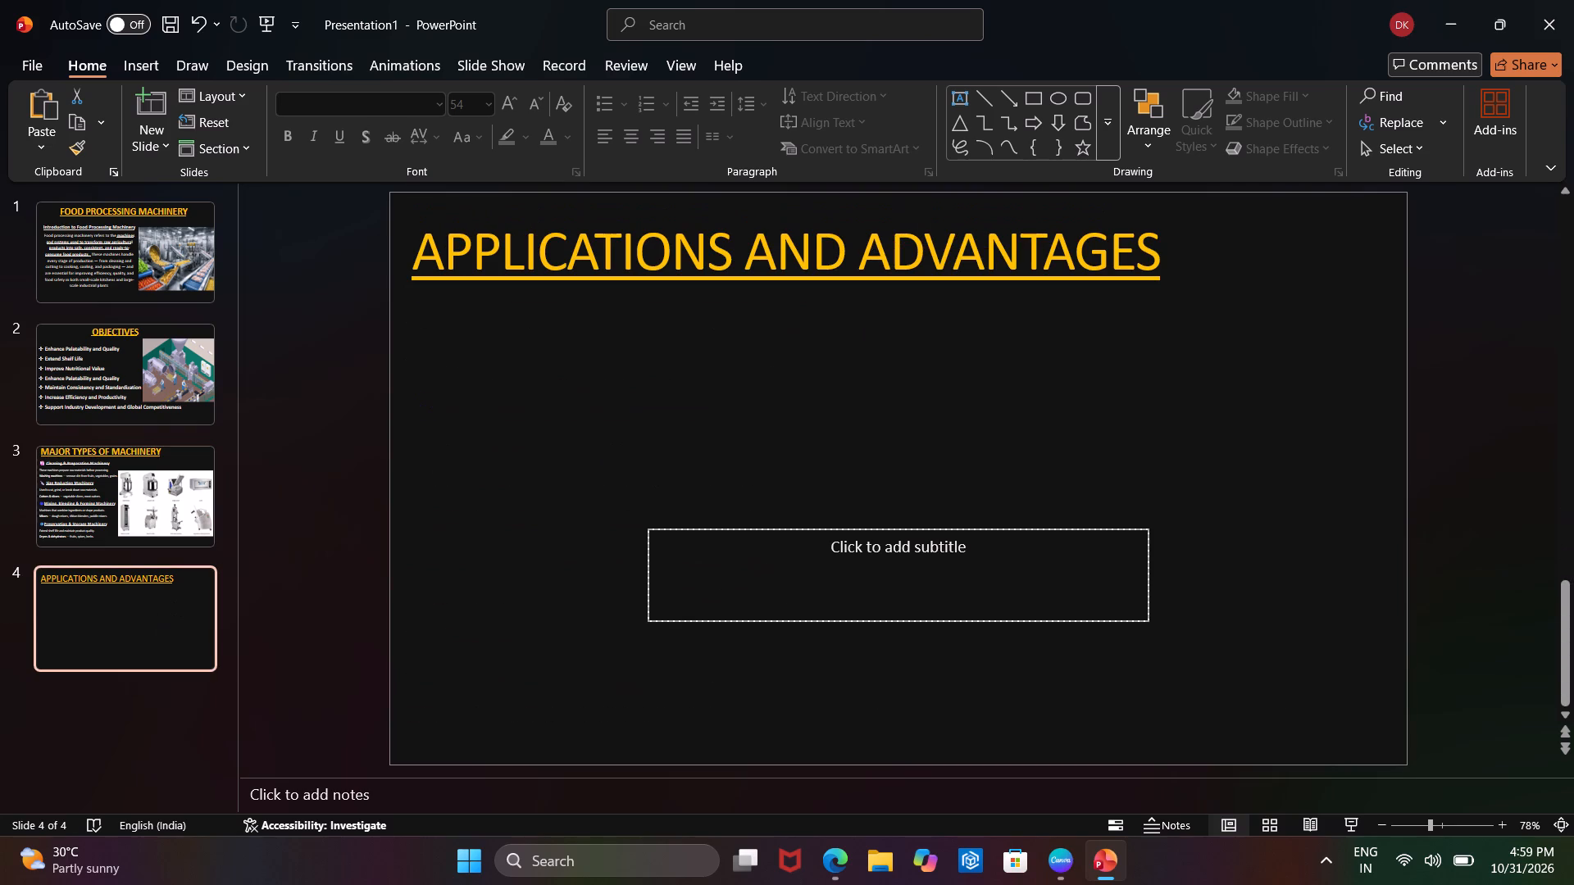
click(829, 579)
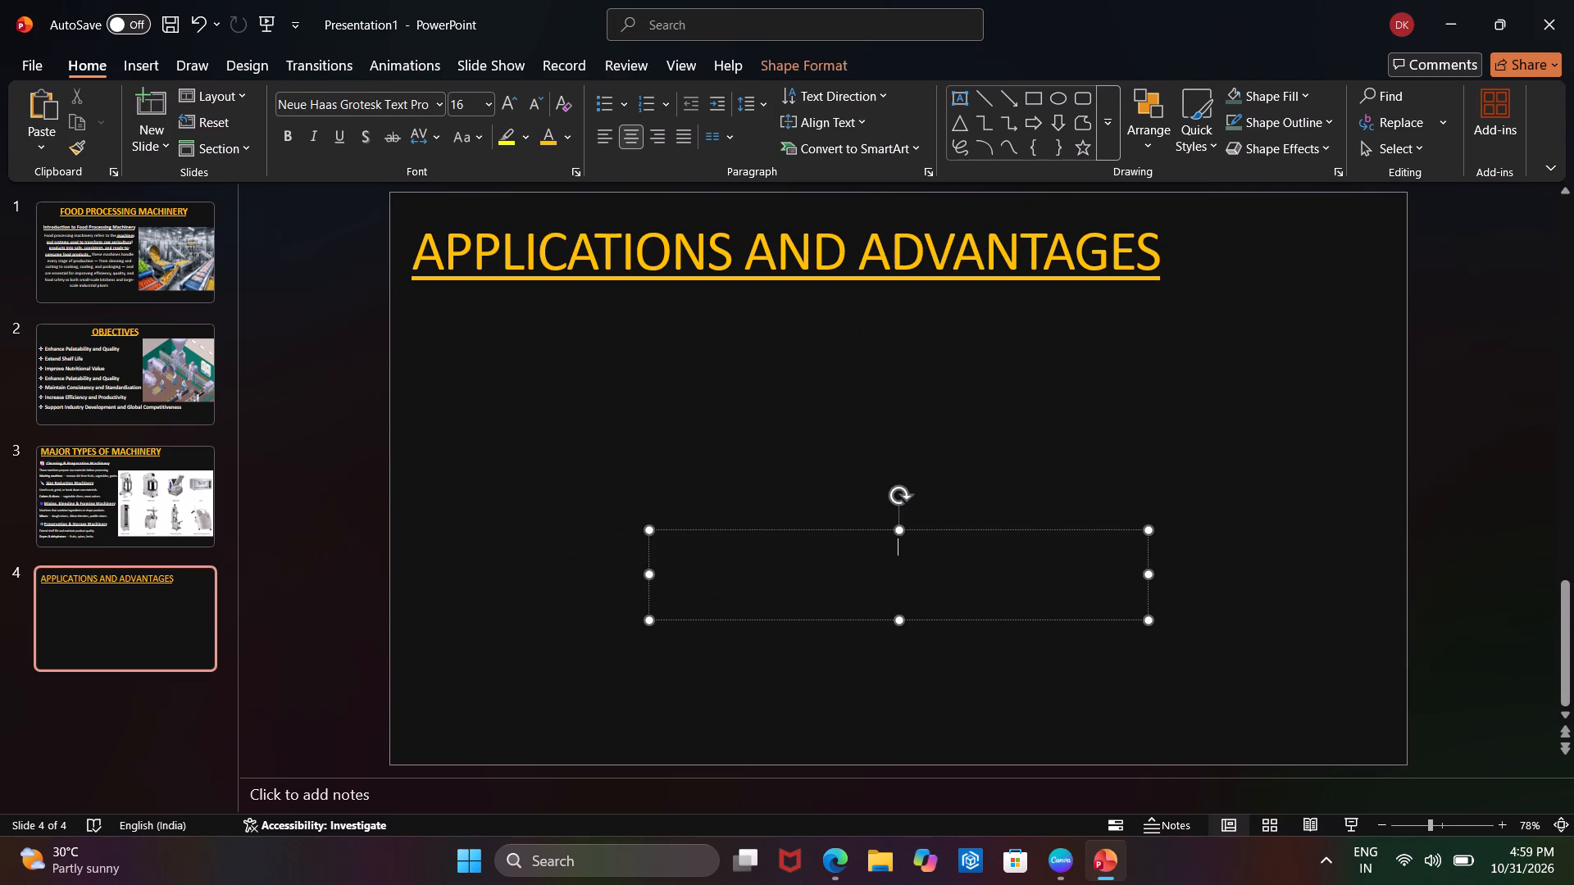
drag(650, 533, 231, 169)
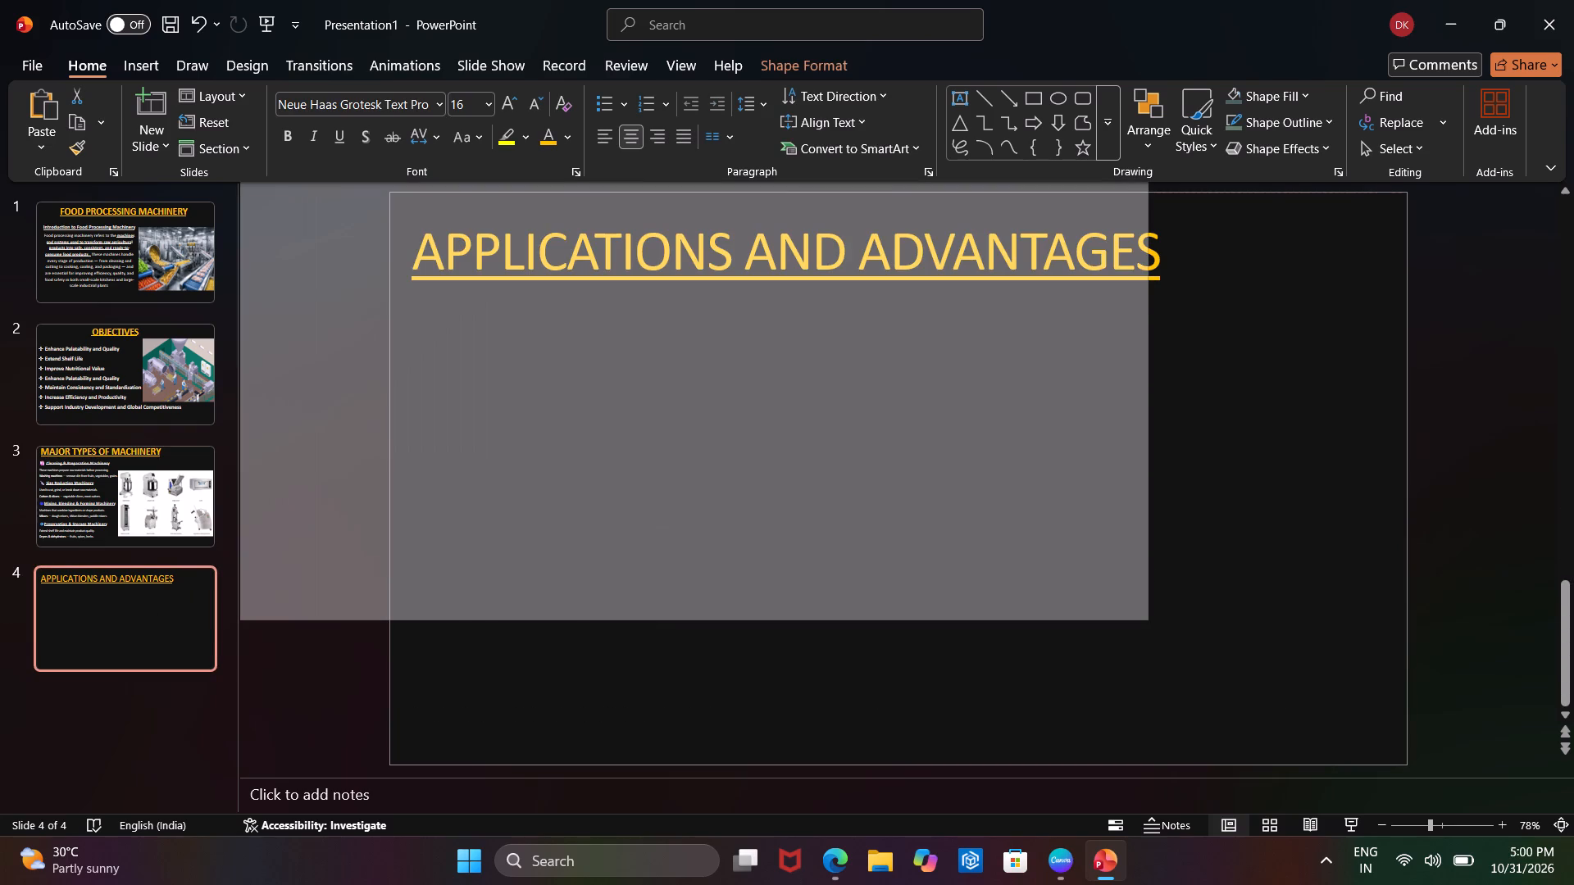
drag(231, 169, 421, 312)
click(421, 311)
click(418, 302)
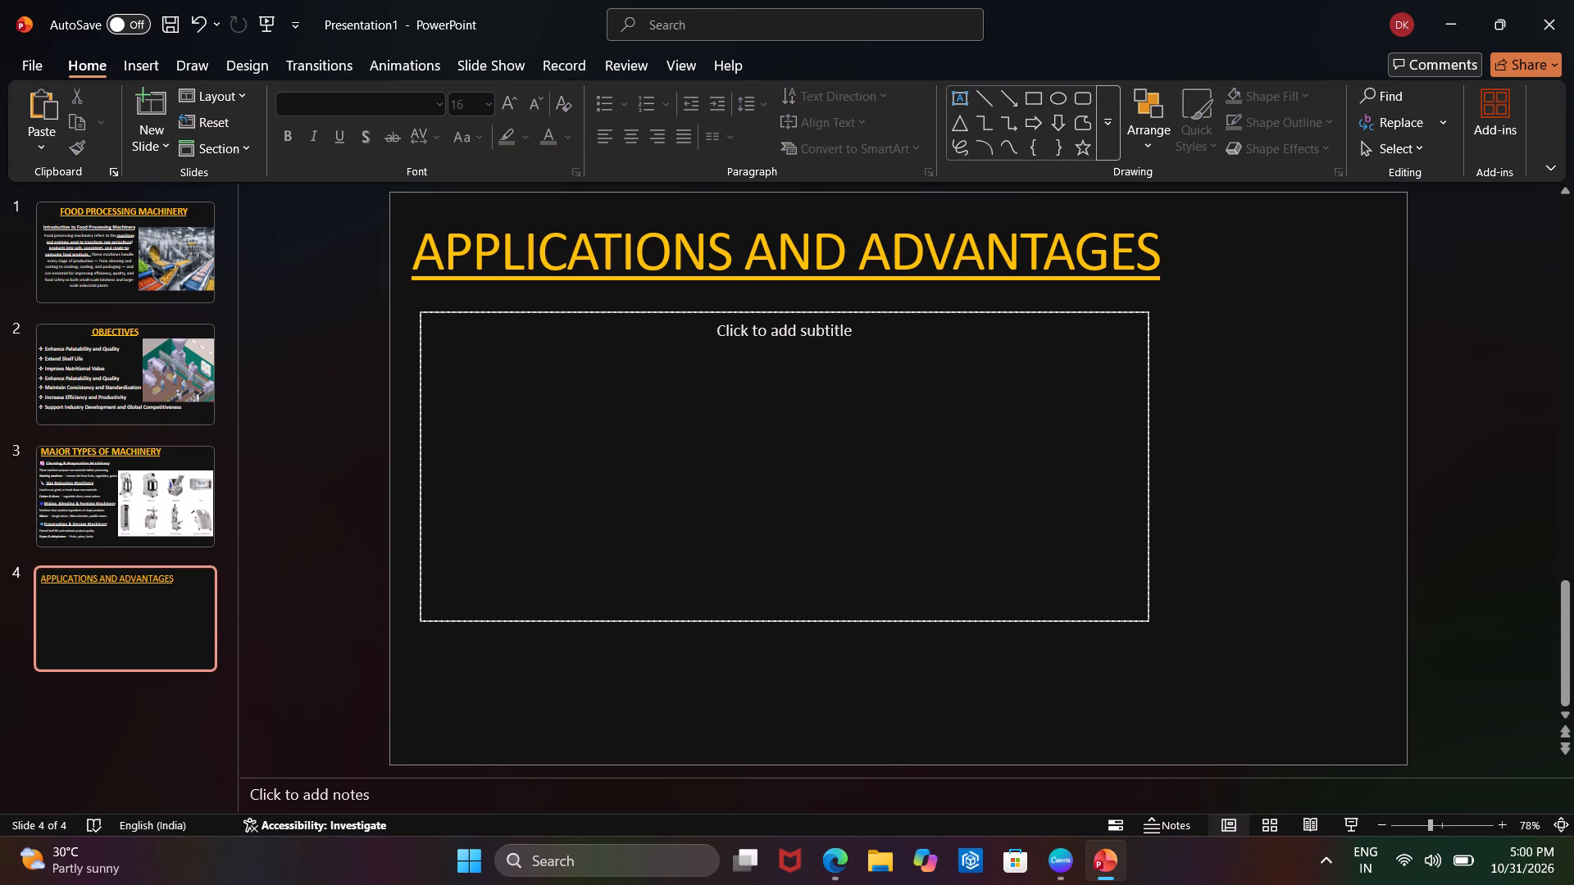
click(437, 330)
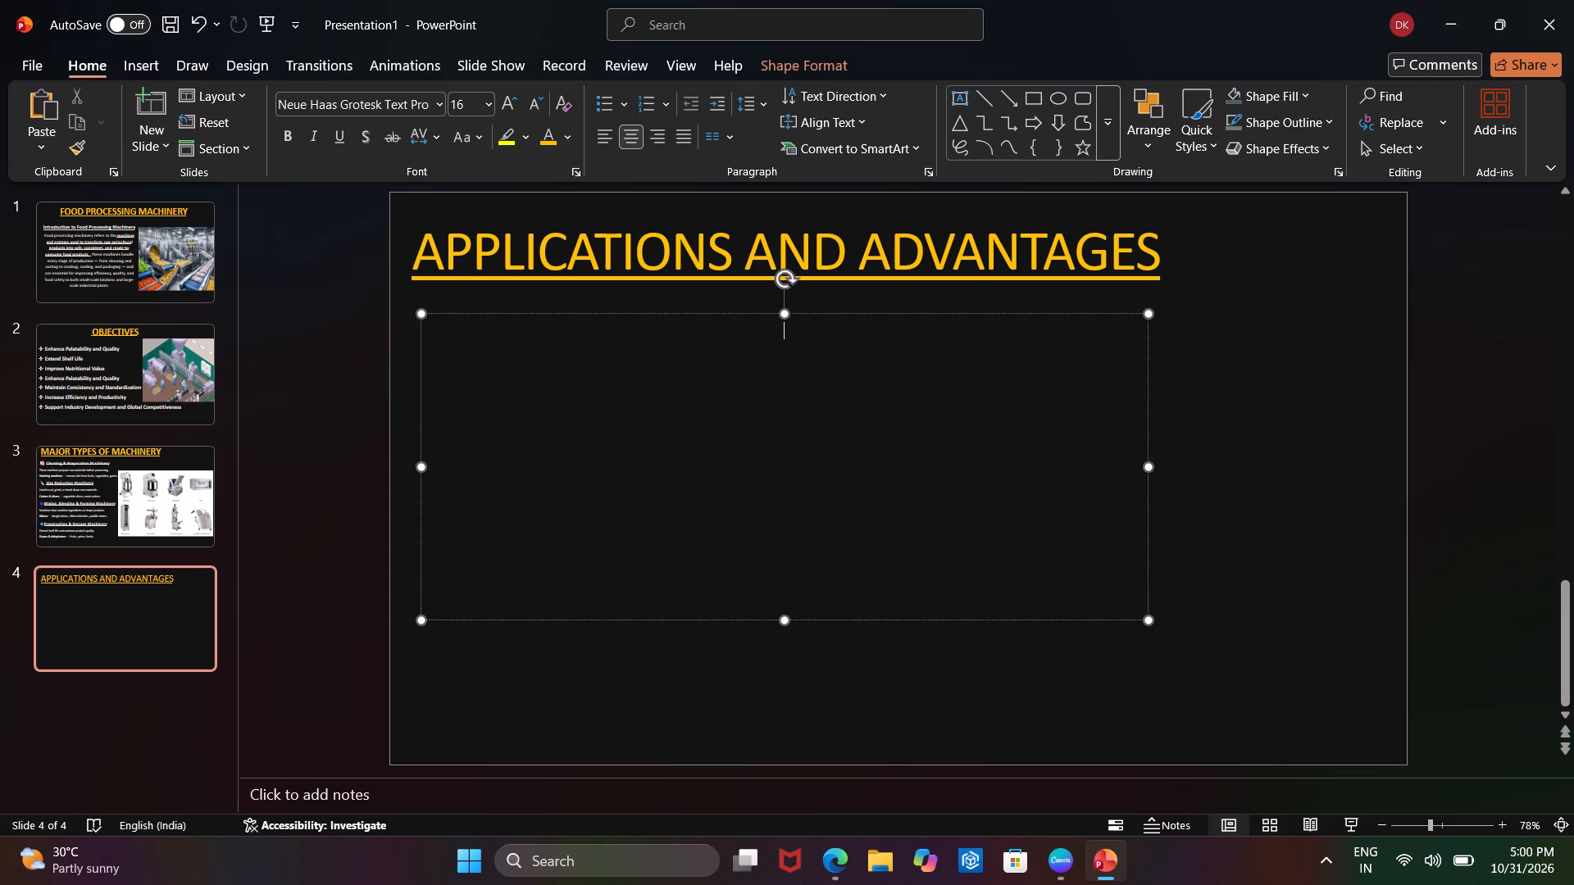
drag(421, 312, 417, 292)
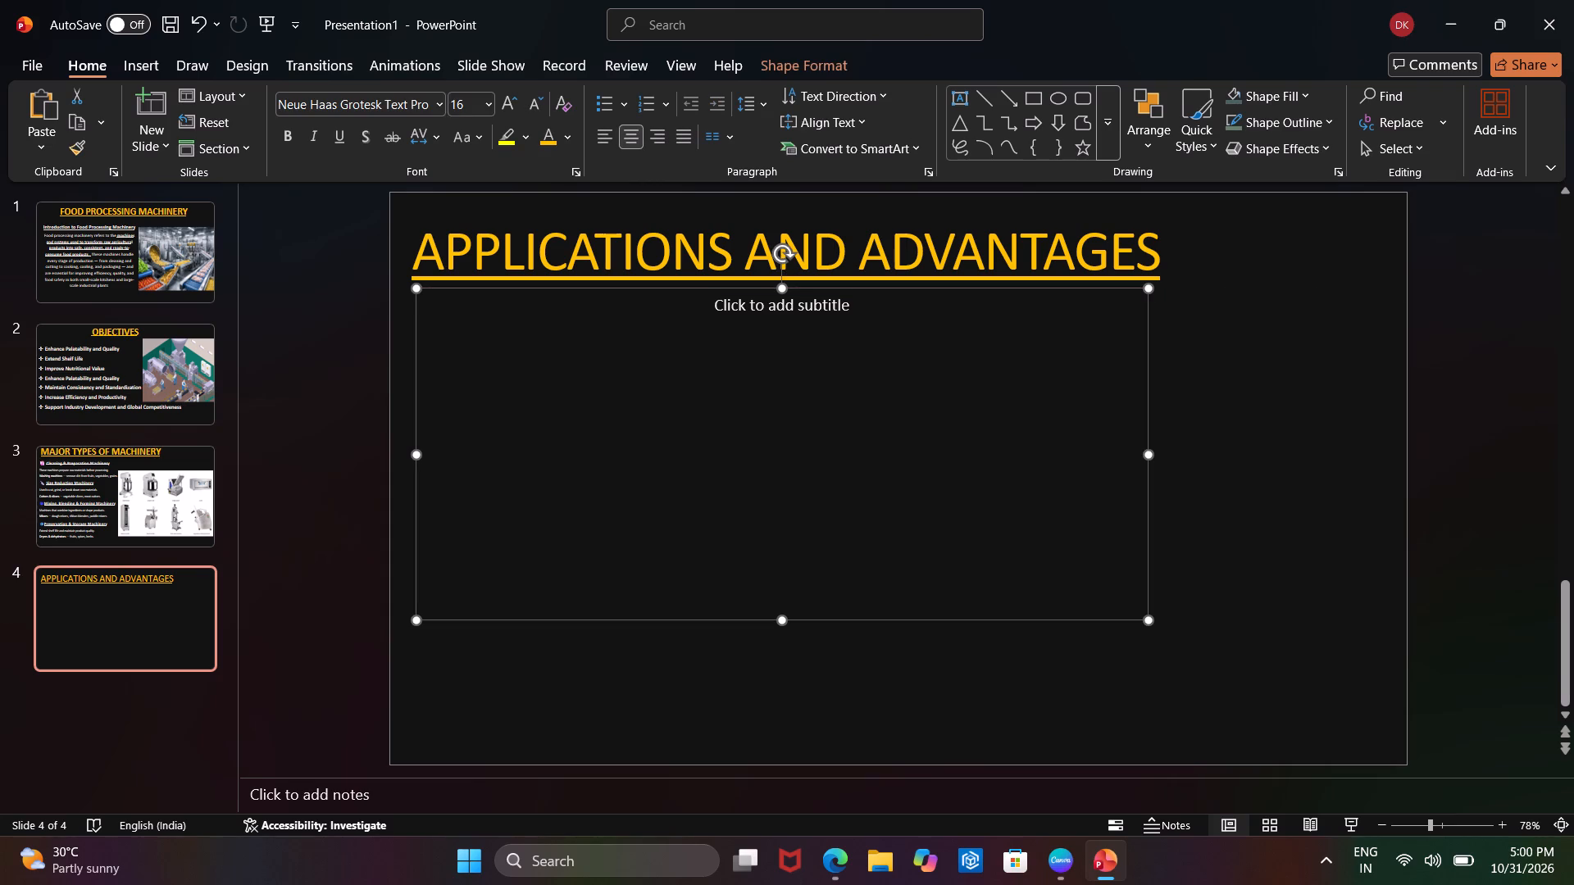
Enlarge slide 4's subtitle placeholder to span from the slide's left edge nearly to its right and bottom edges, starting slightly below the title.
drag(777, 625, 770, 683)
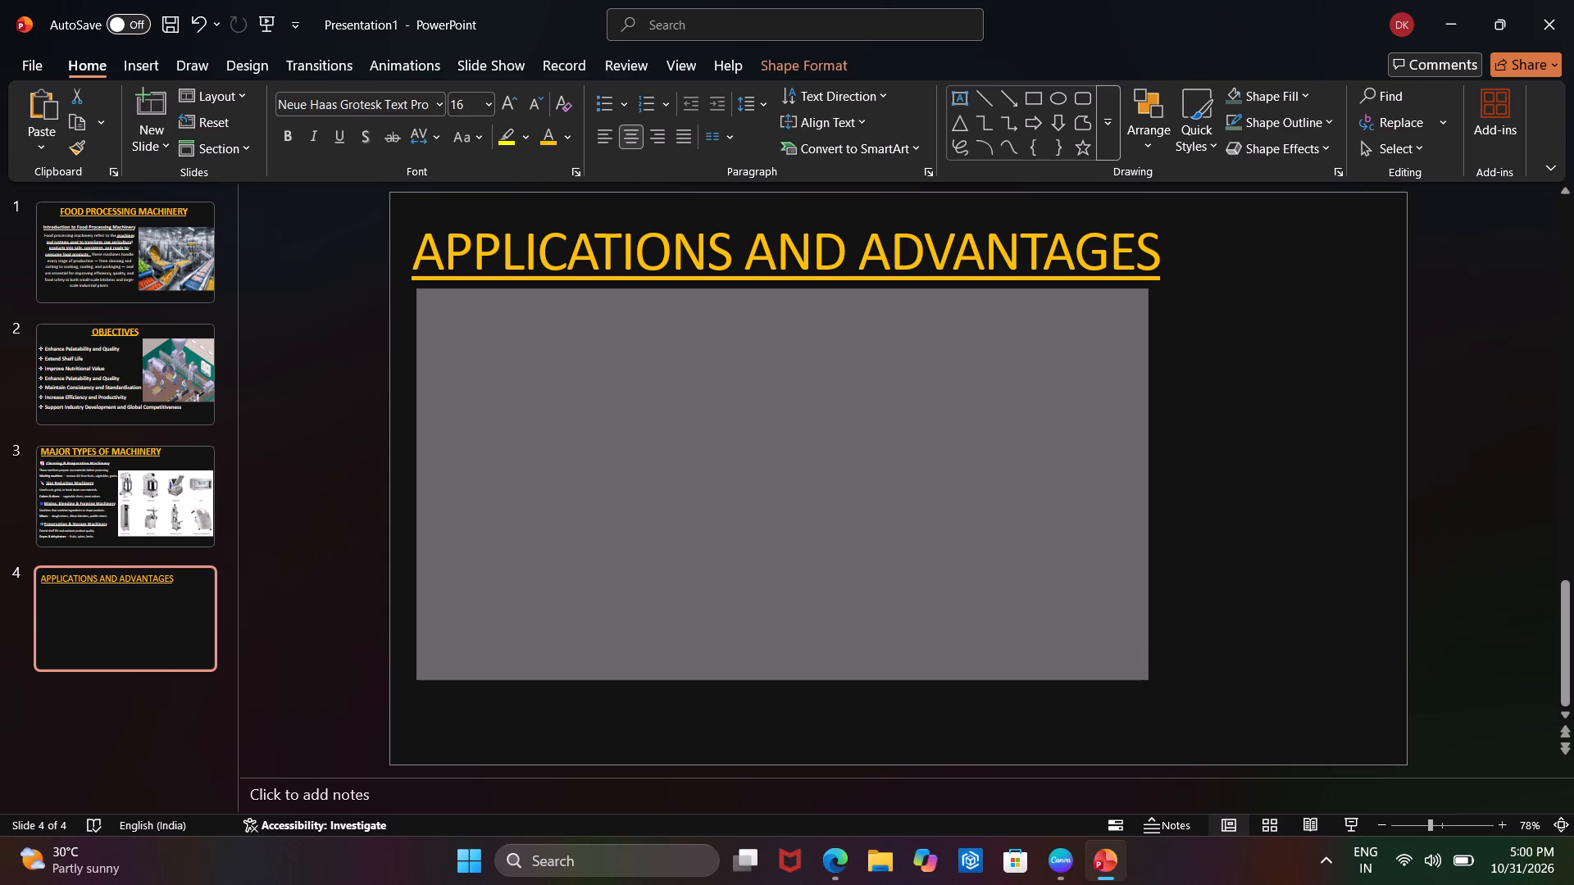
drag(770, 683, 767, 719)
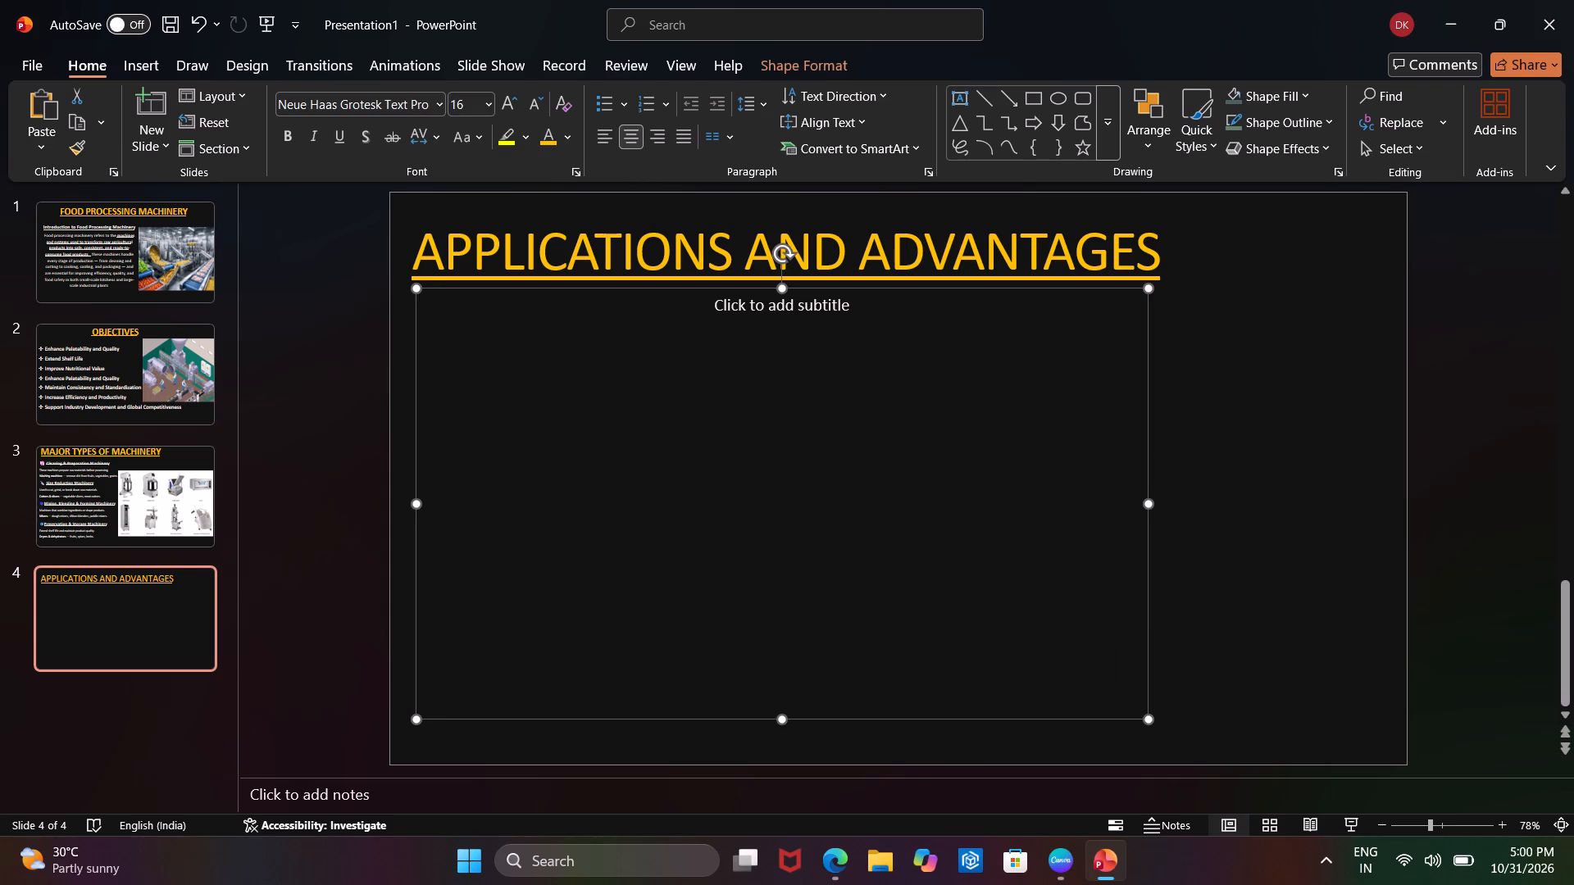
drag(1149, 503, 1303, 501)
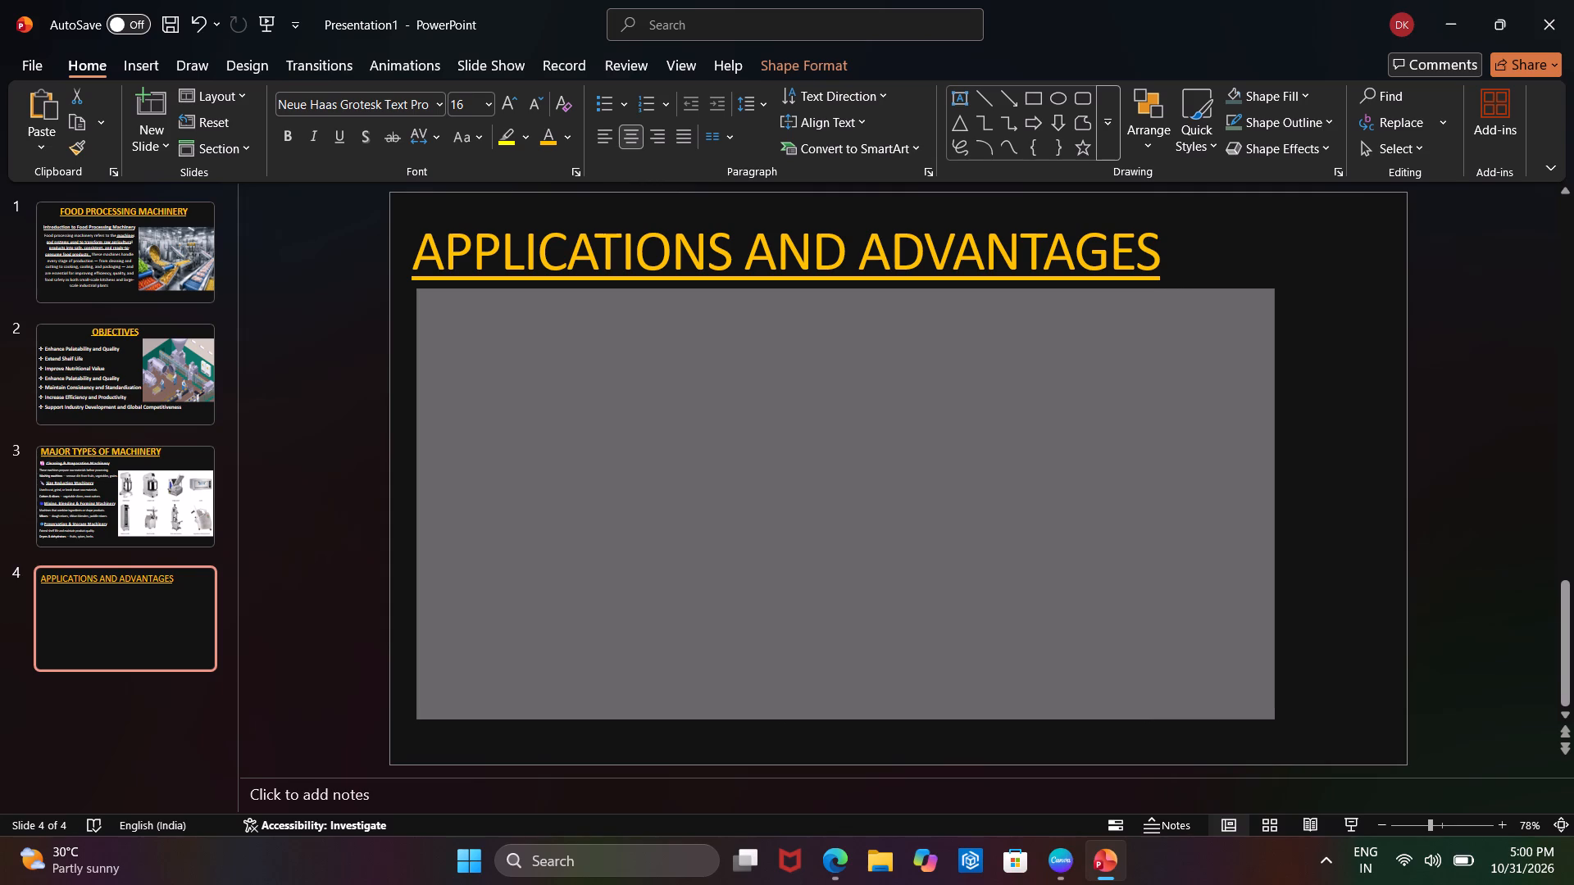
drag(1303, 501, 1358, 507)
click(1078, 497)
click(493, 344)
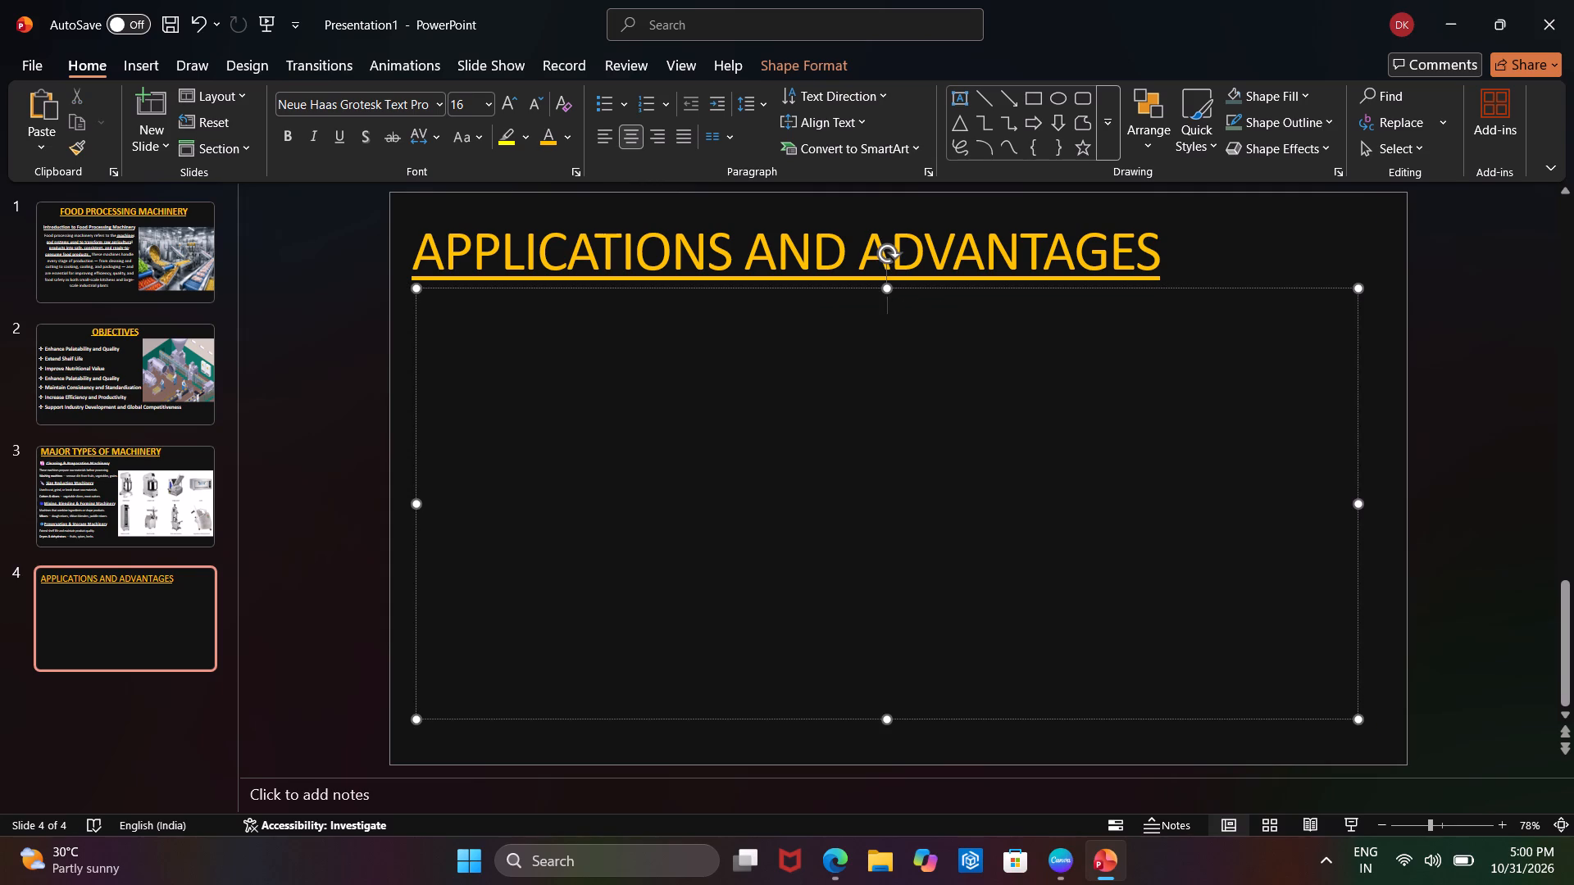
drag(416, 284, 394, 313)
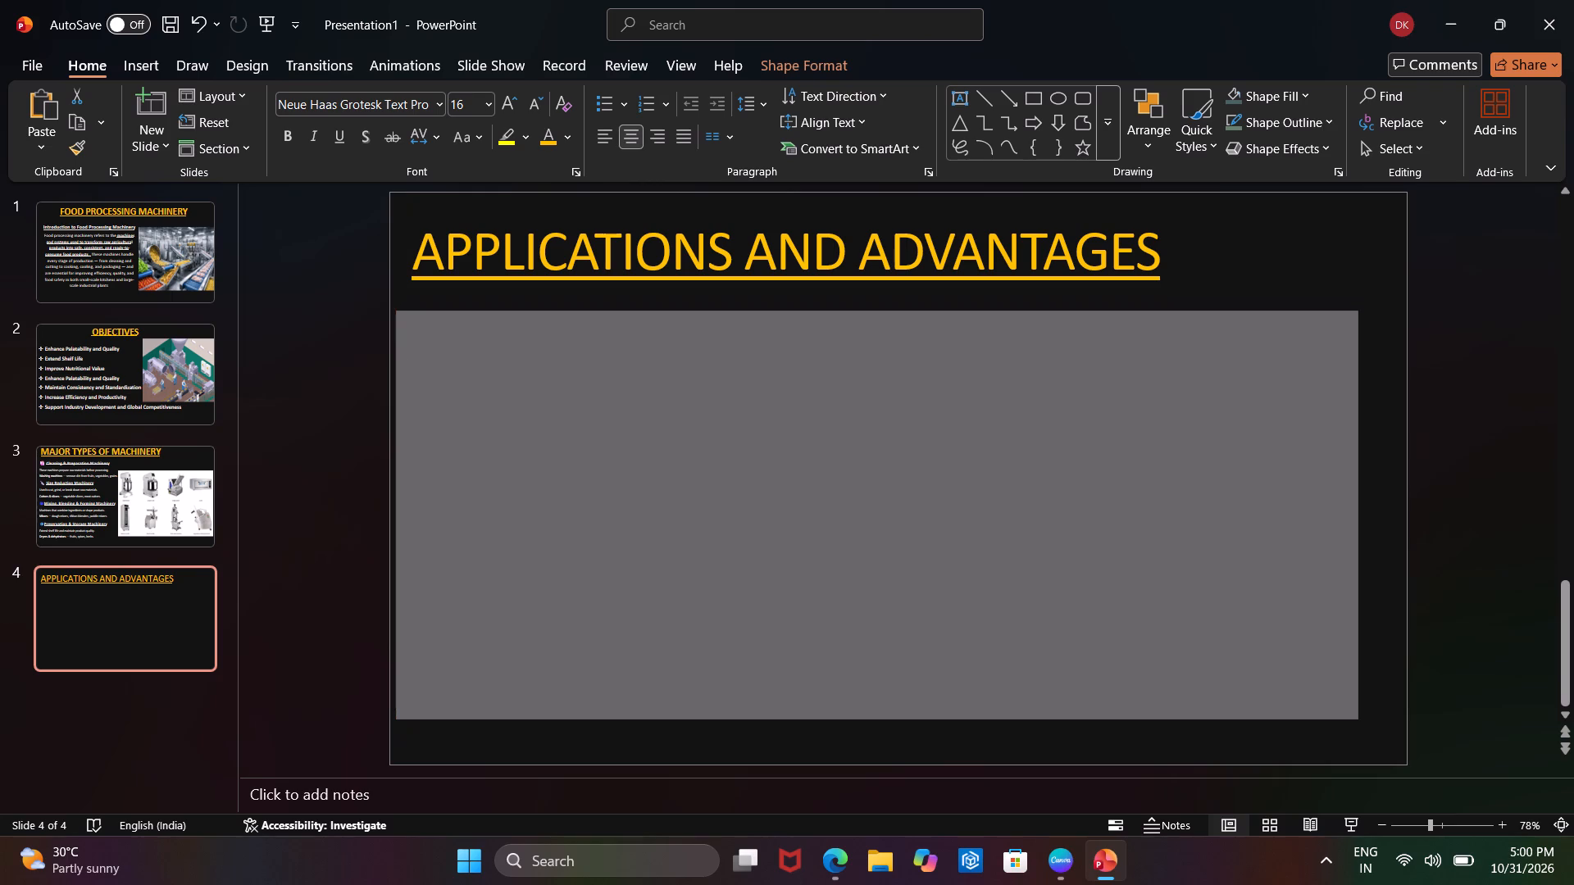
drag(394, 313, 416, 335)
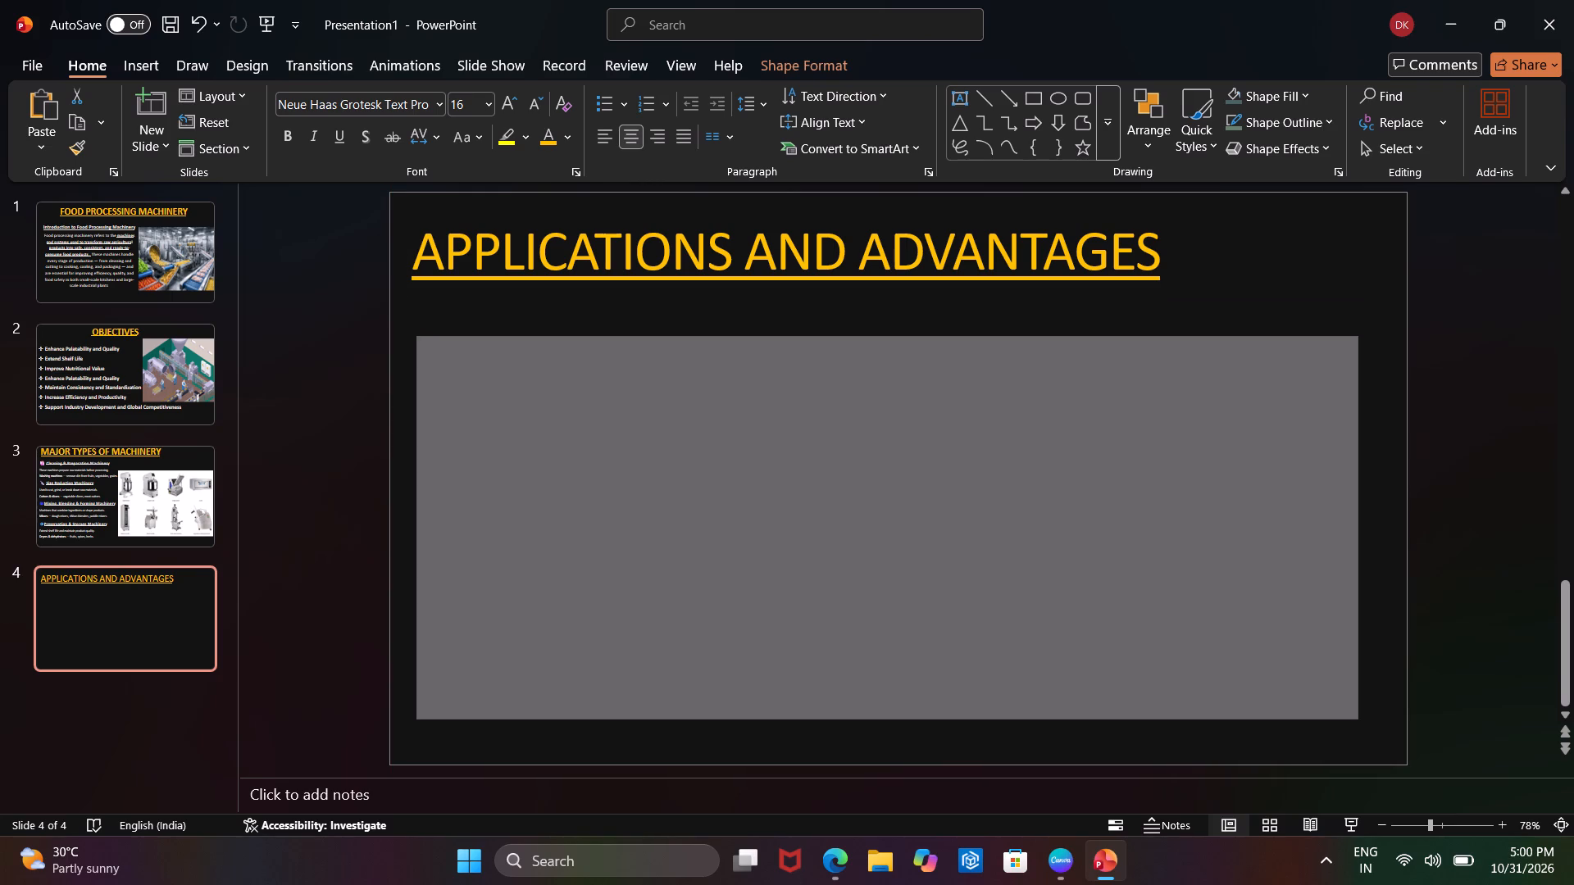
drag(416, 335, 390, 306)
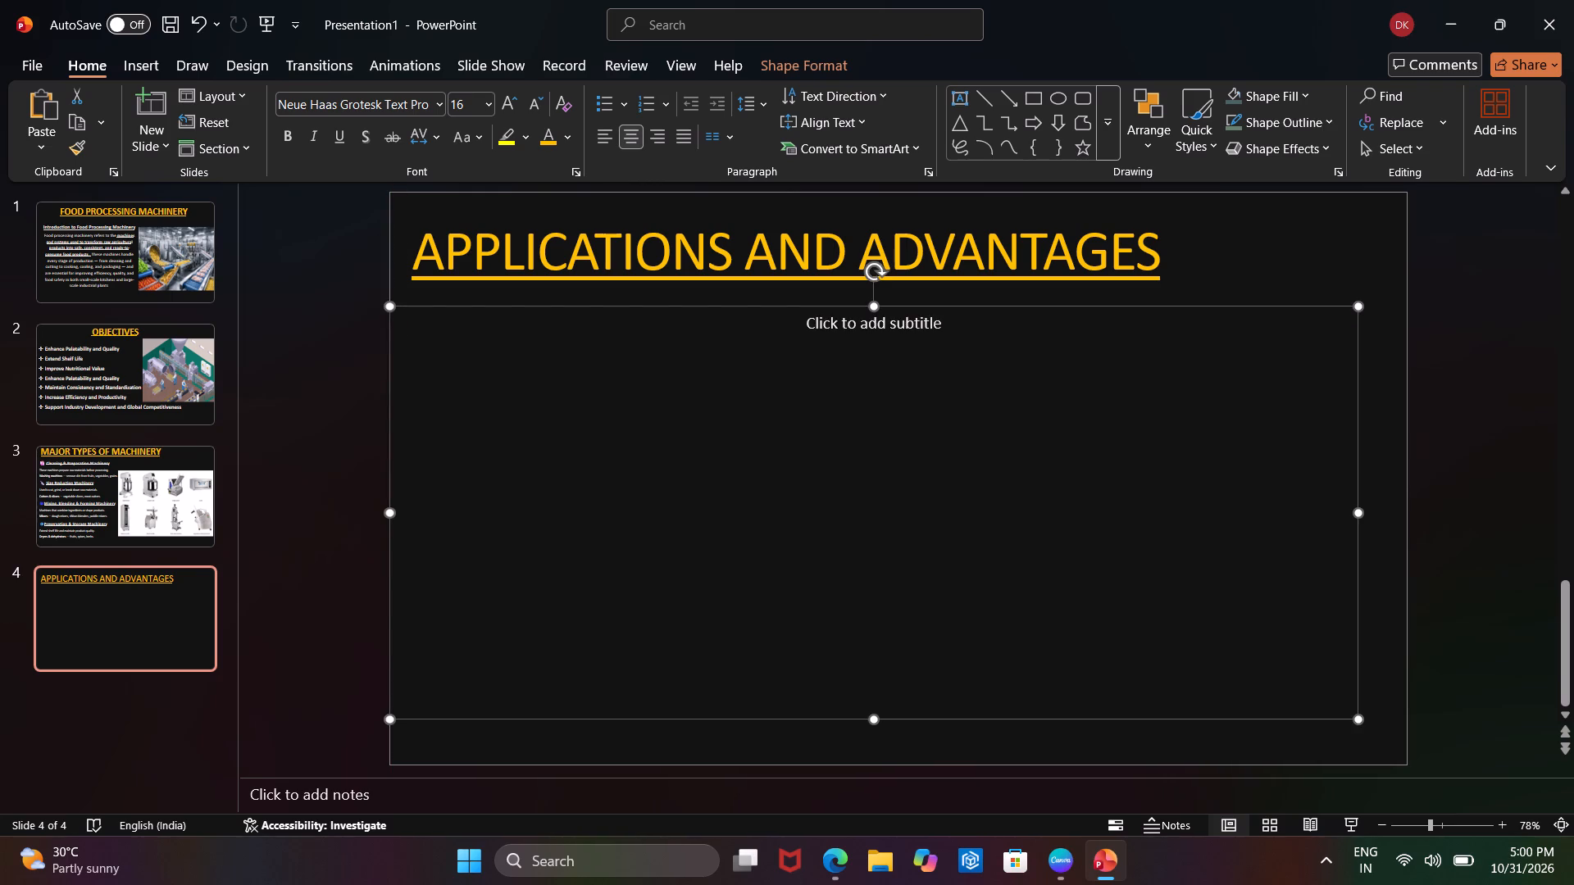
Left-align the text in slide 4's empty subtitle placeholder.
click(460, 373)
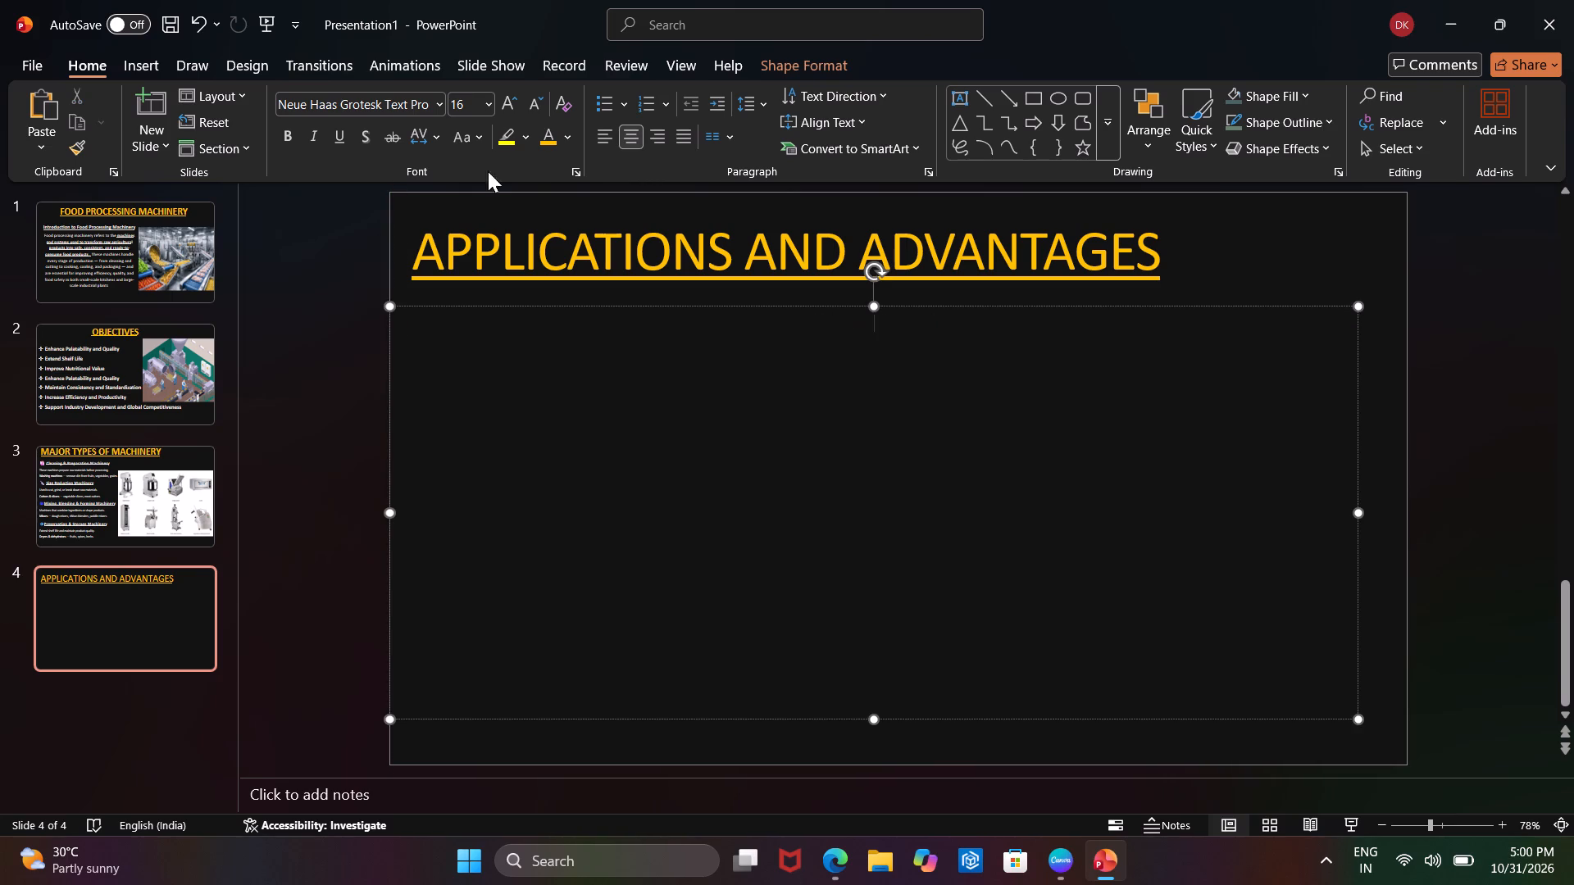
click(592, 143)
click(604, 134)
Switch to Edge and close the three tabs from the earlier introduction, objectives and major types searches.
click(844, 880)
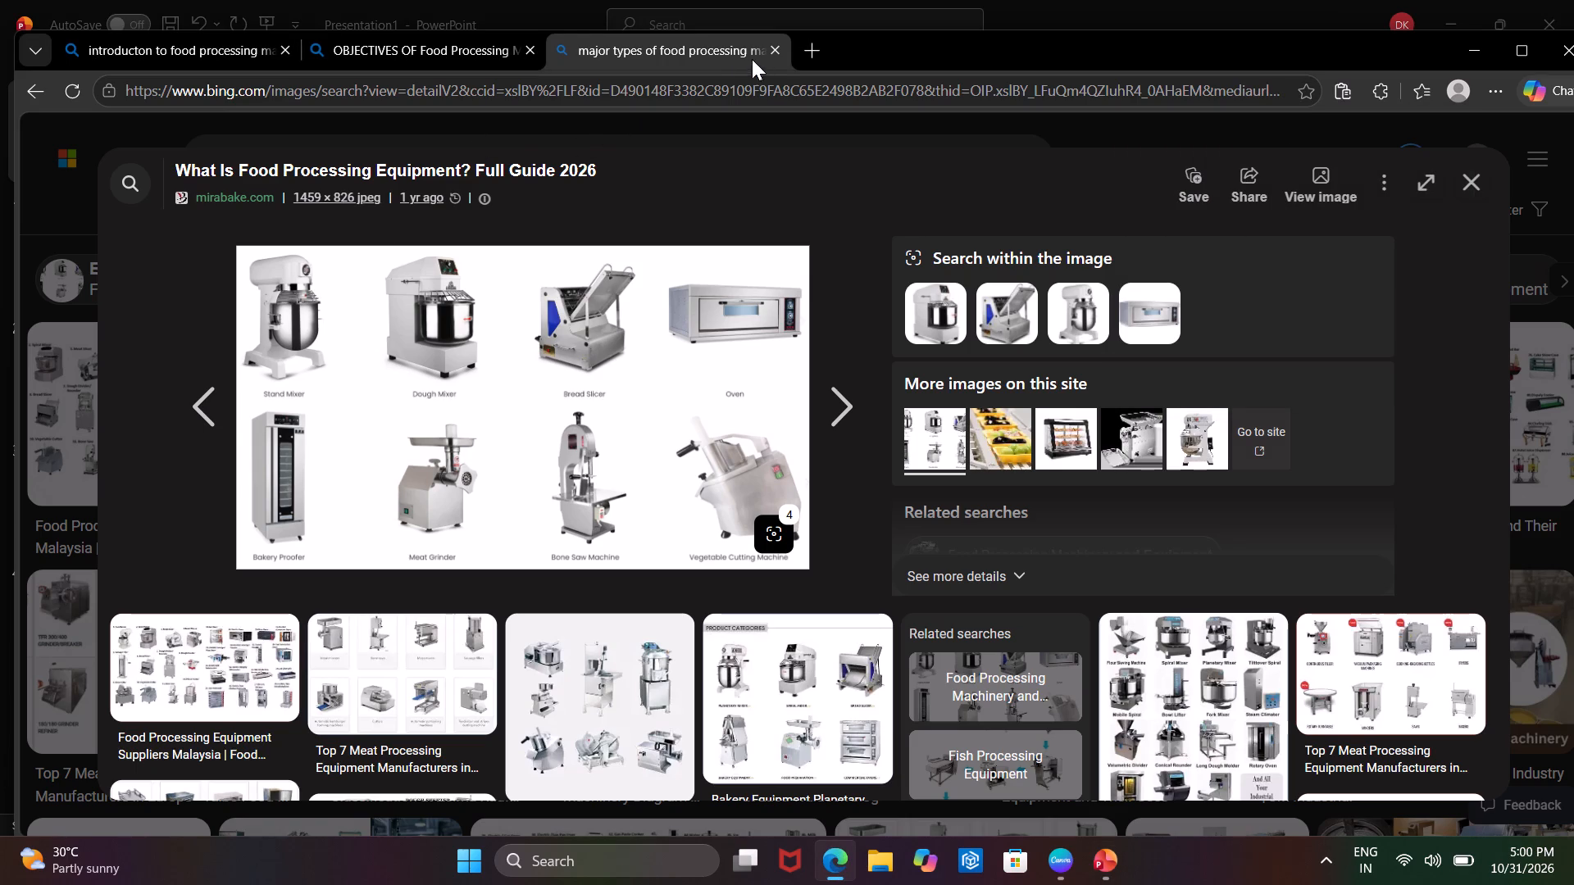
click(781, 45)
click(533, 45)
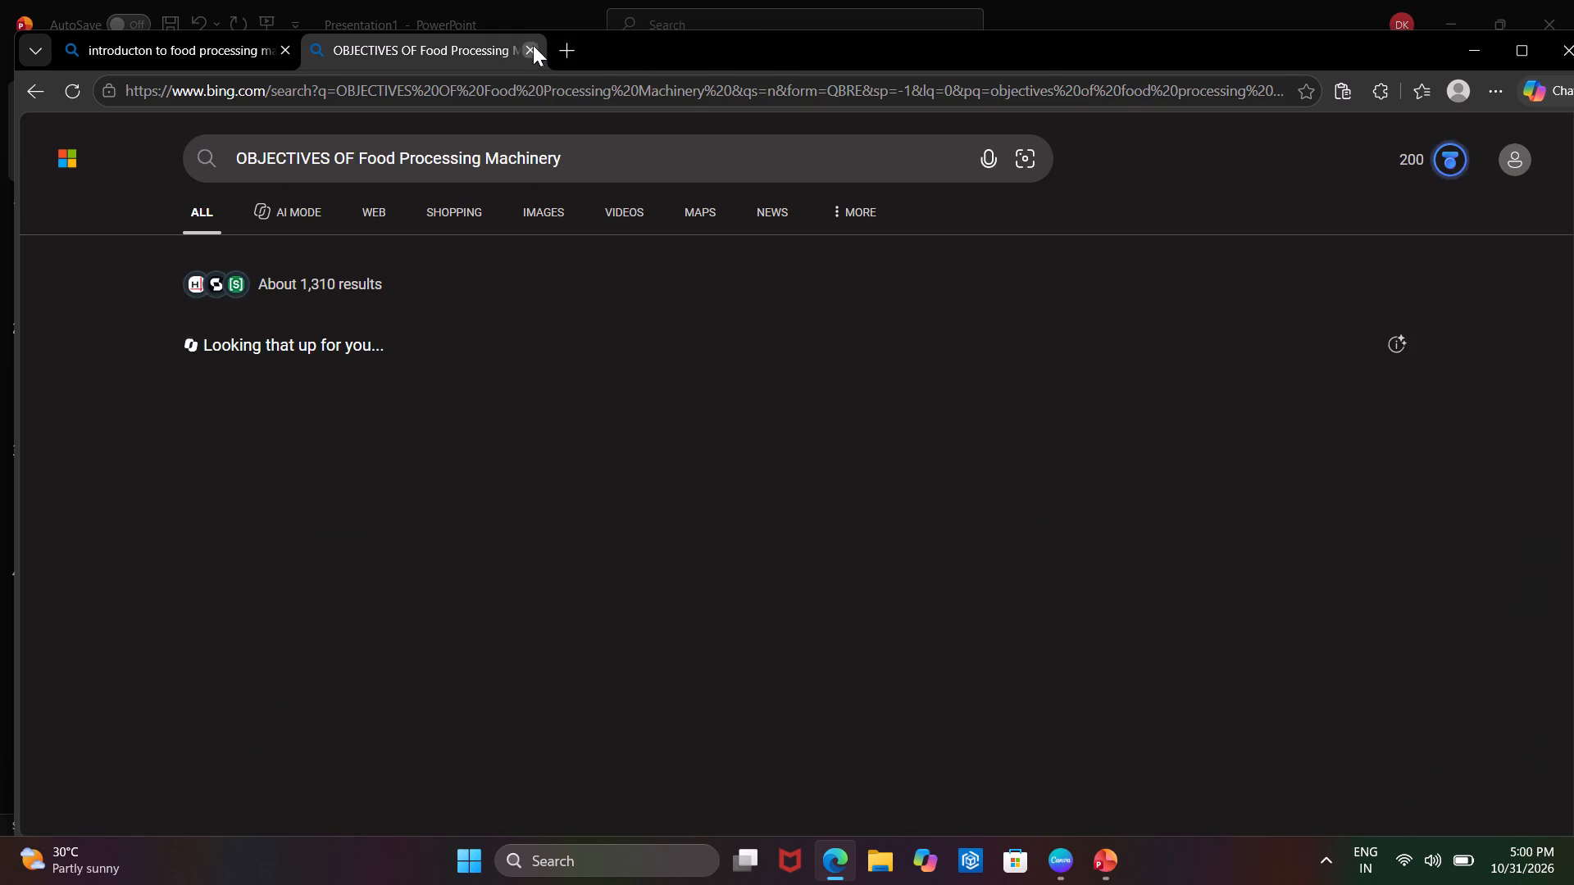
click(291, 52)
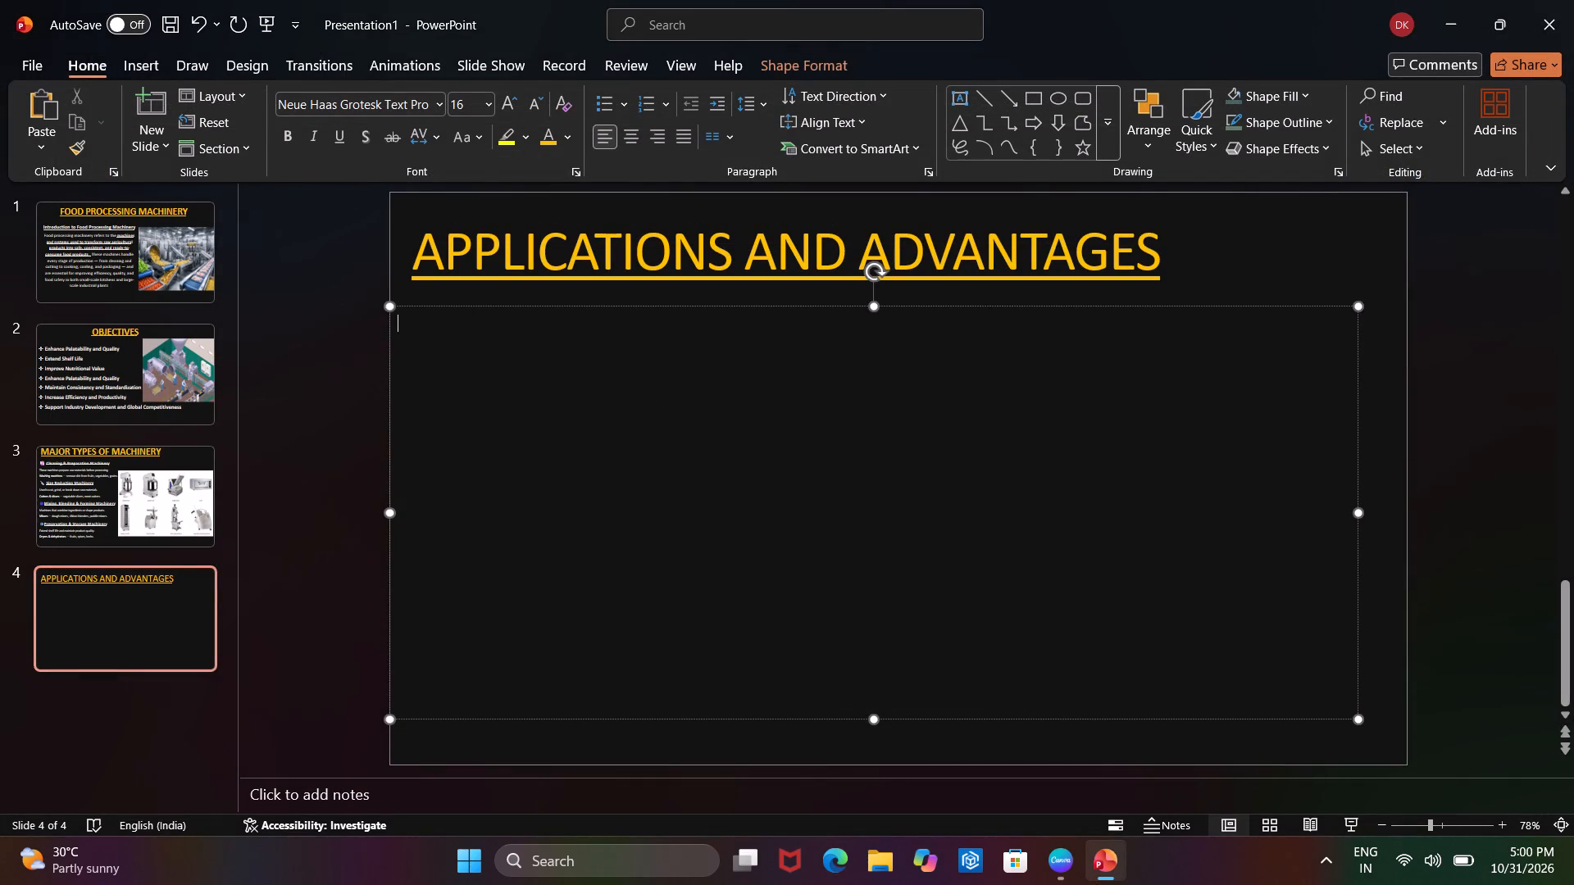
Search the web in Edge for "application and advantages of food processing machinery" and open the results in AI mode.
click(826, 855)
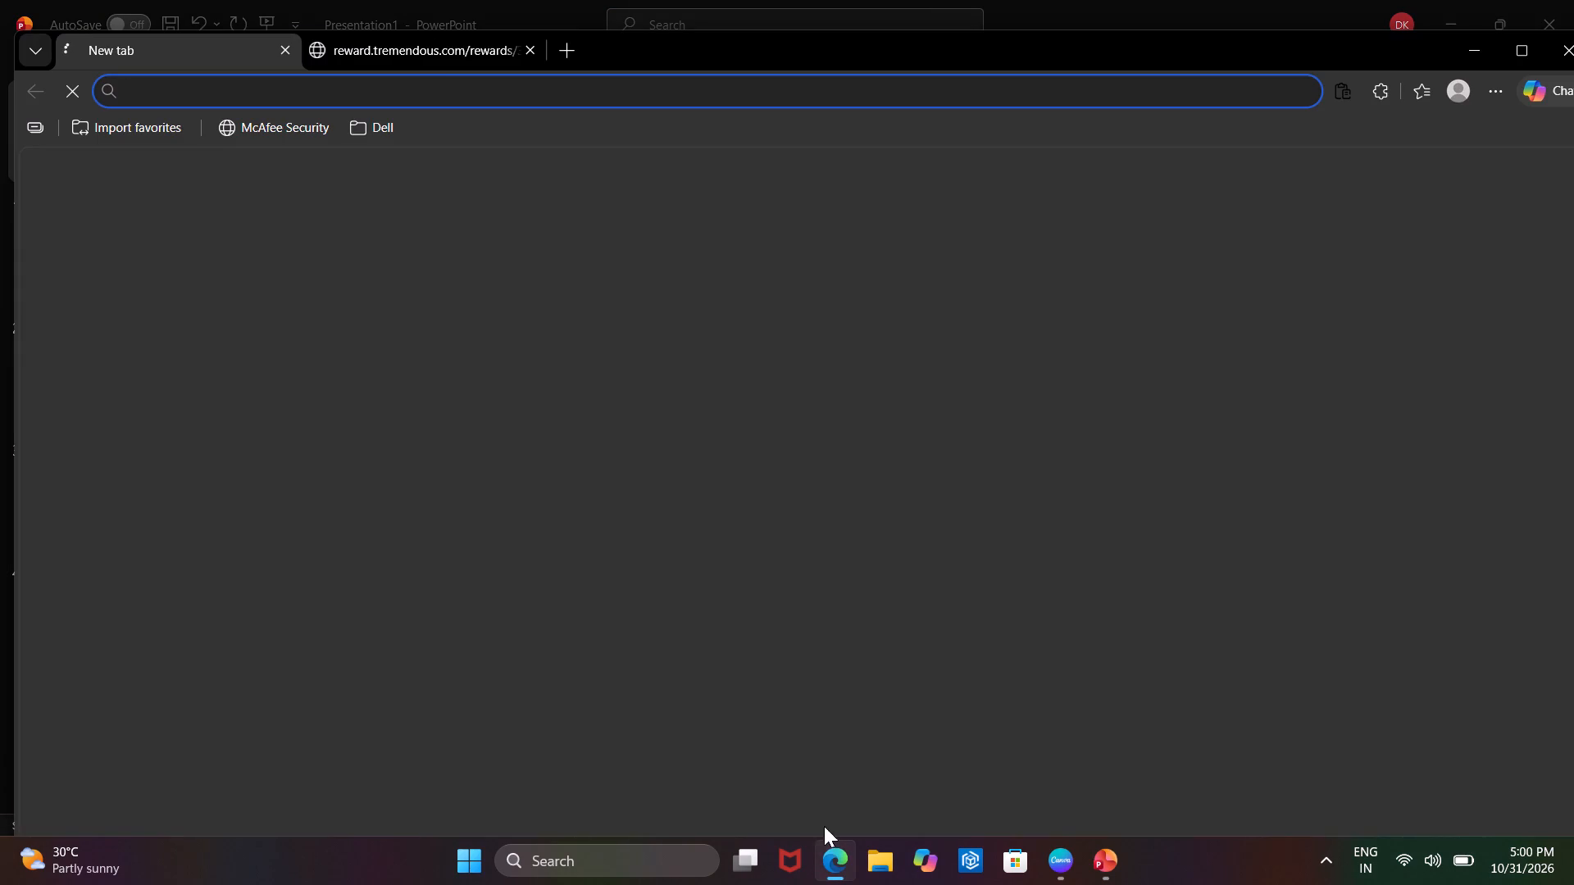
click(337, 76)
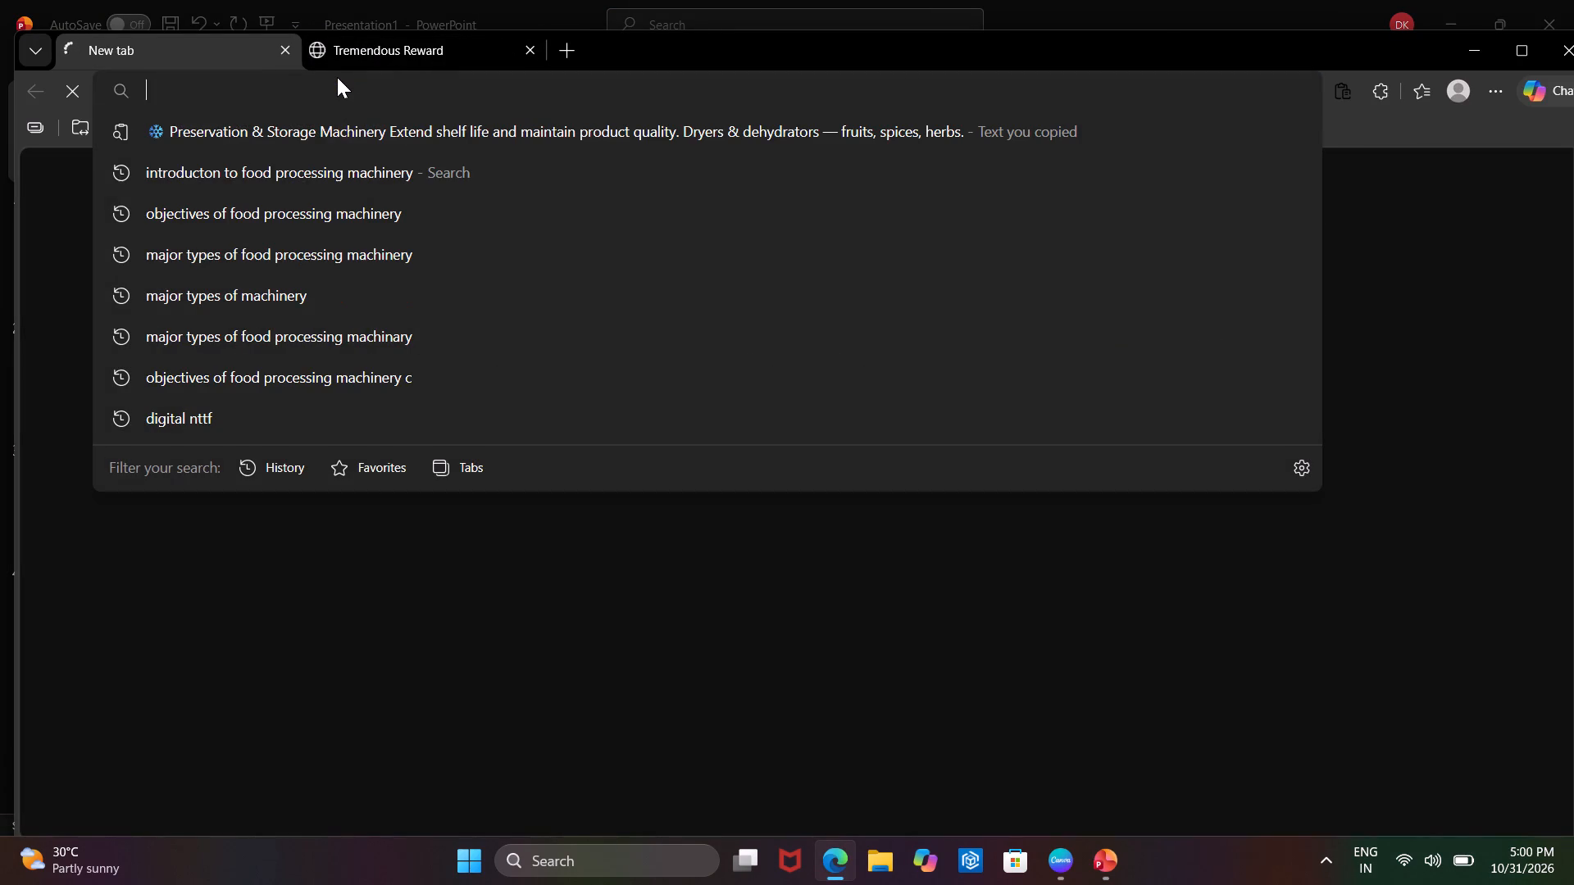
drag(337, 79, 283, 356)
scroll(338, 102, down, 5)
drag(256, 461, 310, 538)
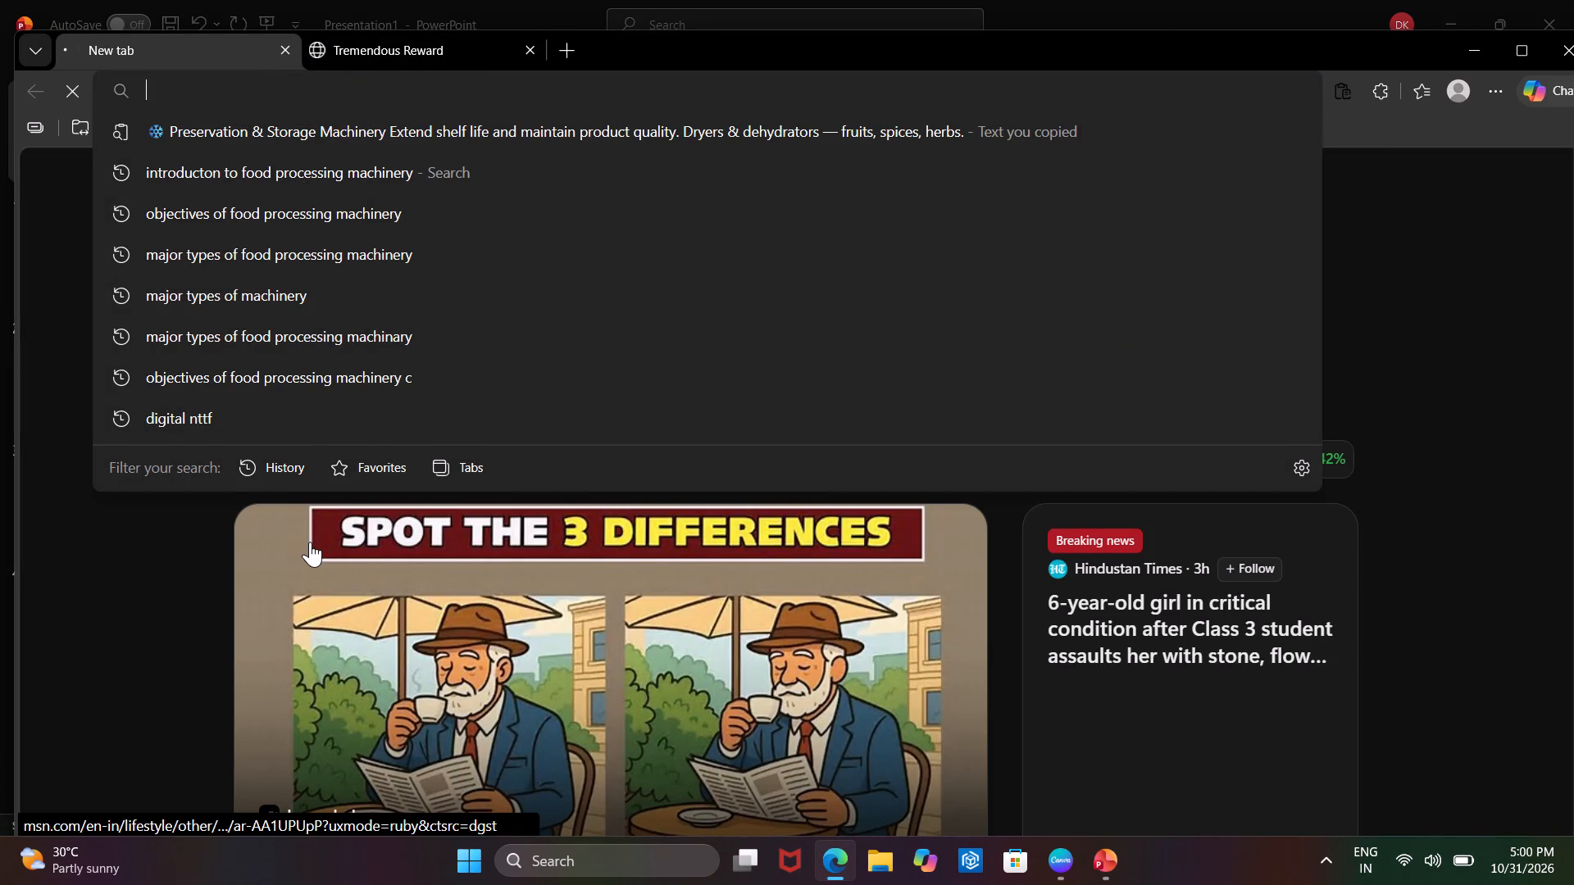
key(a)
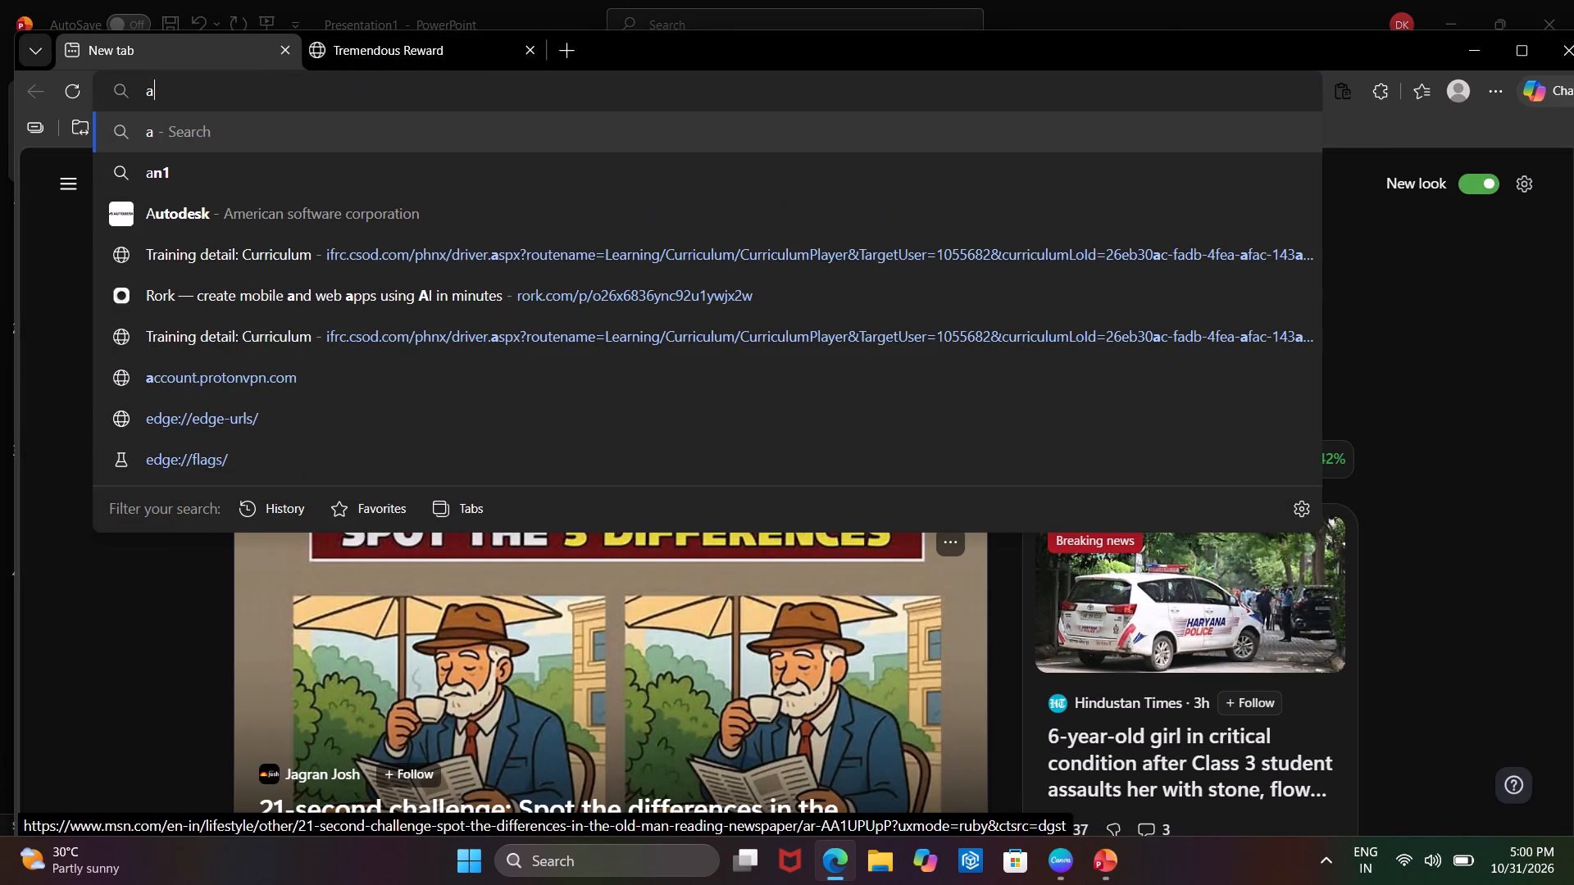
text(ppli)
text(cation)
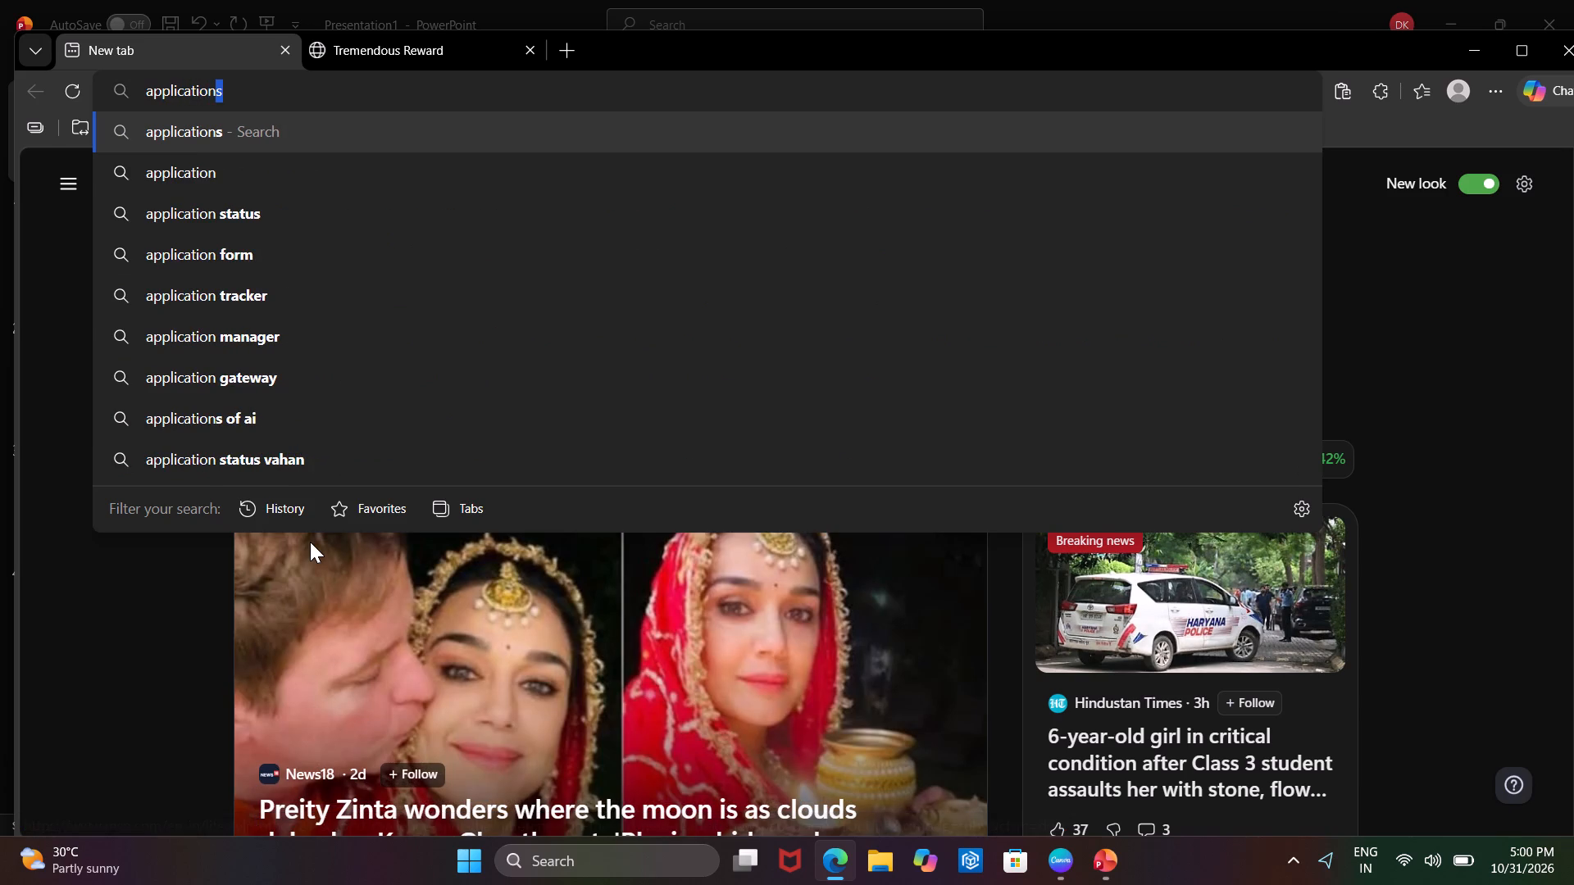
key(space)
text(and)
key(space)
text(advantag)
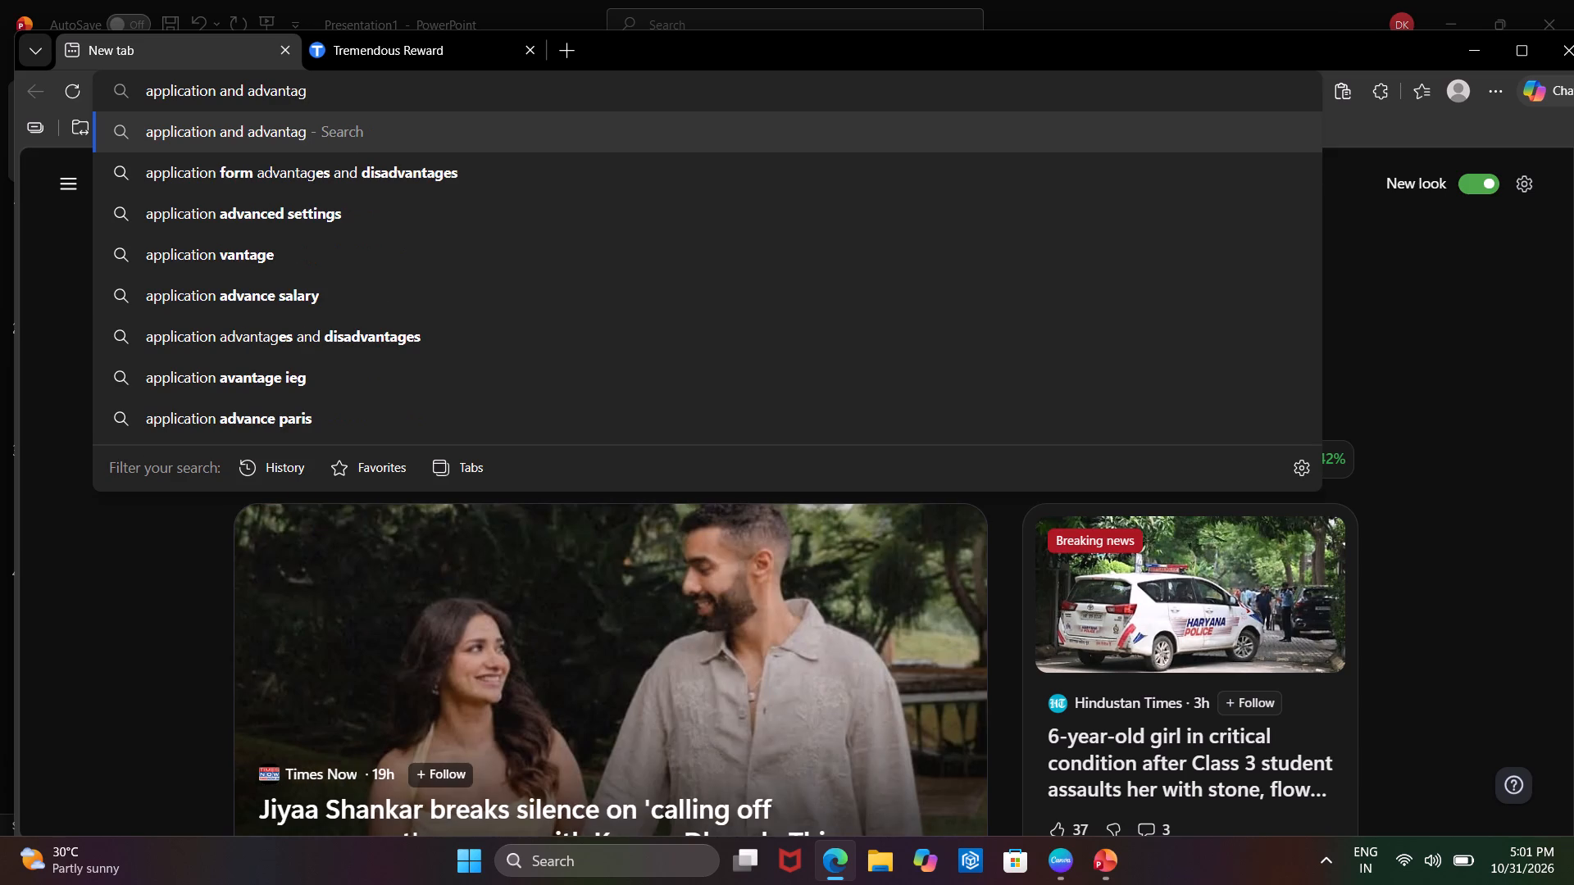
text(es)
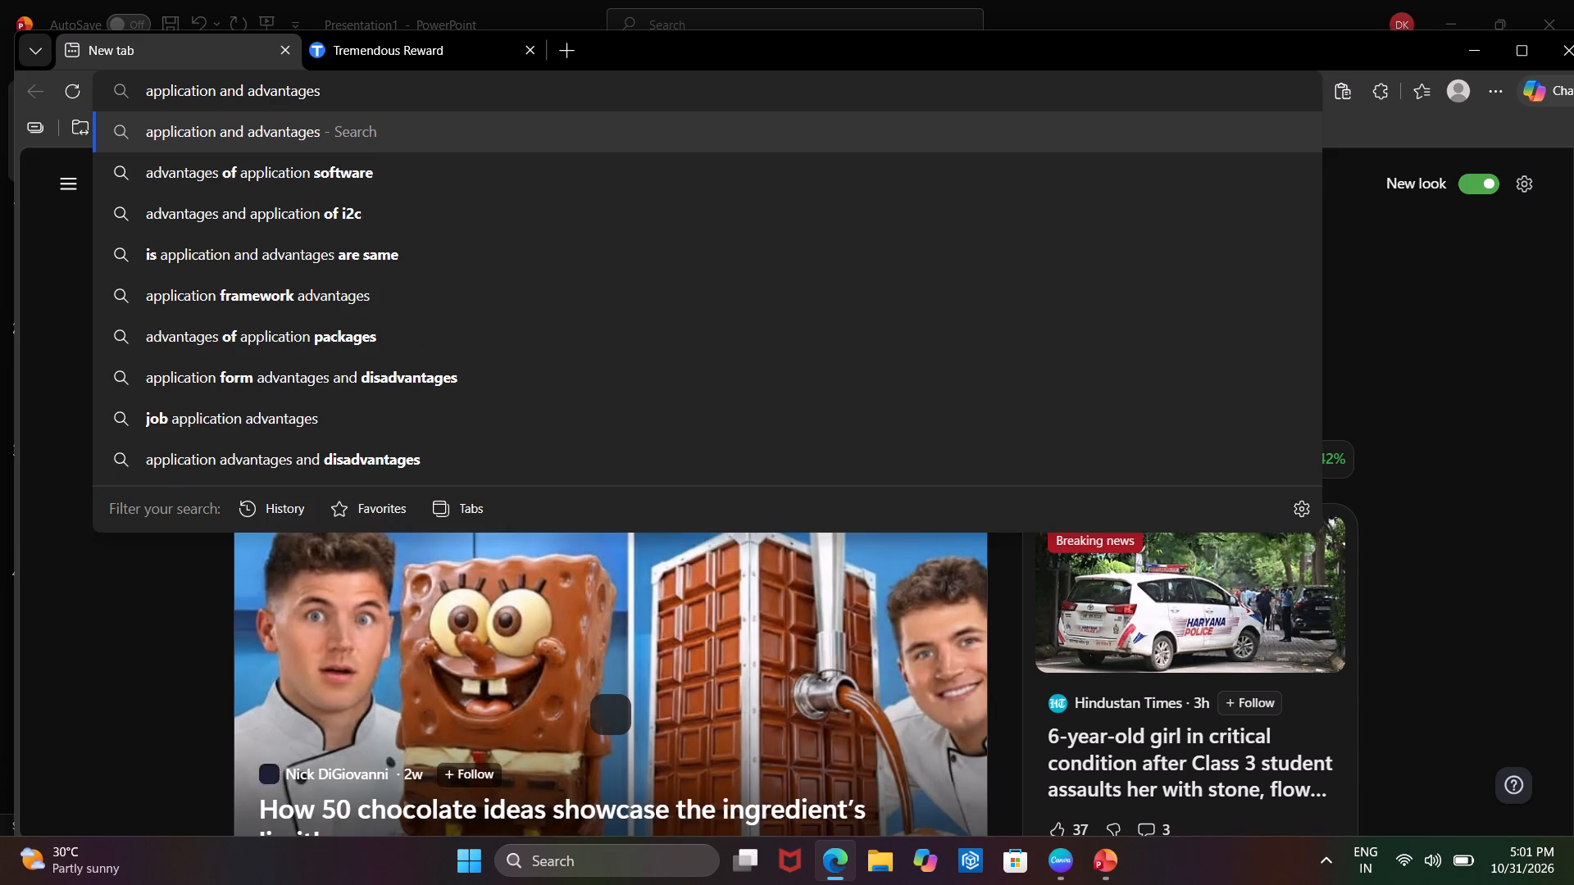
key(space)
text(of food)
key(space)
text(po)
key(BackSpace)
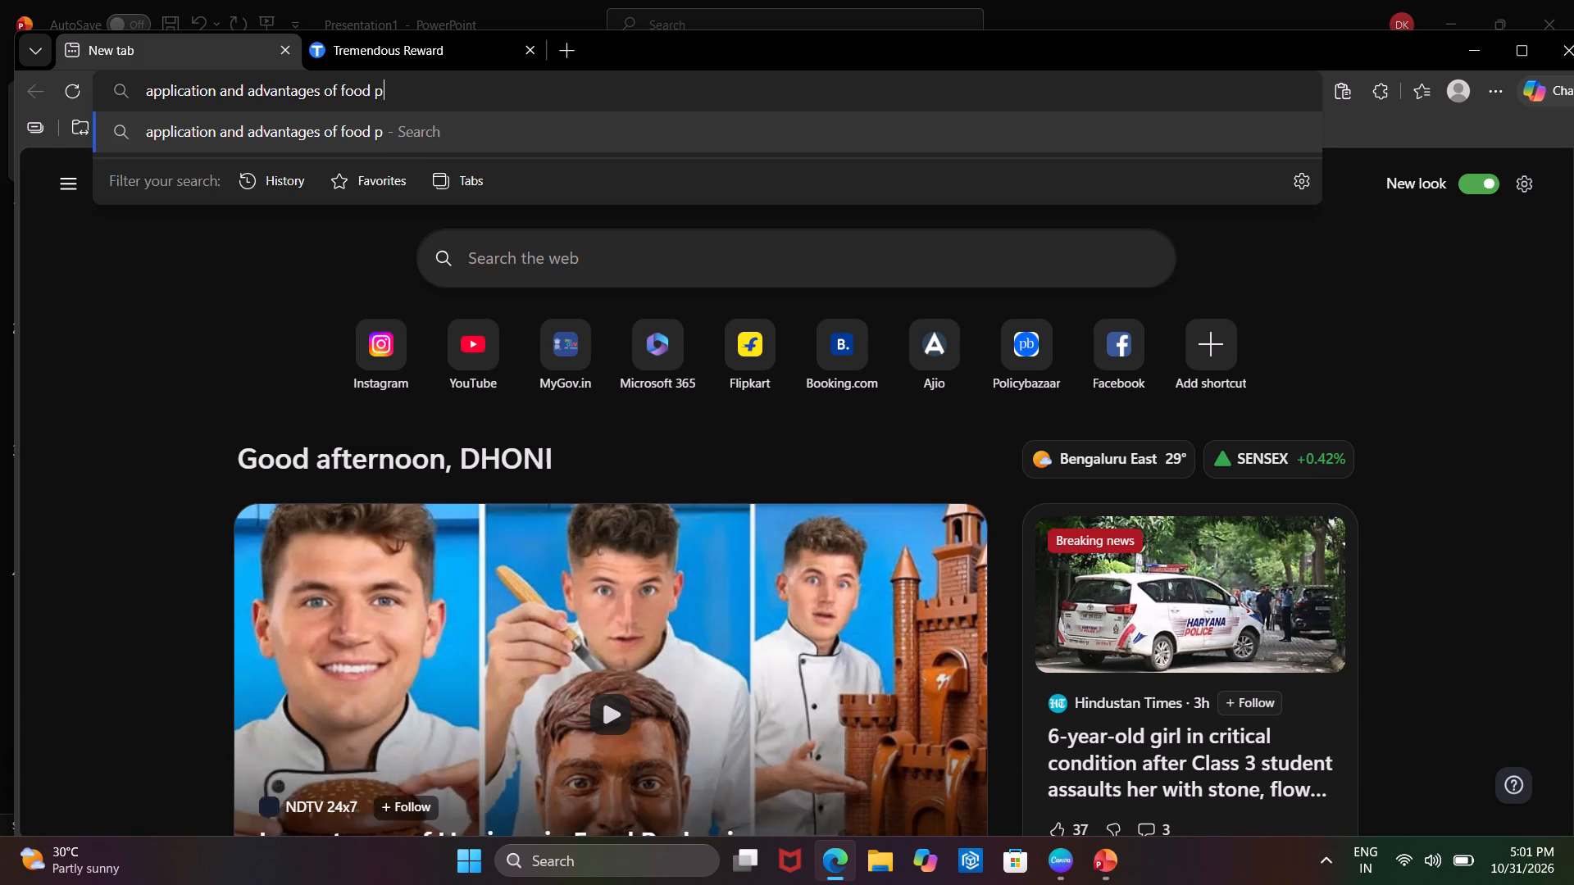
text(rocessing)
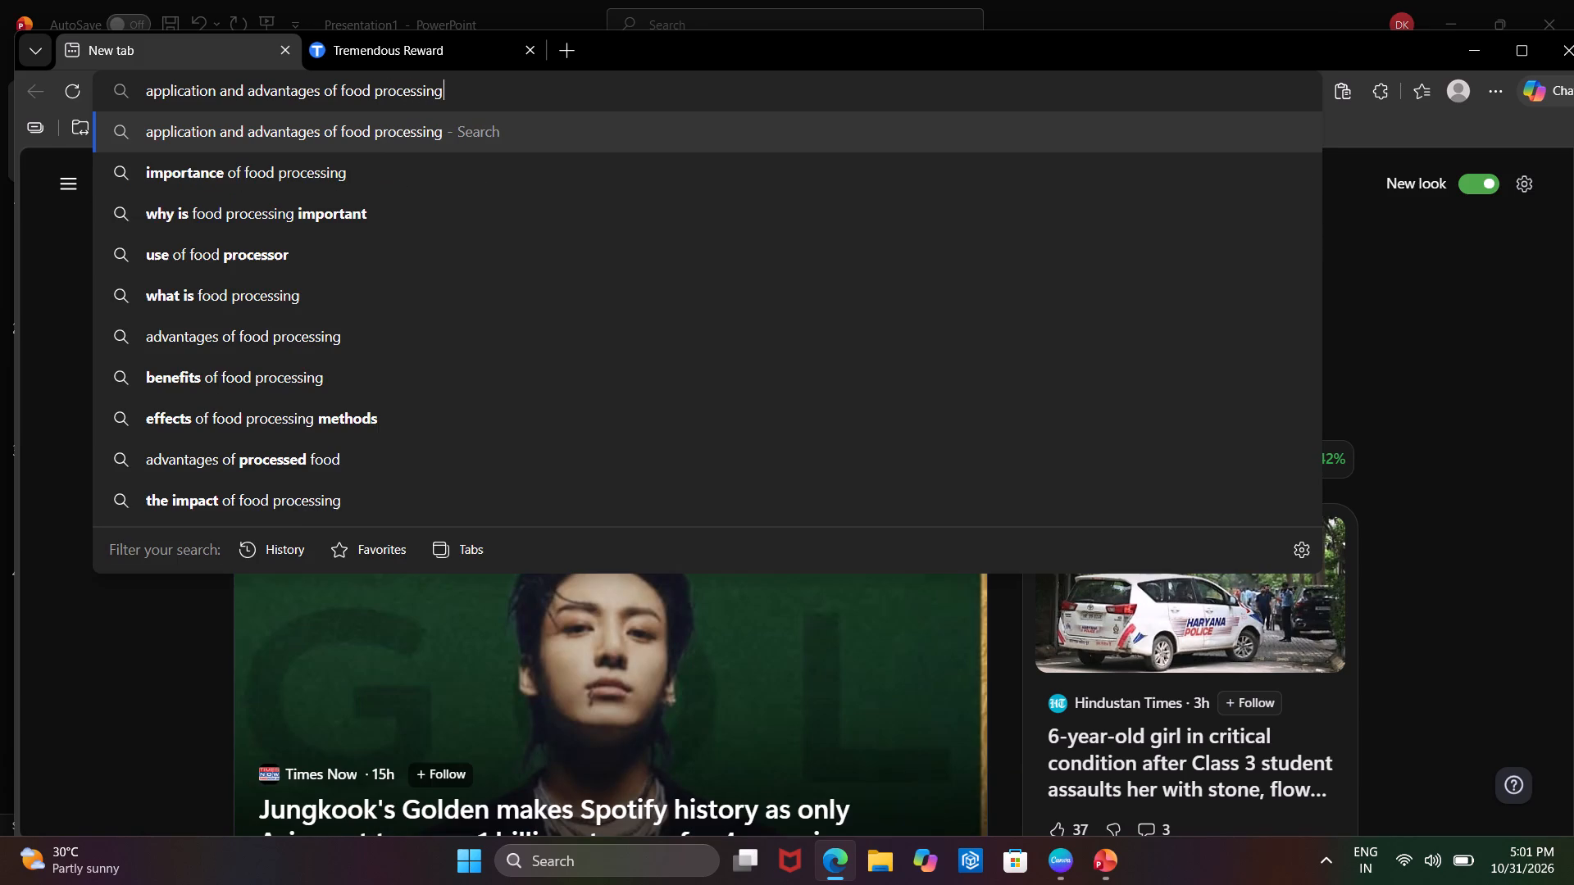
key(space)
text(machinery)
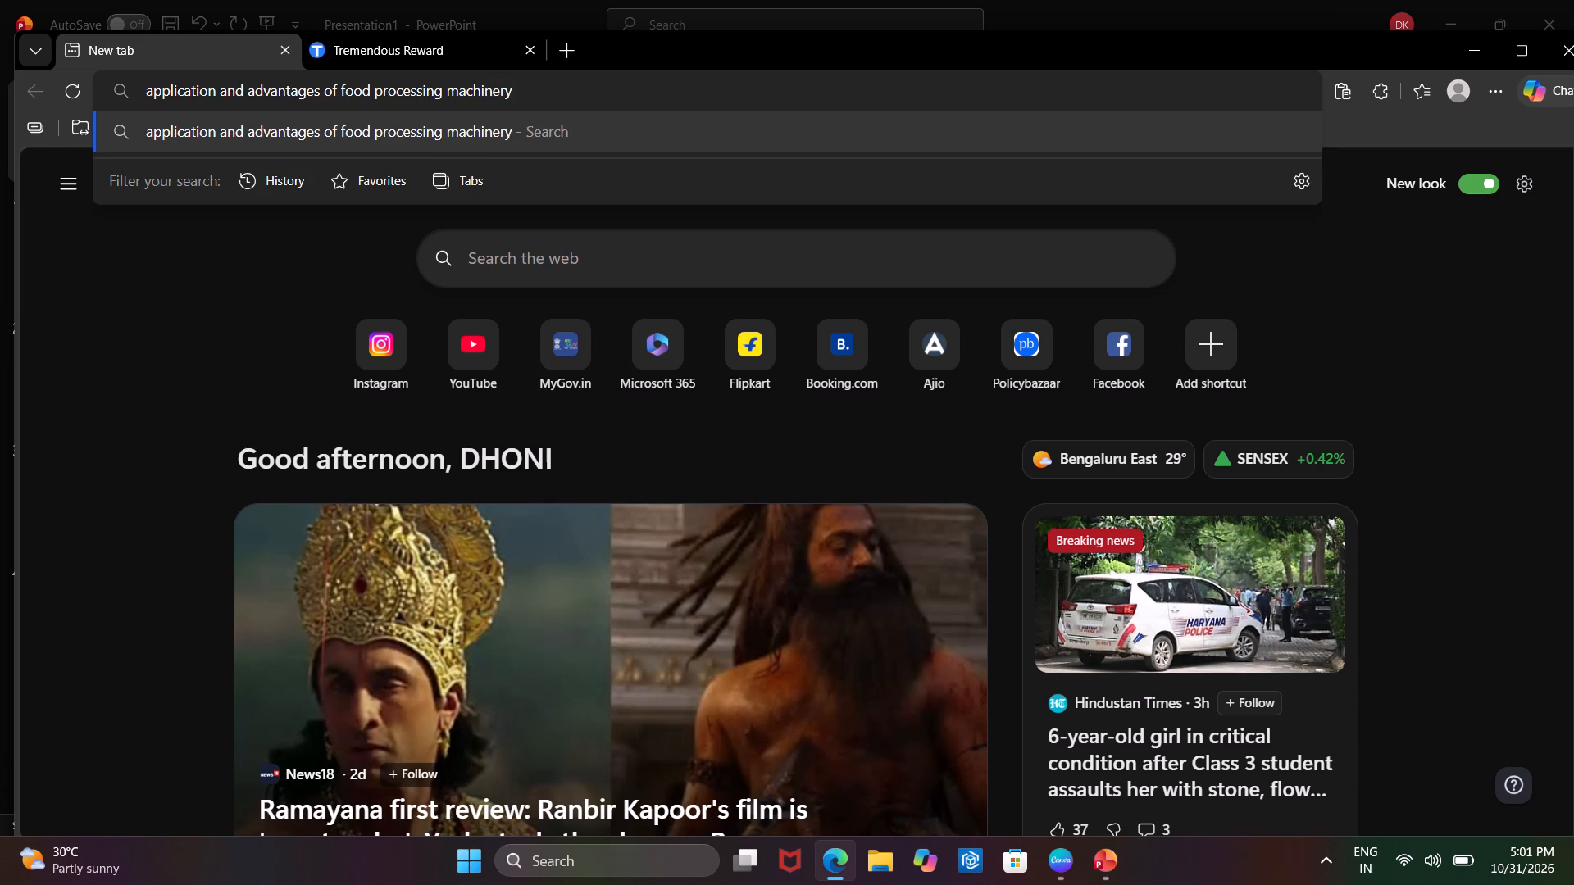
key(Return)
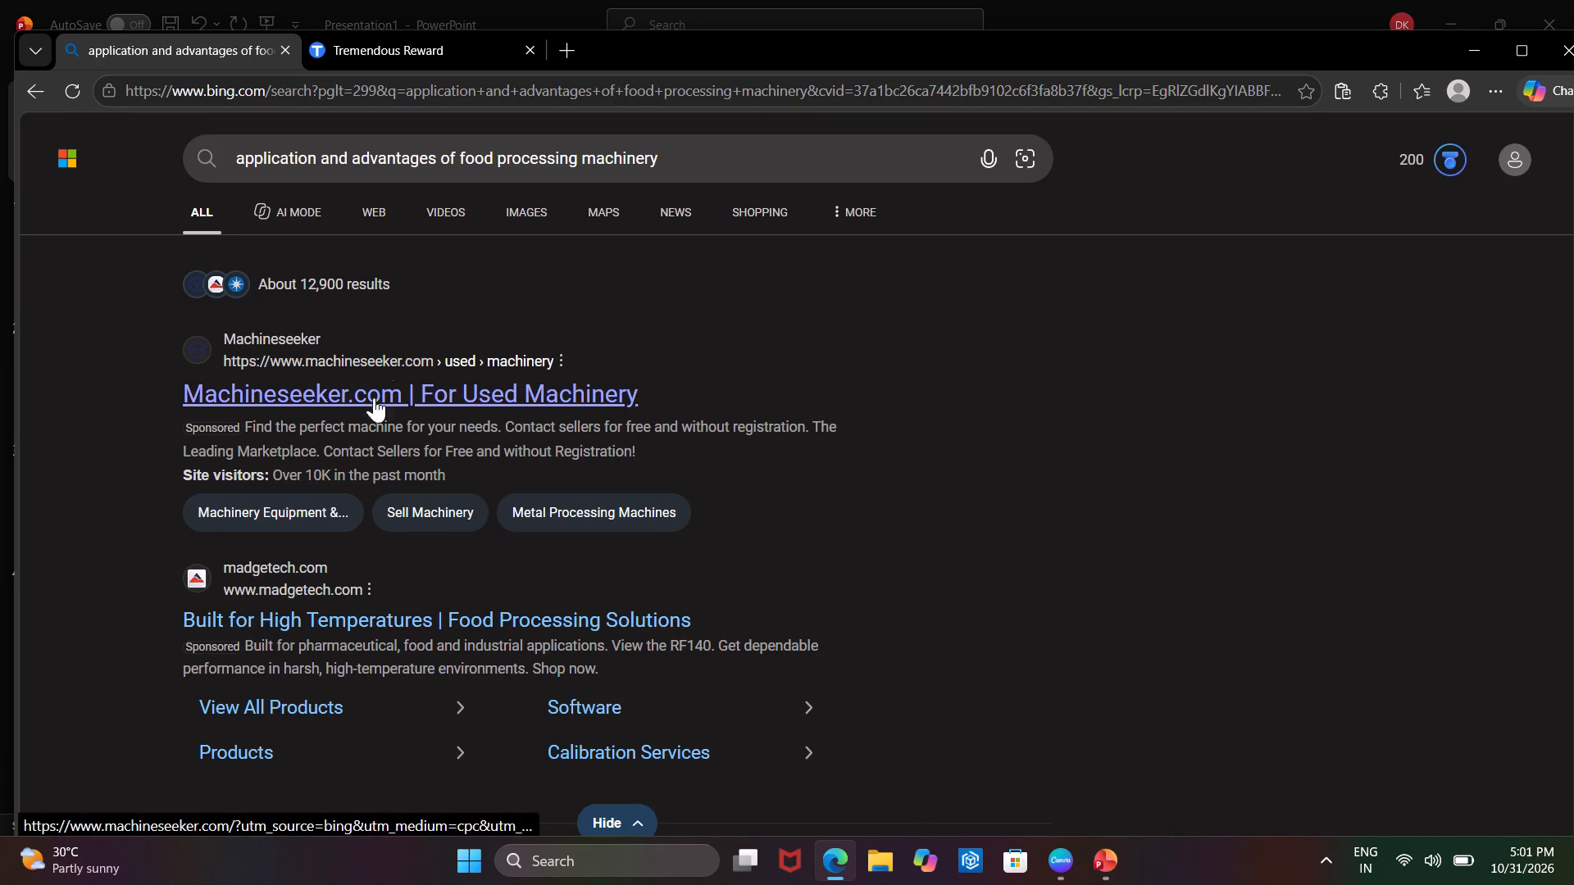
click(294, 213)
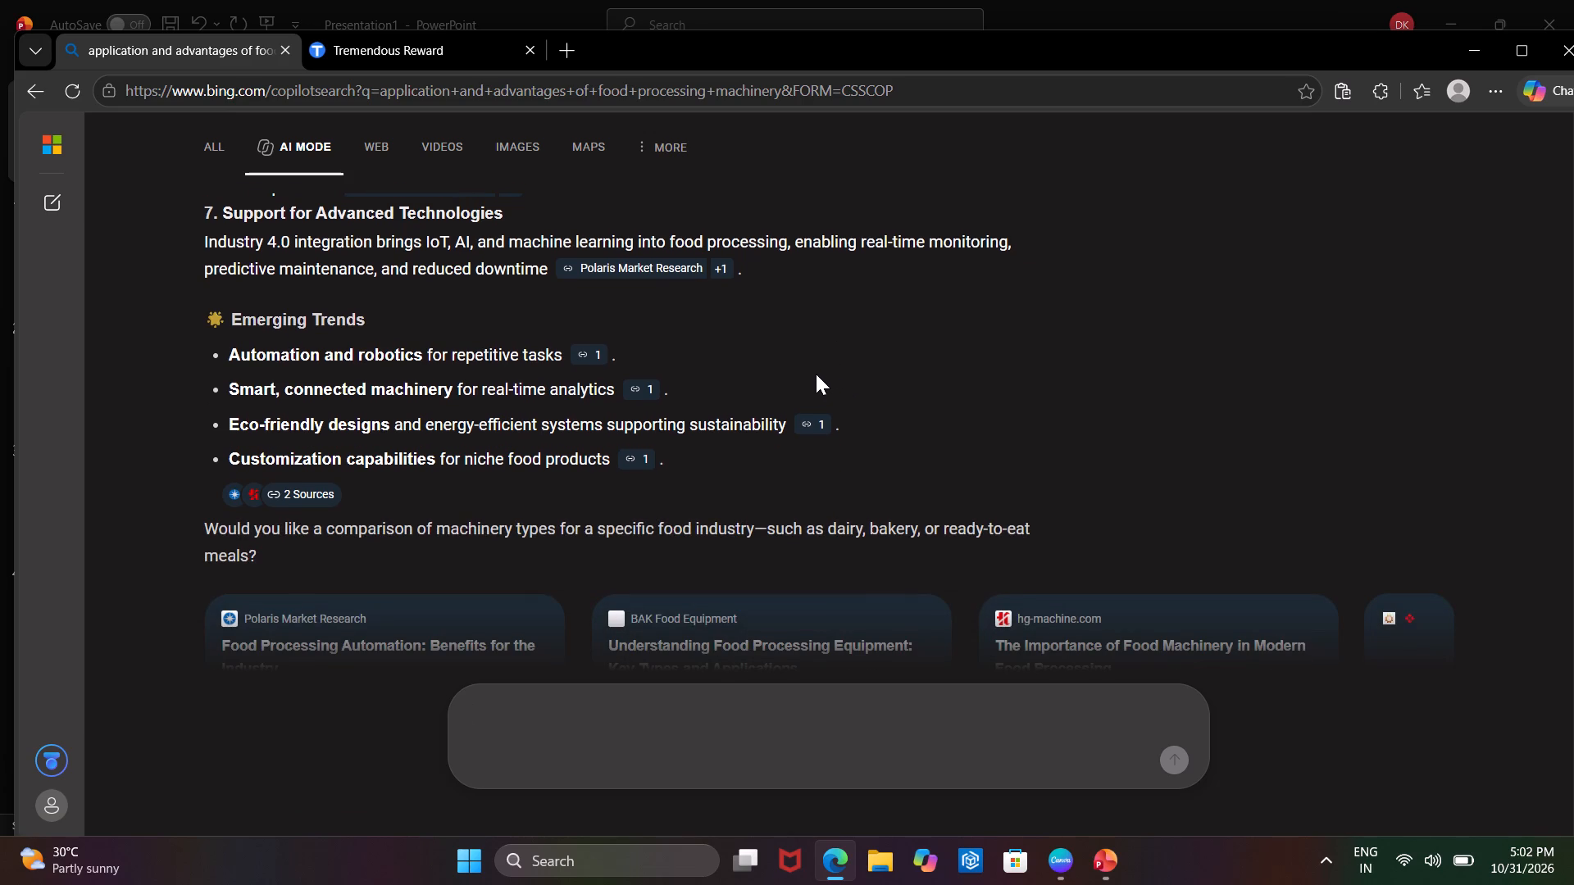
scroll(816, 374, up, 2)
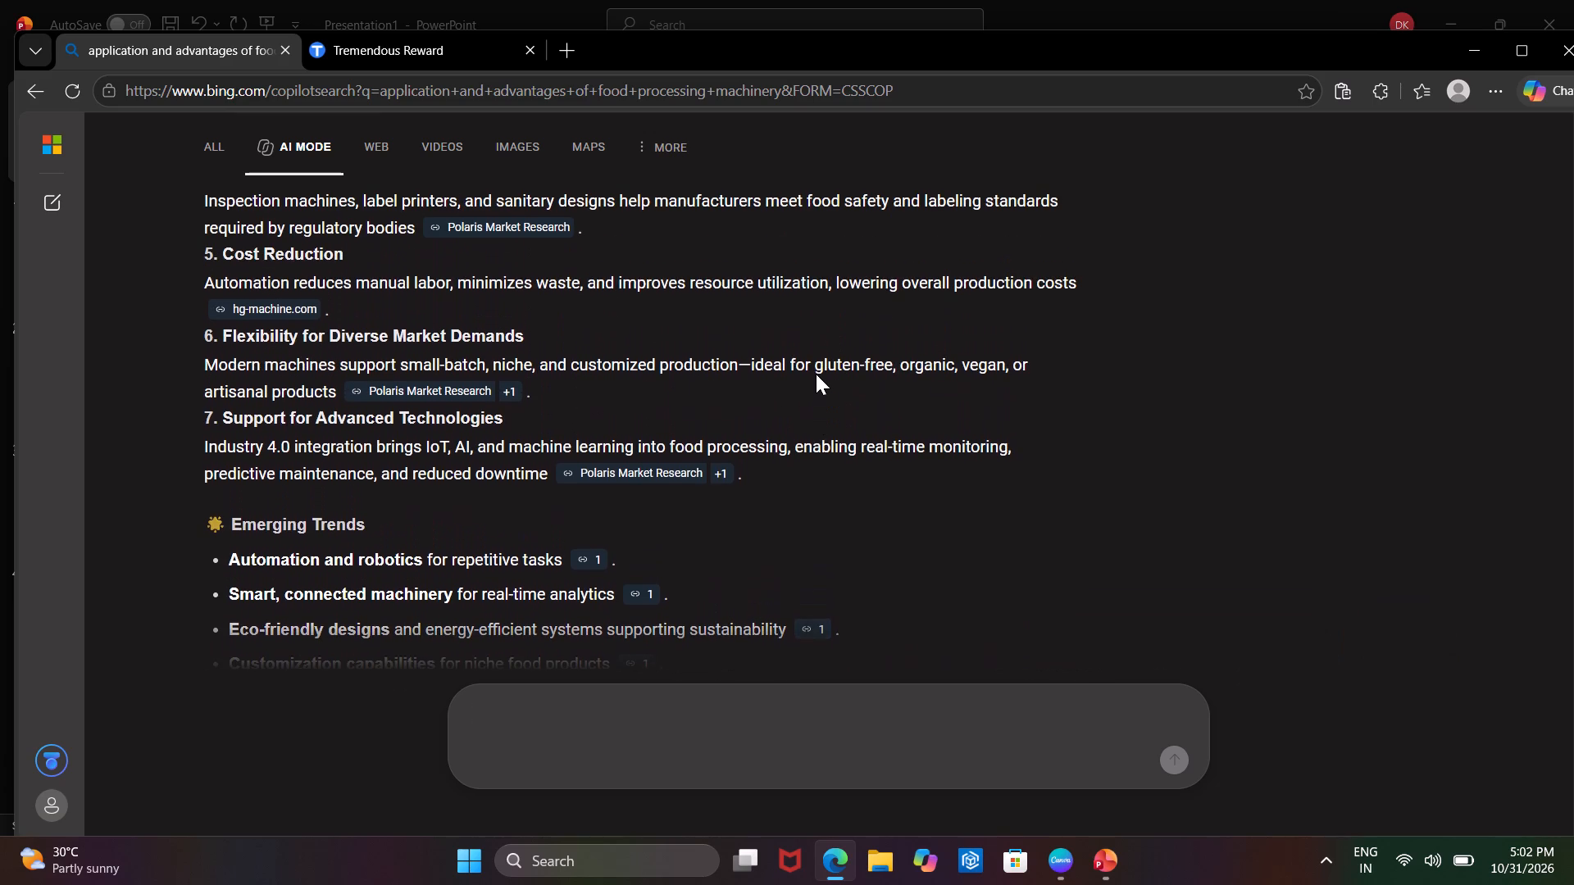
scroll(816, 374, down, 1)
scroll(816, 374, up, 3)
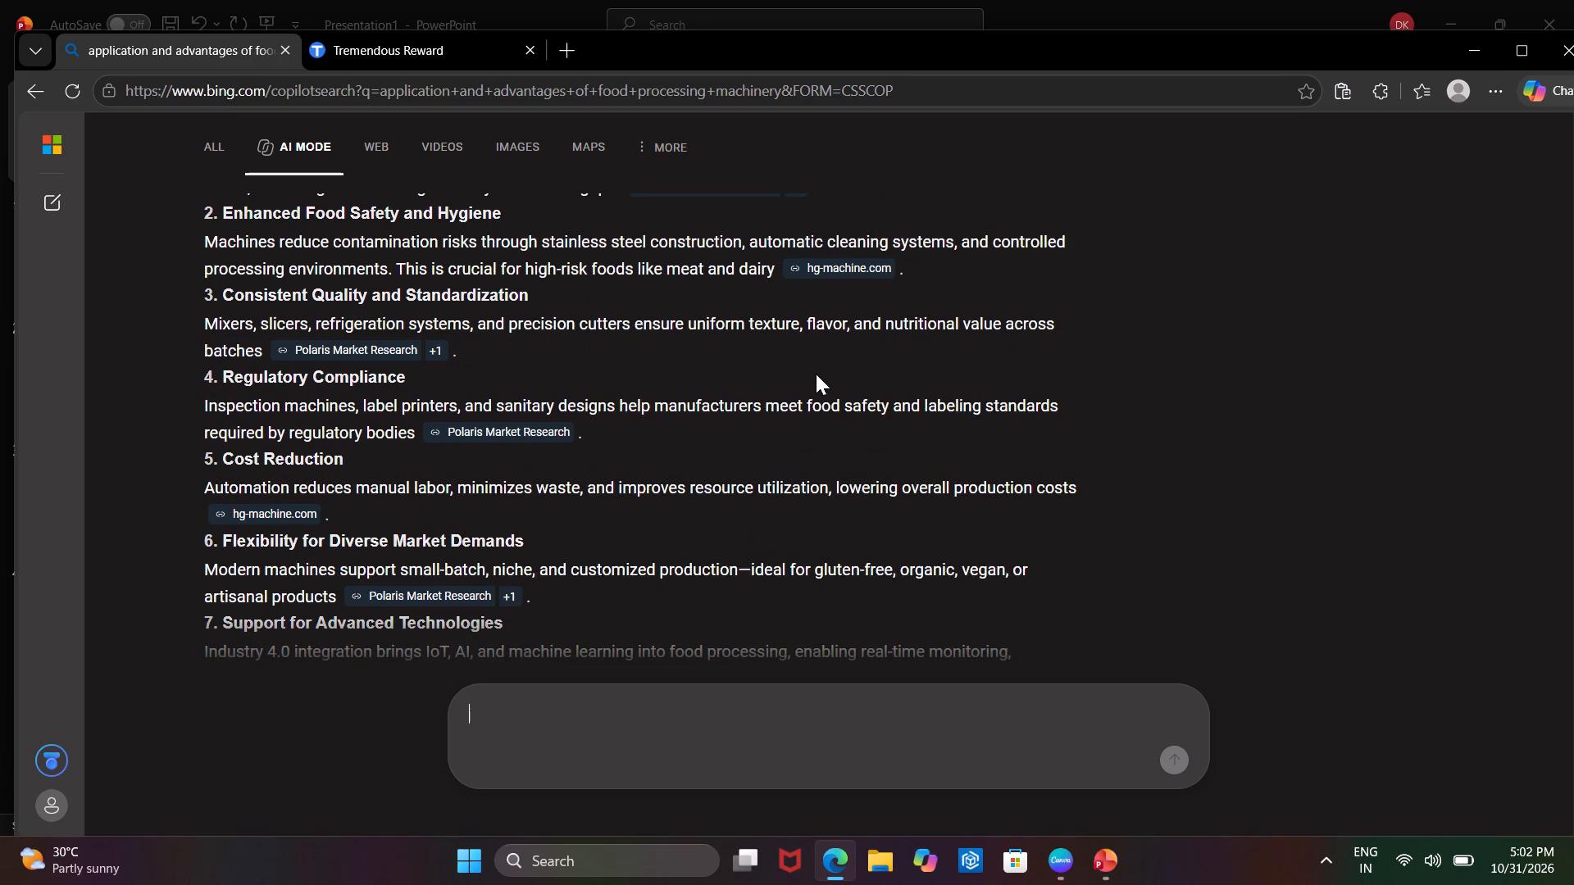
scroll(816, 374, up, 2)
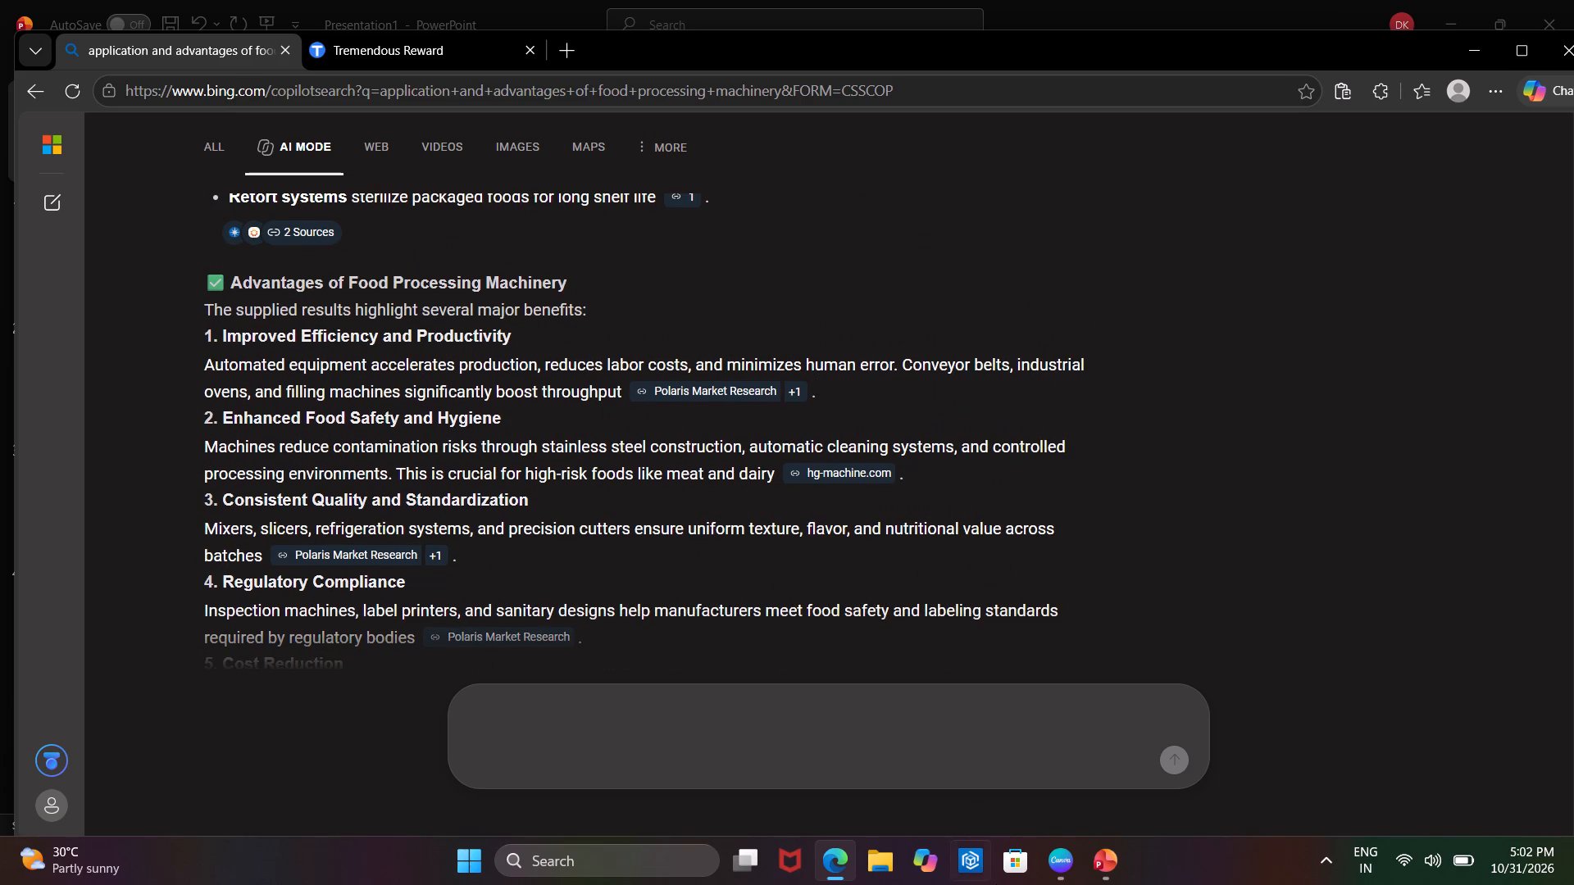
Switch back to PowerPoint and view slide 2, OBJECTIVES, to check how its content is laid out.
click(1127, 878)
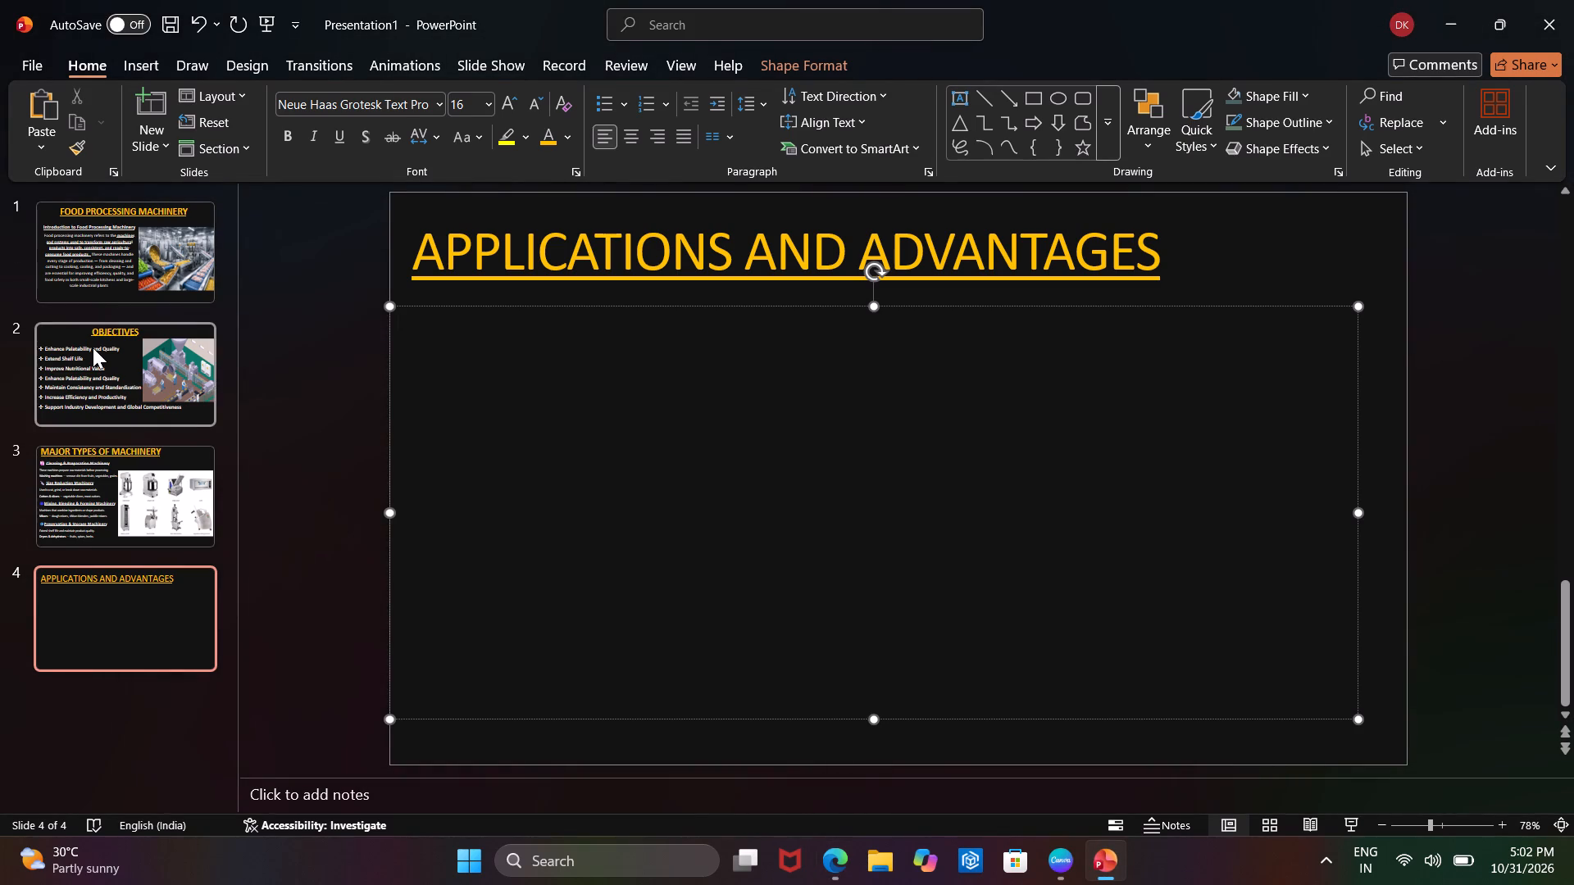
click(93, 347)
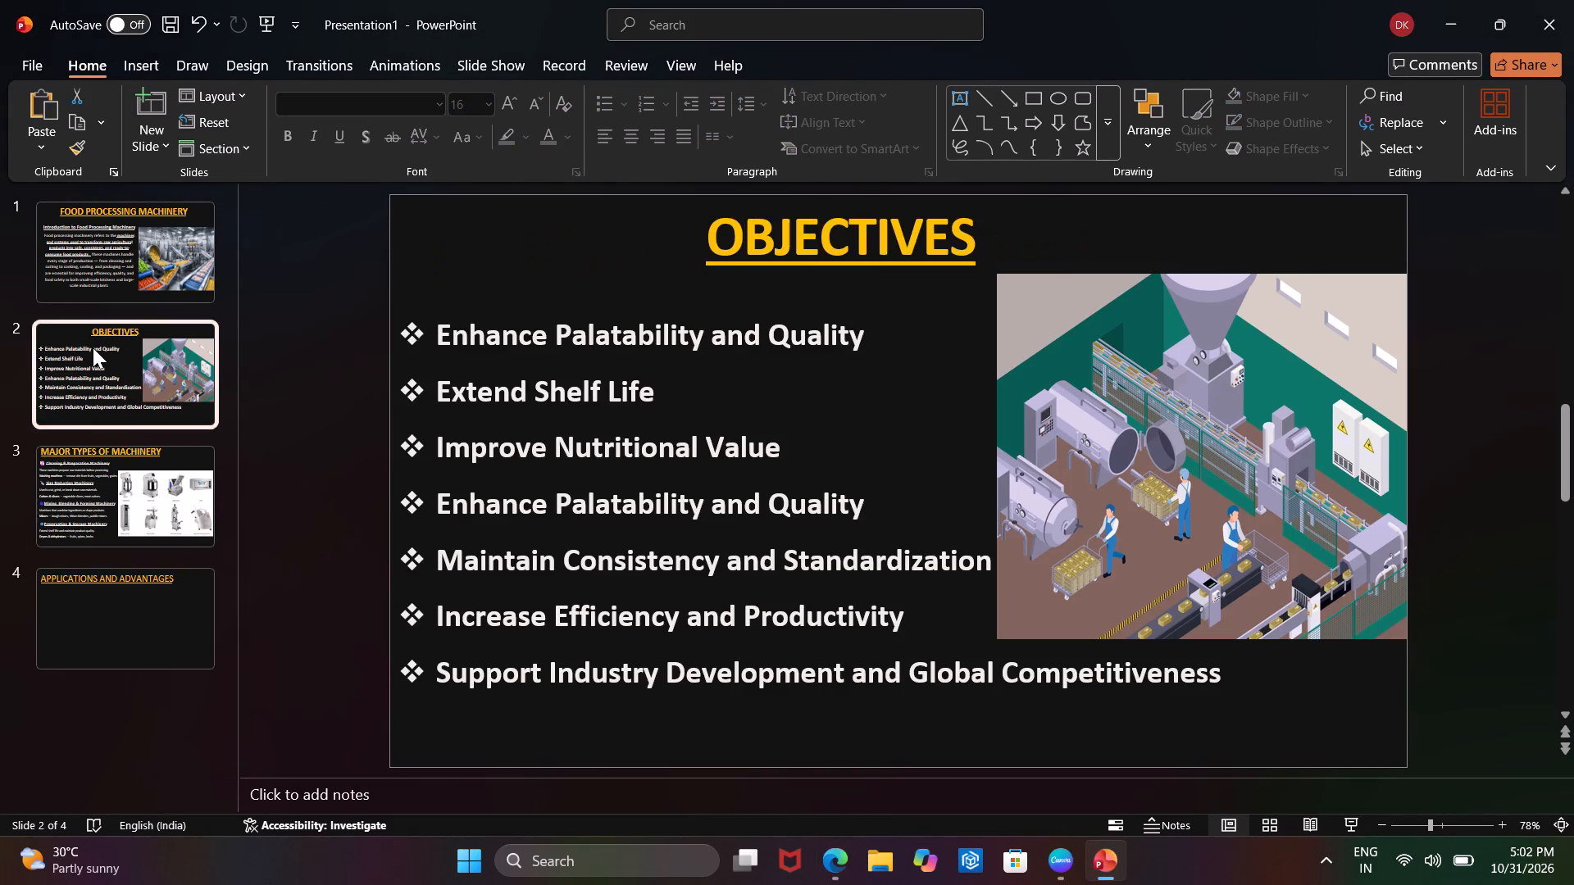
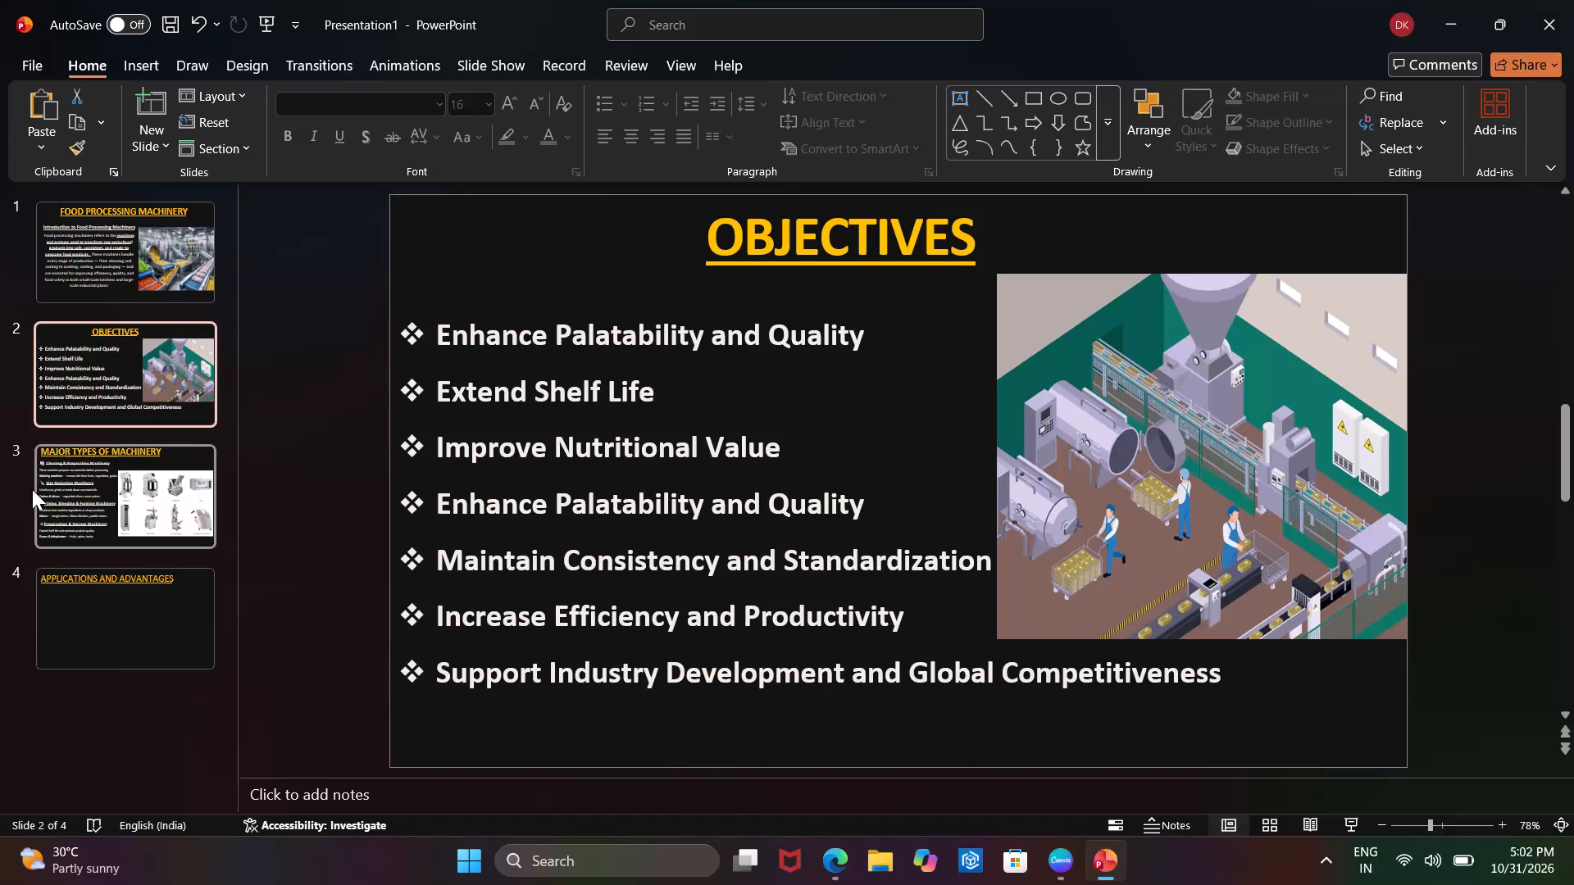
View slide 3, MAJOR TYPES OF MACHINERY, and return to slide 2, OBJECTIVES, to compare how their content is laid out.
click(32, 489)
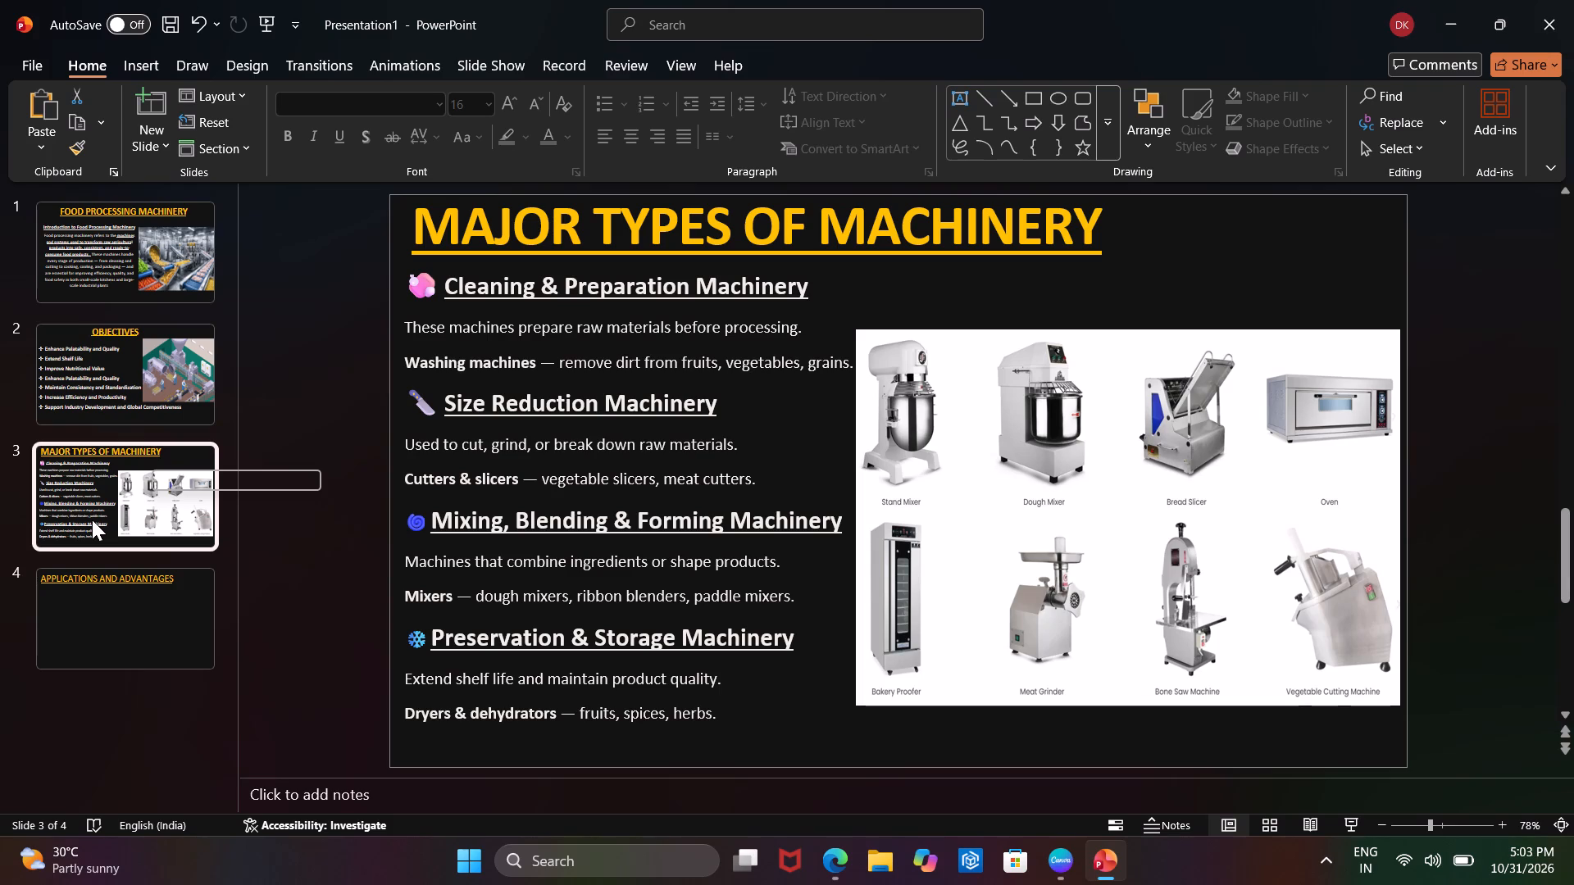
click(96, 367)
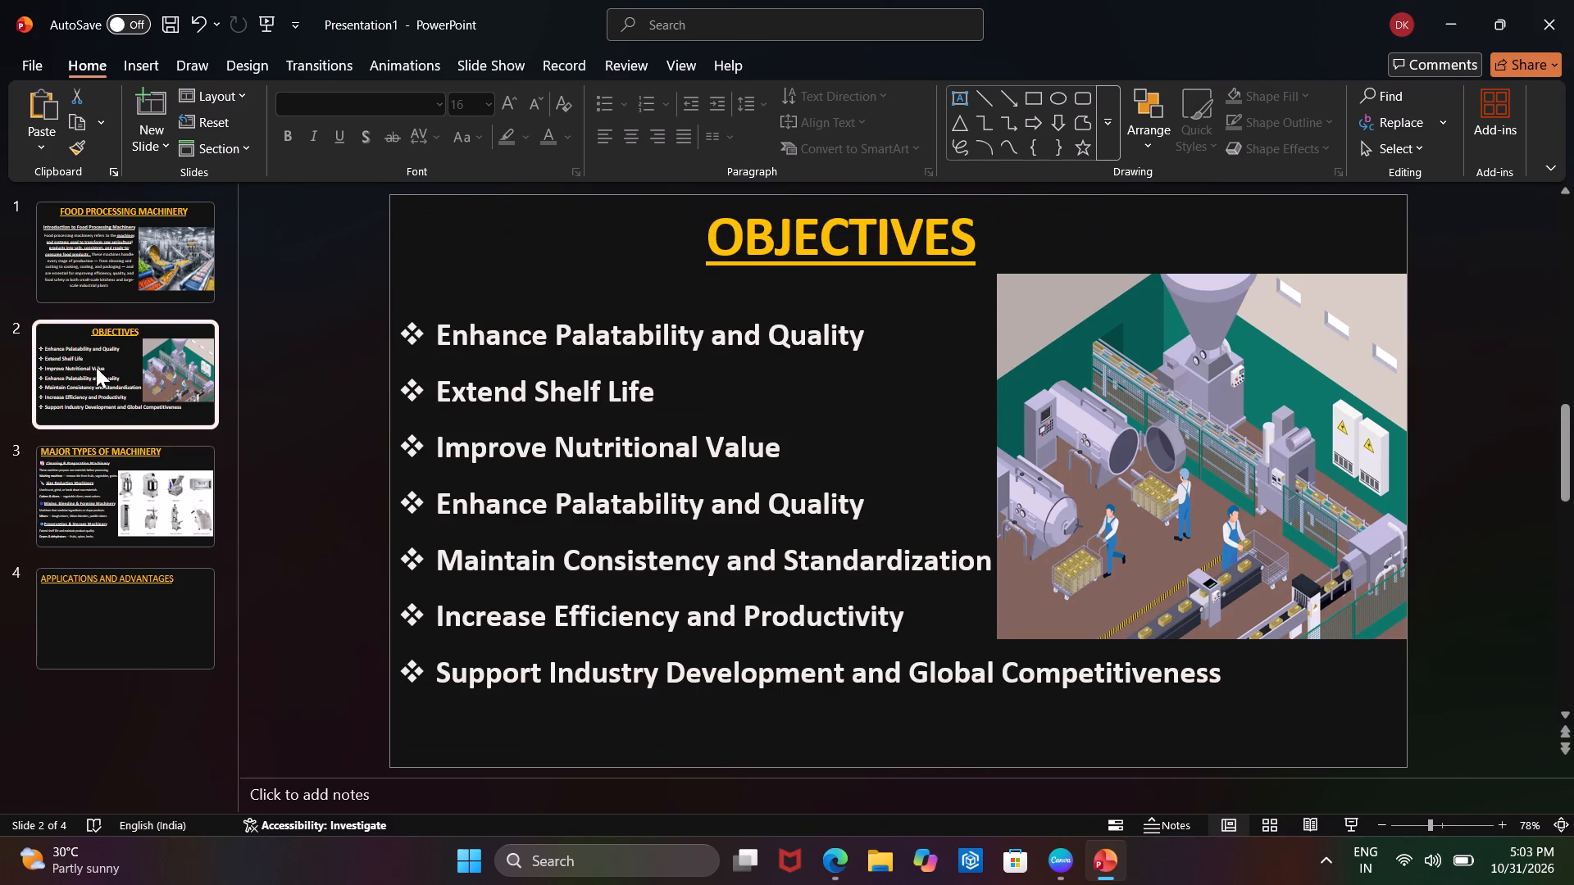